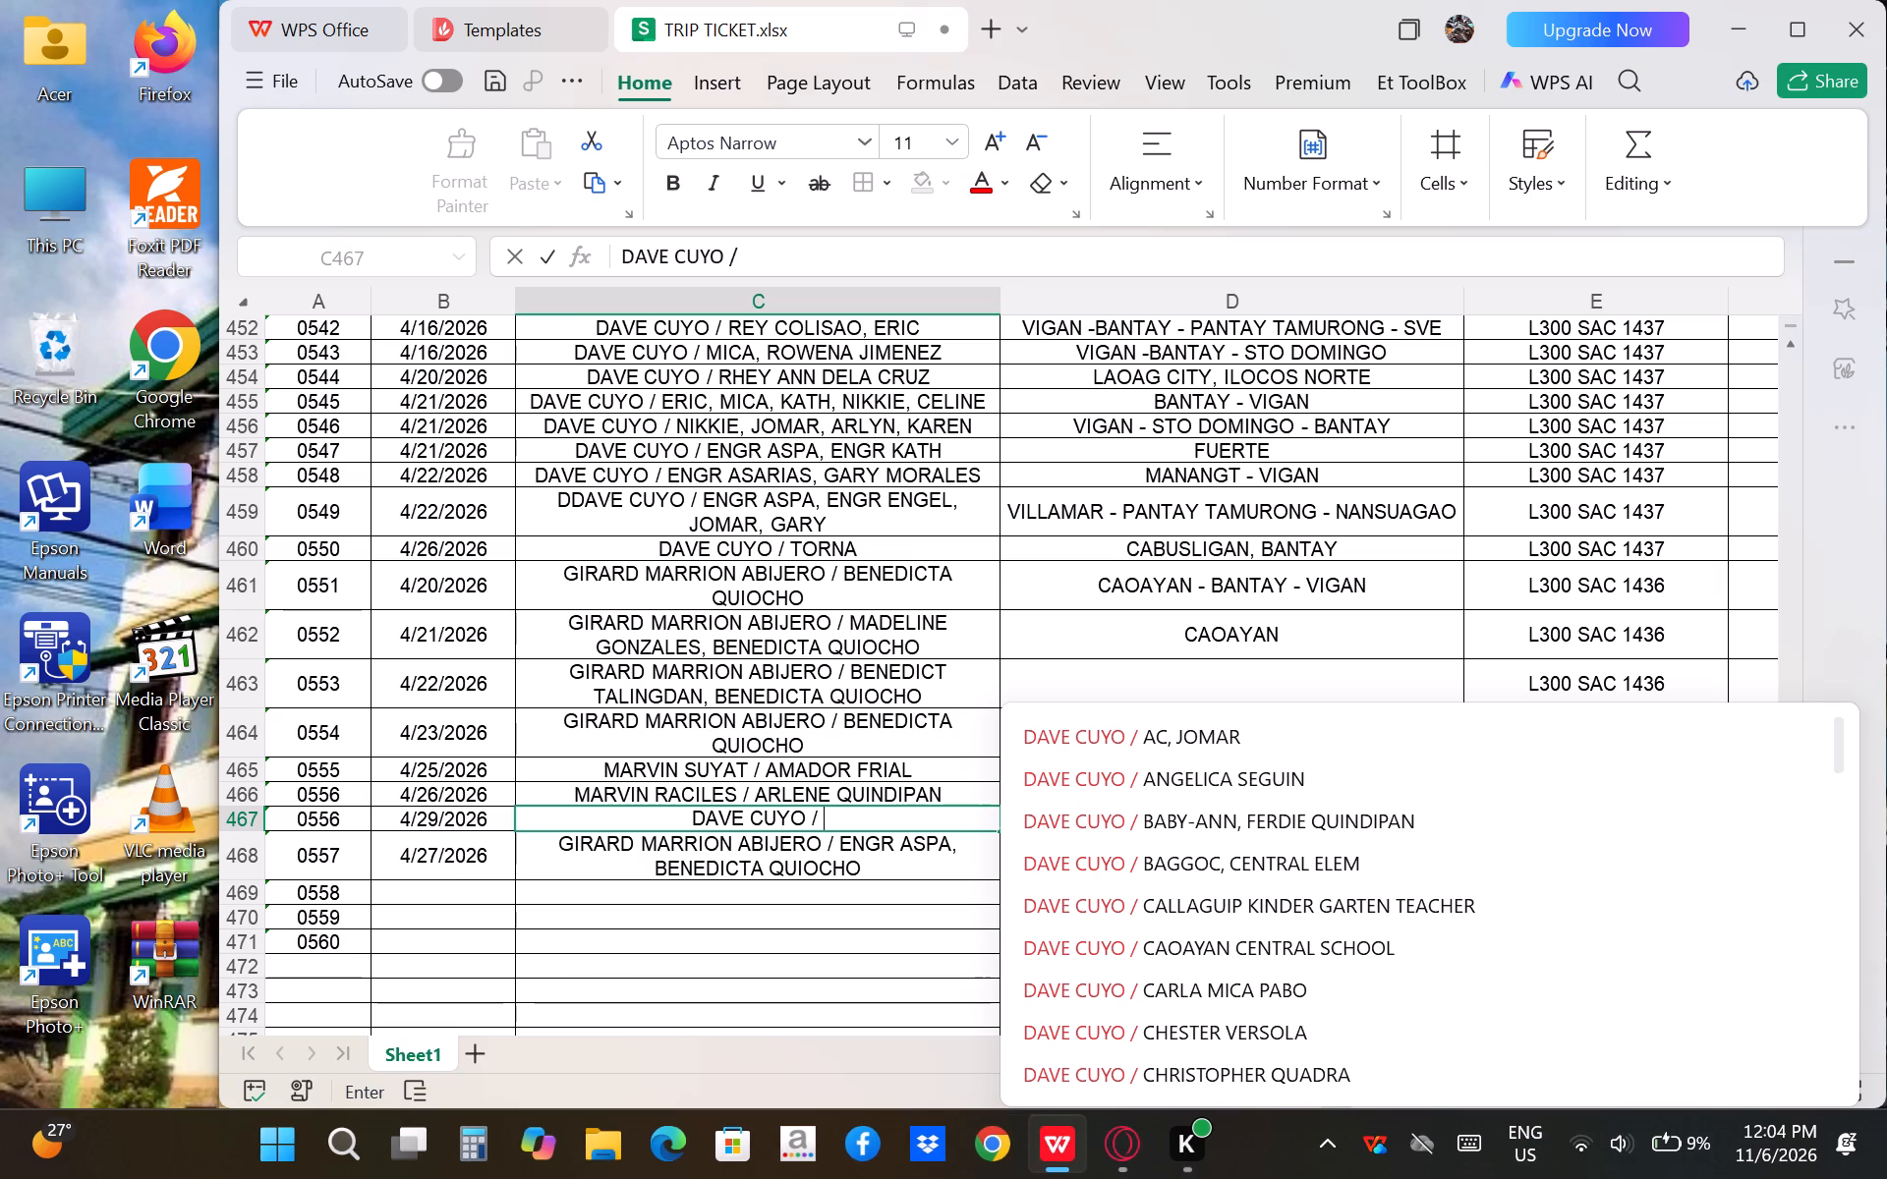
Complete the names entry in cell C467, for the 4/29/2026 trip, by adding the passenger's full name after the driver's name and slash.
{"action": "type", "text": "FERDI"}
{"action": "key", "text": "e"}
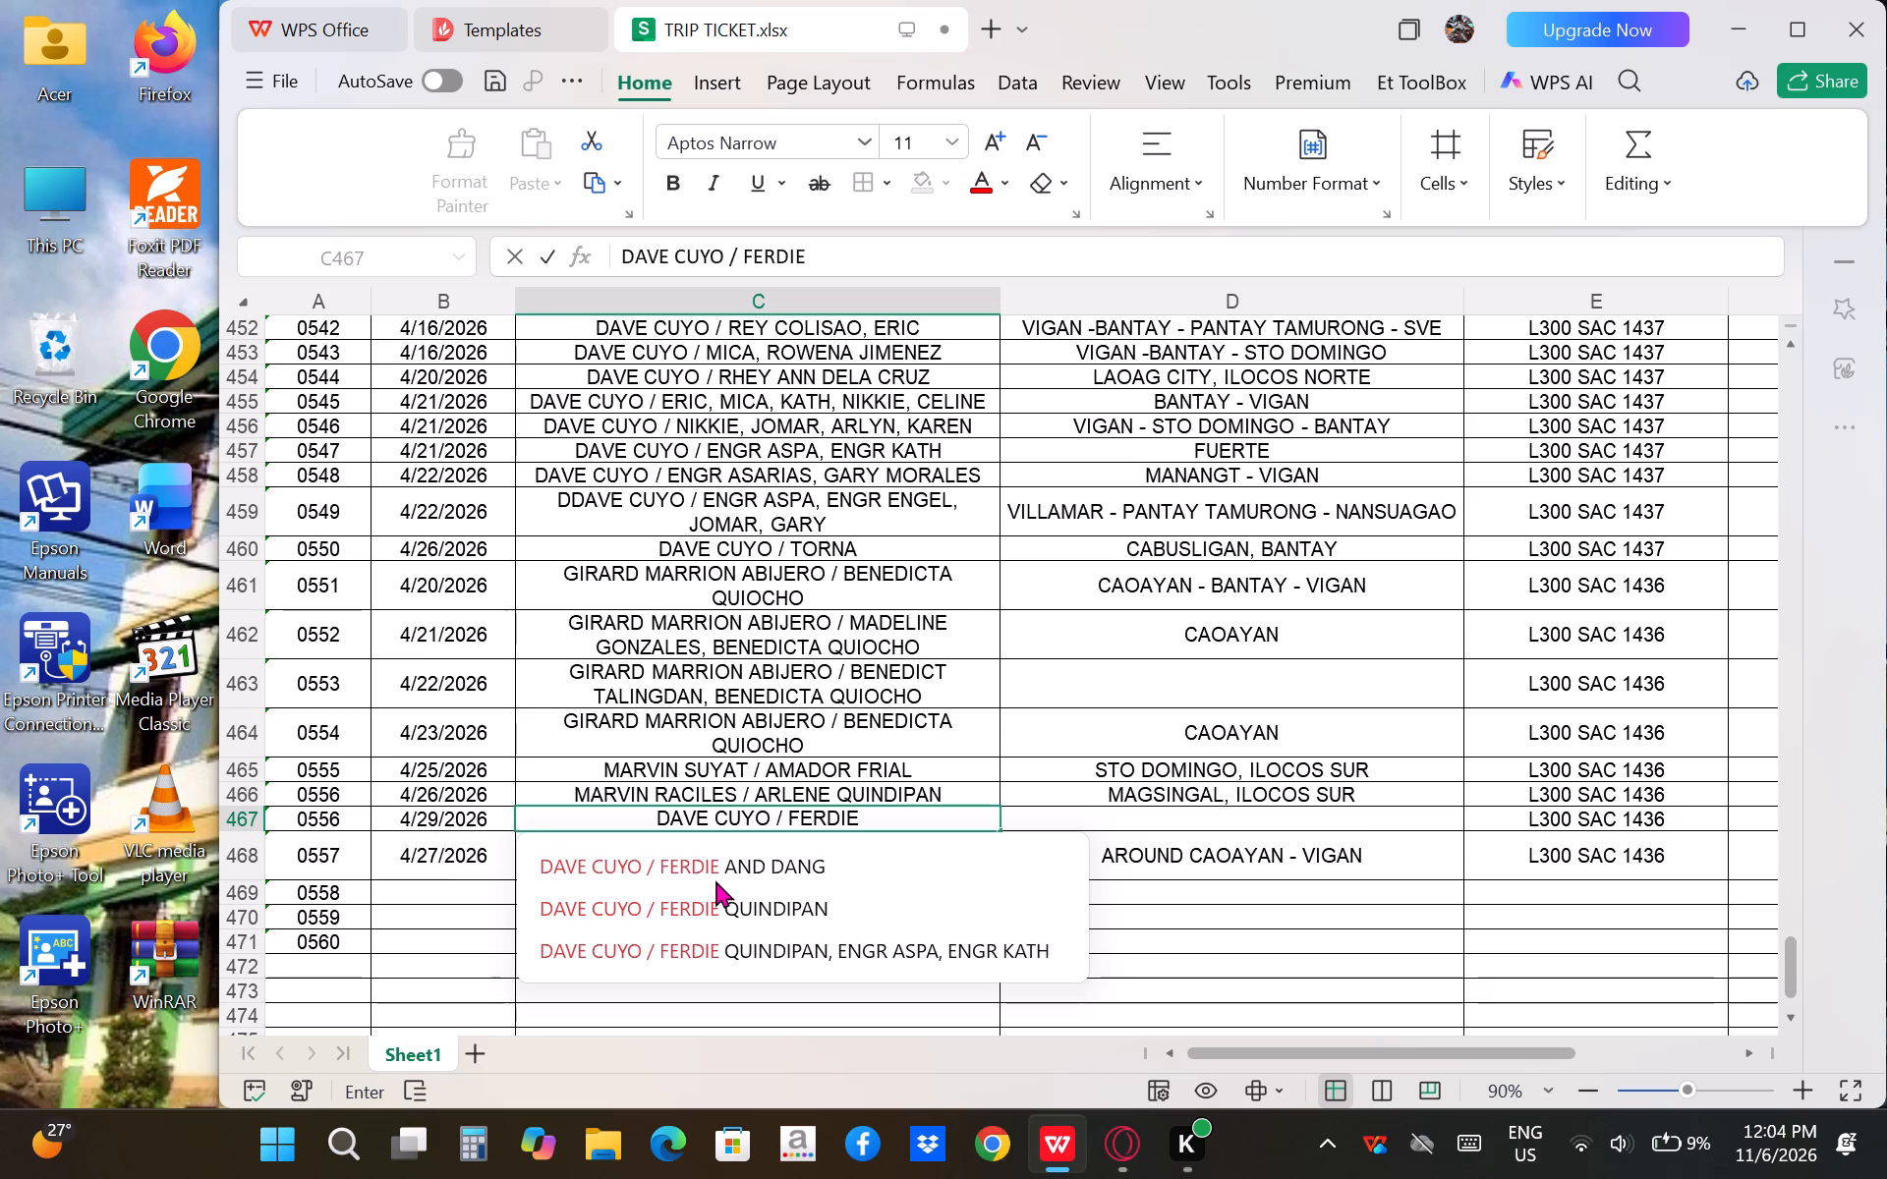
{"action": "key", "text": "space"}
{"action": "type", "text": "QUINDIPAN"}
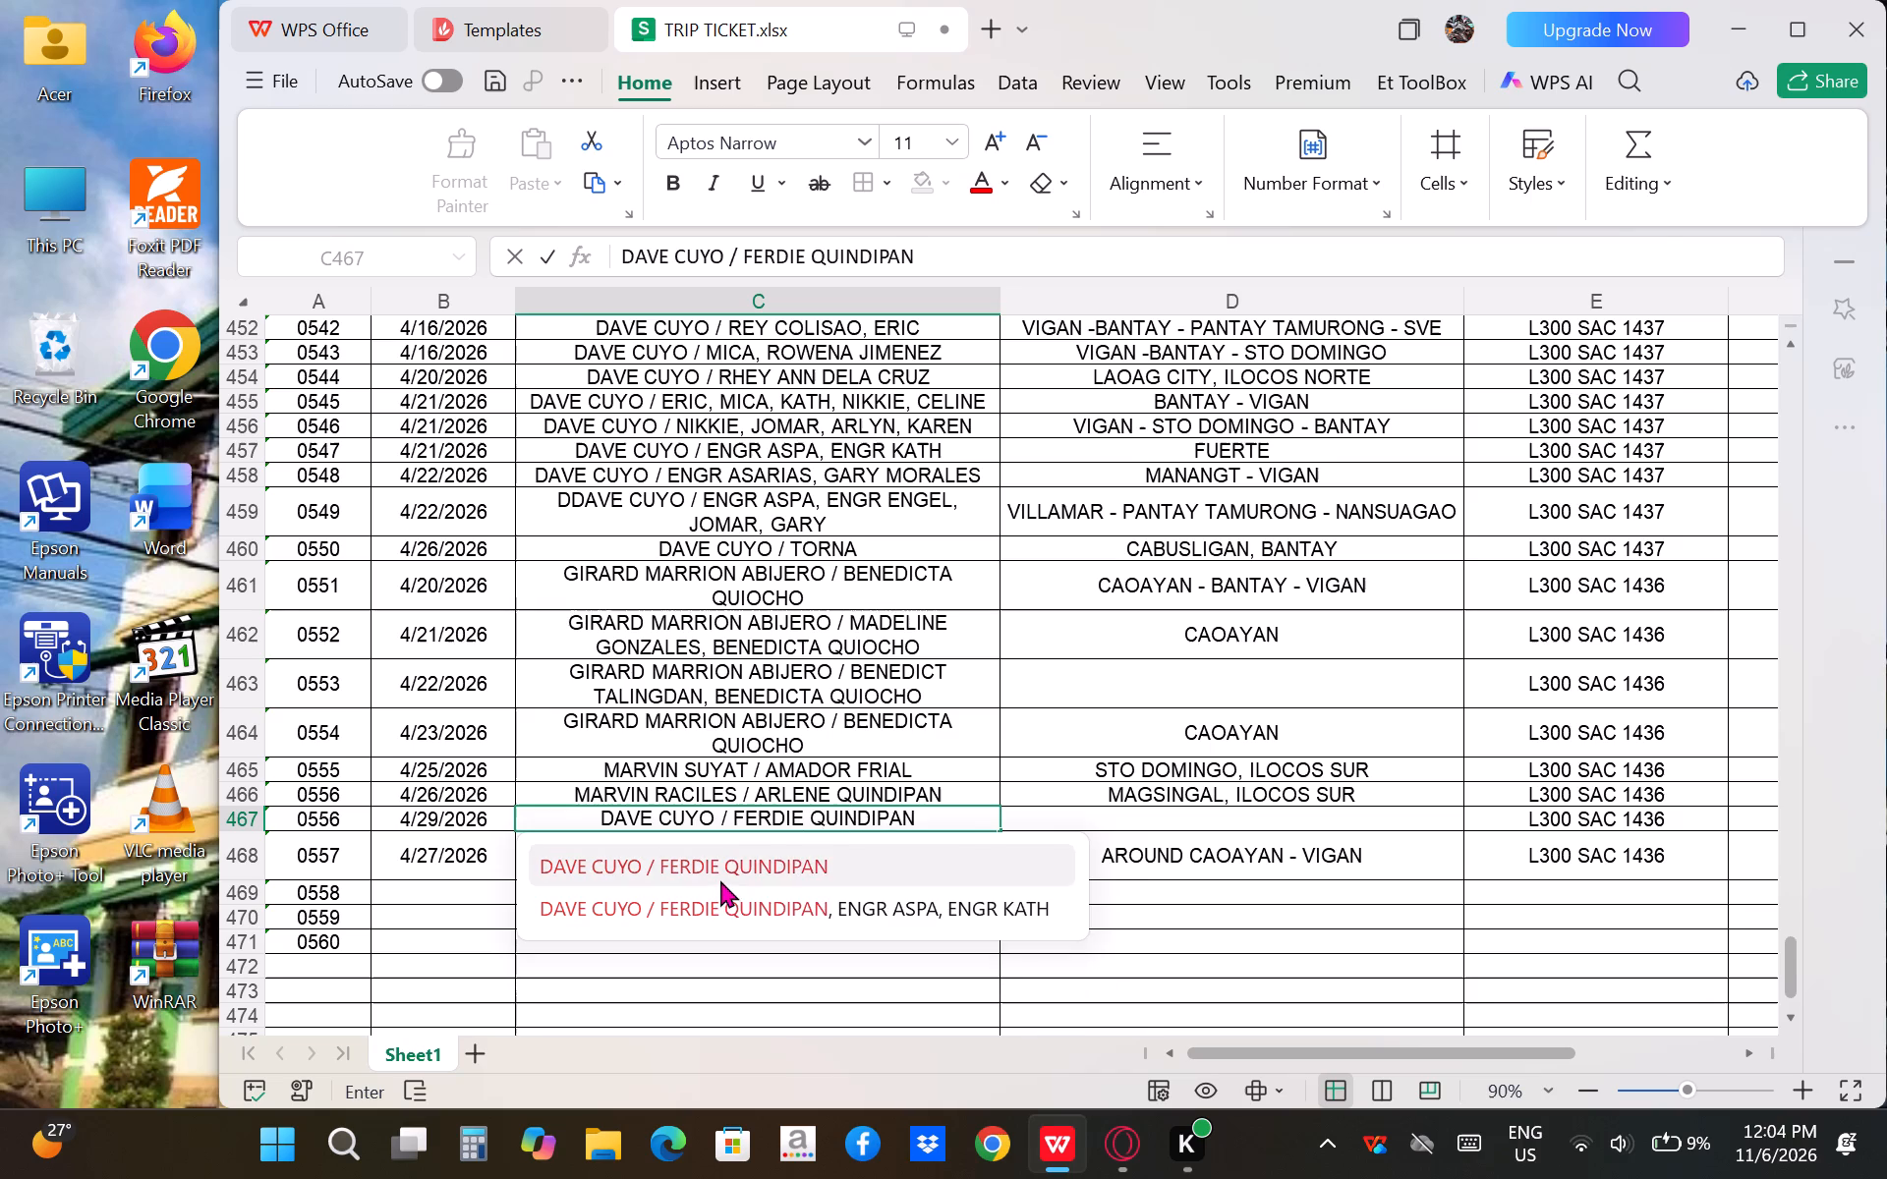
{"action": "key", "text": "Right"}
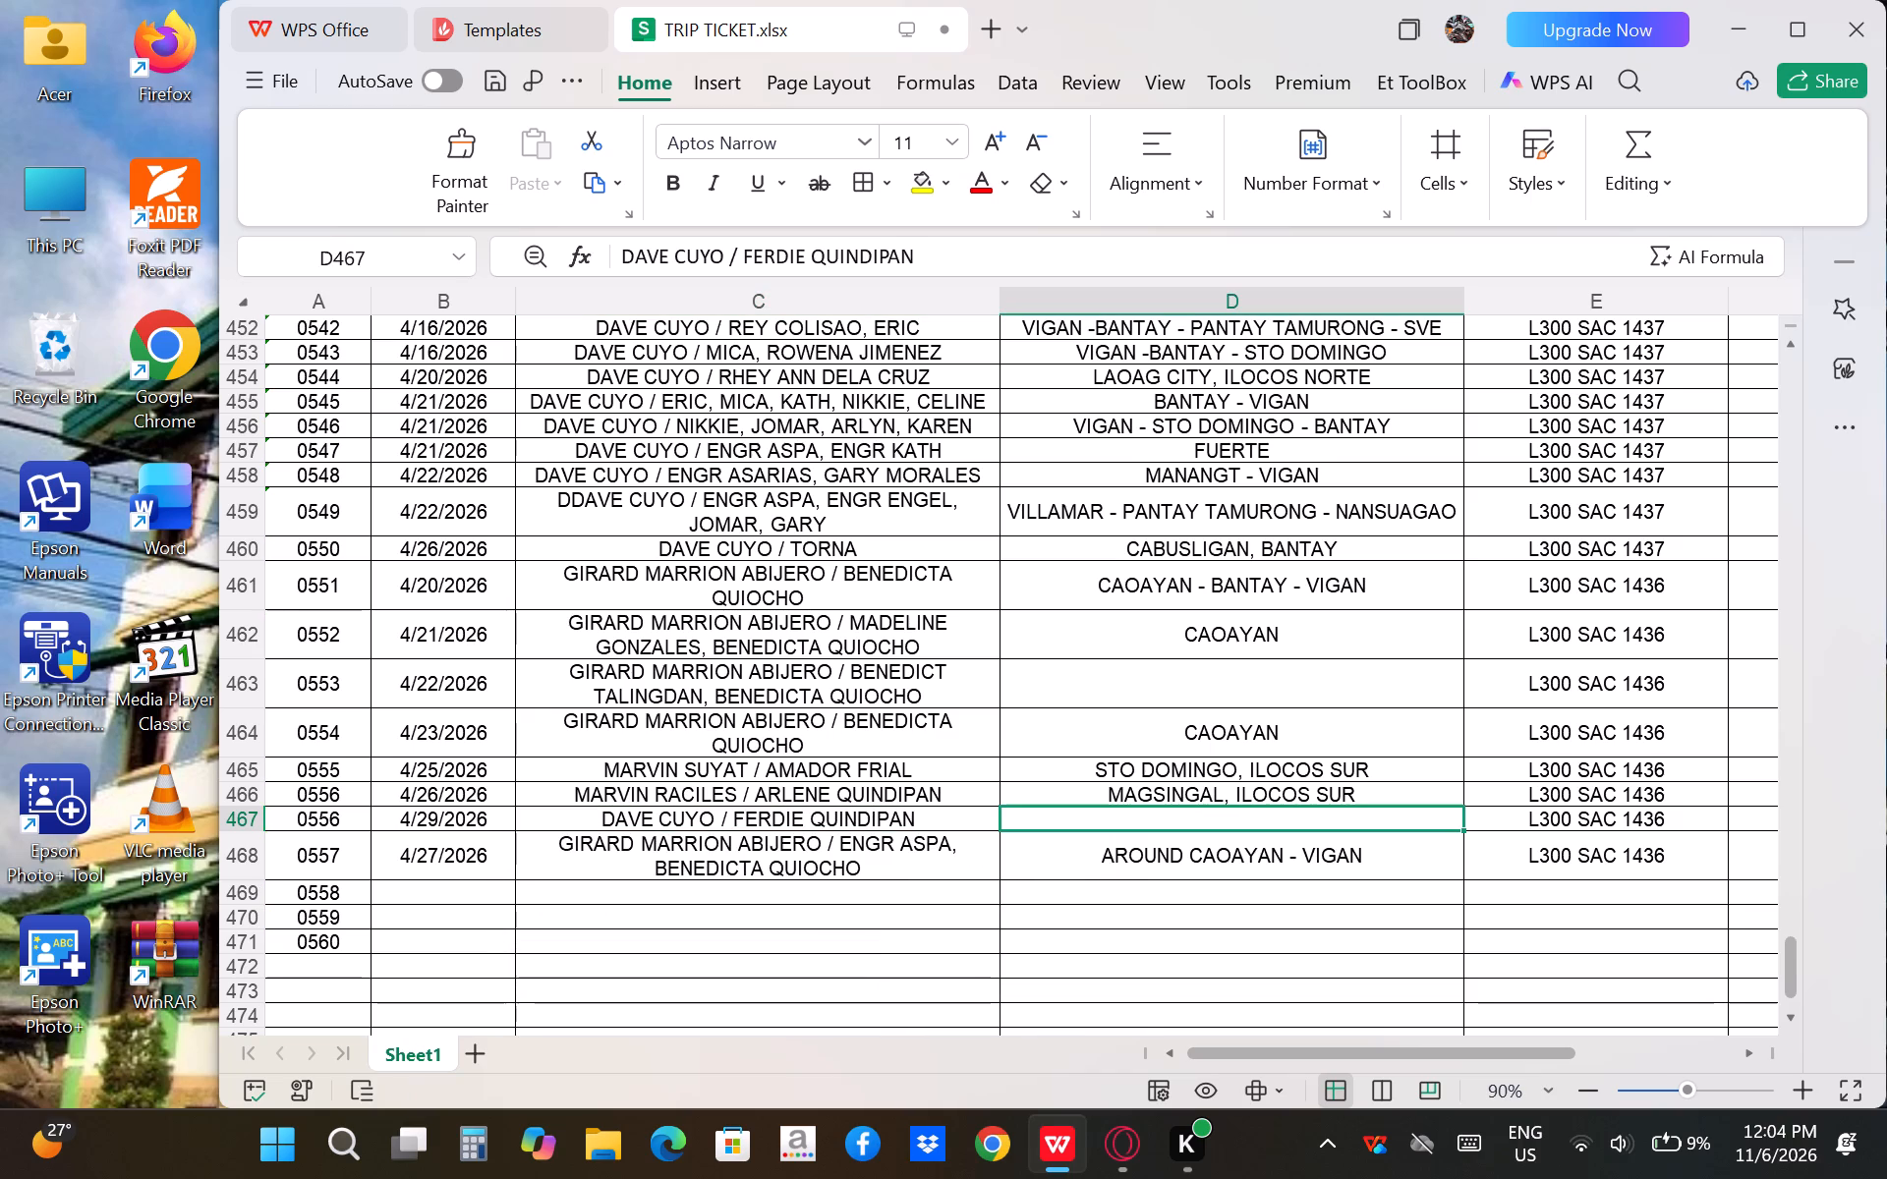
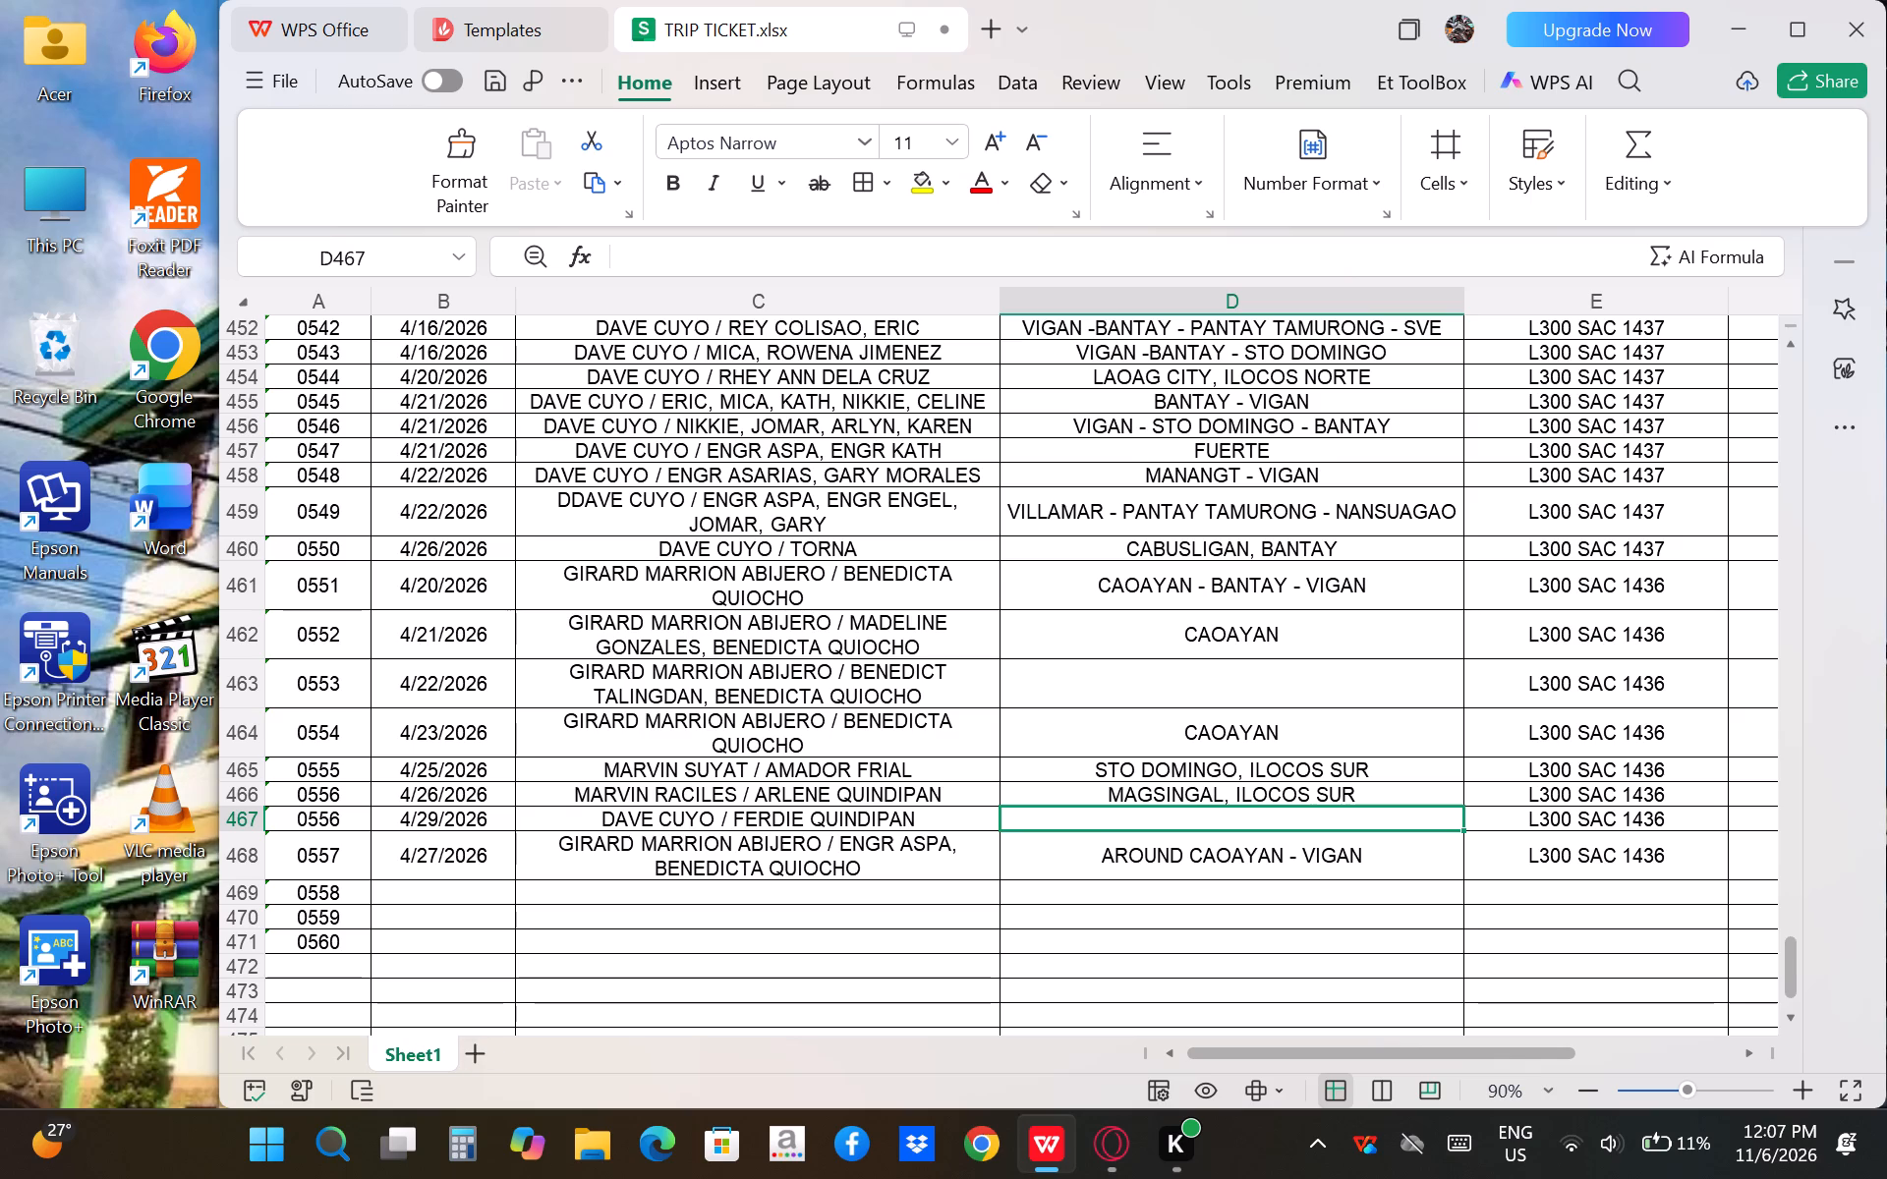
Enter VIGAN as the destination in cell D467 for the 4/29/2026 trip.
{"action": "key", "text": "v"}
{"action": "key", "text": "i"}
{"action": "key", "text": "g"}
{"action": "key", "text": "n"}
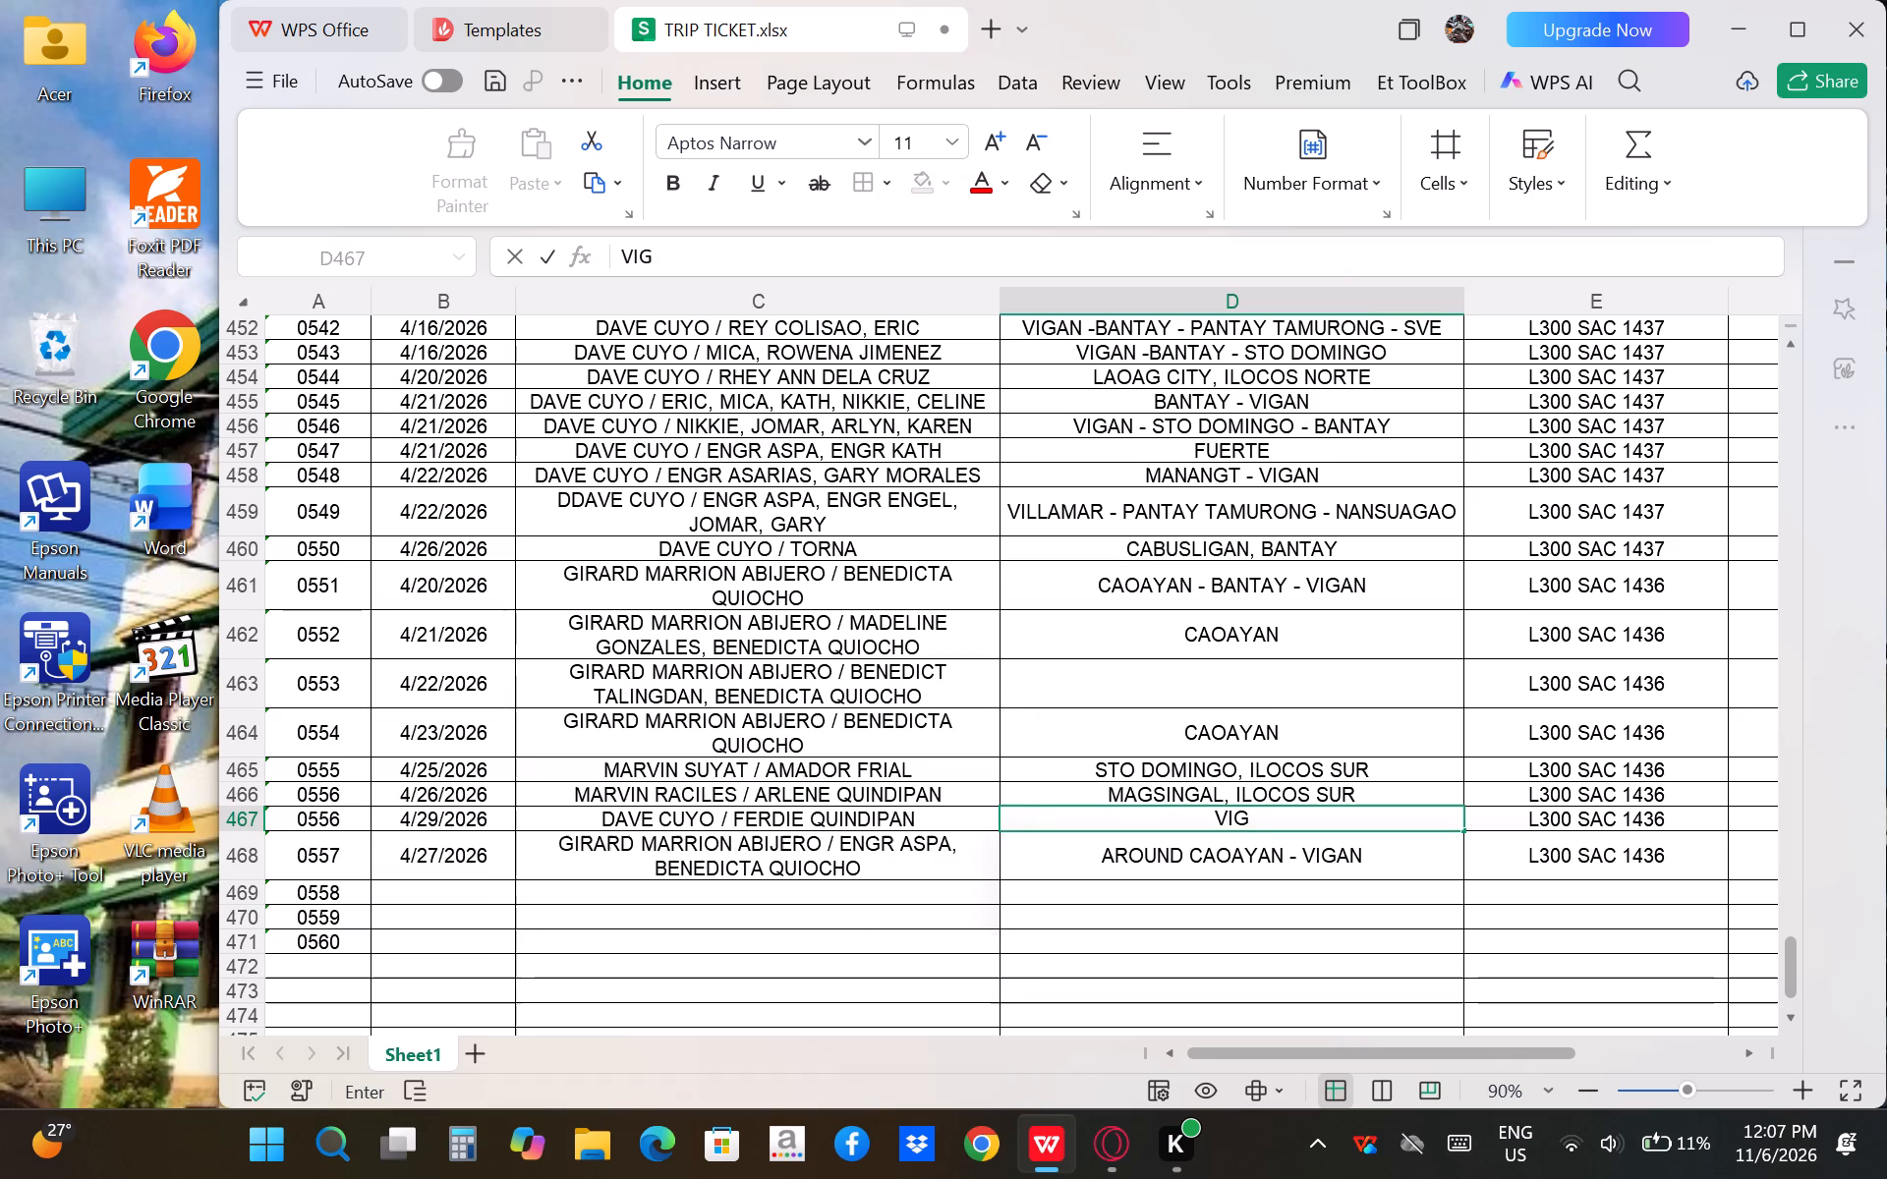
{"action": "key", "text": "BackSpace"}
{"action": "key", "text": "BackSpace"}
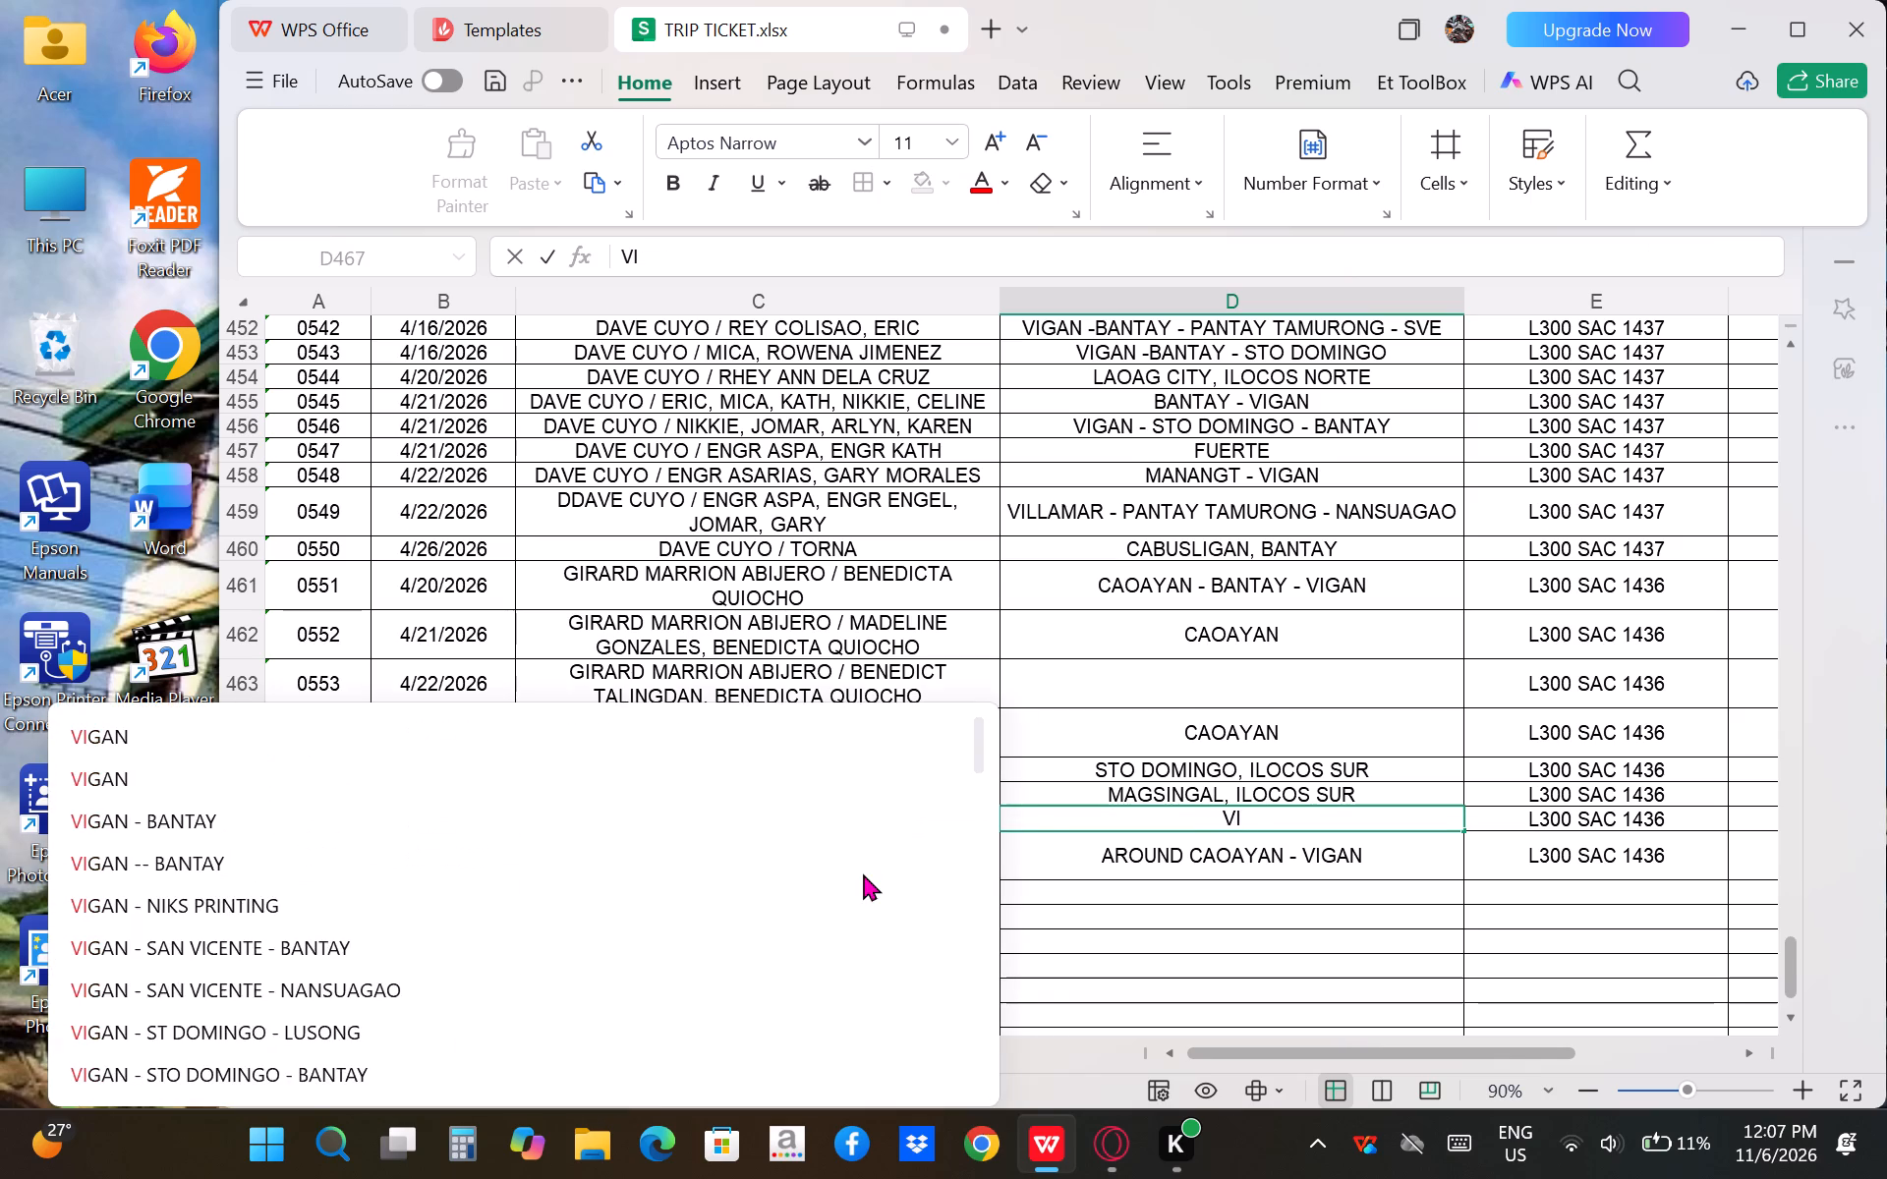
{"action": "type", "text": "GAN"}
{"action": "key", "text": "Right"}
Complete the 4/29/2026 trip row with the numbers 32508 in F467 and 32521 in G467.
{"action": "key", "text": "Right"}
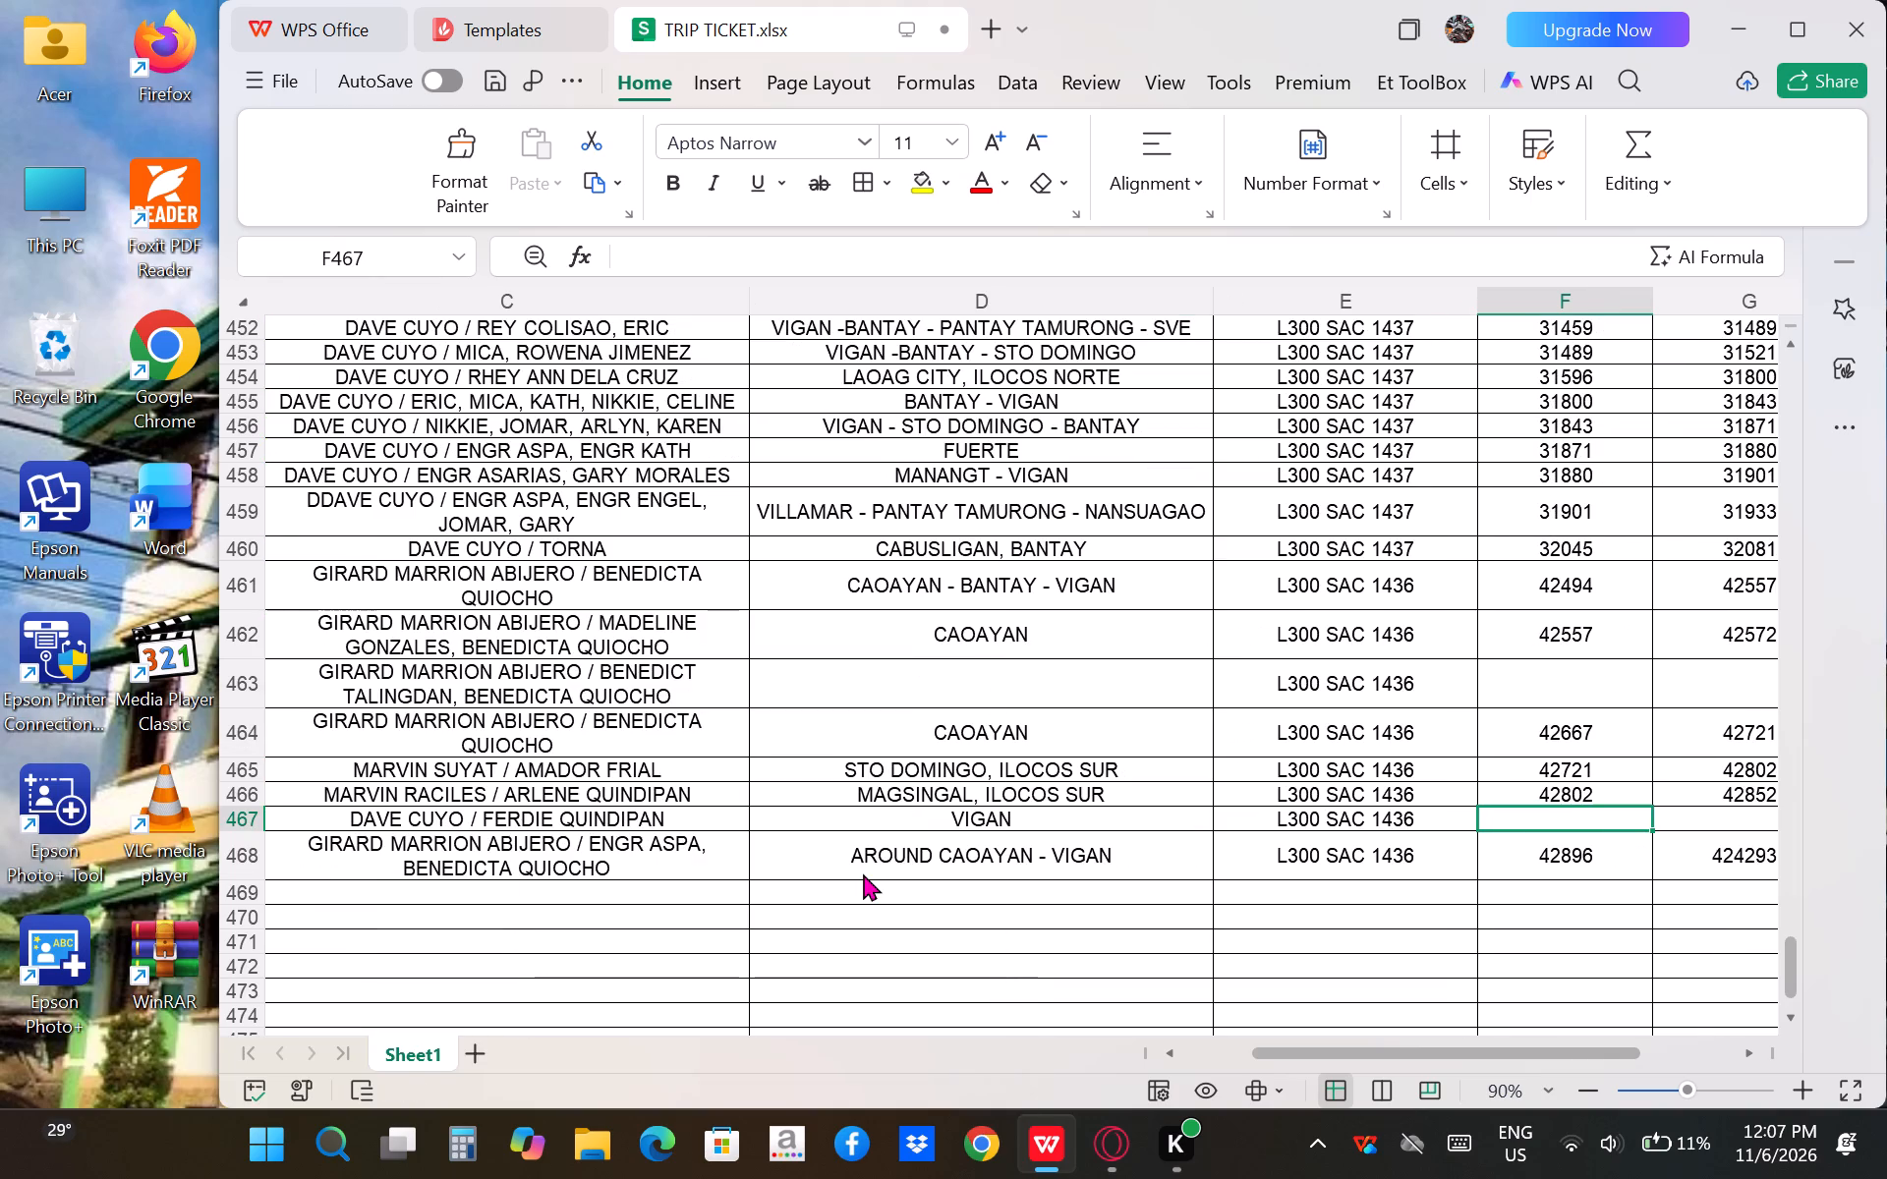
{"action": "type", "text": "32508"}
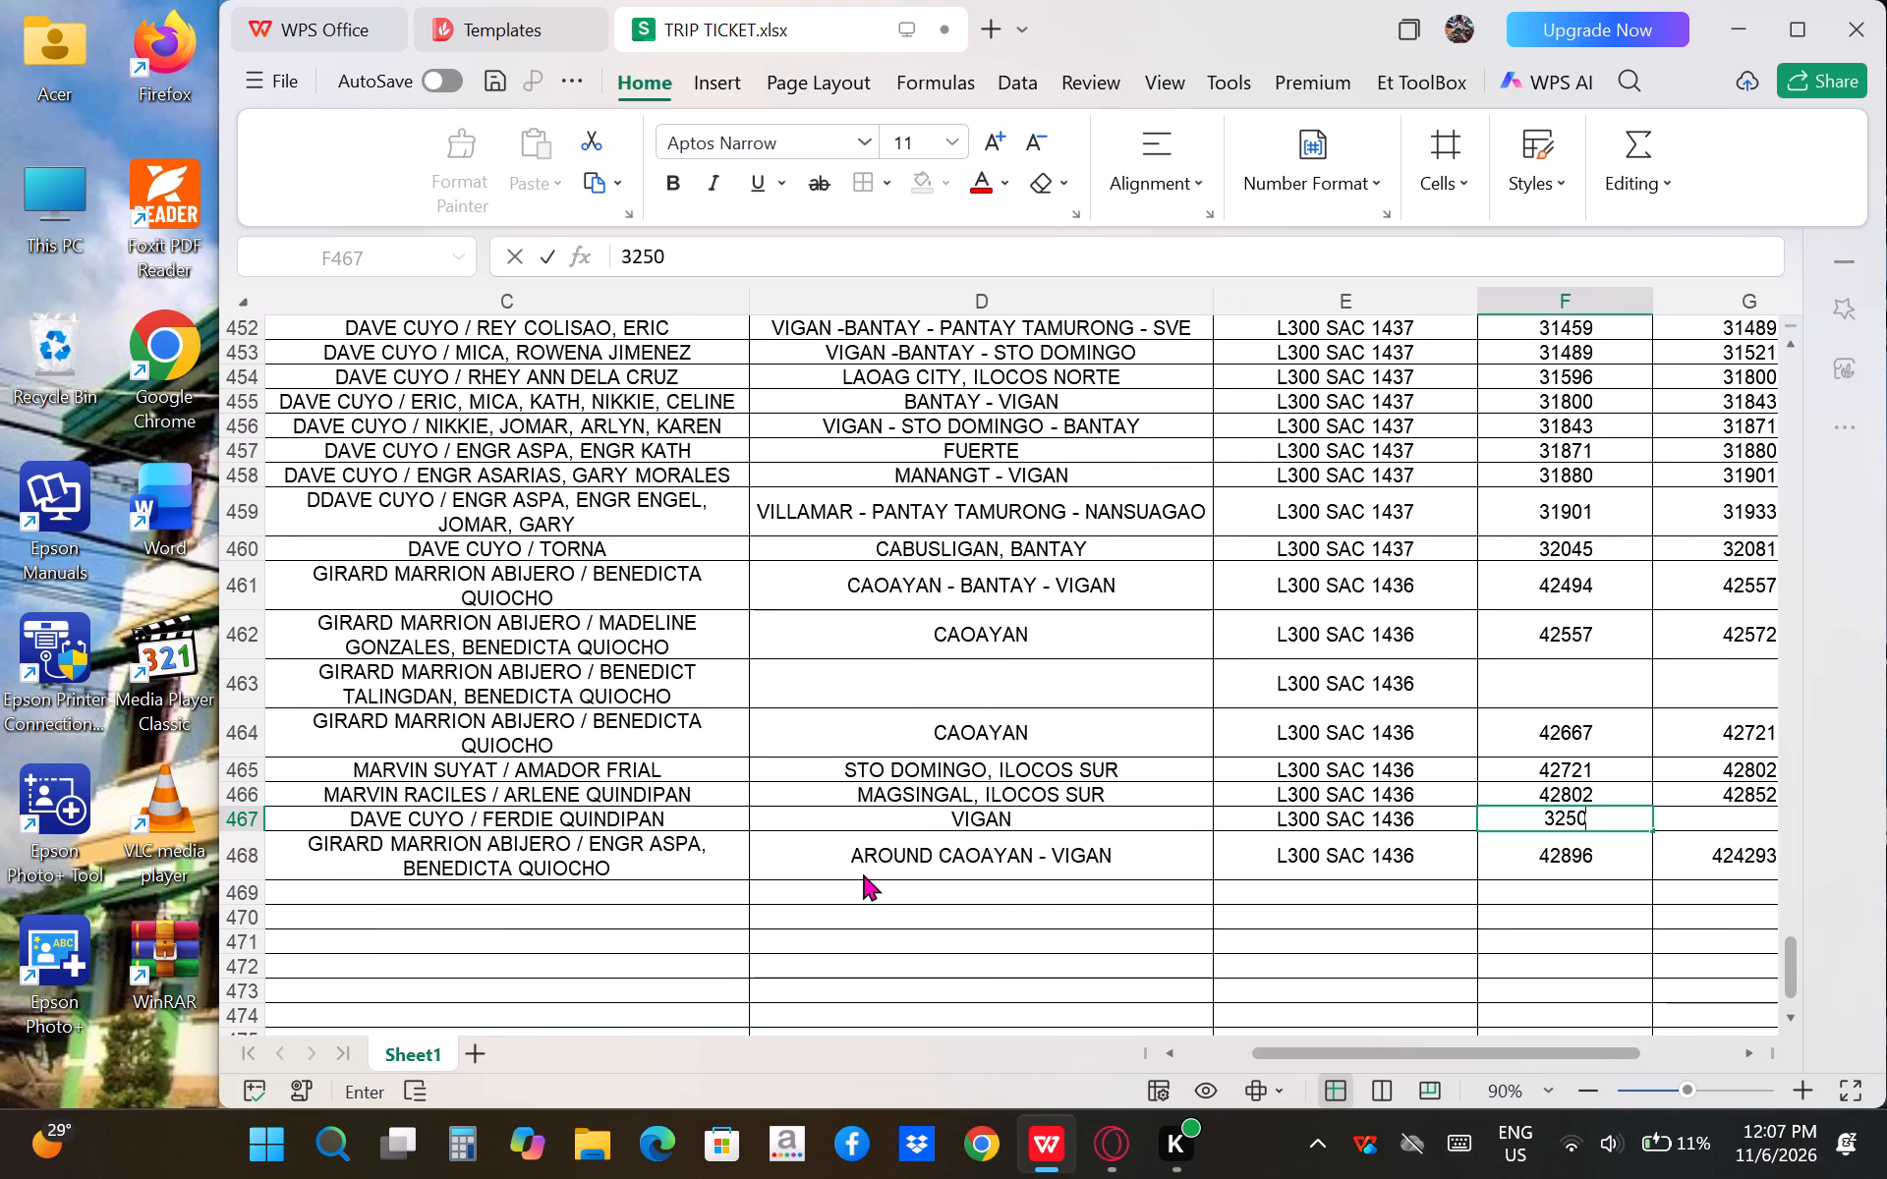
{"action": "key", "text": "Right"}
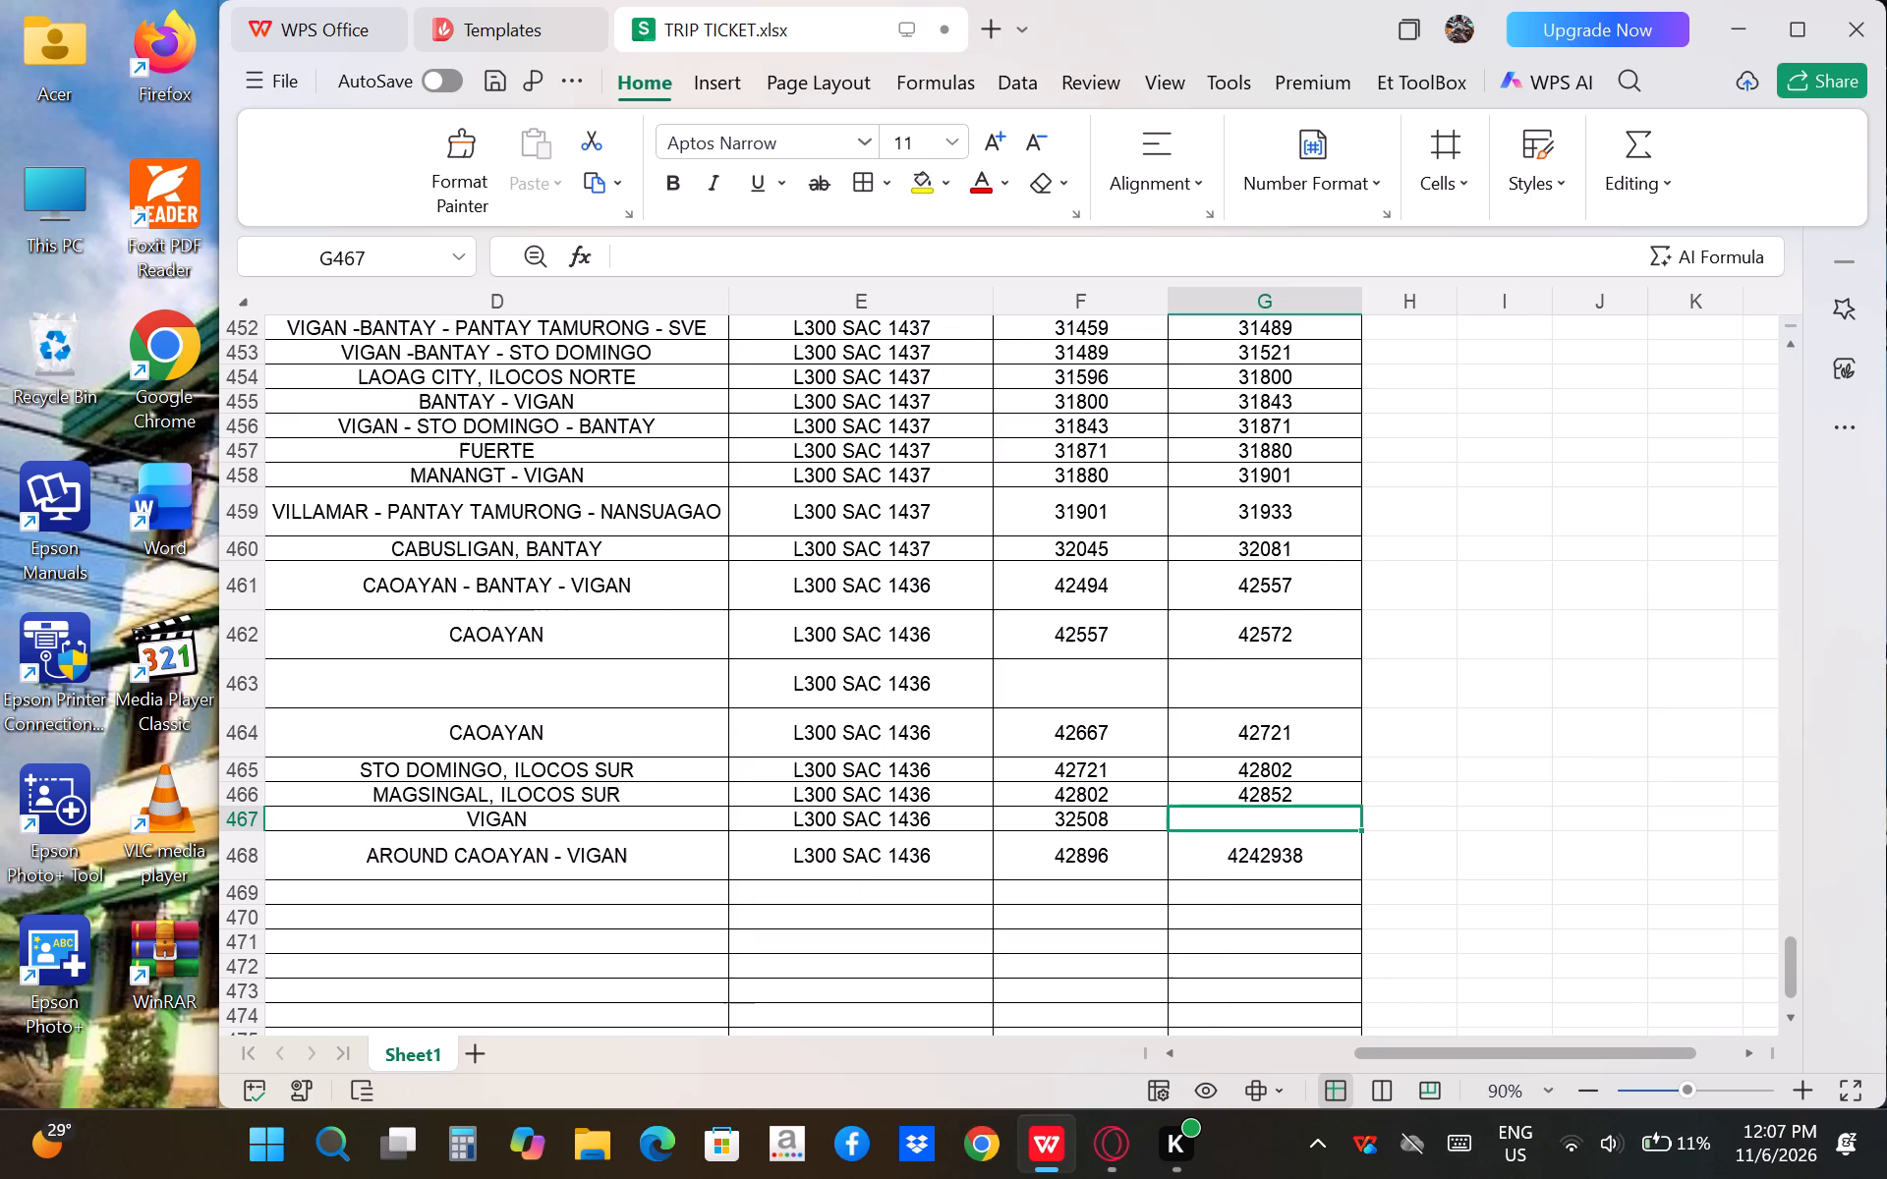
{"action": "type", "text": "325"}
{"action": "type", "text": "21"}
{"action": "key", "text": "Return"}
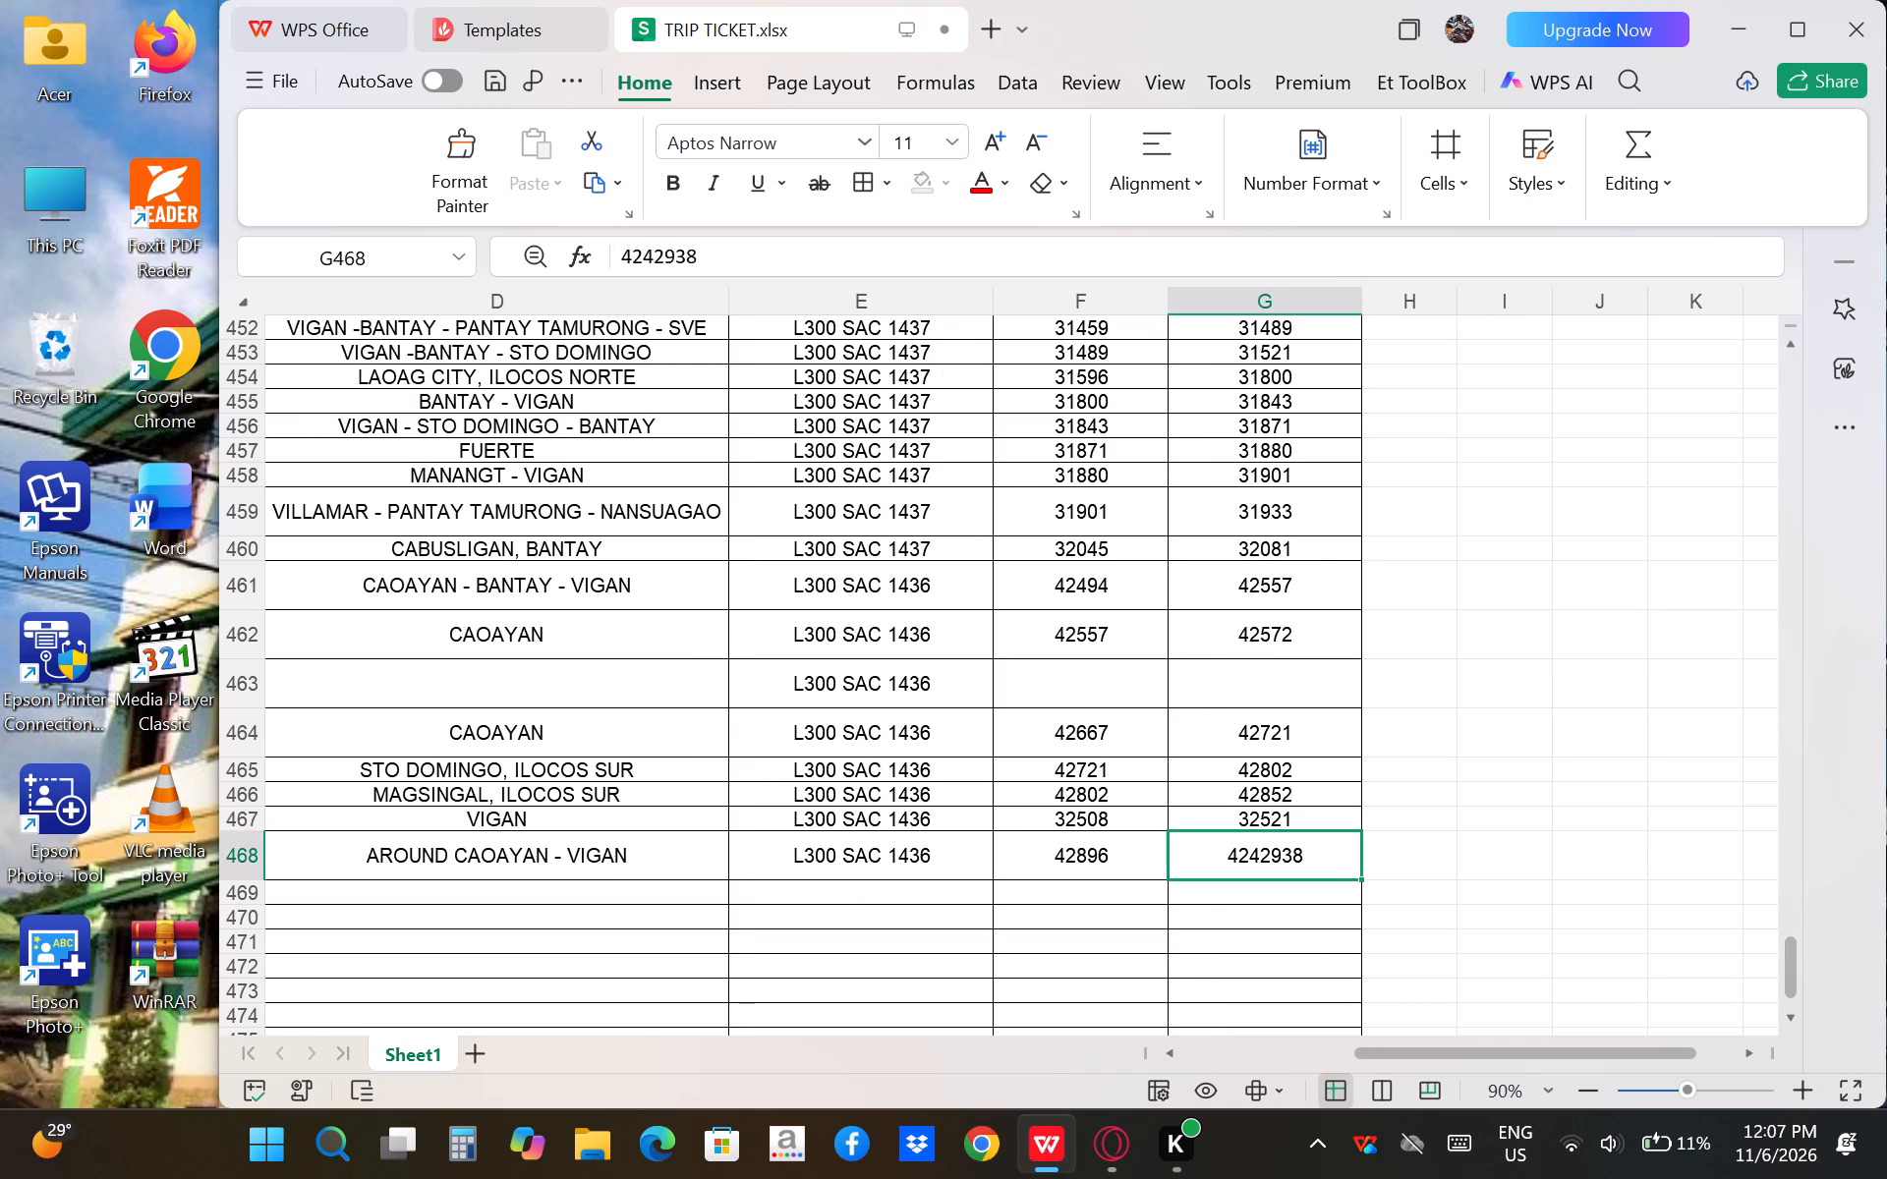
Enter 4/30/2026 as the date of ticket 0558 in cell B469.
{"action": "left_click", "coordinate": [1617, 1074]}
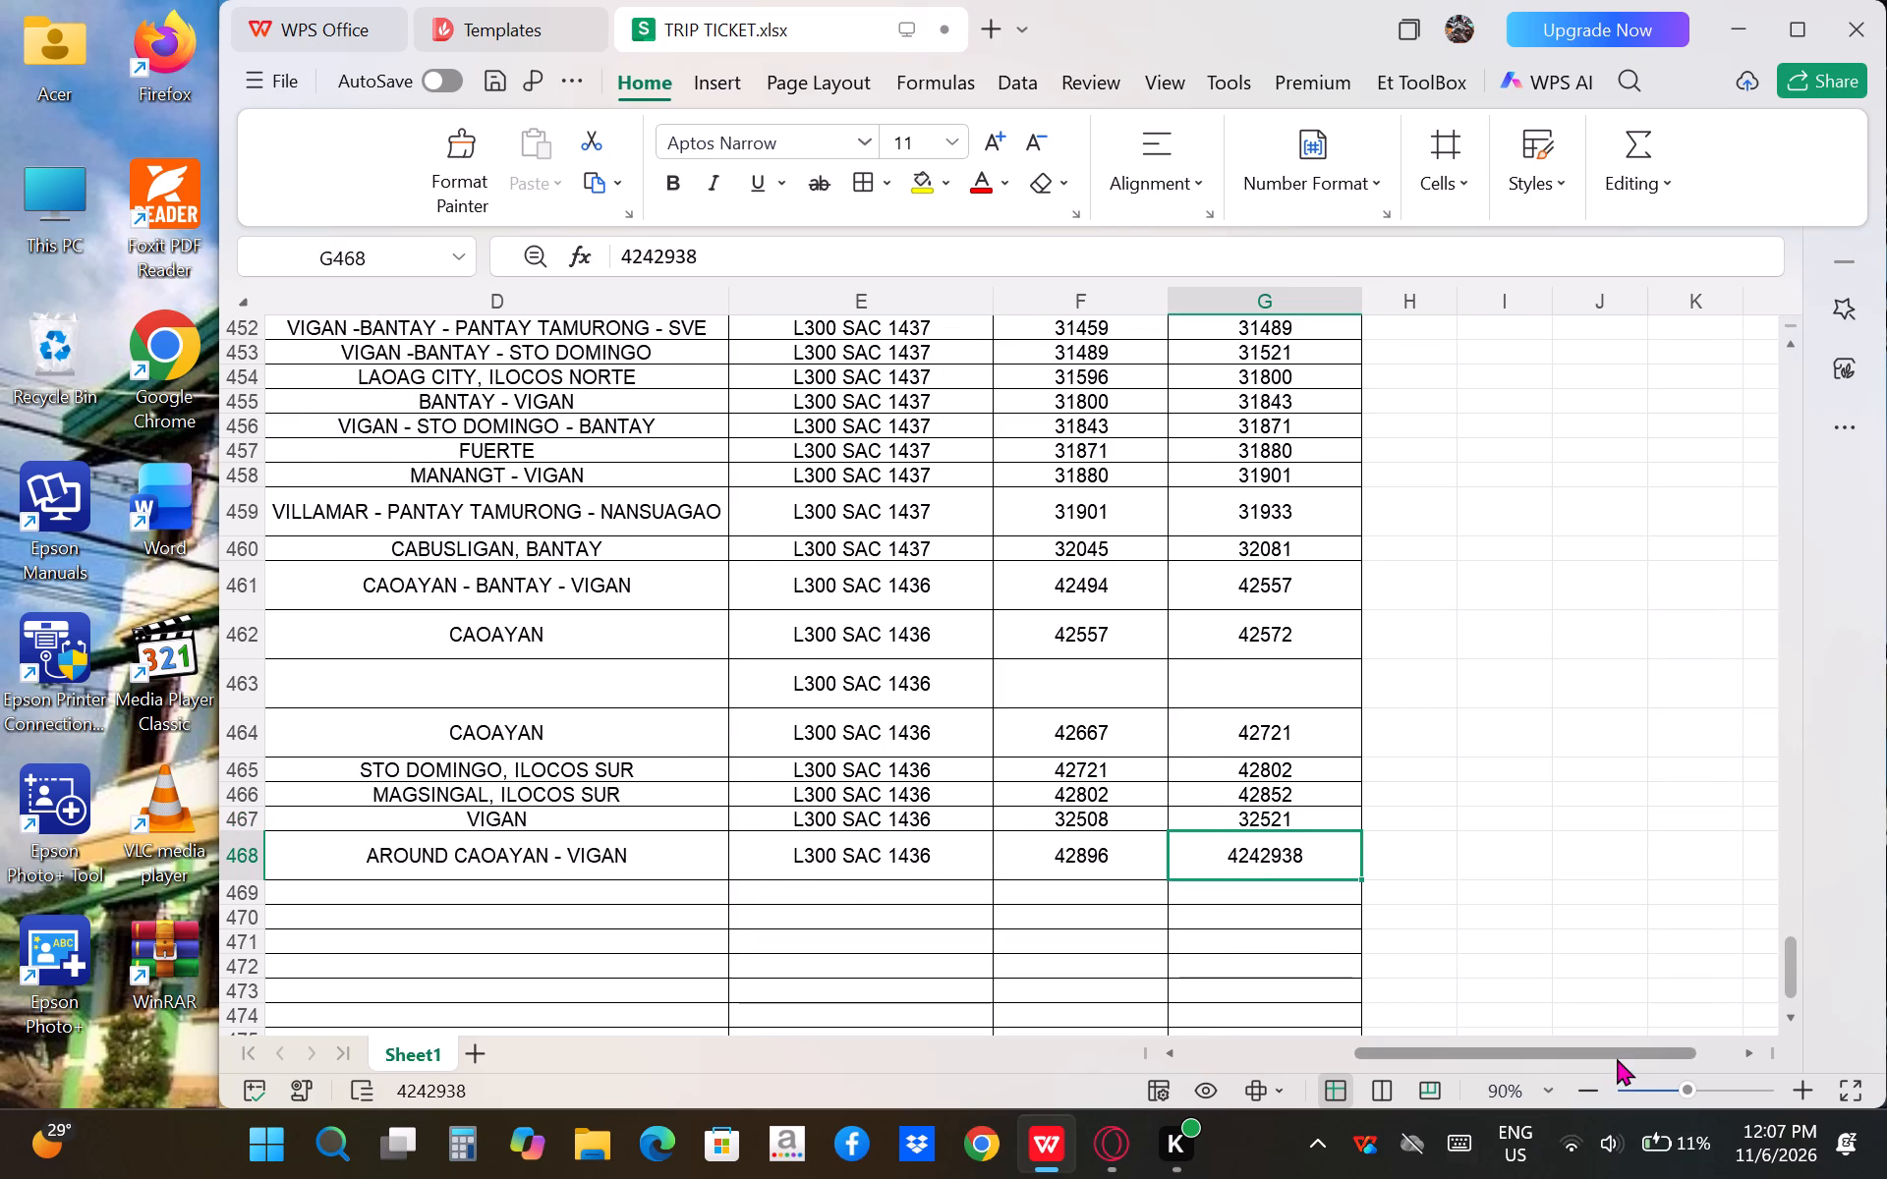
{"action": "left_click_drag", "start_coordinate": [1617, 1058], "coordinate": [978, 1036]}
{"action": "left_click", "coordinate": [421, 906]}
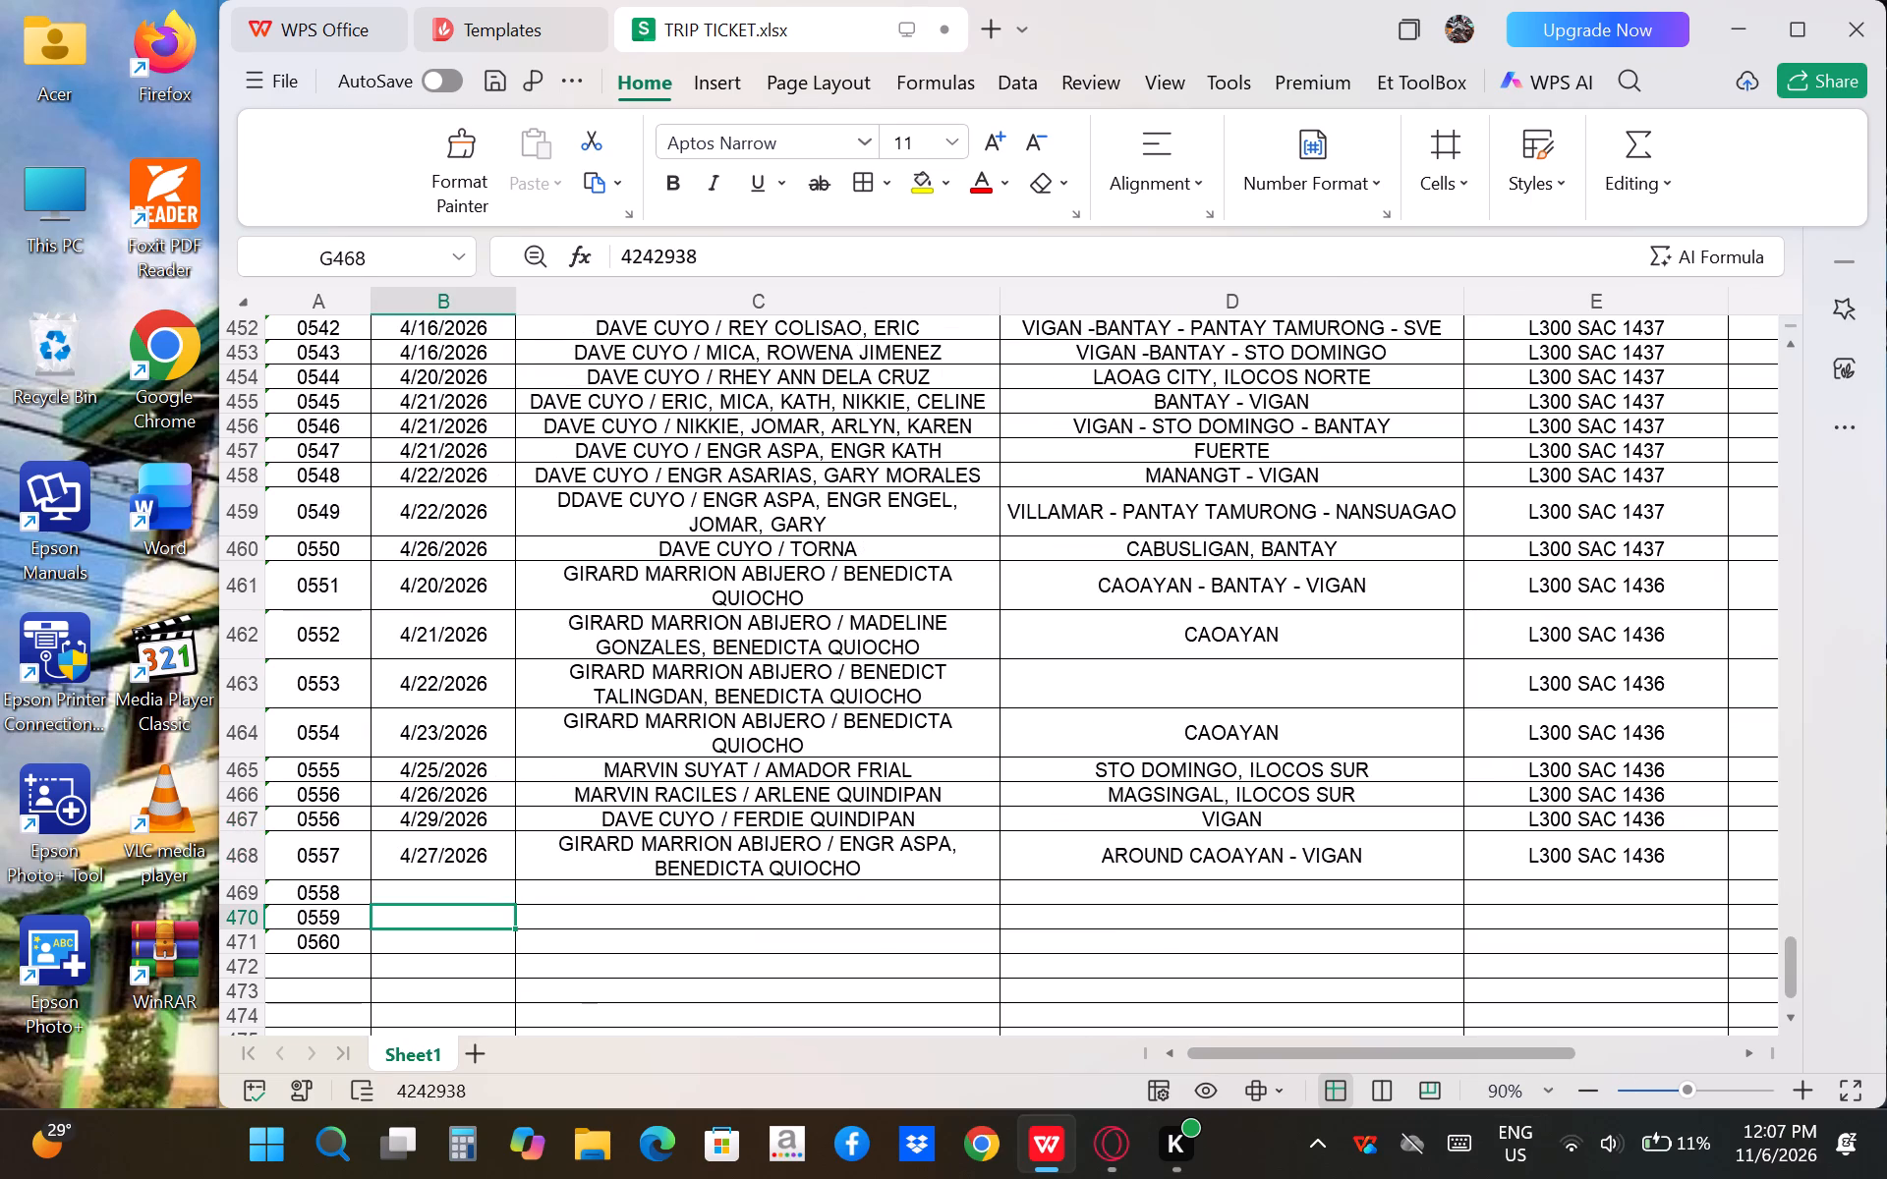
{"action": "left_click", "coordinate": [421, 891]}
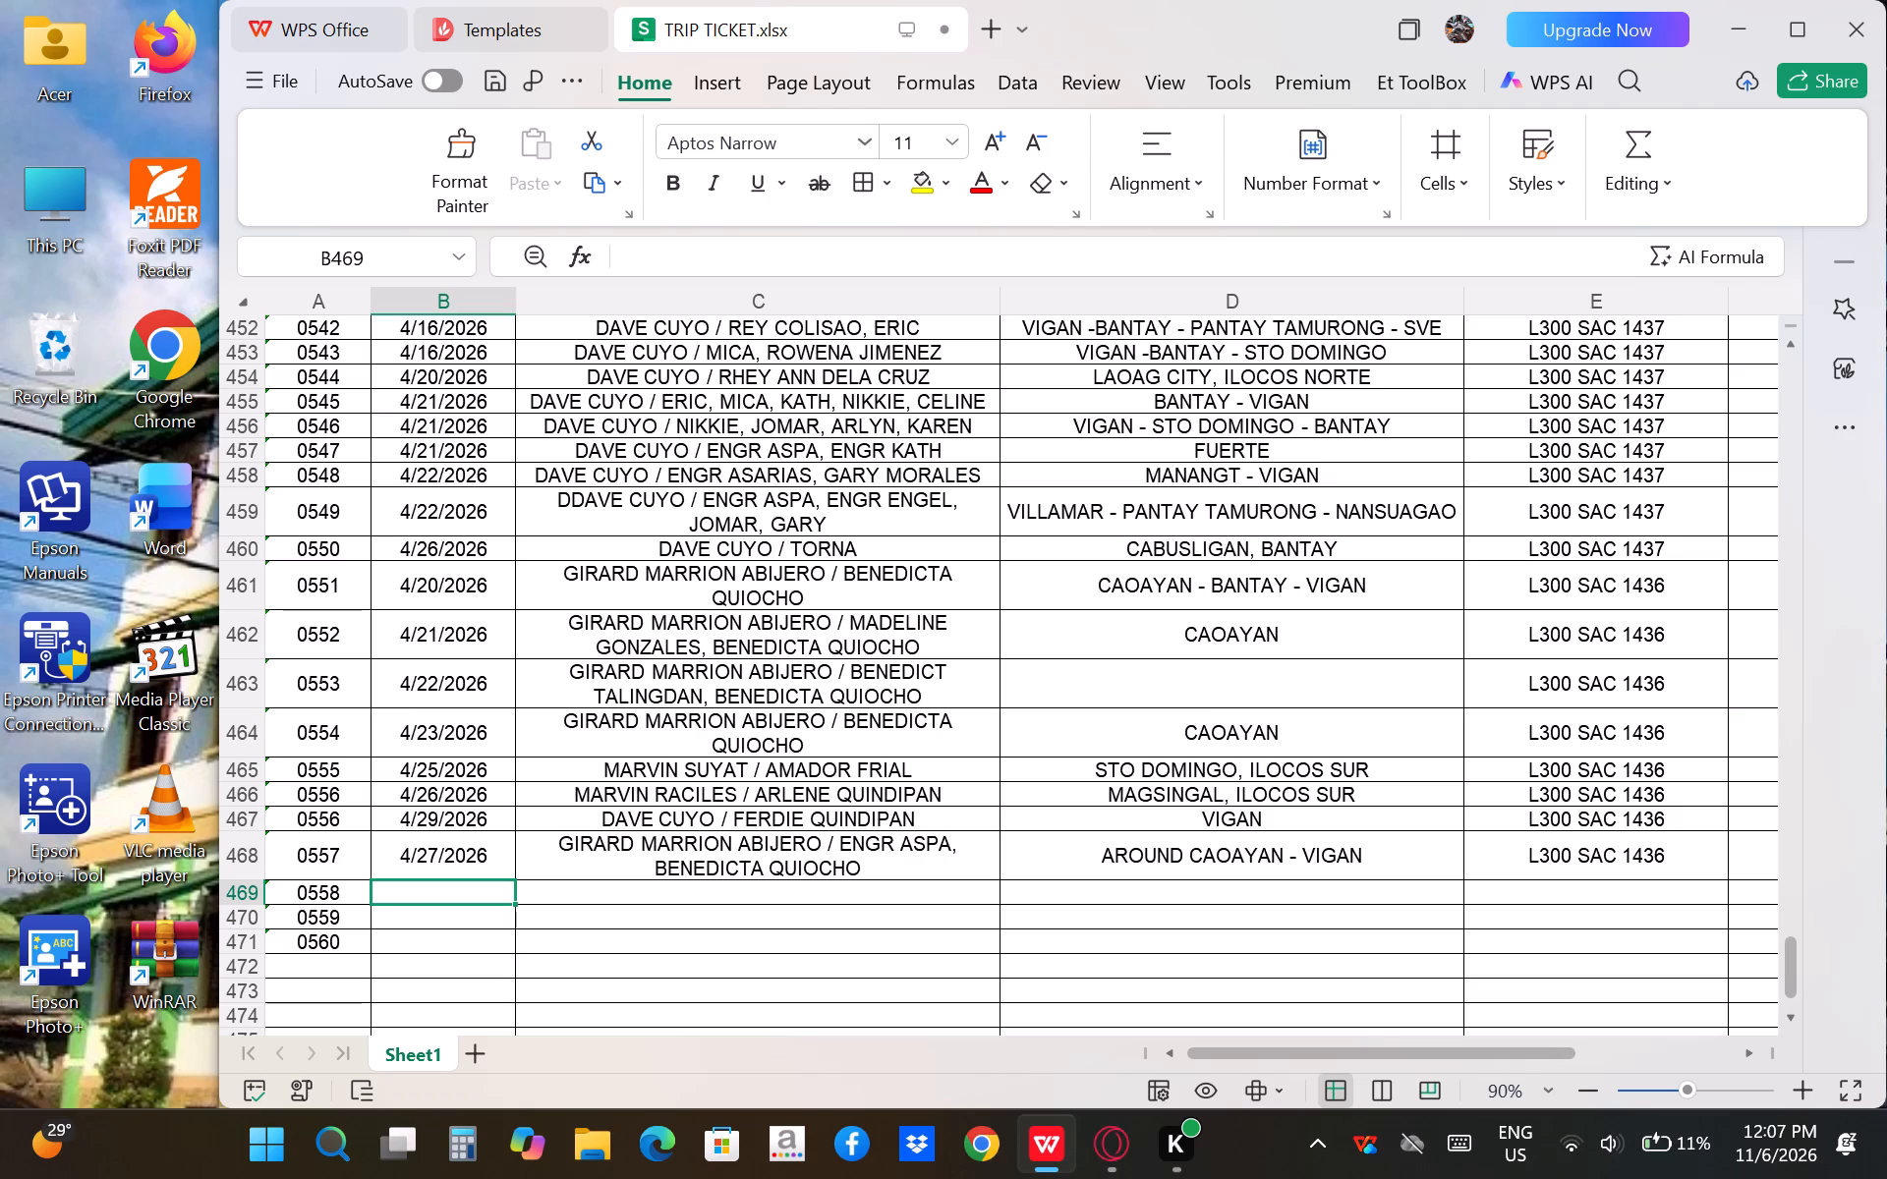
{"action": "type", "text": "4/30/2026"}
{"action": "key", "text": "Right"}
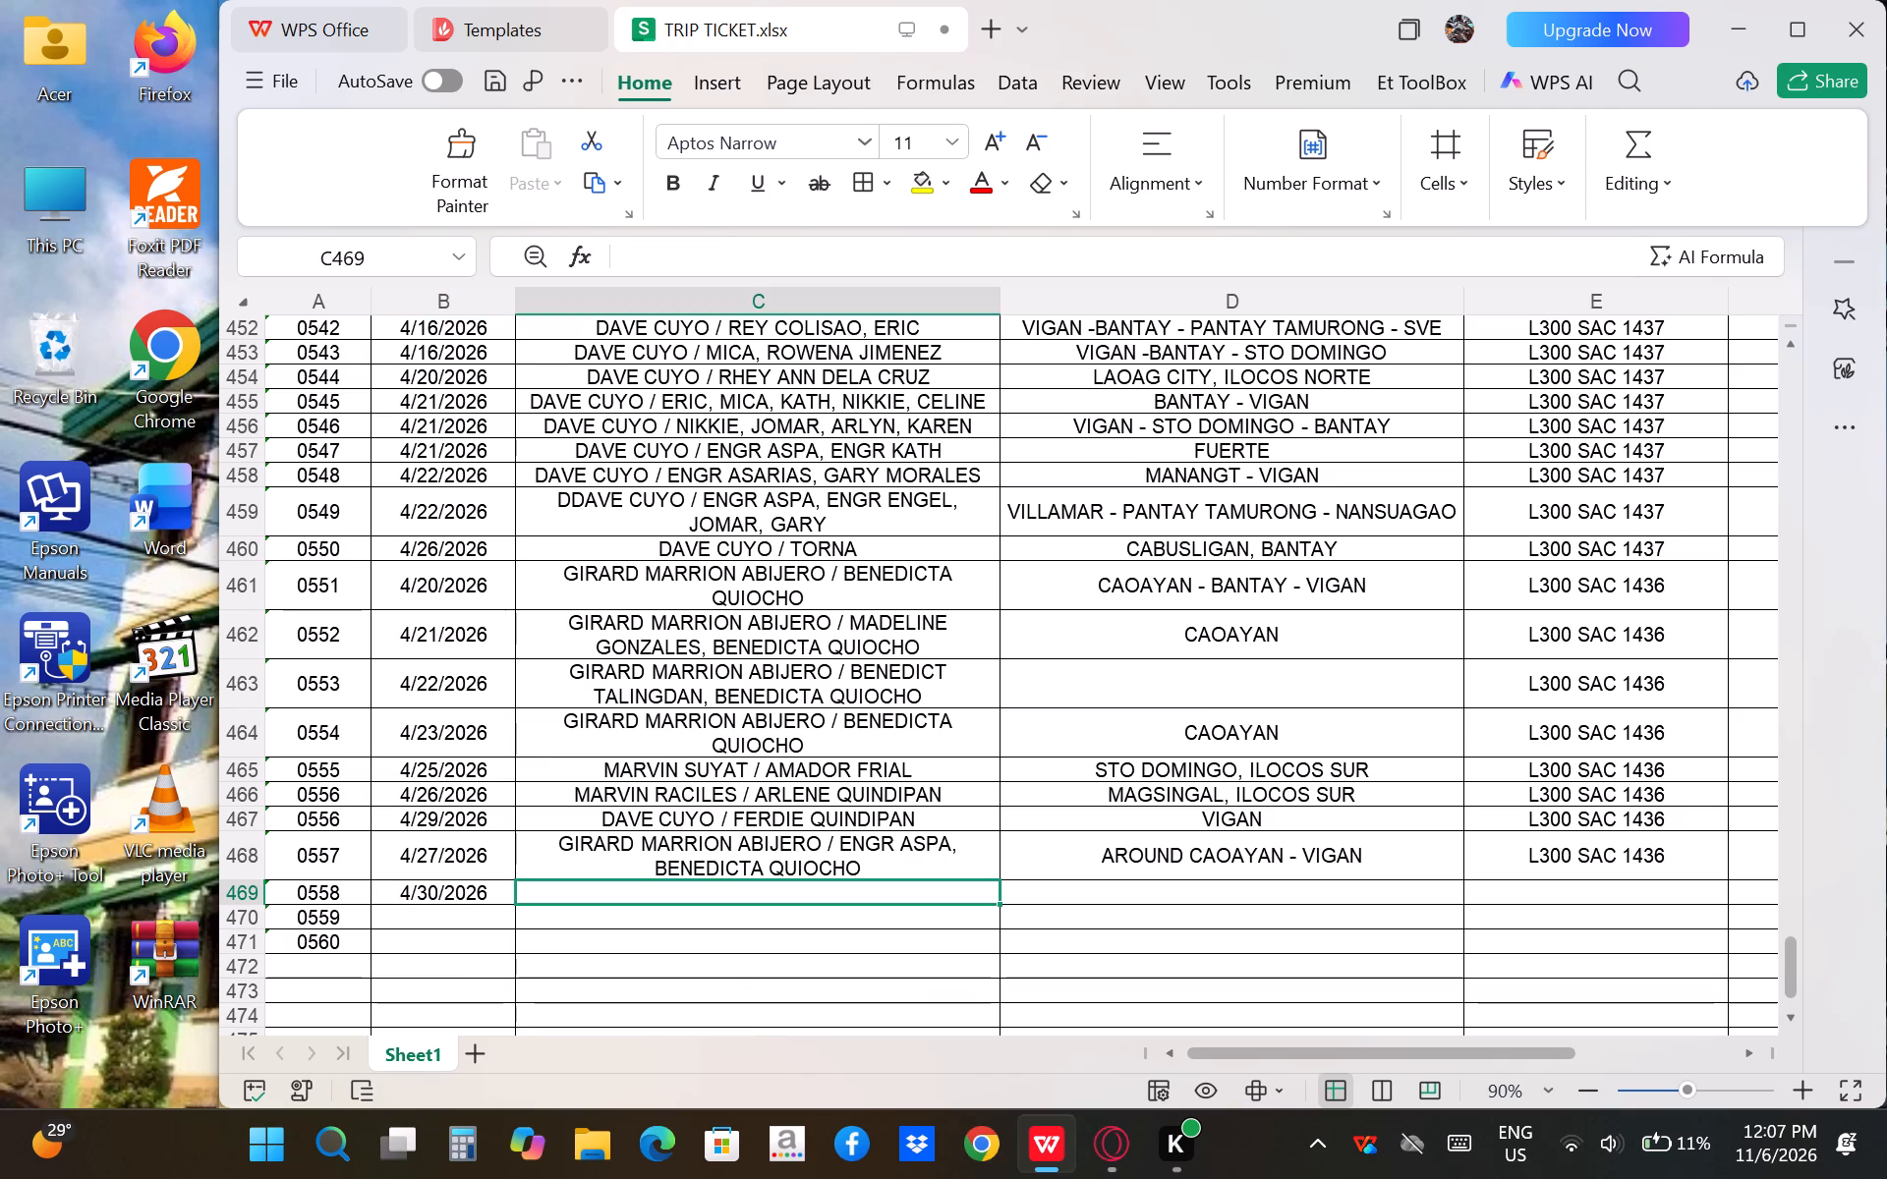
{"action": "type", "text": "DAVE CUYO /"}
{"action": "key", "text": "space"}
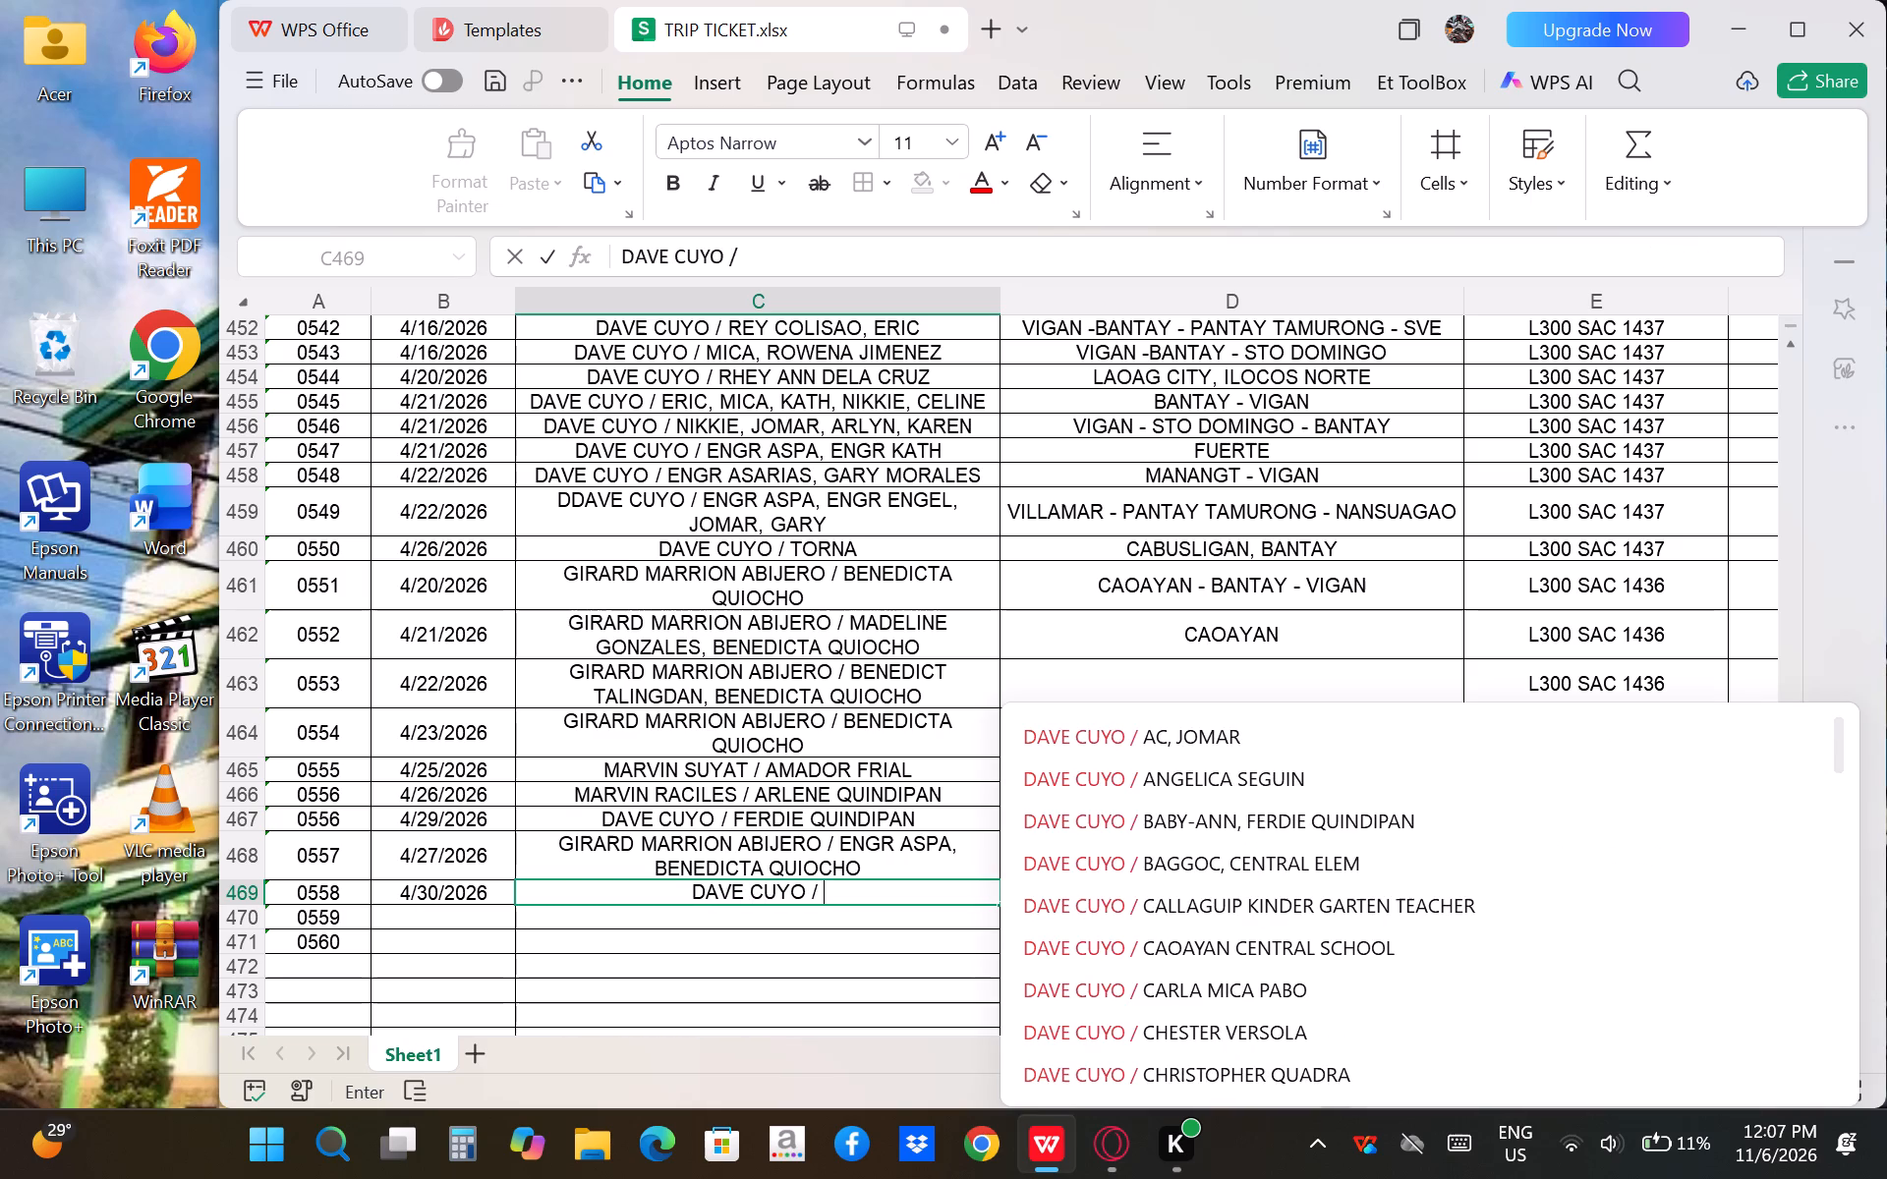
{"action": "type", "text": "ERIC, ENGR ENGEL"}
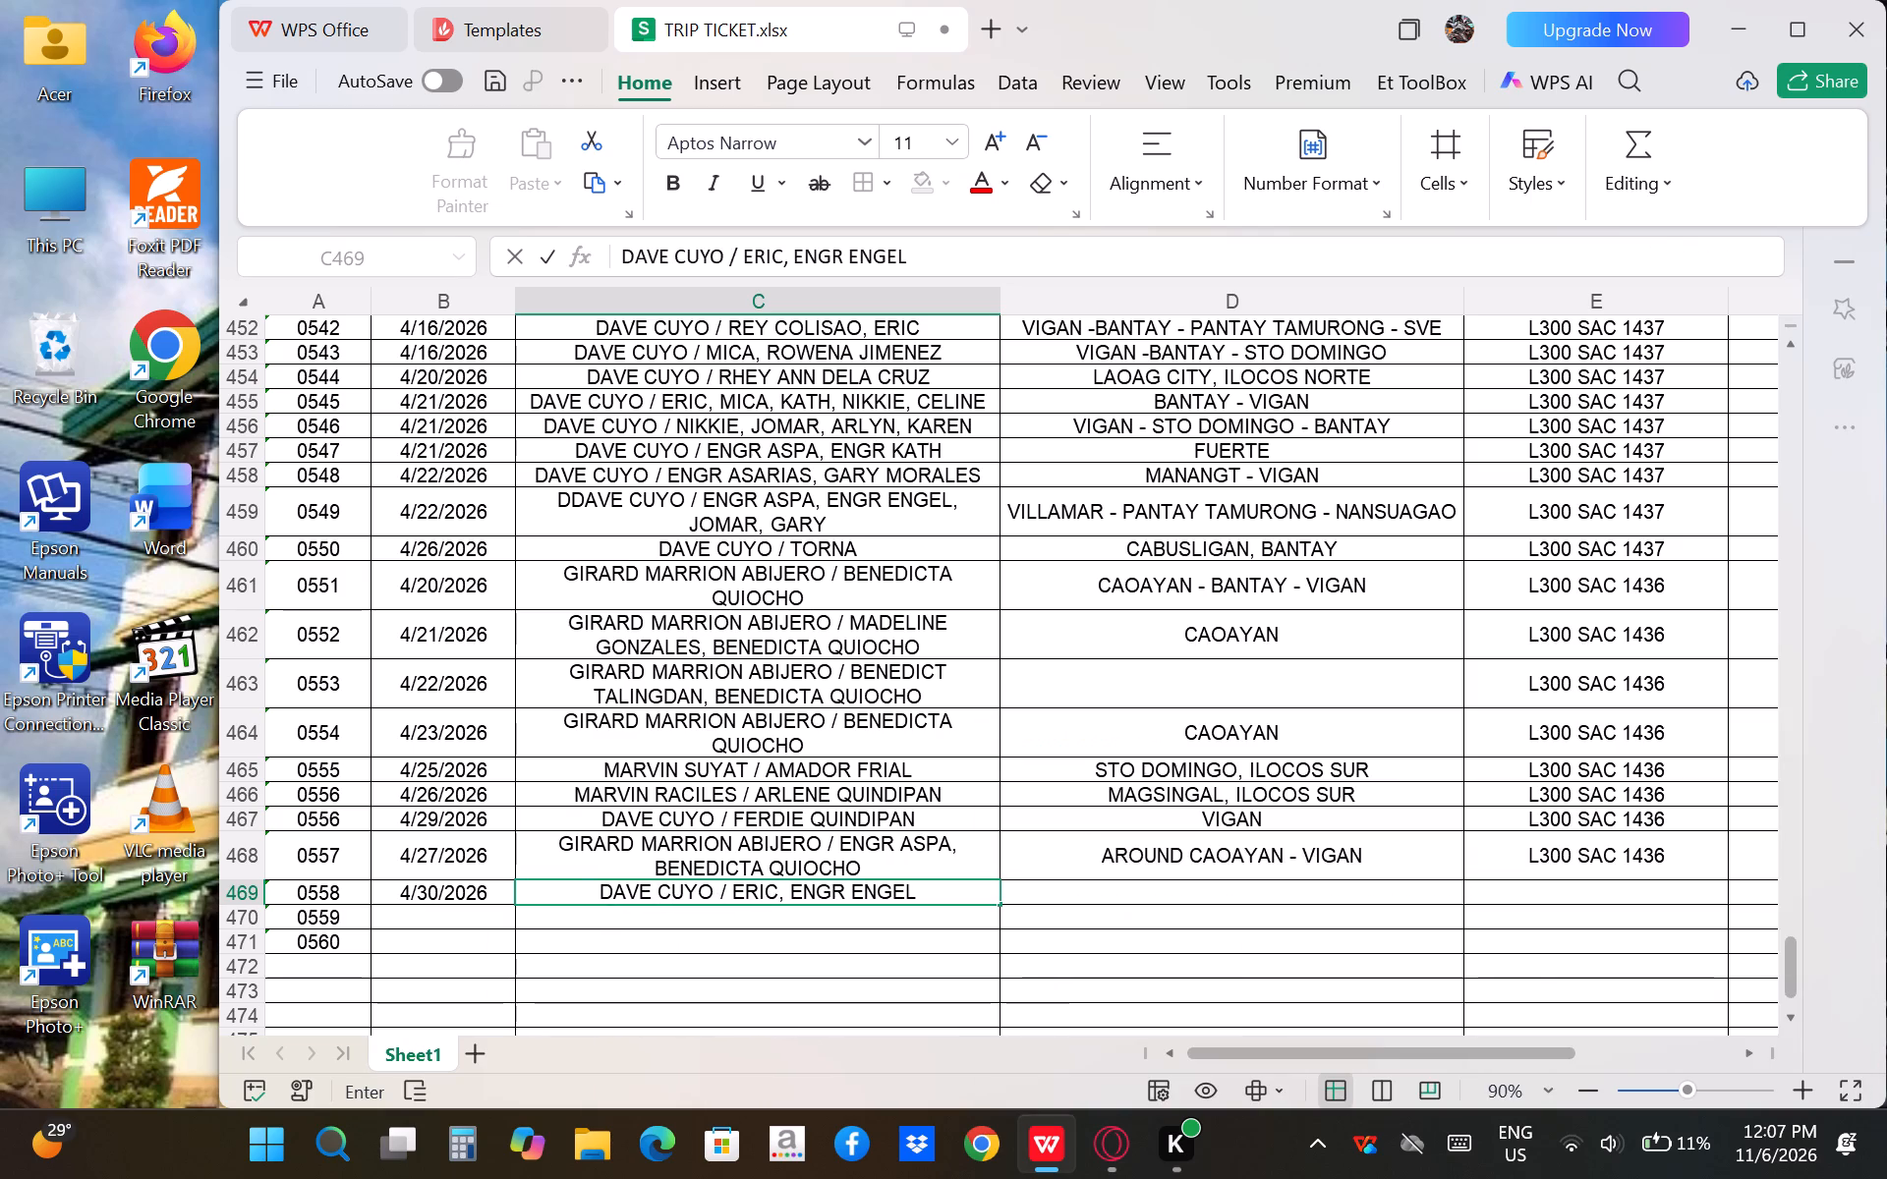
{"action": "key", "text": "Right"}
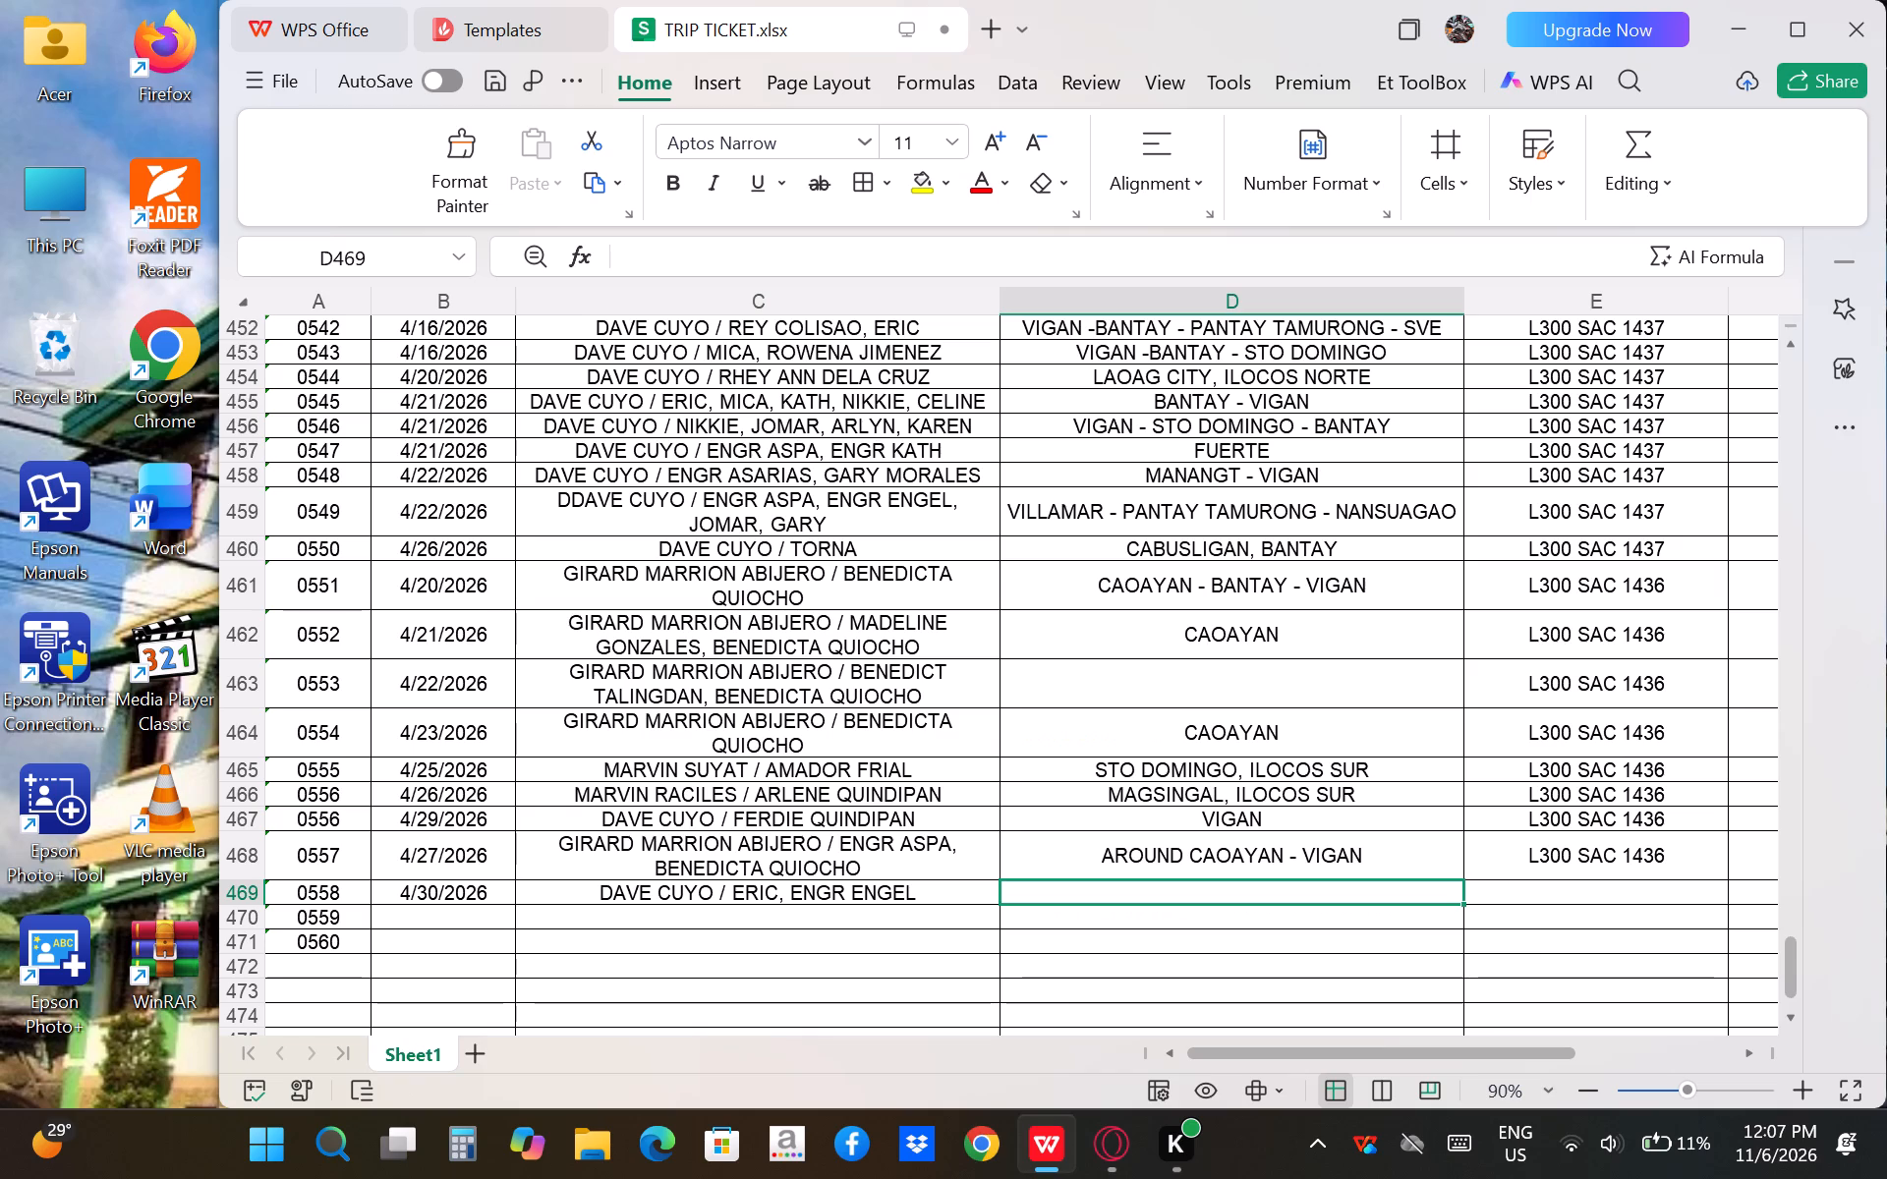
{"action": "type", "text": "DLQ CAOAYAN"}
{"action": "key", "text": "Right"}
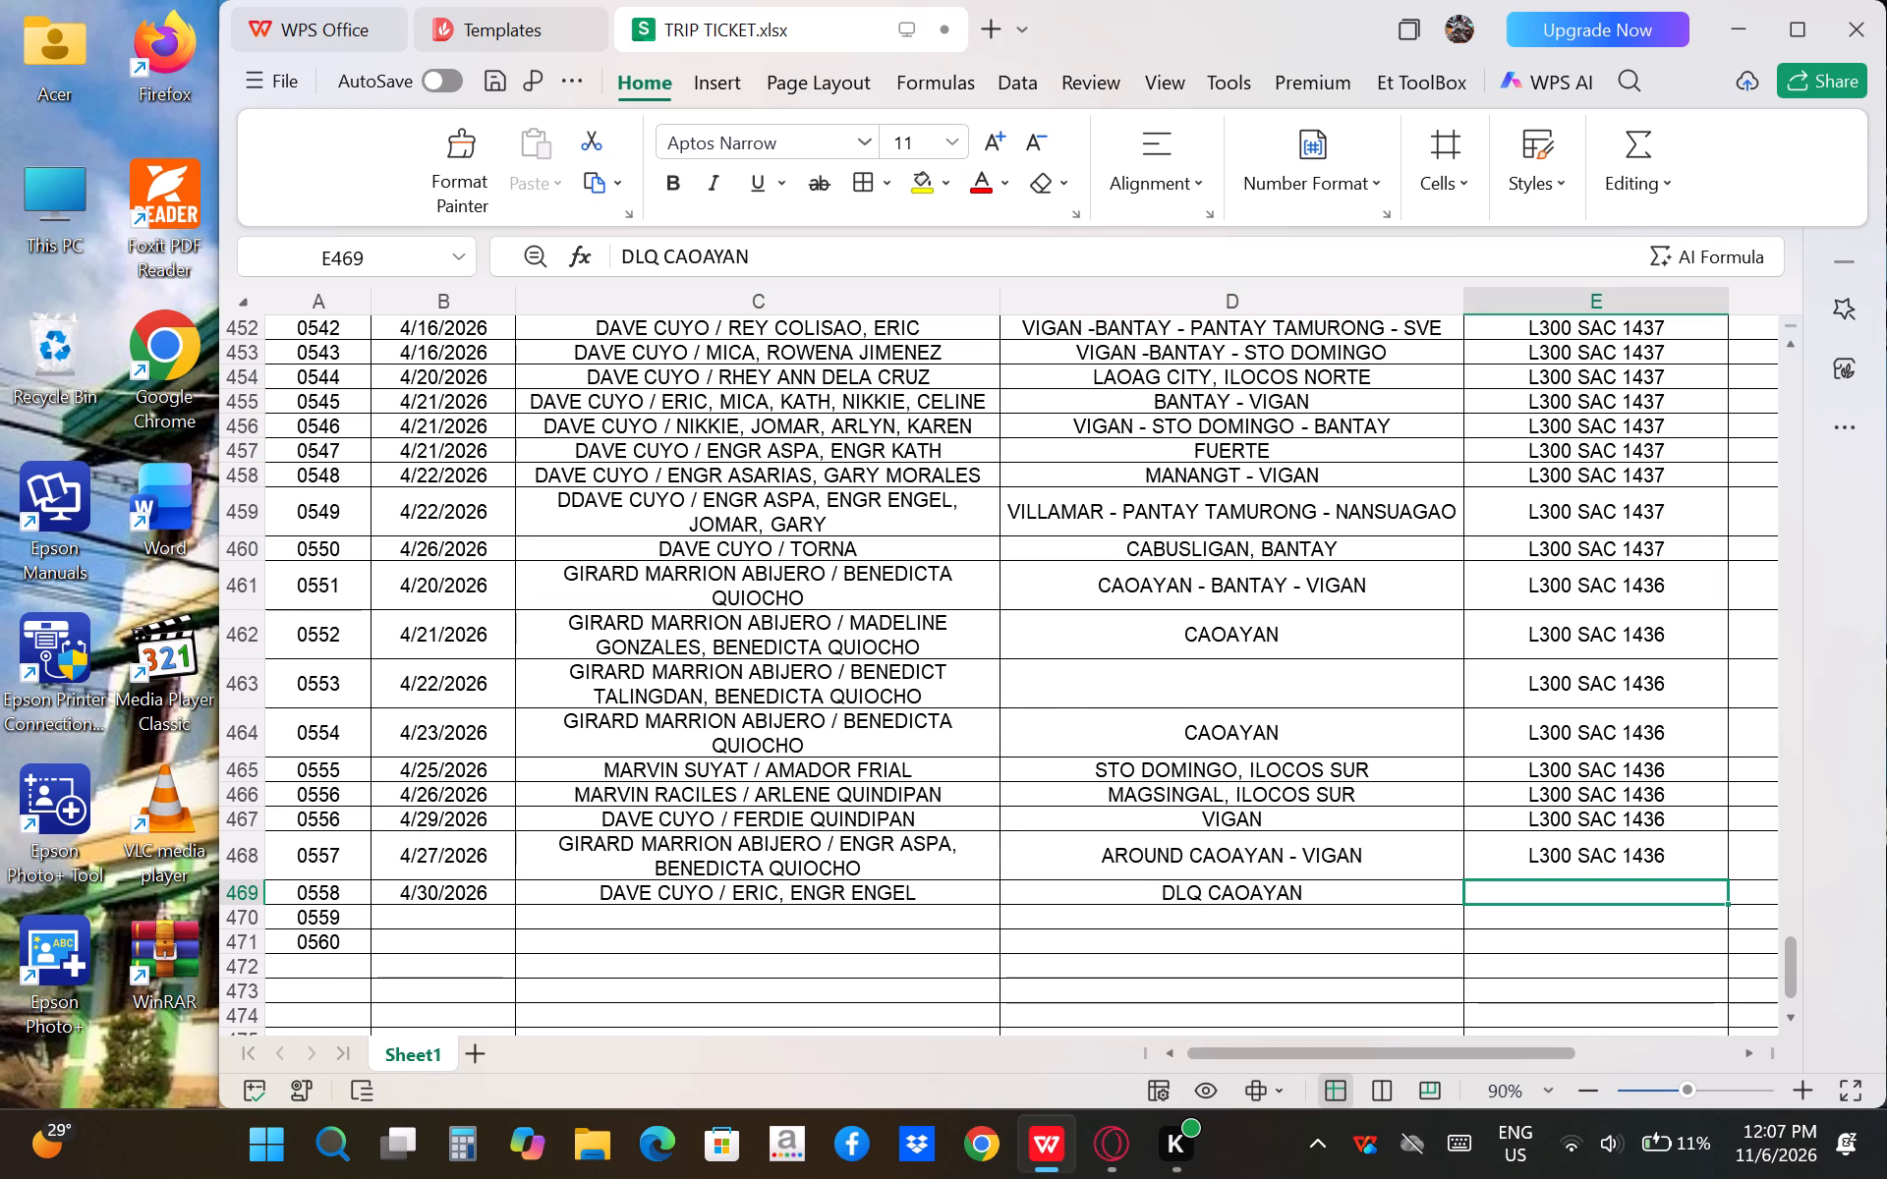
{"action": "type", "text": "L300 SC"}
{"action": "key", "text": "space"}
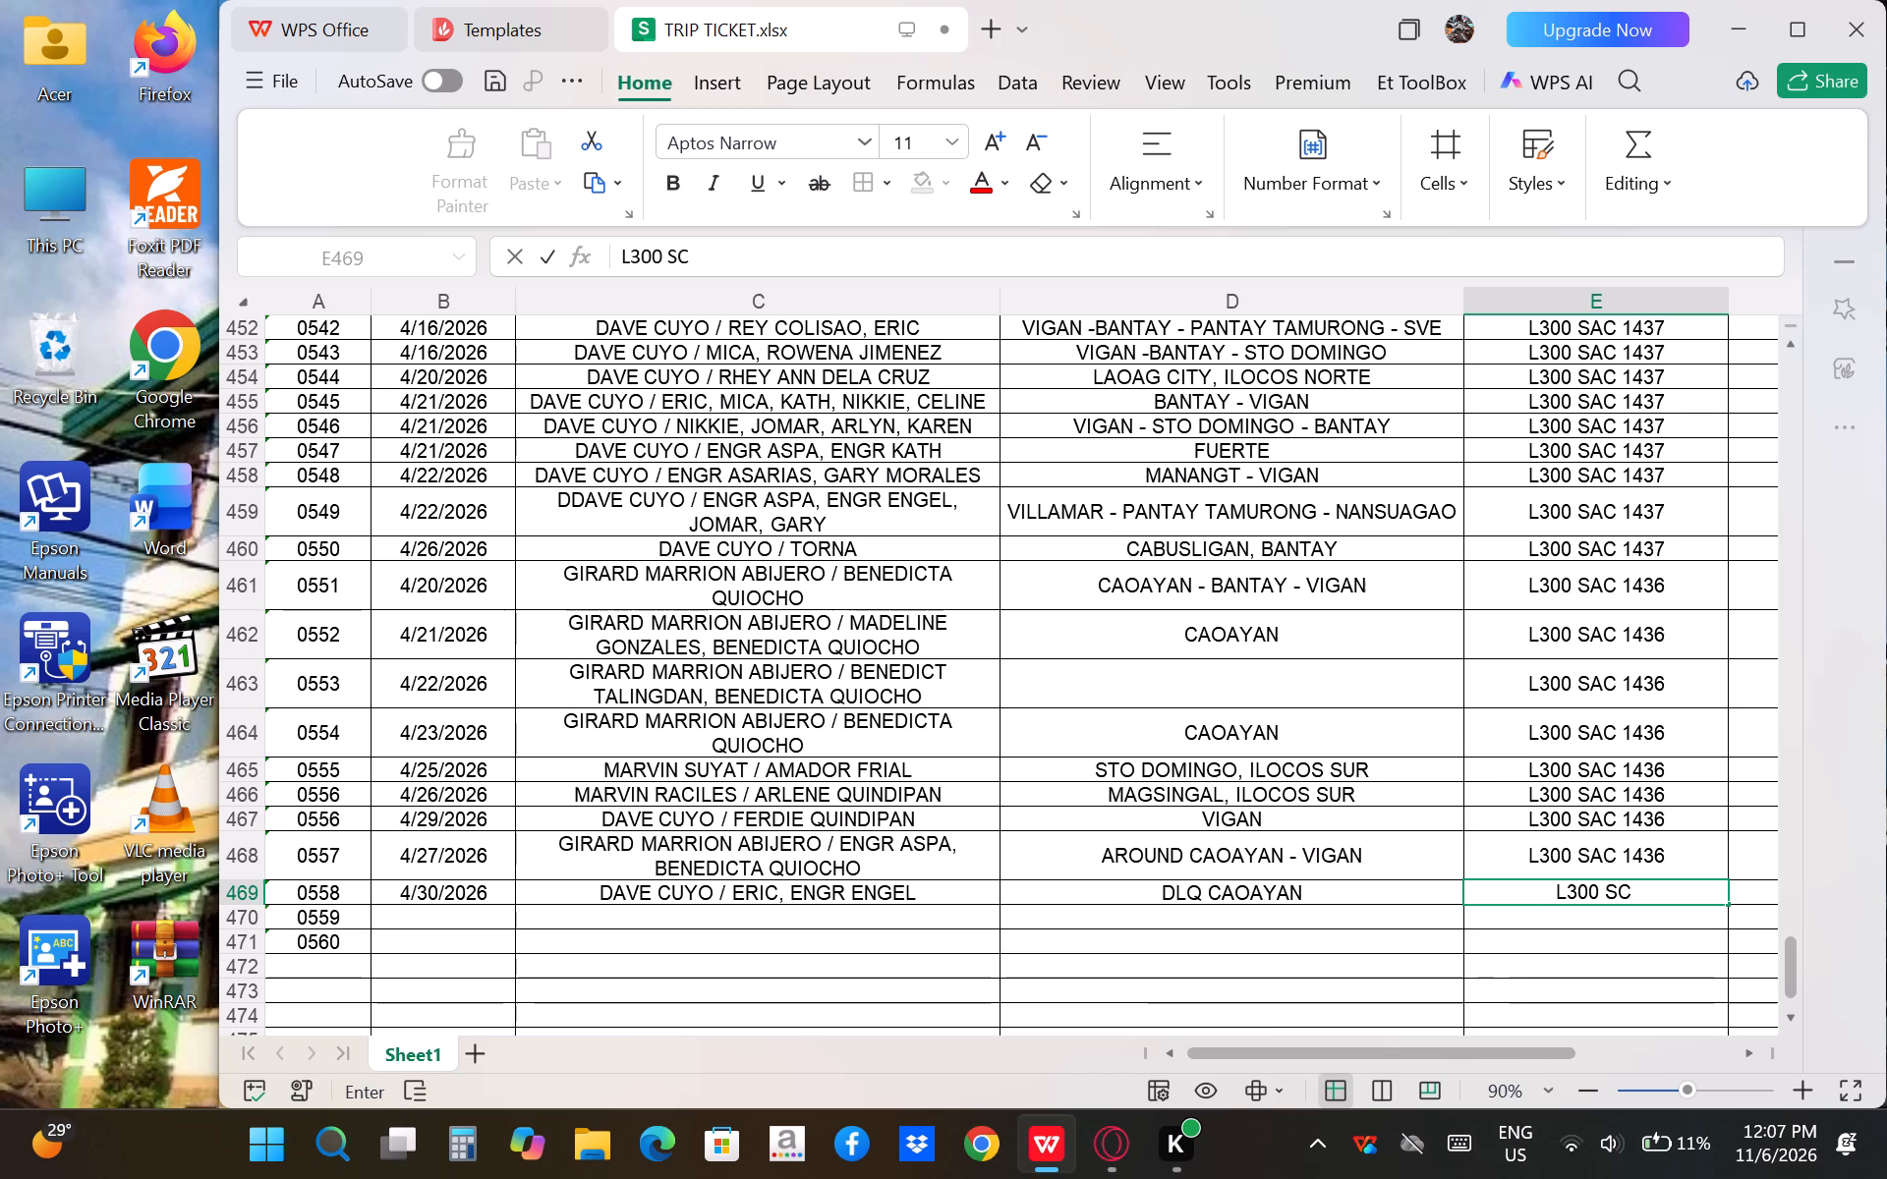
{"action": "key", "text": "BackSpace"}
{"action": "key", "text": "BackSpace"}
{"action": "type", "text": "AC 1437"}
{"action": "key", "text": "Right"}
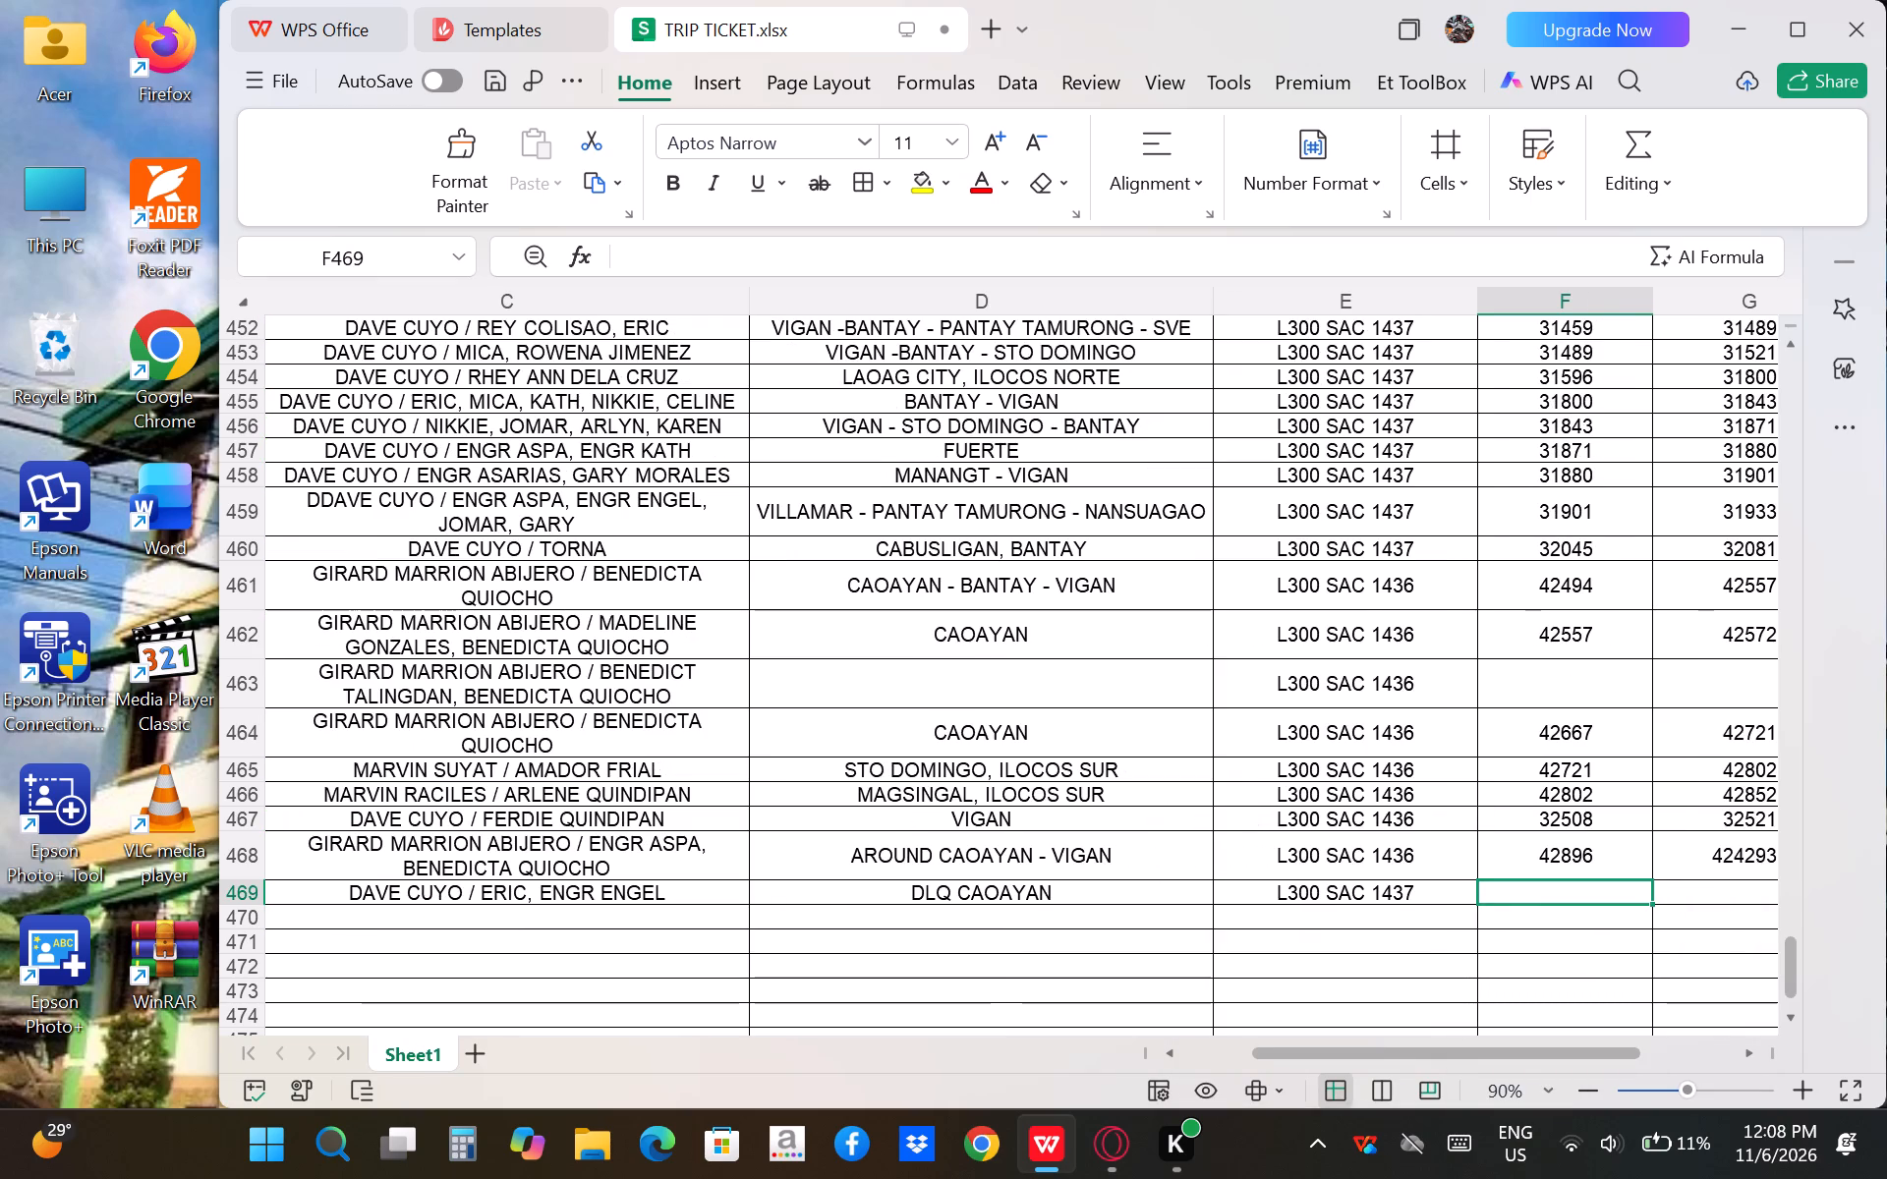
{"action": "left_click", "coordinate": [1449, 901]}
{"action": "key", "text": "ctrl+c"}
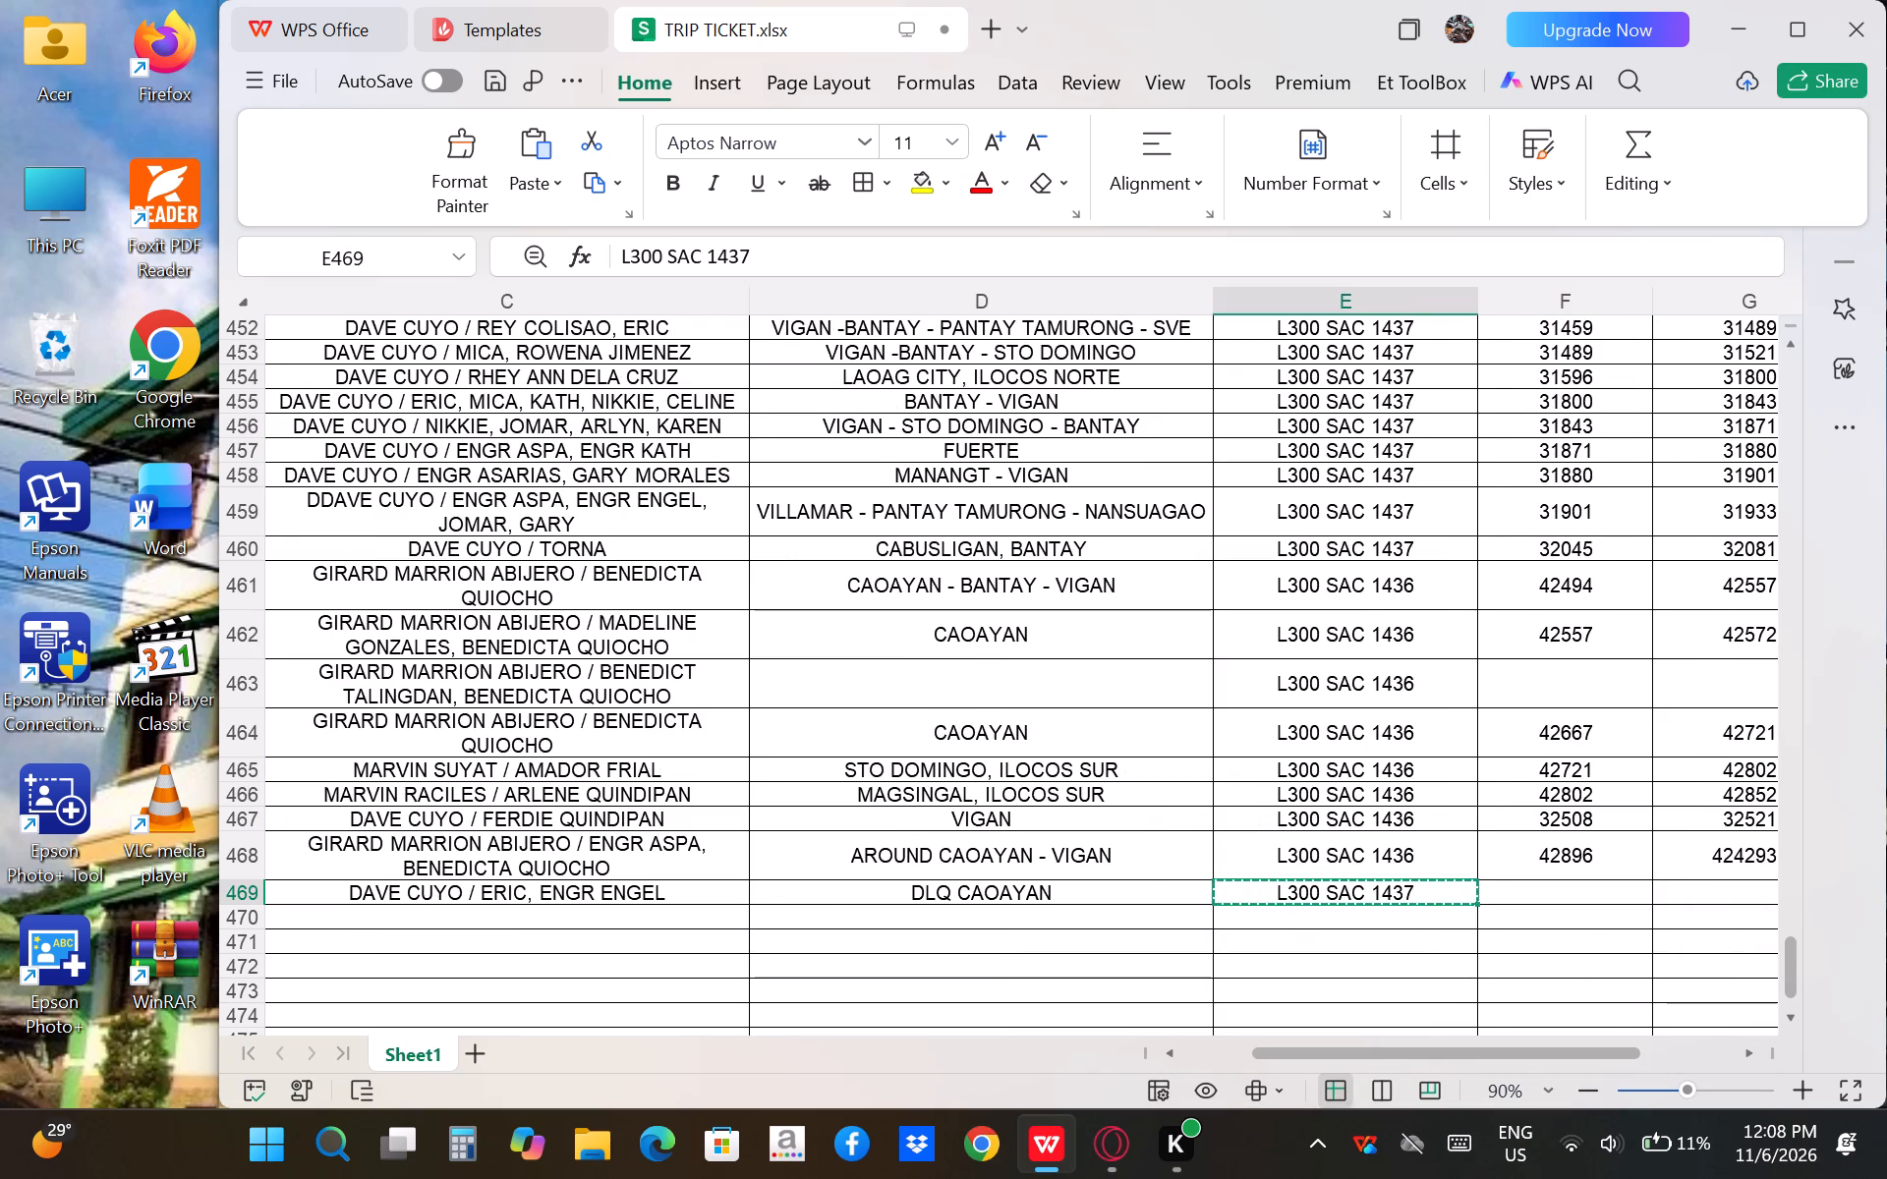
{"action": "left_click_drag", "start_coordinate": [1440, 912], "coordinate": [1438, 935]}
{"action": "key", "text": "Return"}
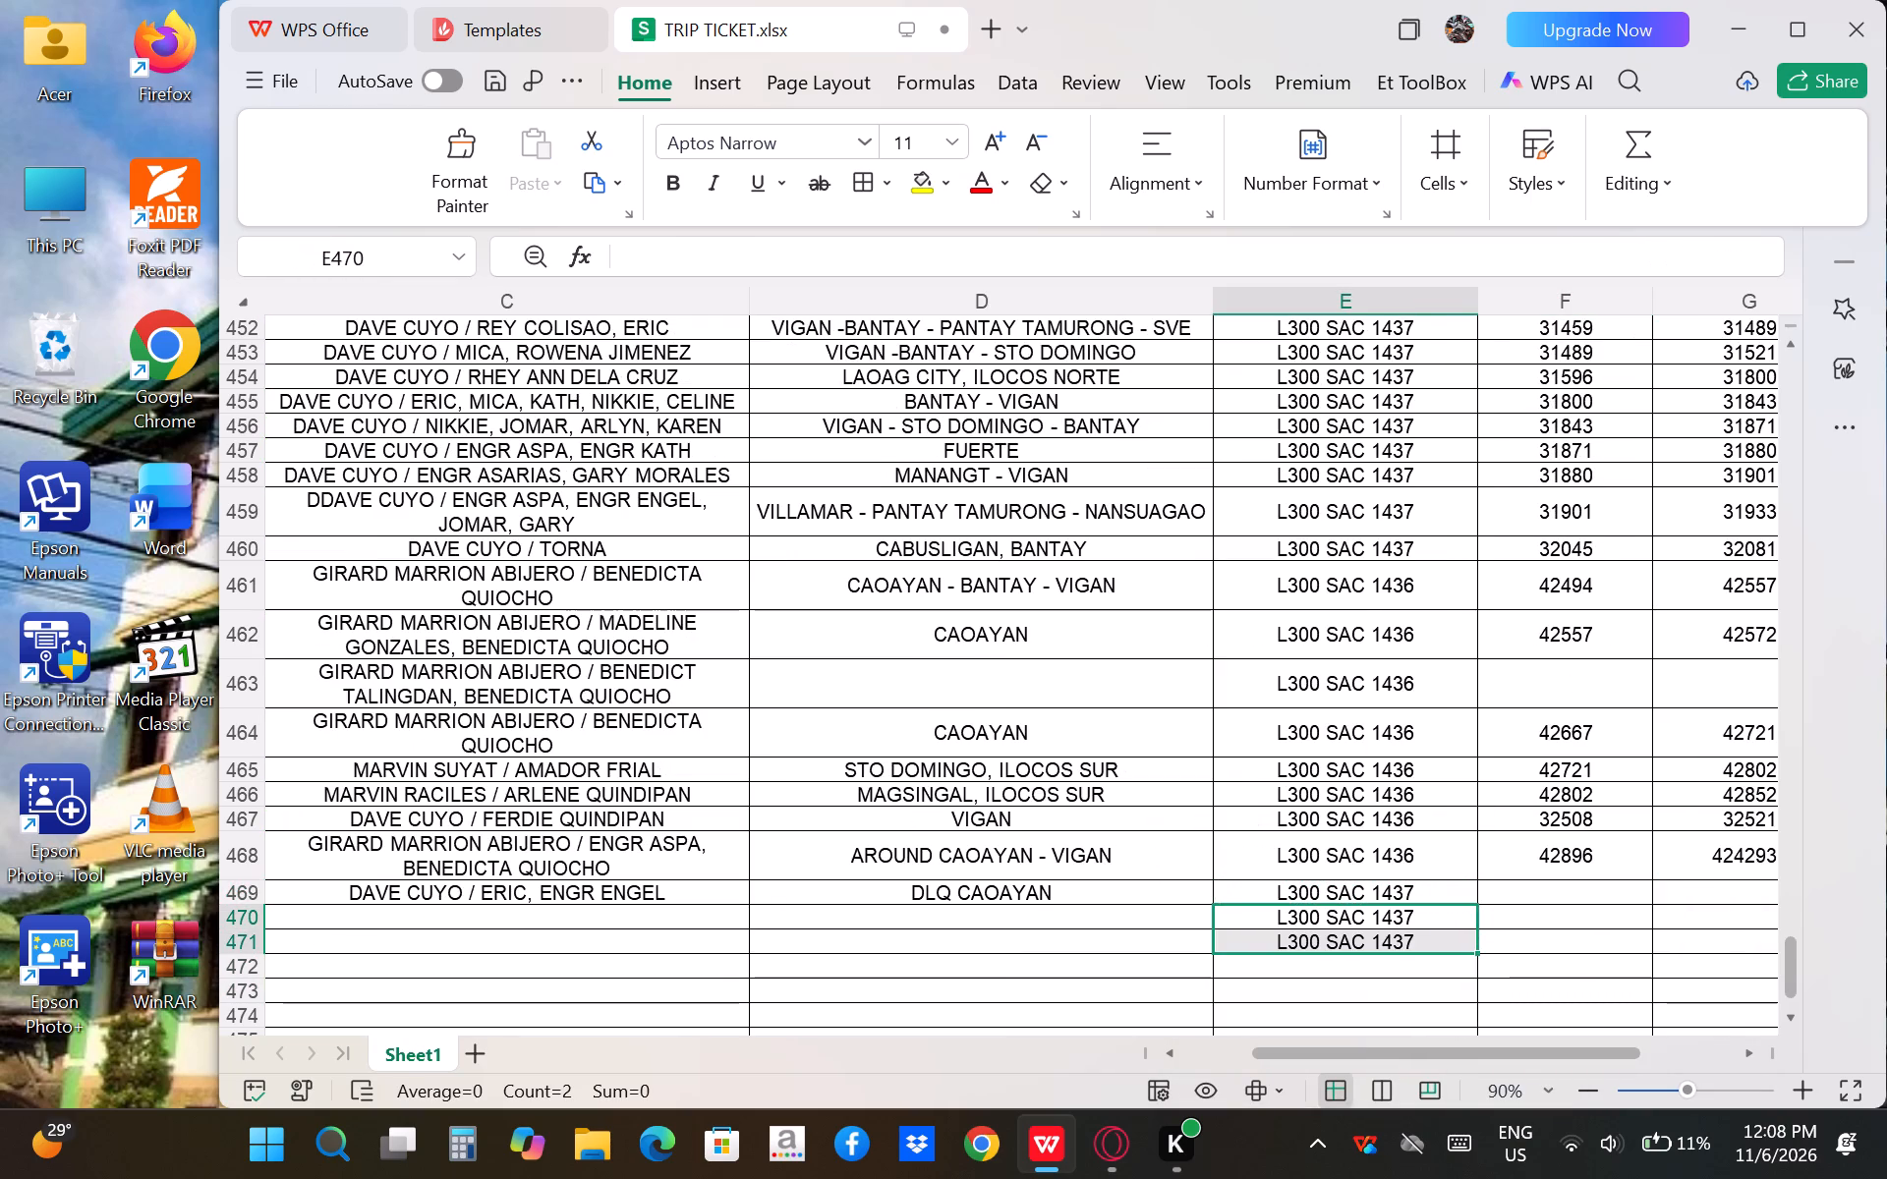
Complete the ticket 0558 row with the numbers 32545 in F469 and 32547 in G469.
{"action": "left_click", "coordinate": [1506, 901]}
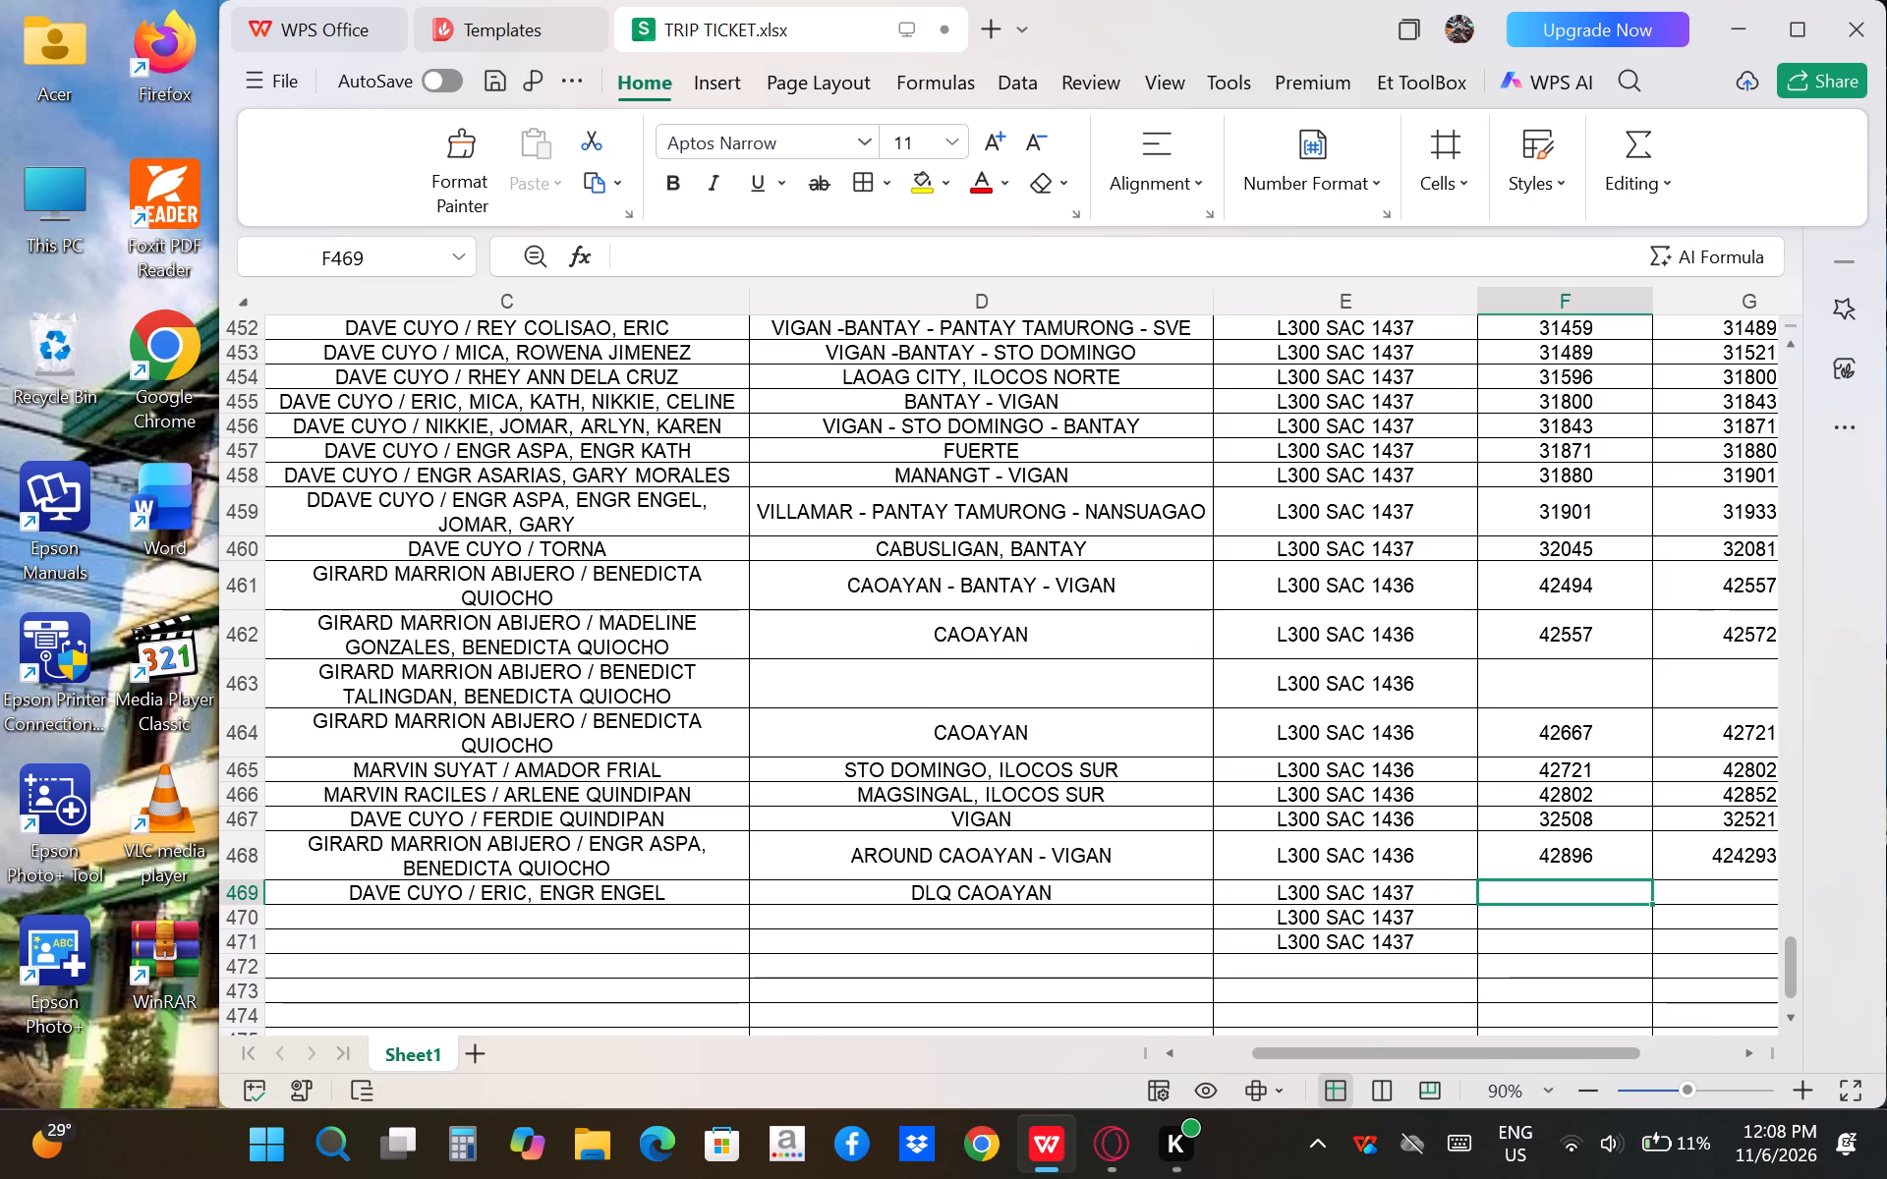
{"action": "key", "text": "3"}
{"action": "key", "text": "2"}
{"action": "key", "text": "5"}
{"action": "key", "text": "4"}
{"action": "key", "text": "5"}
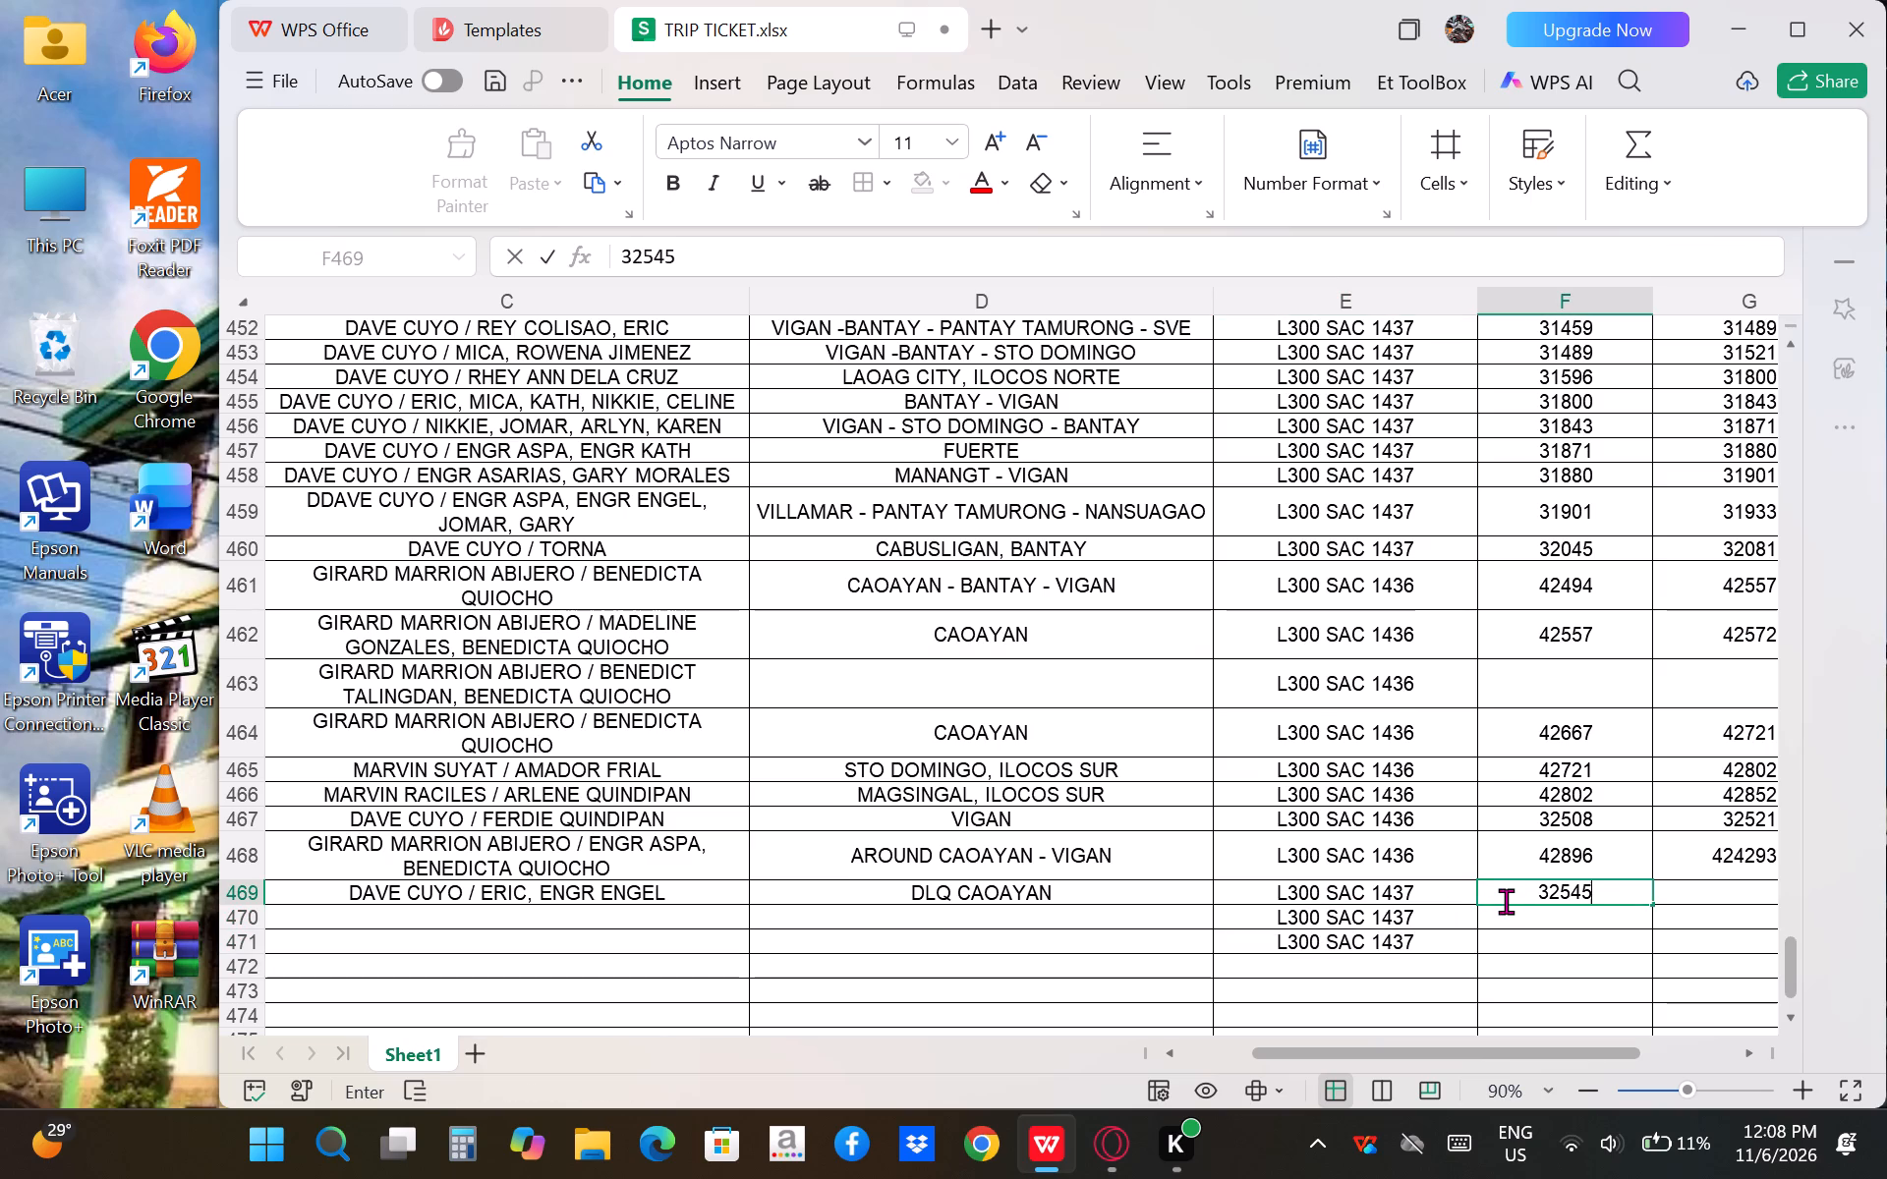
{"action": "key", "text": "Right"}
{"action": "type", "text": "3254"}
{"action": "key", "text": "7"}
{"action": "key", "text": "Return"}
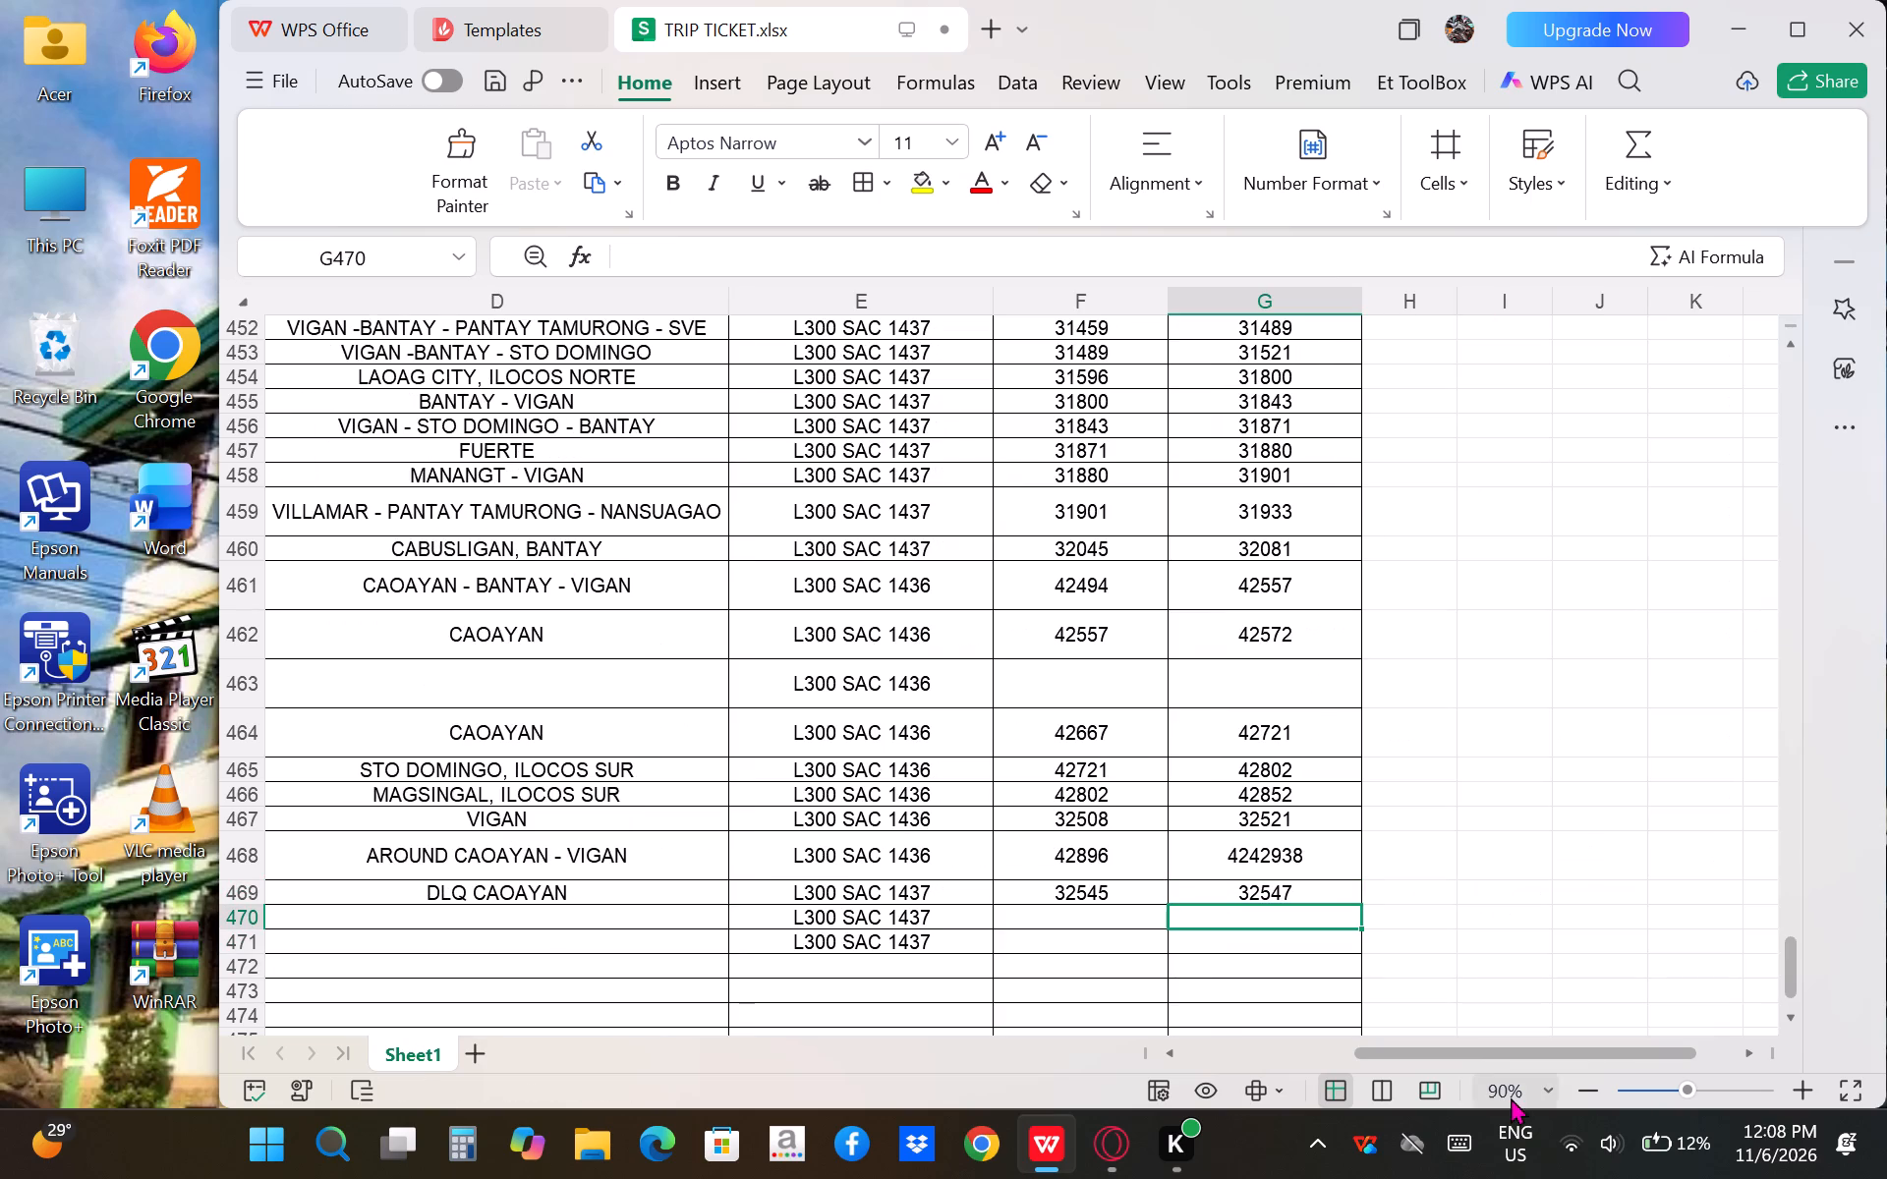
Copy the date 4/30/2026 from B469 into B470 and B471 for tickets 0559 and 0560.
{"action": "left_click_drag", "start_coordinate": [1523, 1055], "coordinate": [1156, 1041]}
{"action": "left_click", "coordinate": [452, 911]}
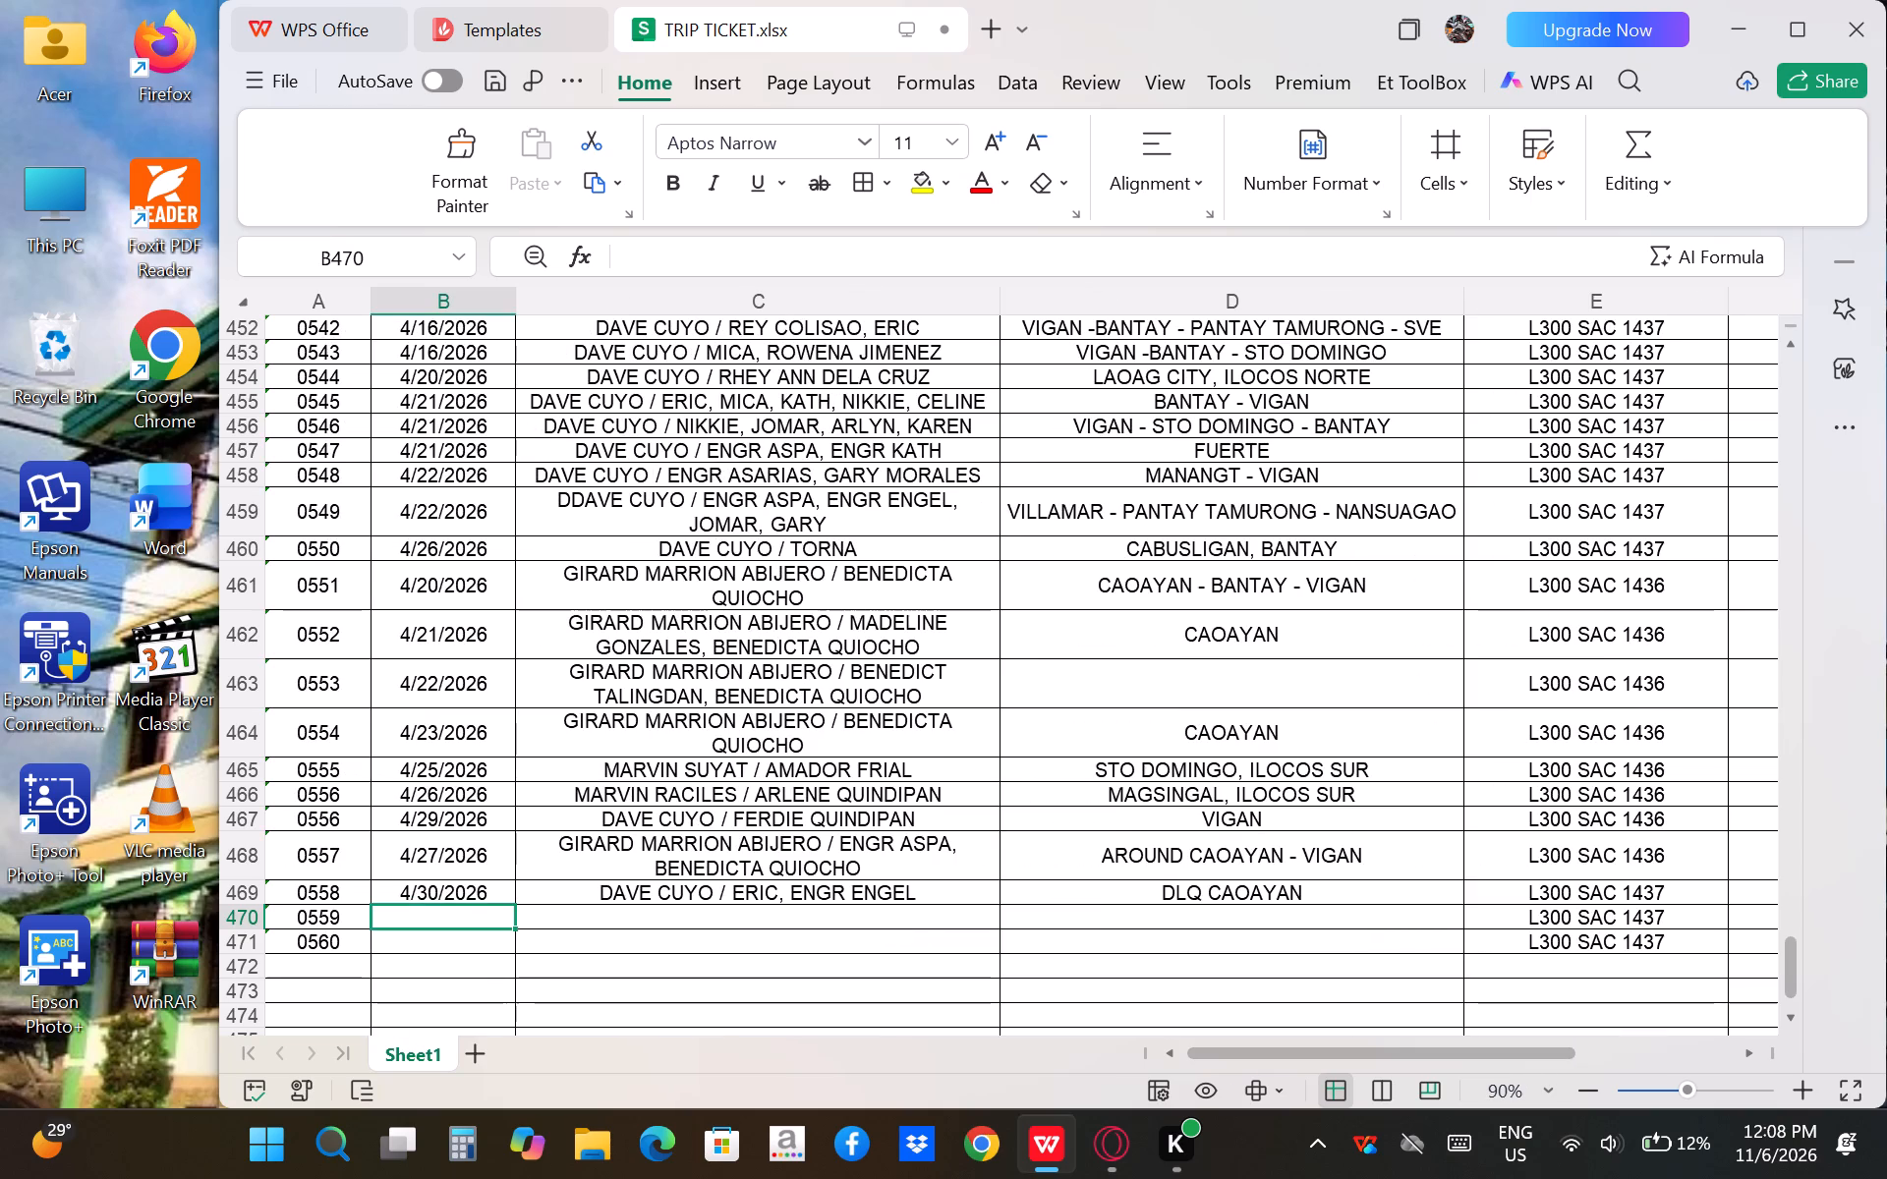
{"action": "left_click", "coordinate": [422, 887]}
{"action": "key", "text": "ctrl+c"}
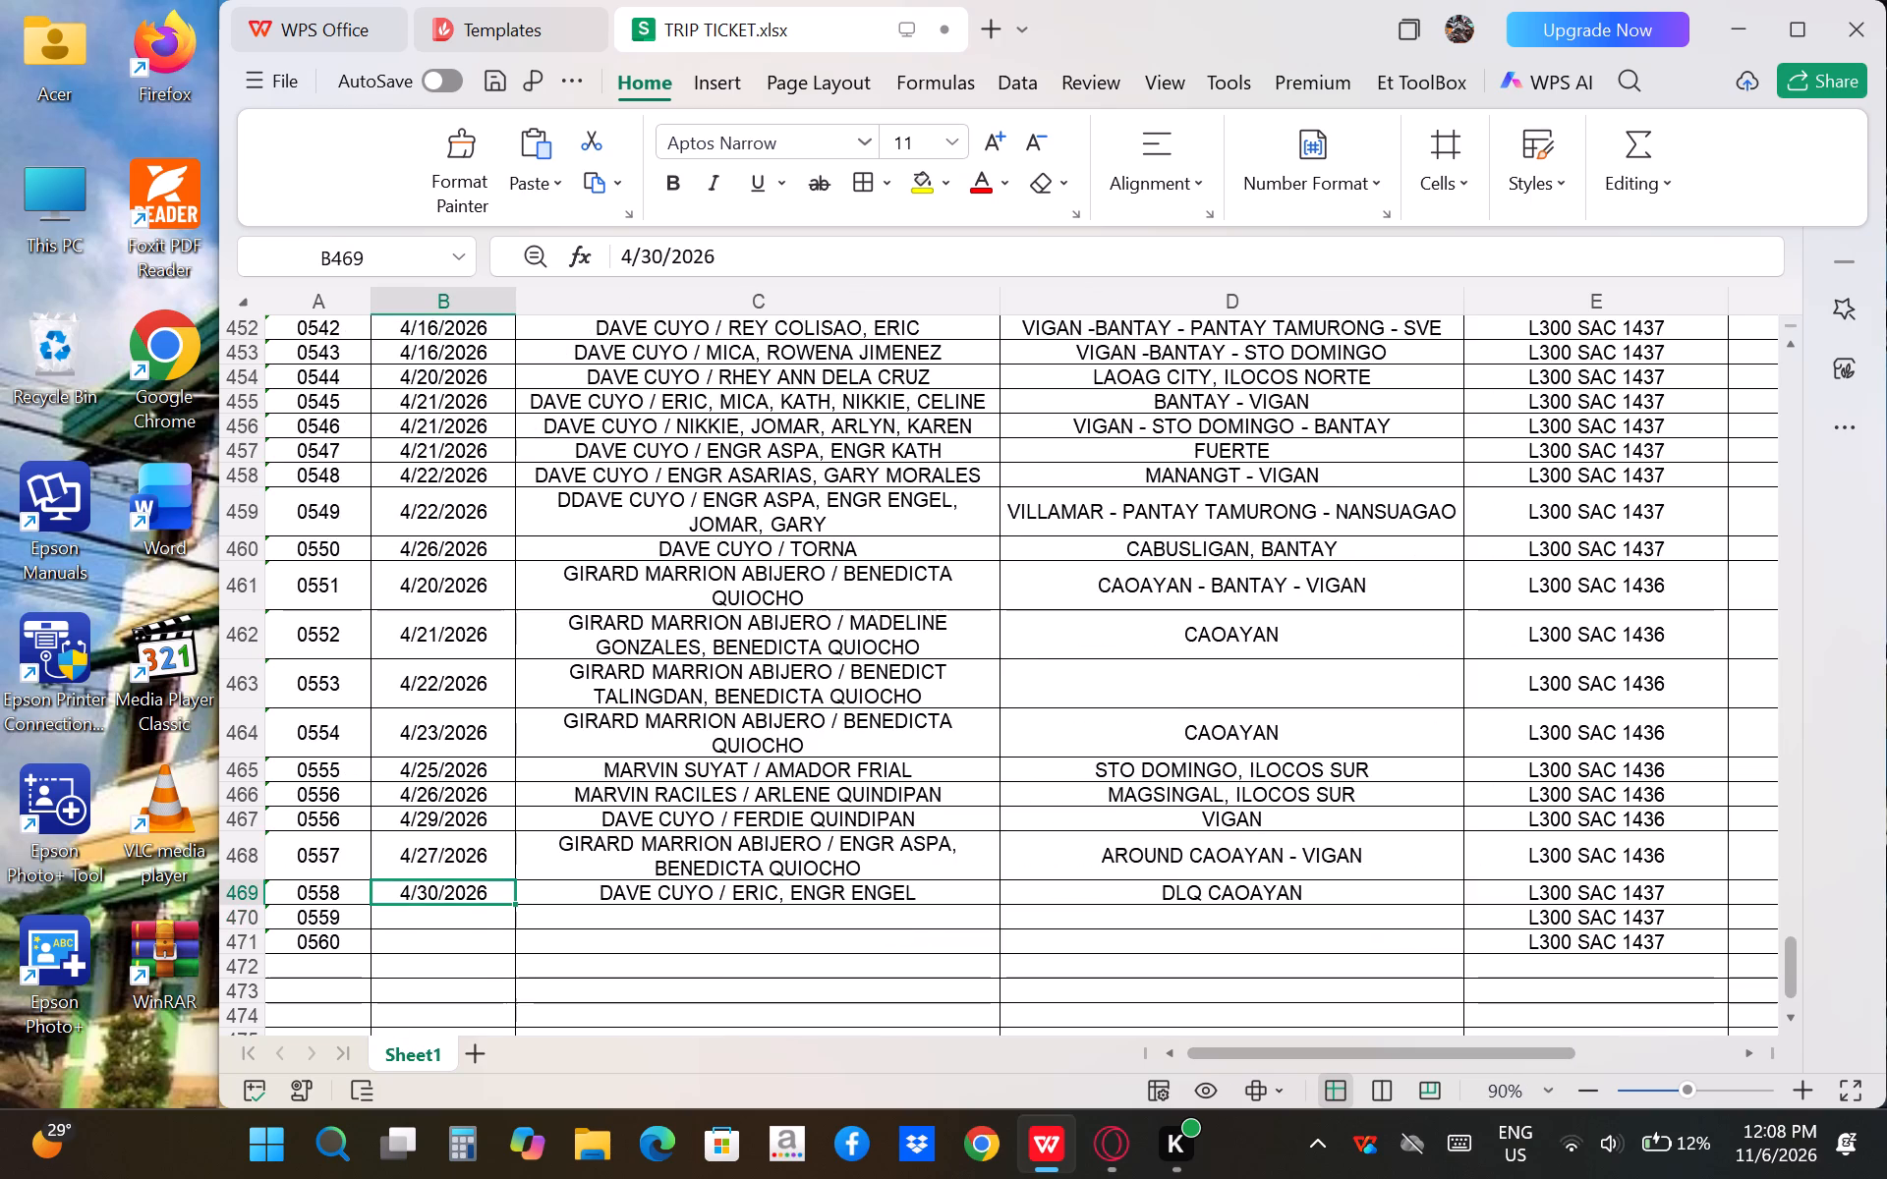
{"action": "left_click_drag", "start_coordinate": [467, 917], "coordinate": [492, 950]}
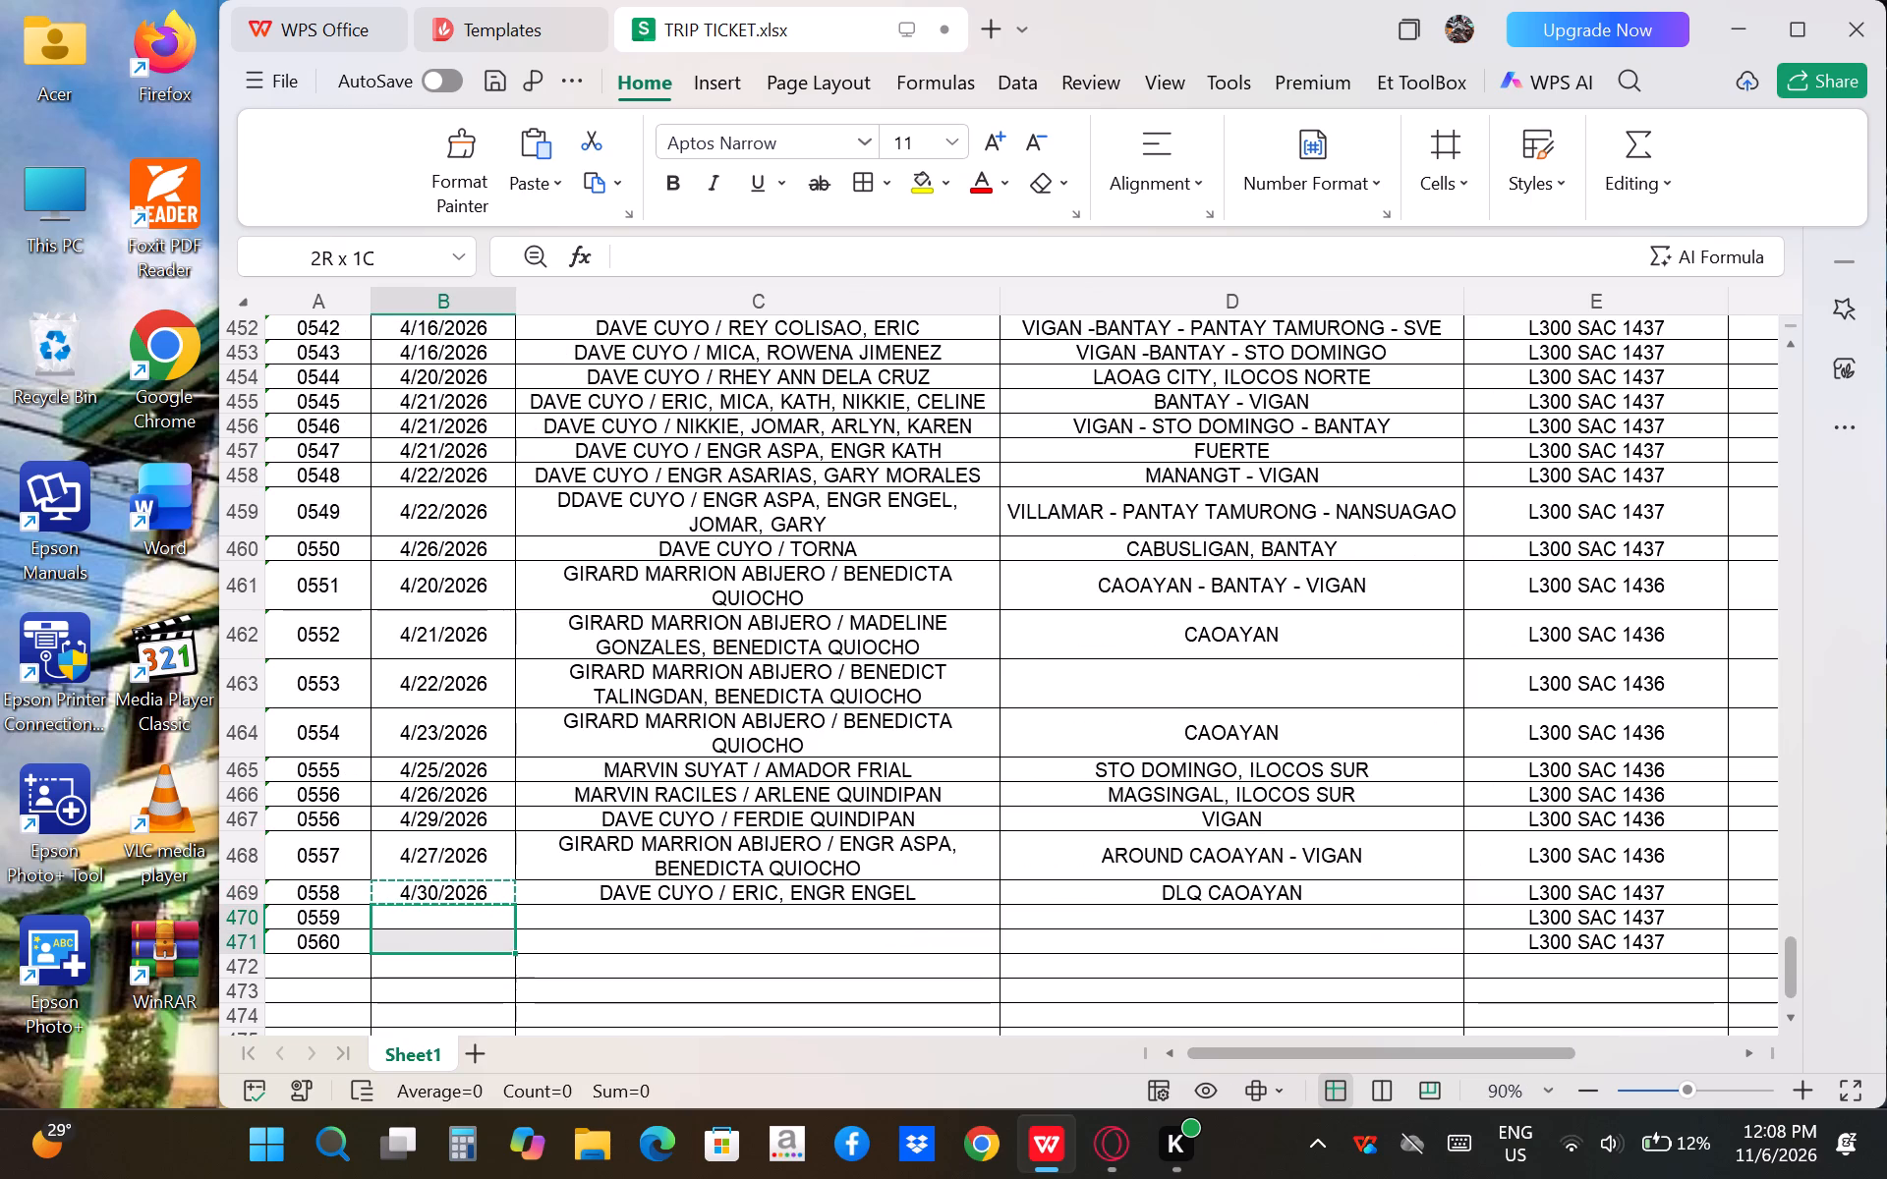
{"action": "left_click_drag", "start_coordinate": [492, 950], "coordinate": [492, 949]}
{"action": "key", "text": "Return"}
{"action": "left_click", "coordinate": [619, 919]}
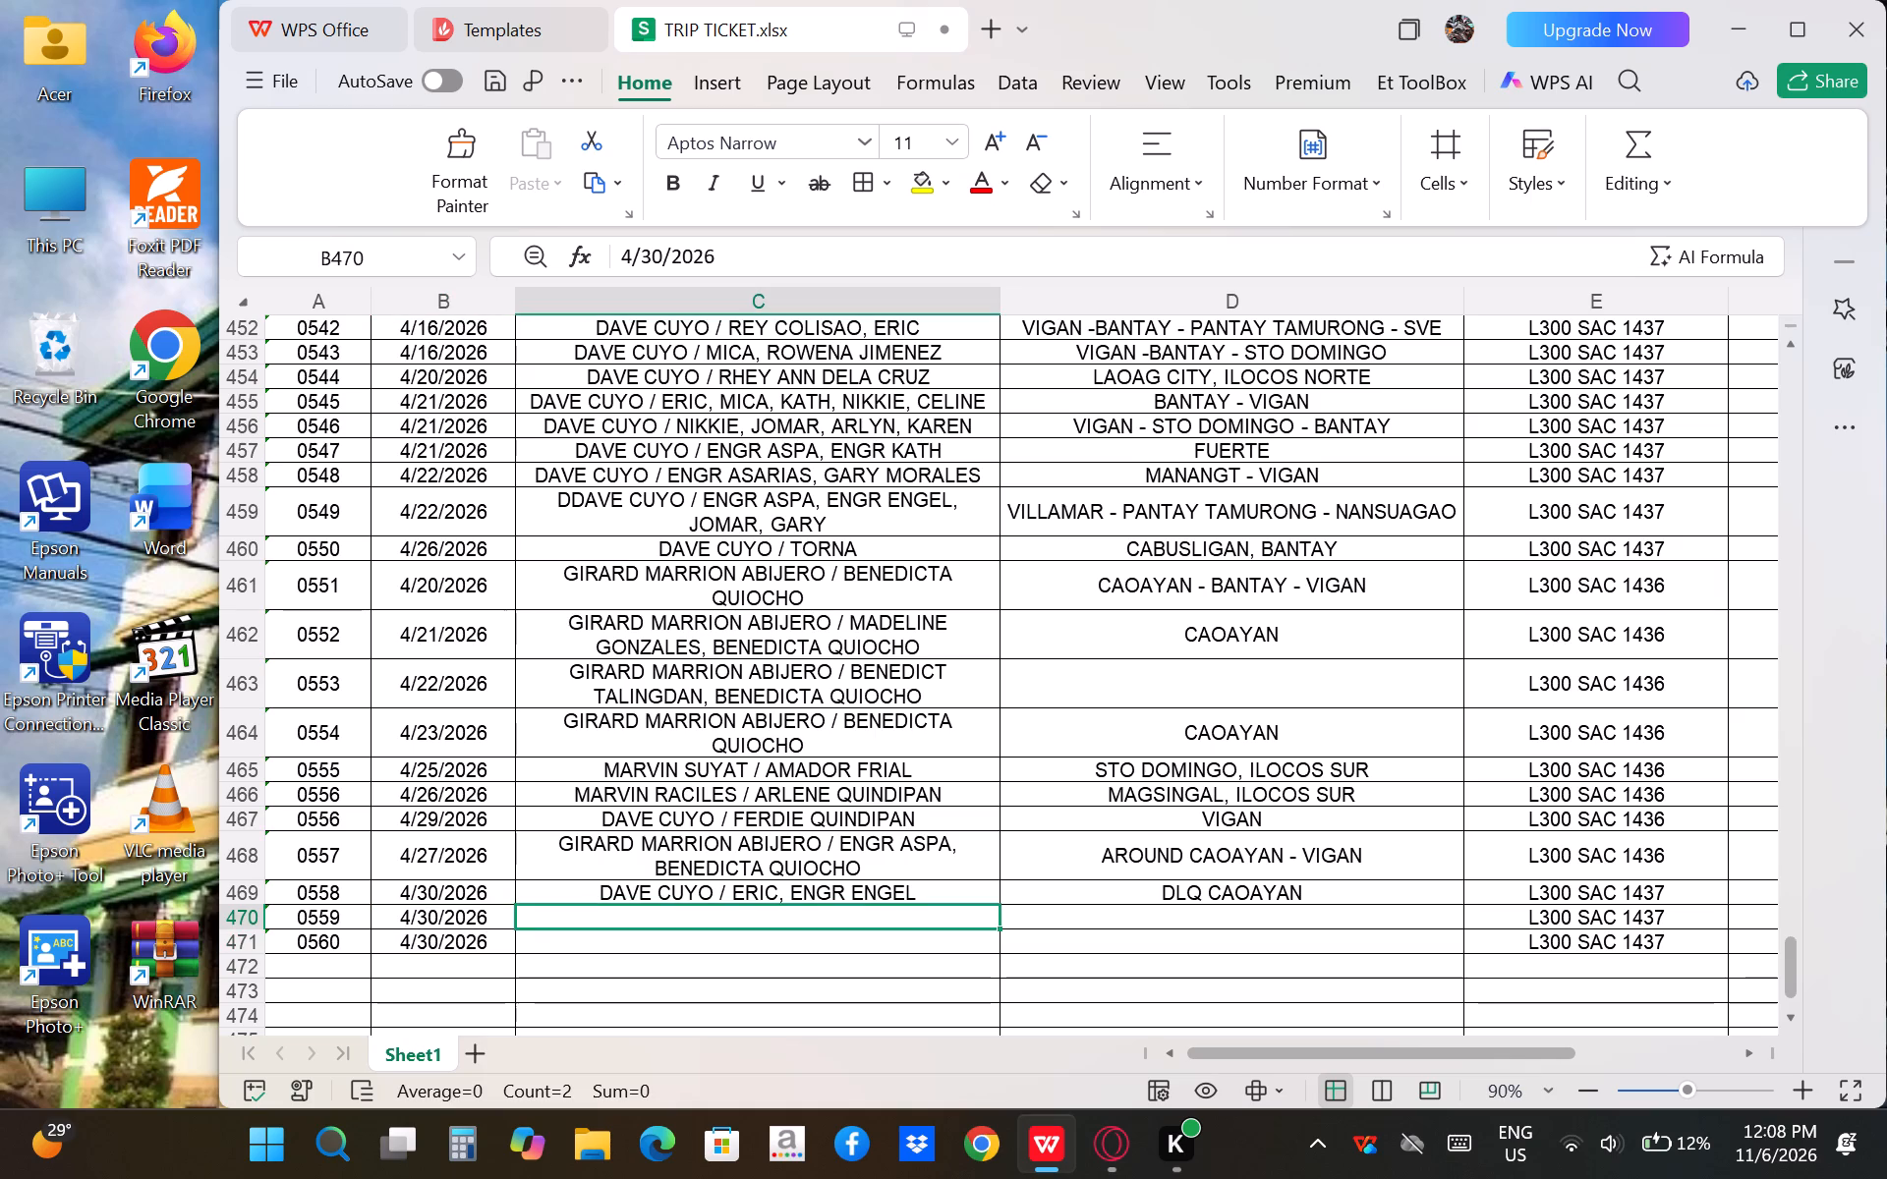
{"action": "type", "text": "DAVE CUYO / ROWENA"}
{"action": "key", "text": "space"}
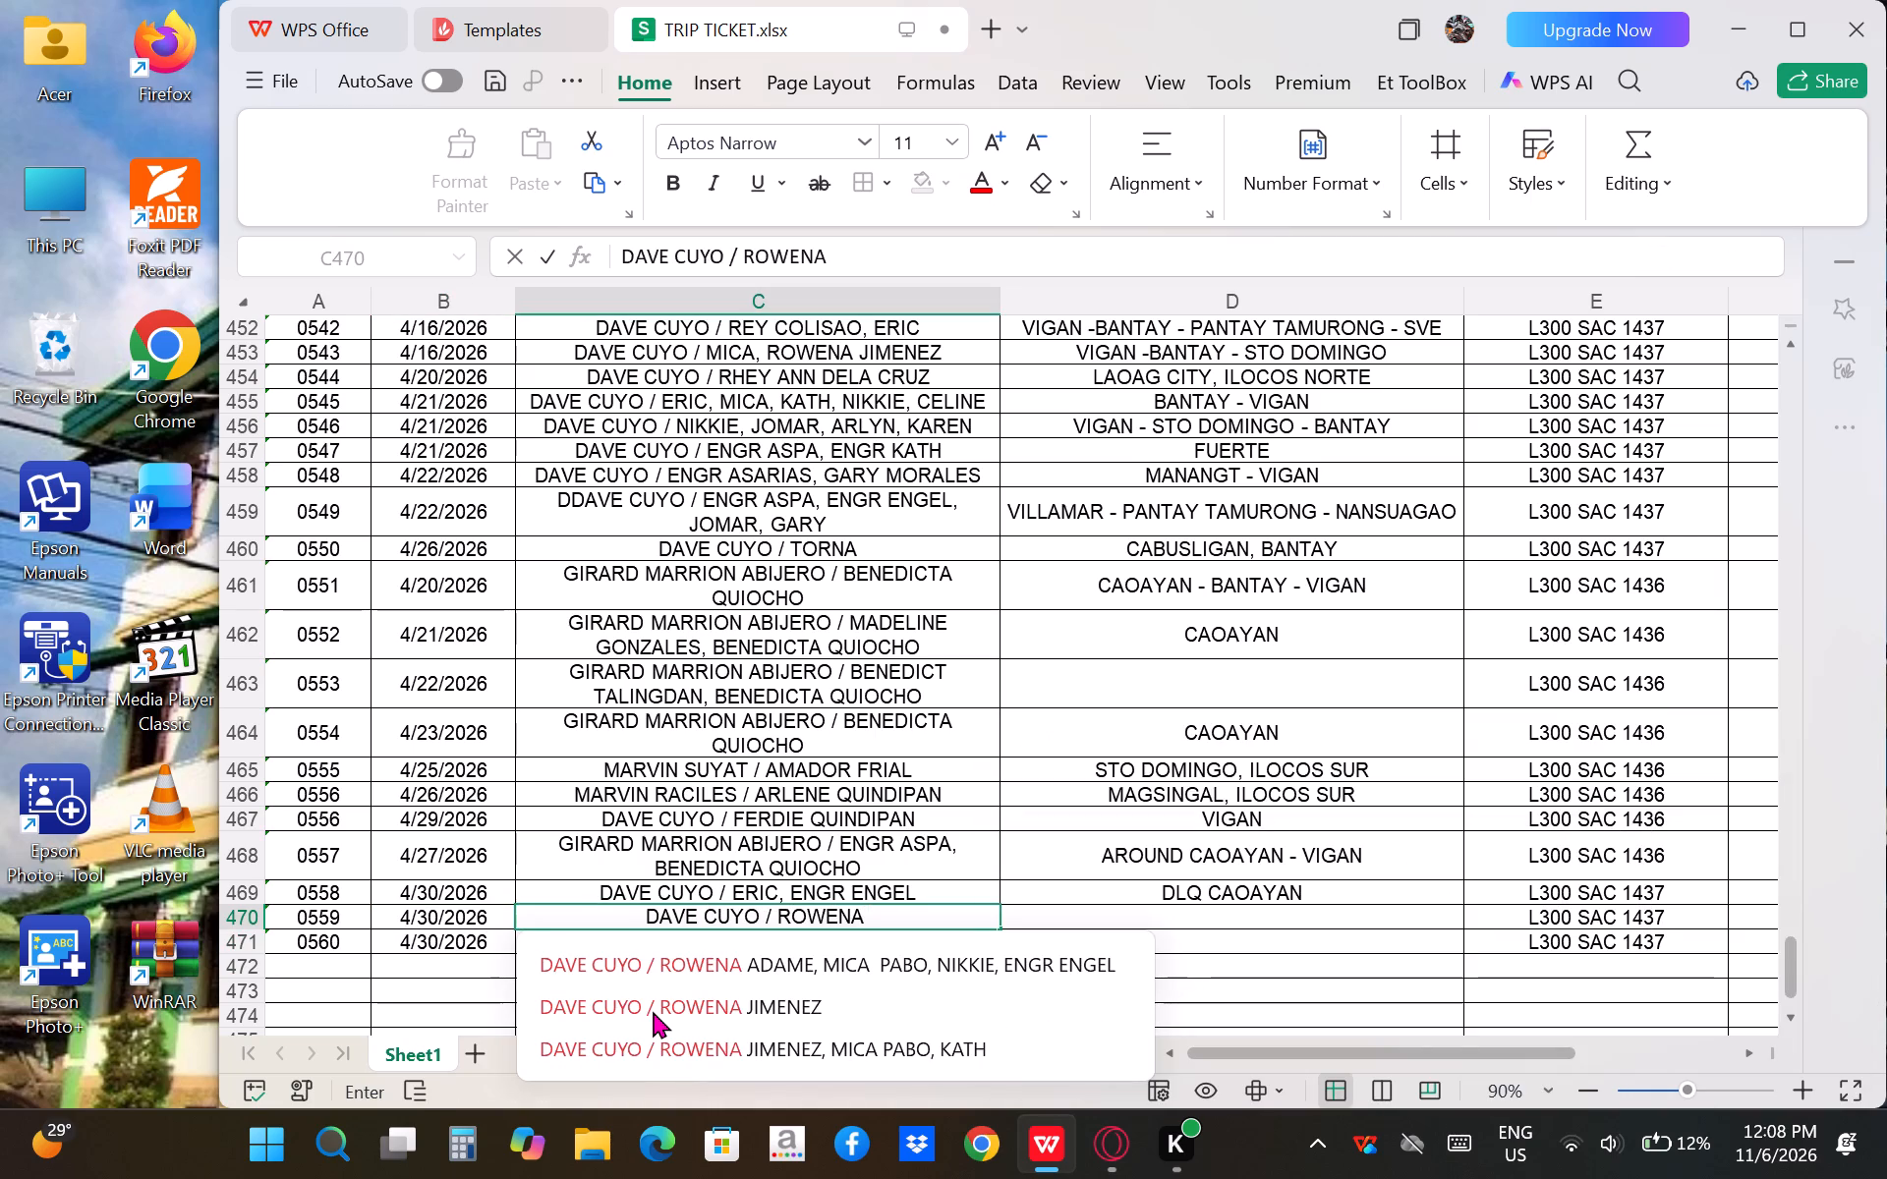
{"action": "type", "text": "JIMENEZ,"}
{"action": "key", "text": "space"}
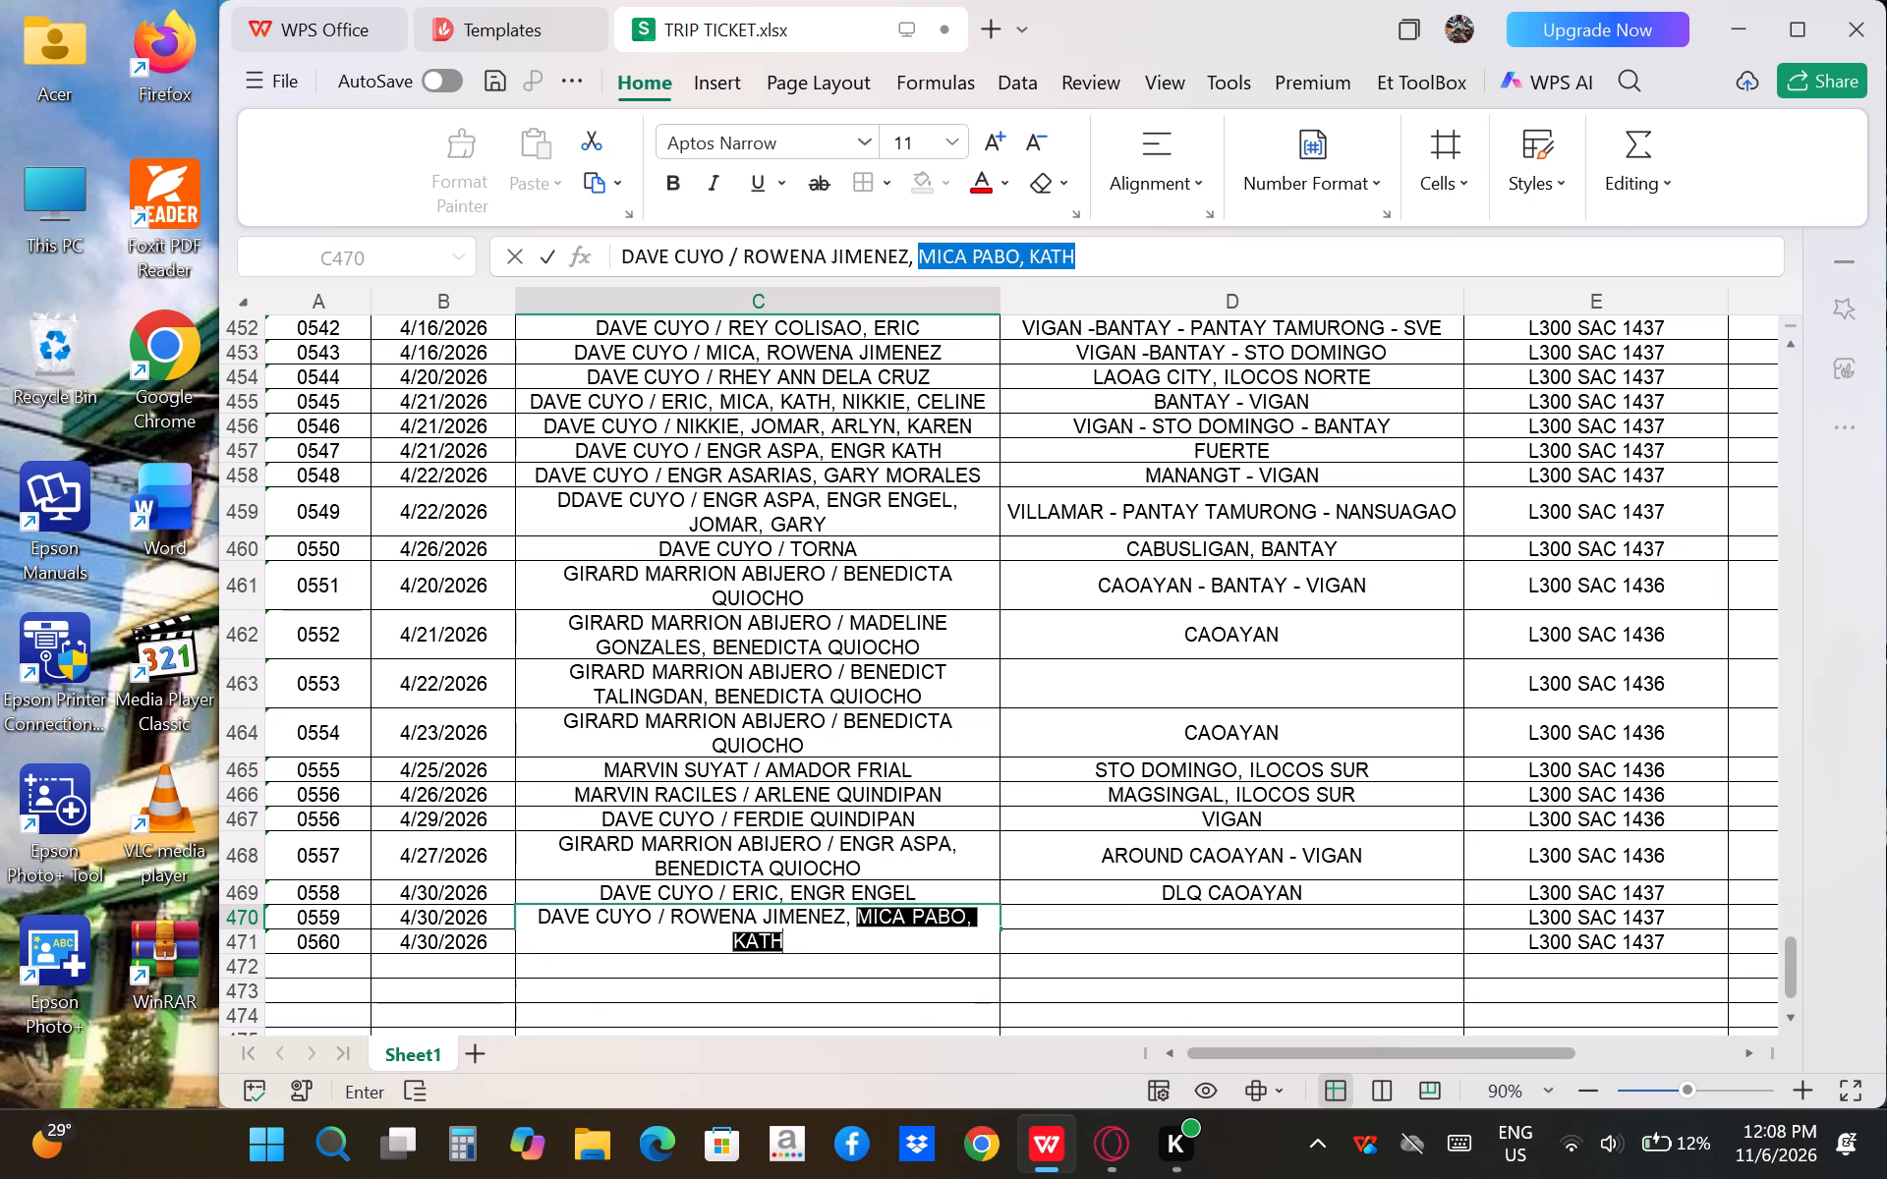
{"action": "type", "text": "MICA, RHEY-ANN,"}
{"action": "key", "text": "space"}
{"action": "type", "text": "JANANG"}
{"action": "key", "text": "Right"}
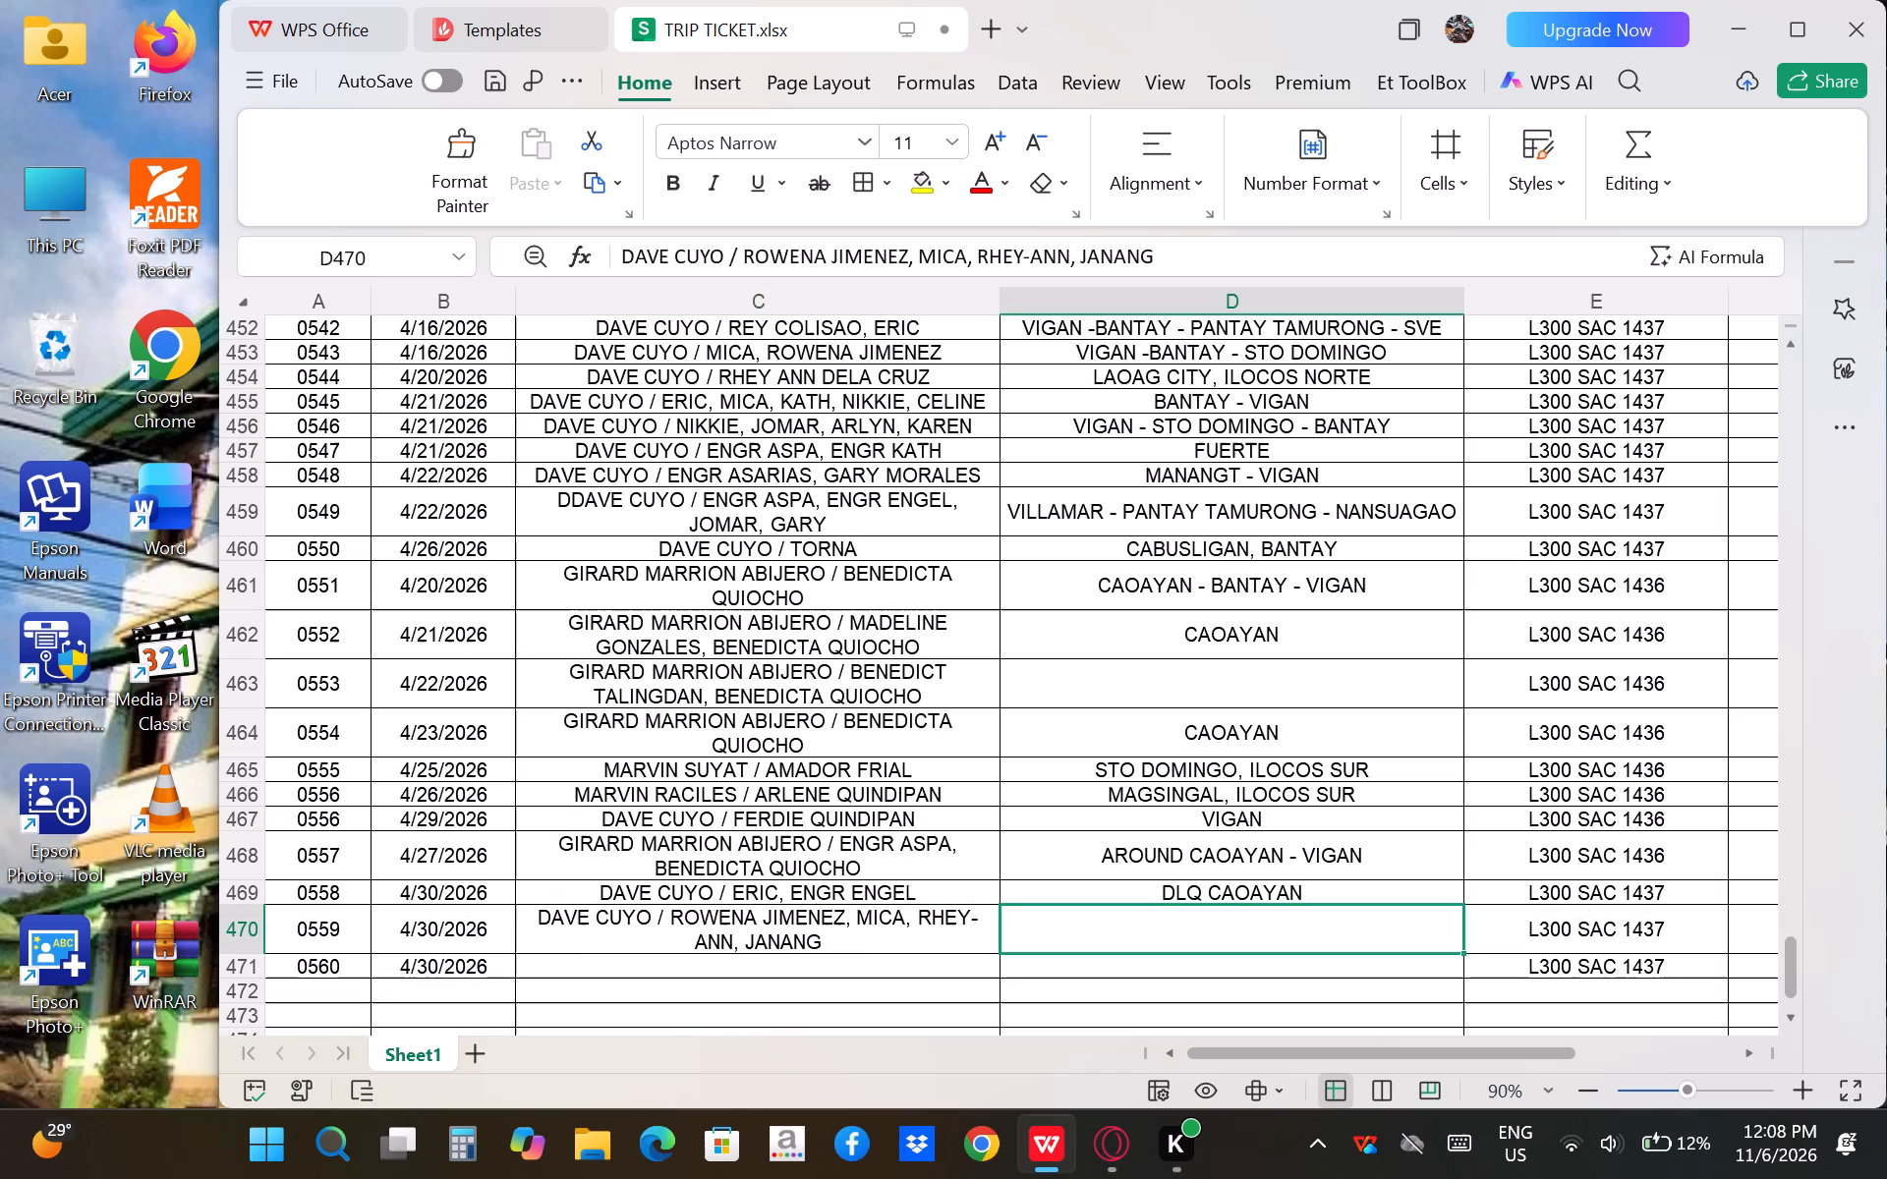
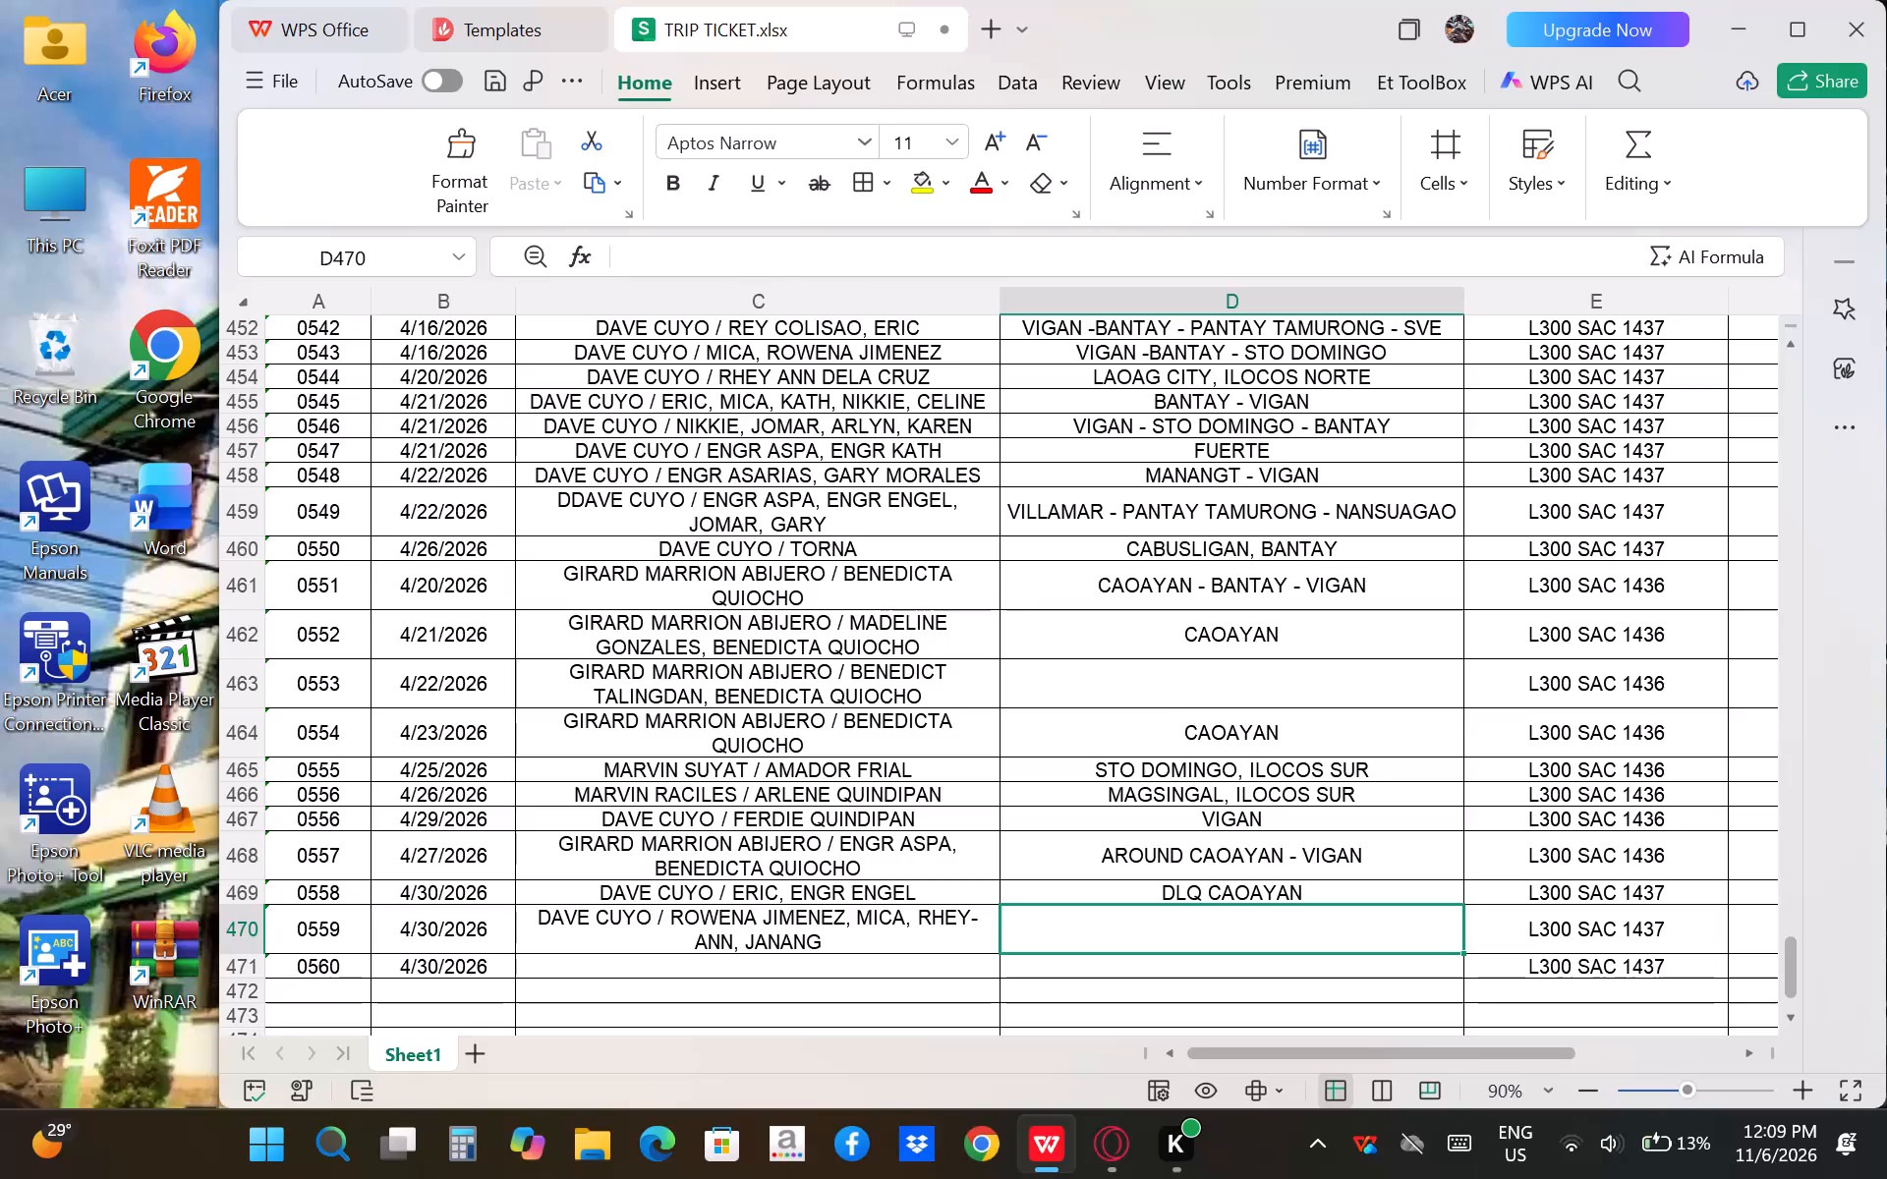
Complete the ticket 0559 row with destination VIGAN - BANTAY in D470 and the numbers 32547 in F470 and 32563 in G470.
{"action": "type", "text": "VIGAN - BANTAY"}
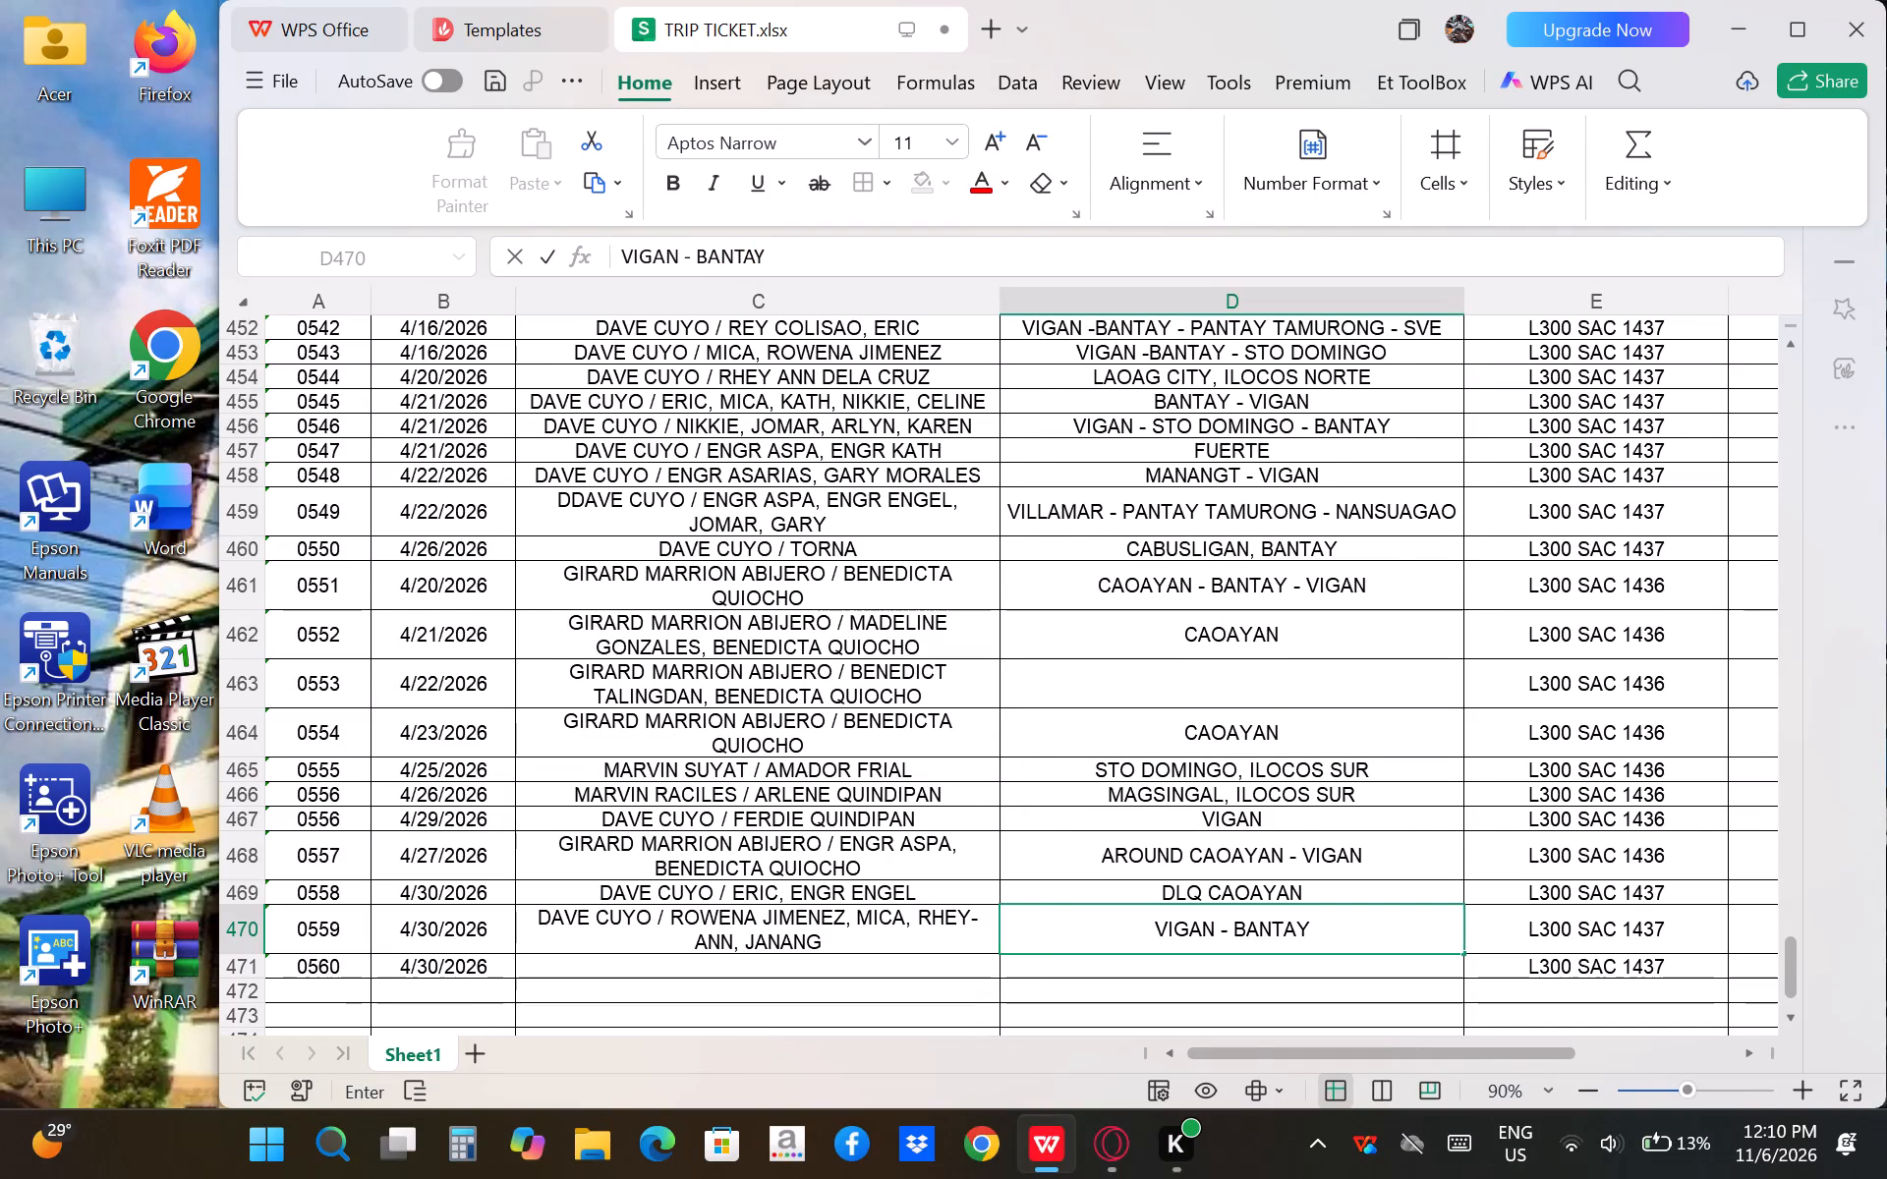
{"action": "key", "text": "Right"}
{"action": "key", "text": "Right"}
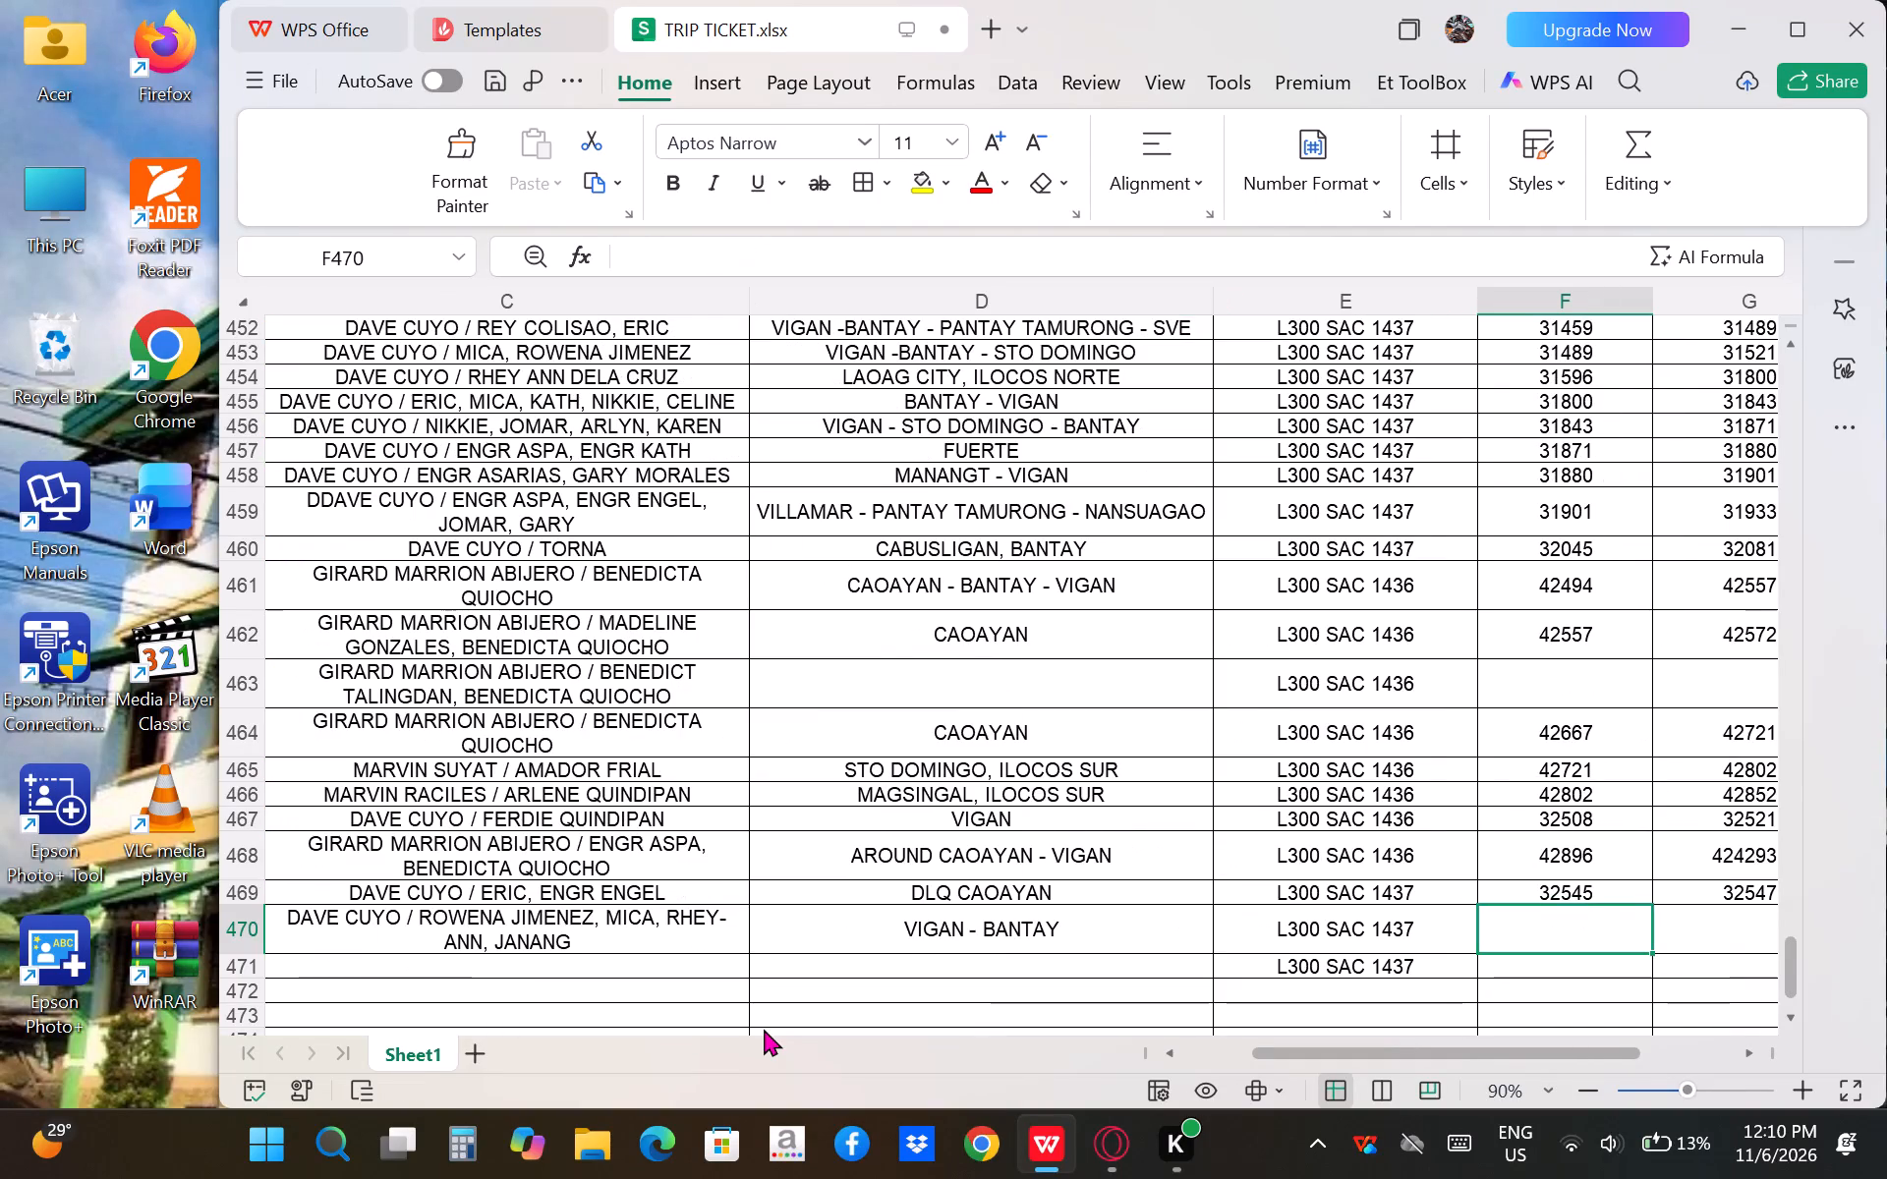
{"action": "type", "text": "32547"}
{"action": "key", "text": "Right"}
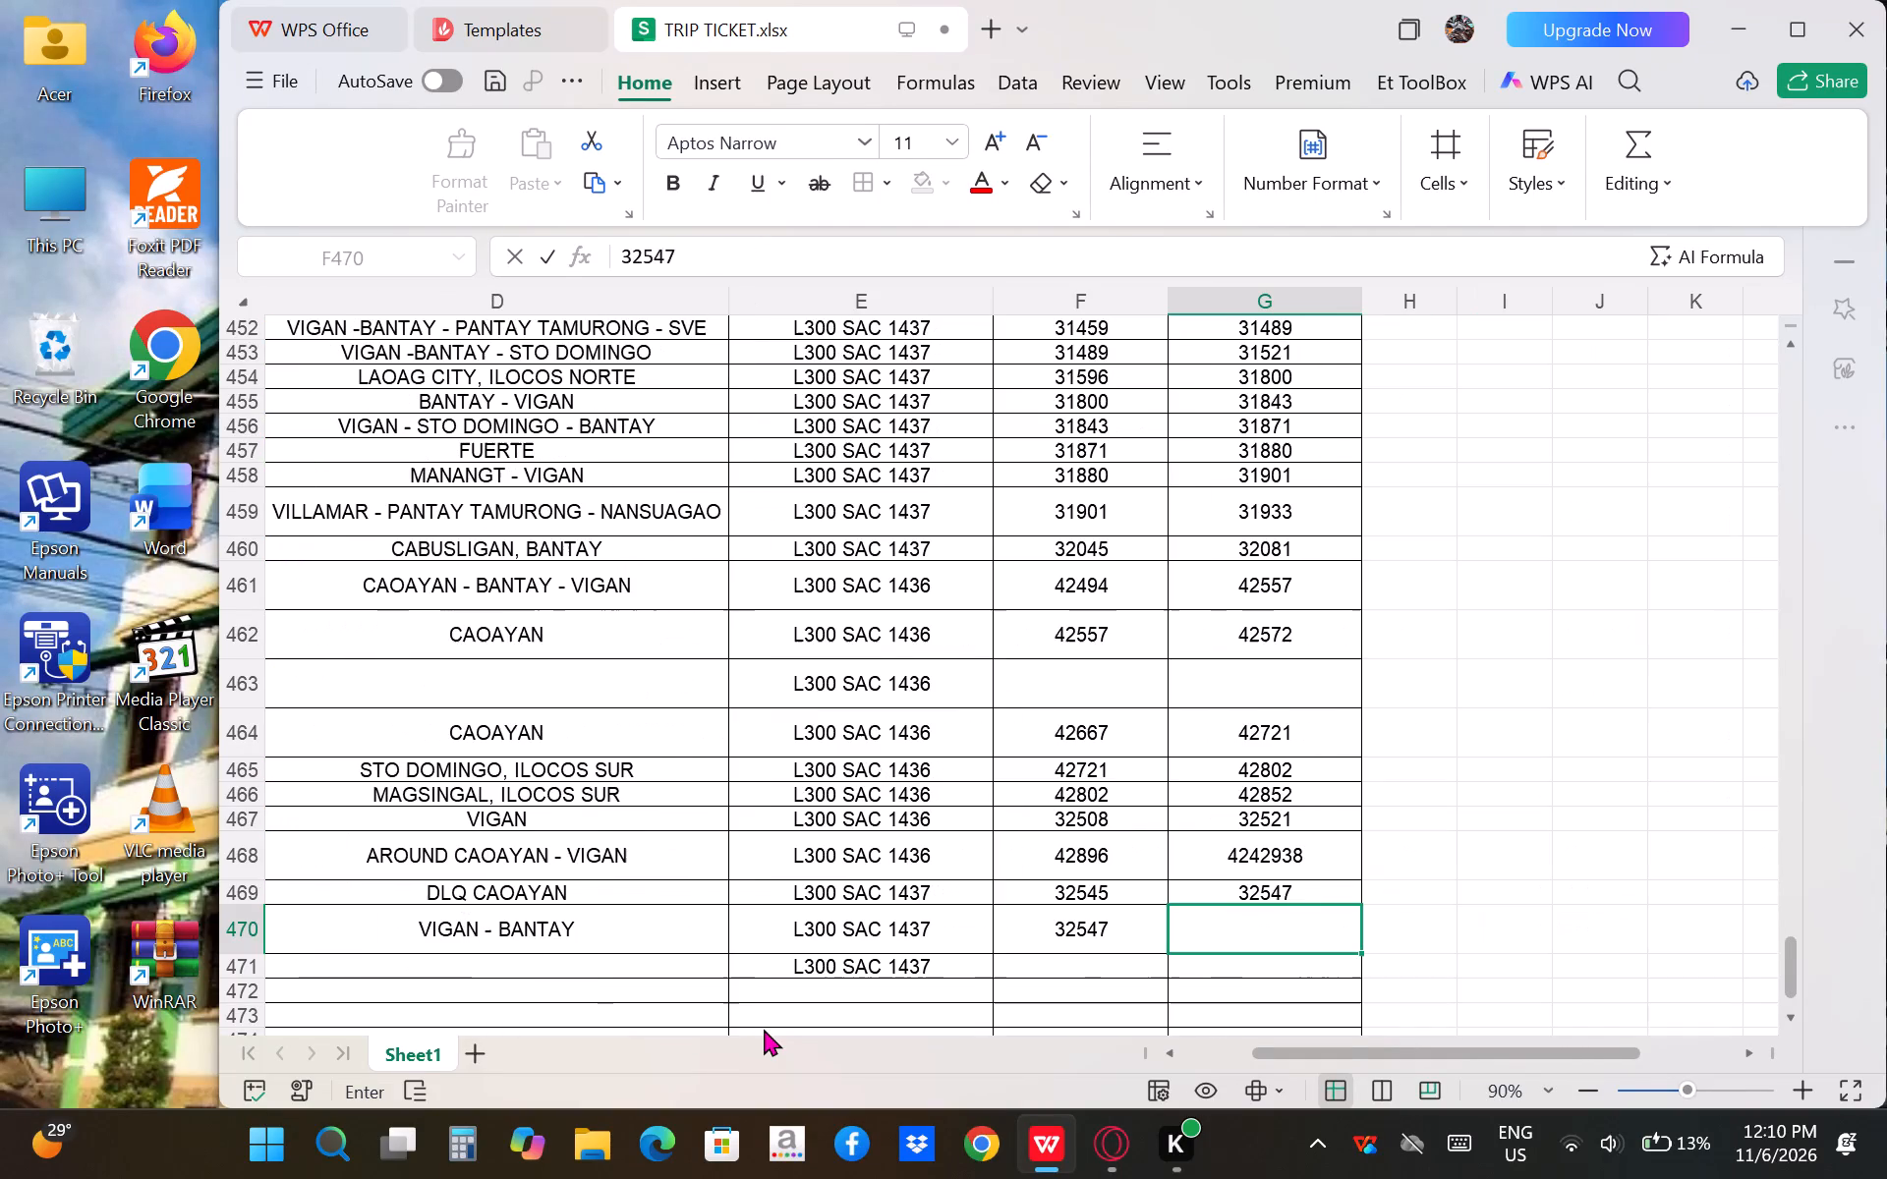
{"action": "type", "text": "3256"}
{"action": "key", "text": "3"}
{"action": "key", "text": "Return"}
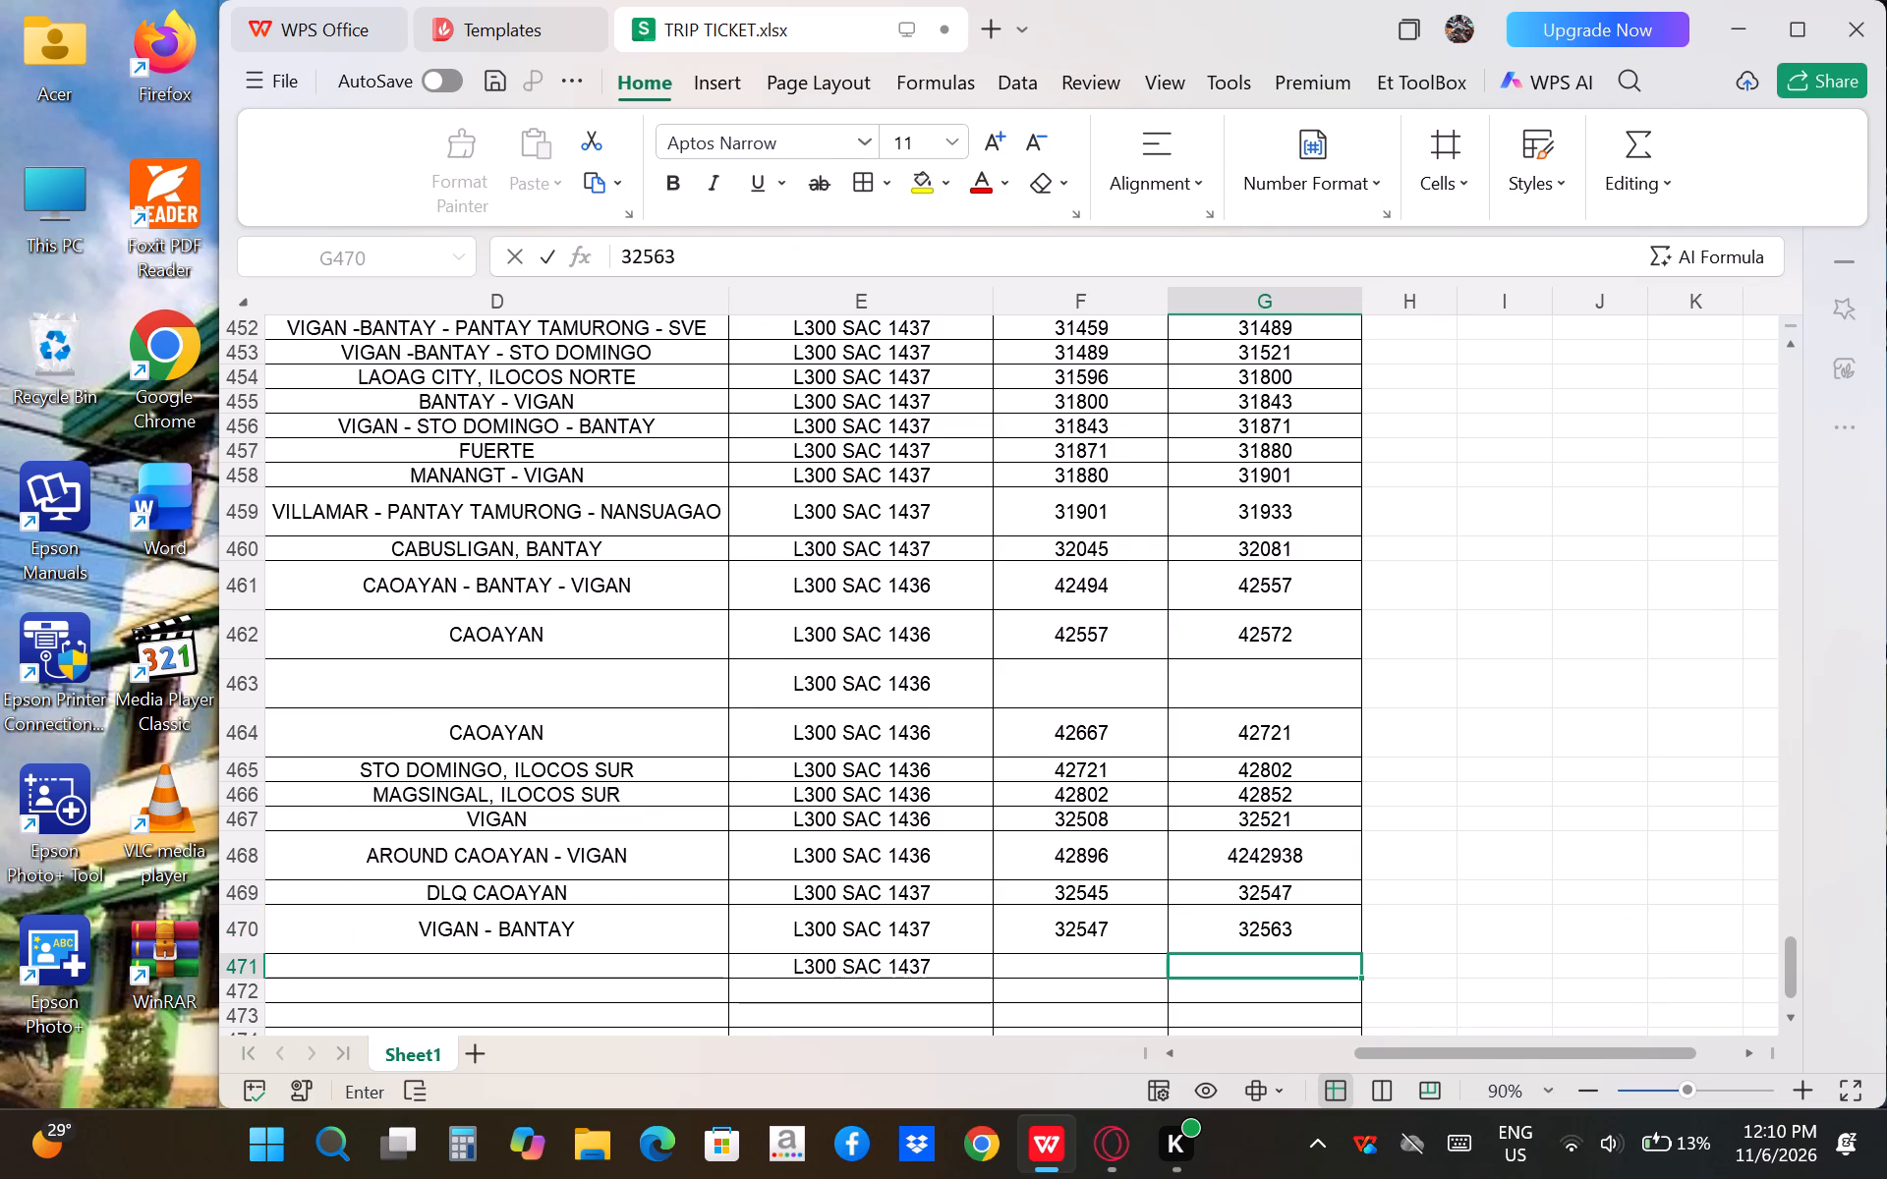
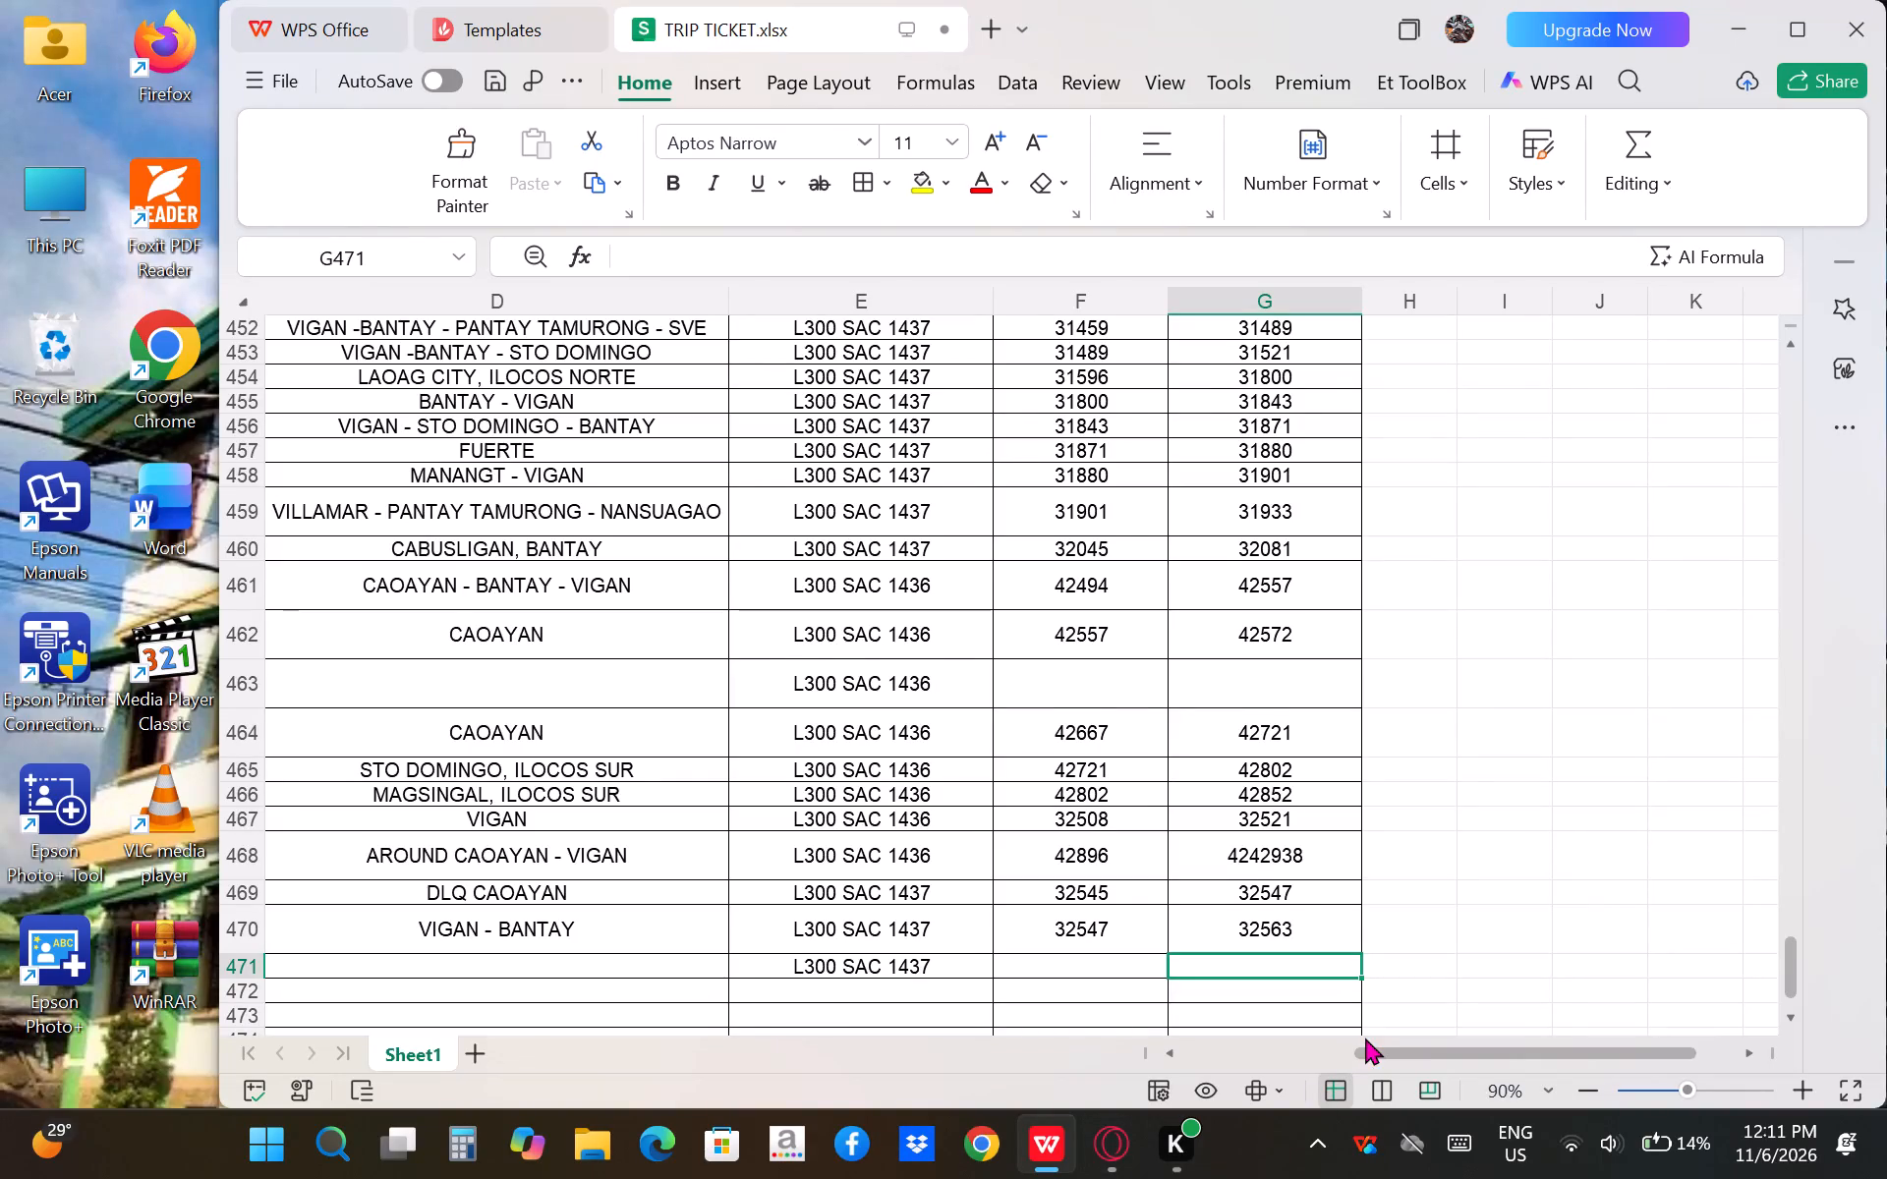
Enter the driver, a slash and the three passengers' names for ticket 0560 in C471, in the same format as the rows above.
{"action": "left_click_drag", "start_coordinate": [1381, 1048], "coordinate": [885, 990]}
{"action": "left_click", "coordinate": [715, 957]}
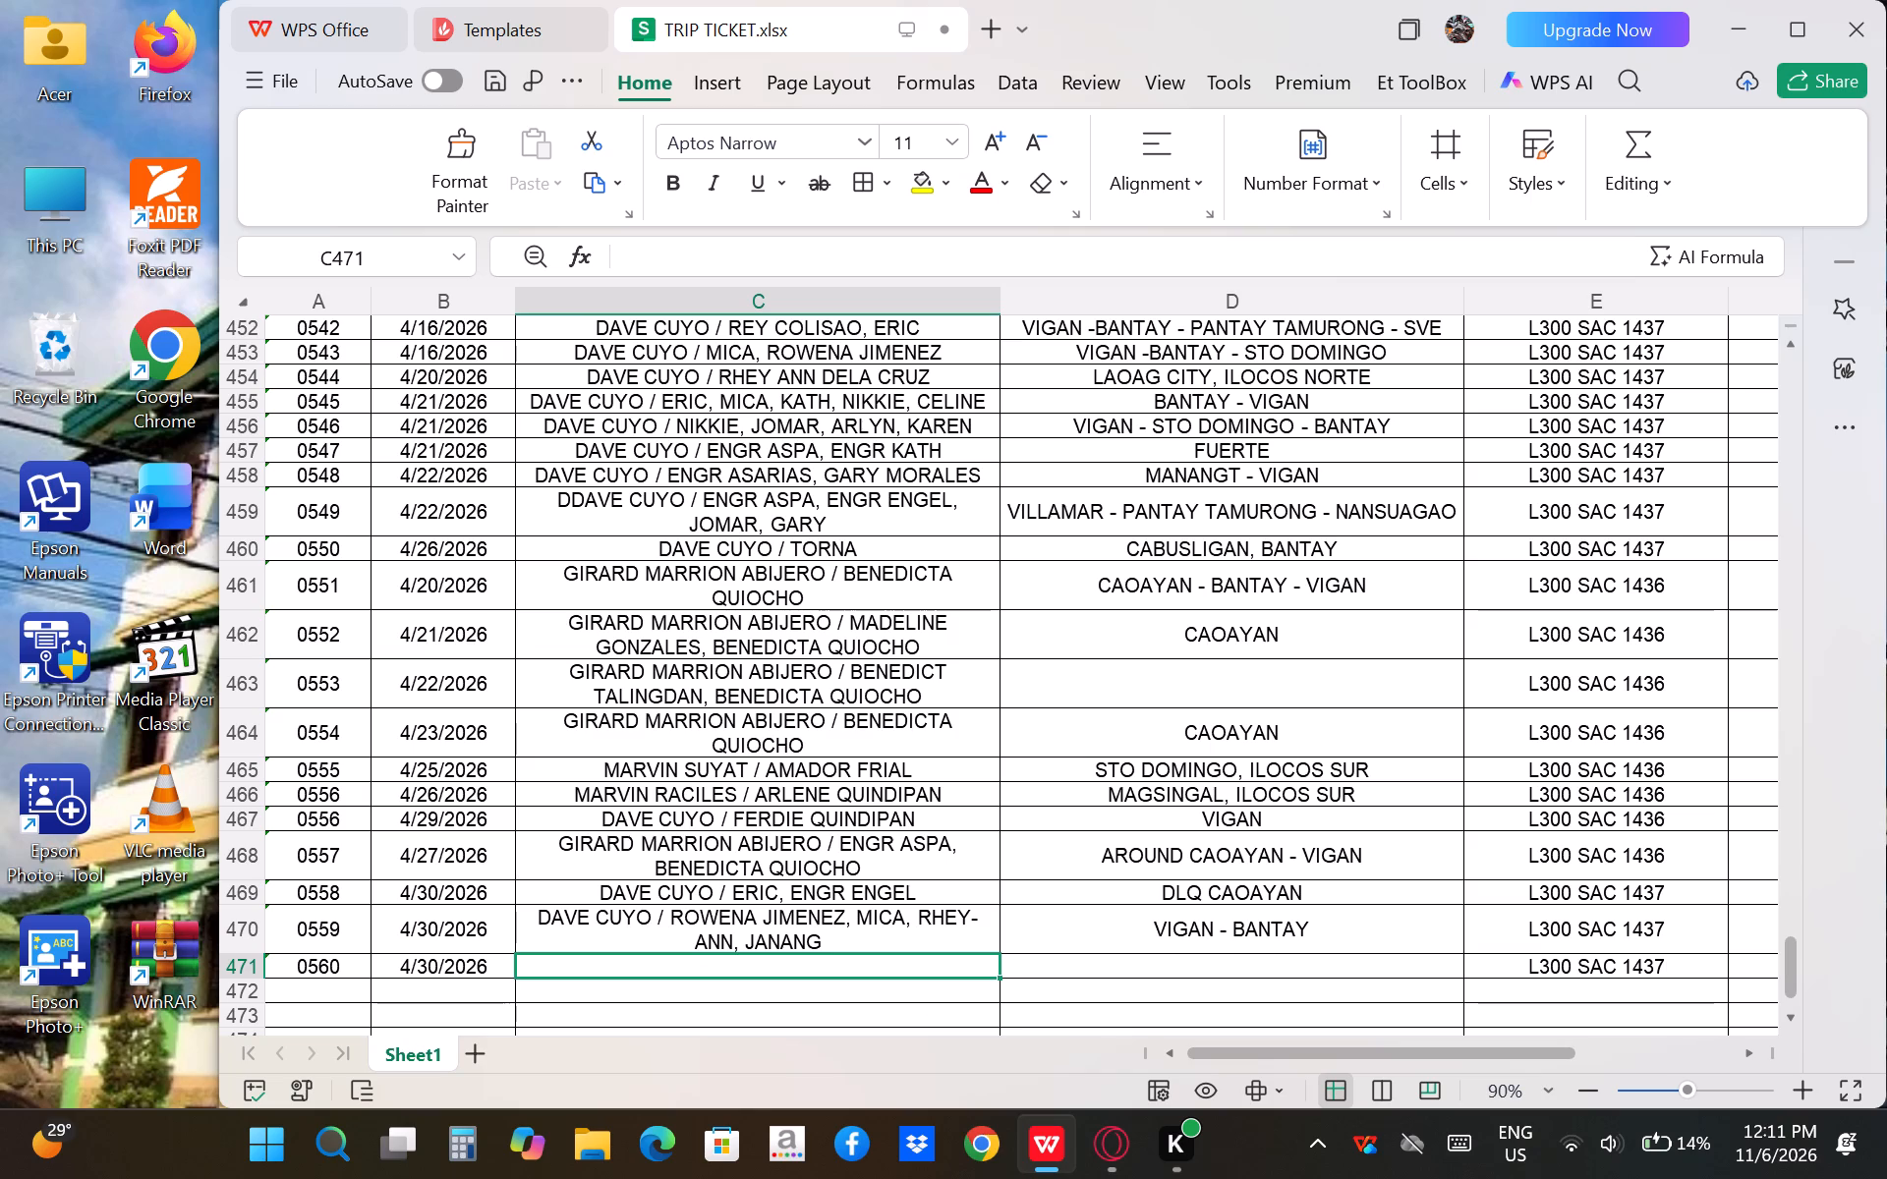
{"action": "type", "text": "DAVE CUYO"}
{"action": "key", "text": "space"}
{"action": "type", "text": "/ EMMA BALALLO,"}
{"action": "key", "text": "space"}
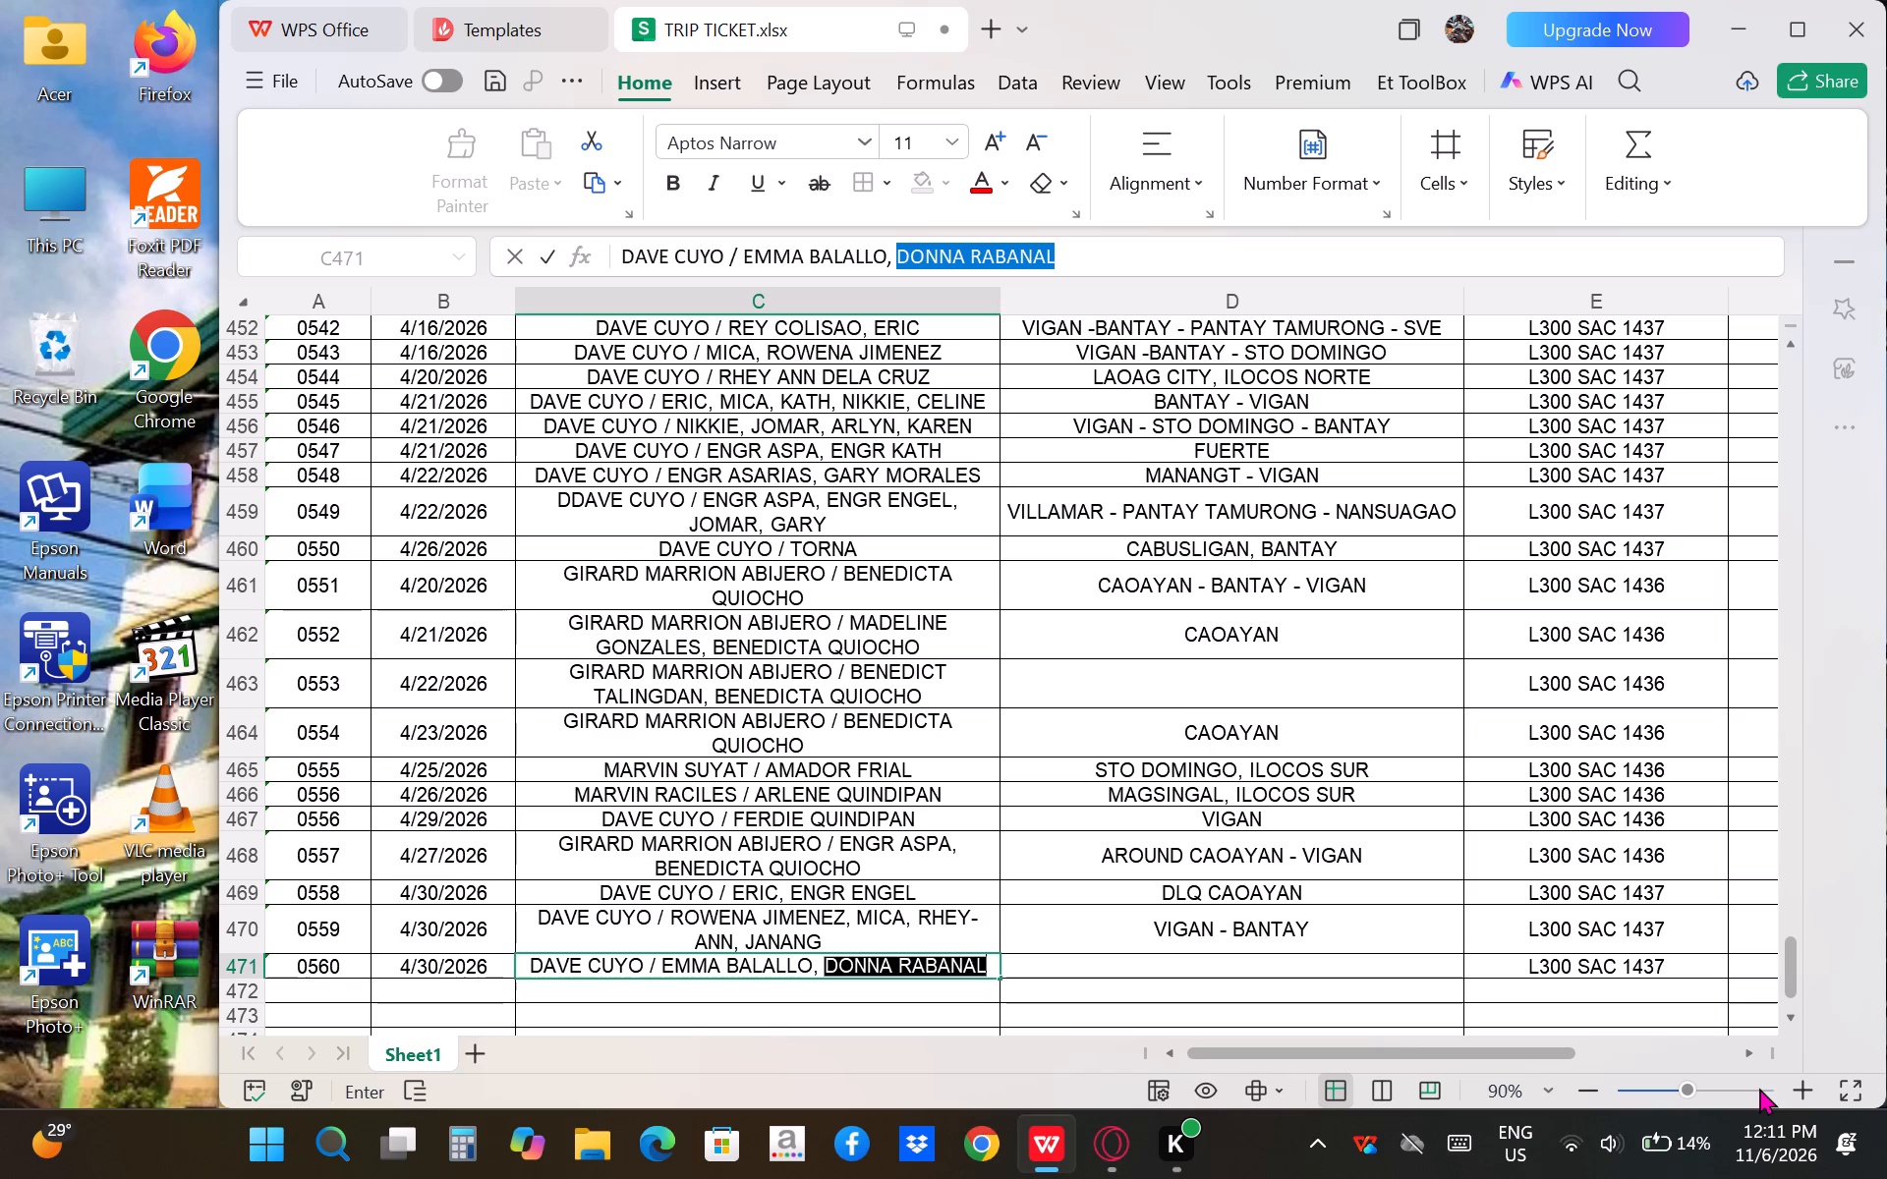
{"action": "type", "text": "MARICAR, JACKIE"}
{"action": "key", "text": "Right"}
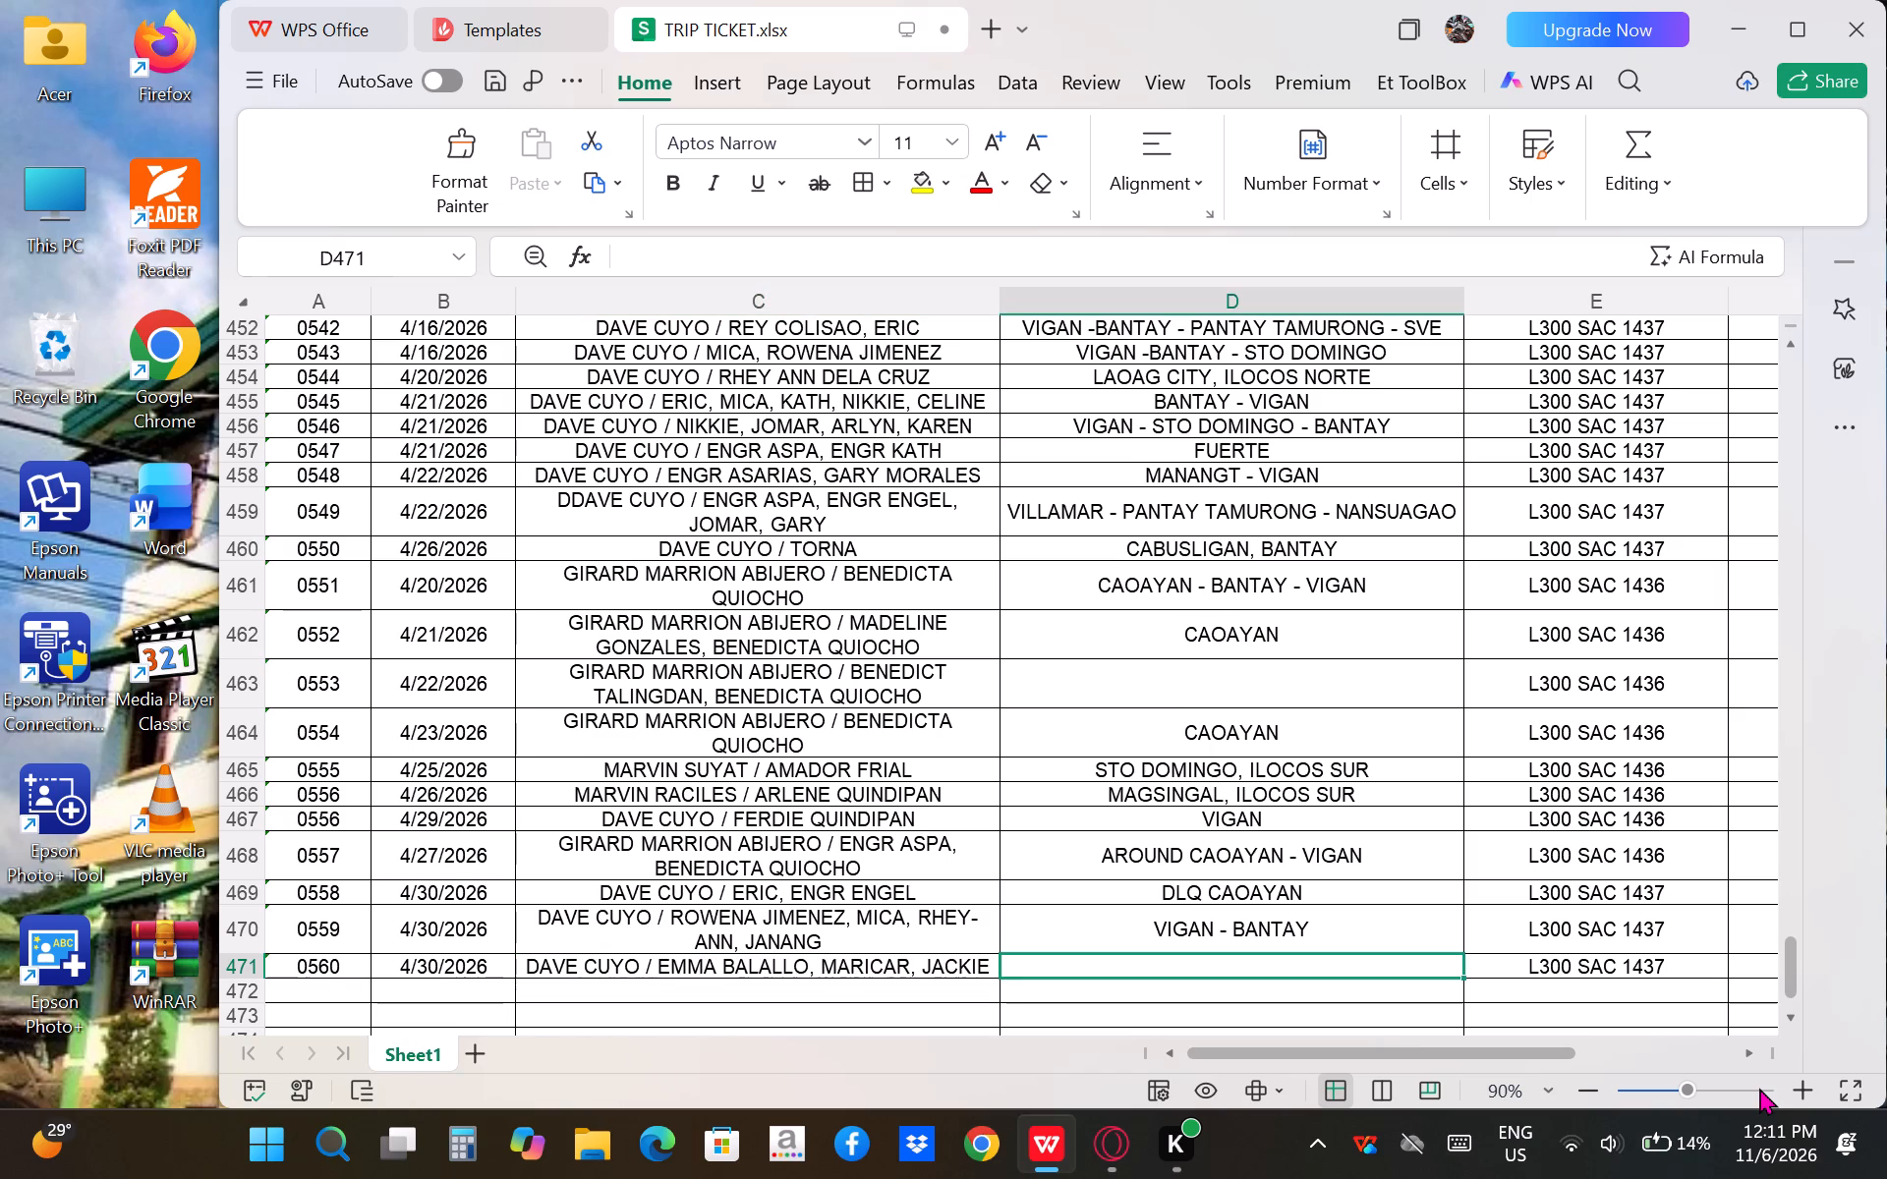
Complete the ticket 0560 row with destination NANSUAGAO in D471 and the numbers 32563 in F471 and 32570 in G471.
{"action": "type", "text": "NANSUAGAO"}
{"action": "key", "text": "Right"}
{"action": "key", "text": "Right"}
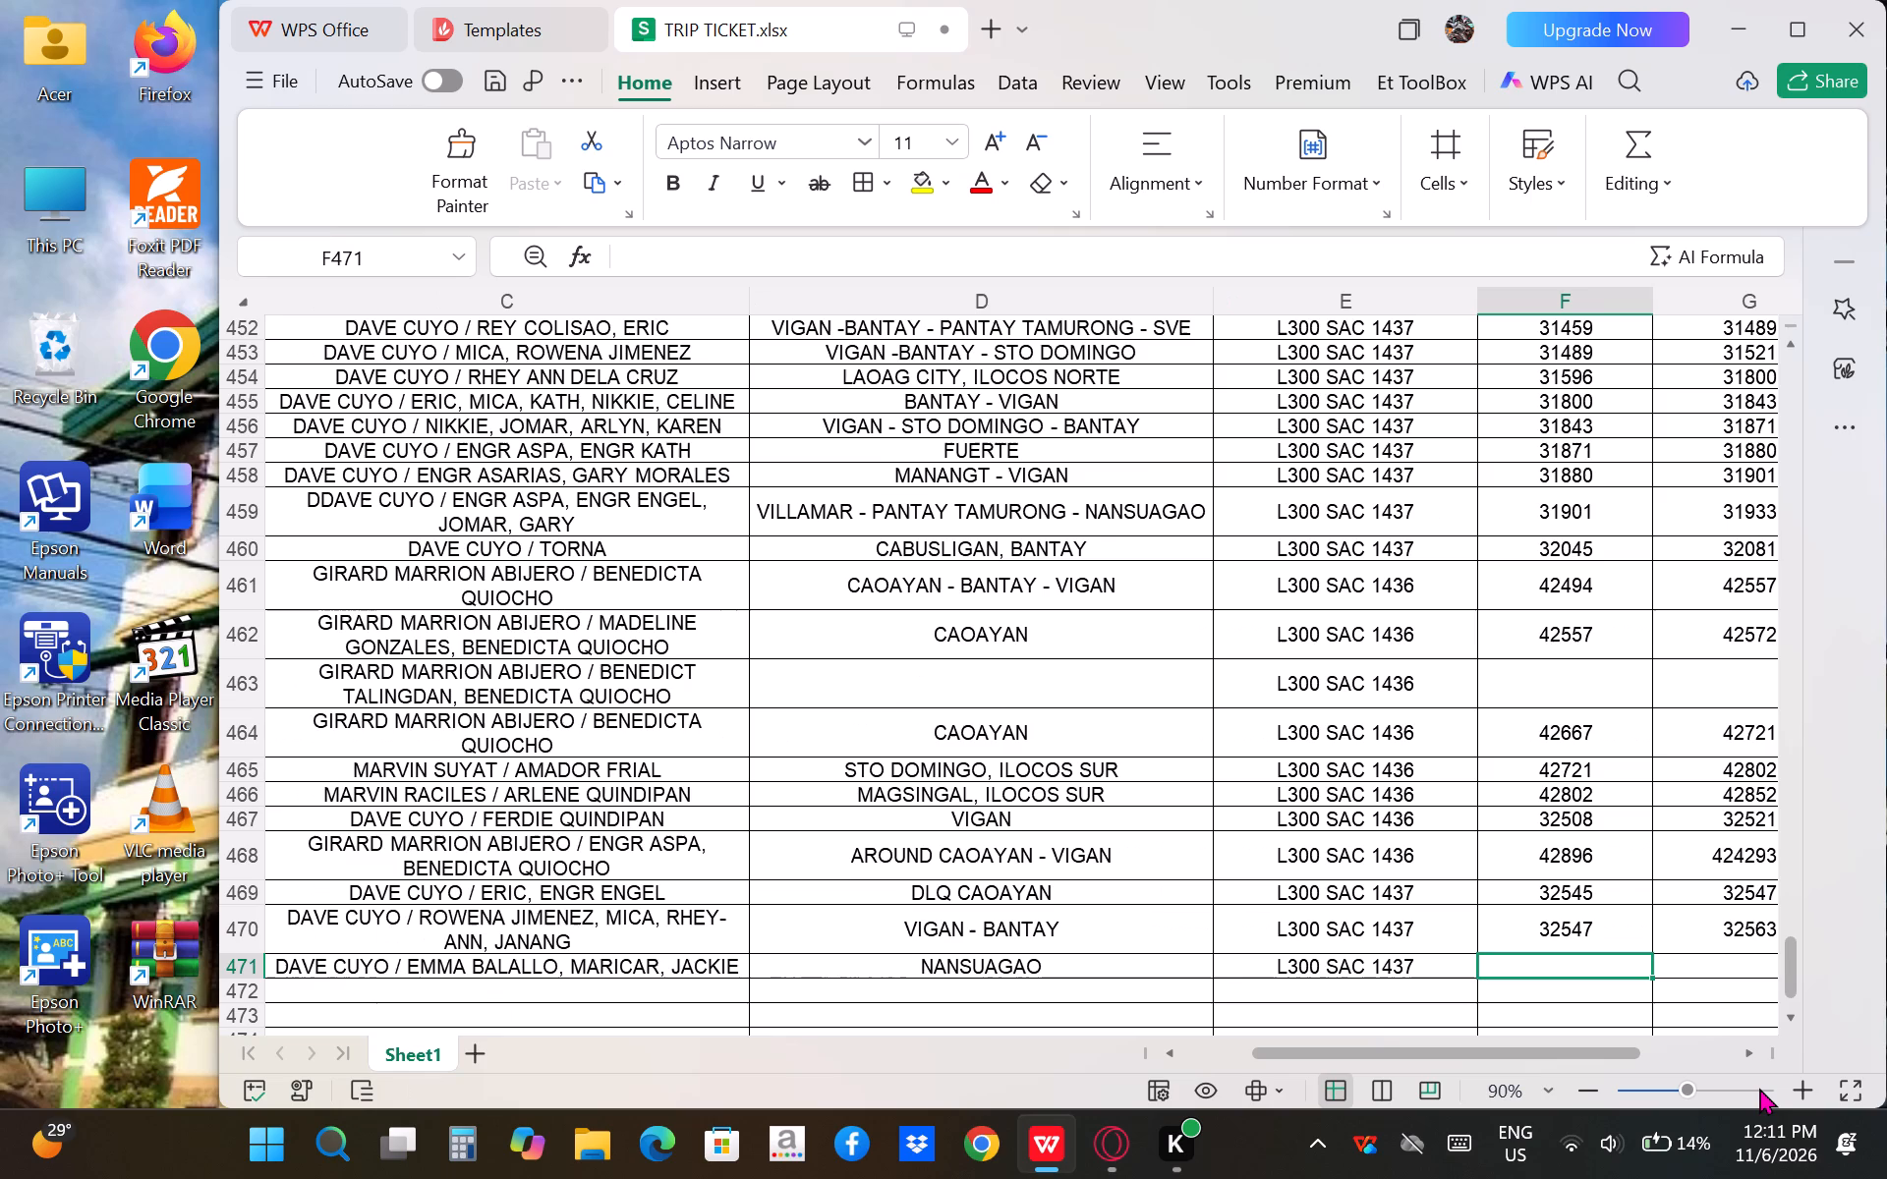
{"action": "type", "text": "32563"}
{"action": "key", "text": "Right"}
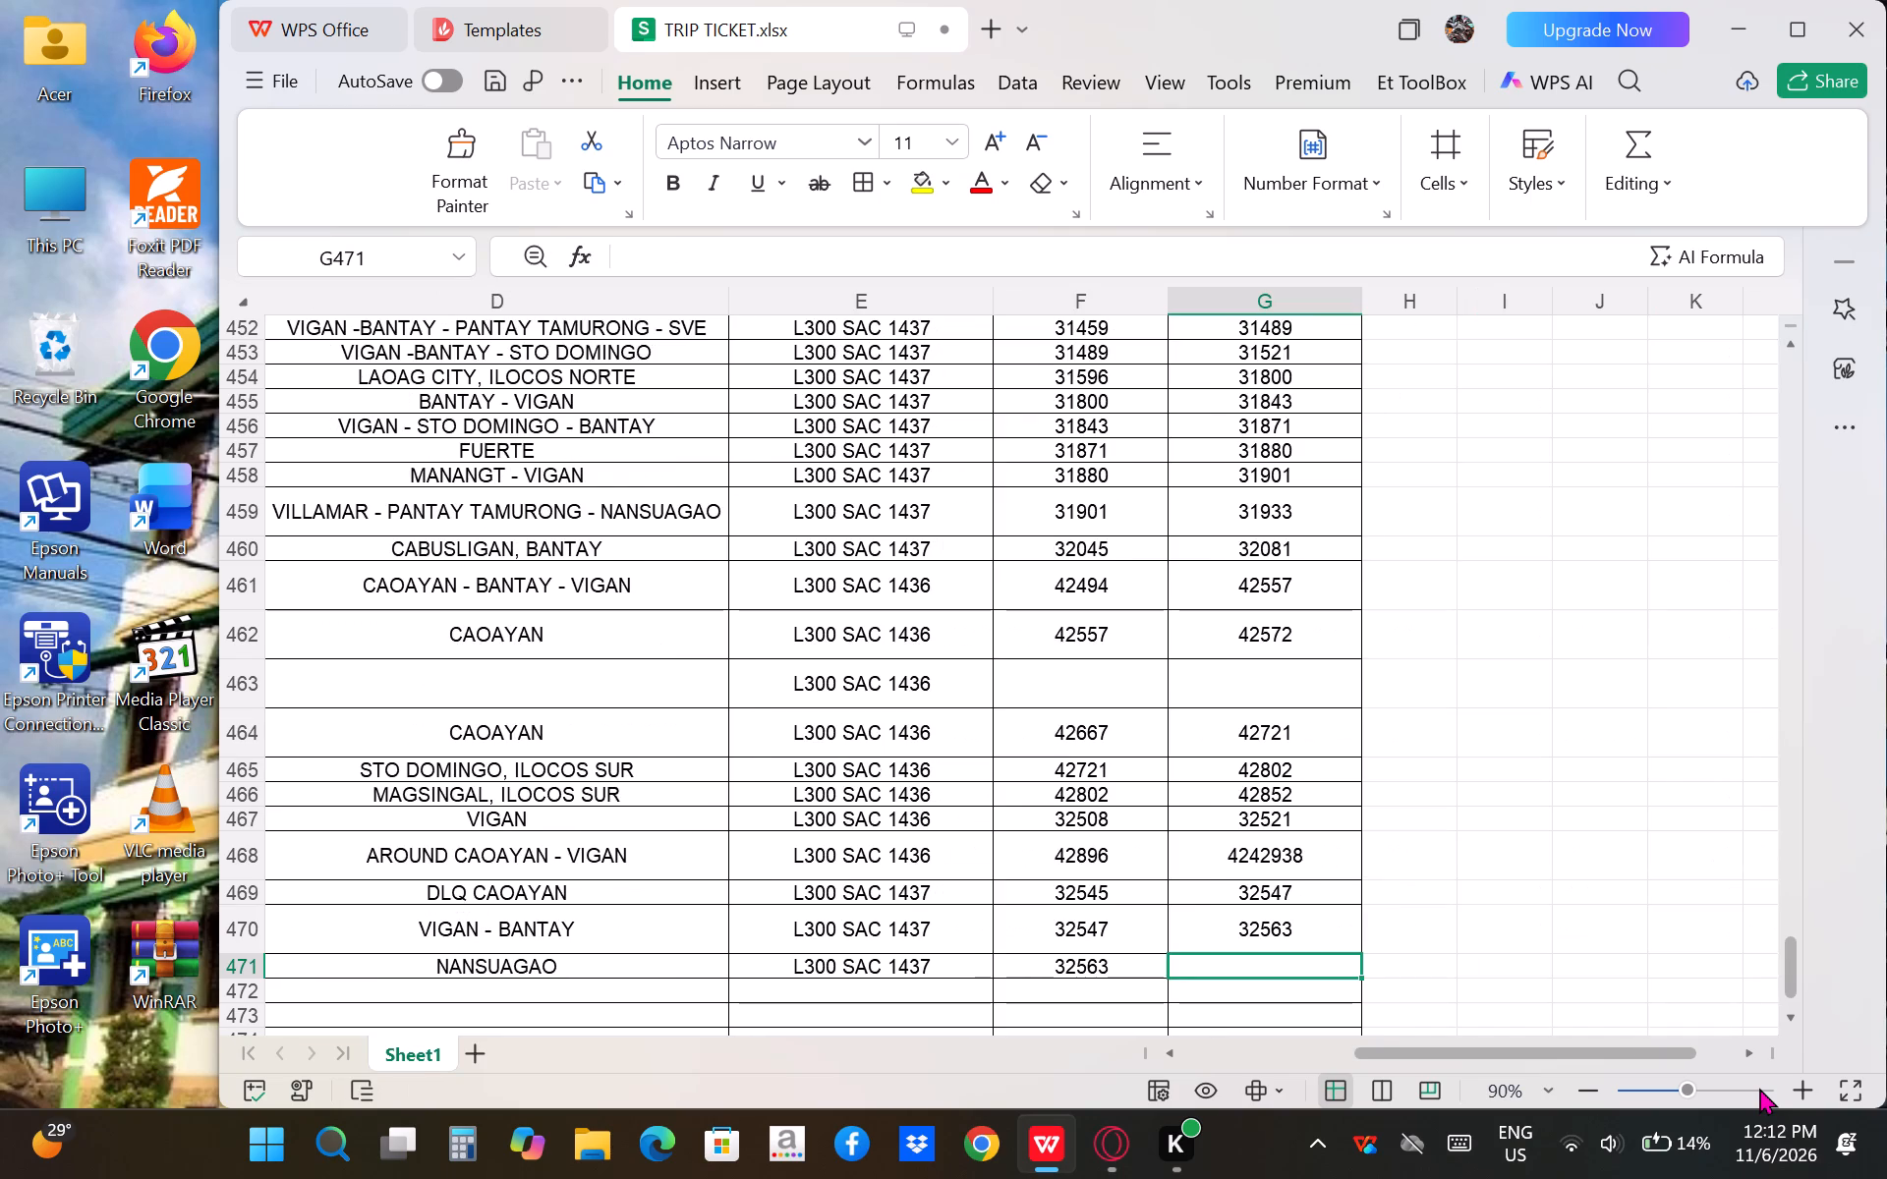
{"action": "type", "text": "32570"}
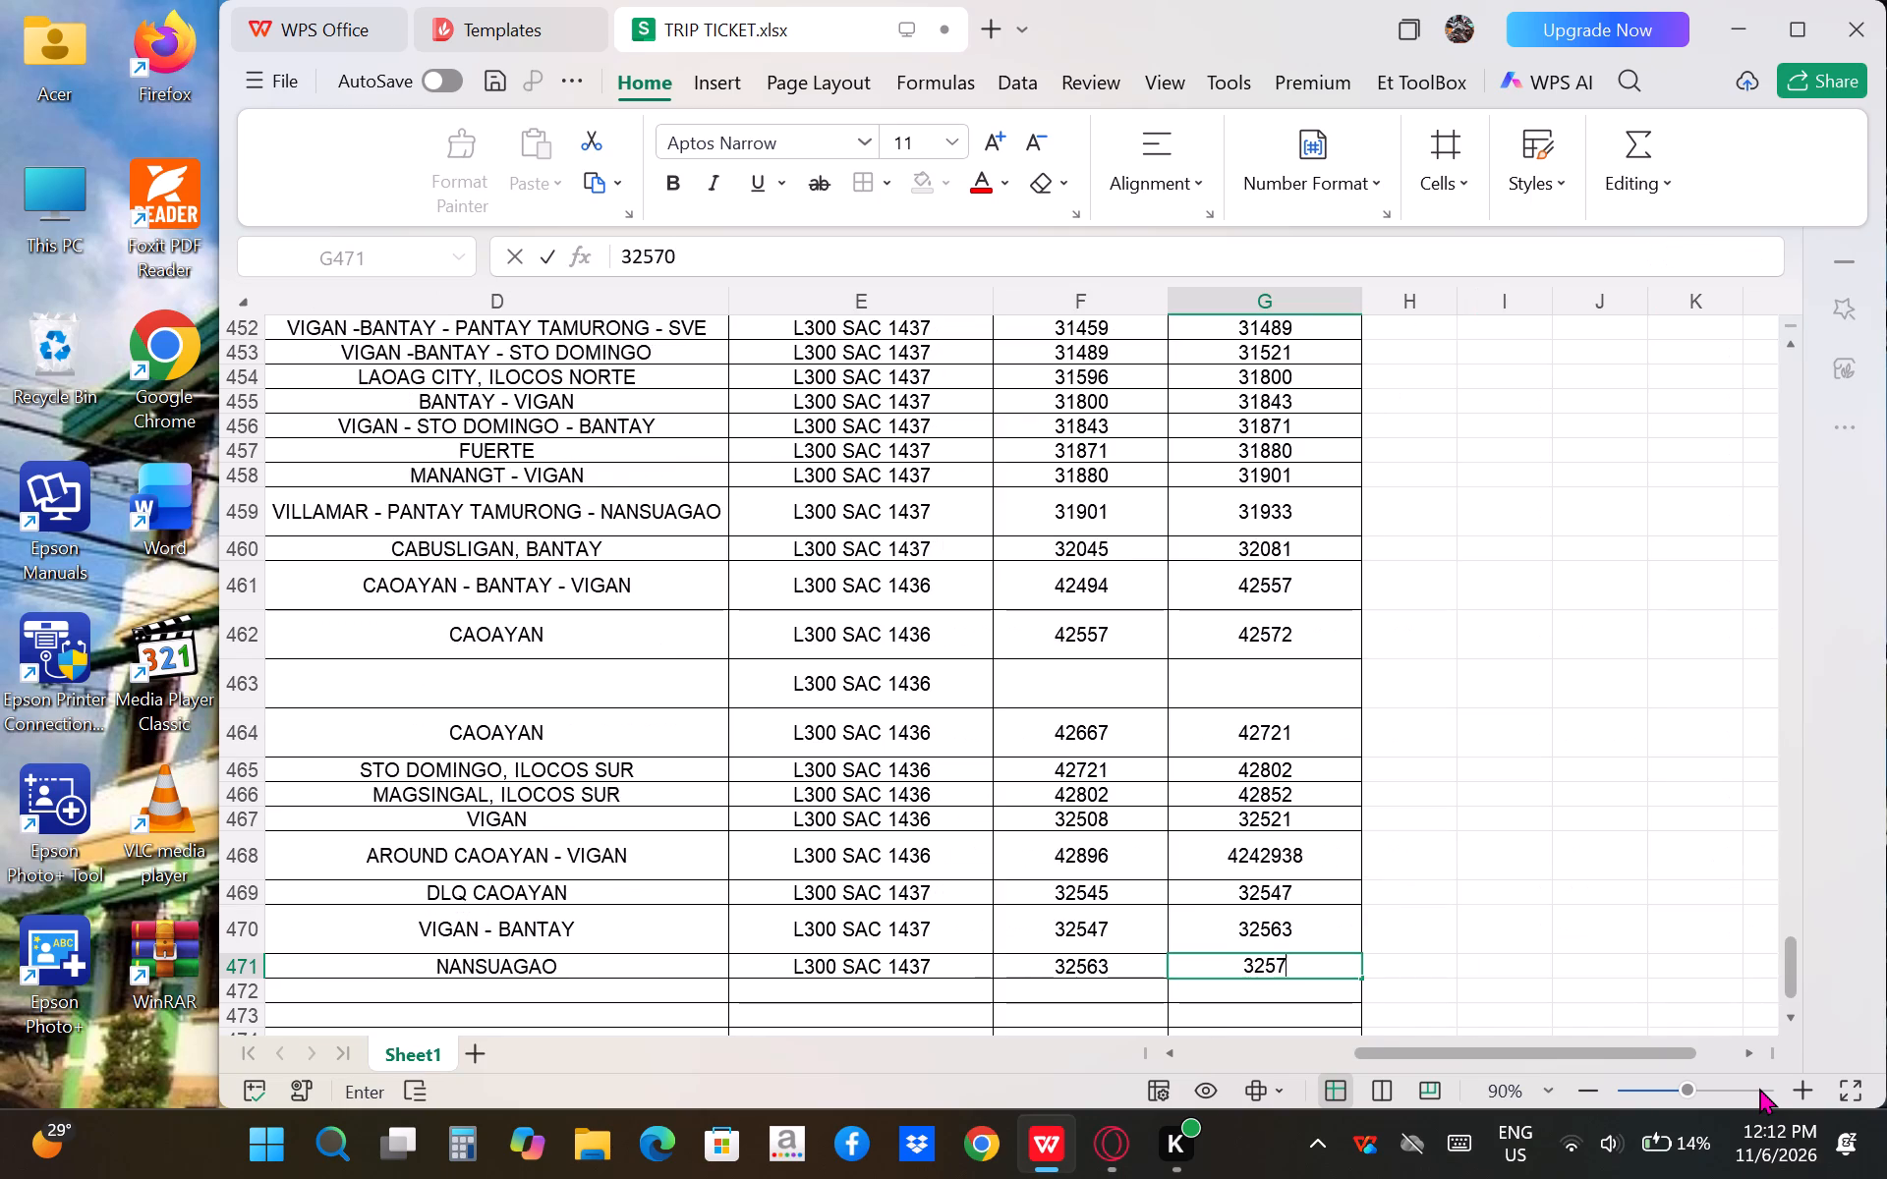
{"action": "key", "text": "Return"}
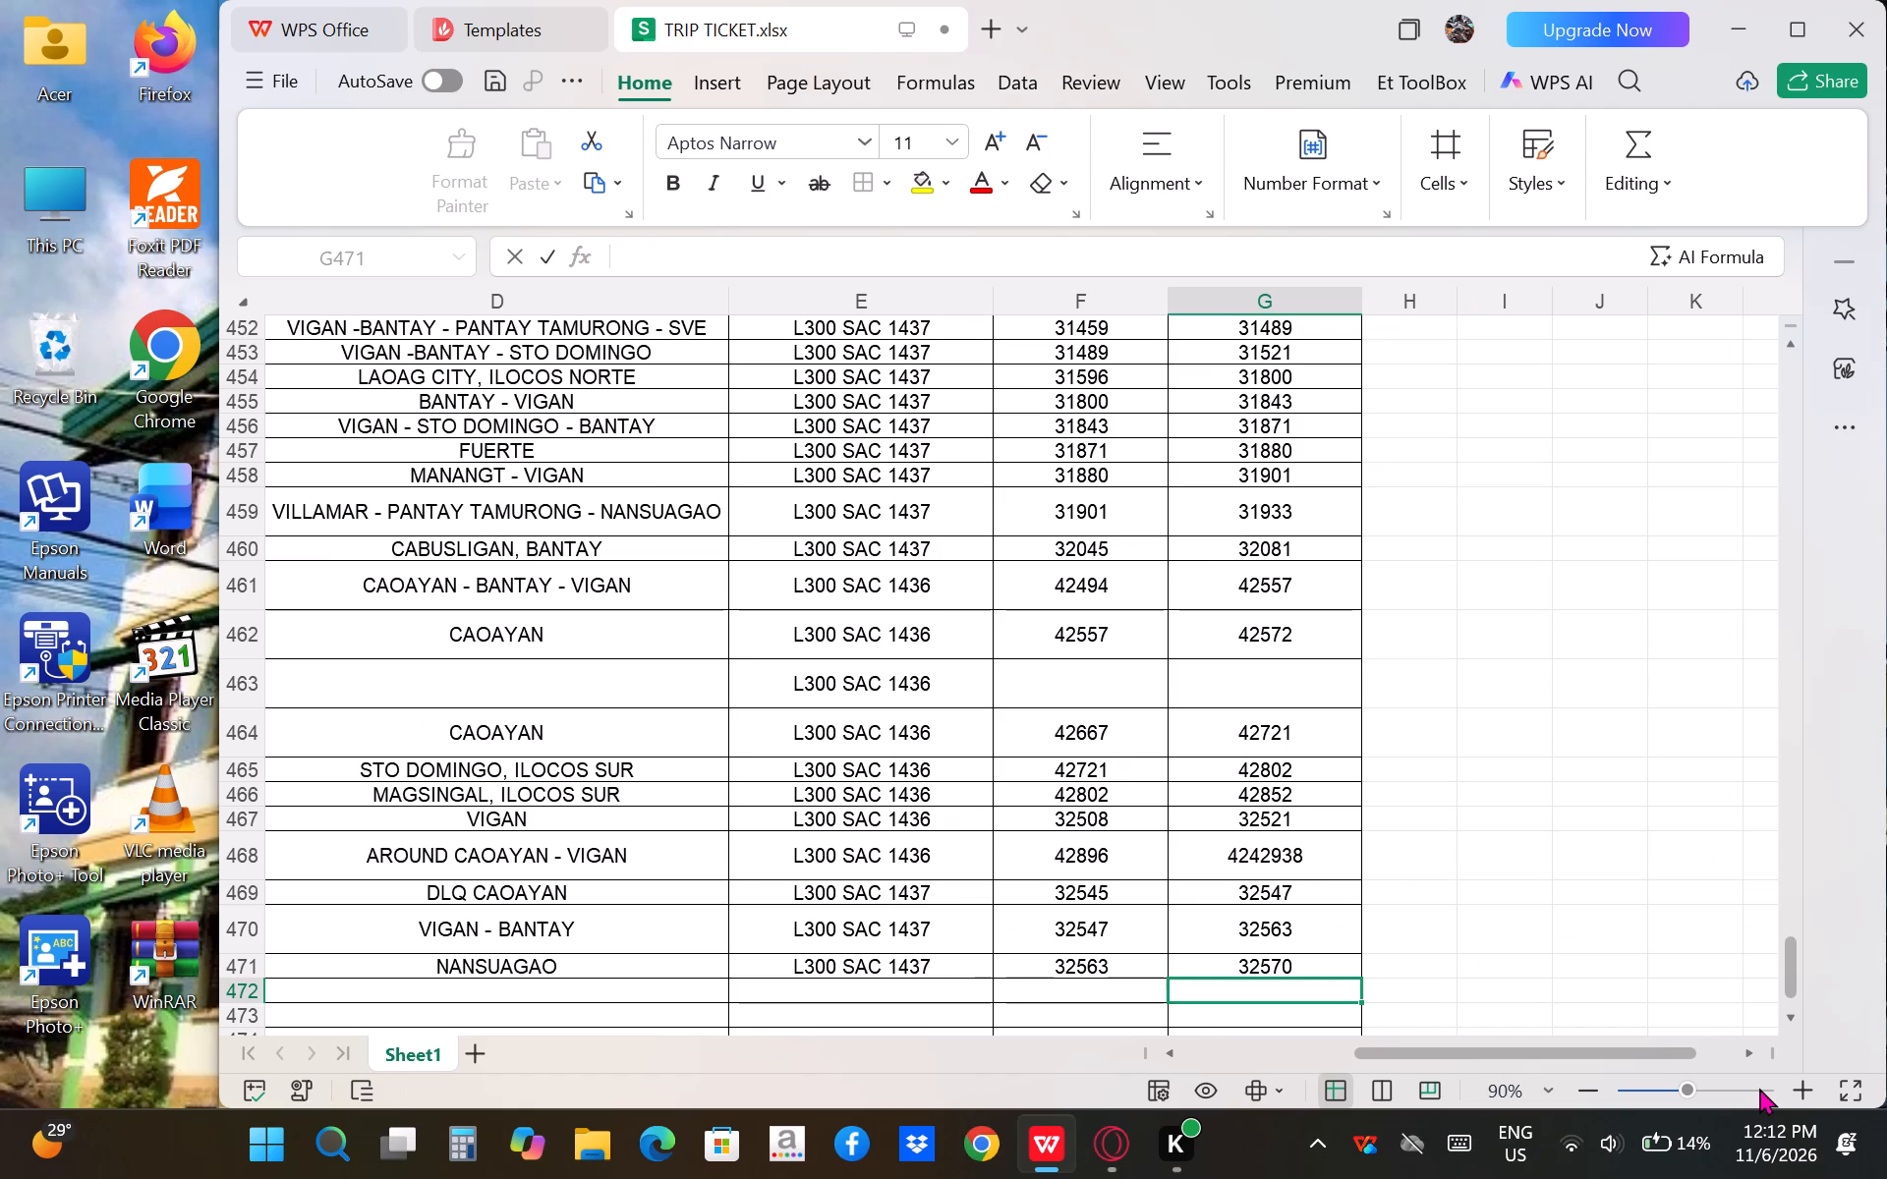
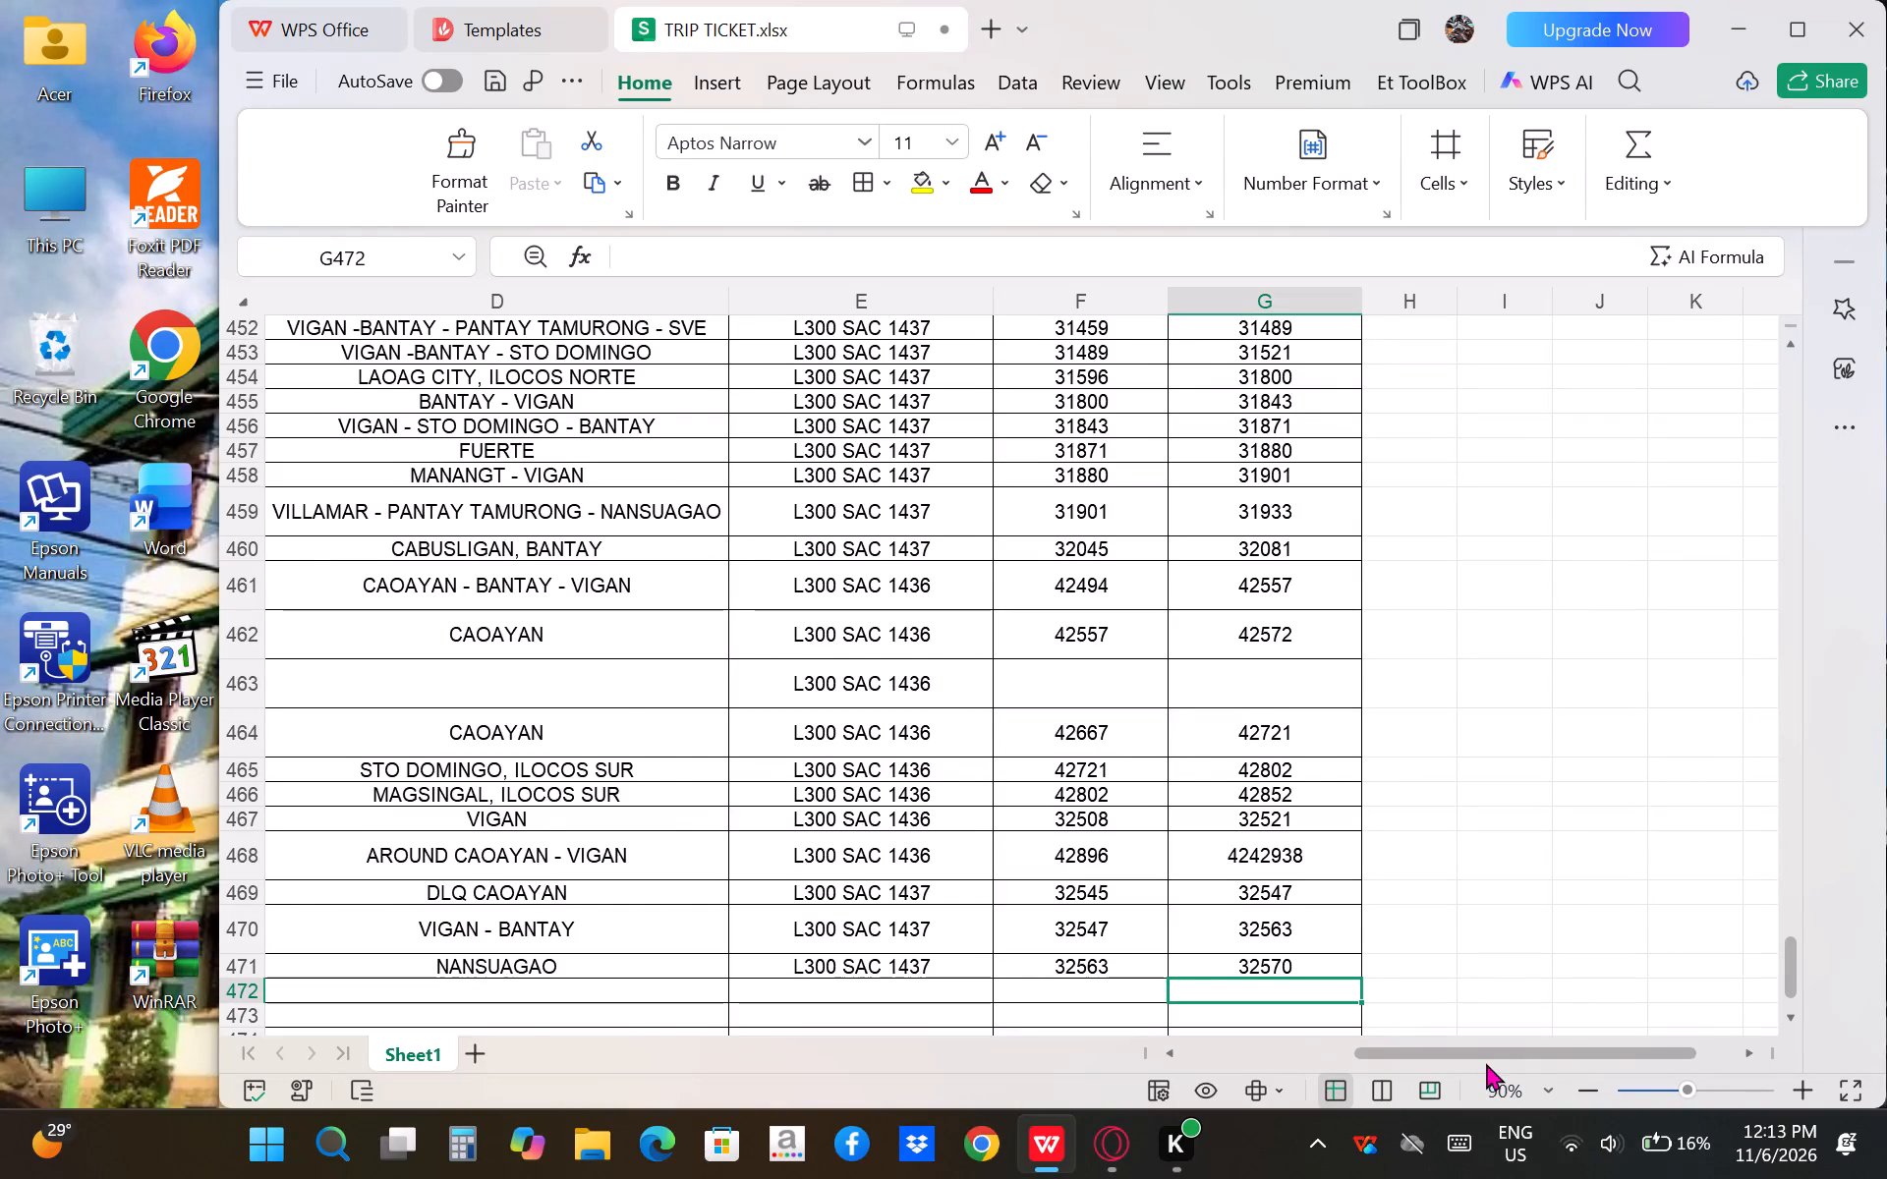
Start row 472 by copying ticket number 0558 from A469 into A472 and entering the date 5/1/2026 in B472.
{"action": "left_click_drag", "start_coordinate": [1486, 1062], "coordinate": [1033, 1005]}
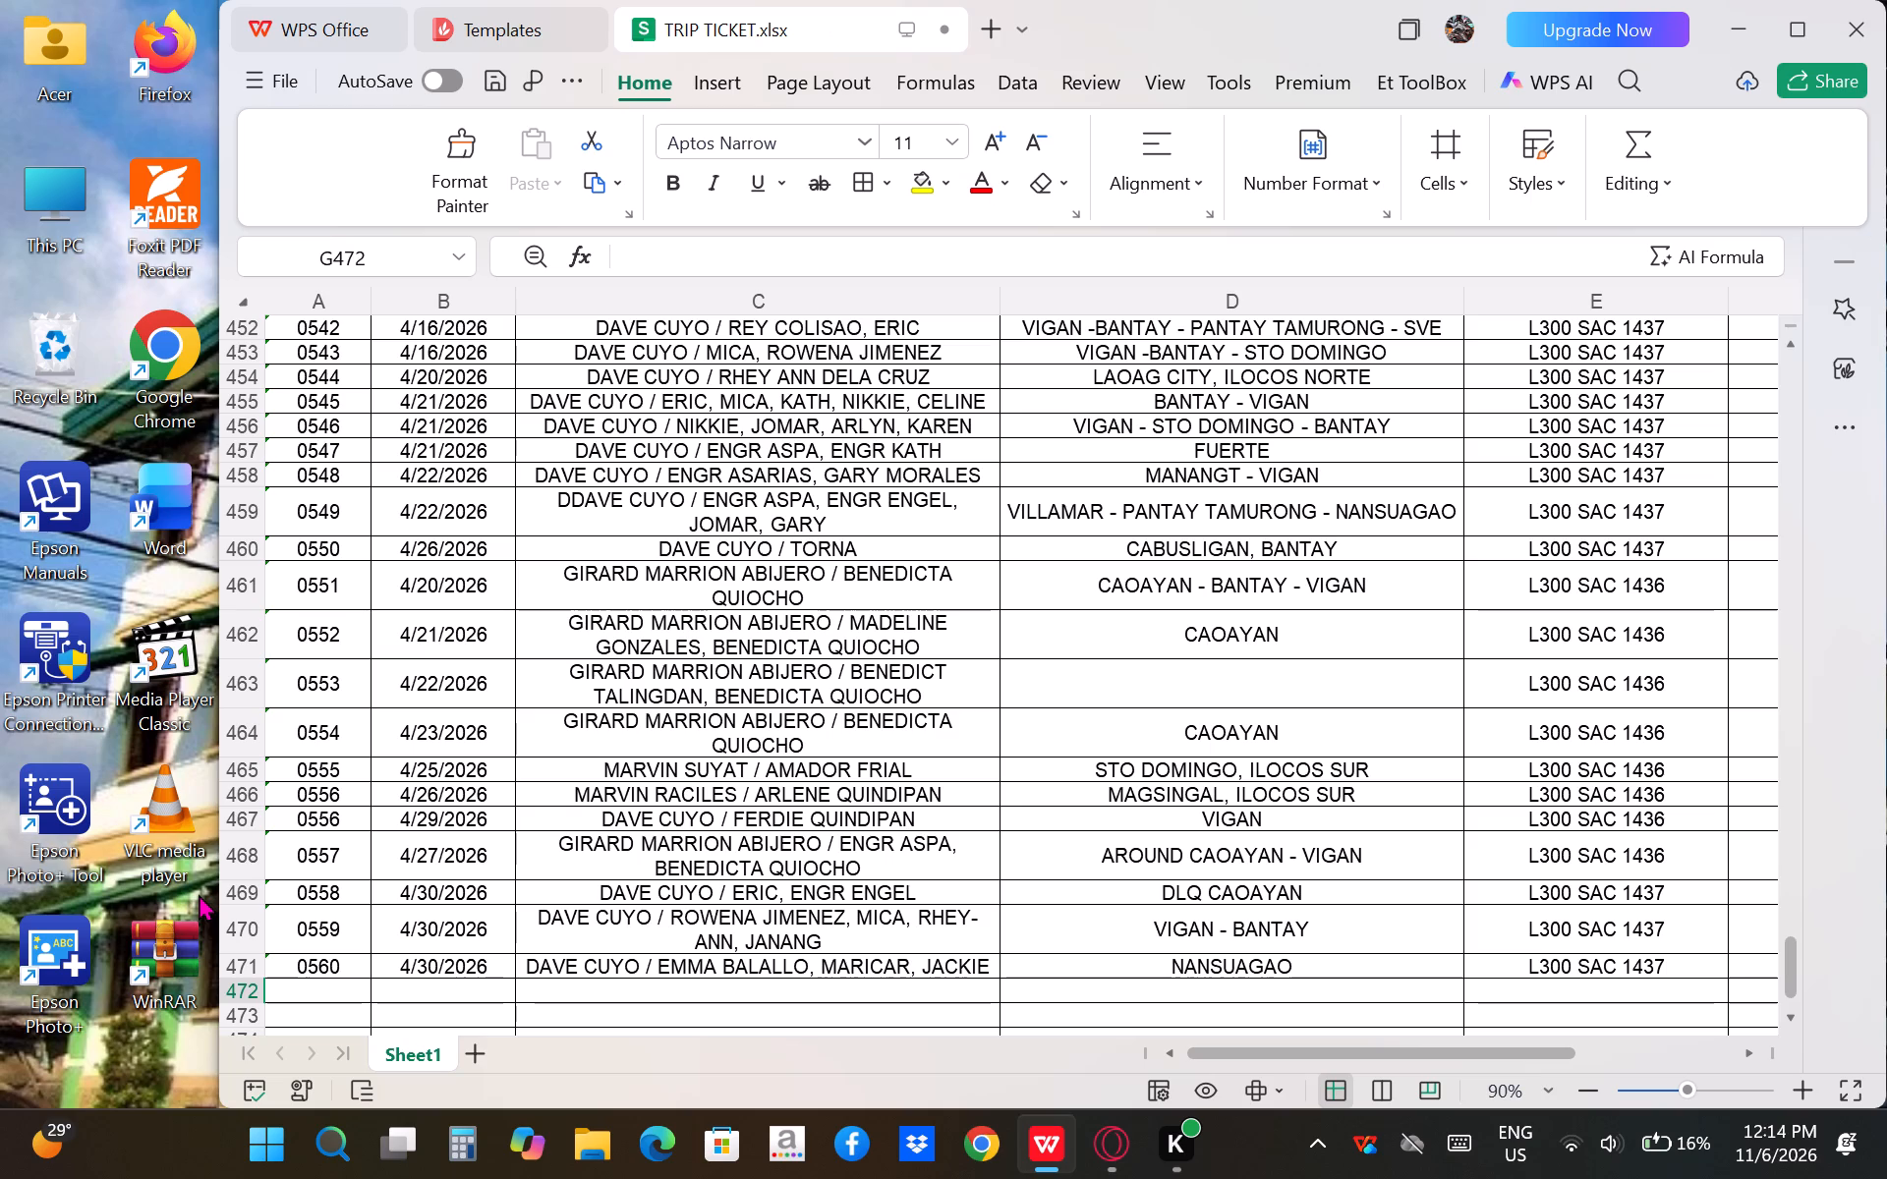
{"action": "scroll", "coordinate": [340, 956], "scroll_direction": "down", "scroll_amount": 5}
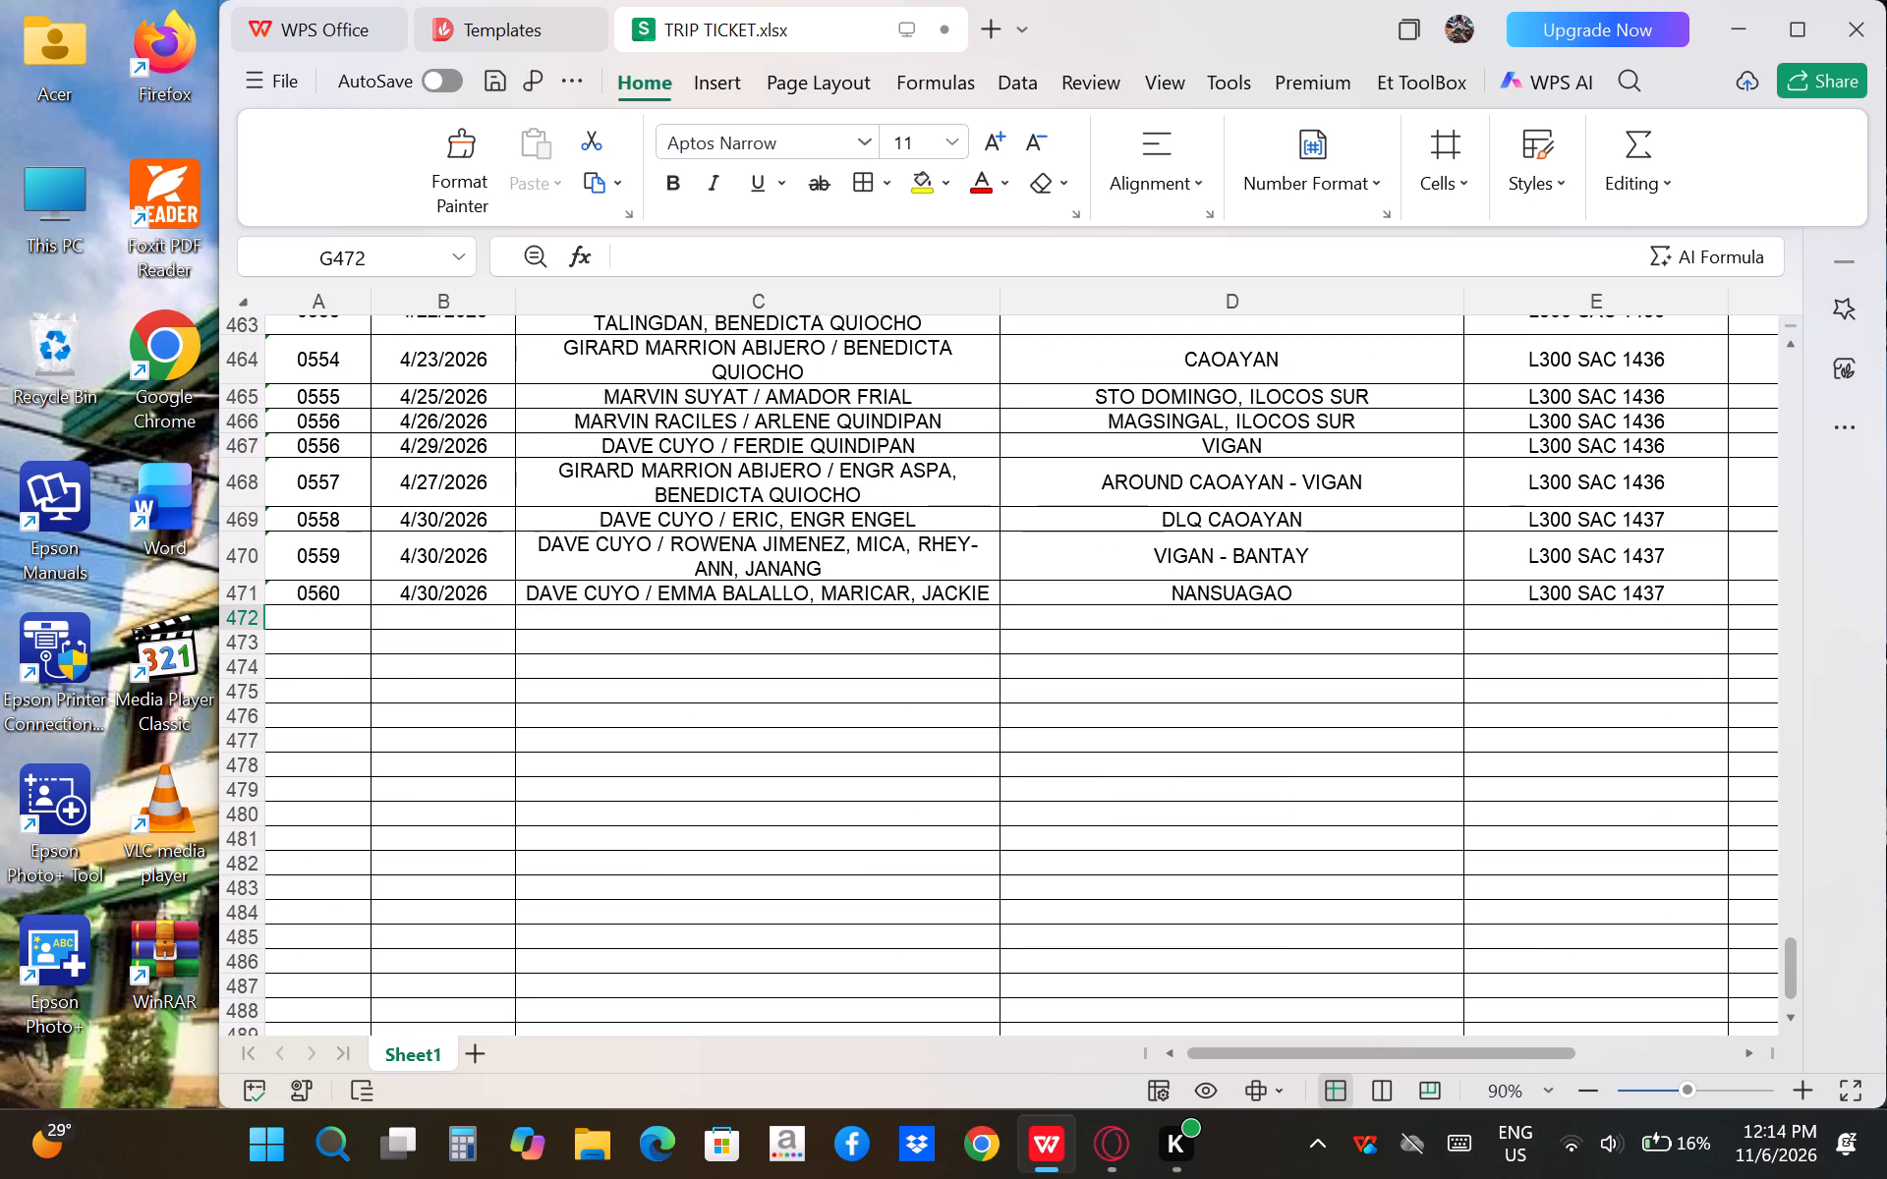
{"action": "left_click", "coordinate": [341, 609]}
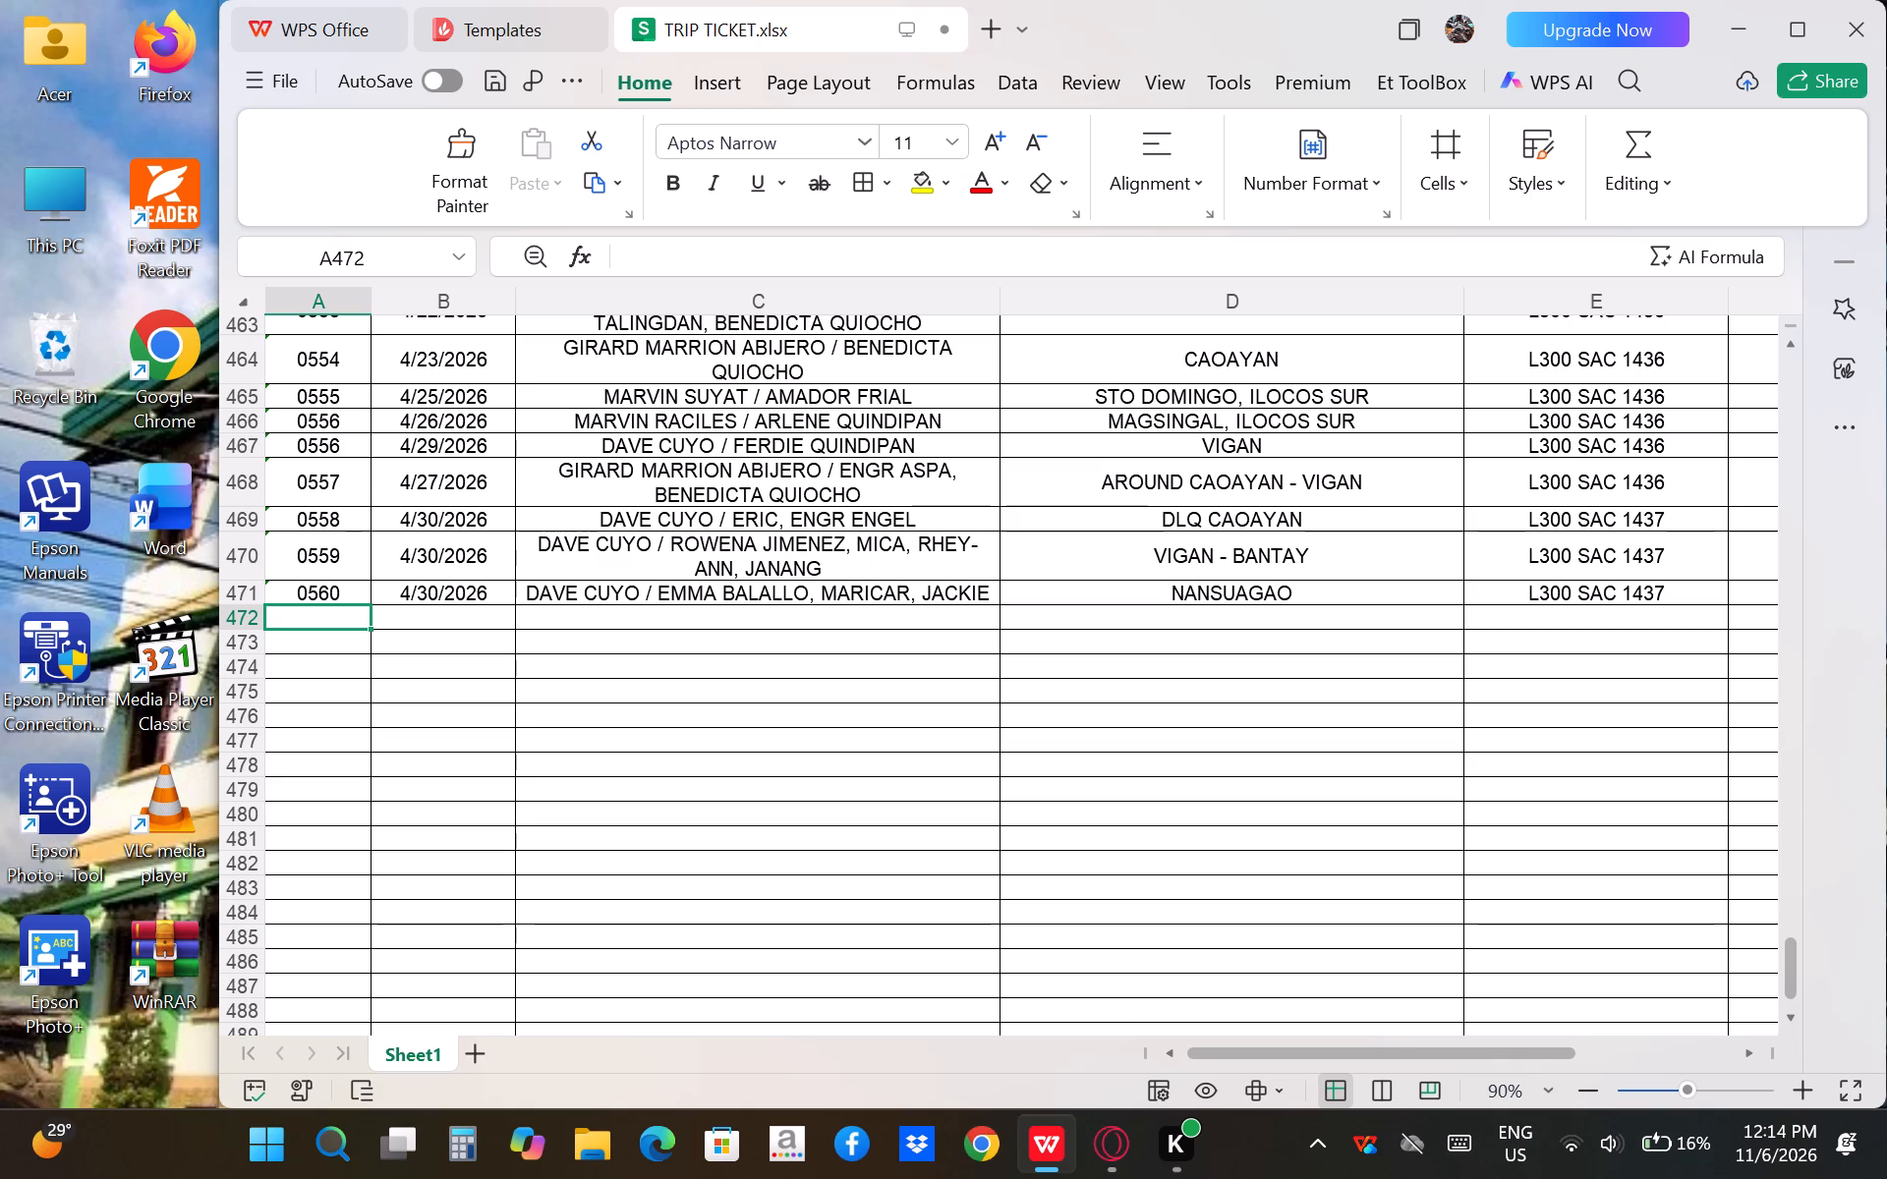
{"action": "left_click", "coordinate": [325, 523]}
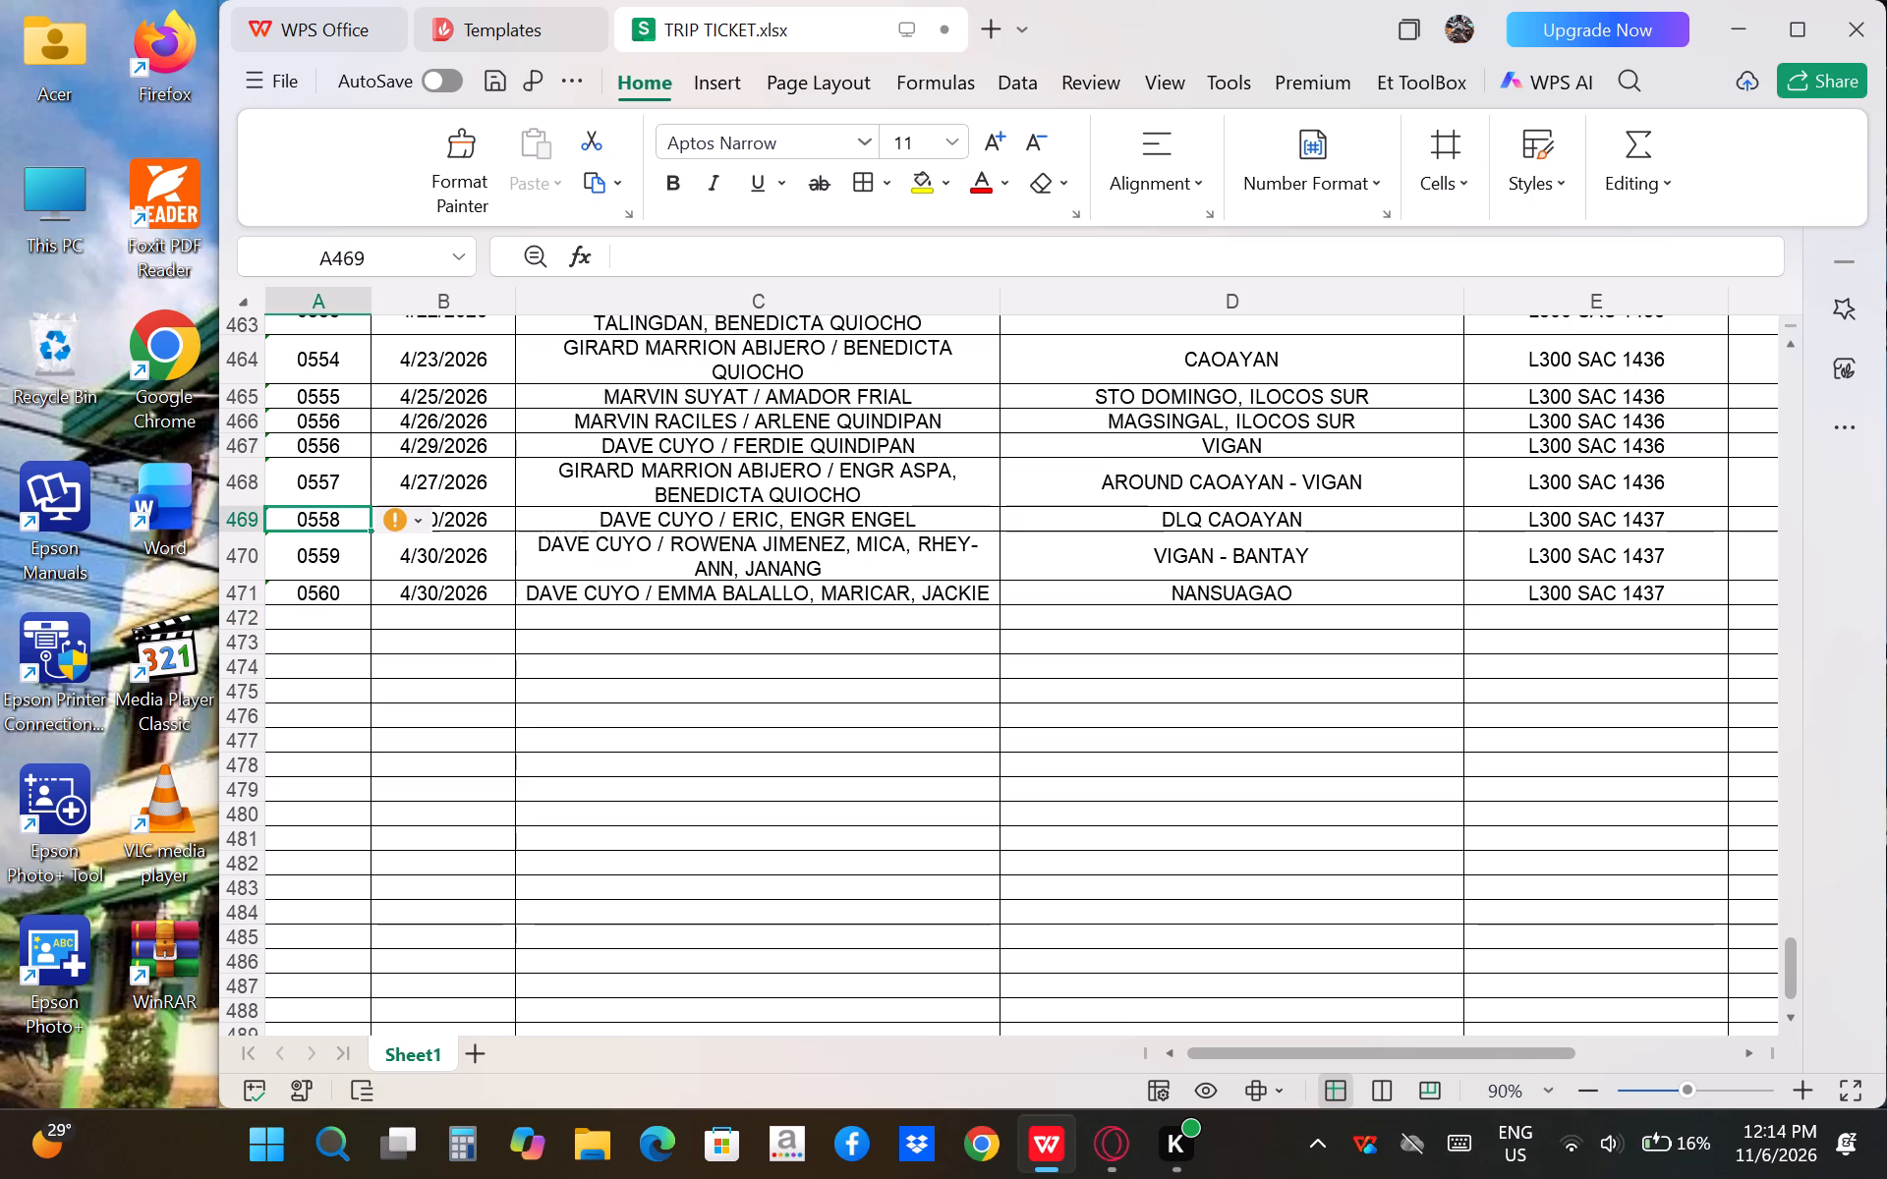
{"action": "key", "text": "ctrl+c"}
{"action": "left_click", "coordinate": [322, 619]}
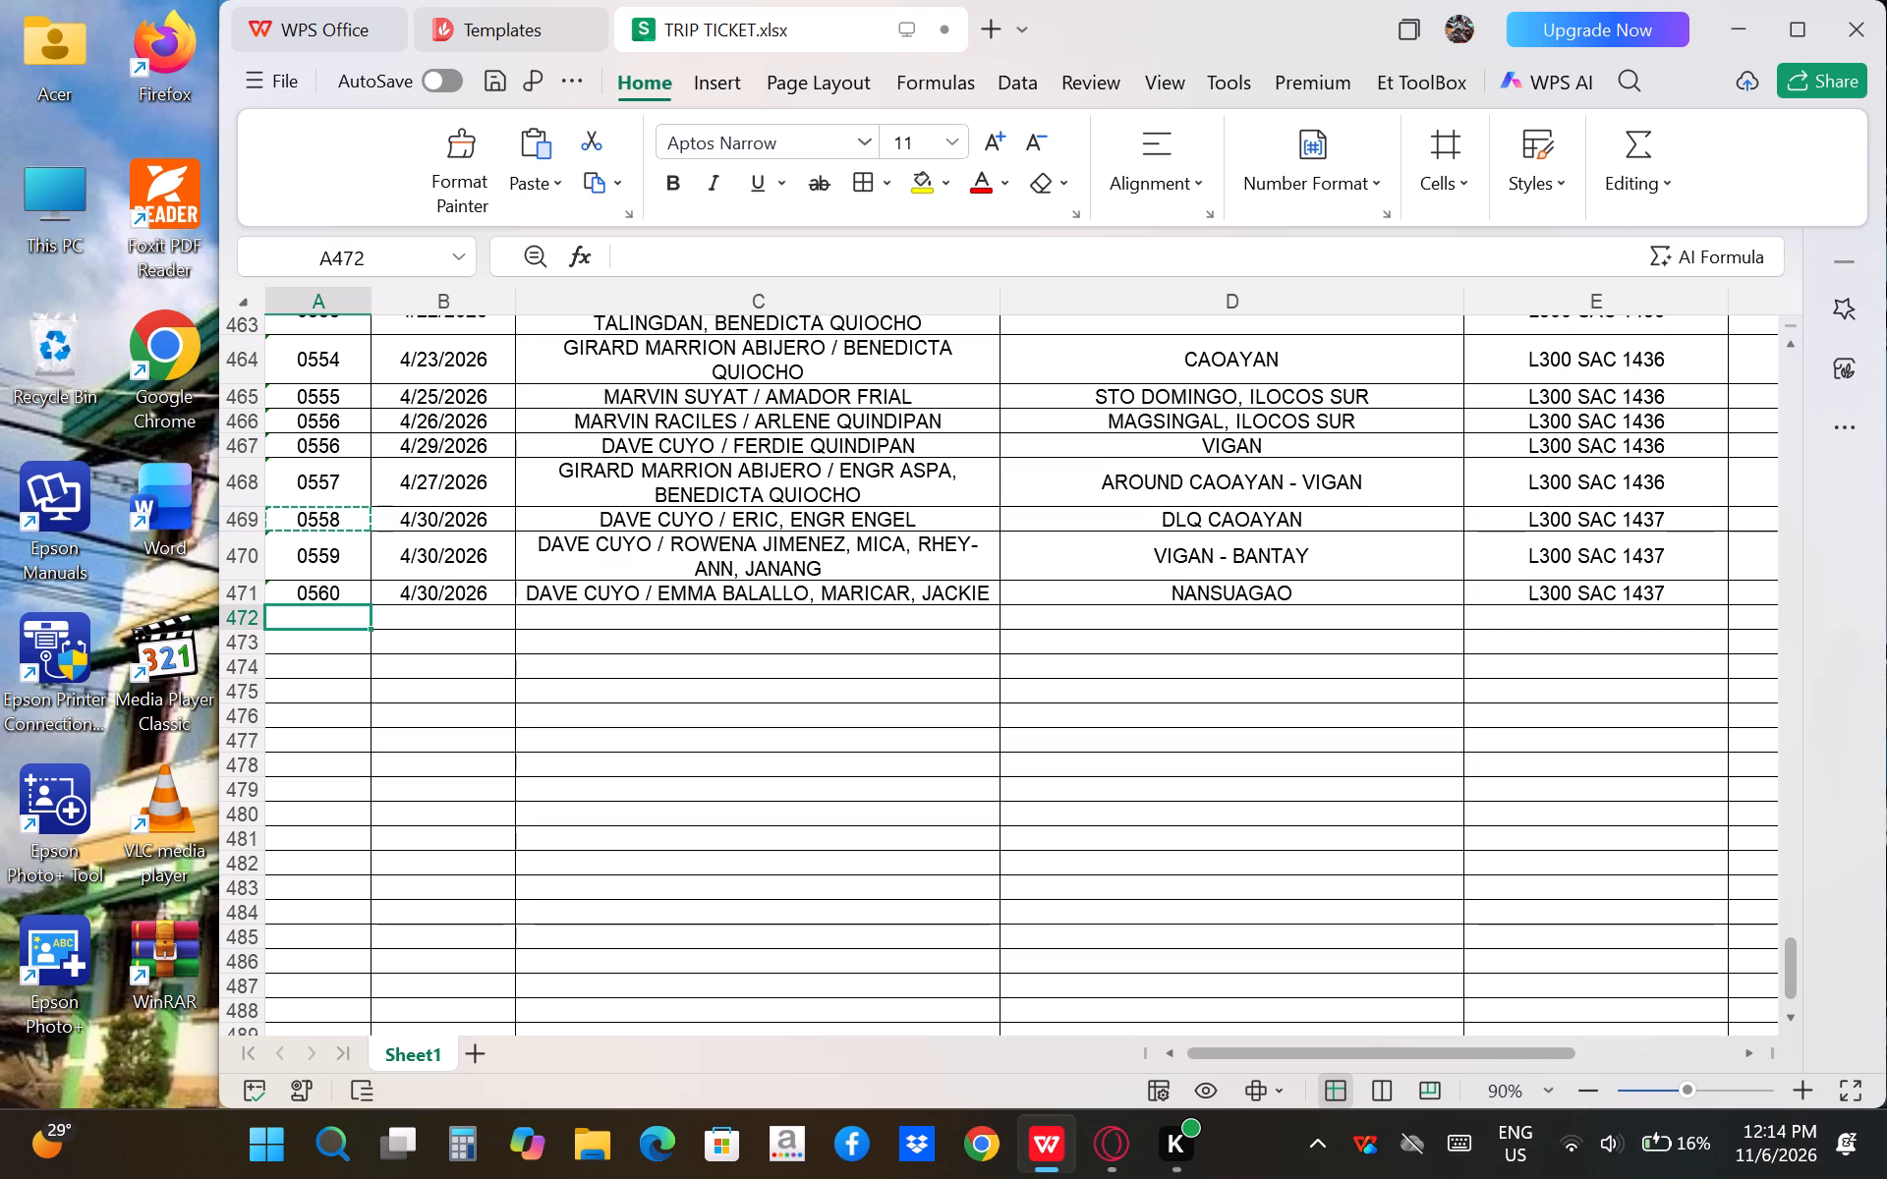
{"action": "key", "text": "Return"}
{"action": "left_click", "coordinate": [466, 614]}
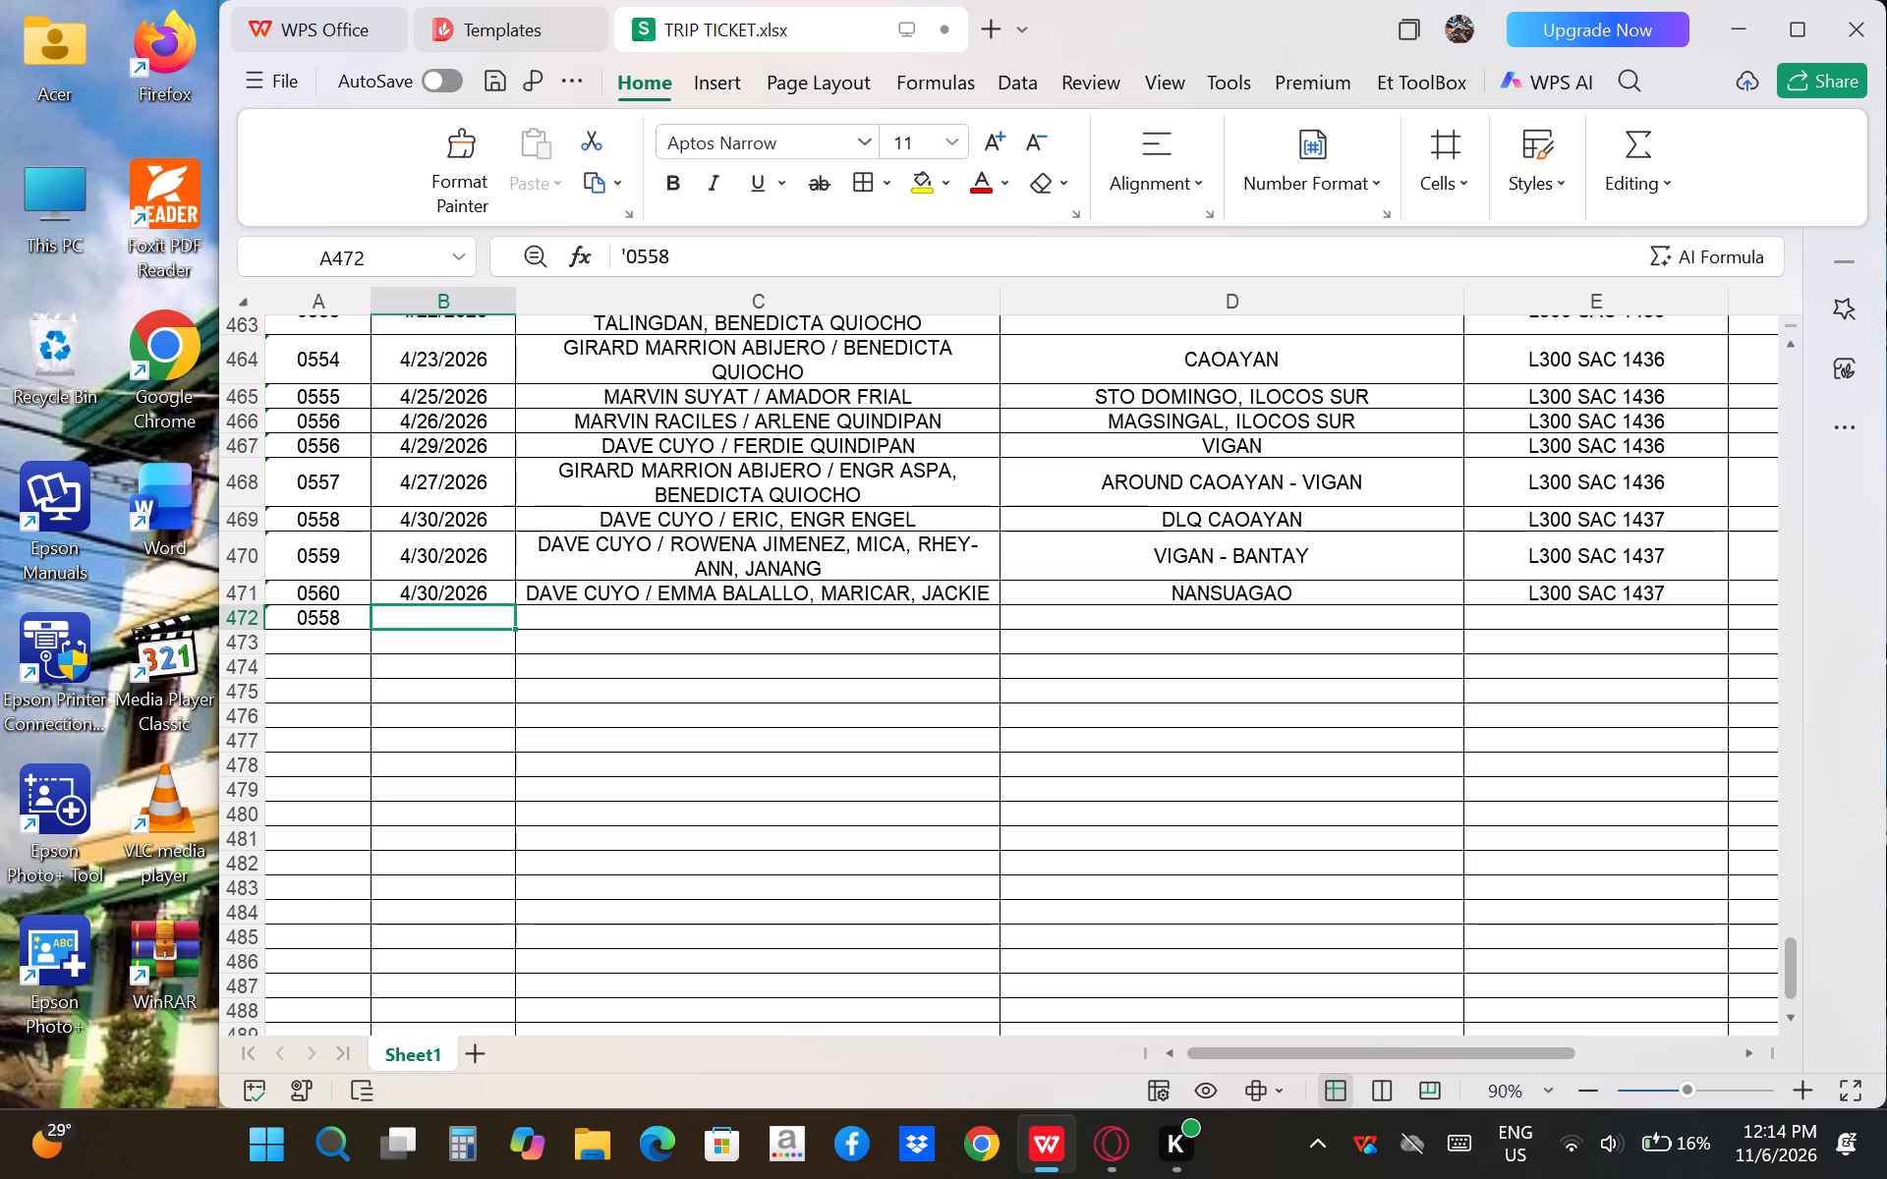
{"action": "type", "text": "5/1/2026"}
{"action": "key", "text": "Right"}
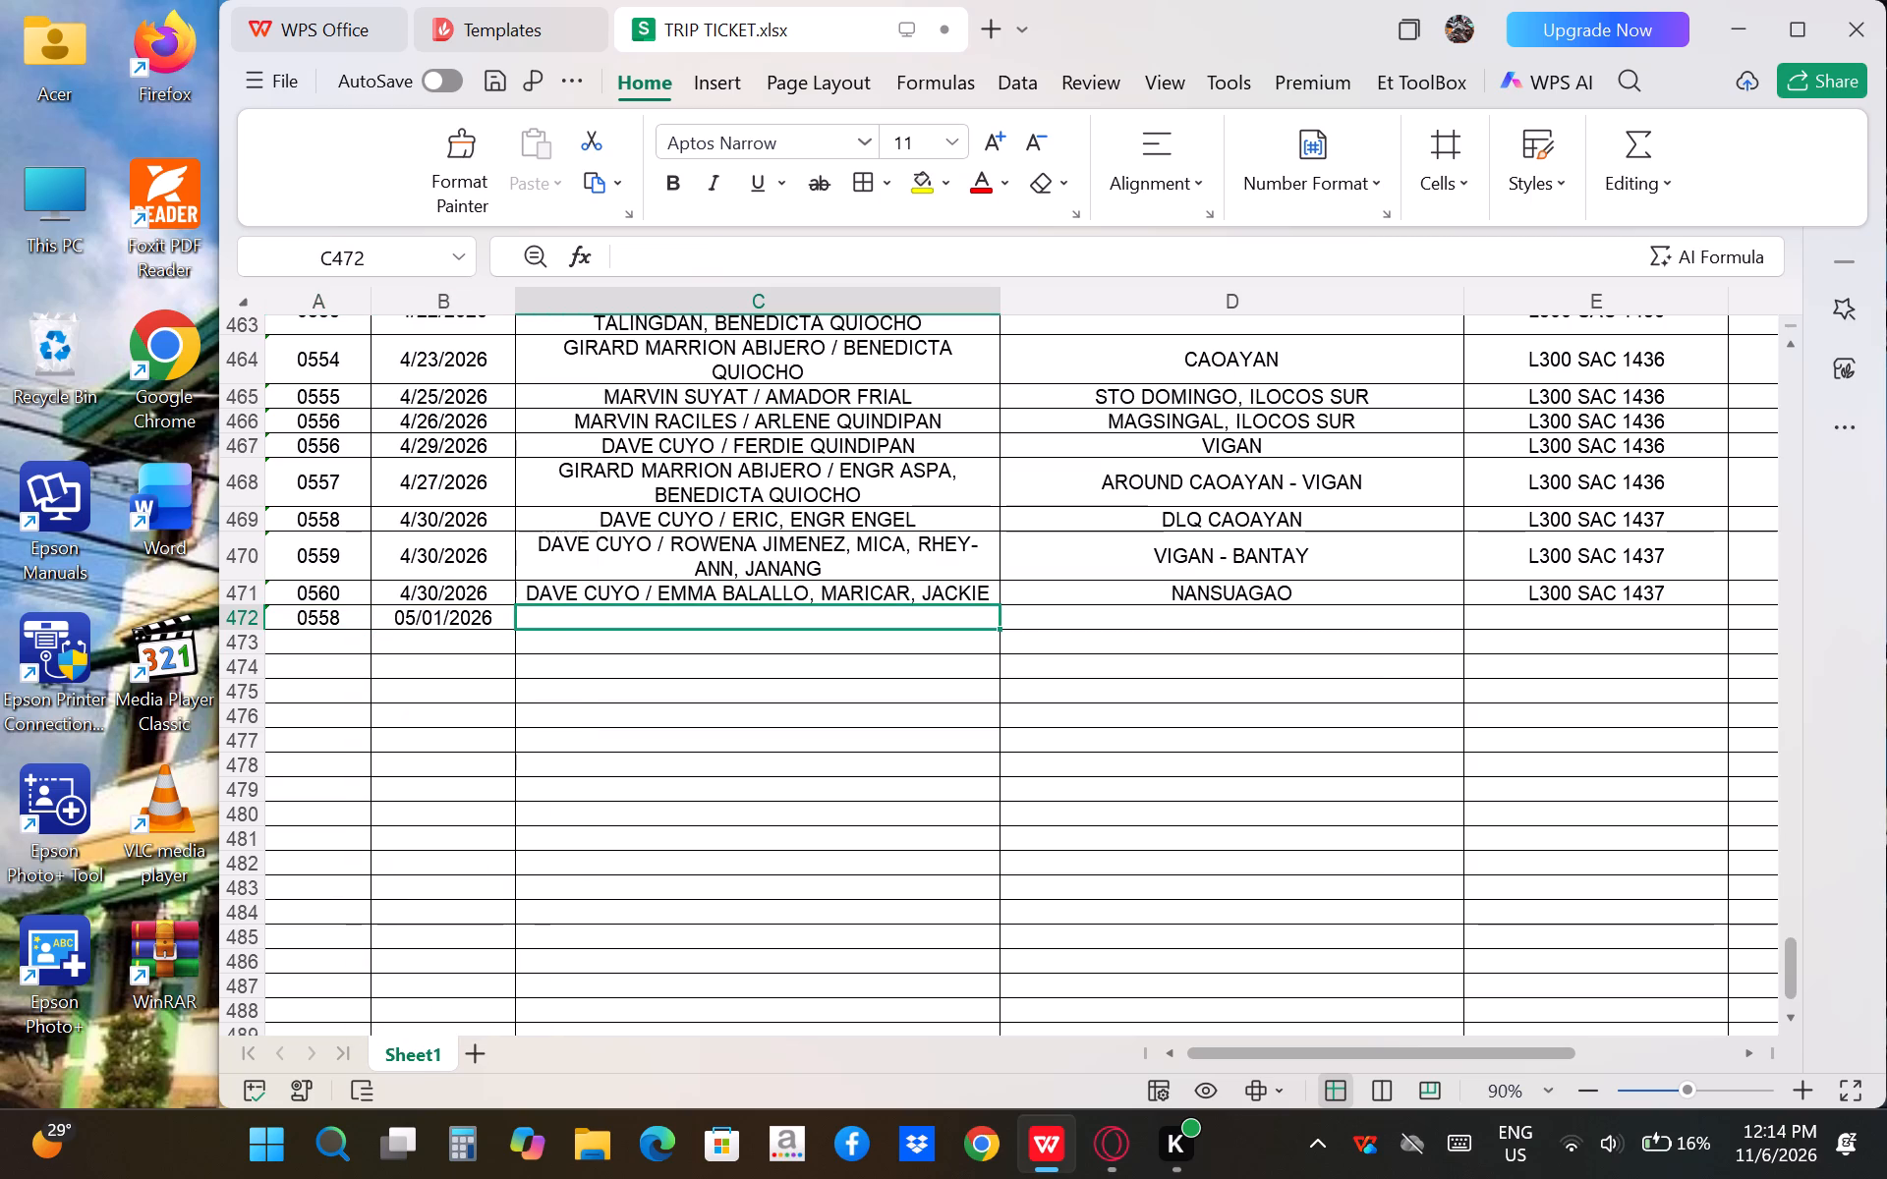
Enter the same driver and passenger as in row 465 in C472, and the destination SAN JUAN, ILOCOS SUR in D472.
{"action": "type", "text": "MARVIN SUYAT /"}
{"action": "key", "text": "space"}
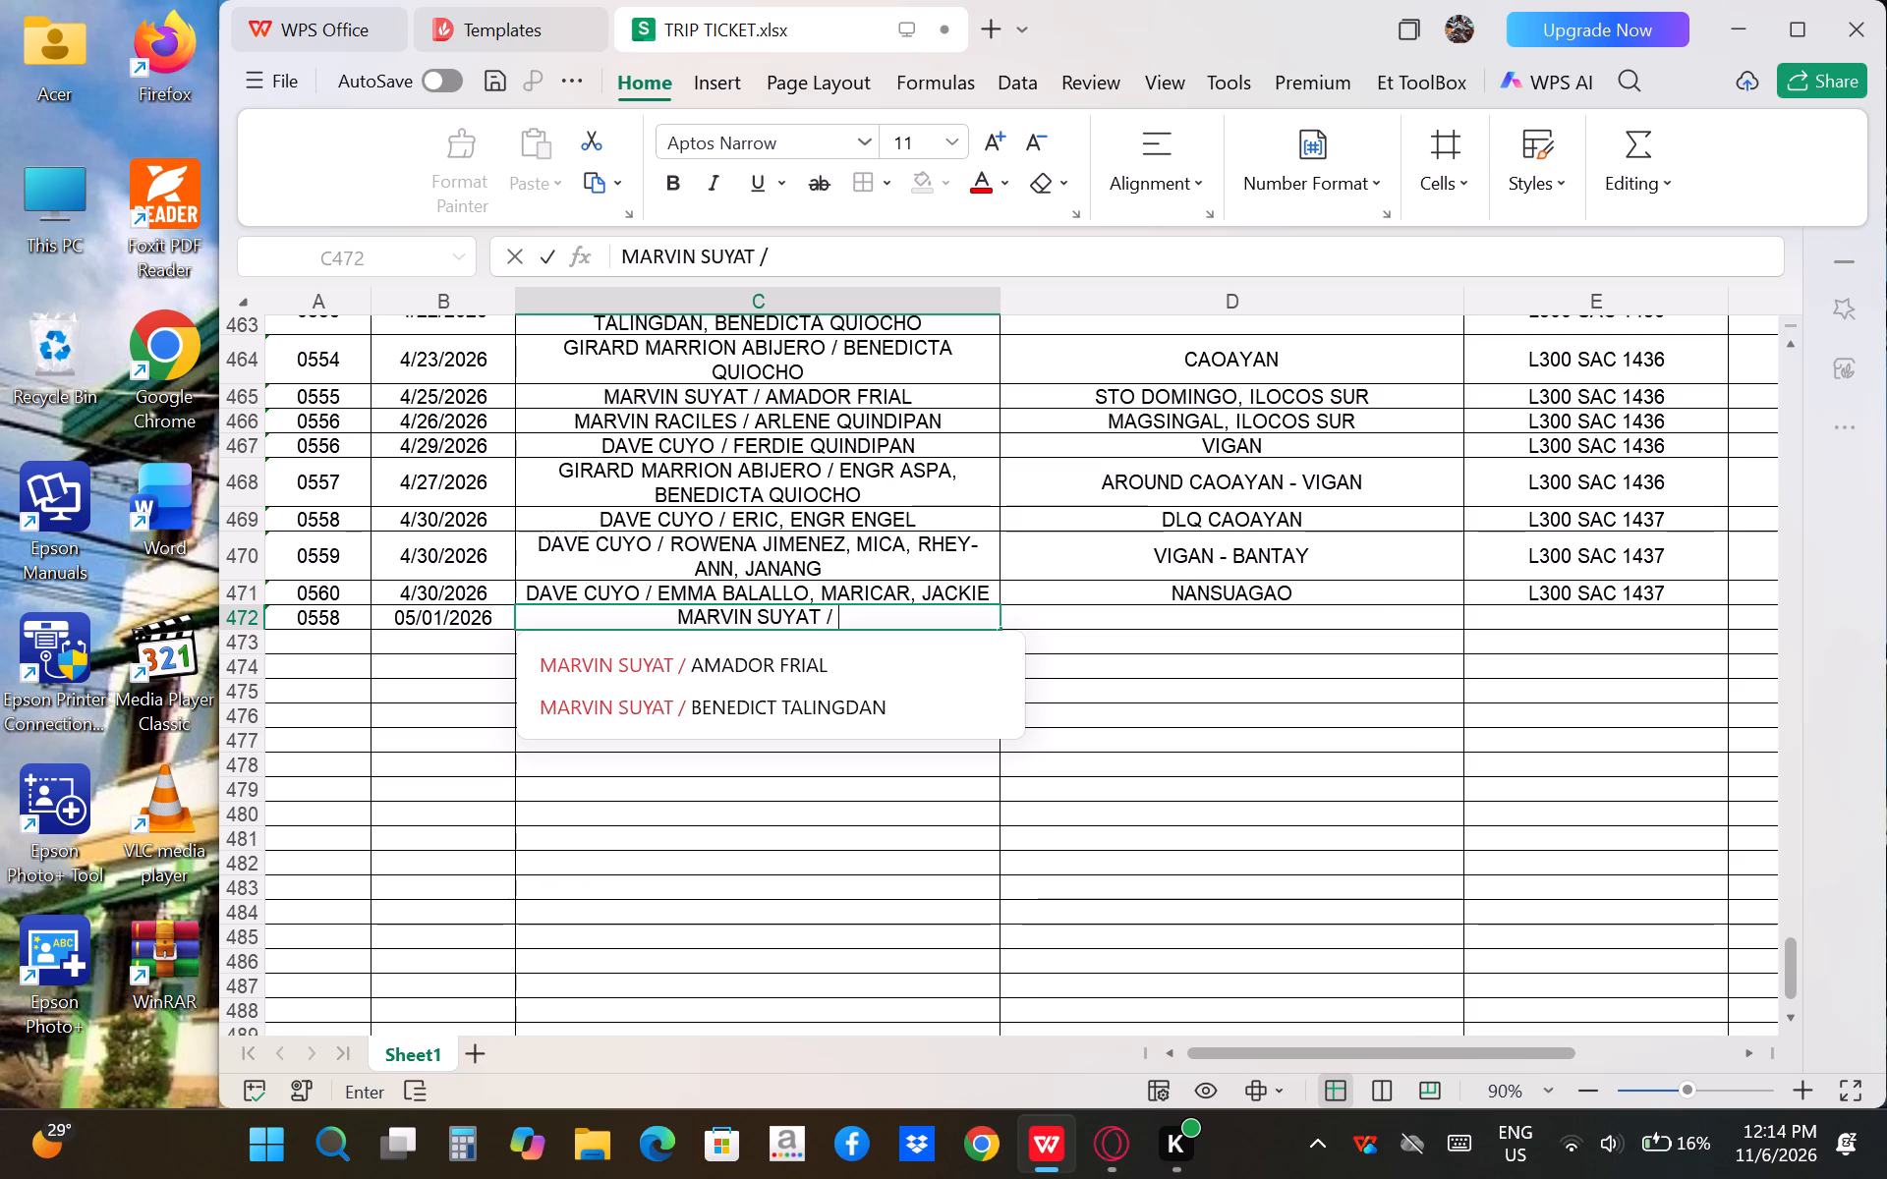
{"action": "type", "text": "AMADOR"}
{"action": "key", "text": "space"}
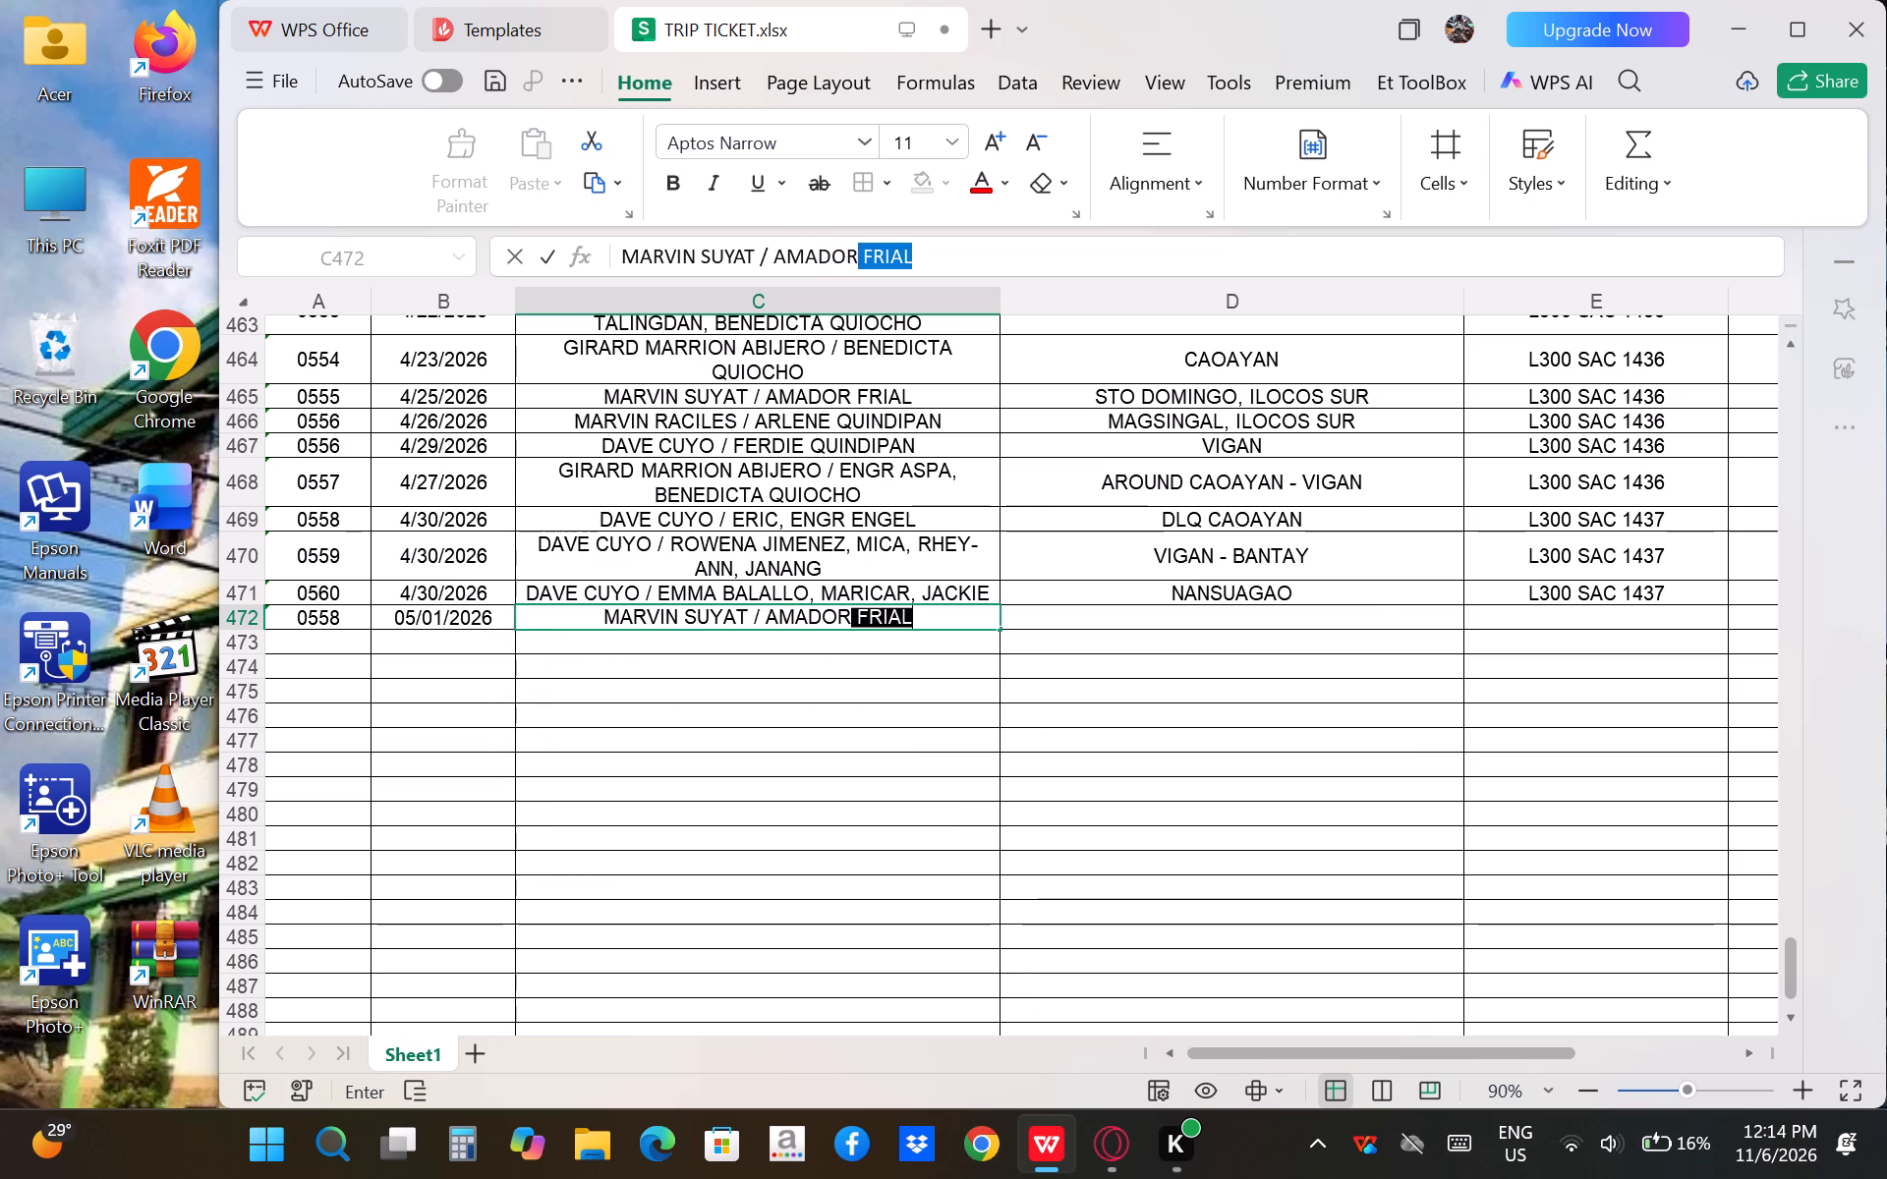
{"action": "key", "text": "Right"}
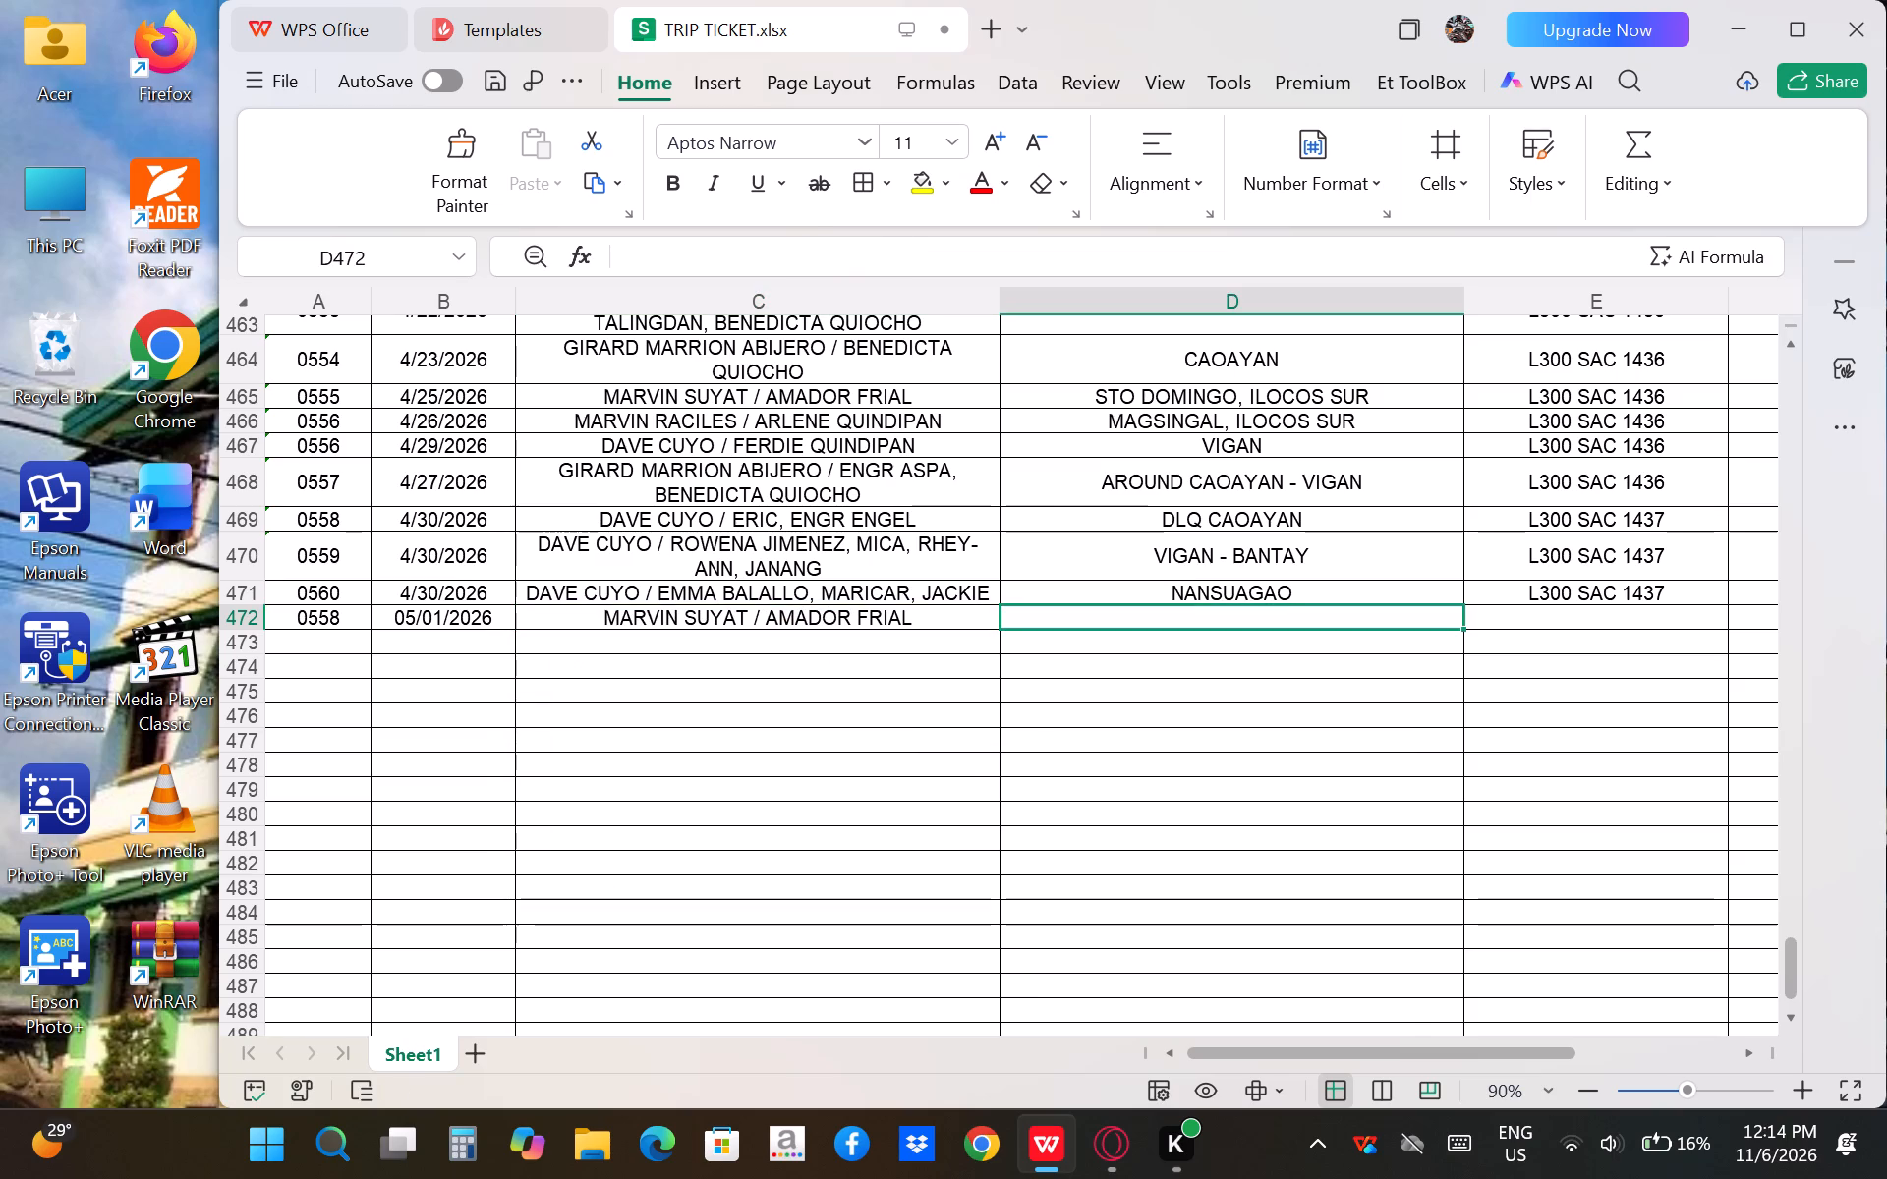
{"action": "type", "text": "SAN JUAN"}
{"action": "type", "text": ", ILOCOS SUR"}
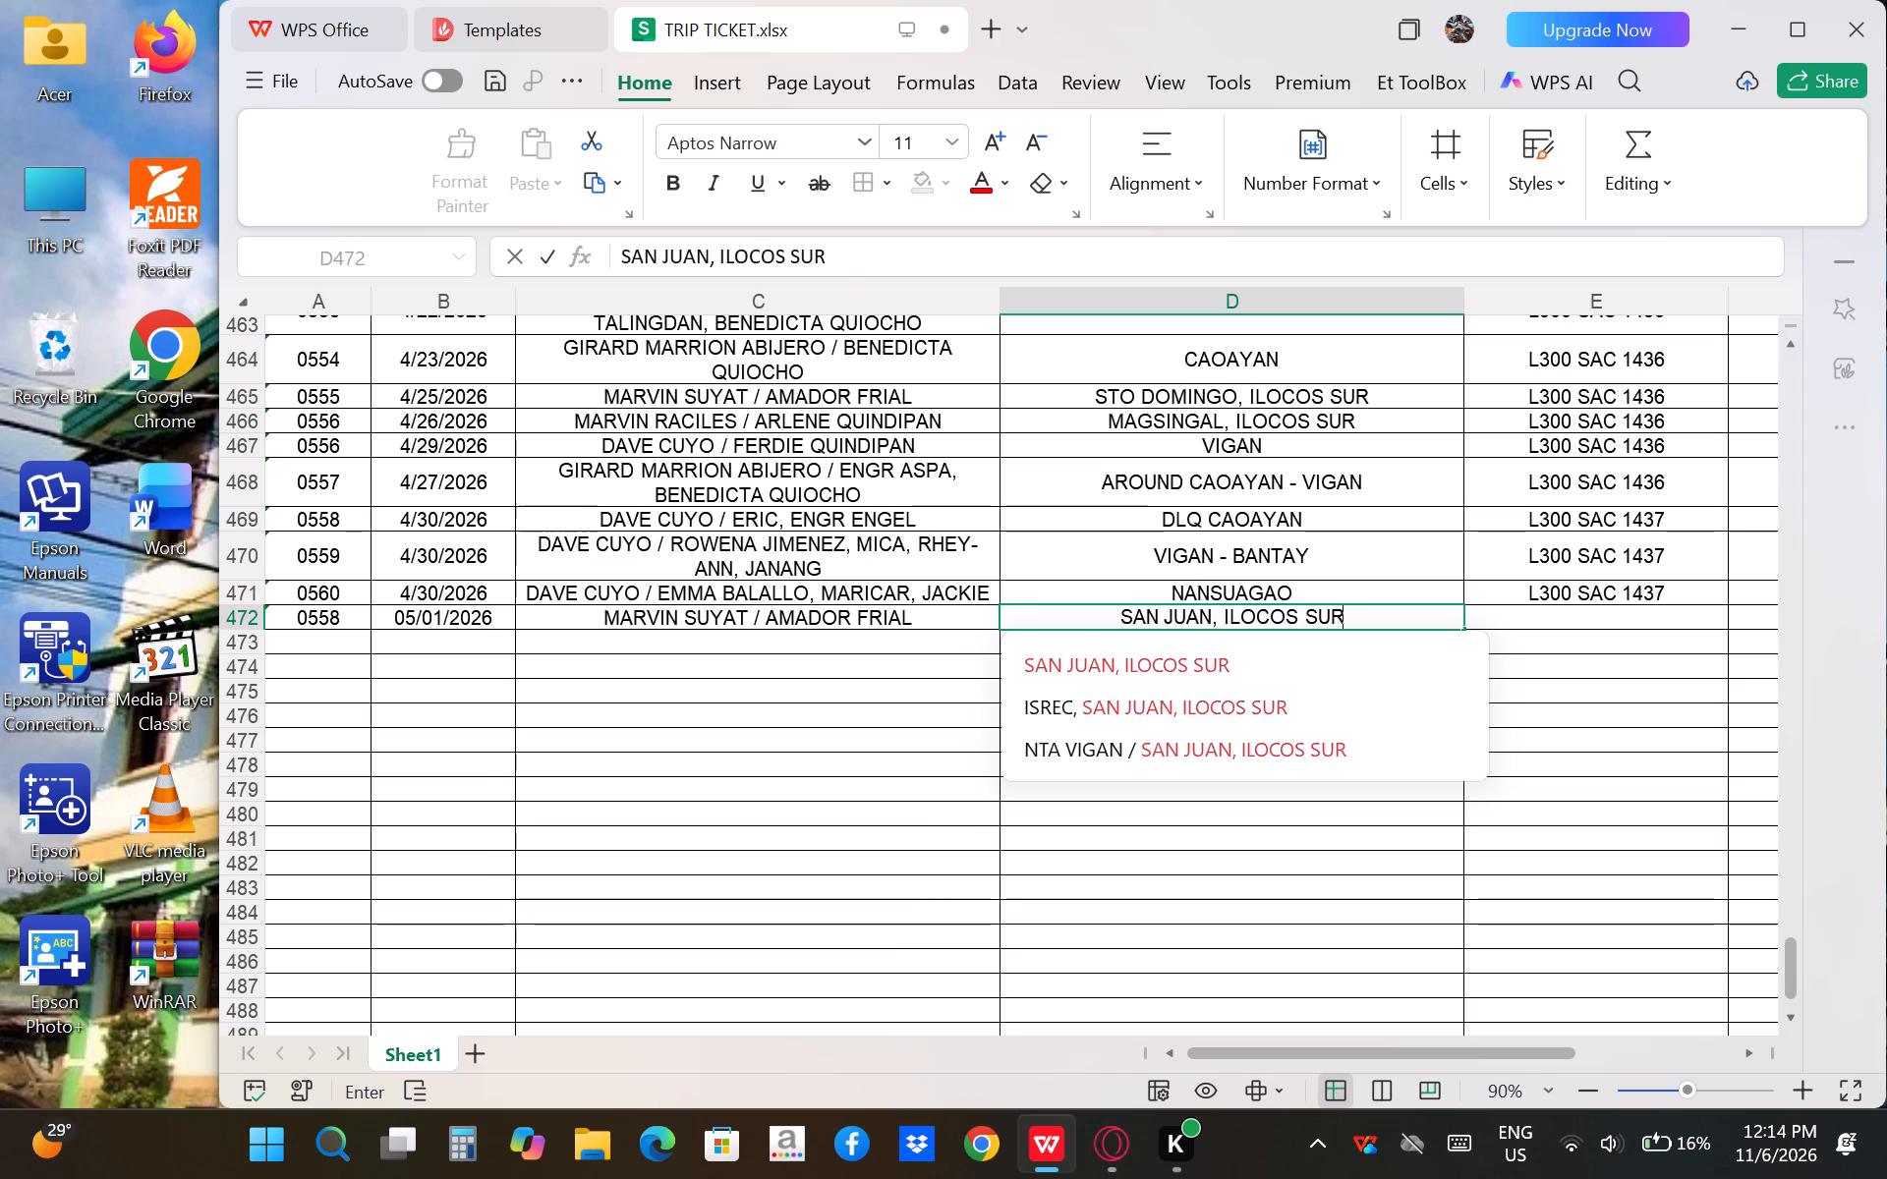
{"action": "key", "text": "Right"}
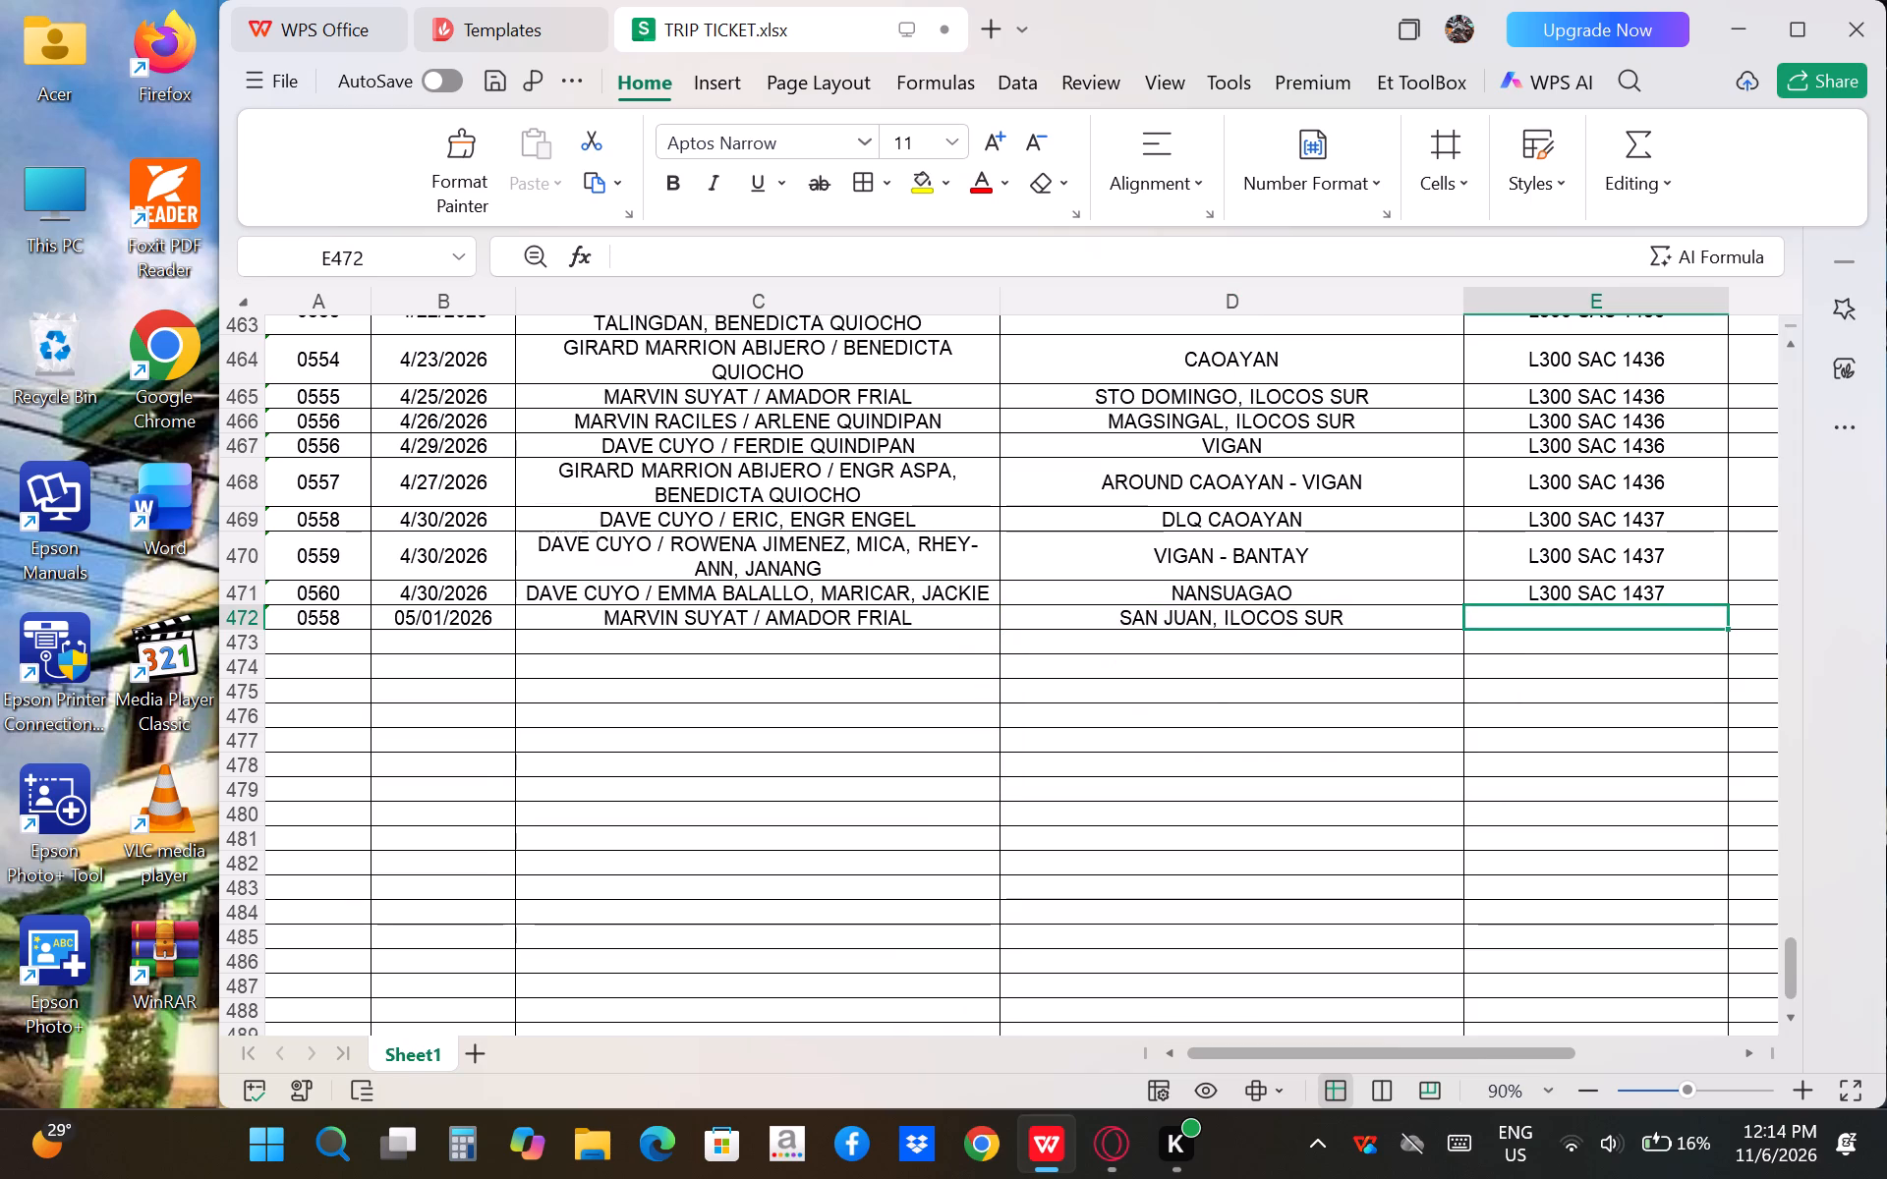
{"action": "left_click", "coordinate": [1642, 484]}
{"action": "key", "text": "ctrl+c"}
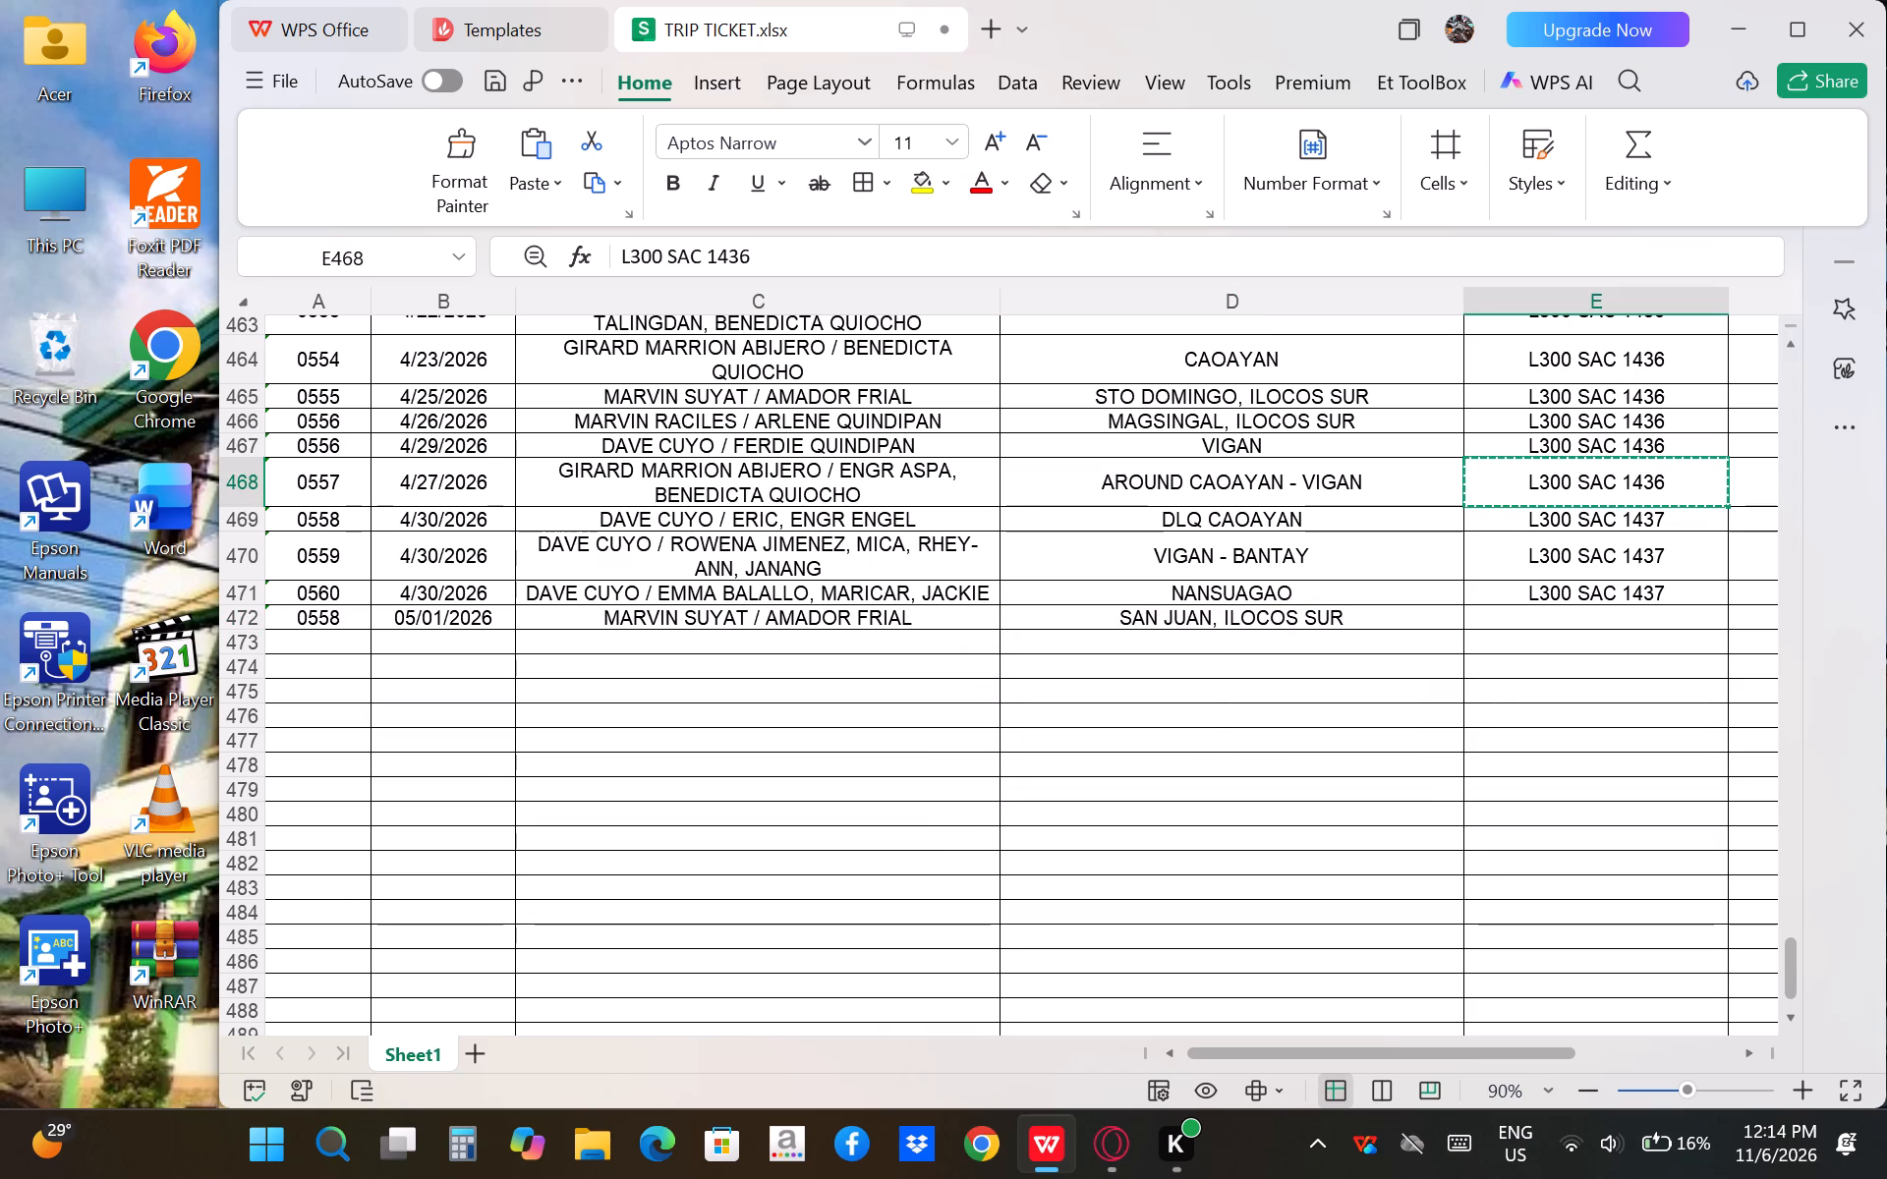
{"action": "left_click_drag", "start_coordinate": [1572, 616], "coordinate": [1564, 656]}
{"action": "key", "text": "Return"}
Complete row 472 with the numbers 43245 in F472 and 43335 in G472.
{"action": "left_click", "coordinate": [1574, 612]}
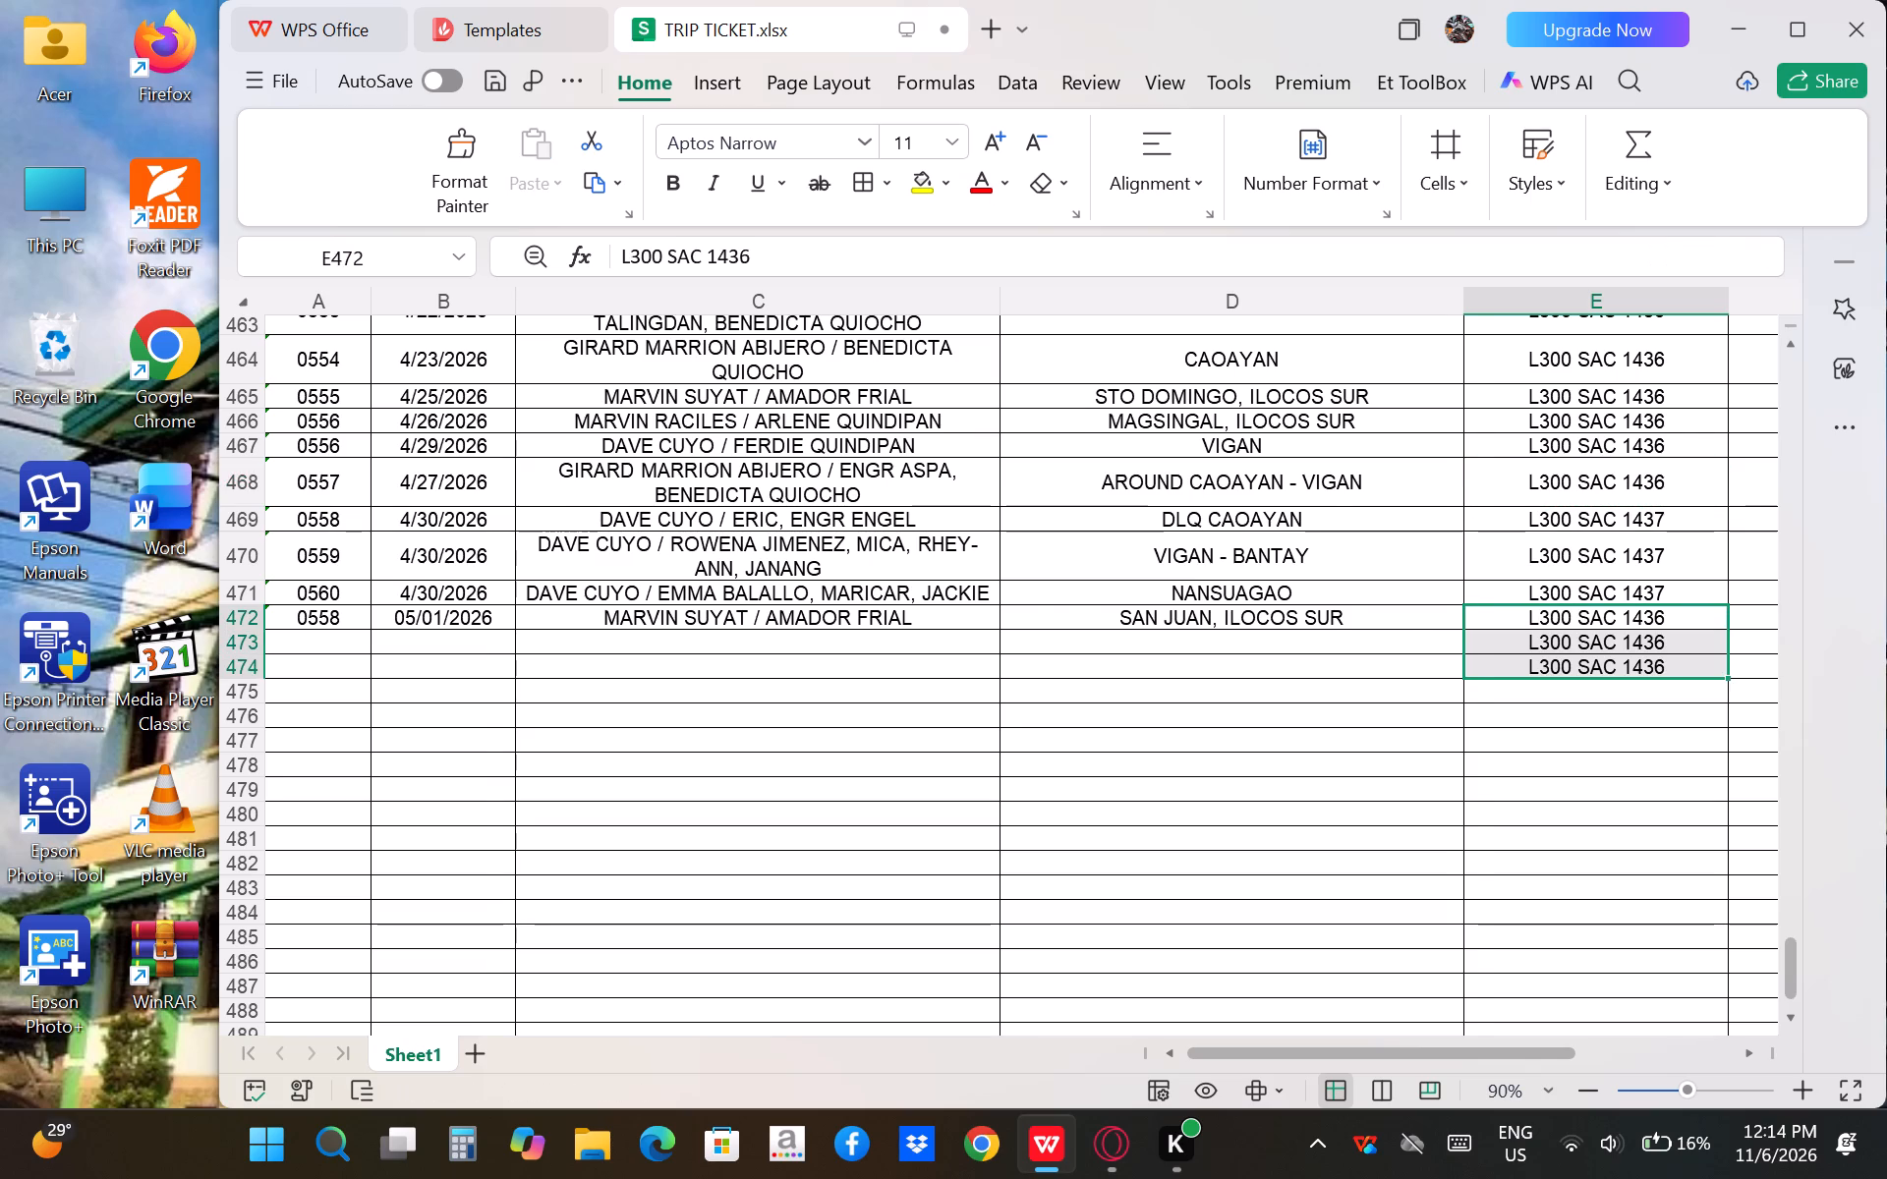
{"action": "key", "text": "Right"}
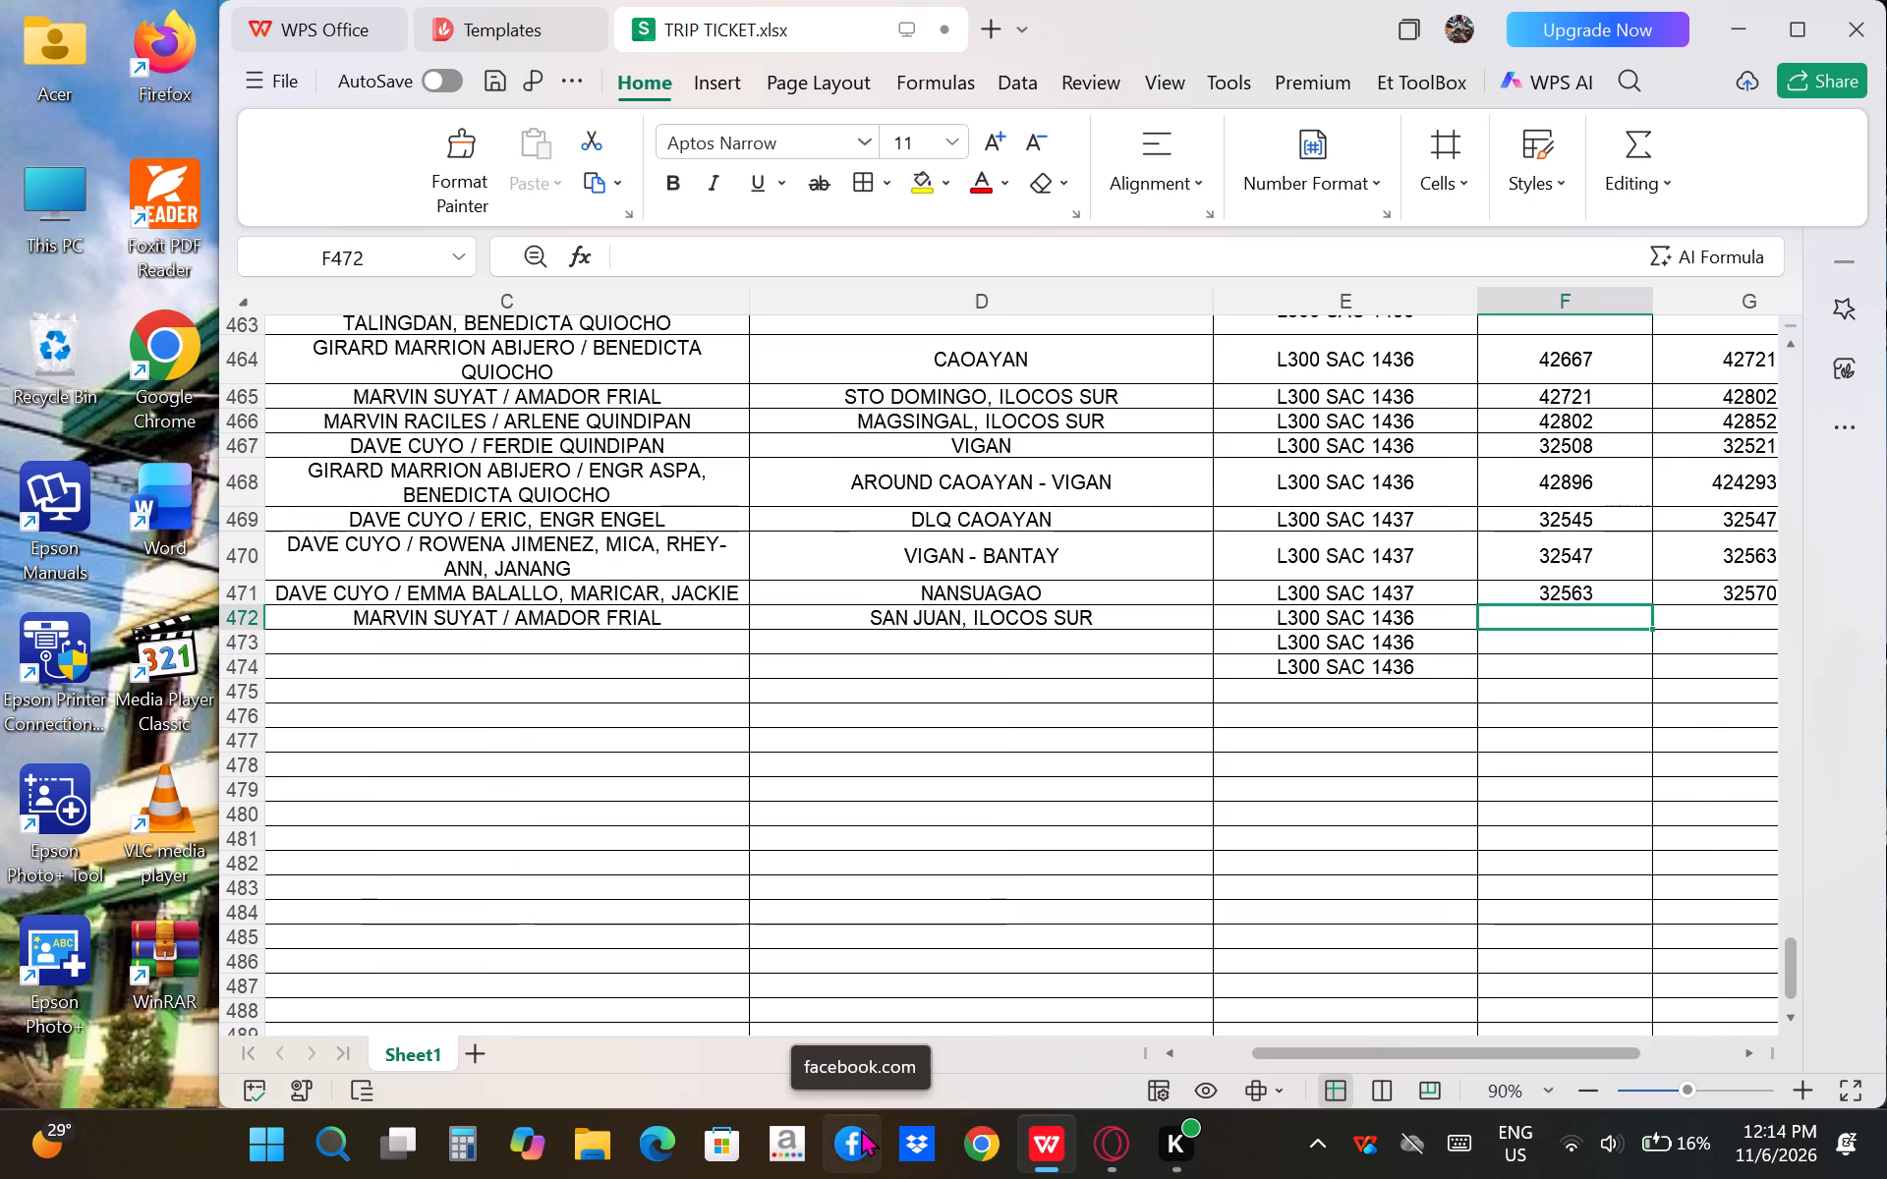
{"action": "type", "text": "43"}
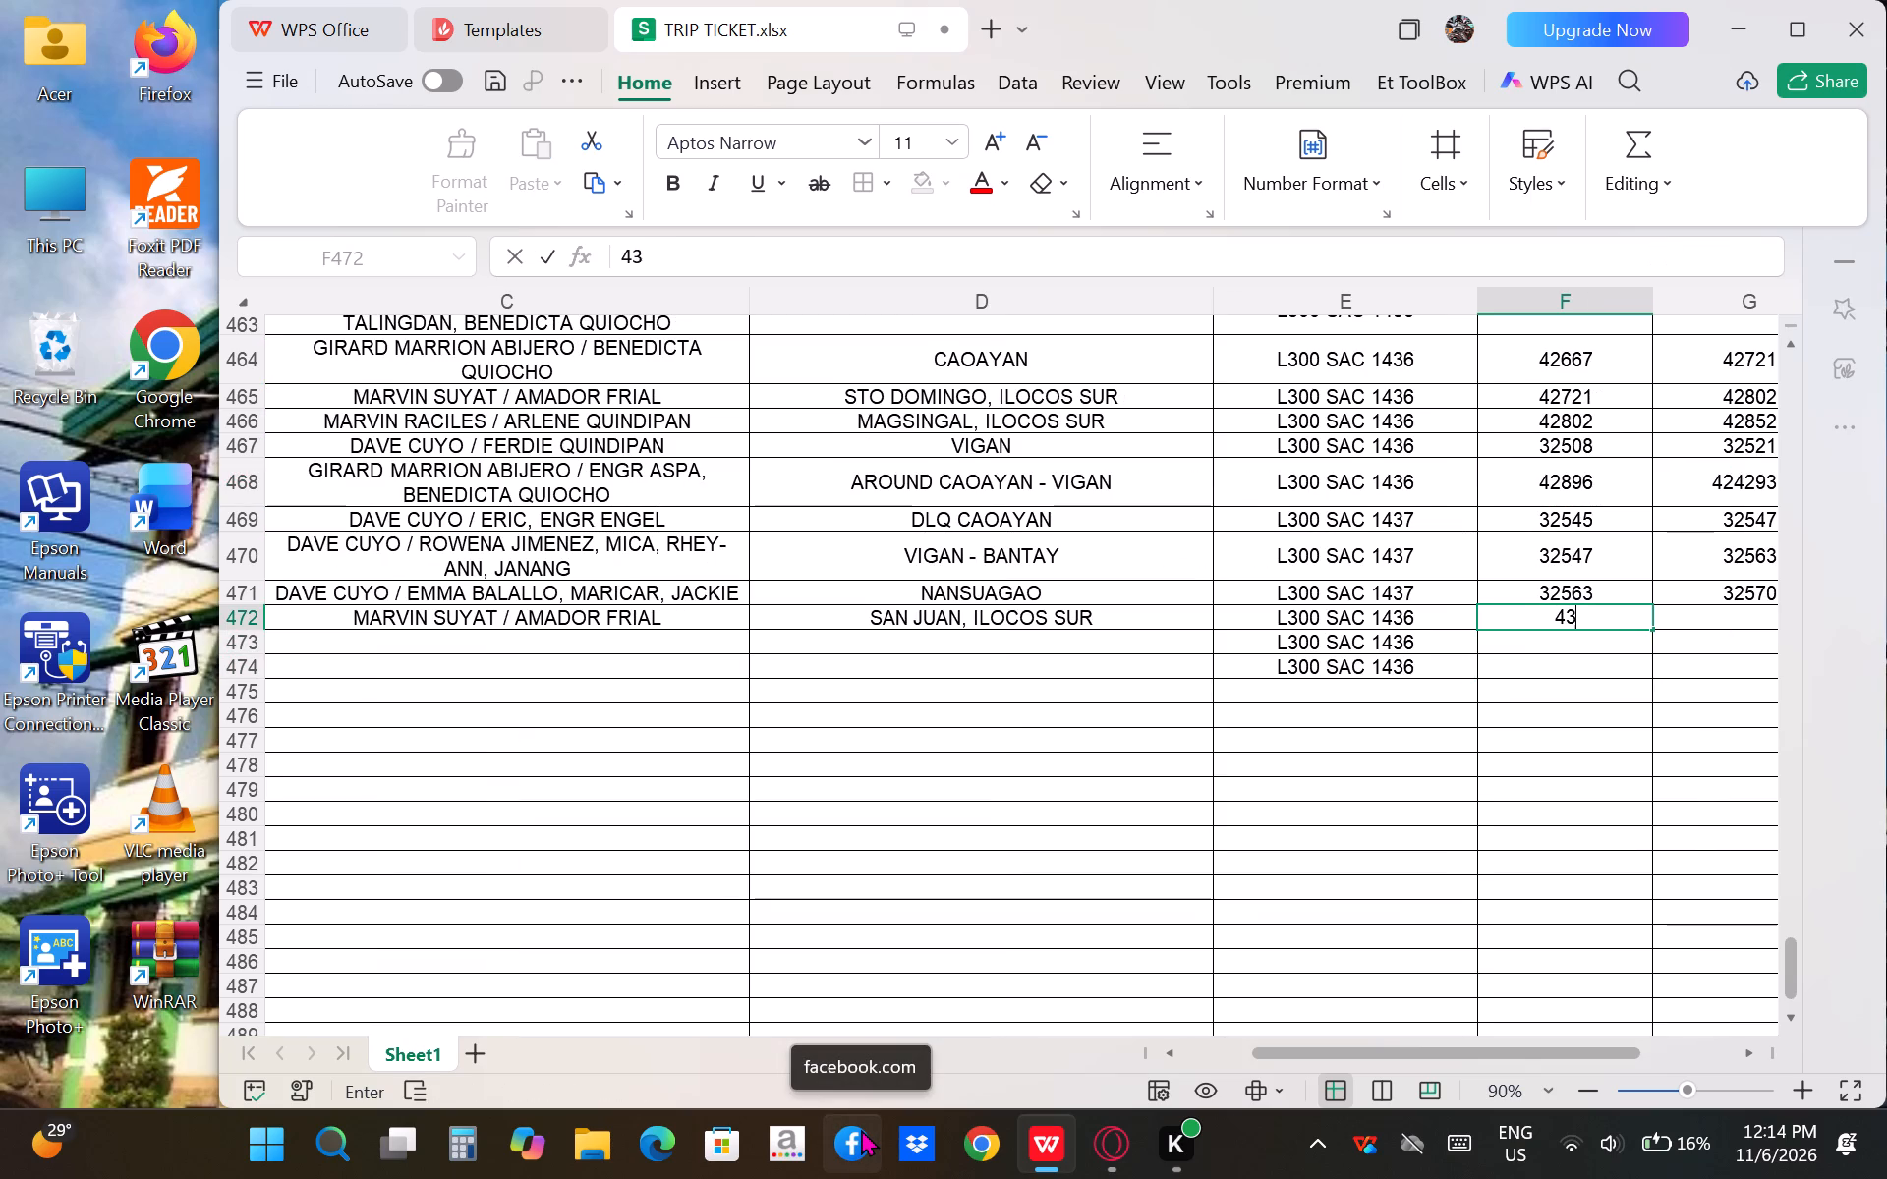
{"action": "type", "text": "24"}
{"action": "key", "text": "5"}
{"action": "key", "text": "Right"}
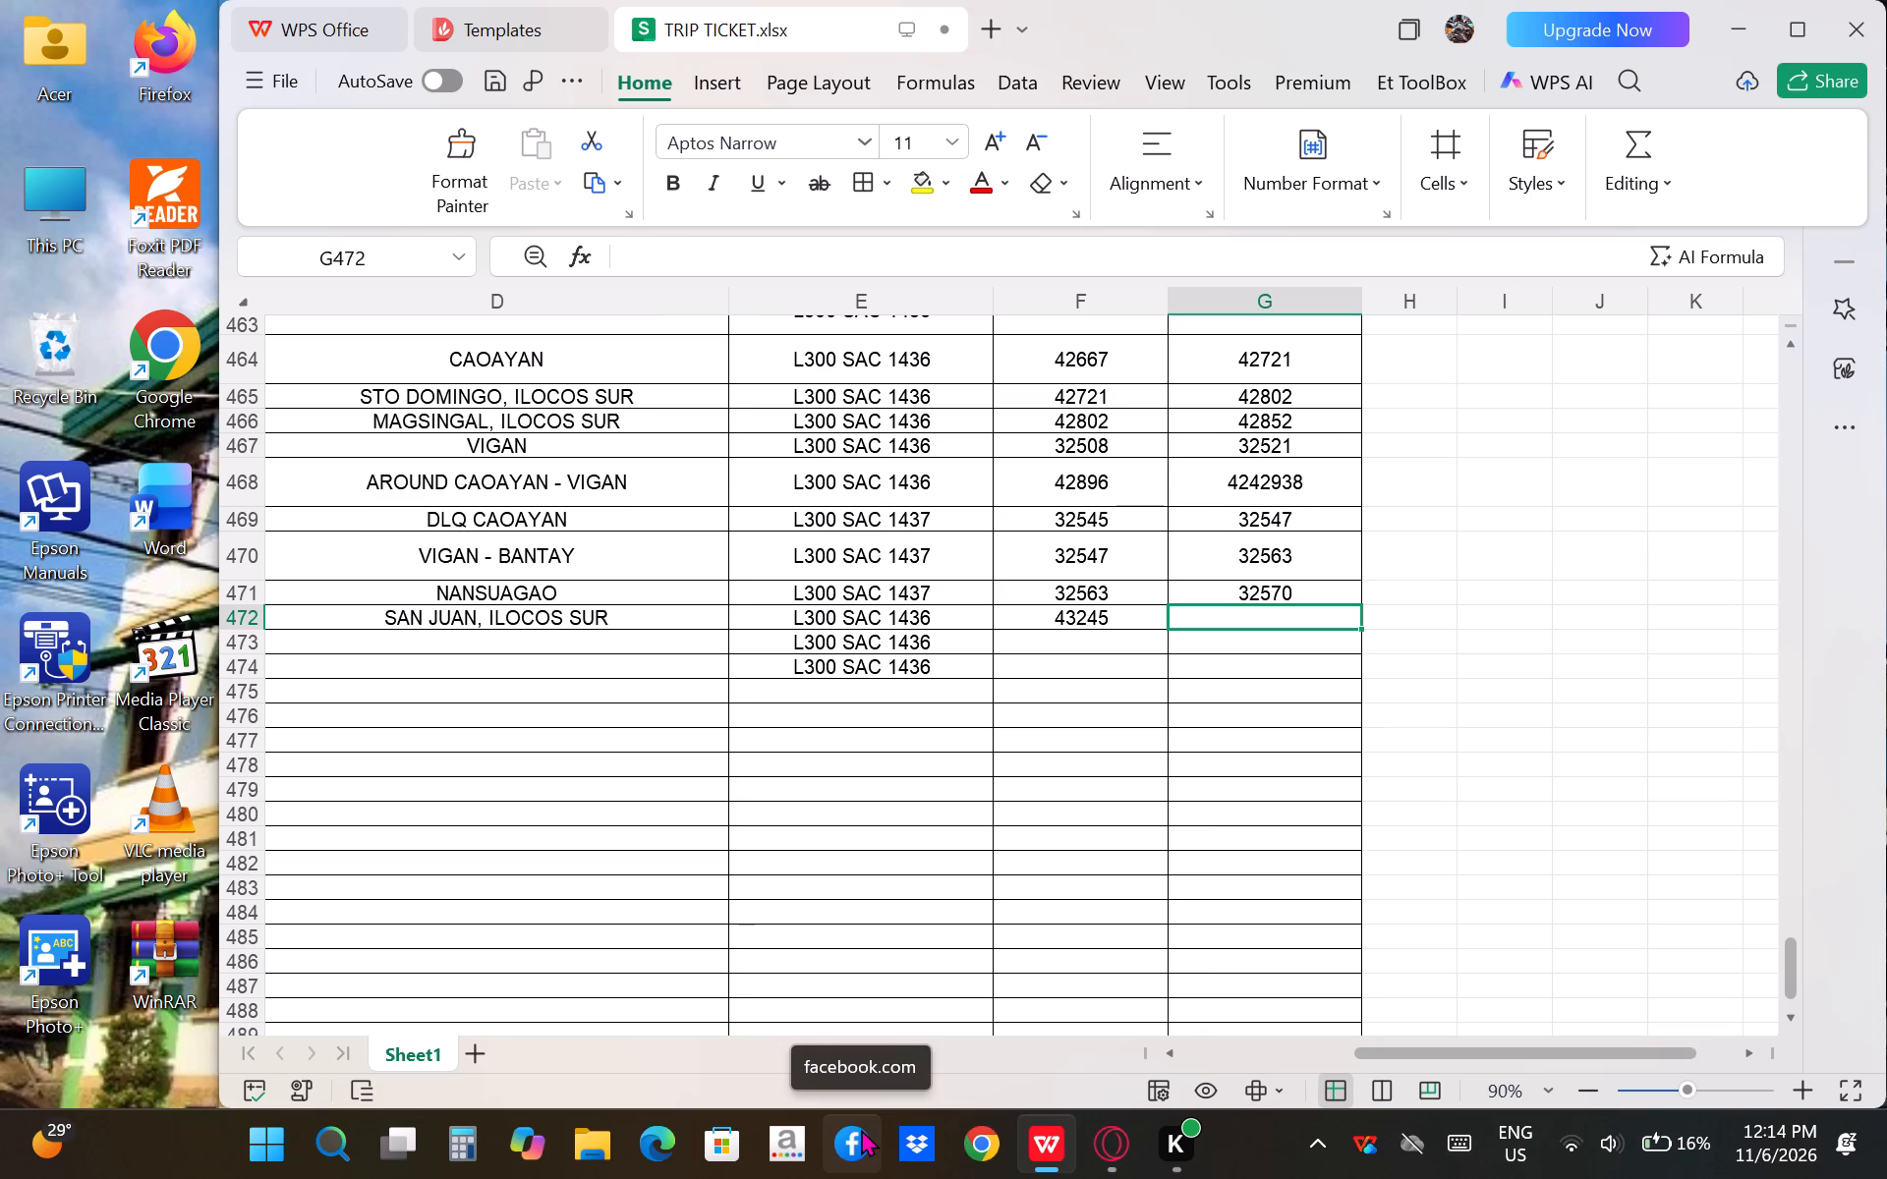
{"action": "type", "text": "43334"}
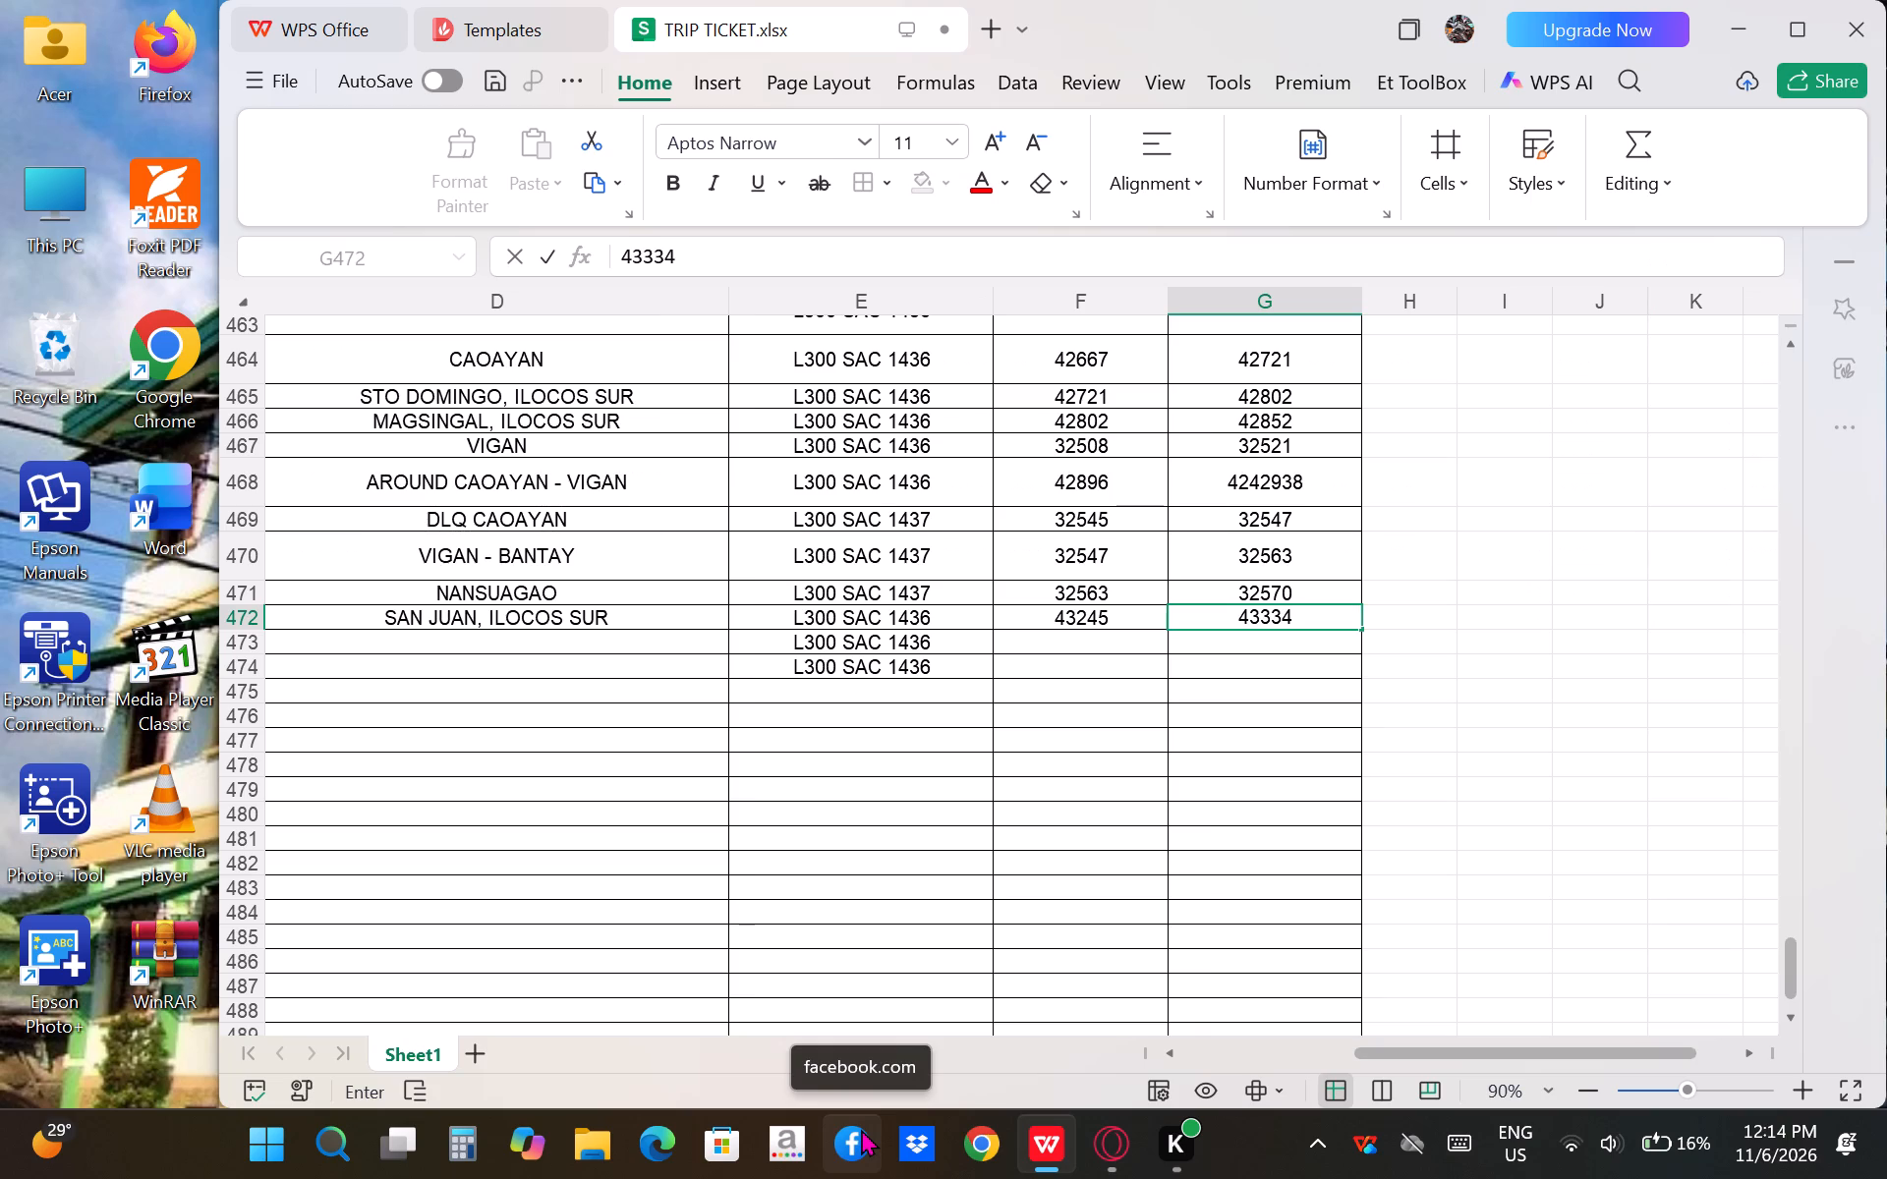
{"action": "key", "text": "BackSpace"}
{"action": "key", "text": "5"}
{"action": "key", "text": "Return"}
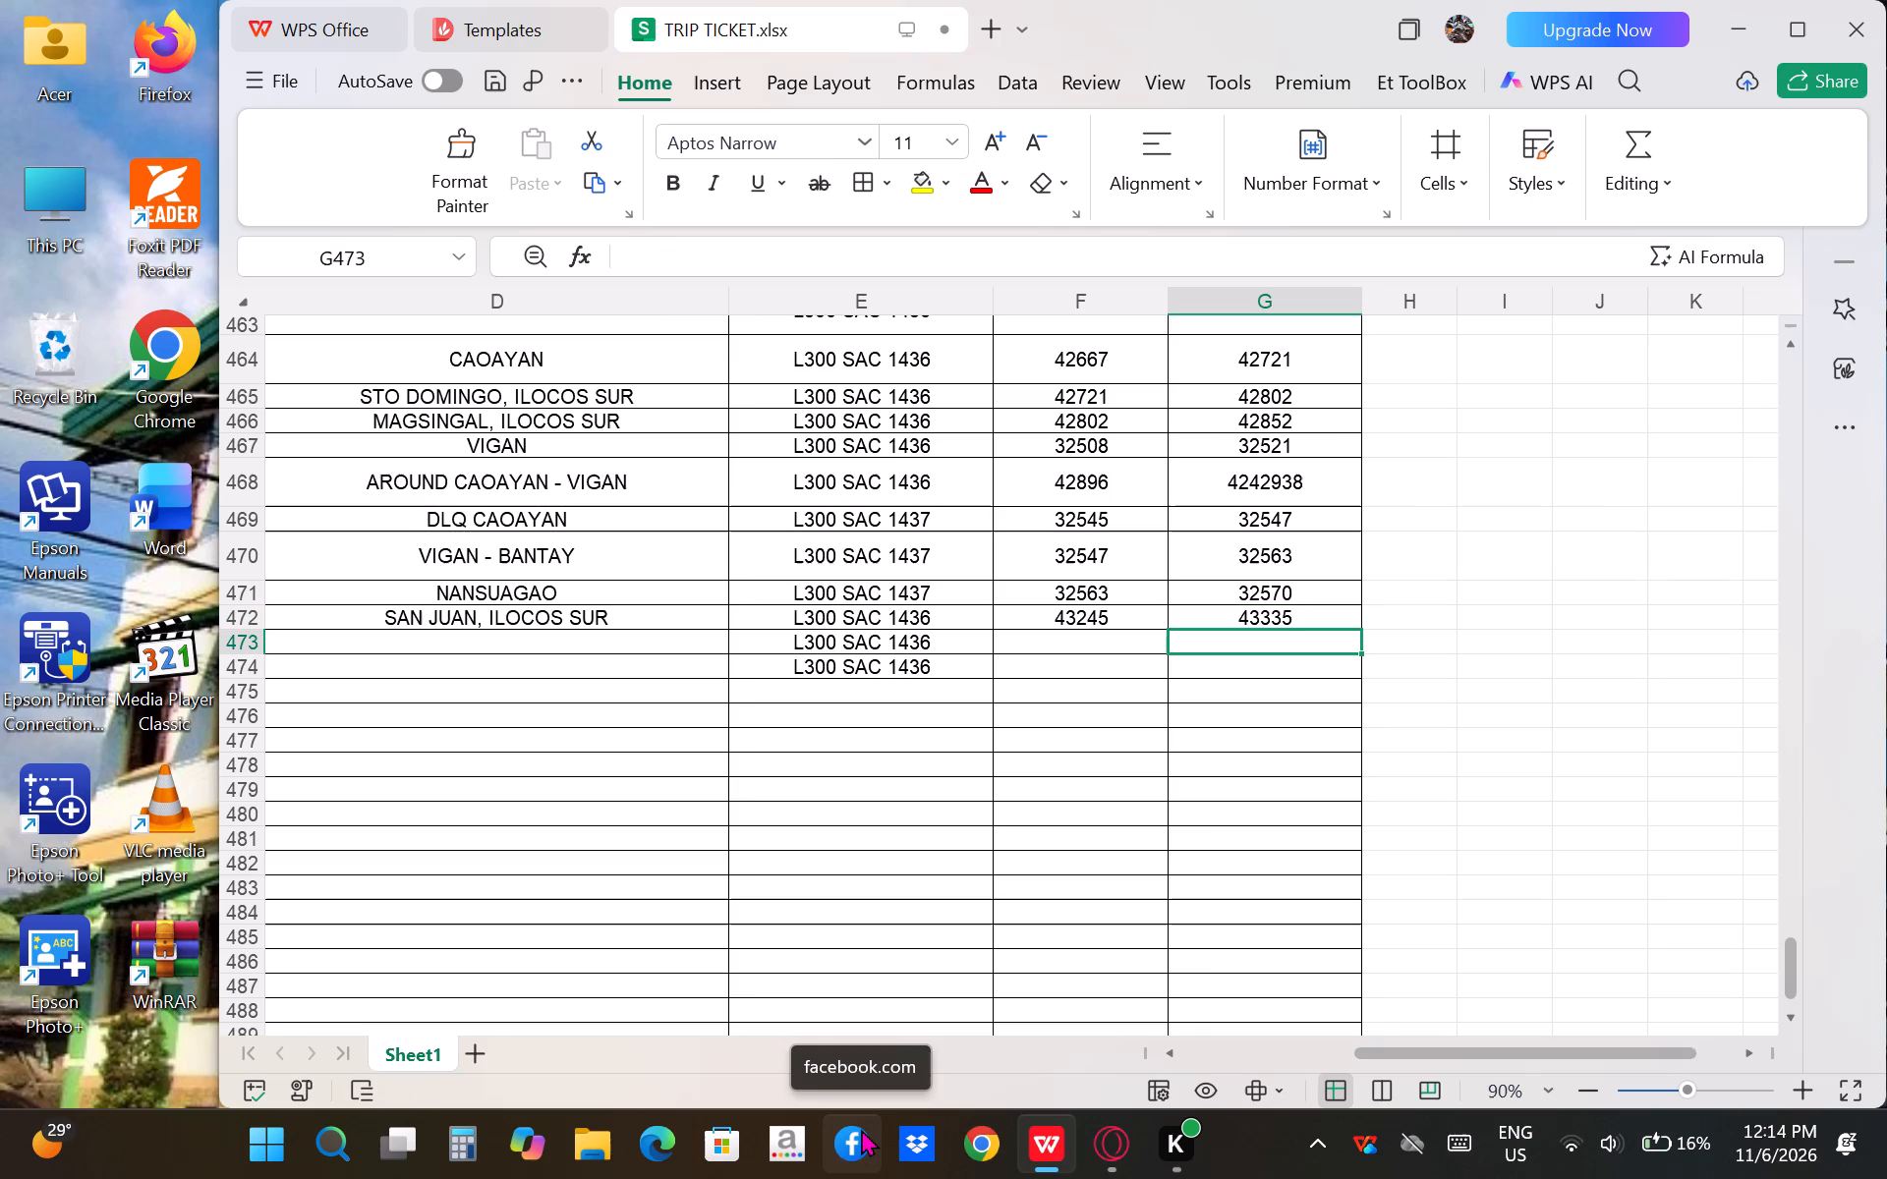
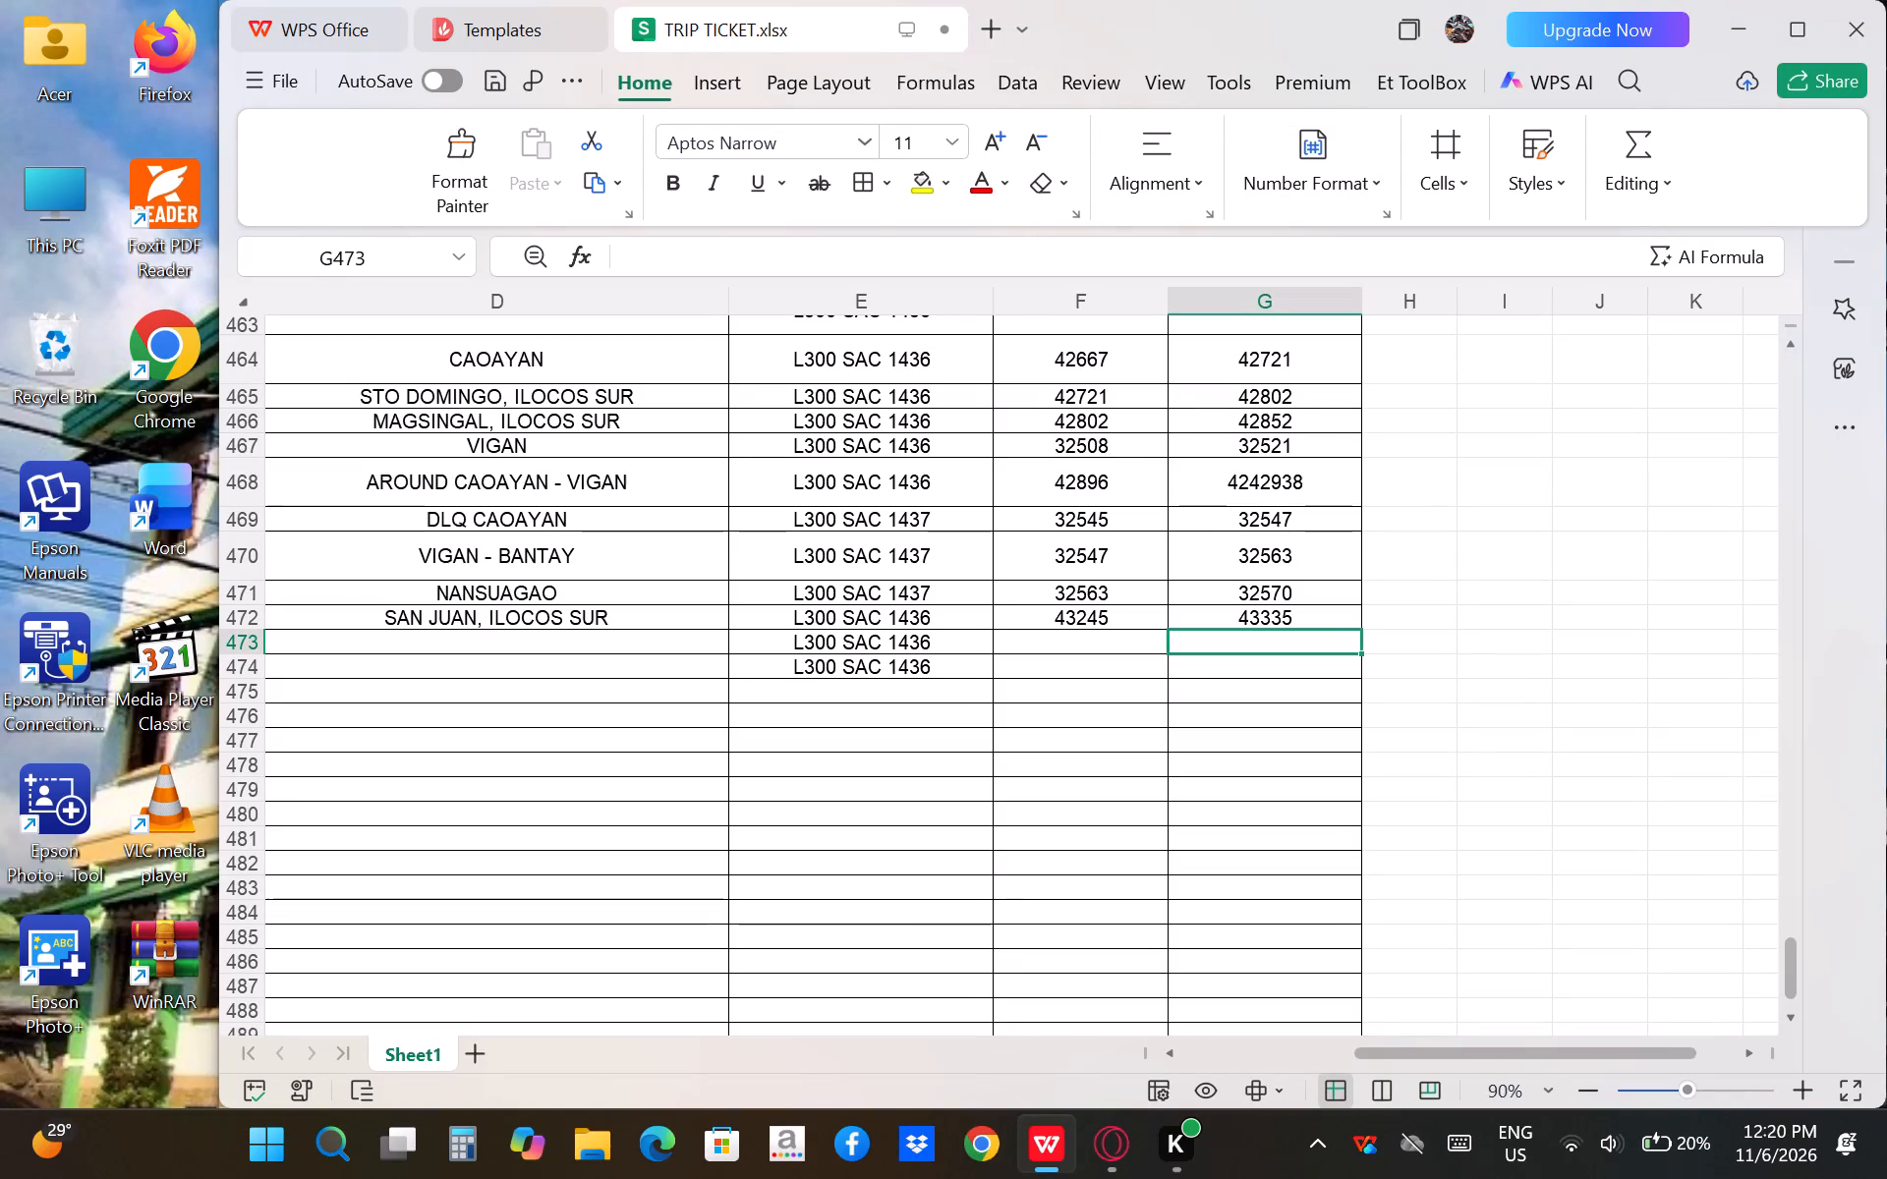
Extend the ticket number series from A472 down to A478, filling 0559 through 0564.
{"action": "left_click_drag", "start_coordinate": [1423, 1045], "coordinate": [994, 1039]}
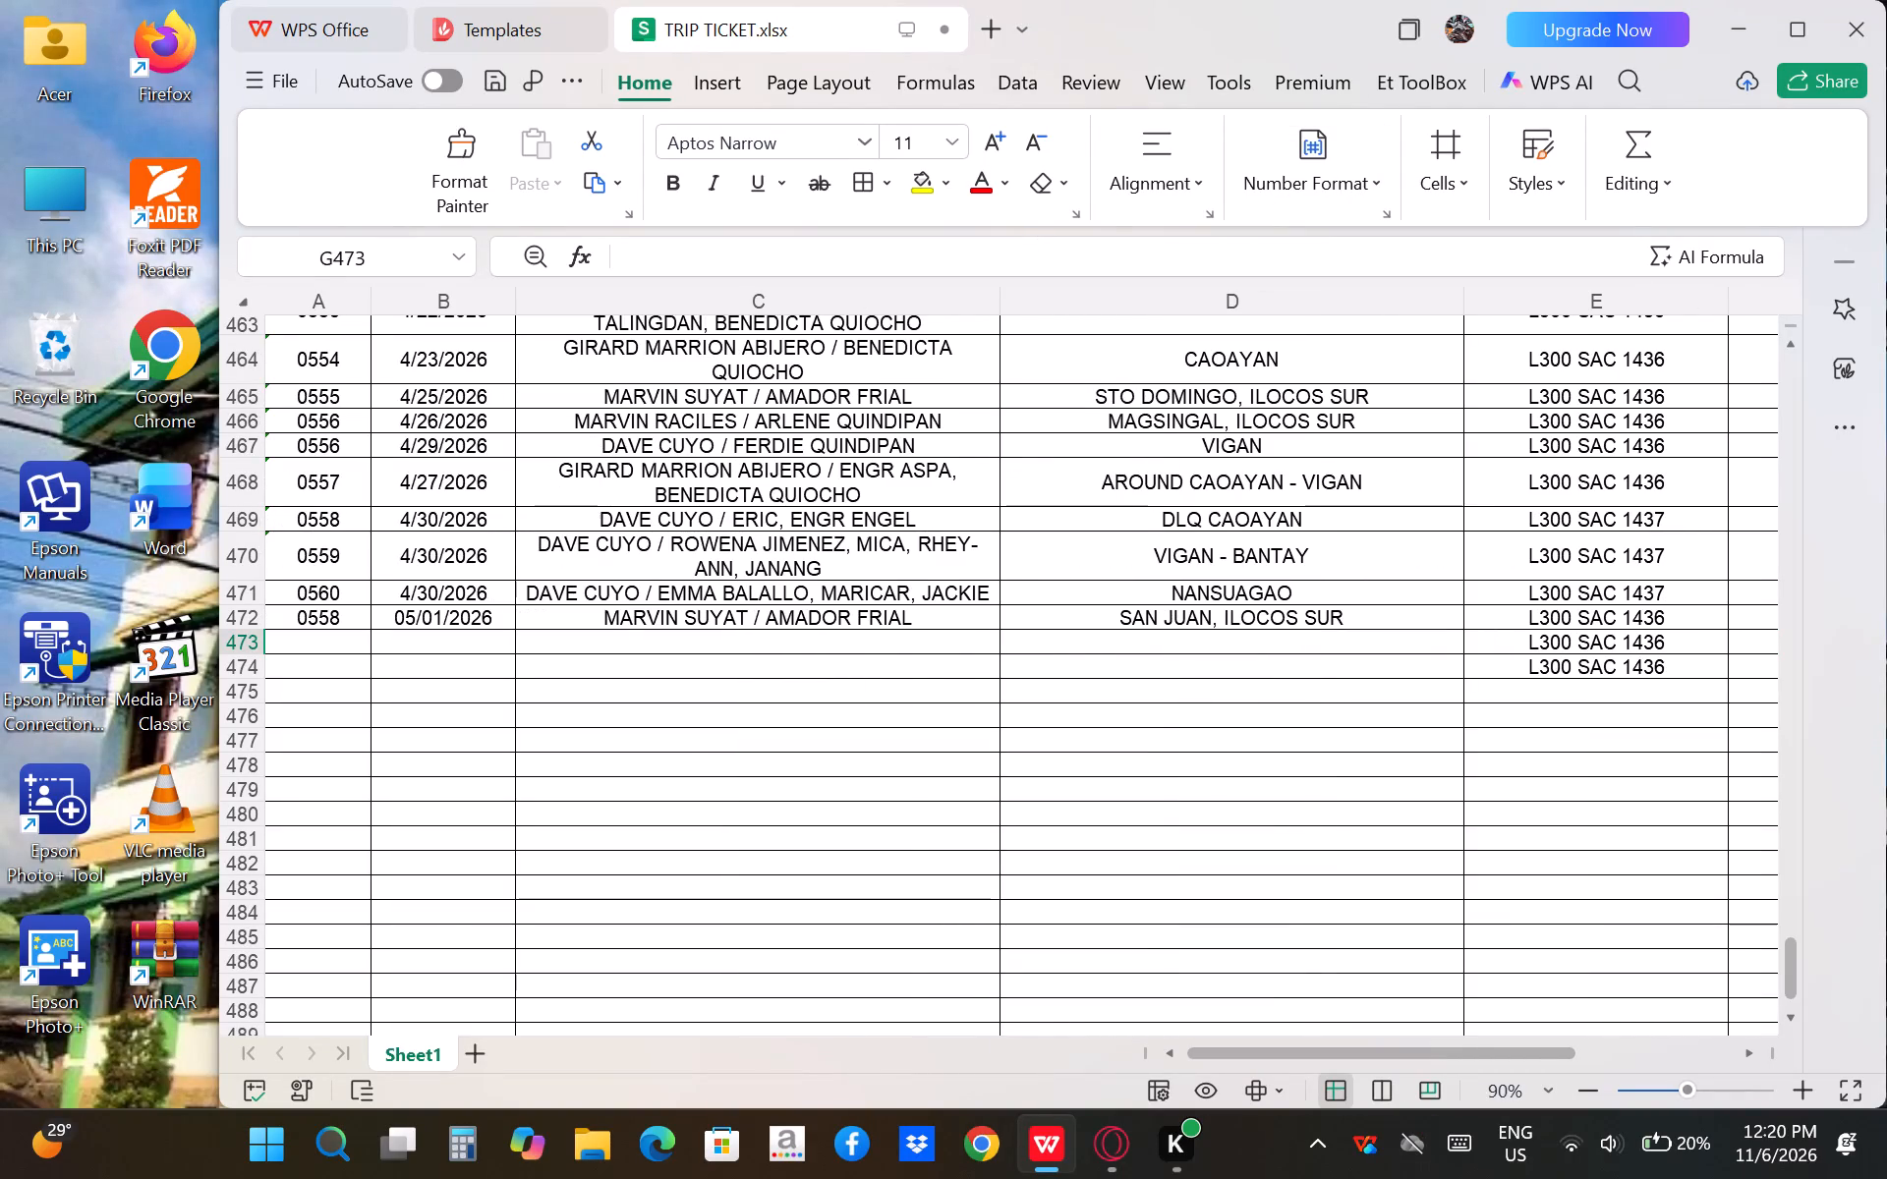
{"action": "left_click", "coordinate": [324, 640]}
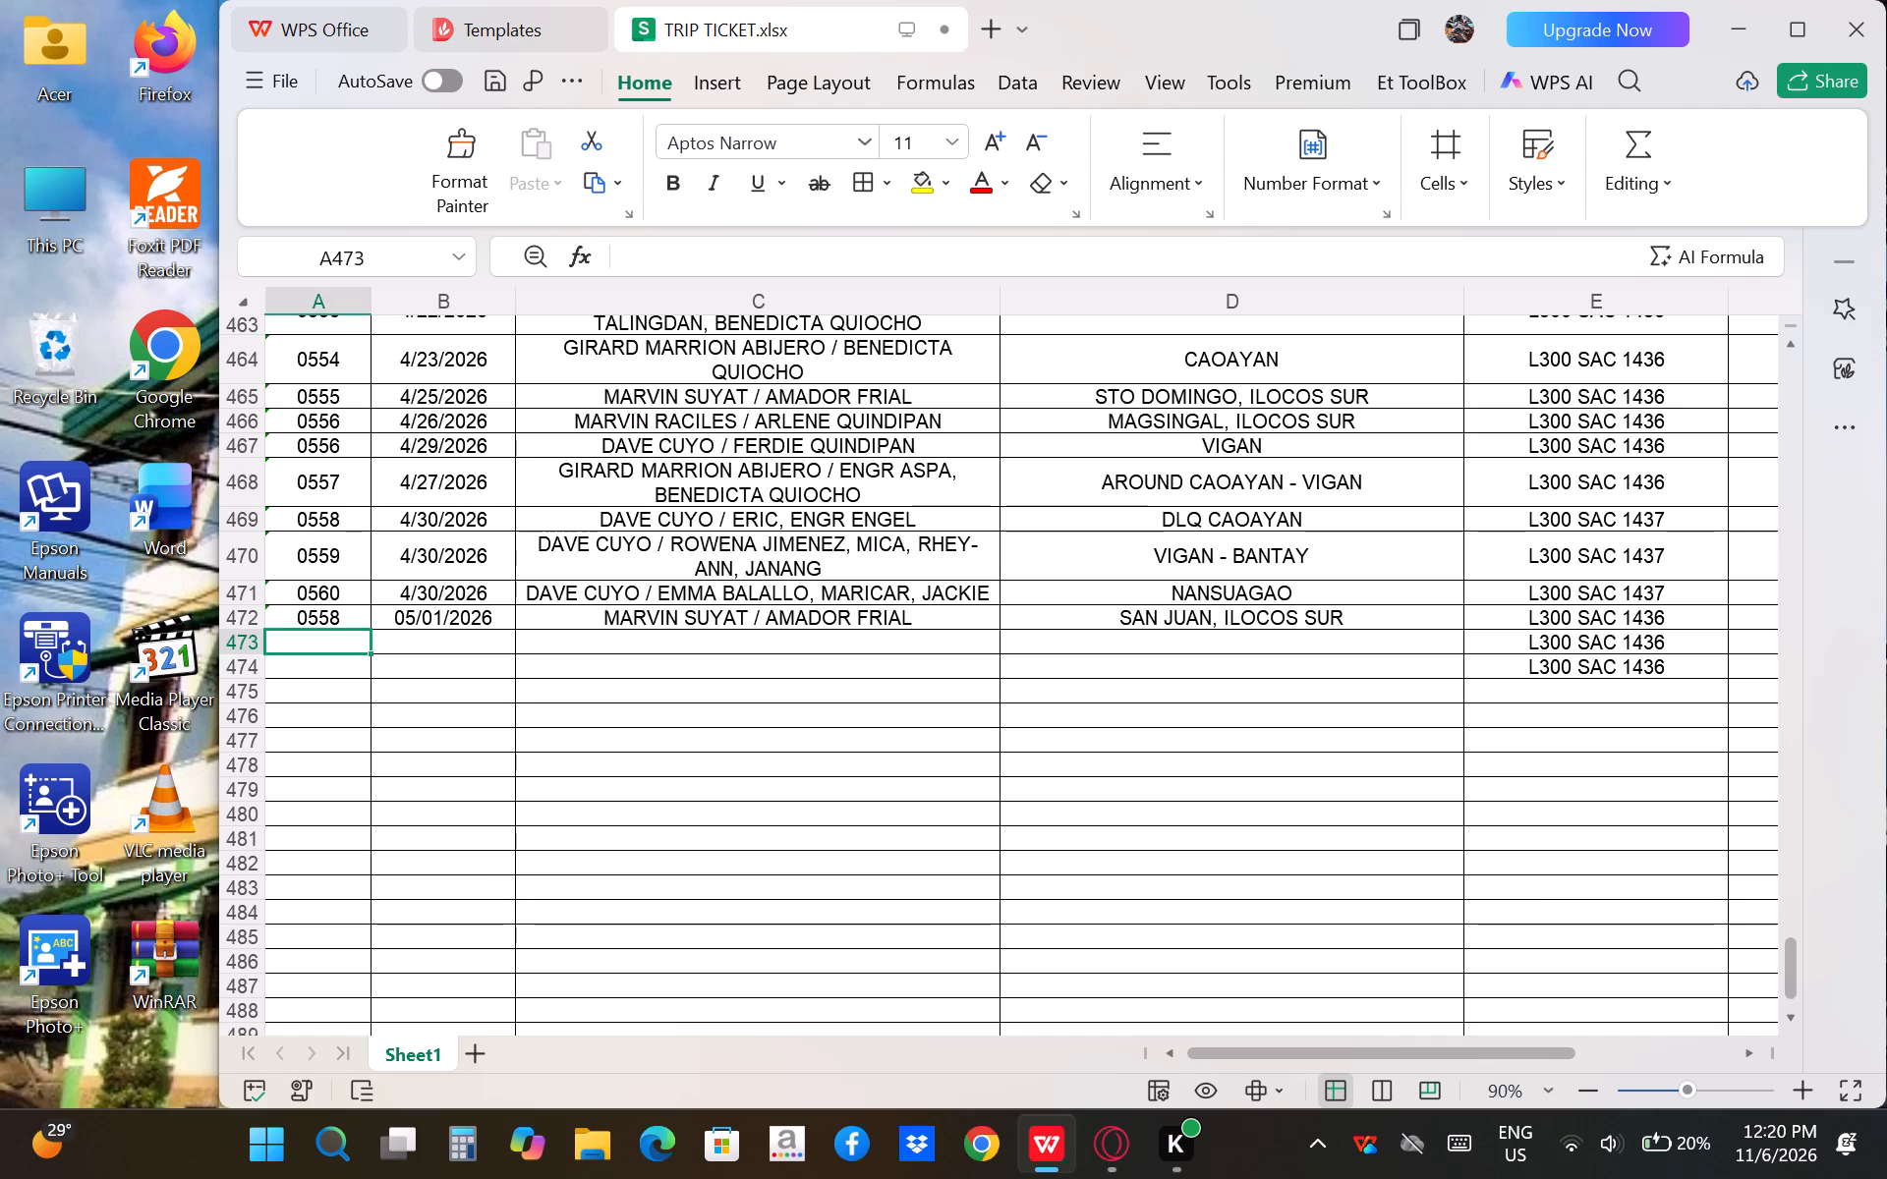
{"action": "left_click", "coordinate": [353, 624]}
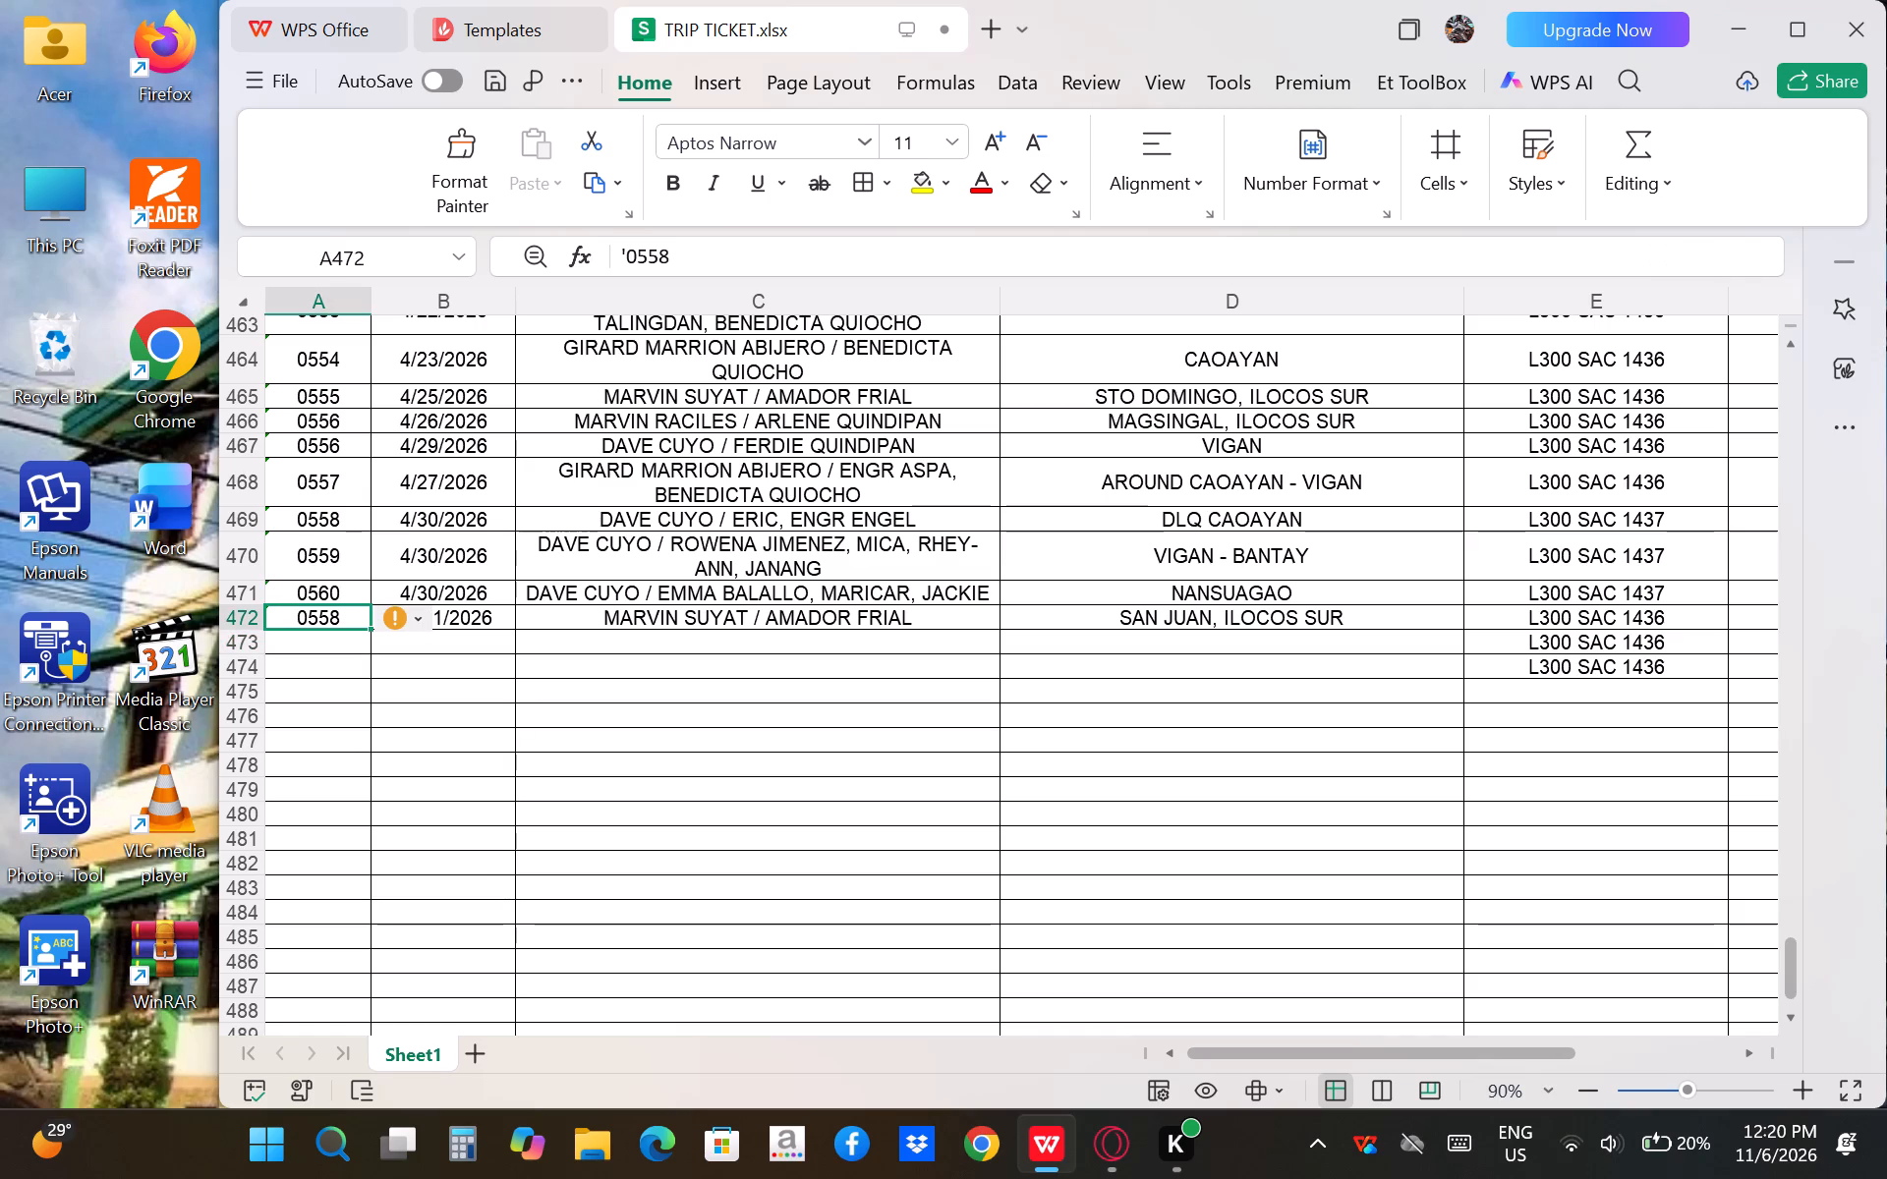
{"action": "left_click_drag", "start_coordinate": [371, 633], "coordinate": [370, 763]}
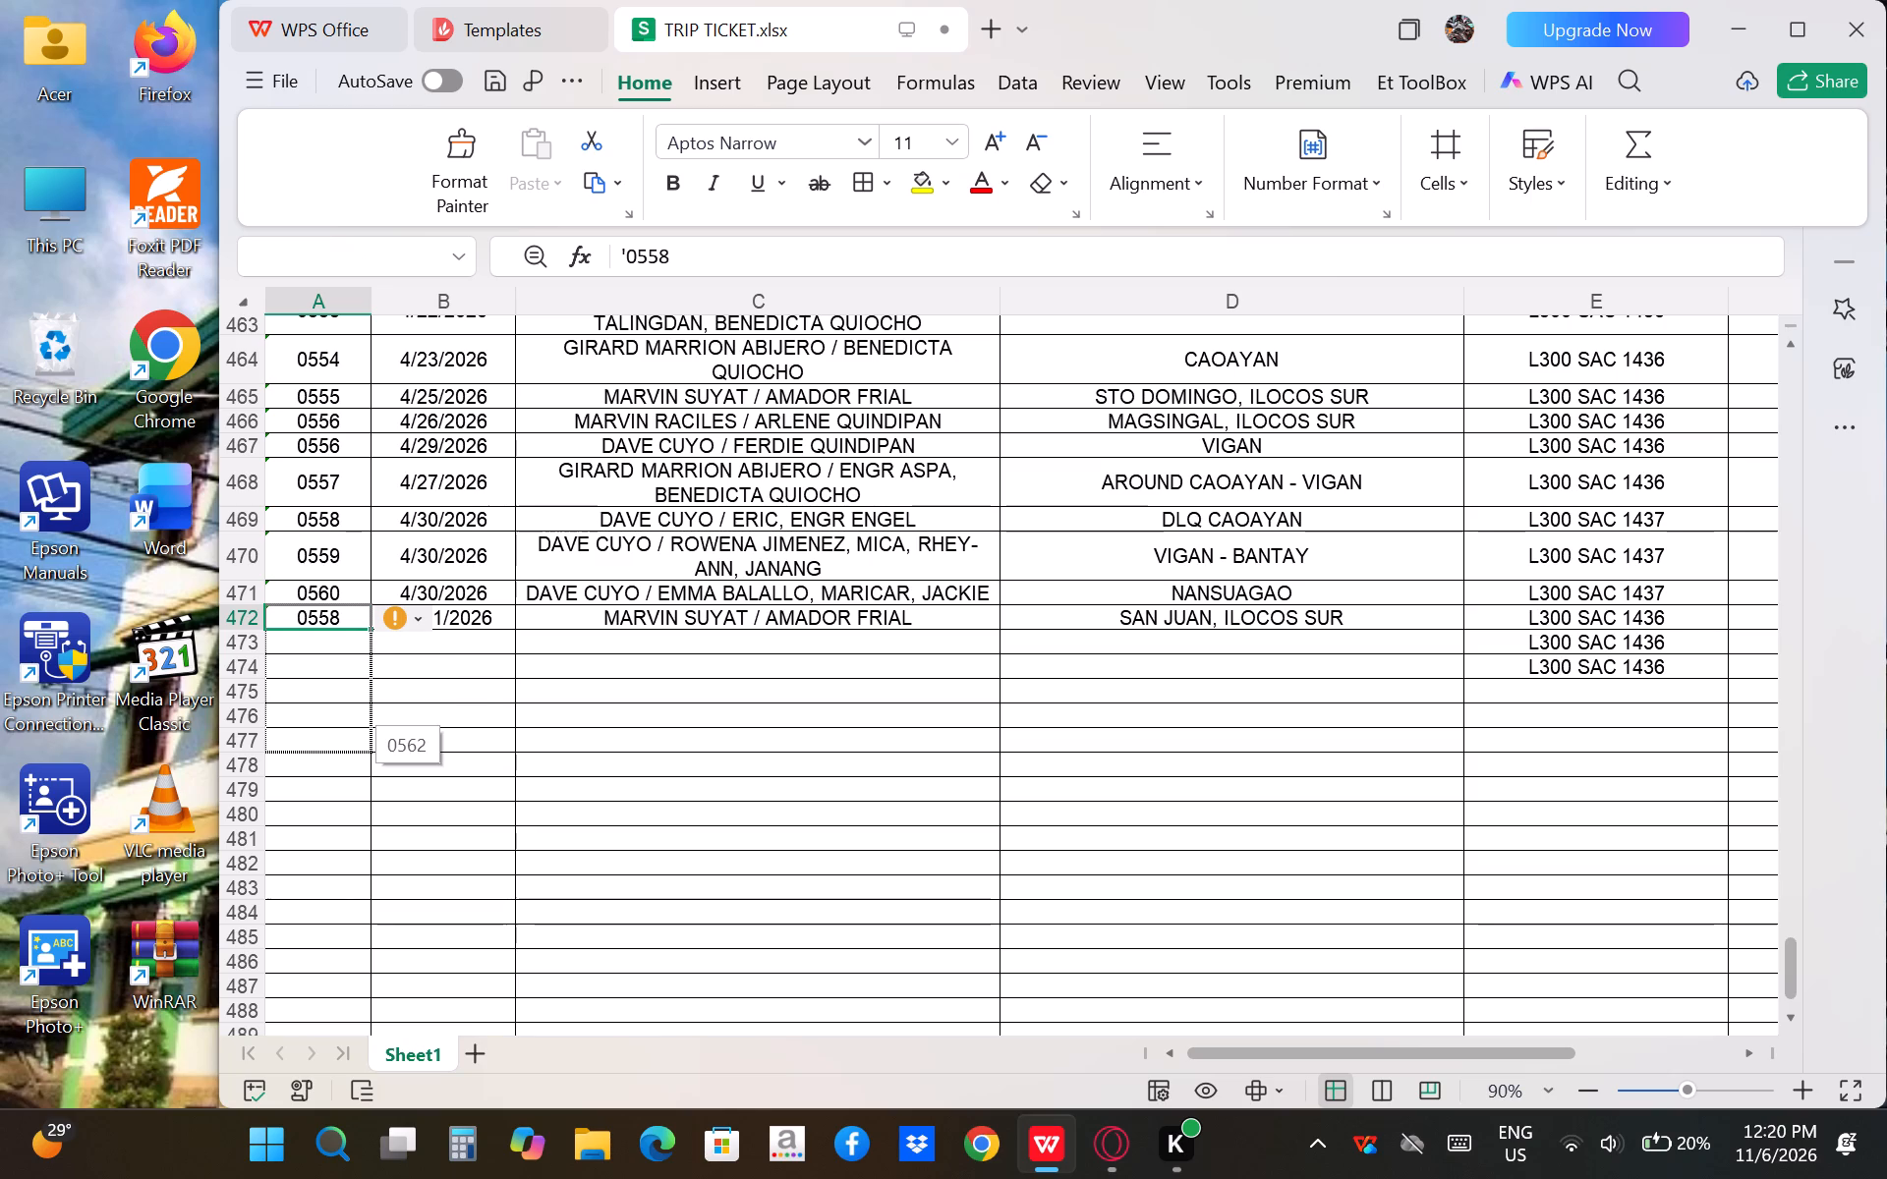
{"action": "left_click_drag", "start_coordinate": [370, 763], "coordinate": [366, 790]}
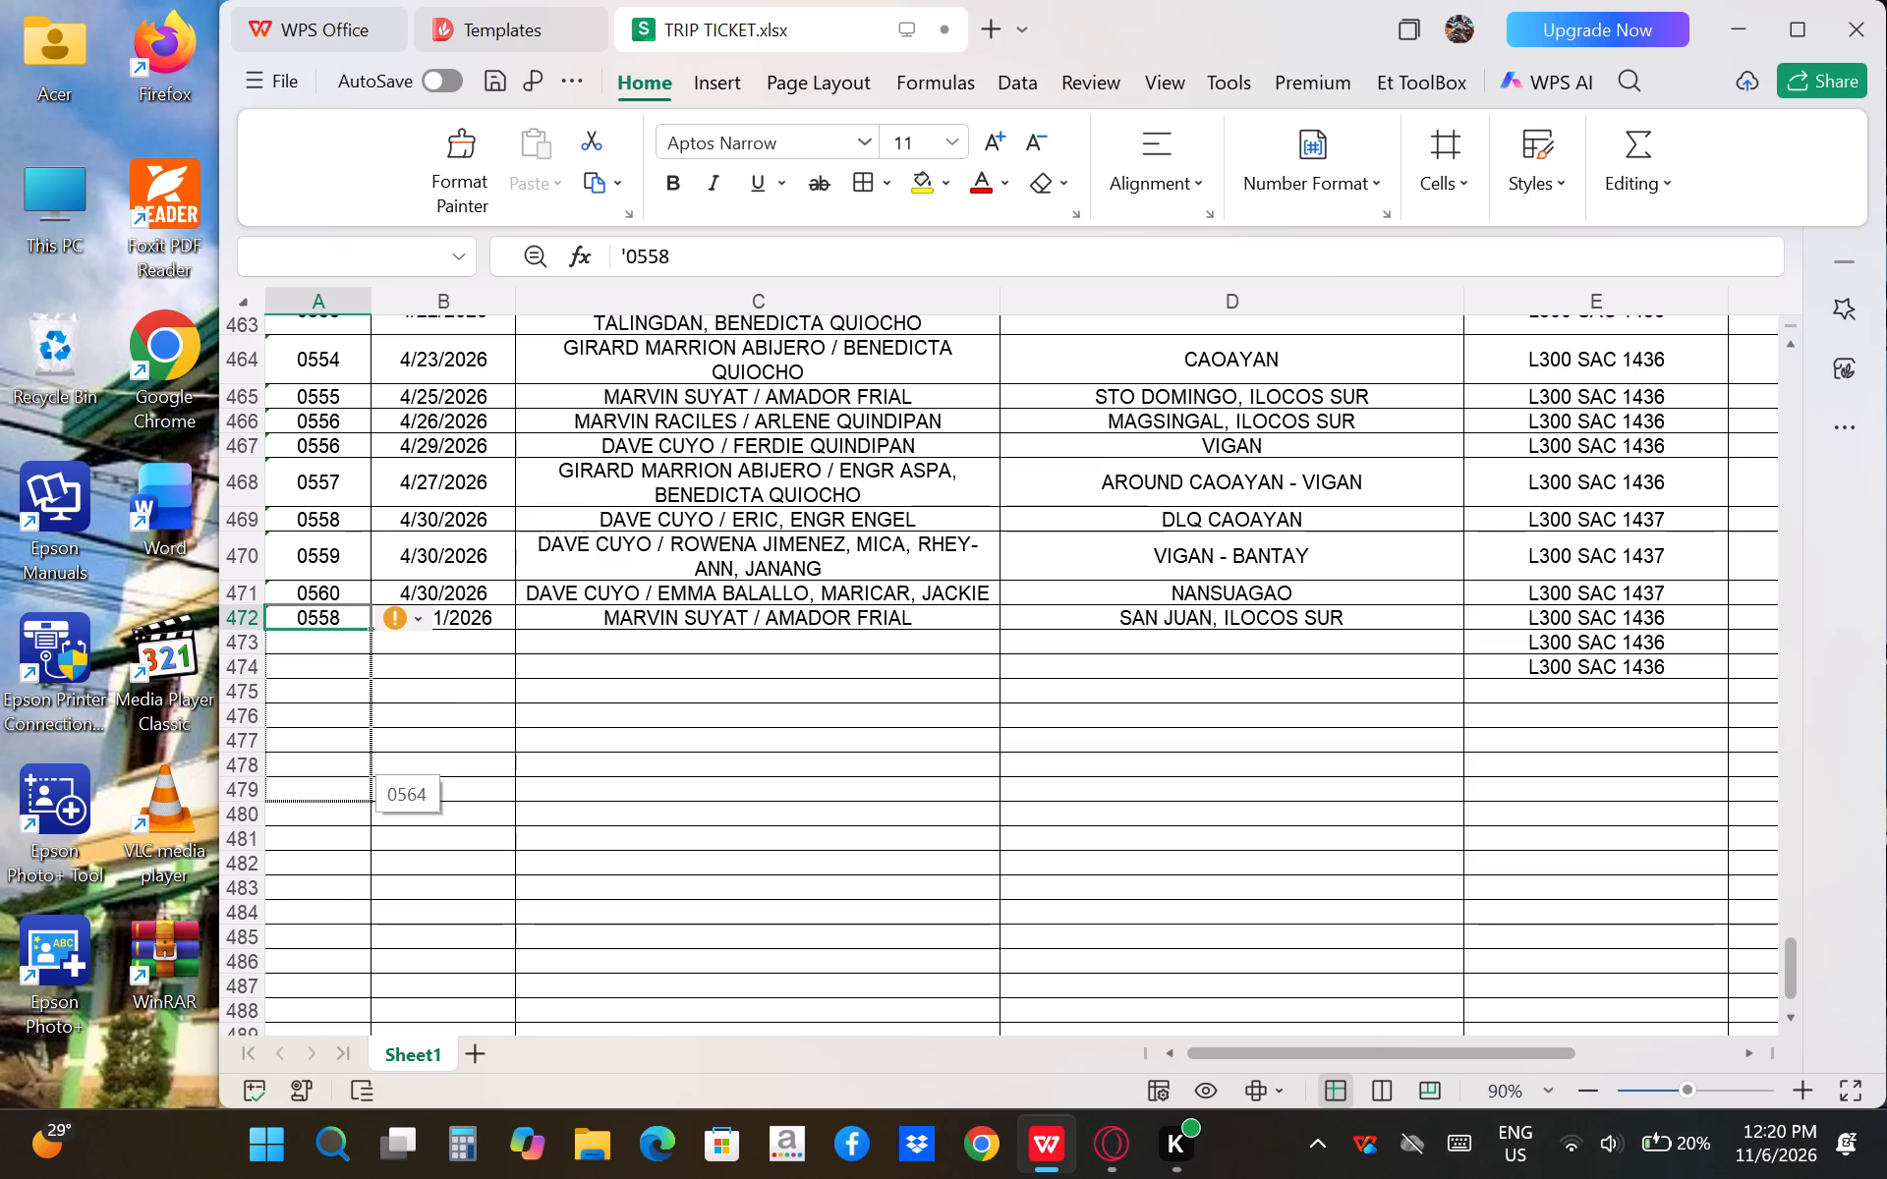
{"action": "left_click_drag", "start_coordinate": [366, 790], "coordinate": [373, 766]}
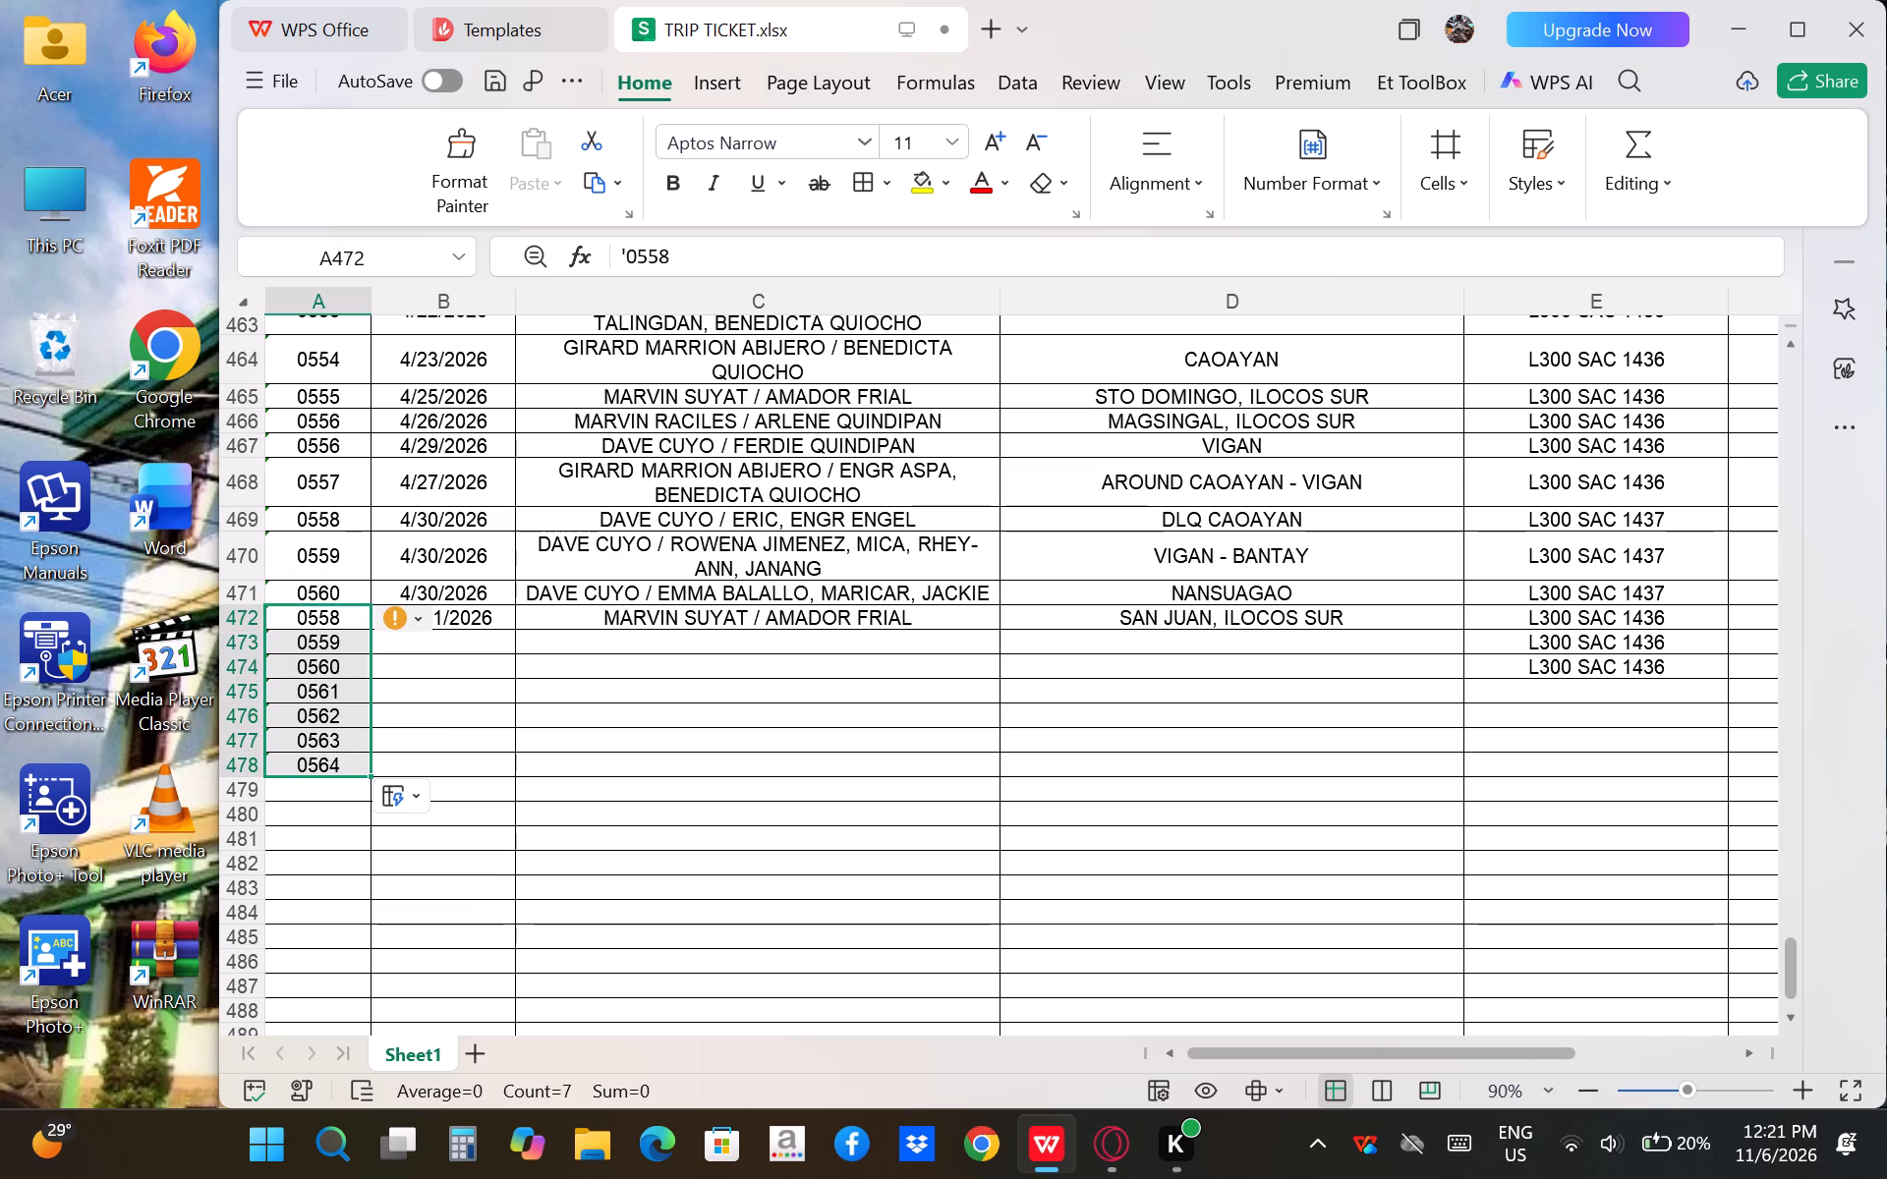
Change the ticket number in A478 to 0566.
{"action": "double_click", "coordinate": [338, 764]}
{"action": "key", "text": "BackSpace"}
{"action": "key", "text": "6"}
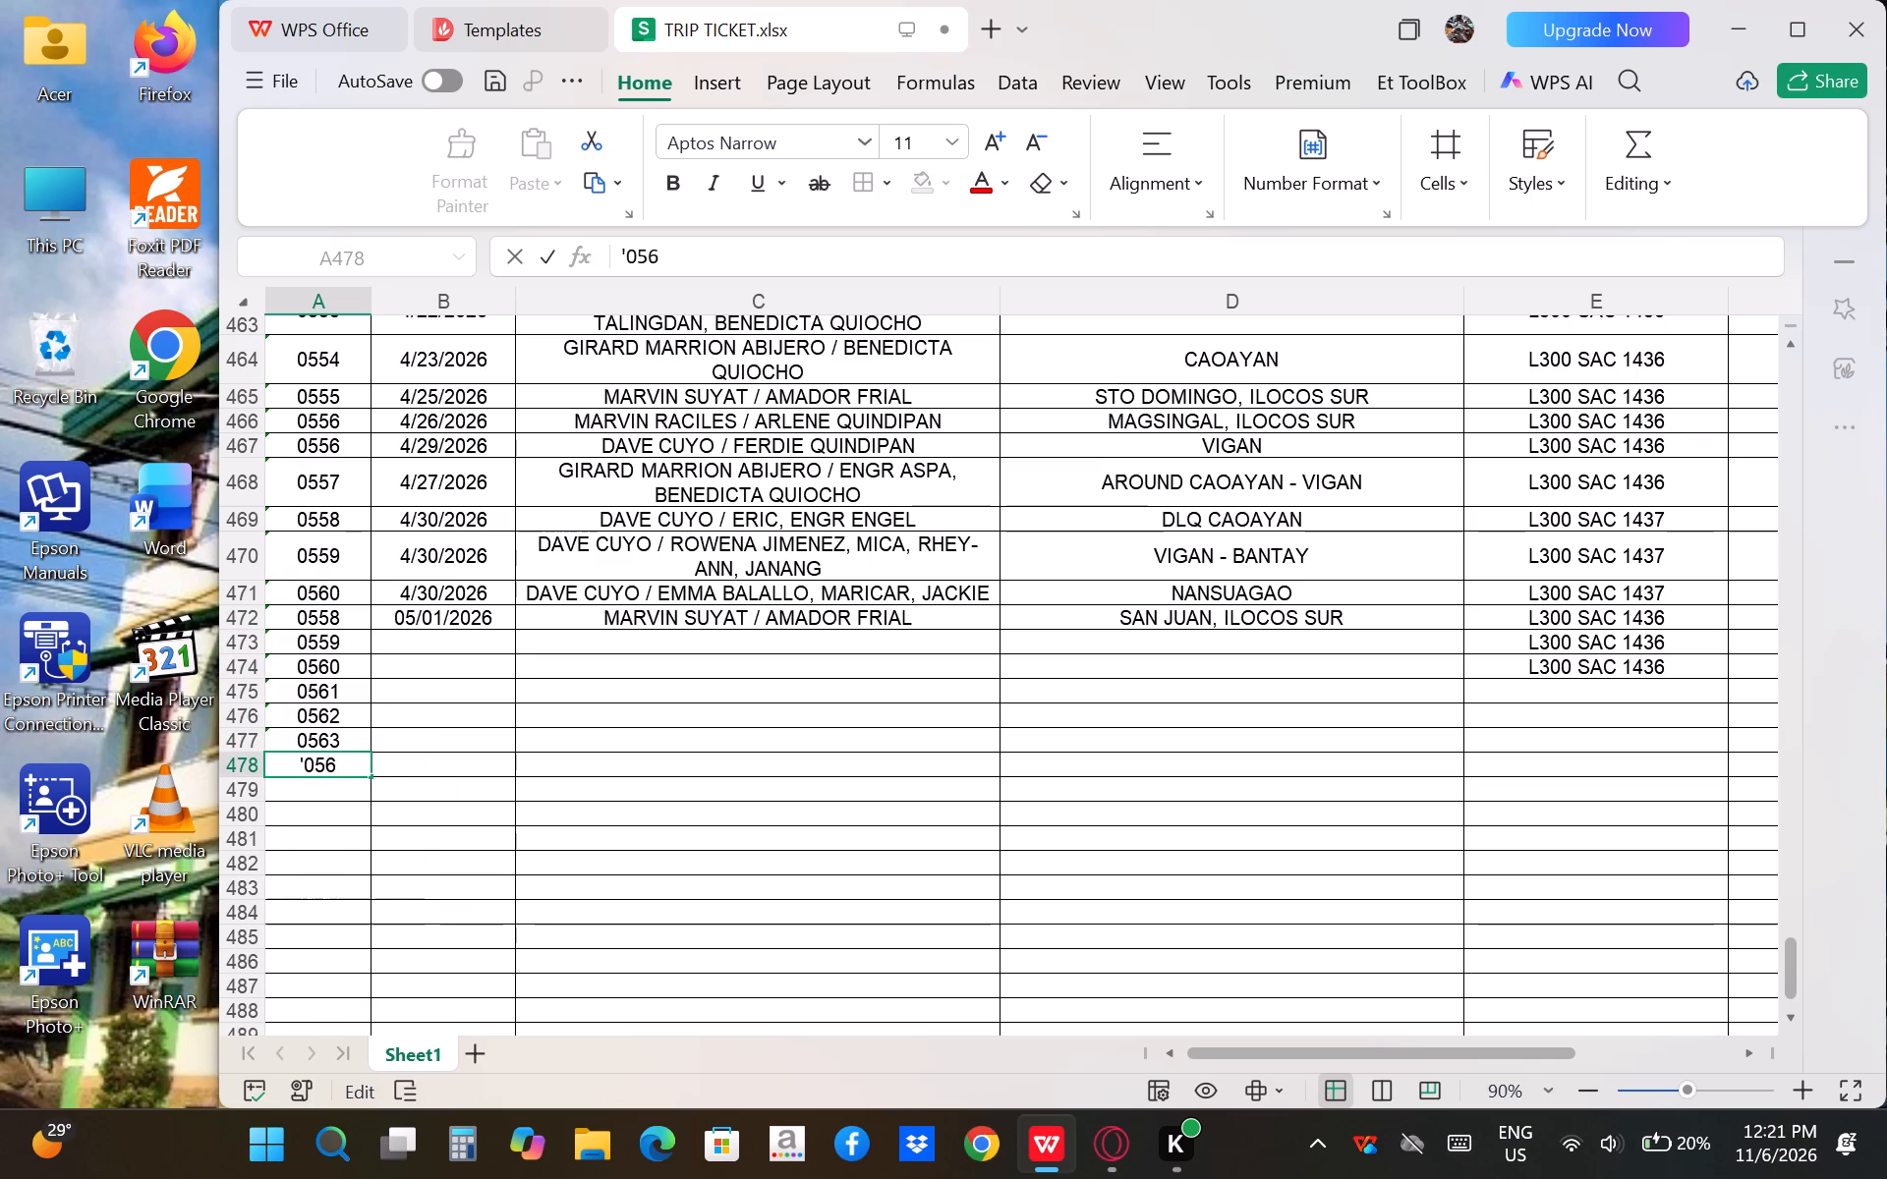
{"action": "key", "text": "Return"}
Enter the date 4/28/2026 in B473, and in C473 the driver from row 466 with the passenger from row 464.
{"action": "left_click", "coordinate": [429, 647]}
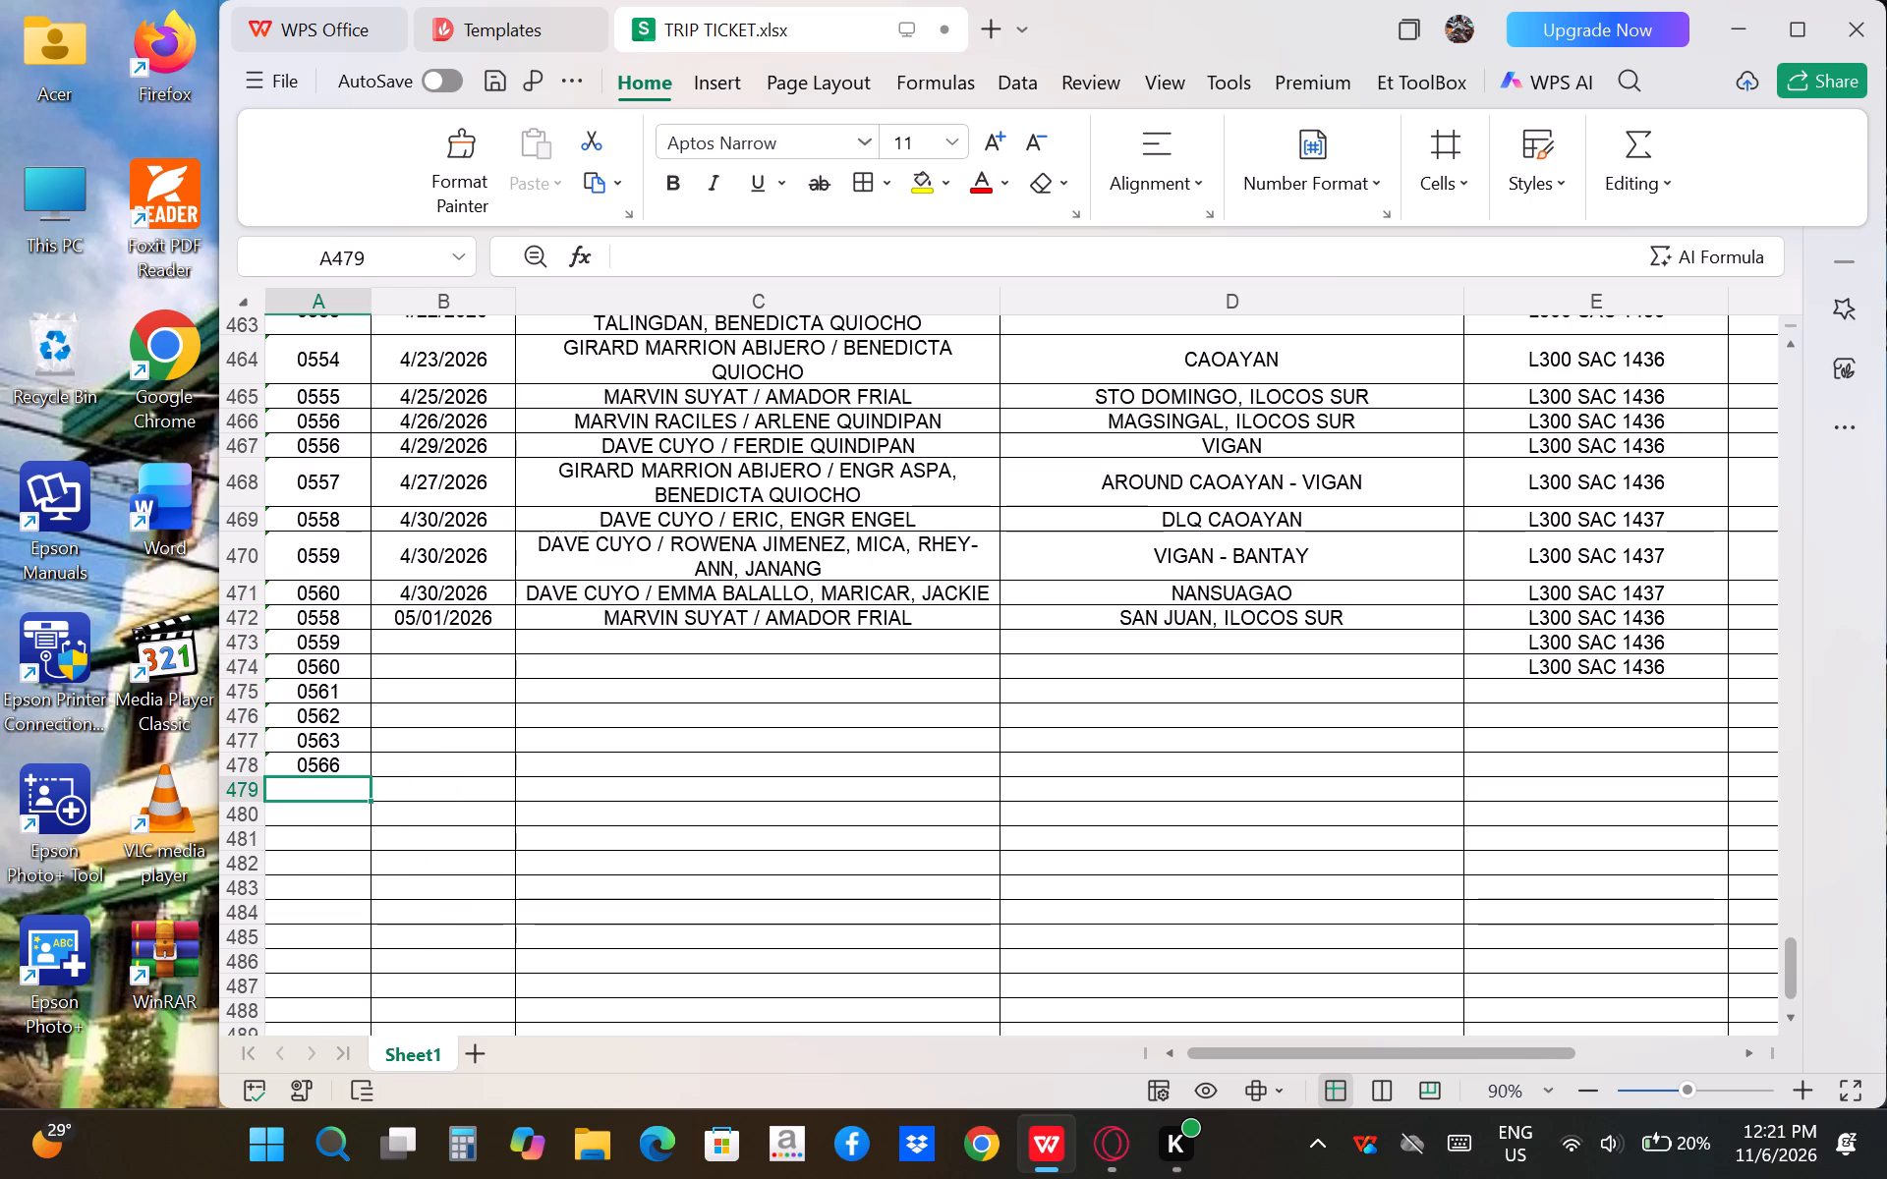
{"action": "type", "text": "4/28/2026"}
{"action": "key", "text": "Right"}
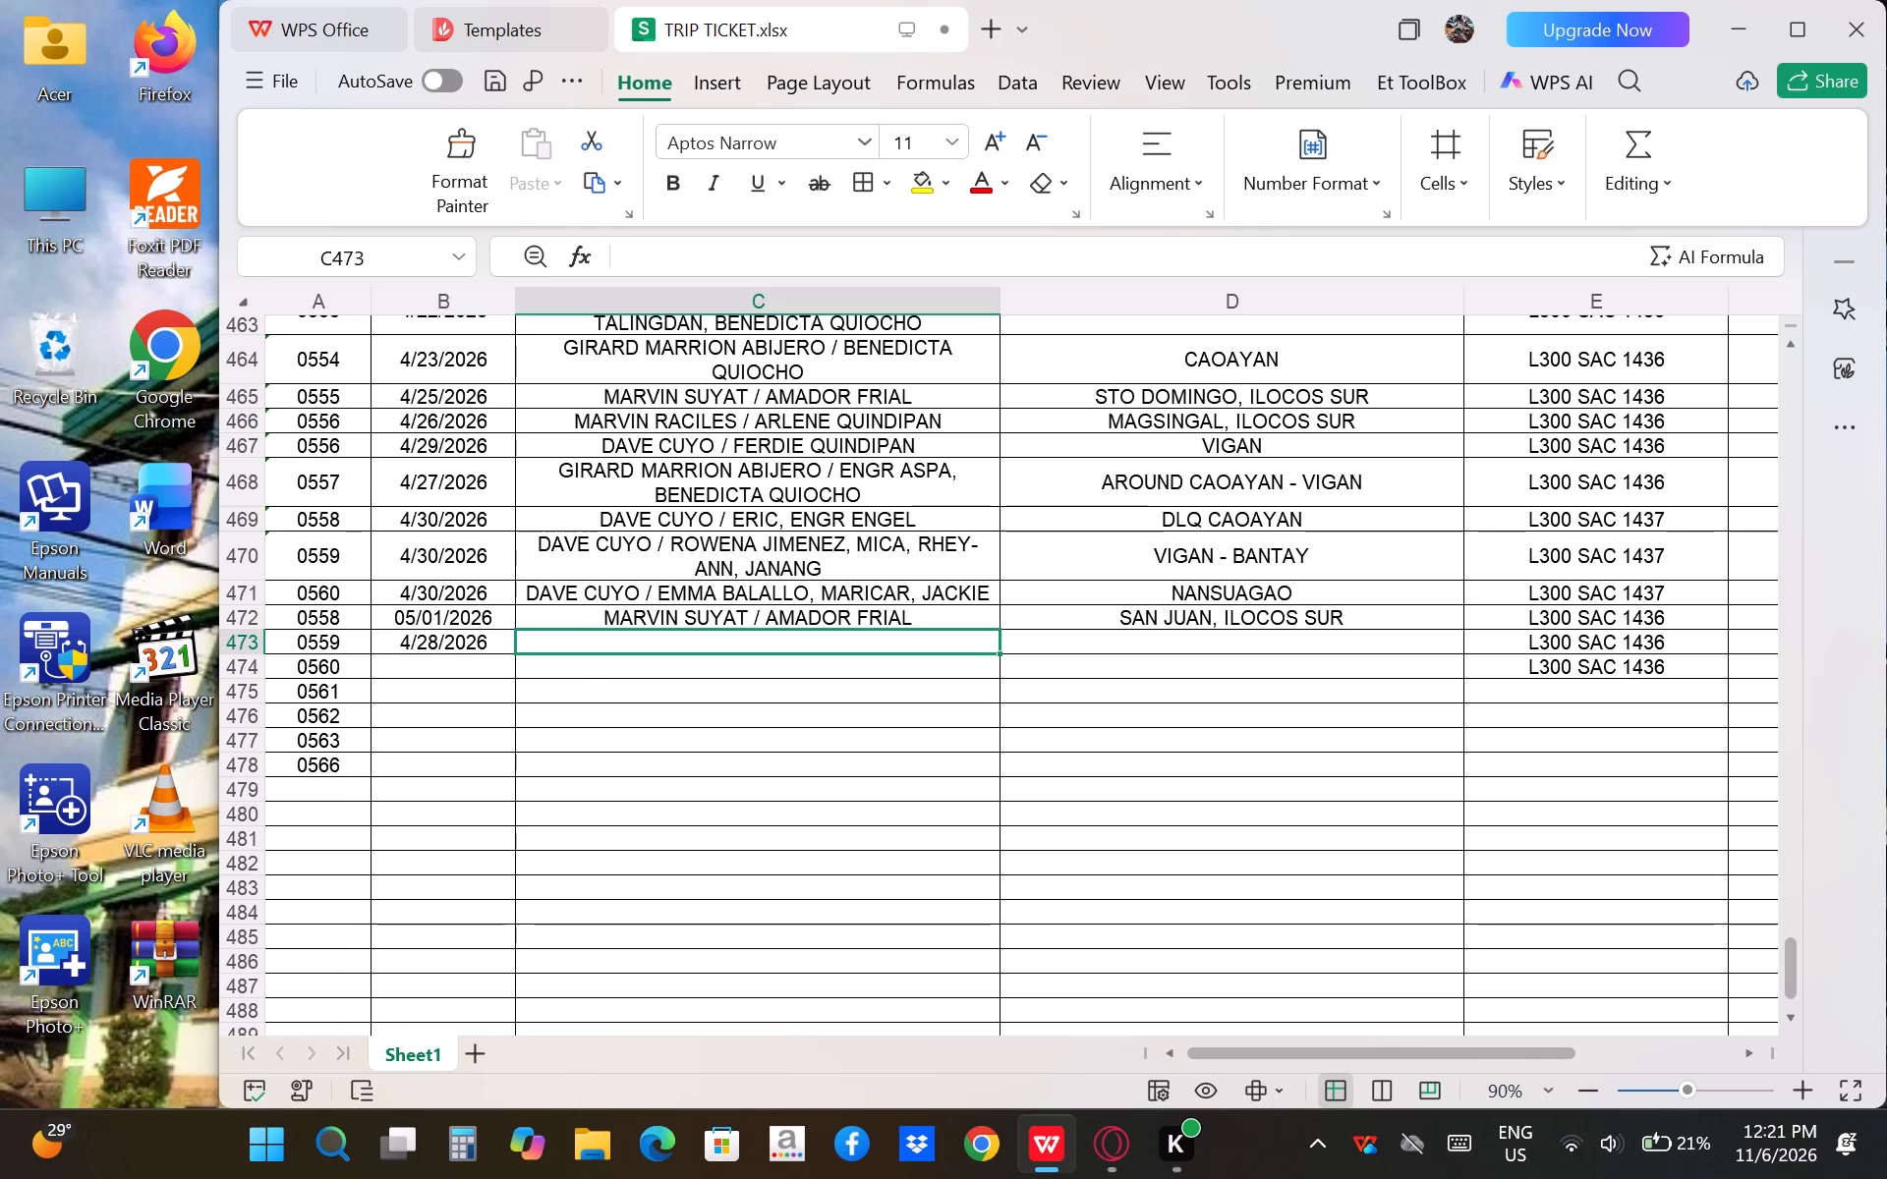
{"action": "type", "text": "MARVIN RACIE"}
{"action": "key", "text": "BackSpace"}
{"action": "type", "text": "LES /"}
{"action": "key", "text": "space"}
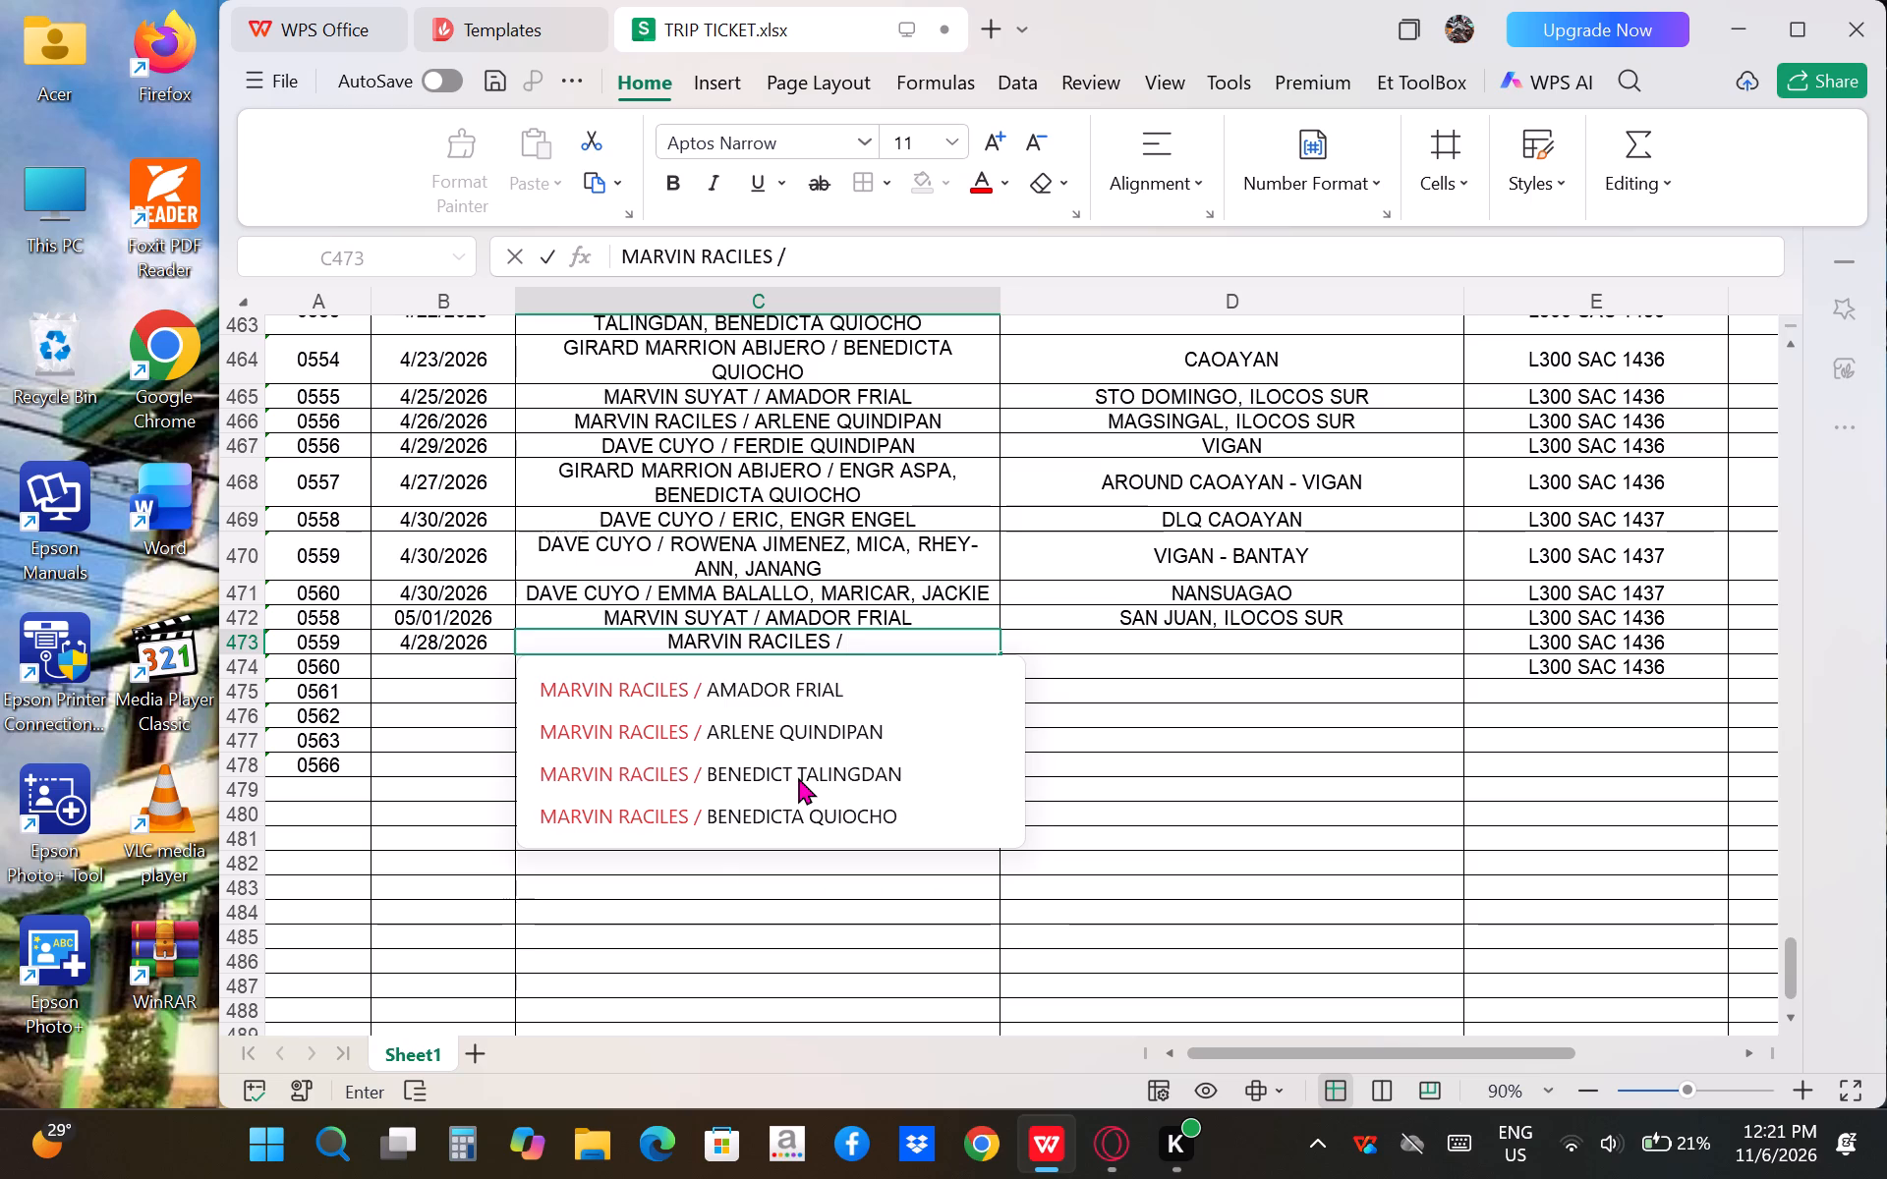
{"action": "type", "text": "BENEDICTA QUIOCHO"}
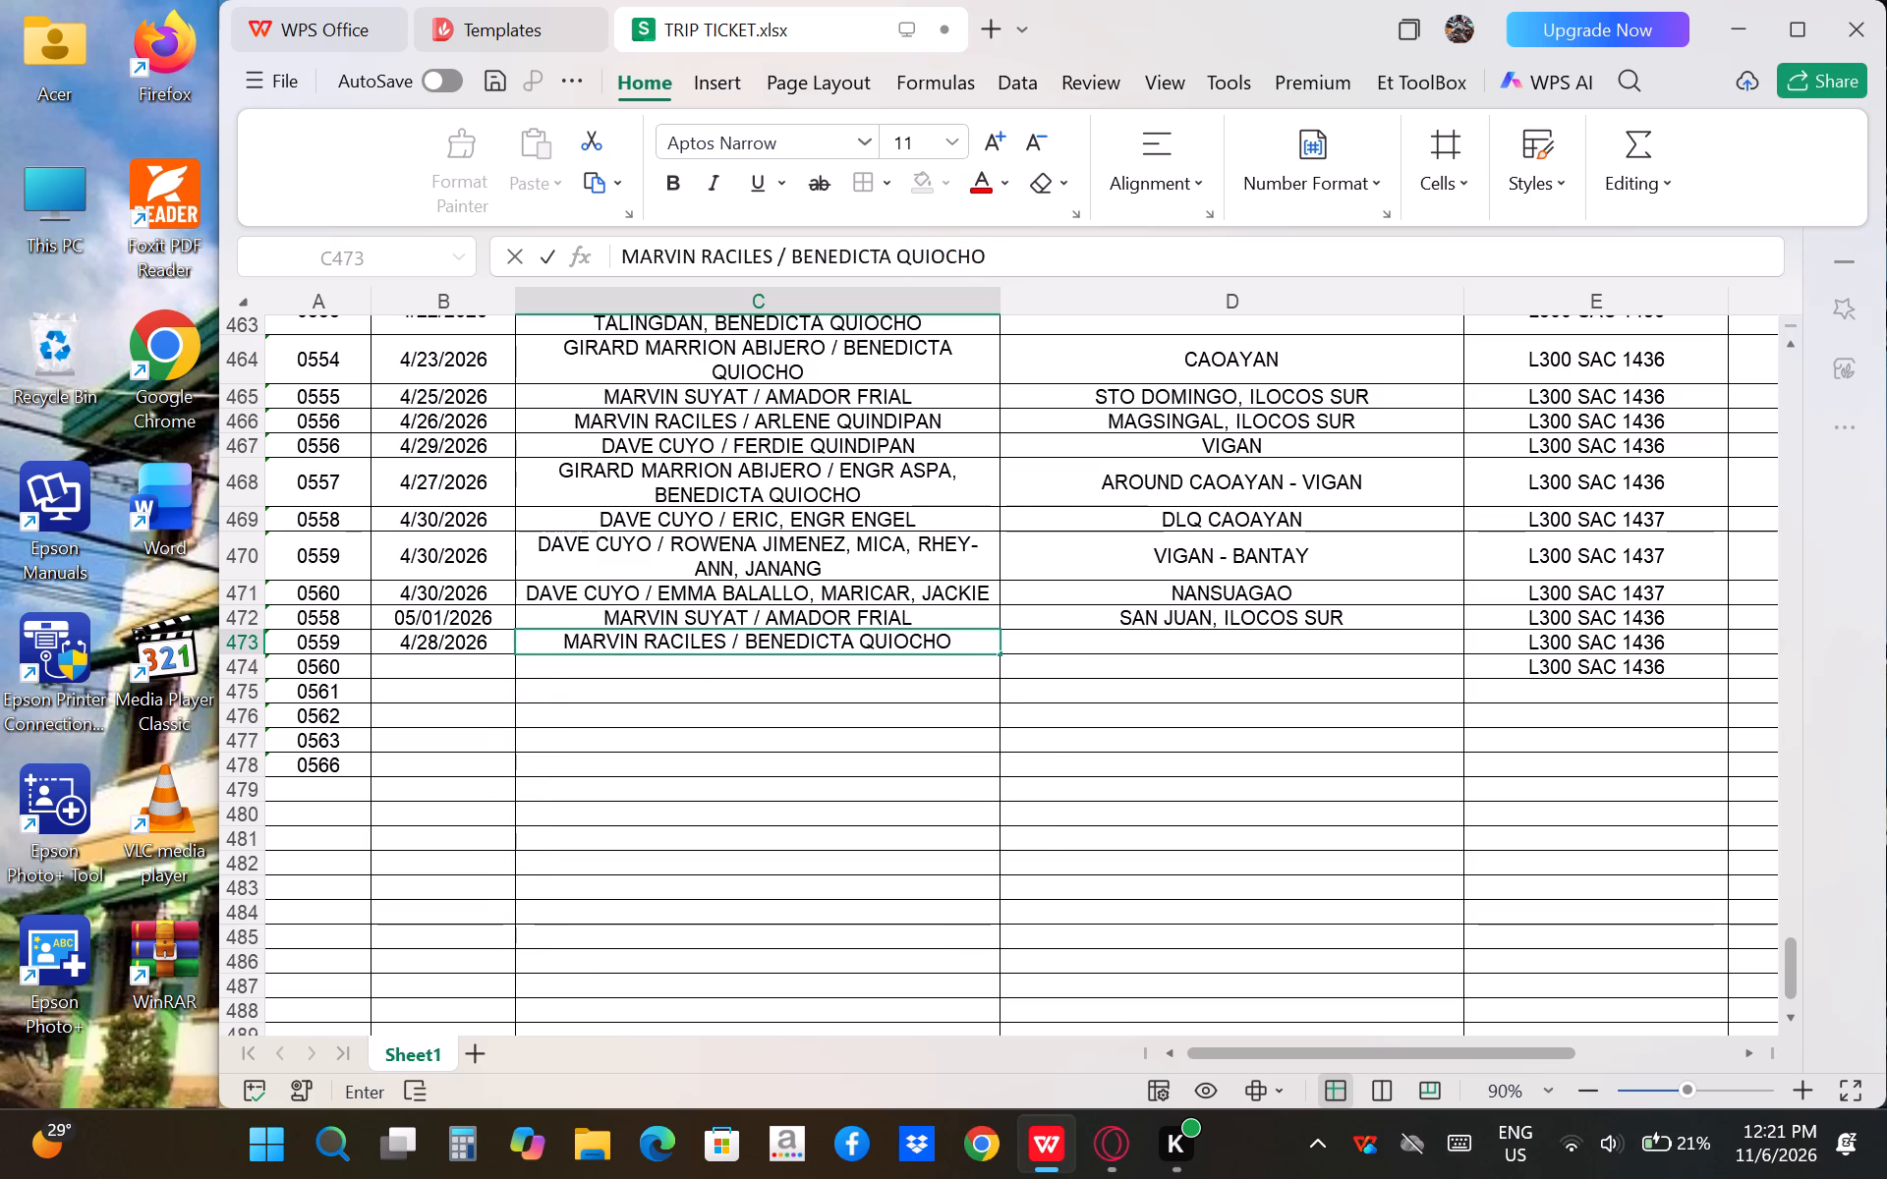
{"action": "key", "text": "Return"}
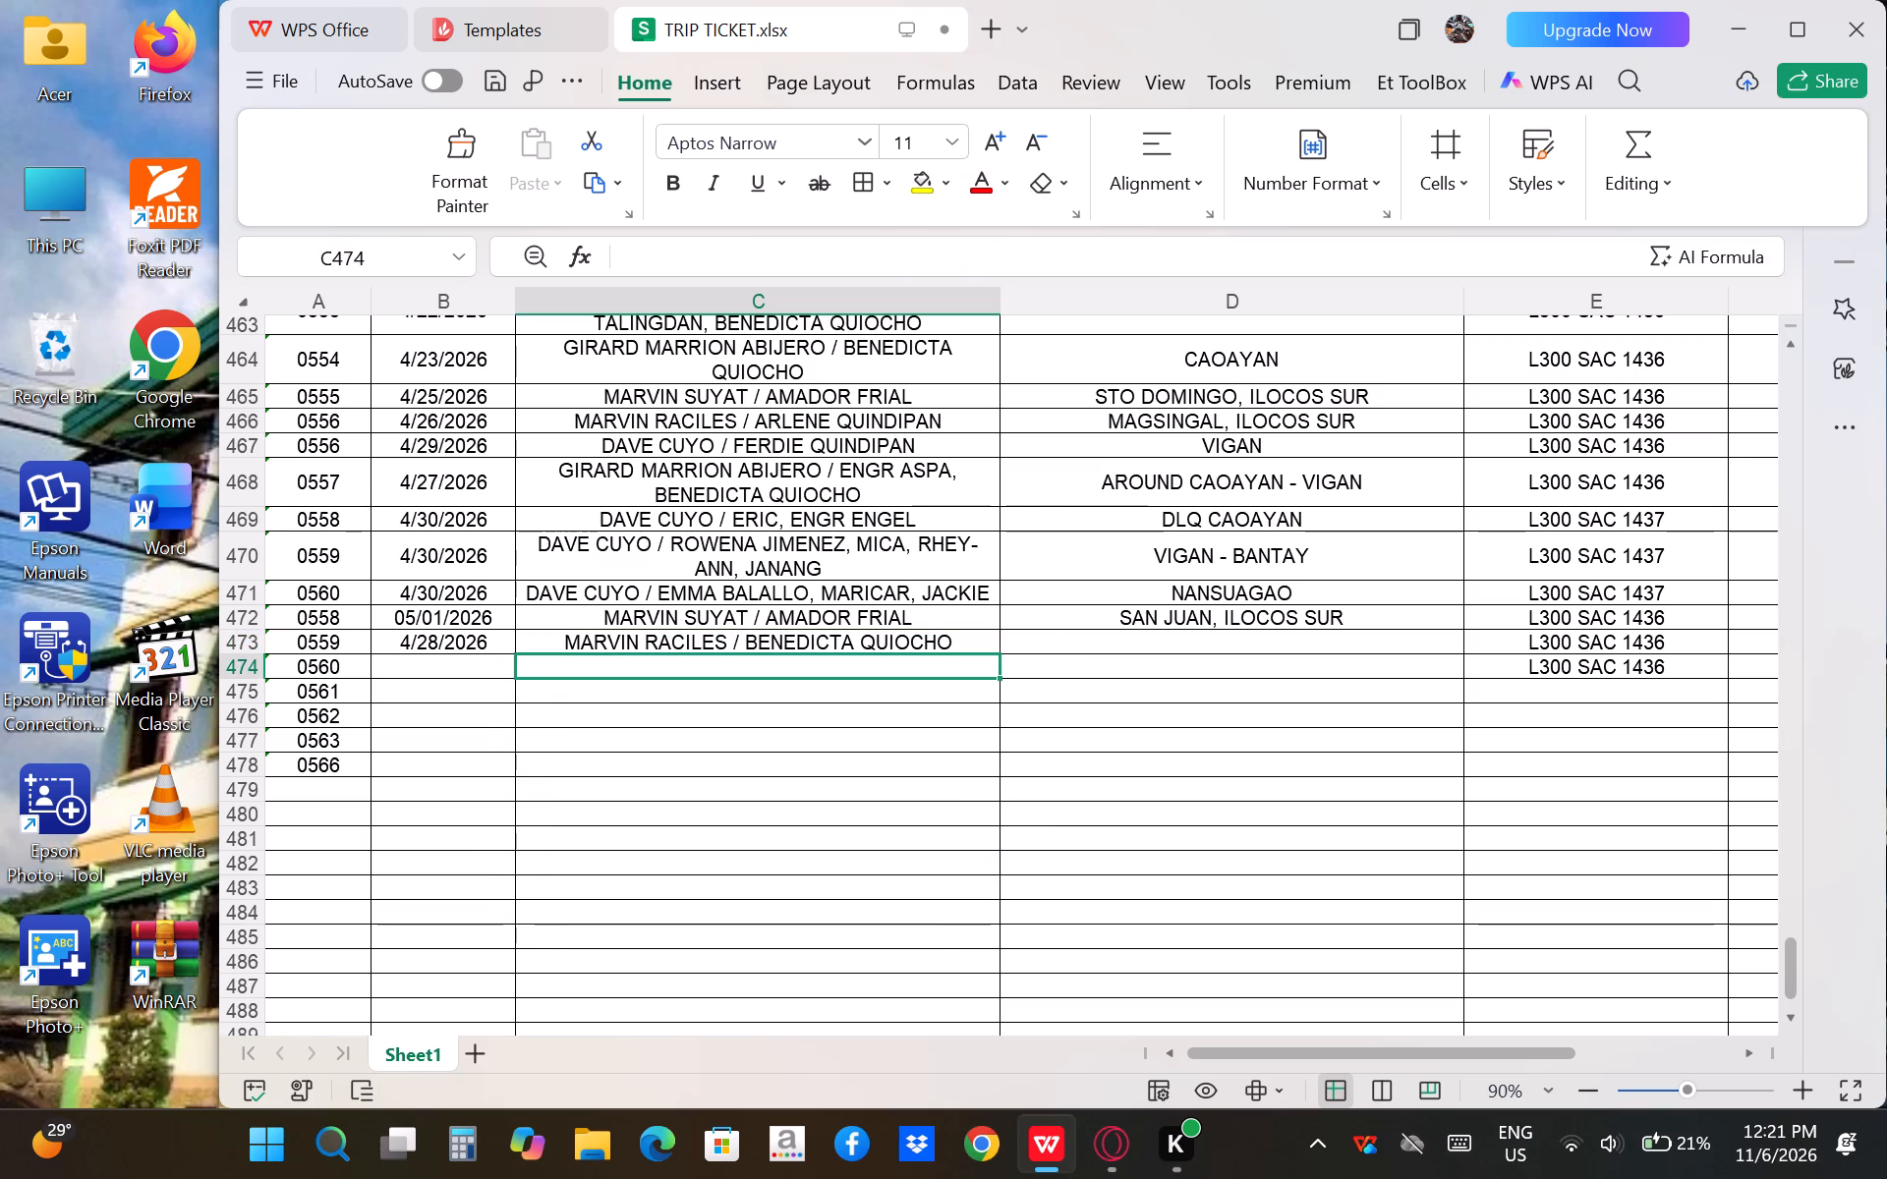
Complete row 473 with the destination CAOAYAN / VIGAN and the numbers 43005 in F473 and 43027 in G473.
{"action": "left_click", "coordinate": [1309, 639]}
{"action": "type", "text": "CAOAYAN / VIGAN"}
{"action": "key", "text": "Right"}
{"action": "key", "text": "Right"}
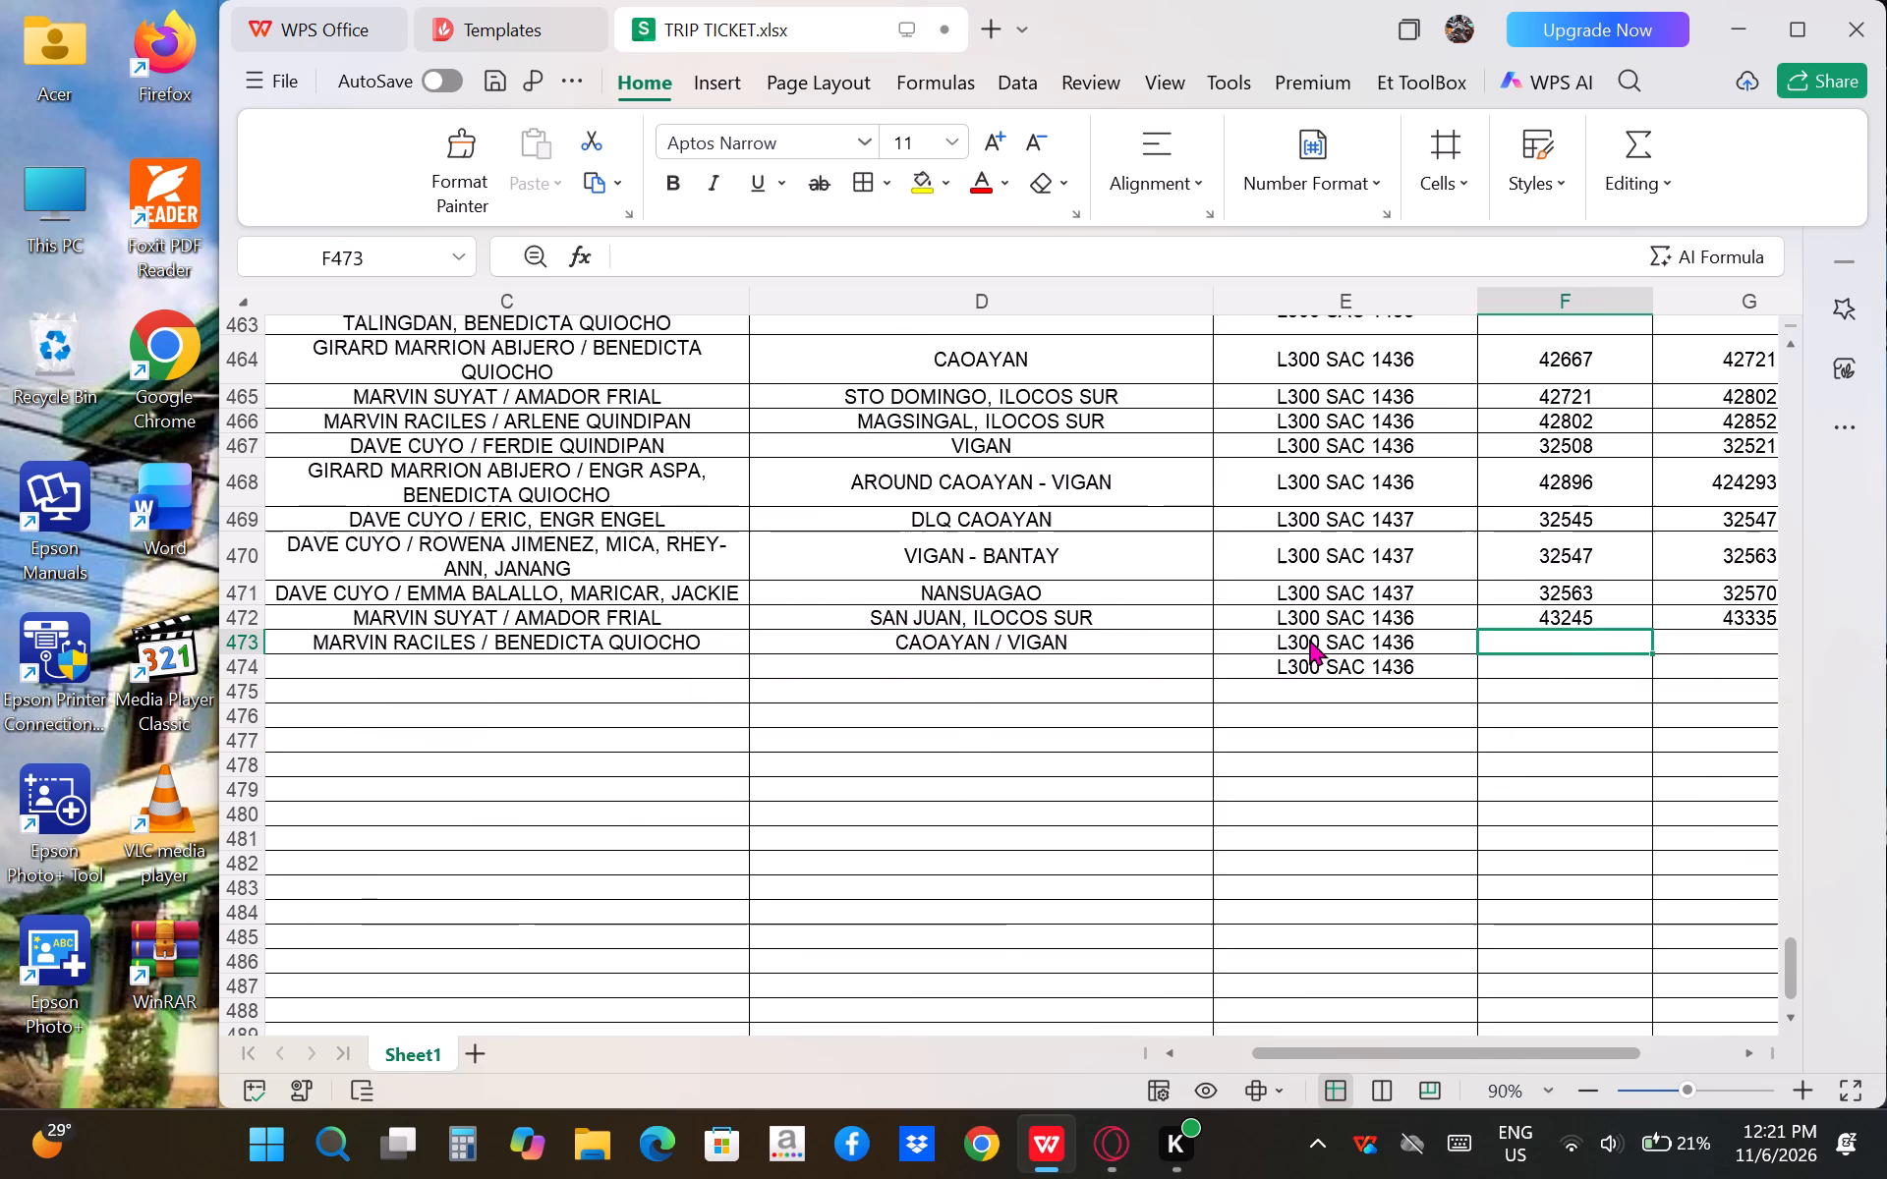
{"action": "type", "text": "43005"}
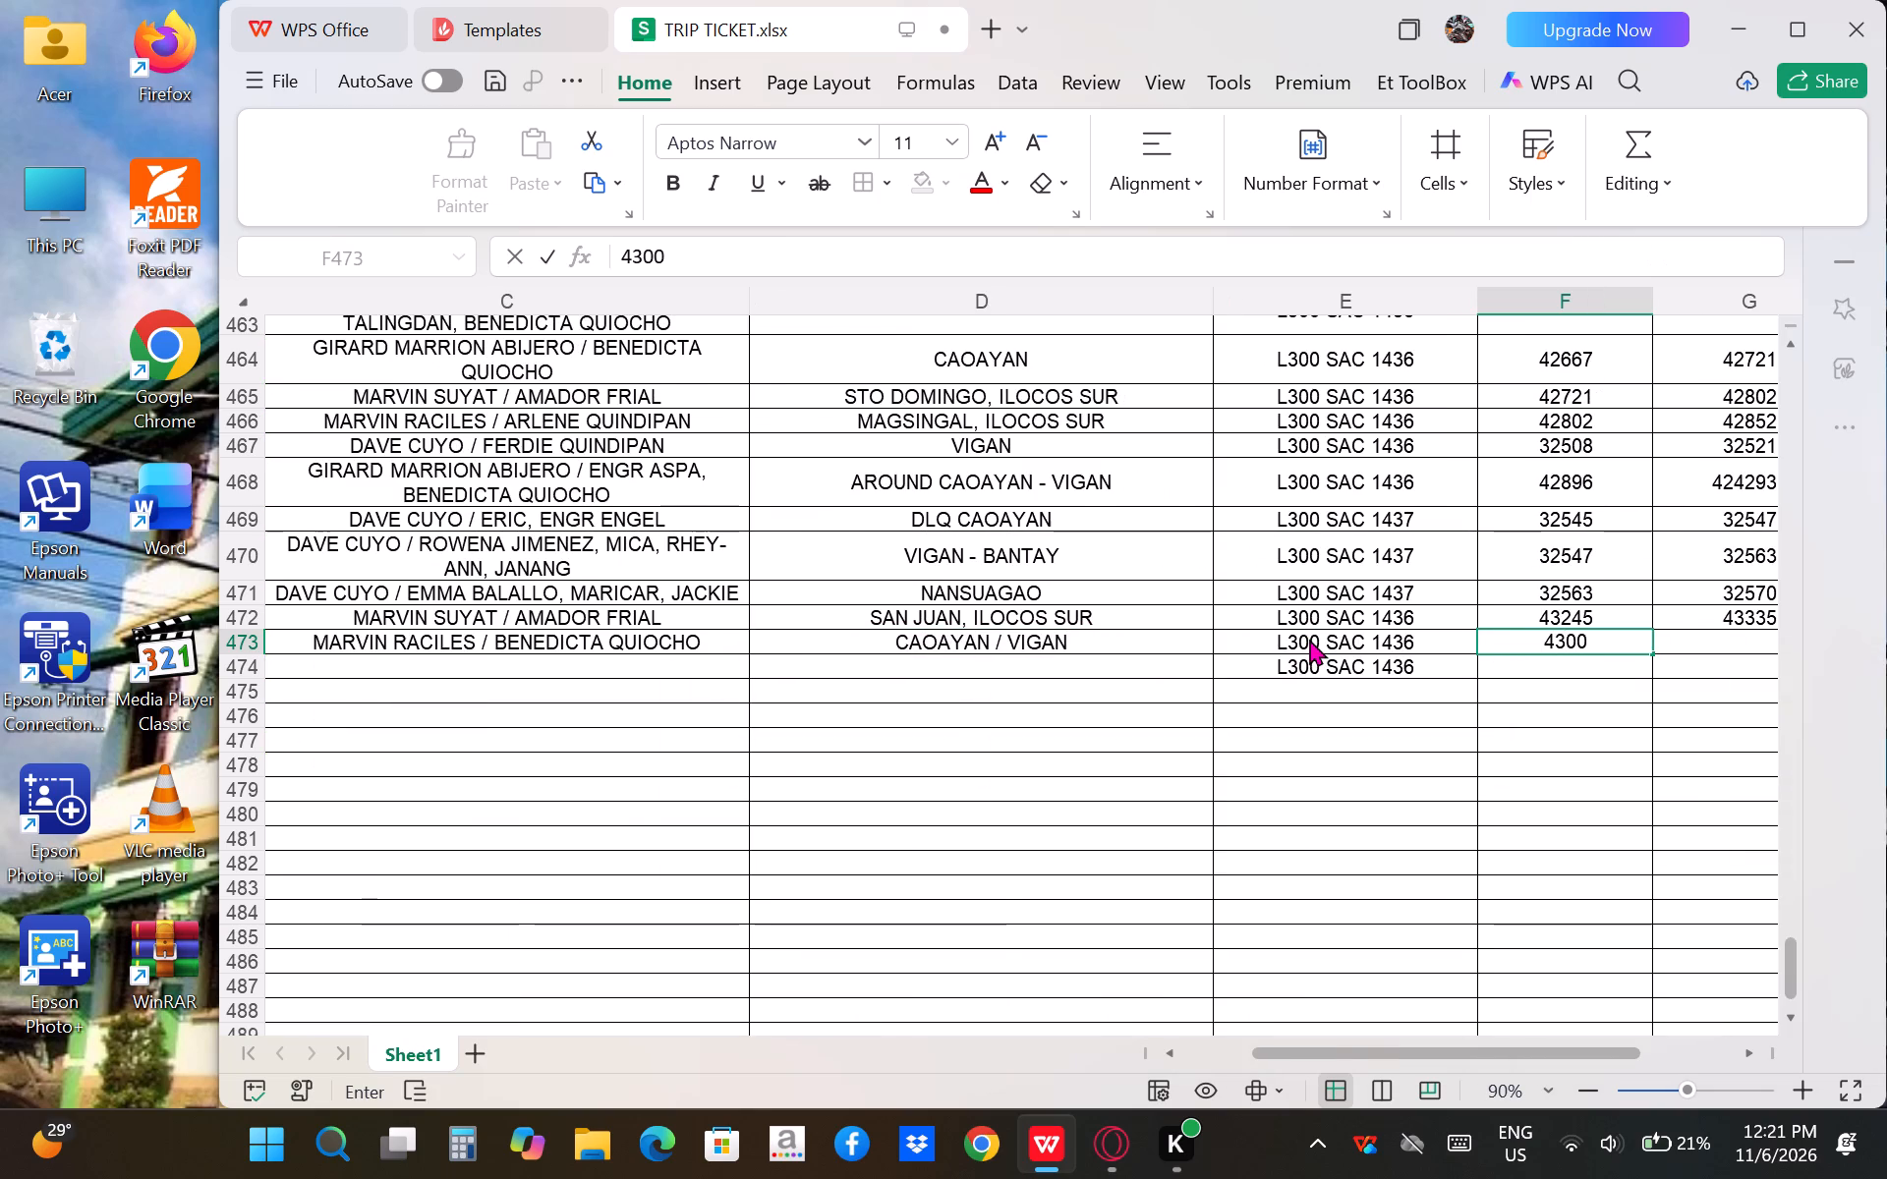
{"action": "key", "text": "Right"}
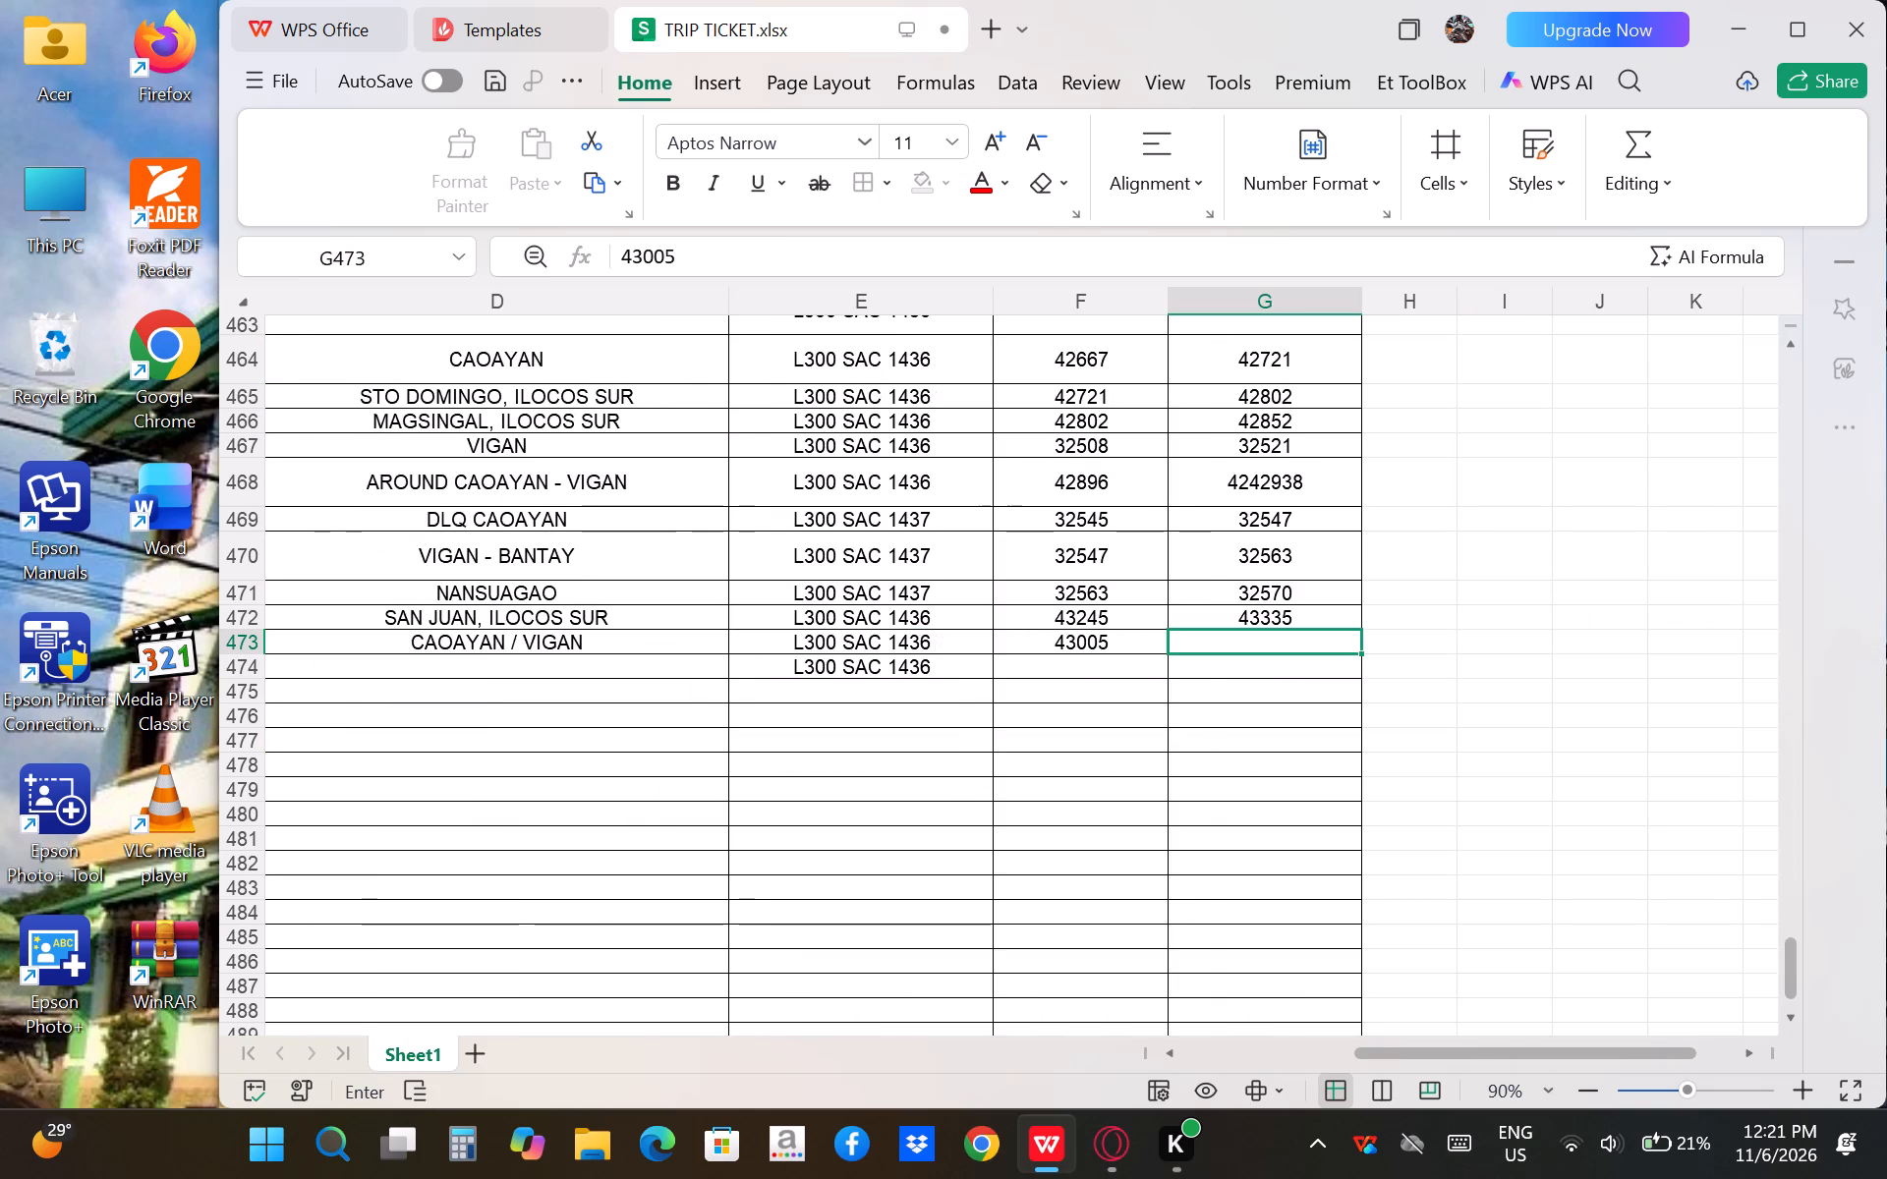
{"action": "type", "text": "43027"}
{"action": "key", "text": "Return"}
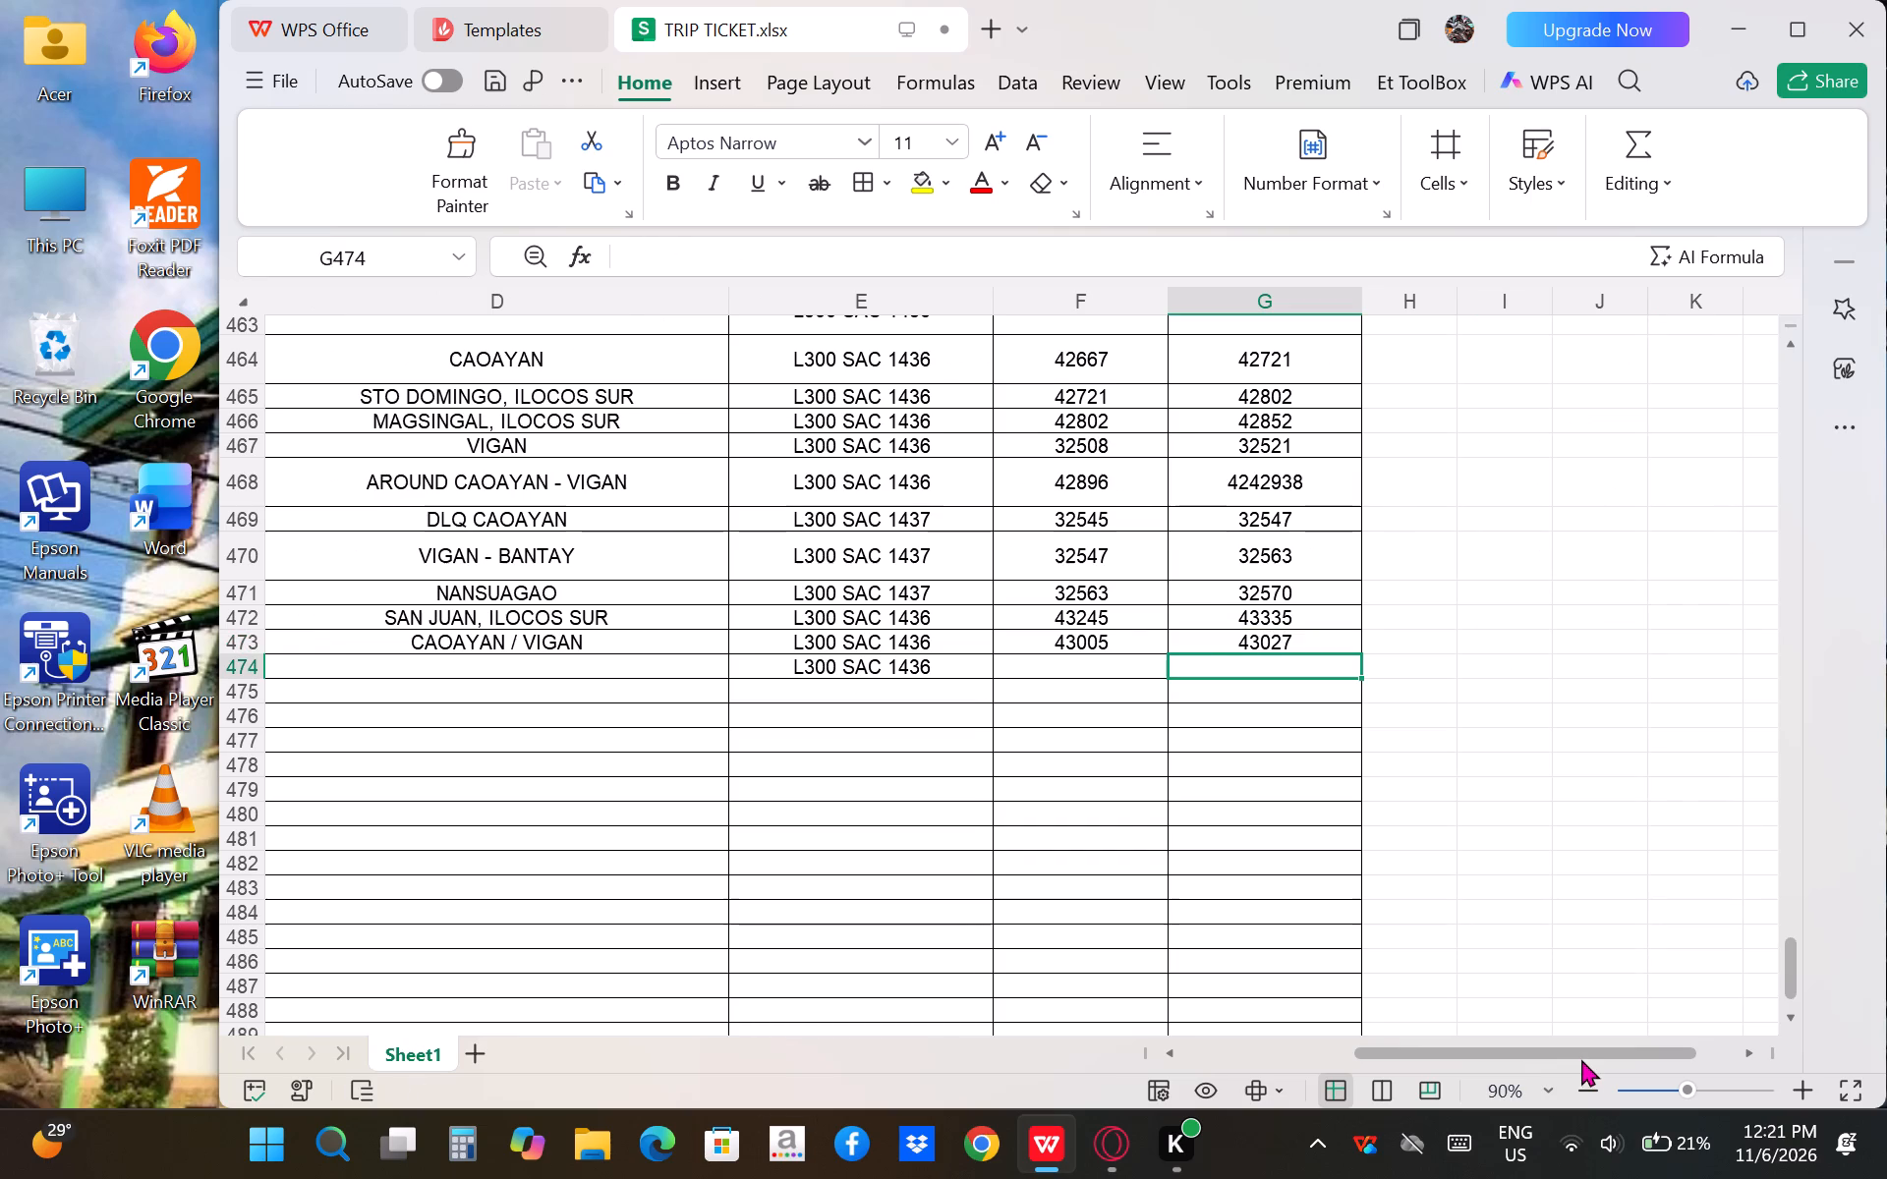
Copy the date 4/28/2026 from B473 into B474, keeping it in both cells.
{"action": "left_click_drag", "start_coordinate": [1581, 1058], "coordinate": [1286, 1004]}
{"action": "left_click", "coordinate": [461, 676]}
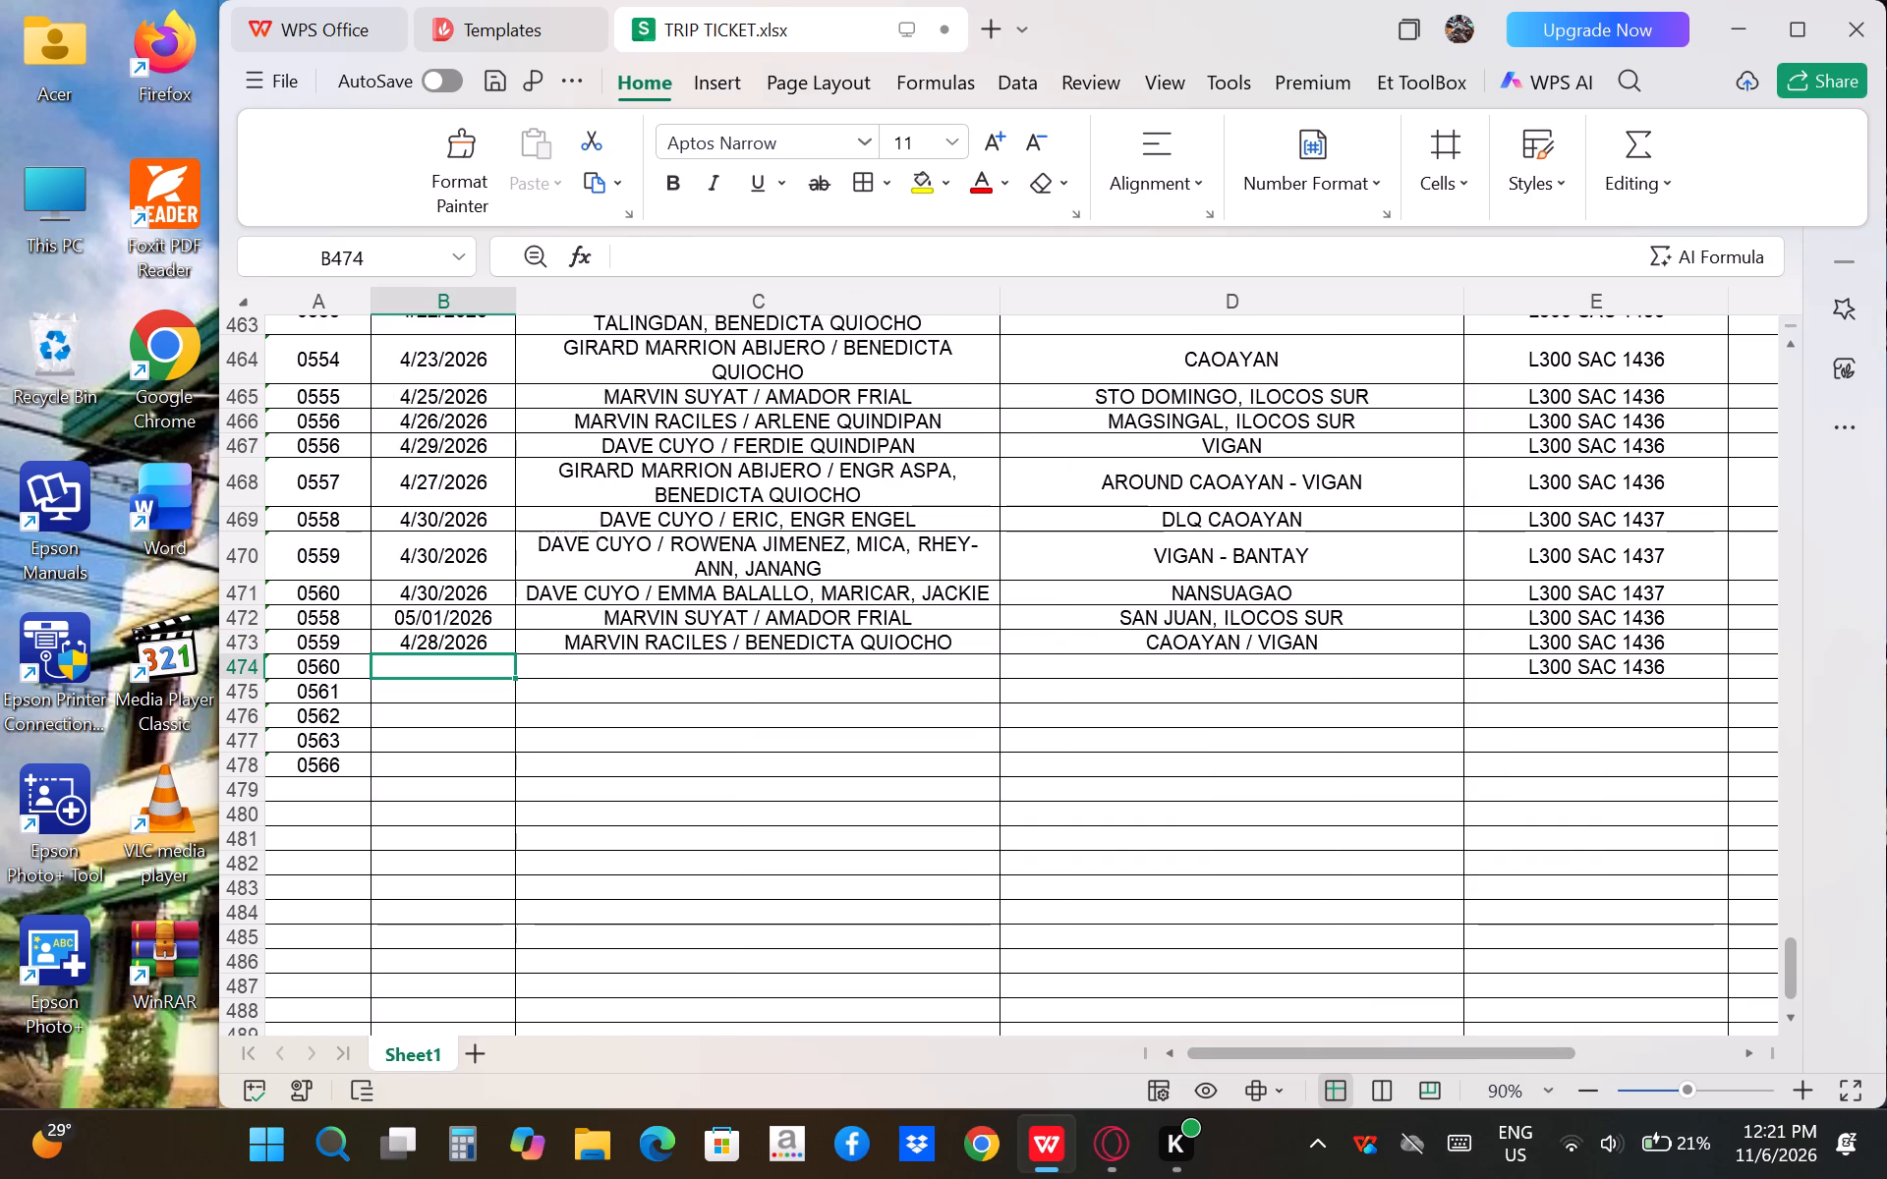
{"action": "left_click", "coordinate": [467, 640]}
{"action": "key", "text": "ctrl+c"}
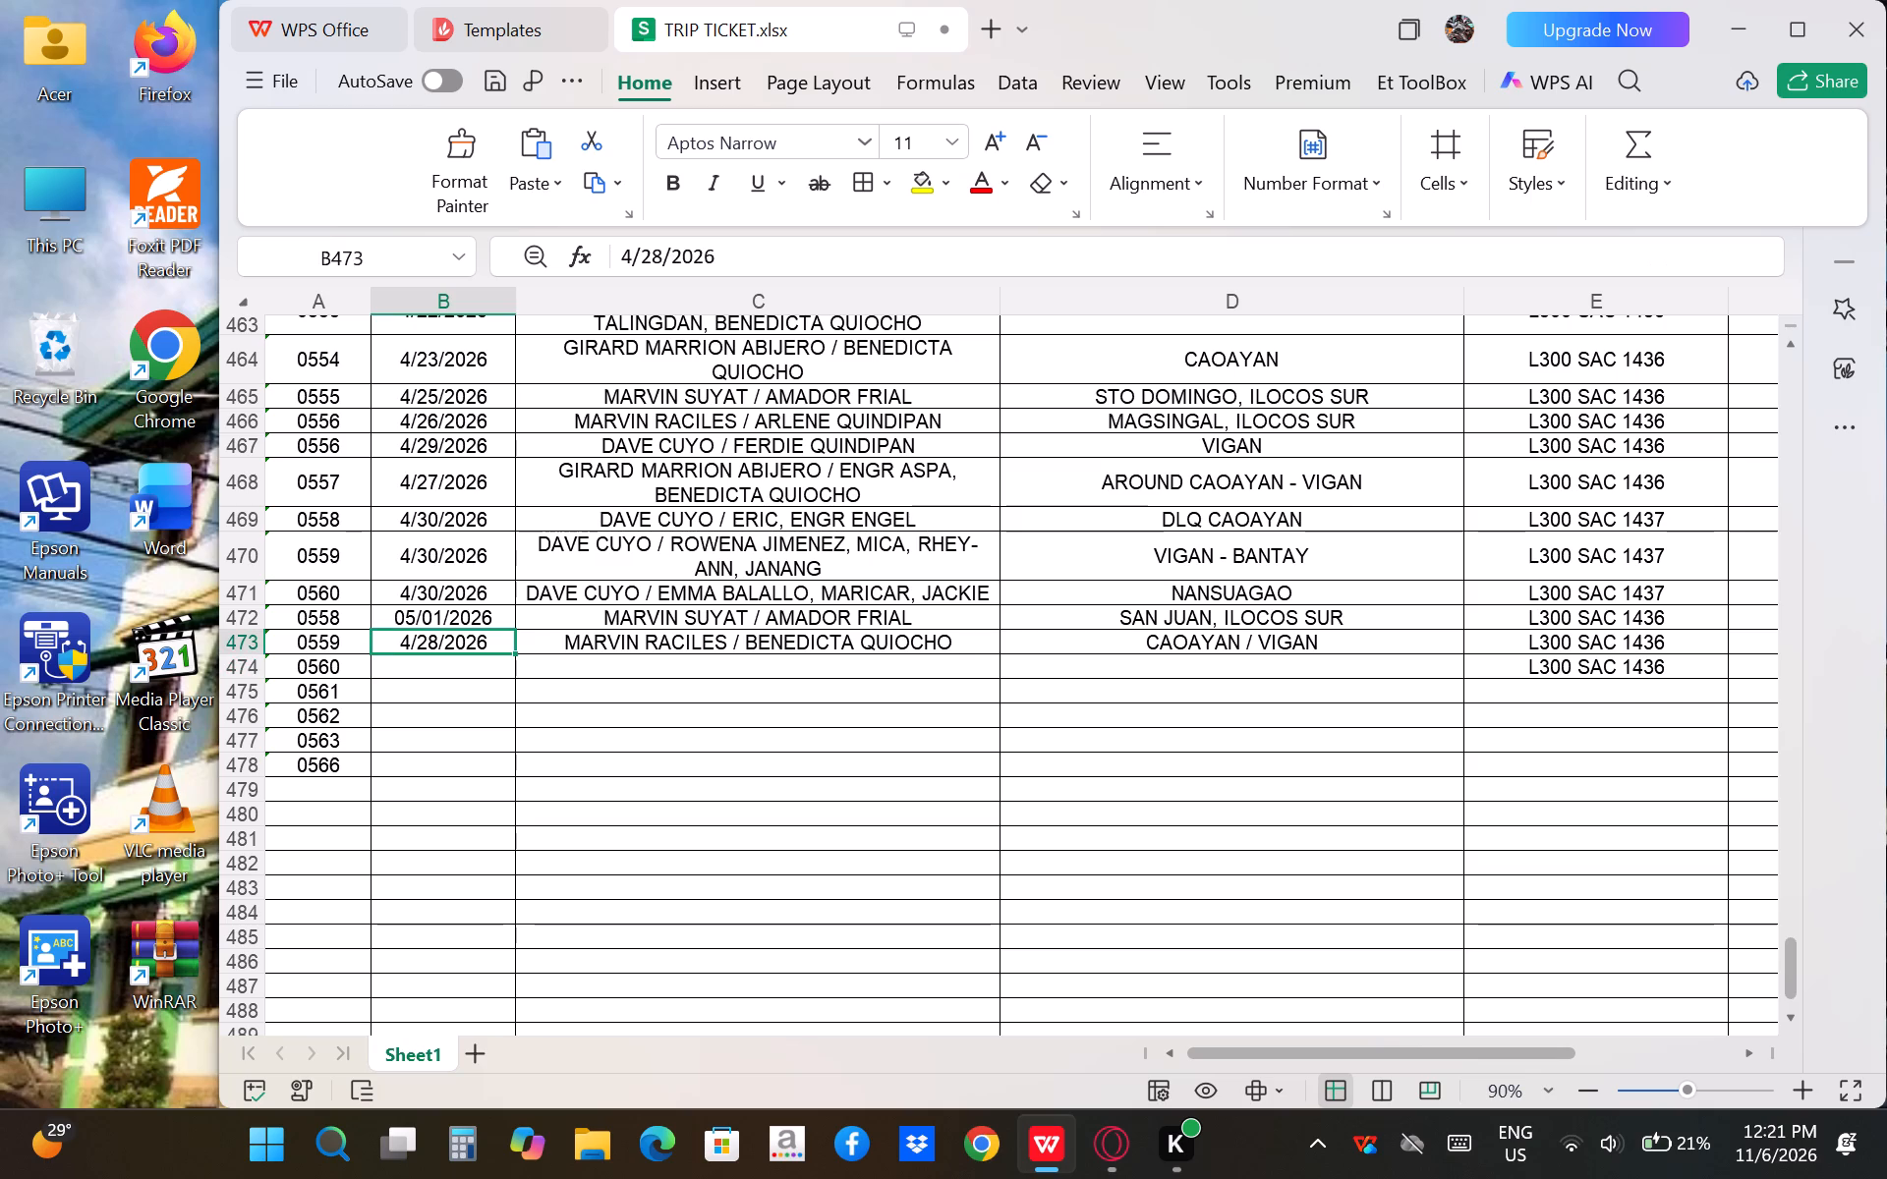
{"action": "left_click", "coordinate": [461, 655]}
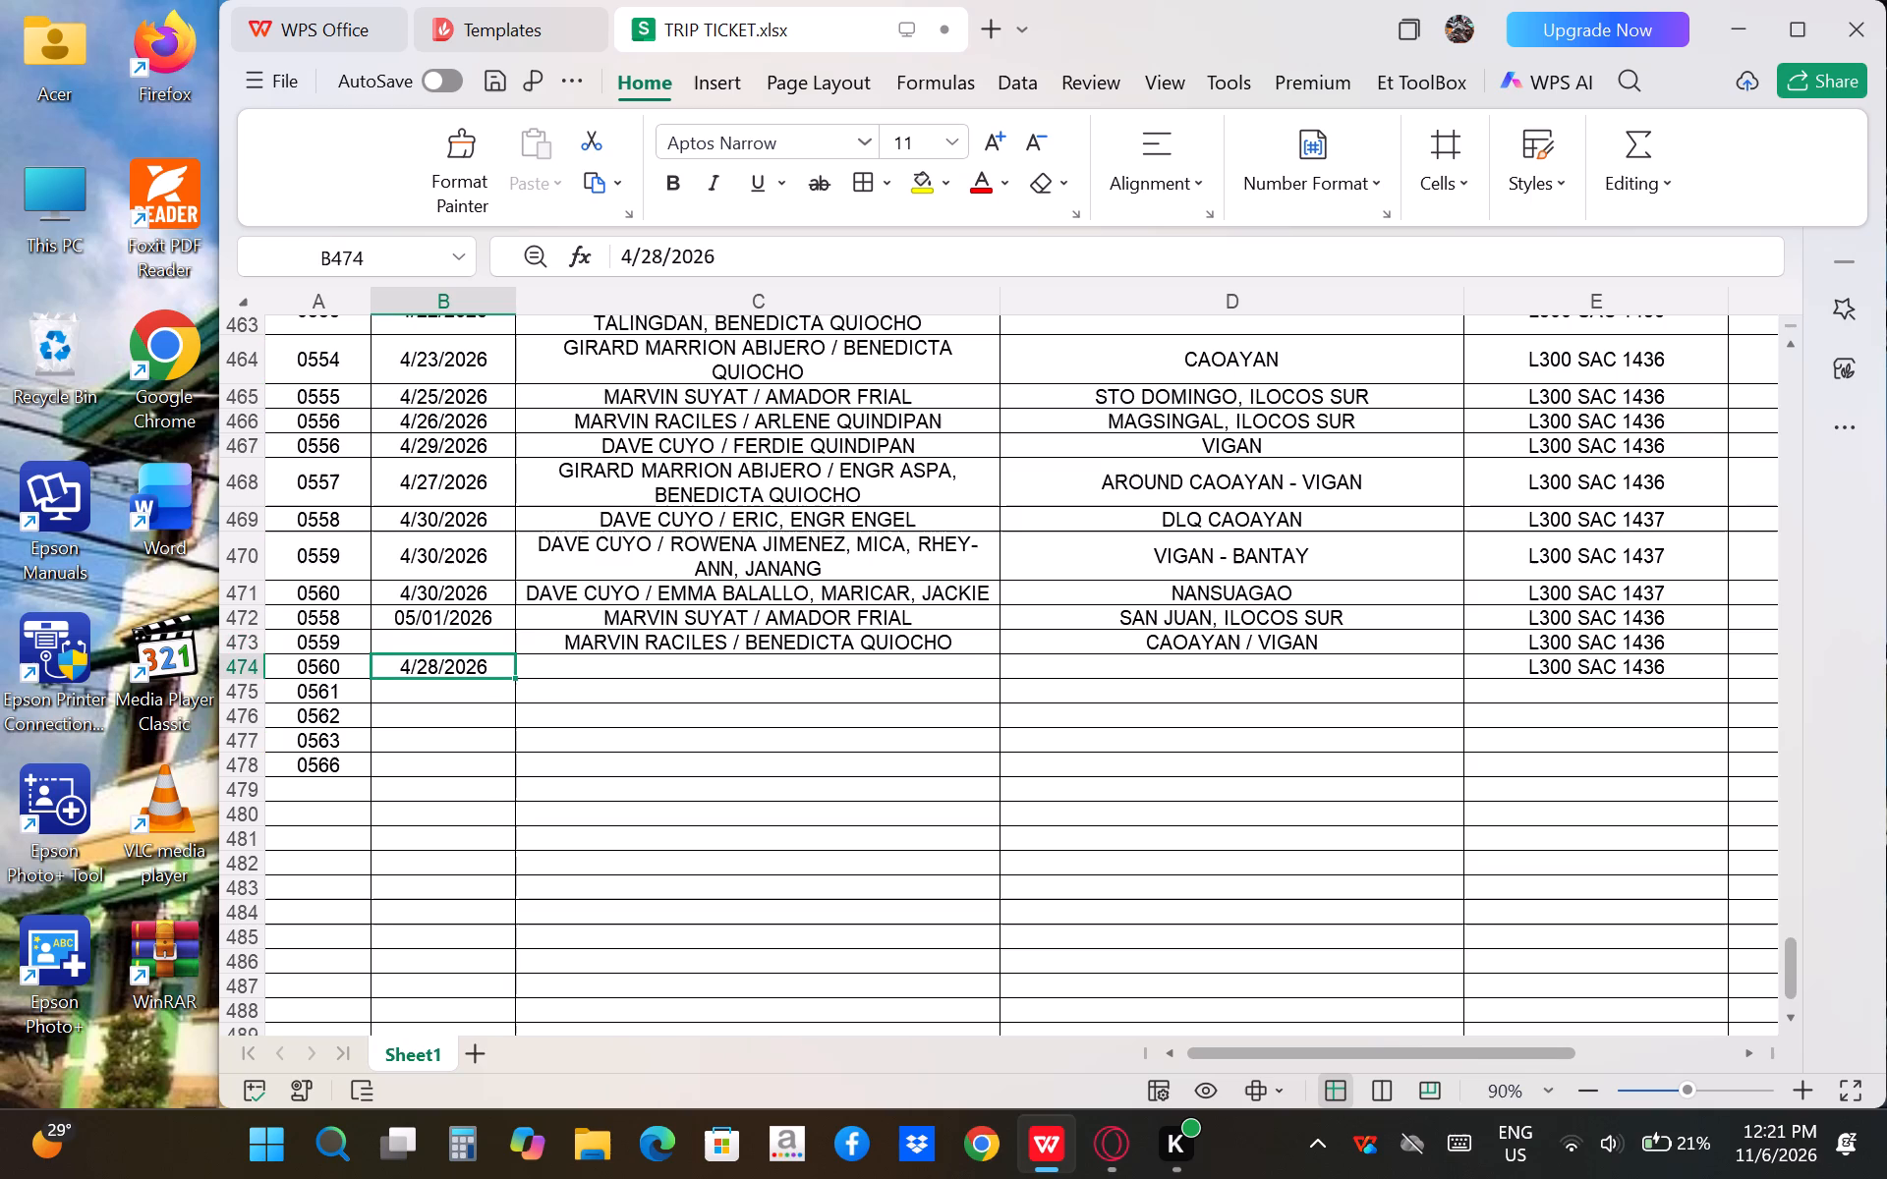
{"action": "key", "text": "ctrl+c"}
{"action": "left_click", "coordinate": [463, 646]}
{"action": "key", "text": "Return"}
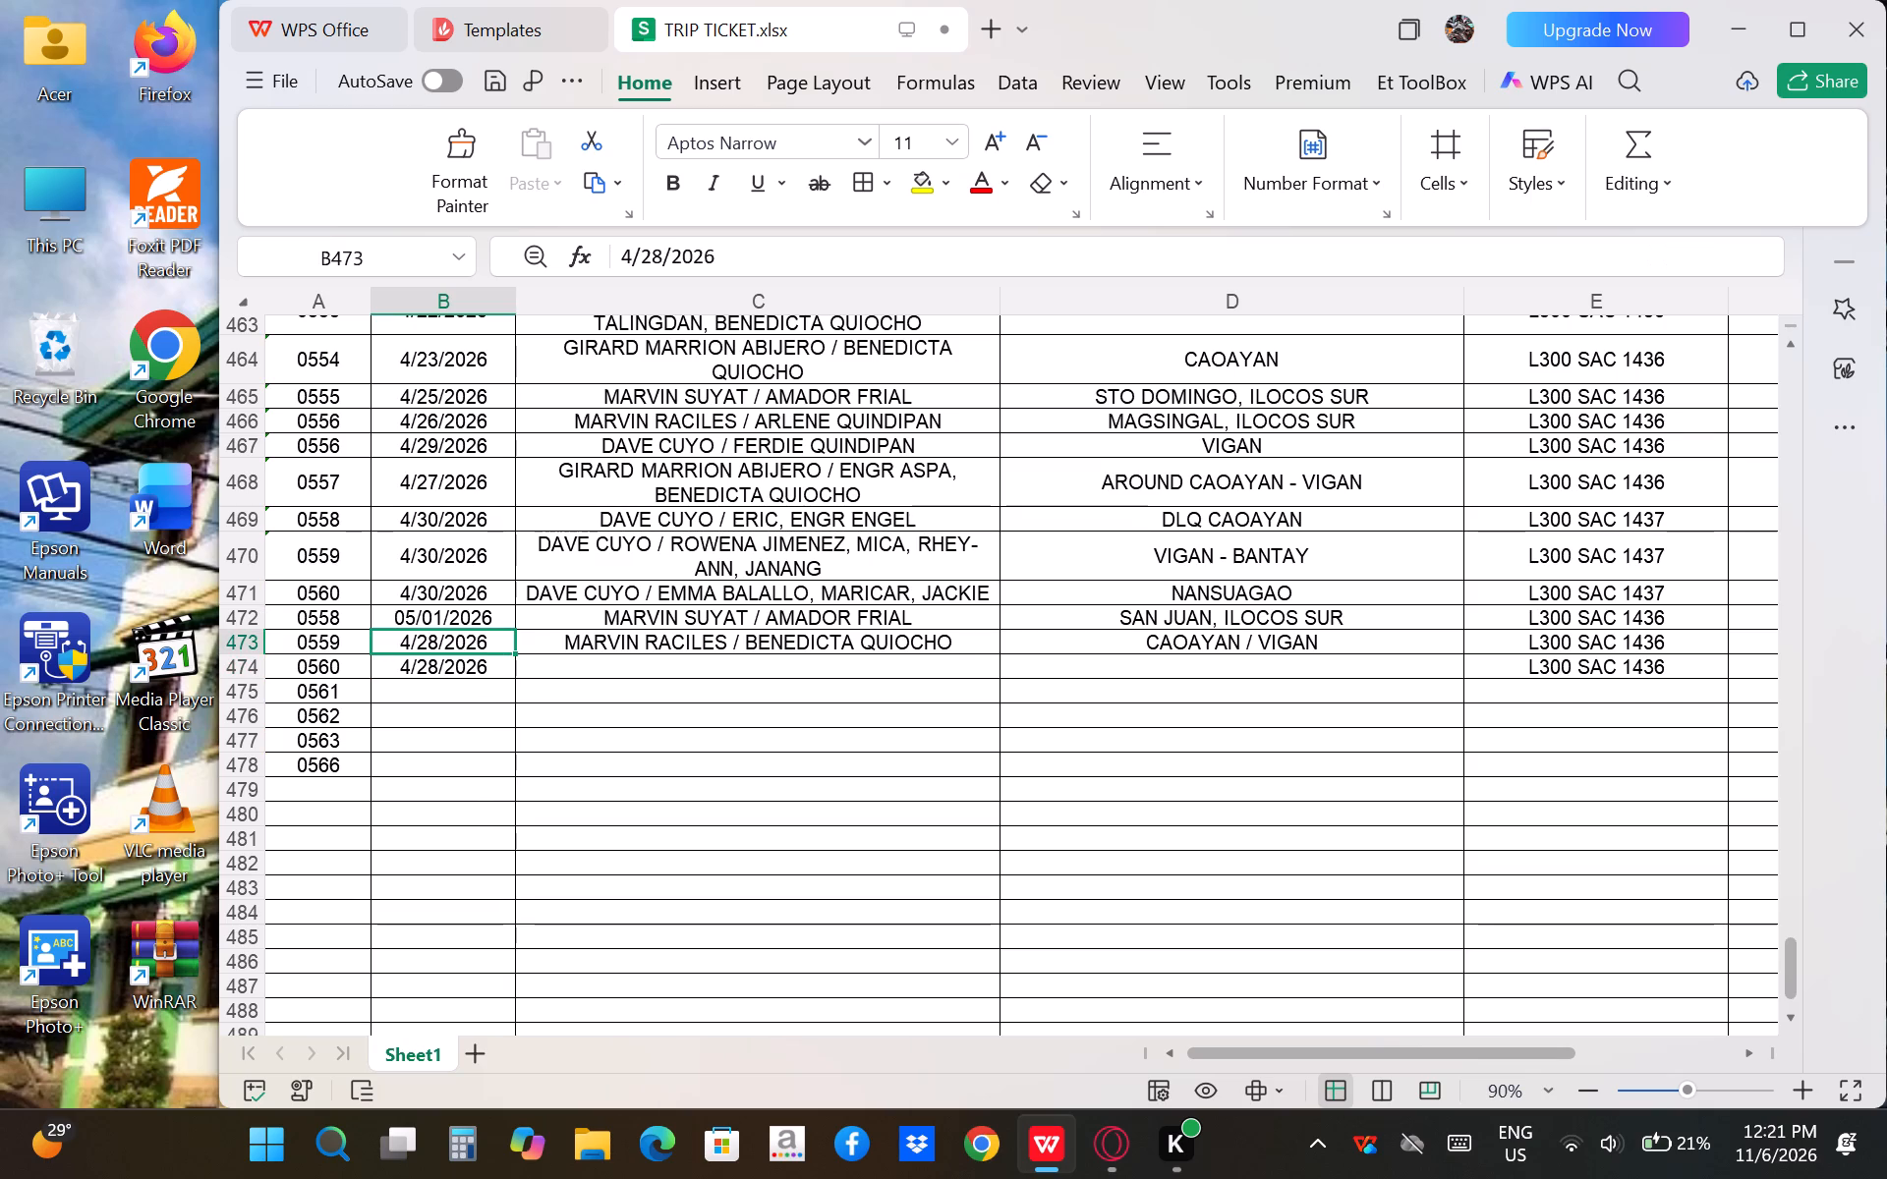
Copy the date 4/27/2026 from B468 into B475.
{"action": "left_click", "coordinate": [479, 477]}
{"action": "key", "text": "ctrl+c"}
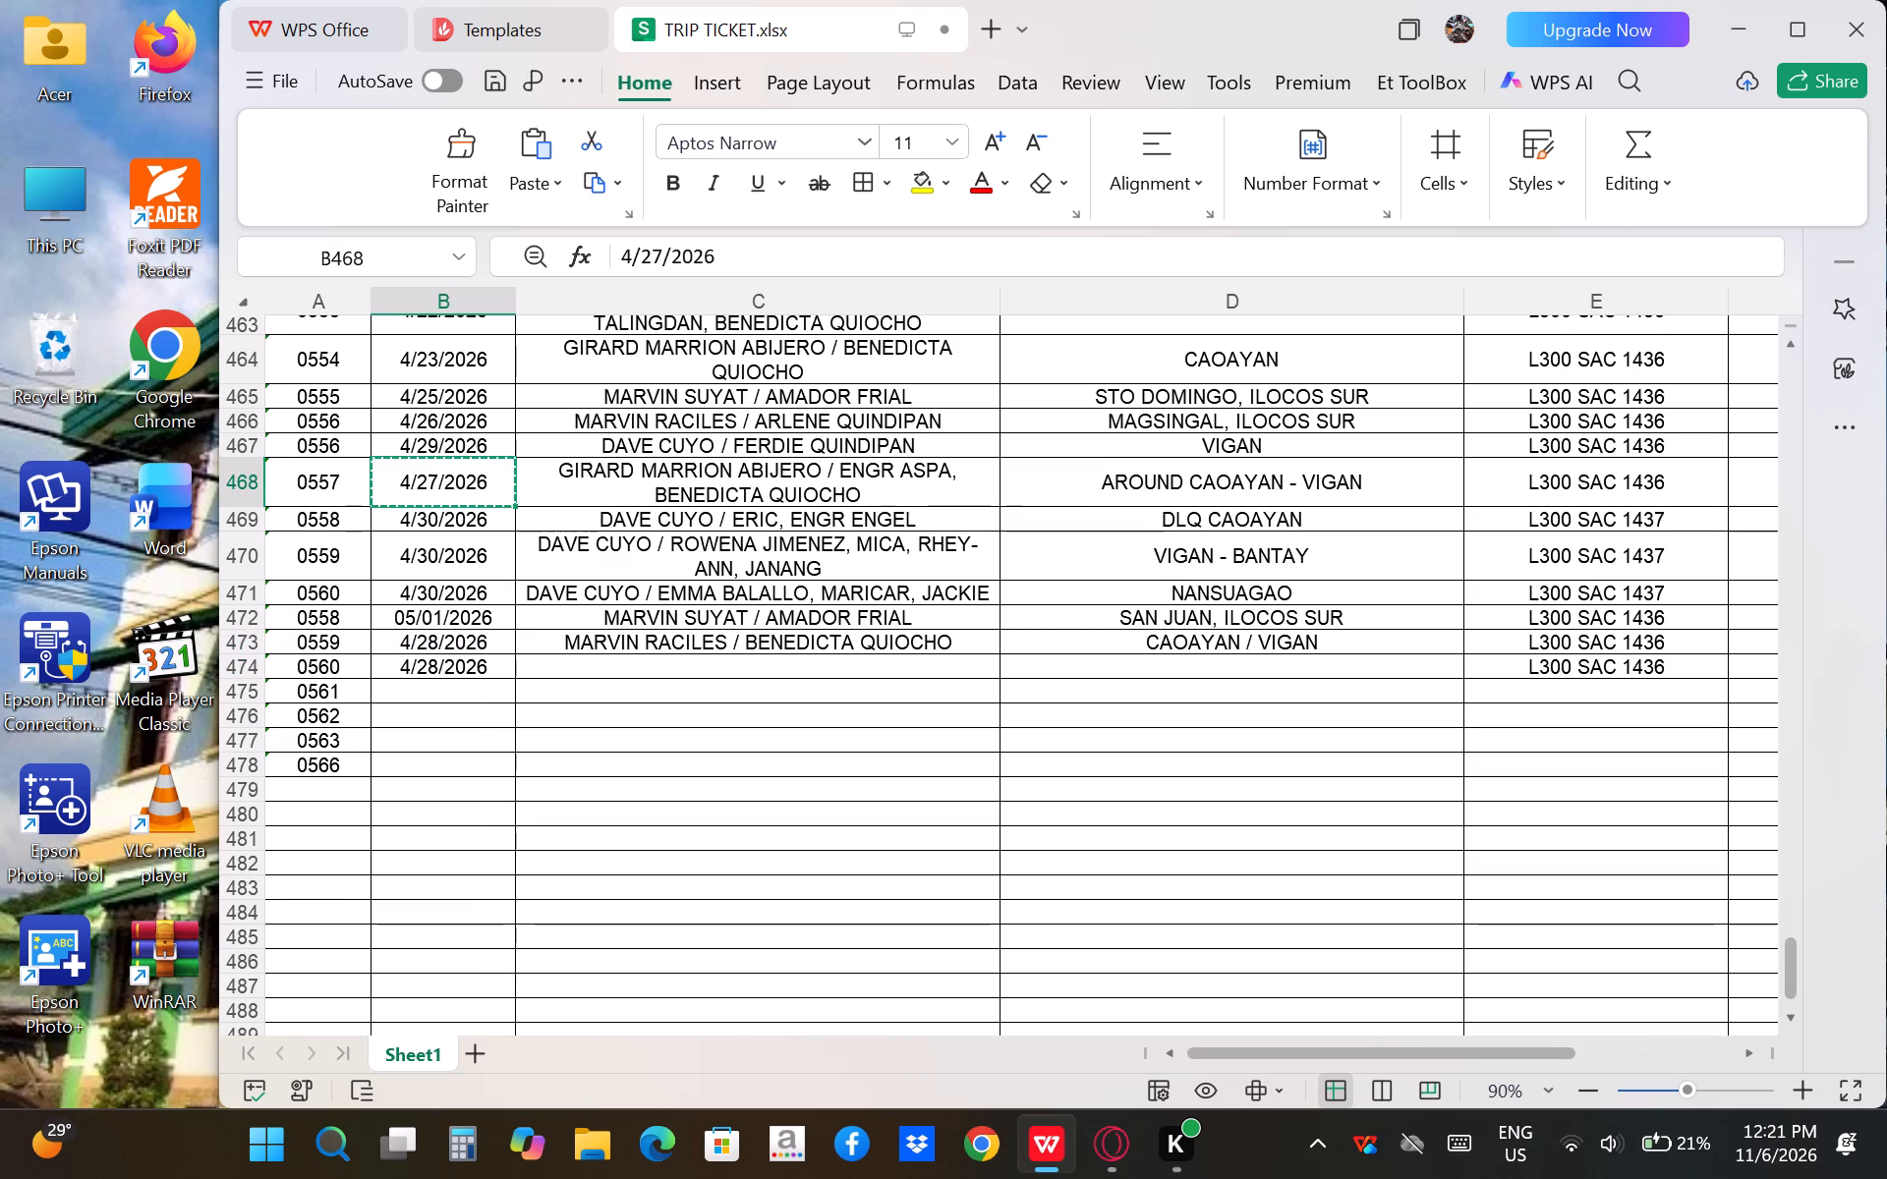
{"action": "left_click", "coordinate": [446, 689]}
{"action": "key", "text": "Return"}
Enter the same driver as row 473 and the passenger's name in C474, and the destination NARVACAN, ILOCOS SUR in D474.
{"action": "left_click", "coordinate": [617, 650]}
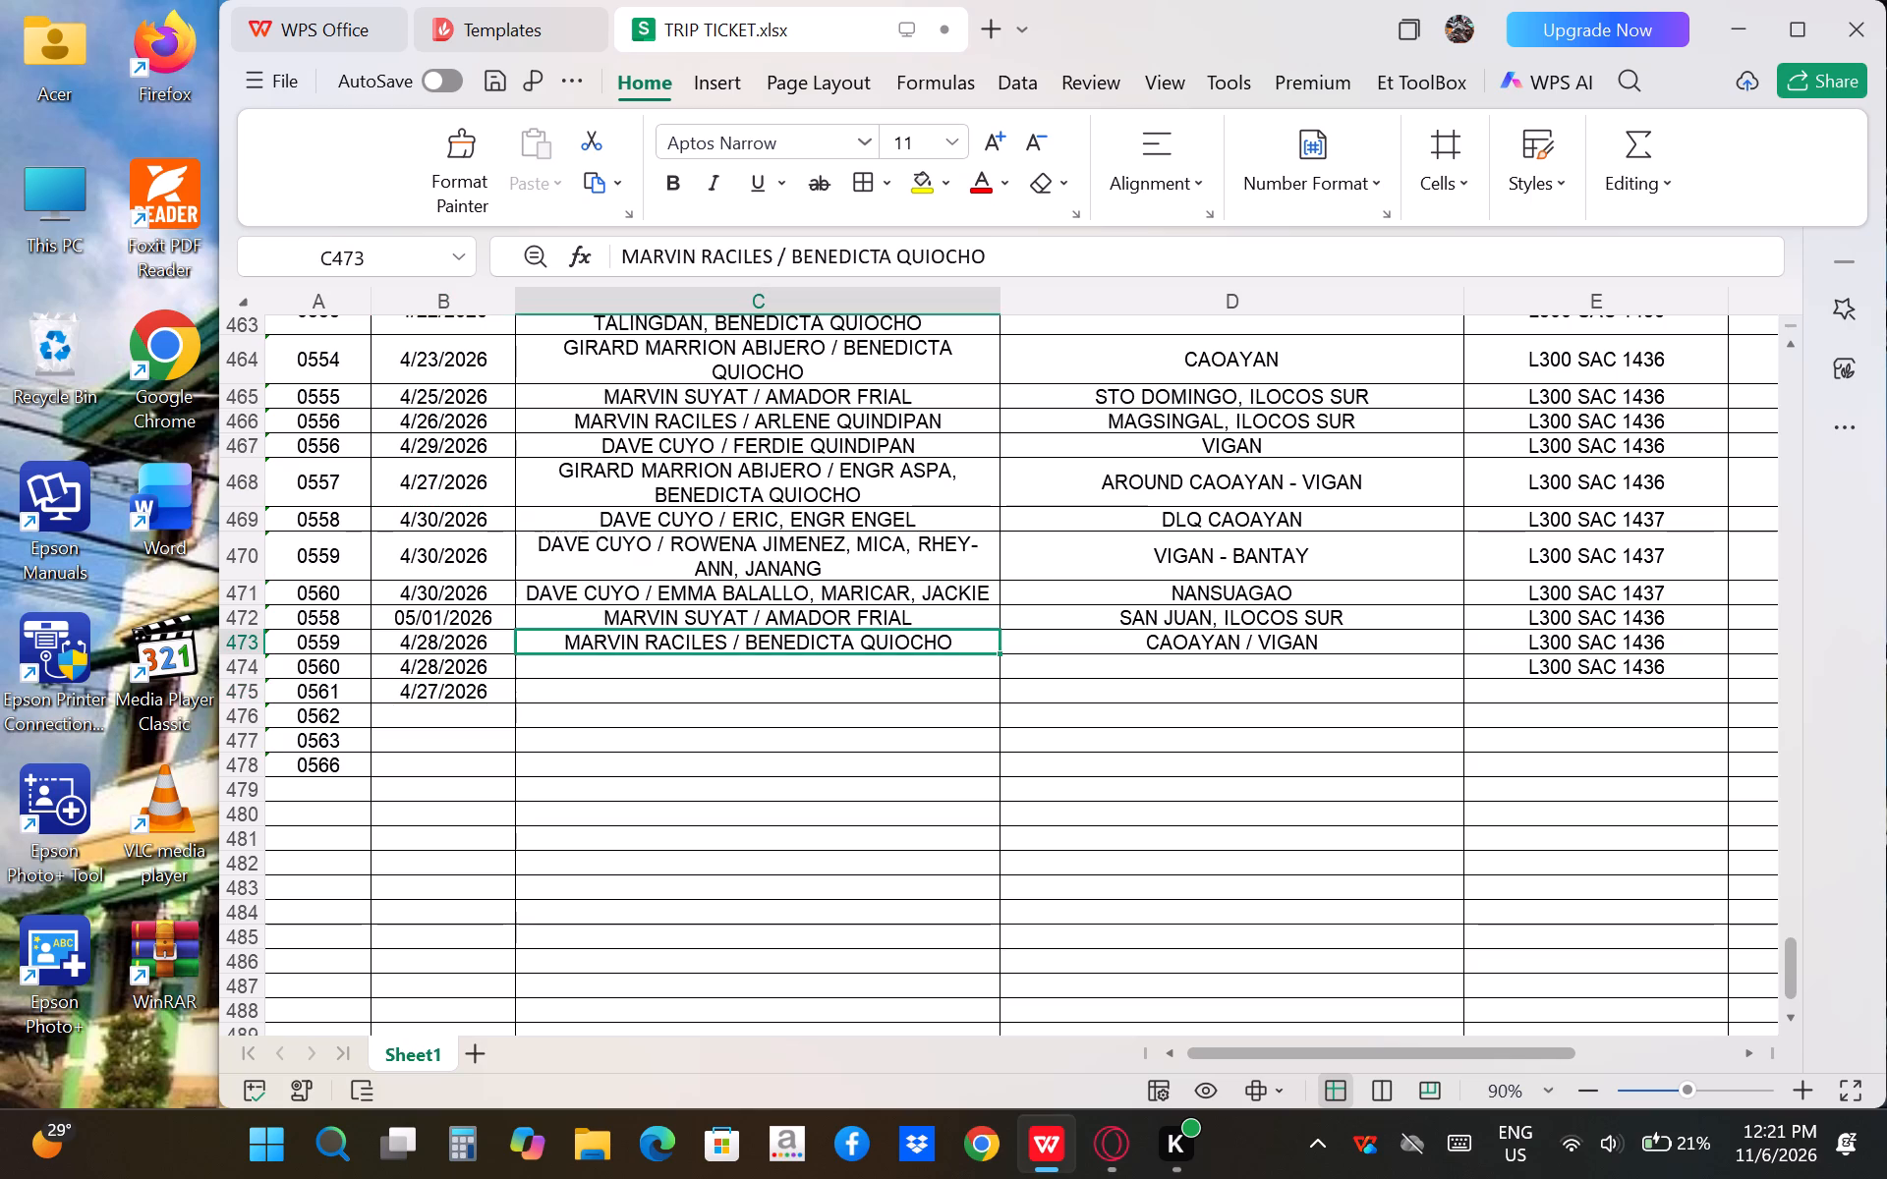
{"action": "left_click", "coordinate": [610, 665]}
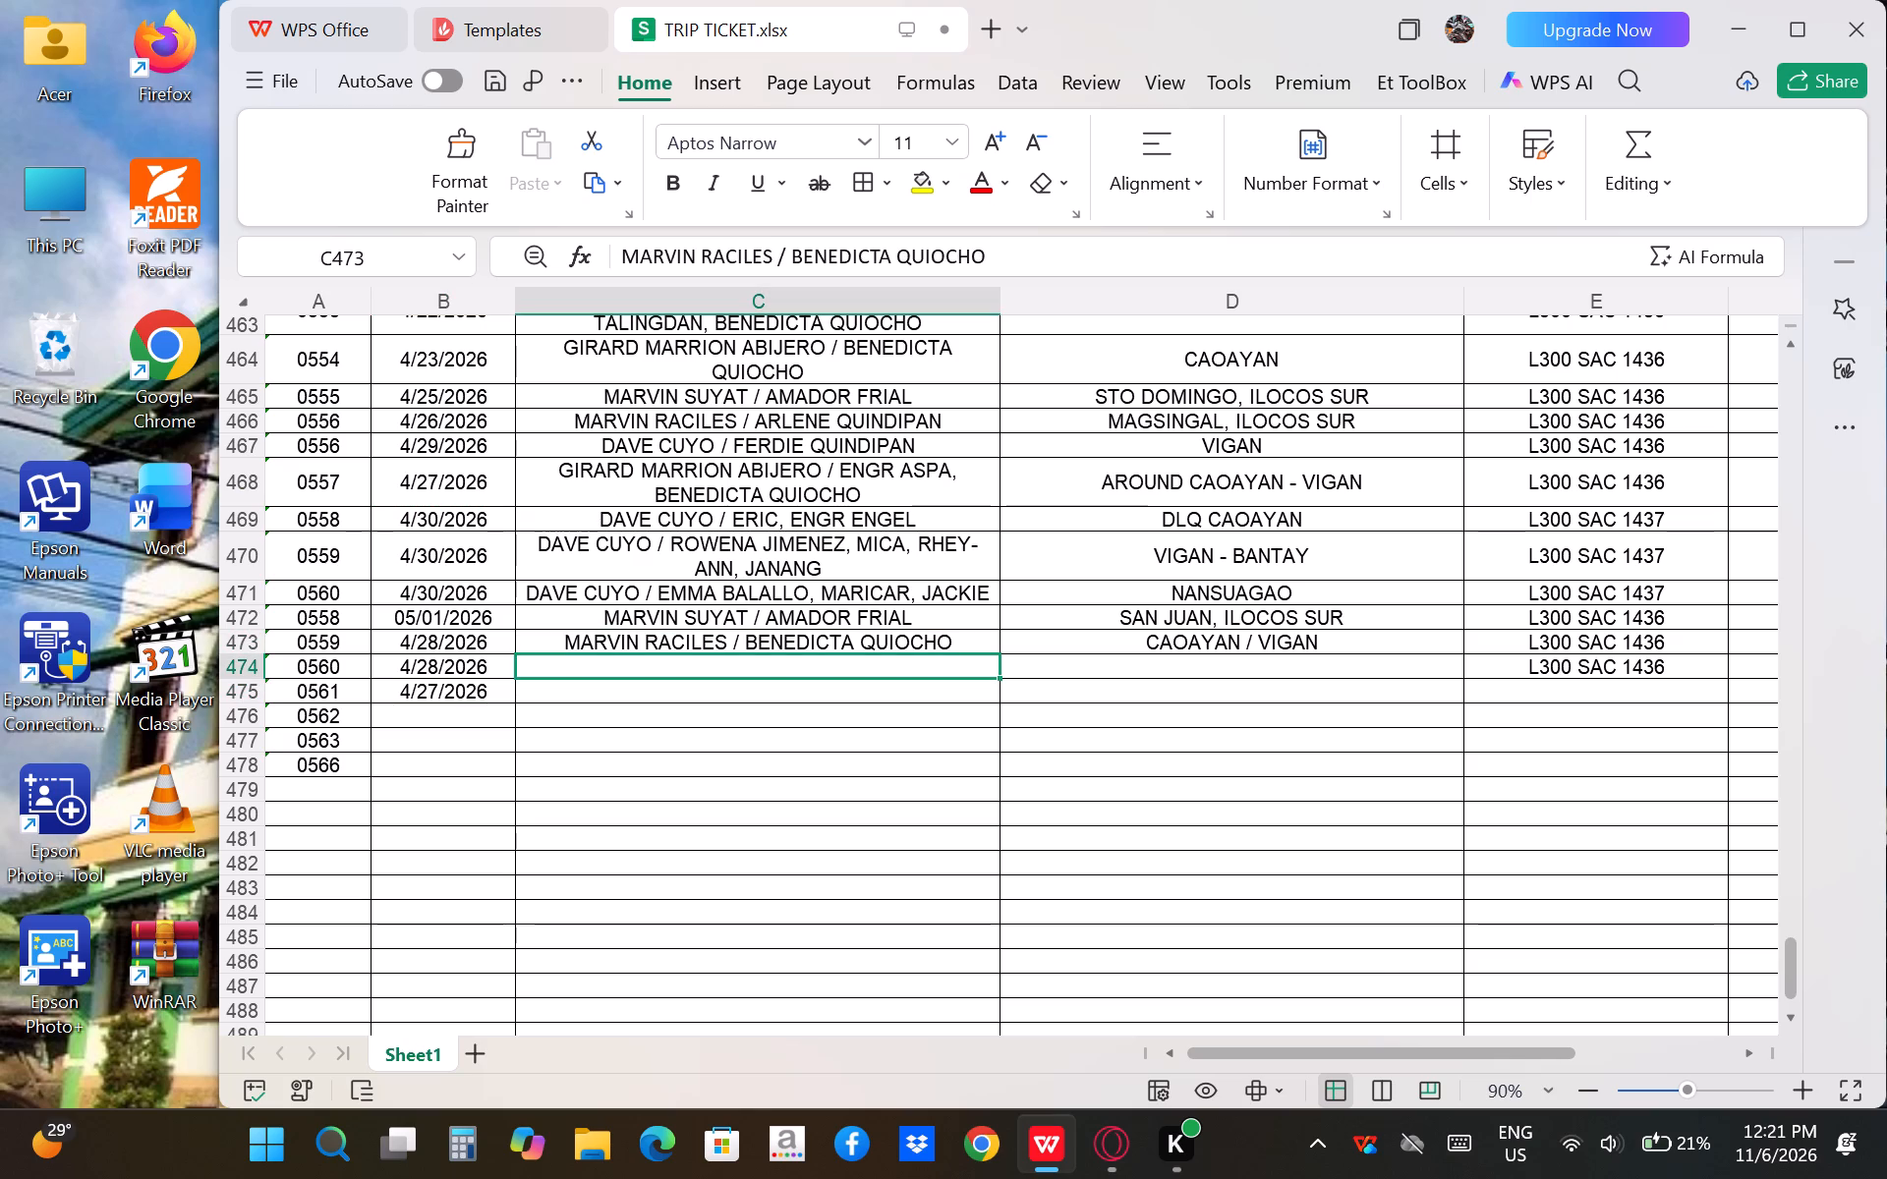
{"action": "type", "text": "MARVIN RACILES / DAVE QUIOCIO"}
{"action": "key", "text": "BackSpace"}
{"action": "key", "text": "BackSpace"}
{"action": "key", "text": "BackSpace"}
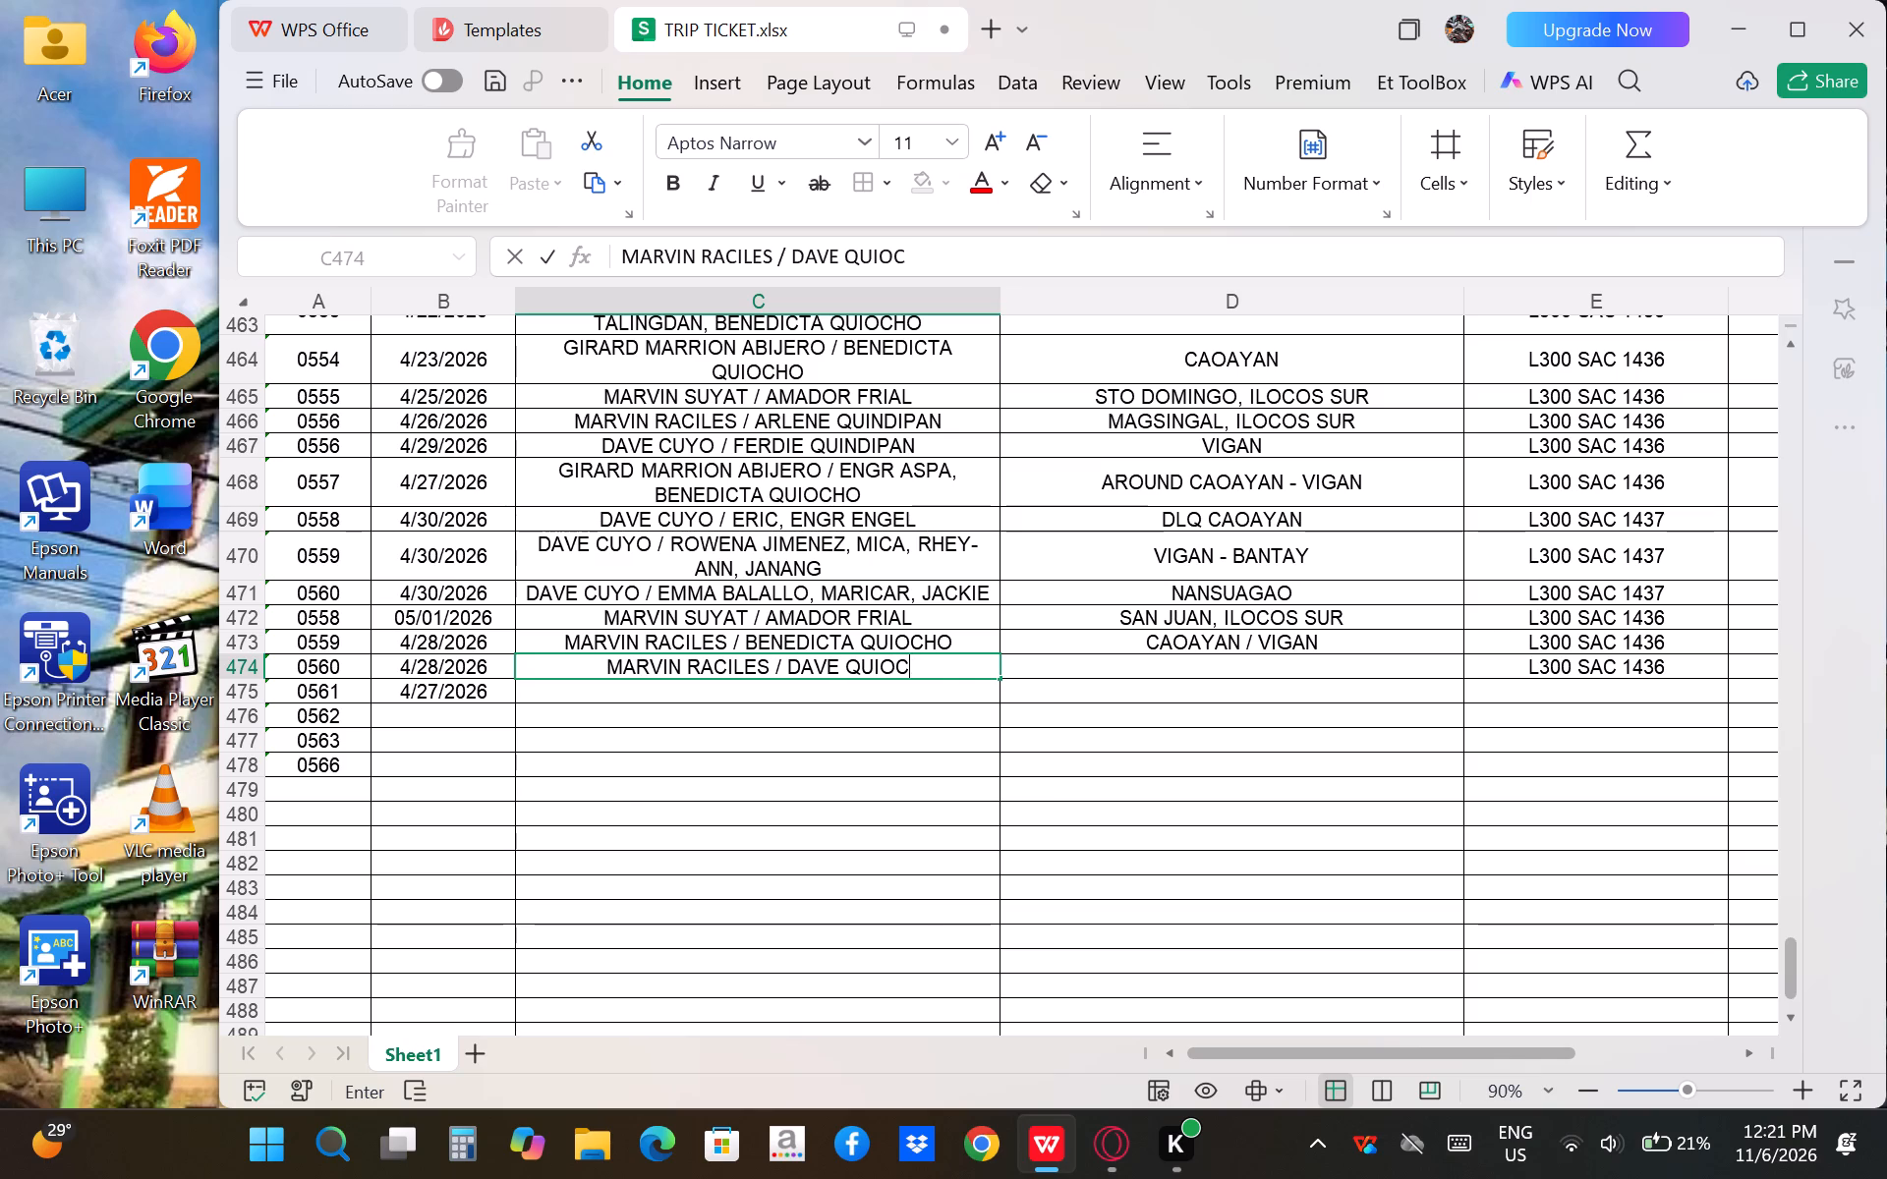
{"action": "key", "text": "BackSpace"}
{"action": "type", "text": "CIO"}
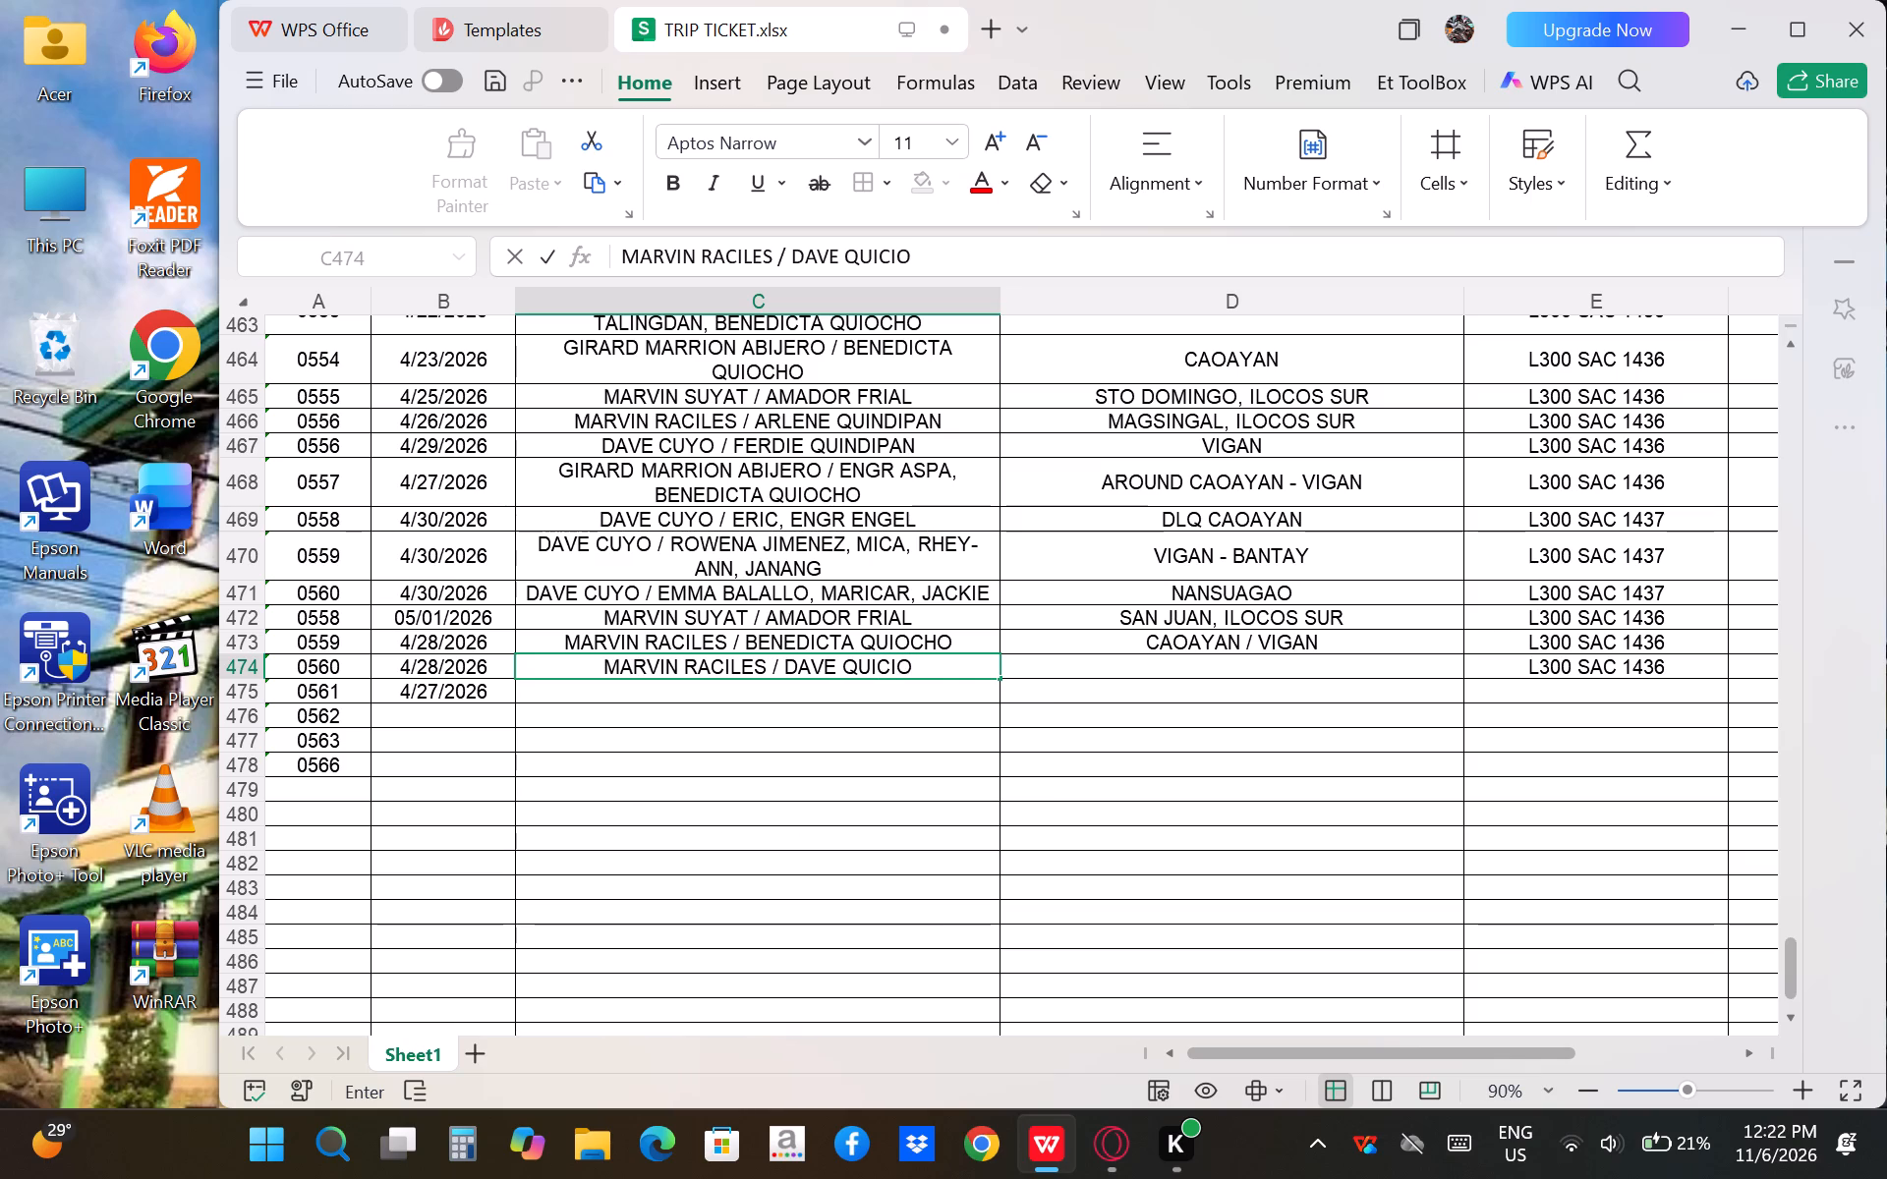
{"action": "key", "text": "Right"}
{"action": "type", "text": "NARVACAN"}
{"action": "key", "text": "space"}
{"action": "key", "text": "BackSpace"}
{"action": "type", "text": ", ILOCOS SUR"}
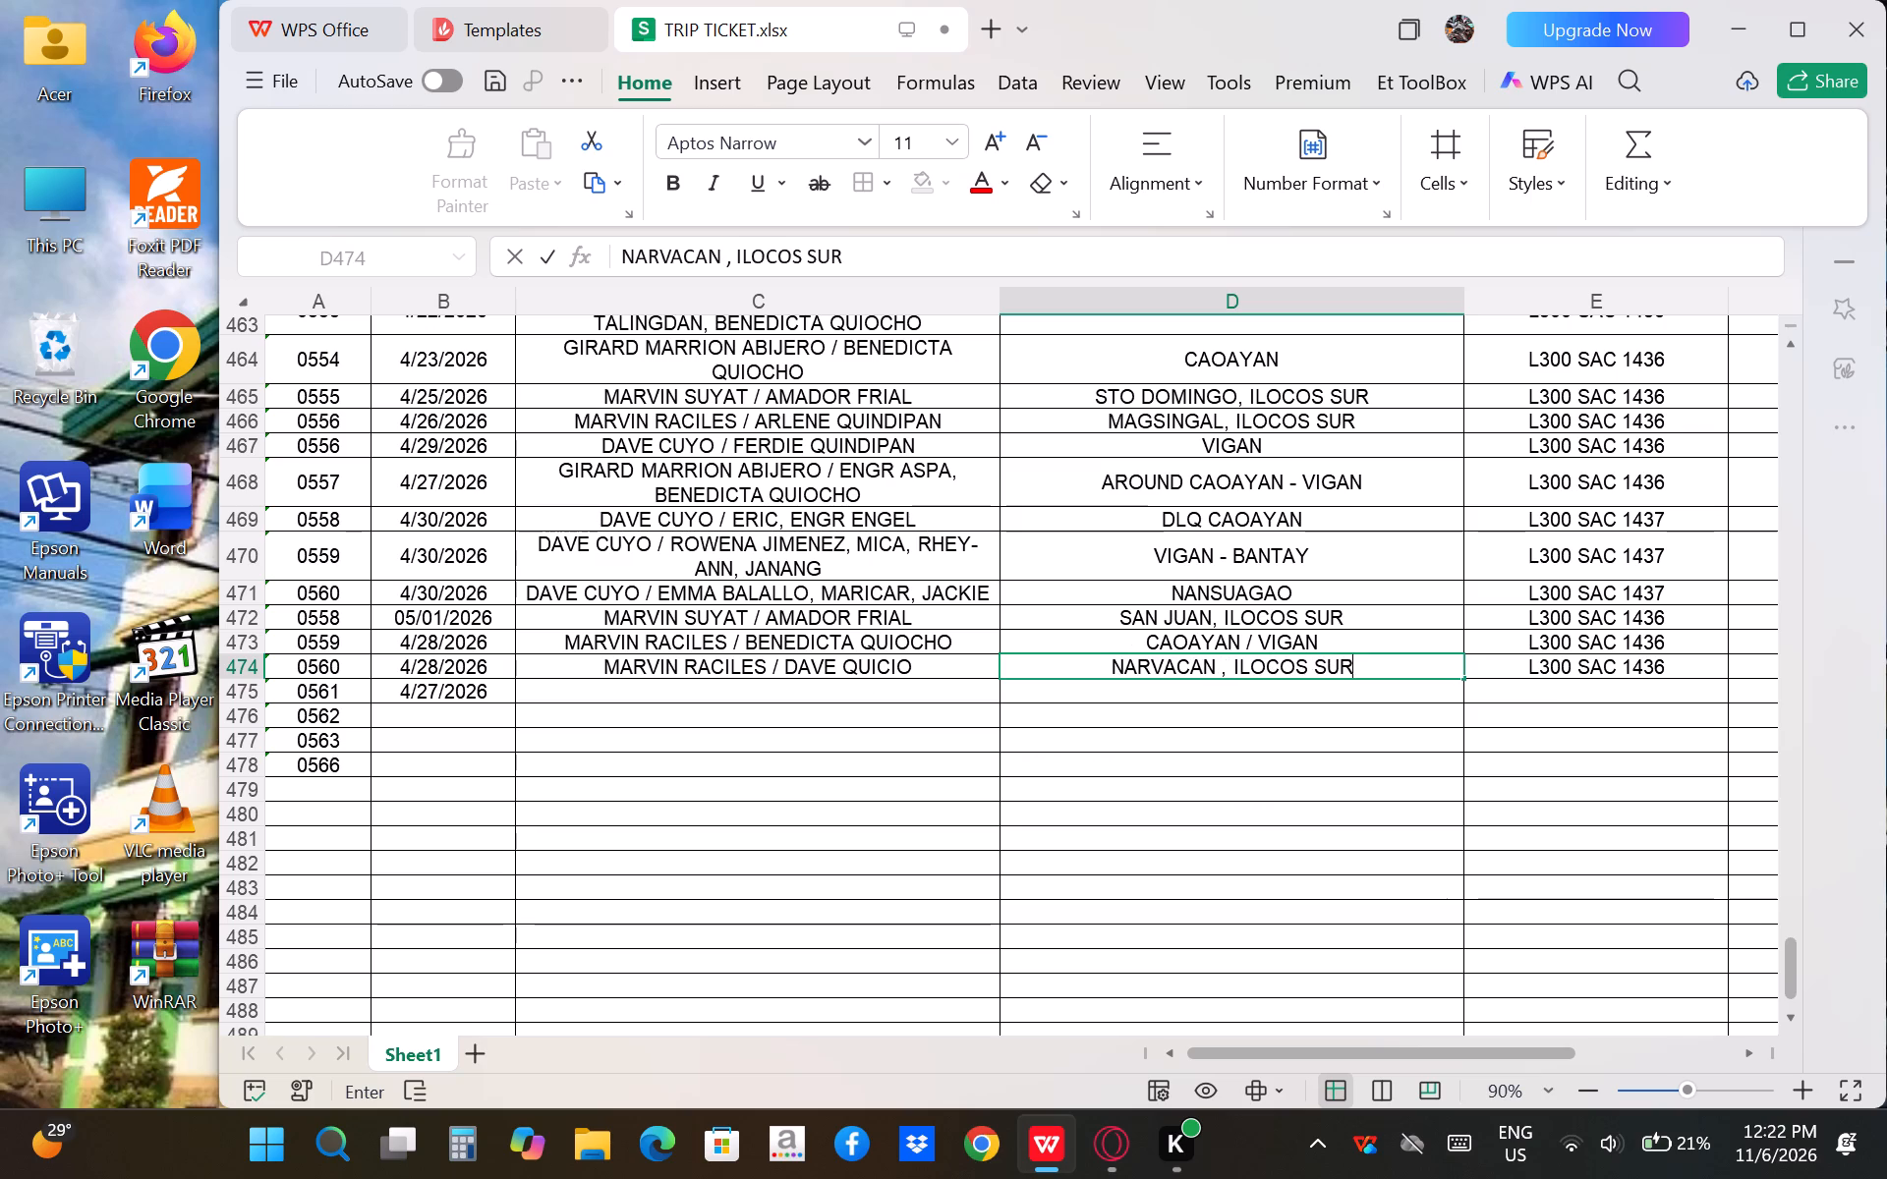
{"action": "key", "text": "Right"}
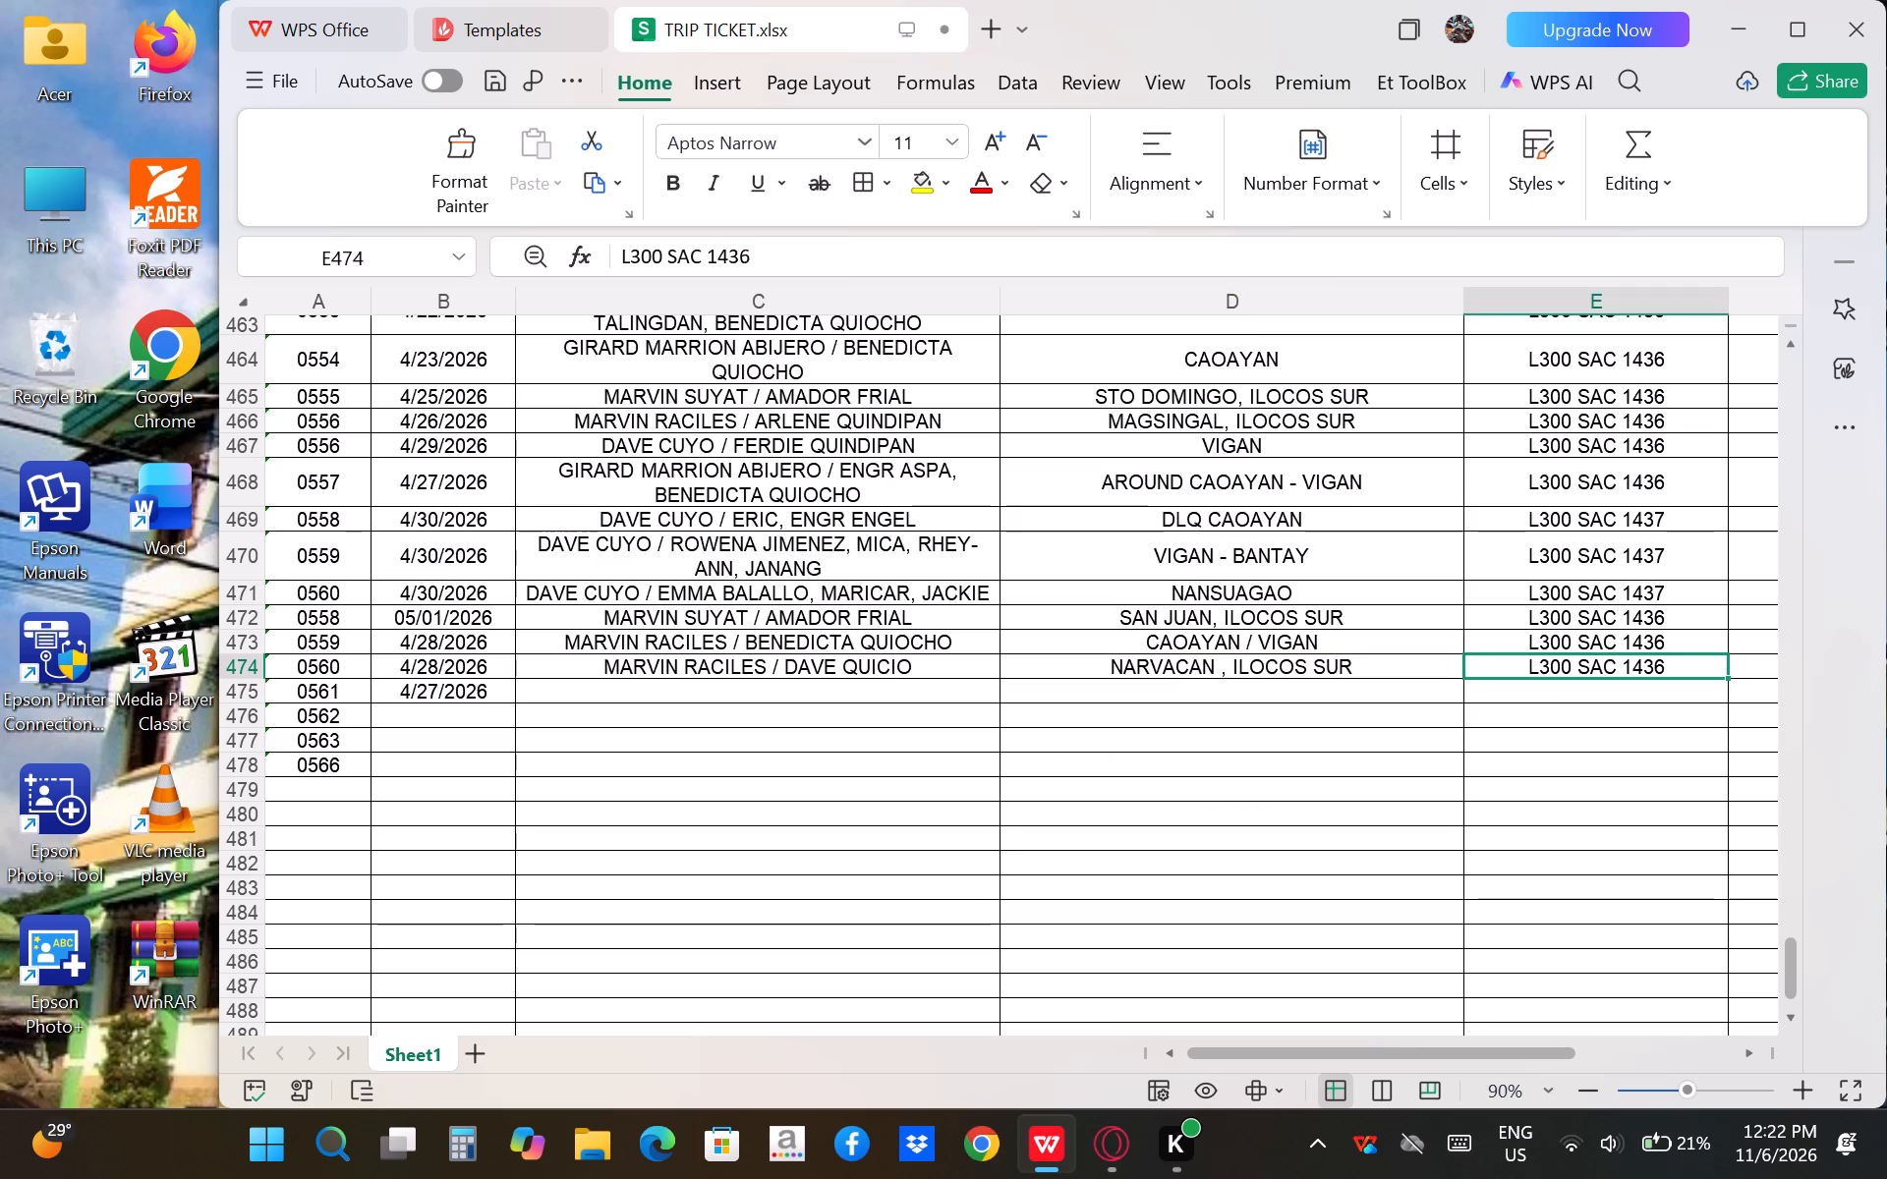
Complete row 474 with the numbers 42929 in F474 and 43005 in G474.
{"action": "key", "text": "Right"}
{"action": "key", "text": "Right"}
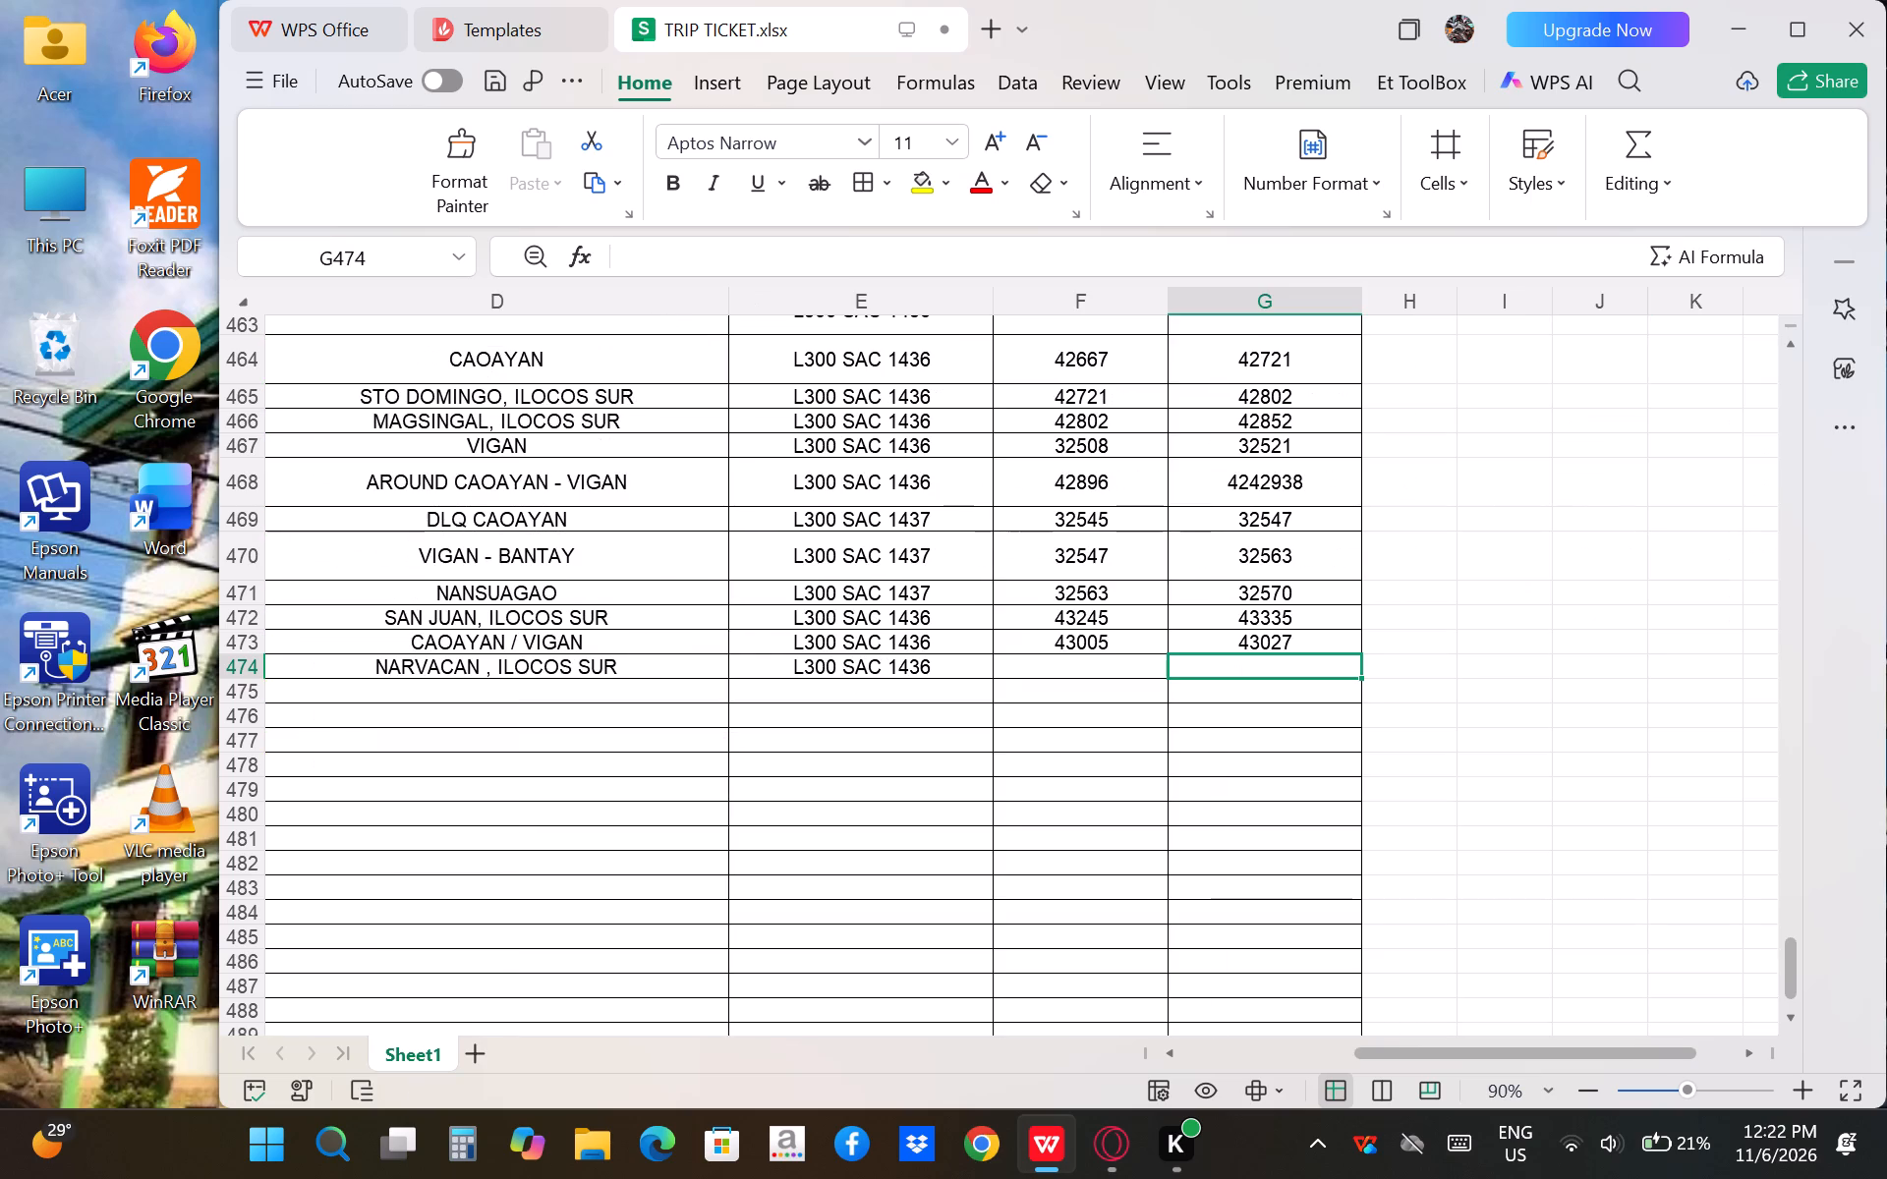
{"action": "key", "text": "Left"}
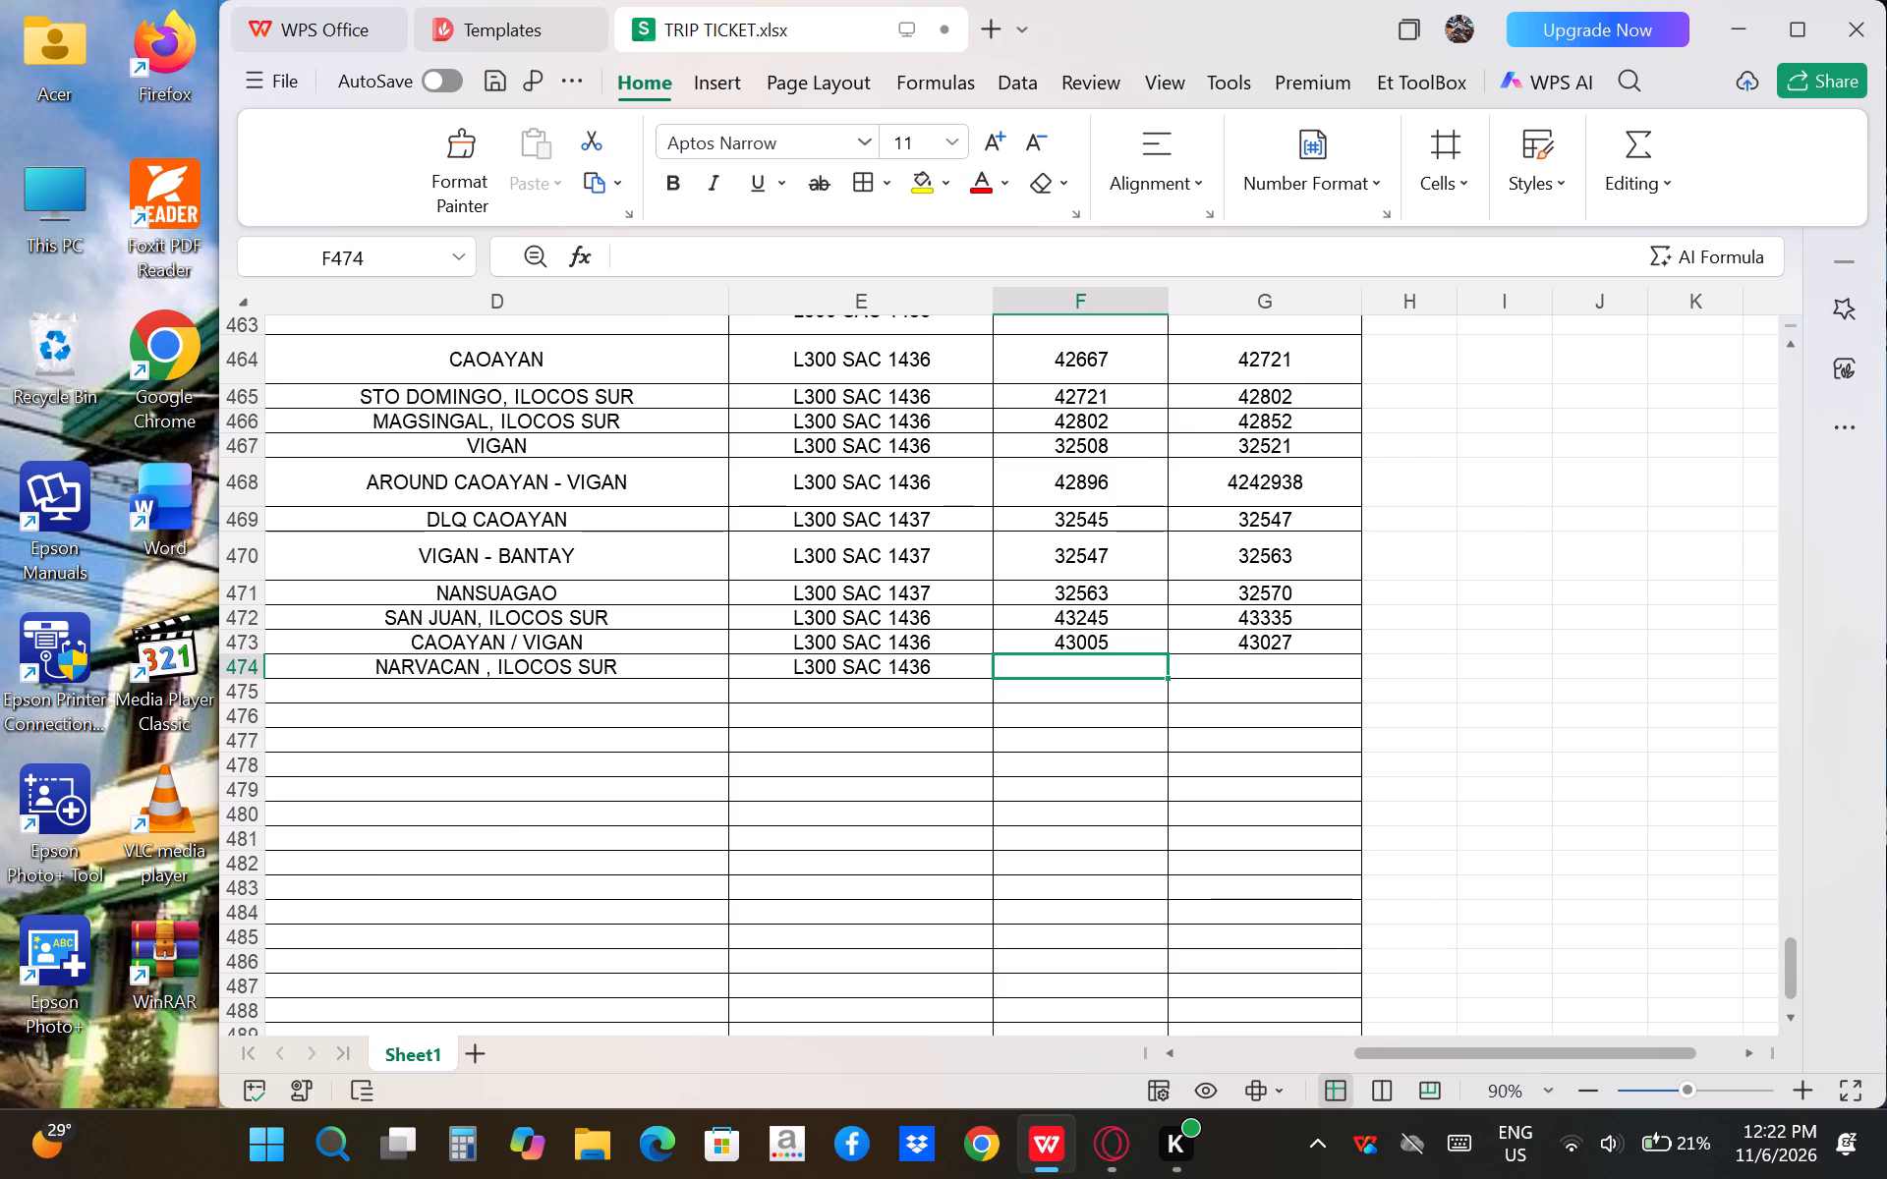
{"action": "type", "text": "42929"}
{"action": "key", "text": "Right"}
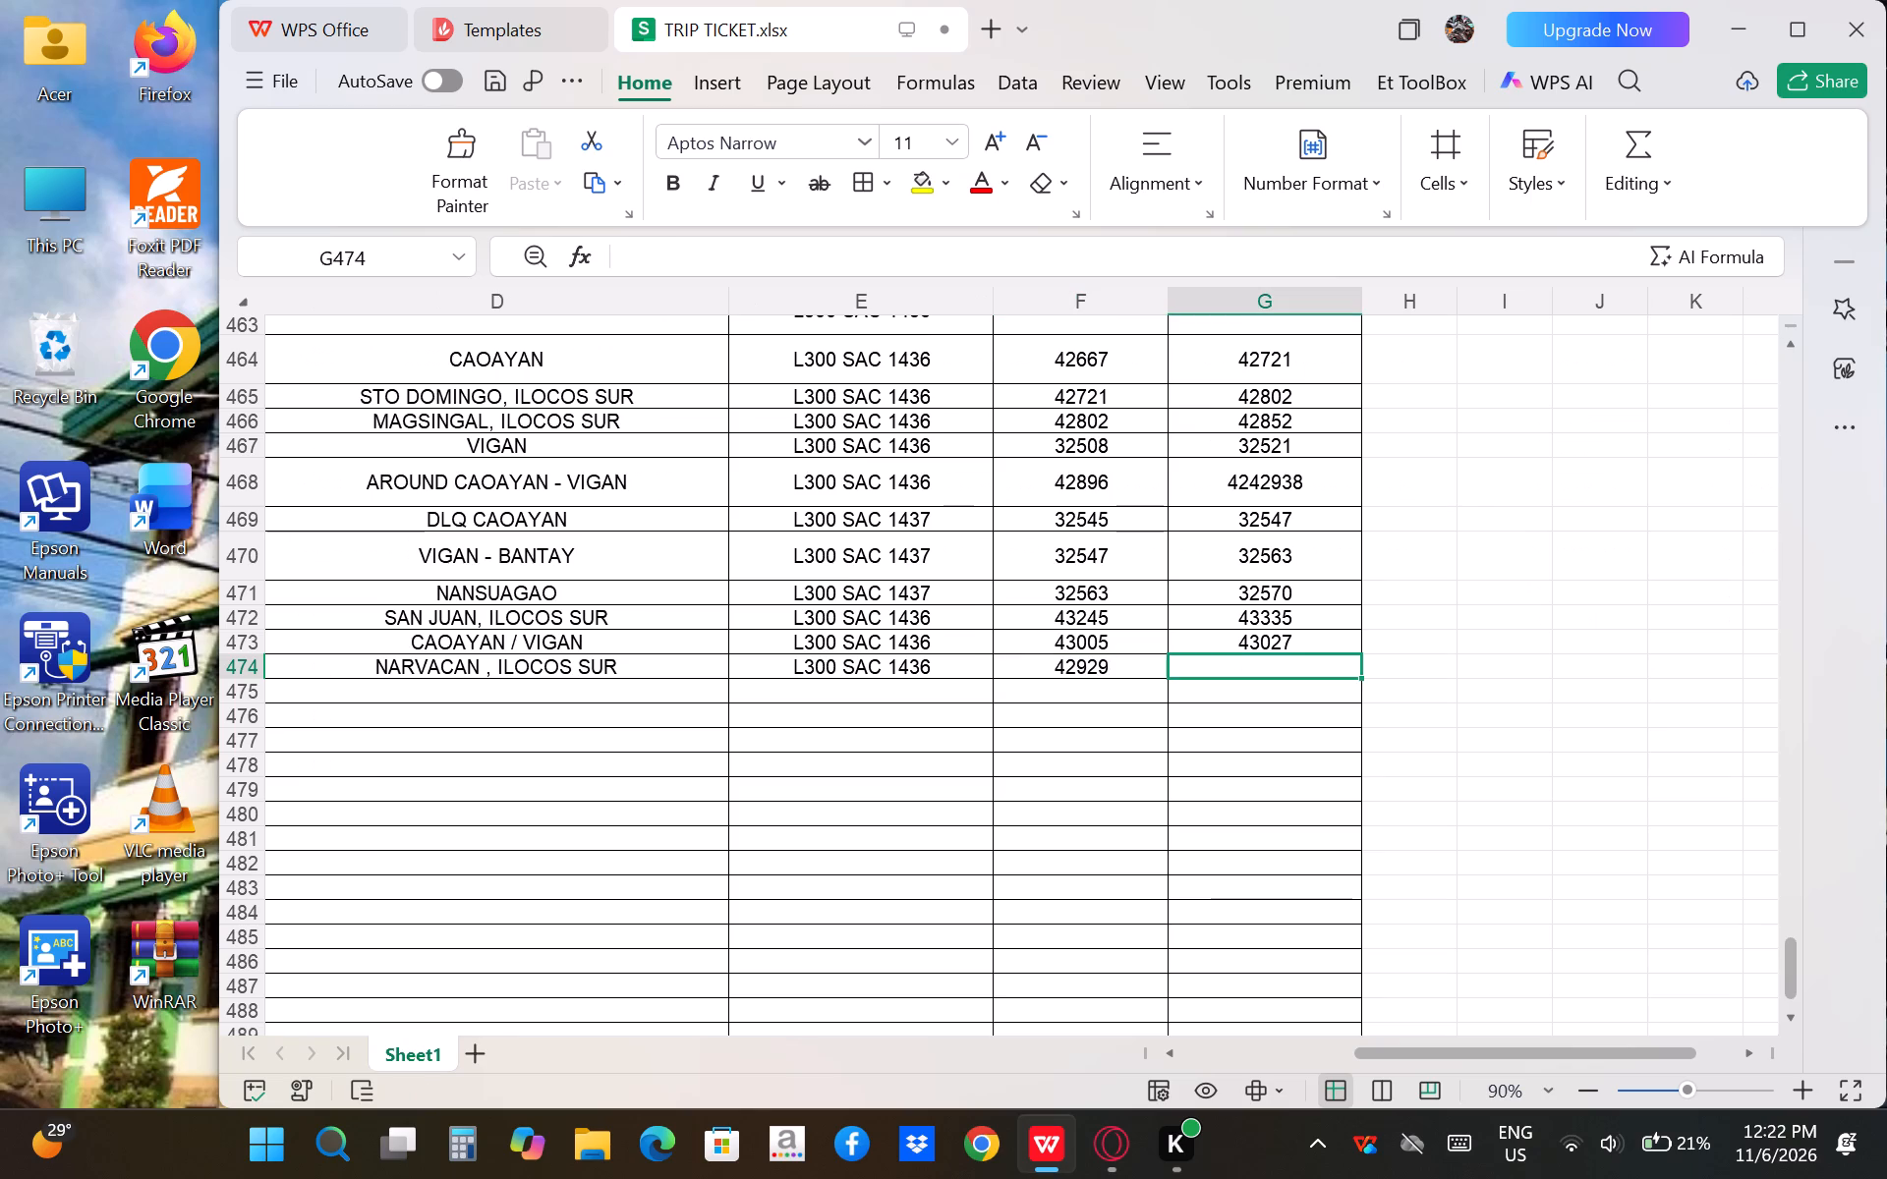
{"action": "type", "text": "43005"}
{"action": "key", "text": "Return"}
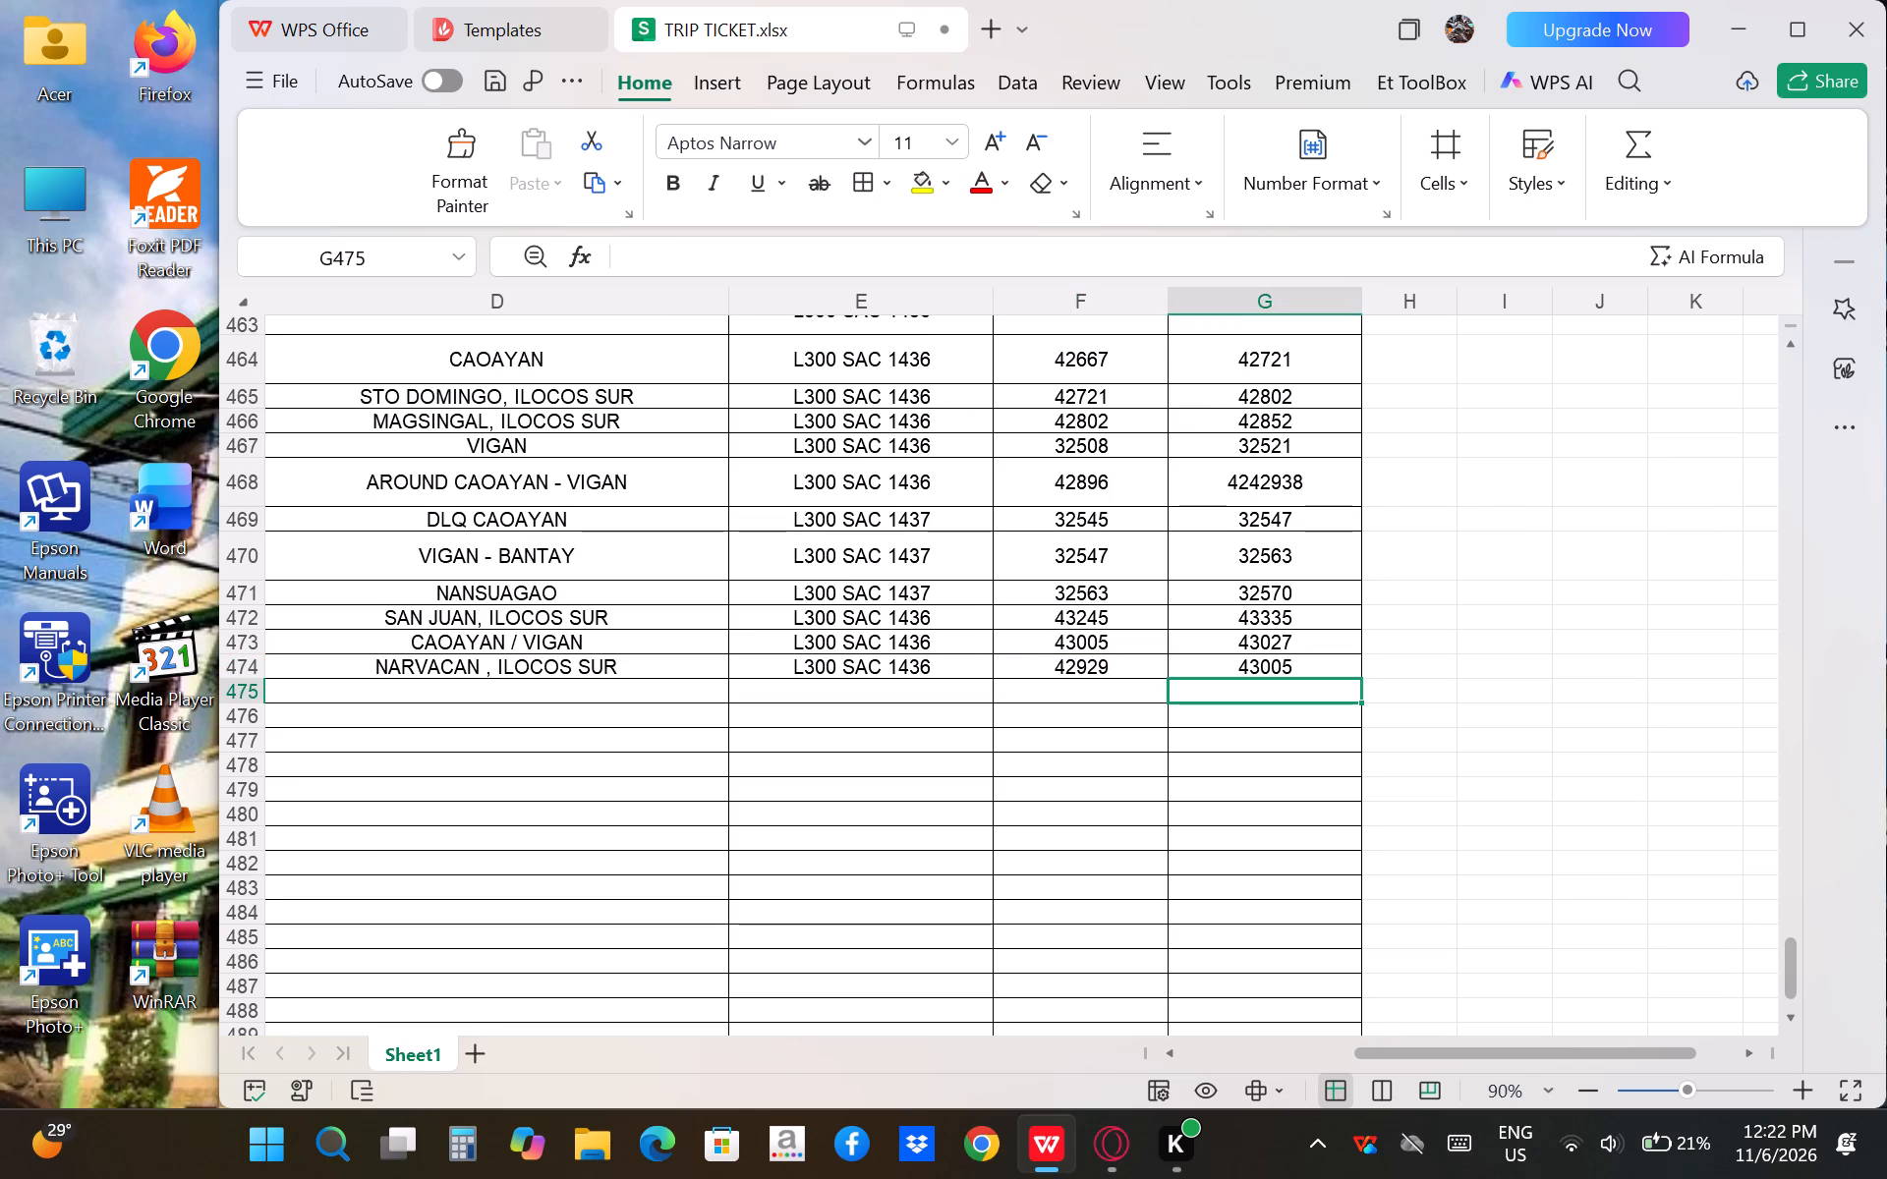
Enter the driver's name with the suffix II and the passenger's name, separated by a slash, in C475.
{"action": "left_click_drag", "start_coordinate": [1458, 1056], "coordinate": [1346, 1065]}
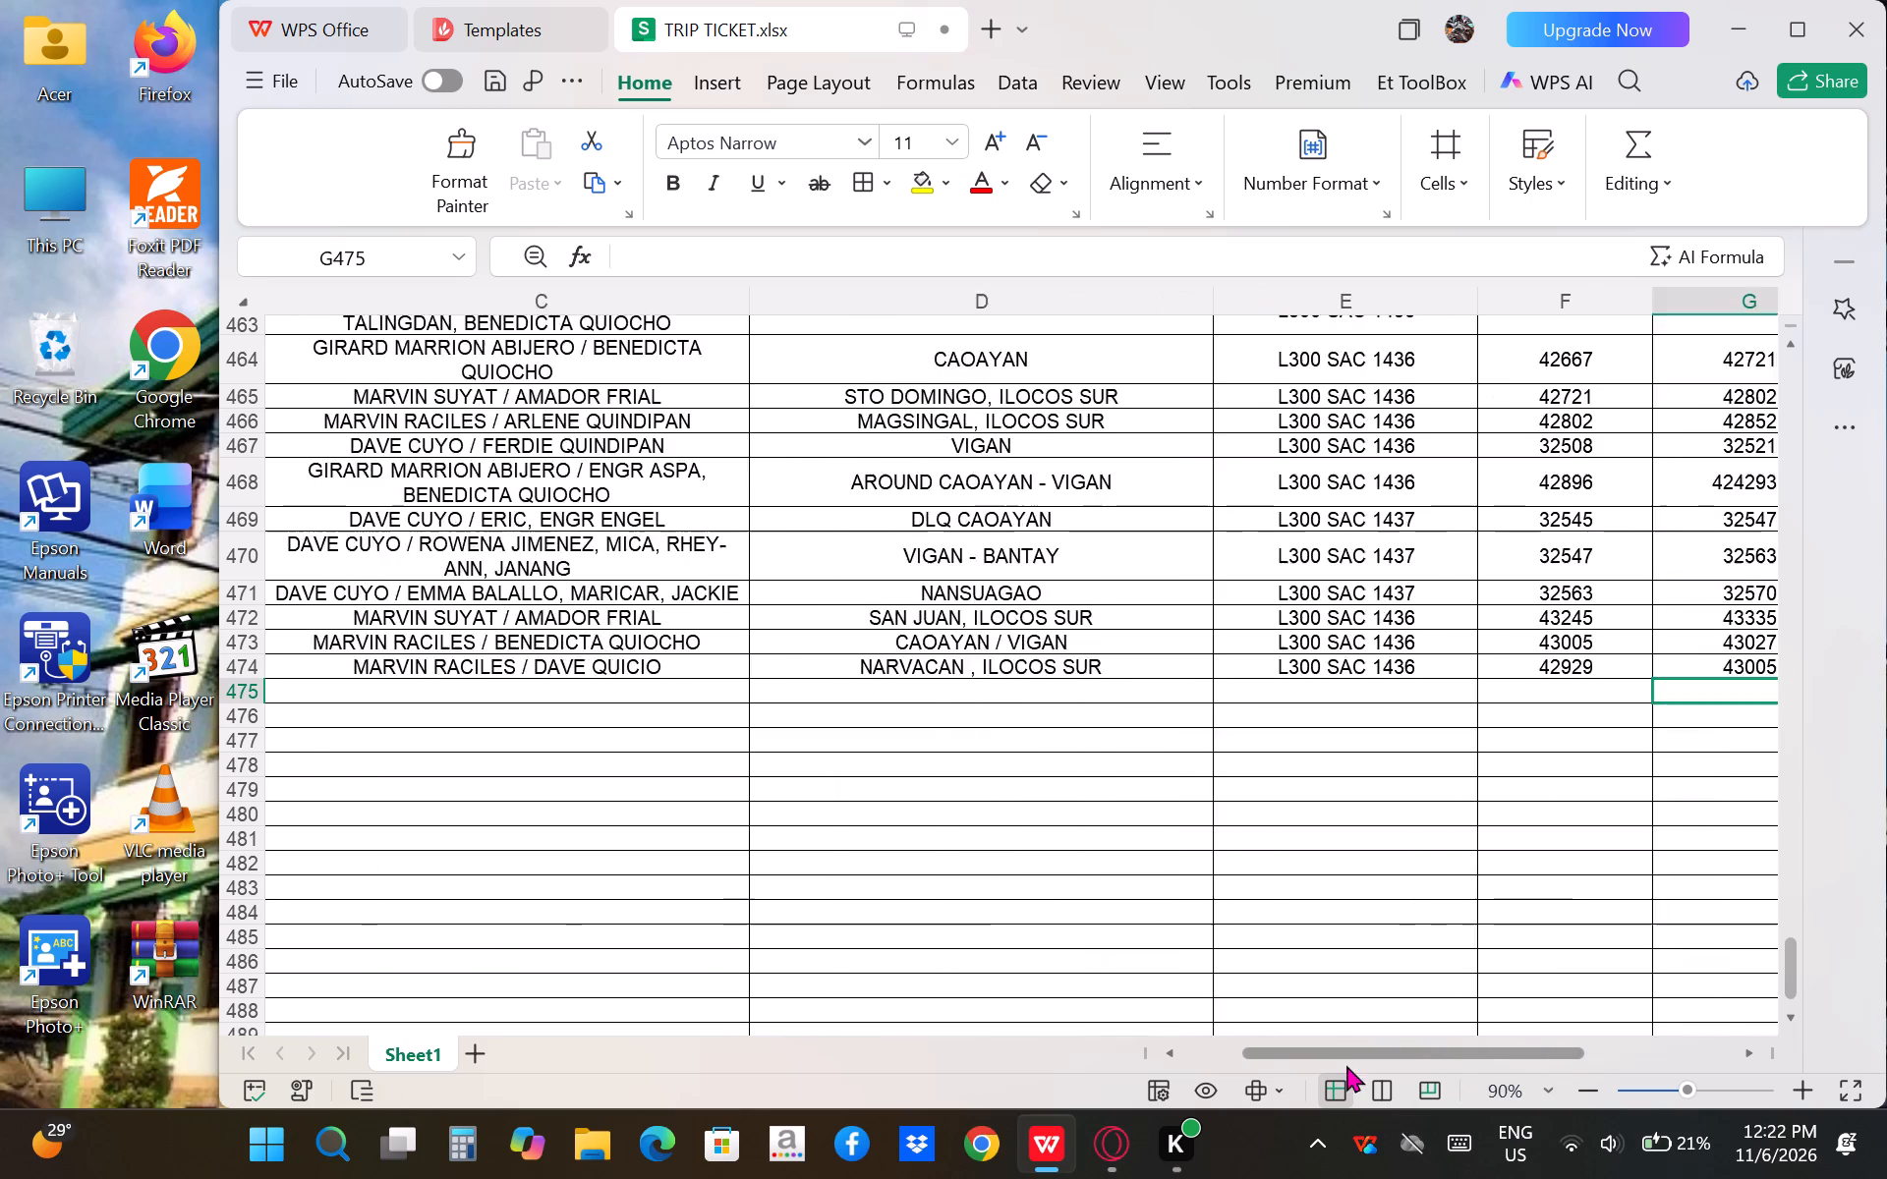
{"action": "left_click_drag", "start_coordinate": [1346, 1065], "coordinate": [1269, 1043]}
{"action": "left_click", "coordinate": [555, 701]}
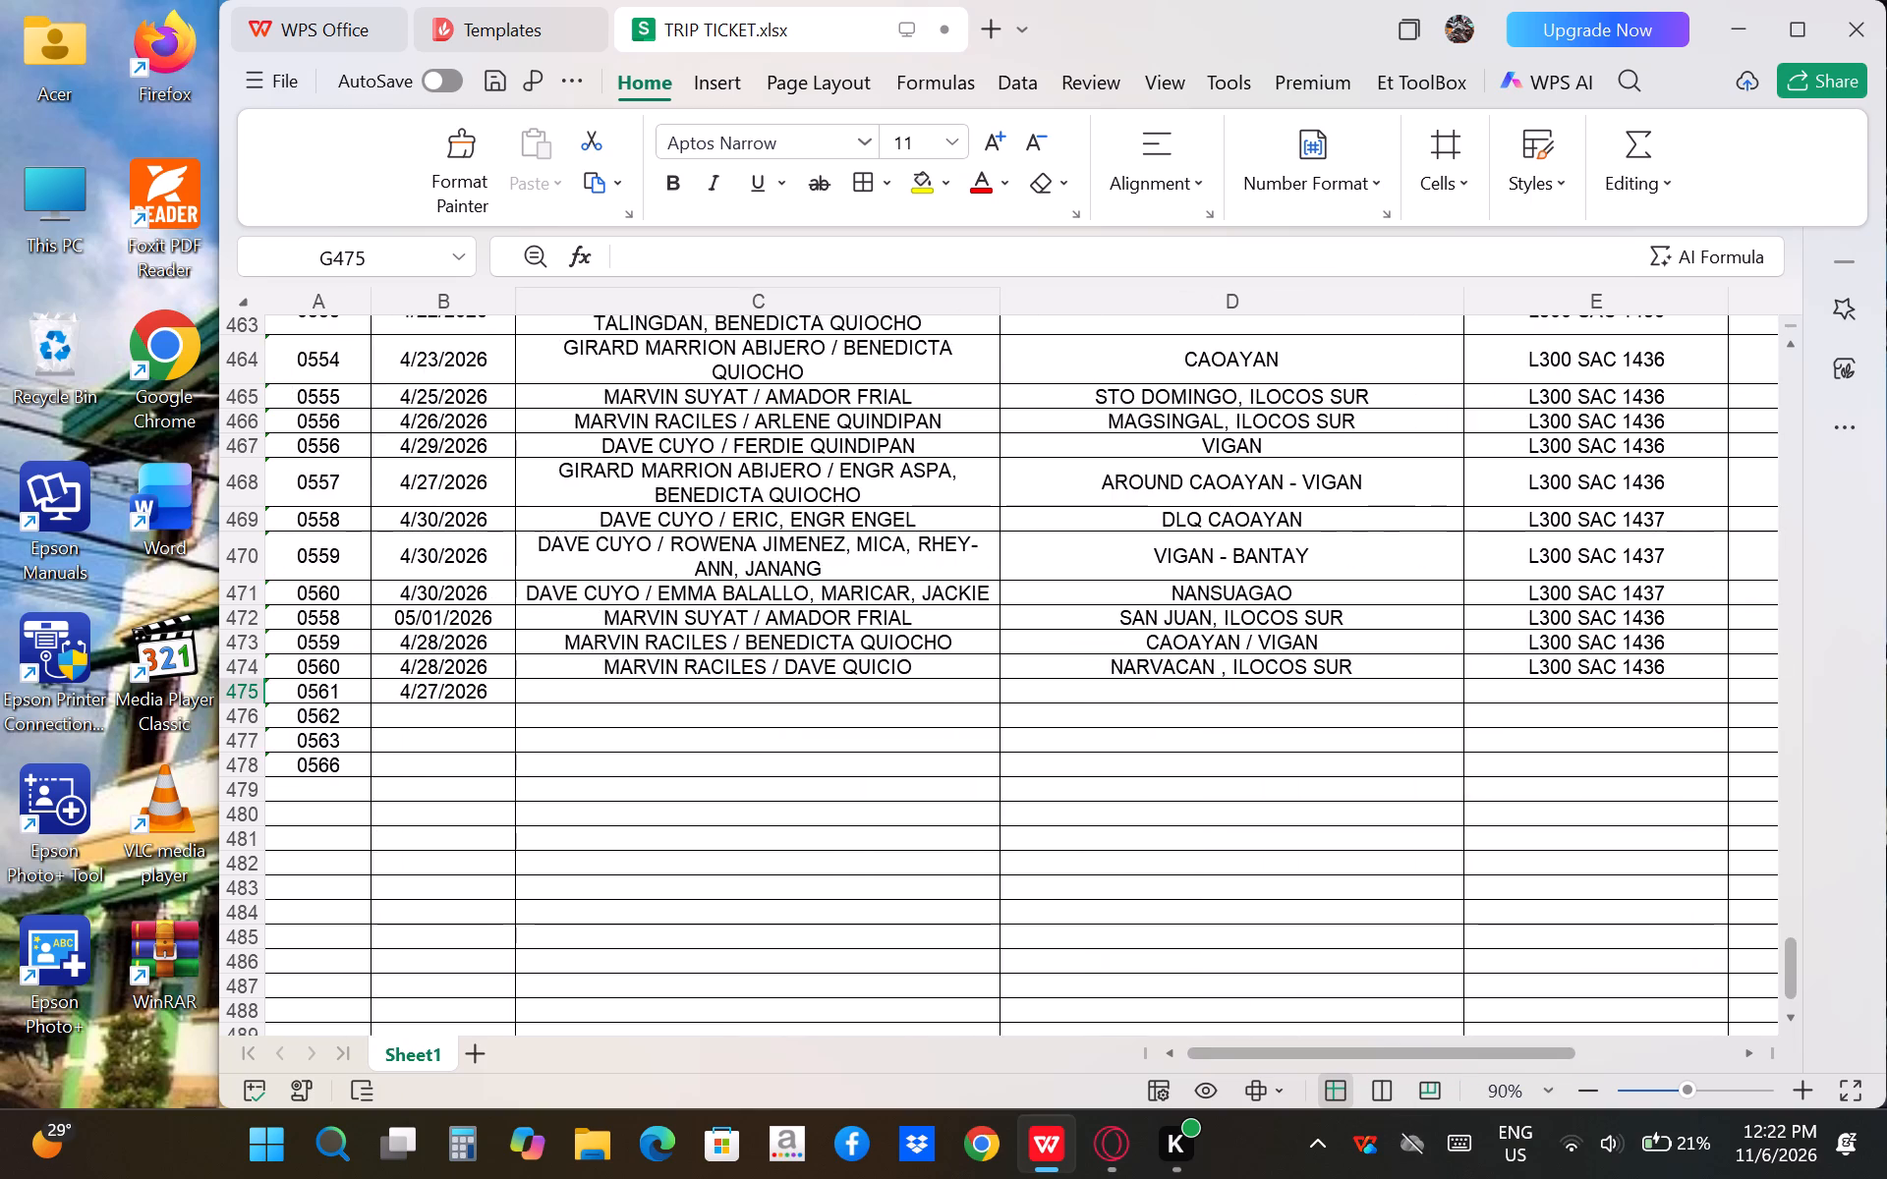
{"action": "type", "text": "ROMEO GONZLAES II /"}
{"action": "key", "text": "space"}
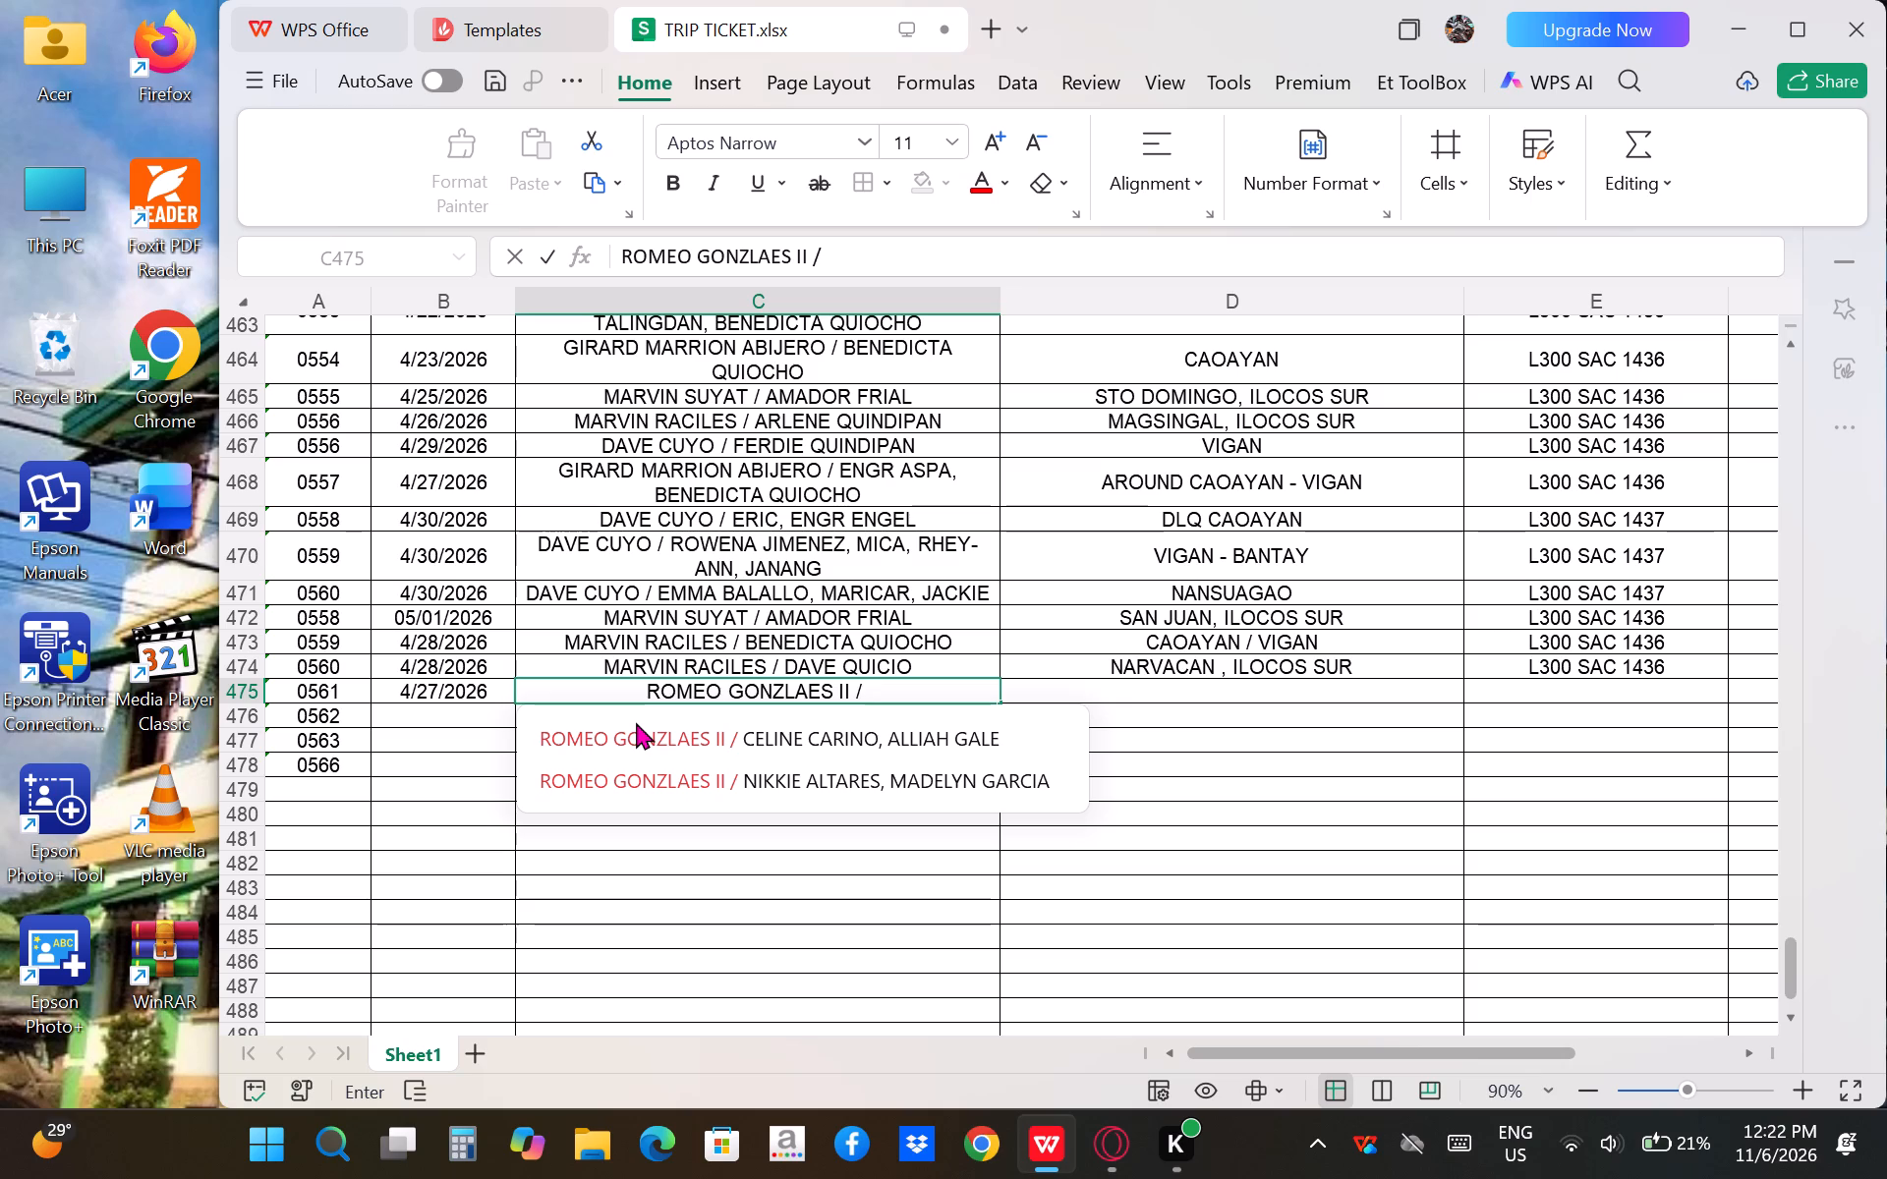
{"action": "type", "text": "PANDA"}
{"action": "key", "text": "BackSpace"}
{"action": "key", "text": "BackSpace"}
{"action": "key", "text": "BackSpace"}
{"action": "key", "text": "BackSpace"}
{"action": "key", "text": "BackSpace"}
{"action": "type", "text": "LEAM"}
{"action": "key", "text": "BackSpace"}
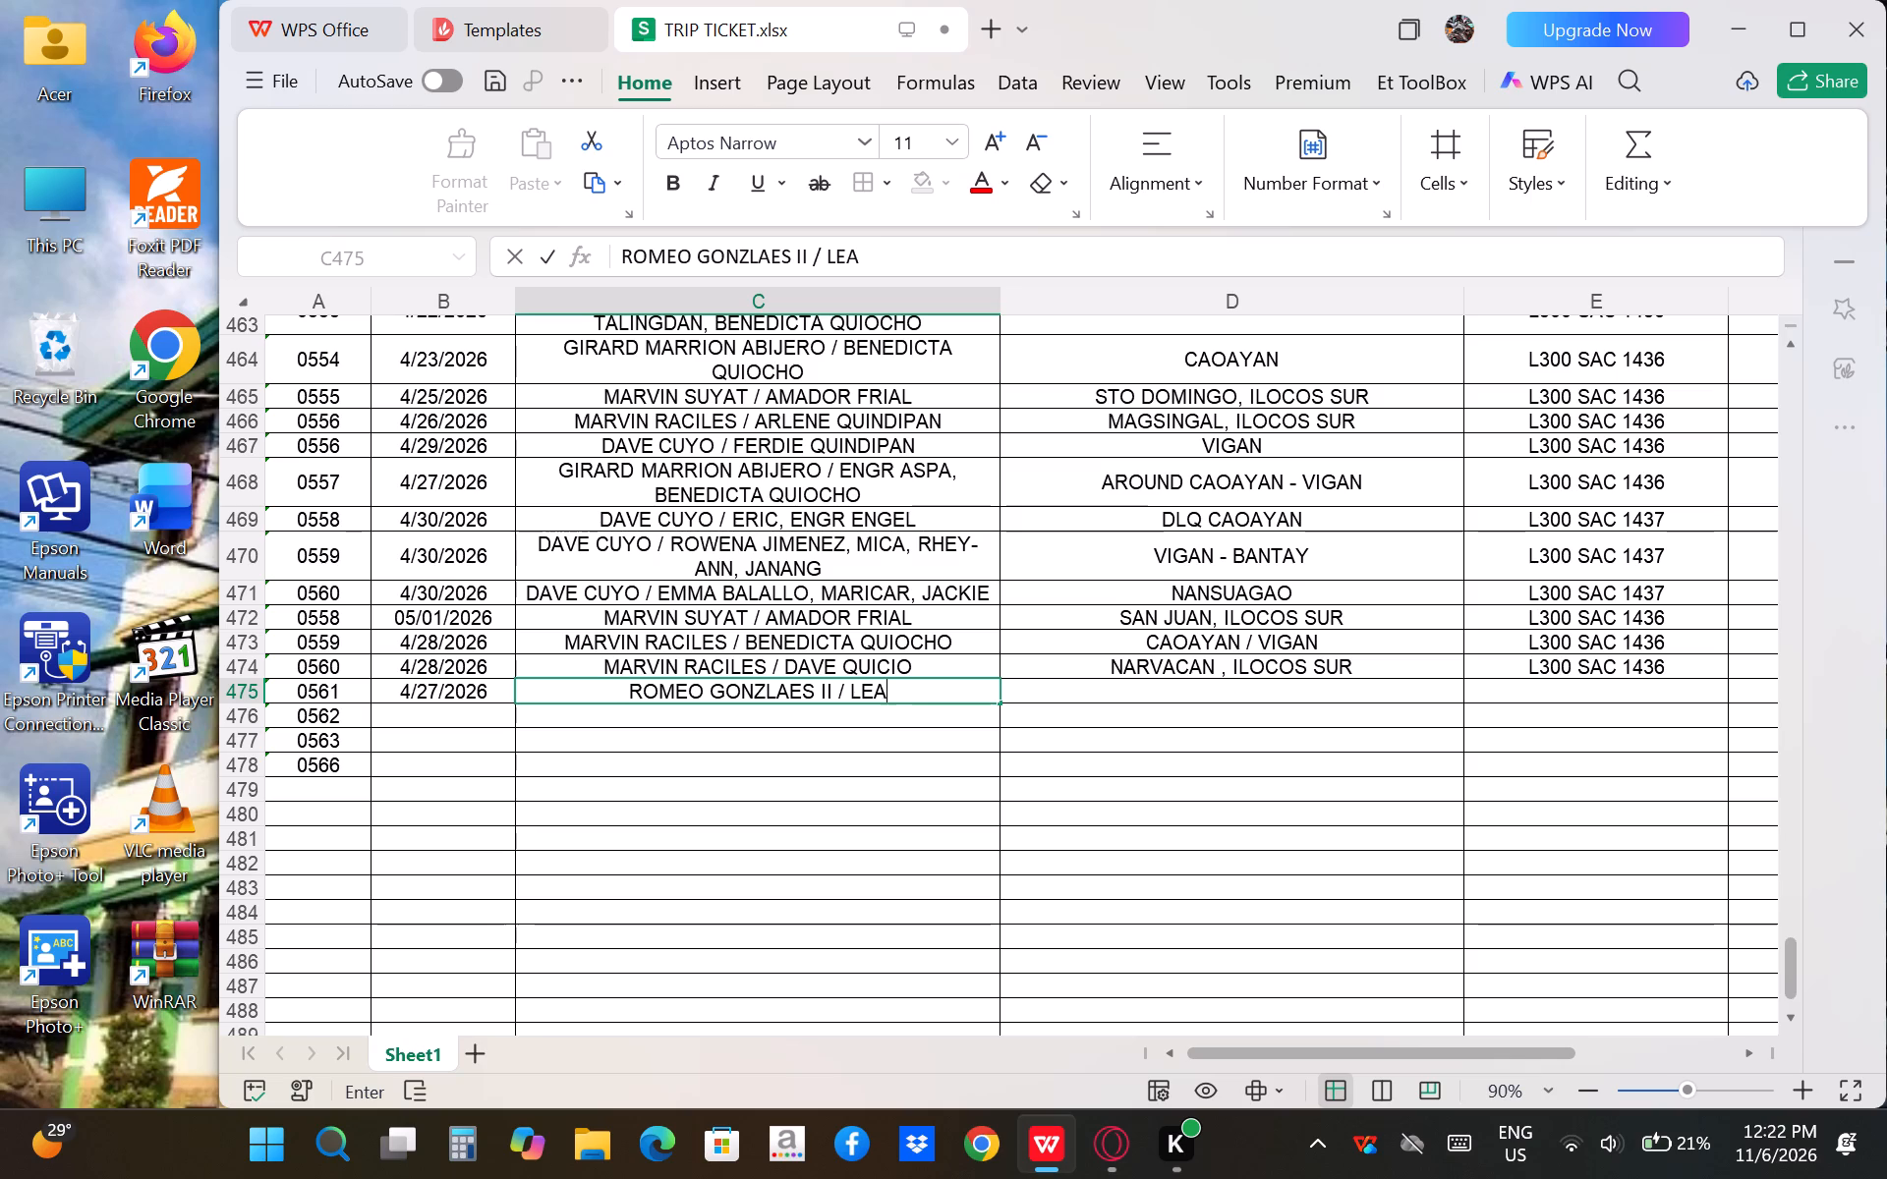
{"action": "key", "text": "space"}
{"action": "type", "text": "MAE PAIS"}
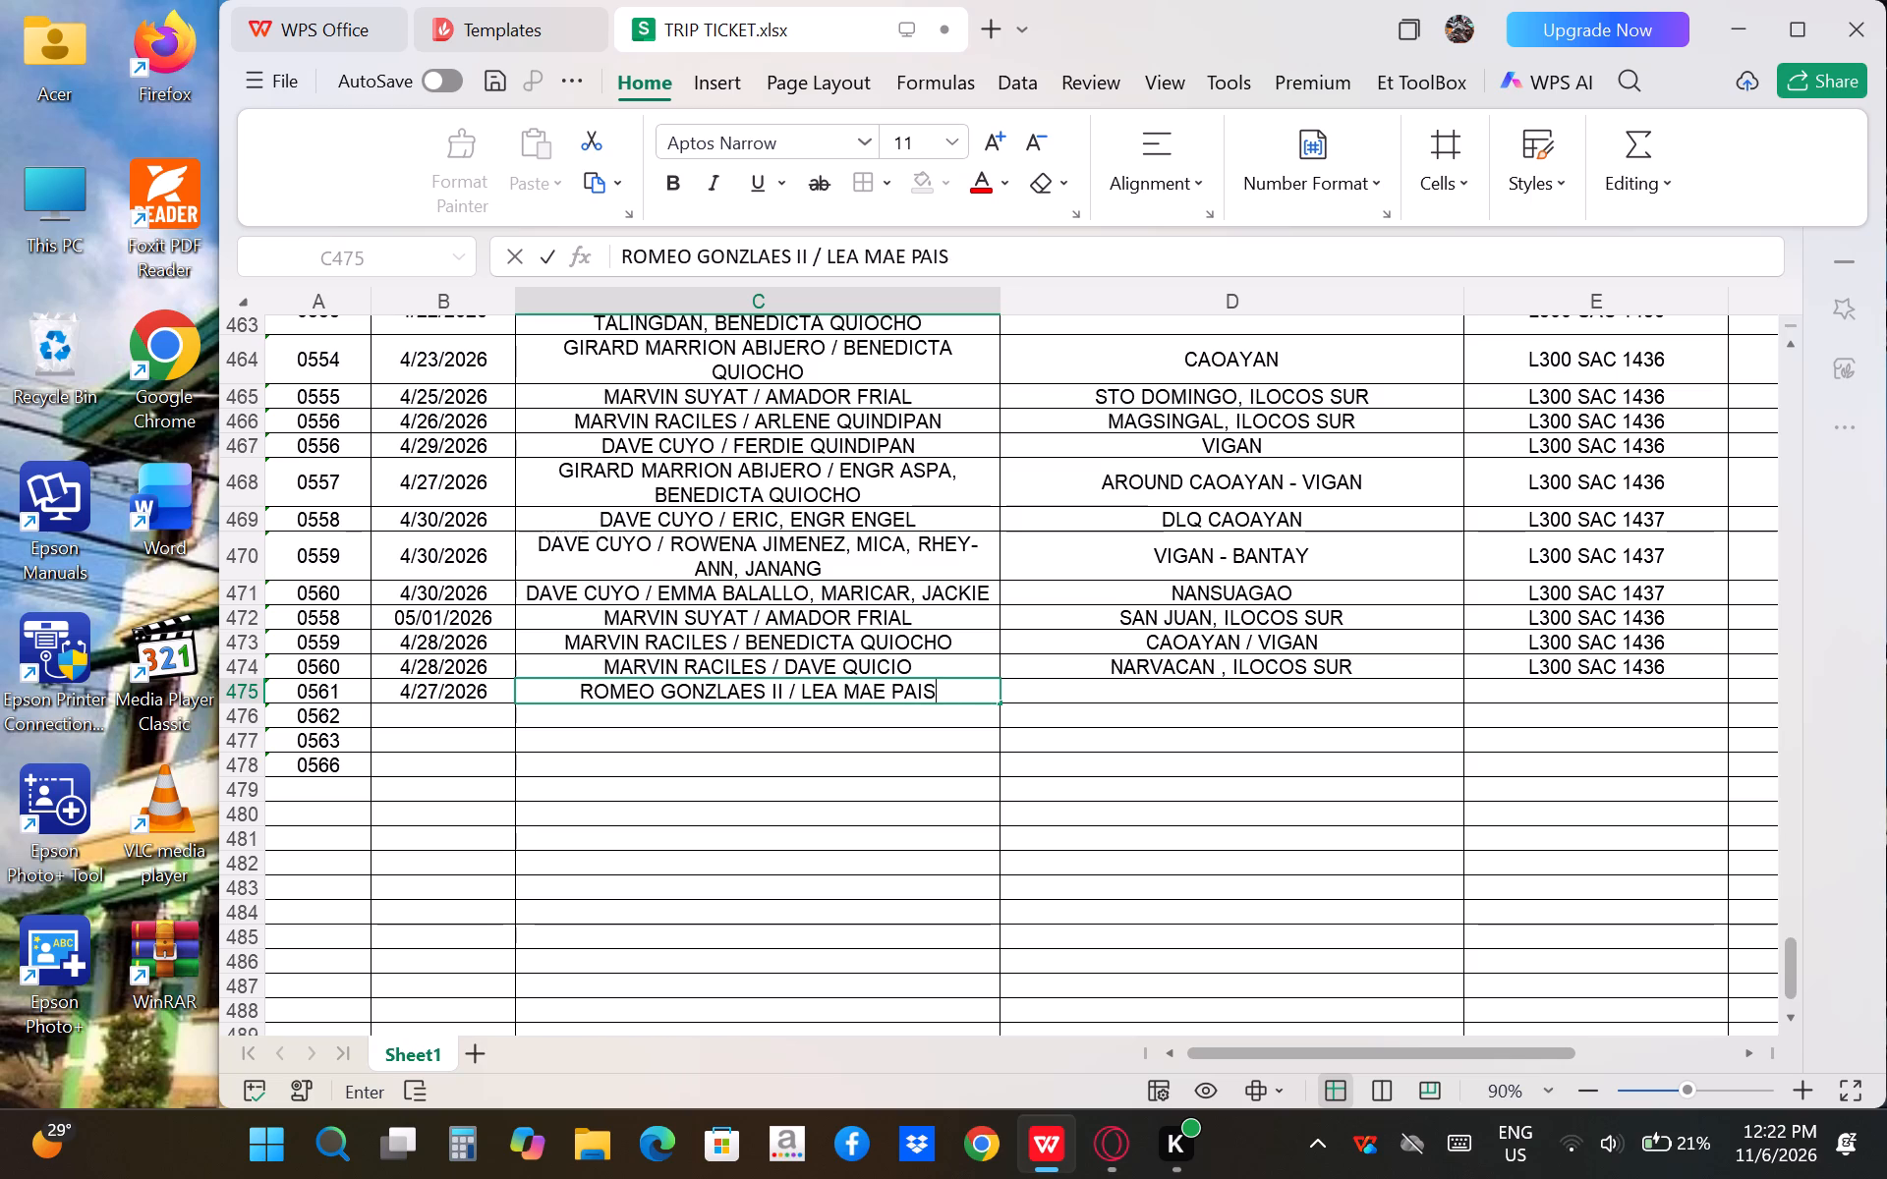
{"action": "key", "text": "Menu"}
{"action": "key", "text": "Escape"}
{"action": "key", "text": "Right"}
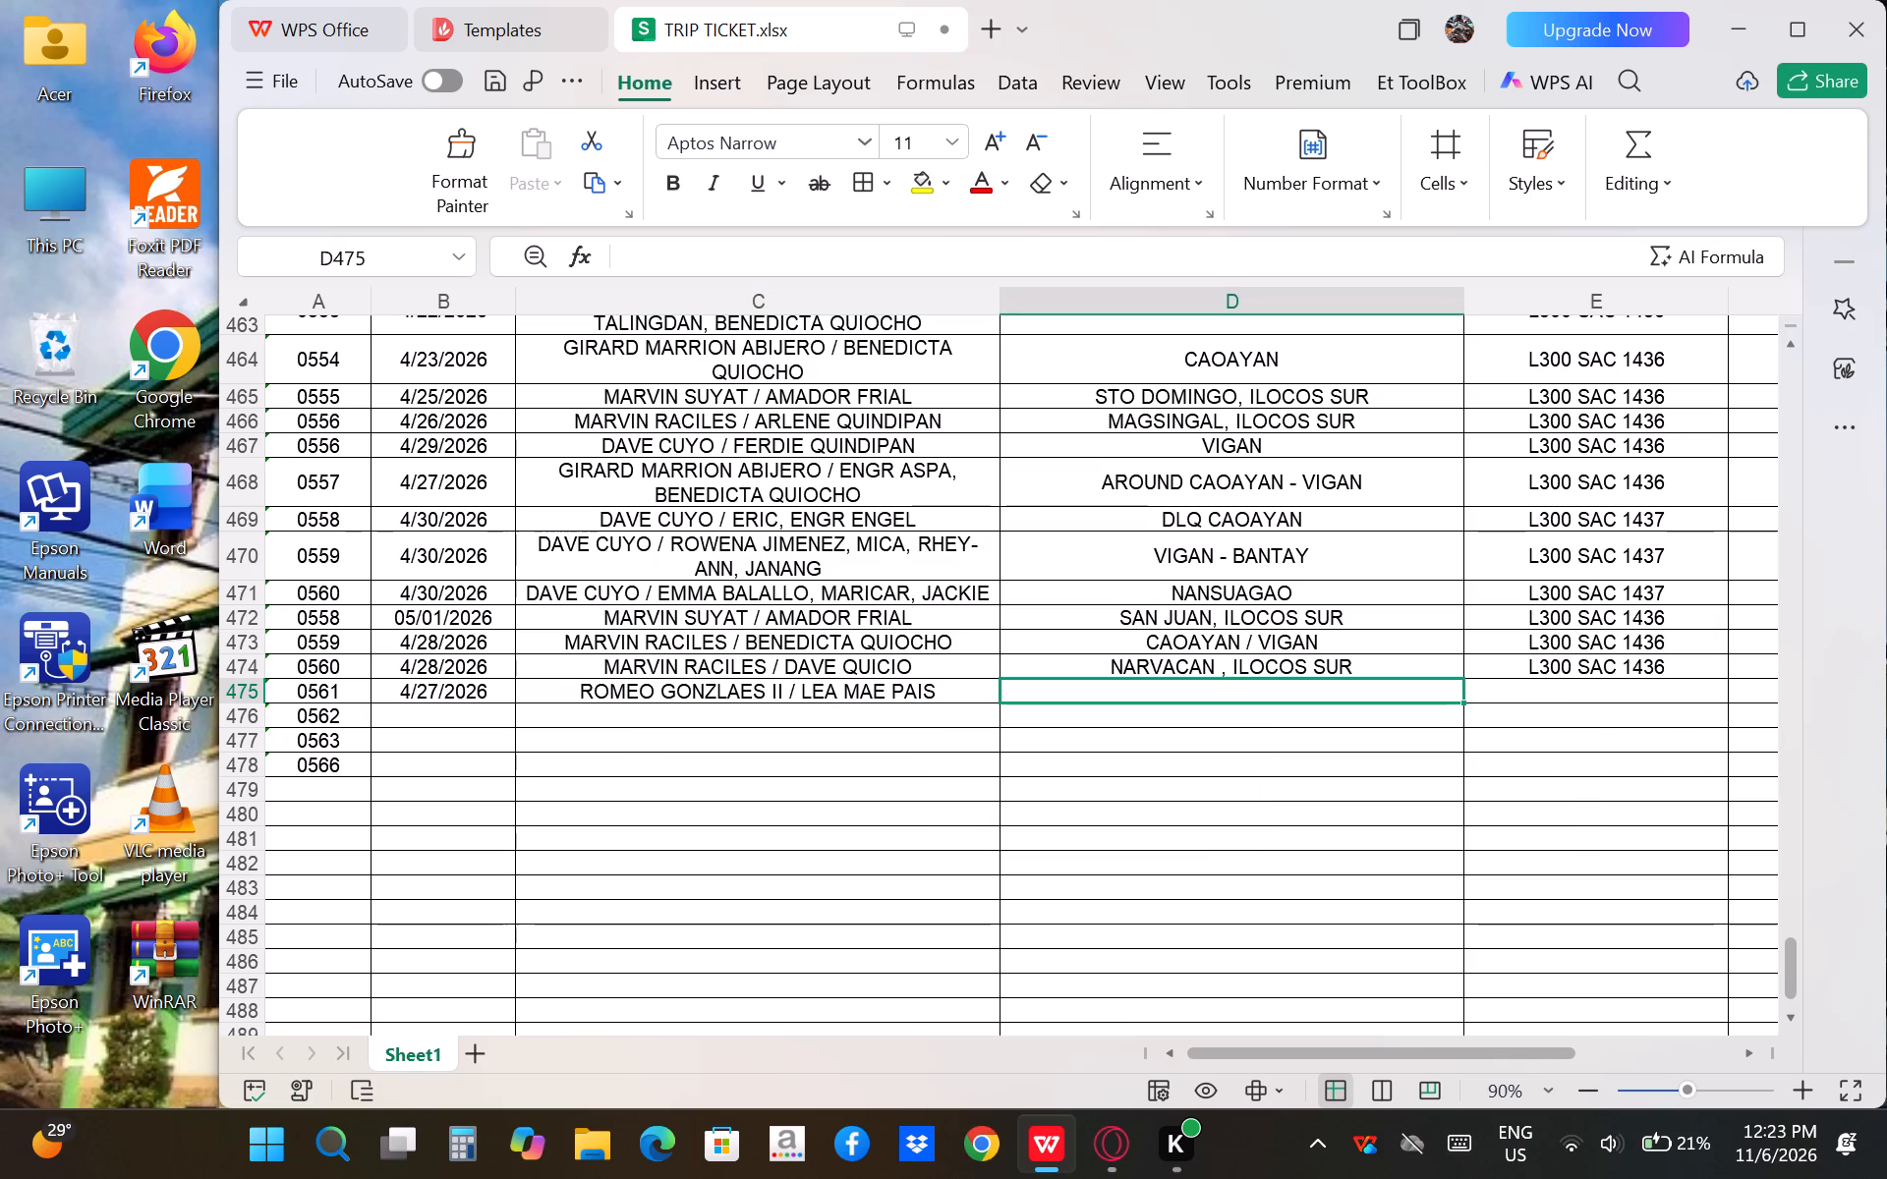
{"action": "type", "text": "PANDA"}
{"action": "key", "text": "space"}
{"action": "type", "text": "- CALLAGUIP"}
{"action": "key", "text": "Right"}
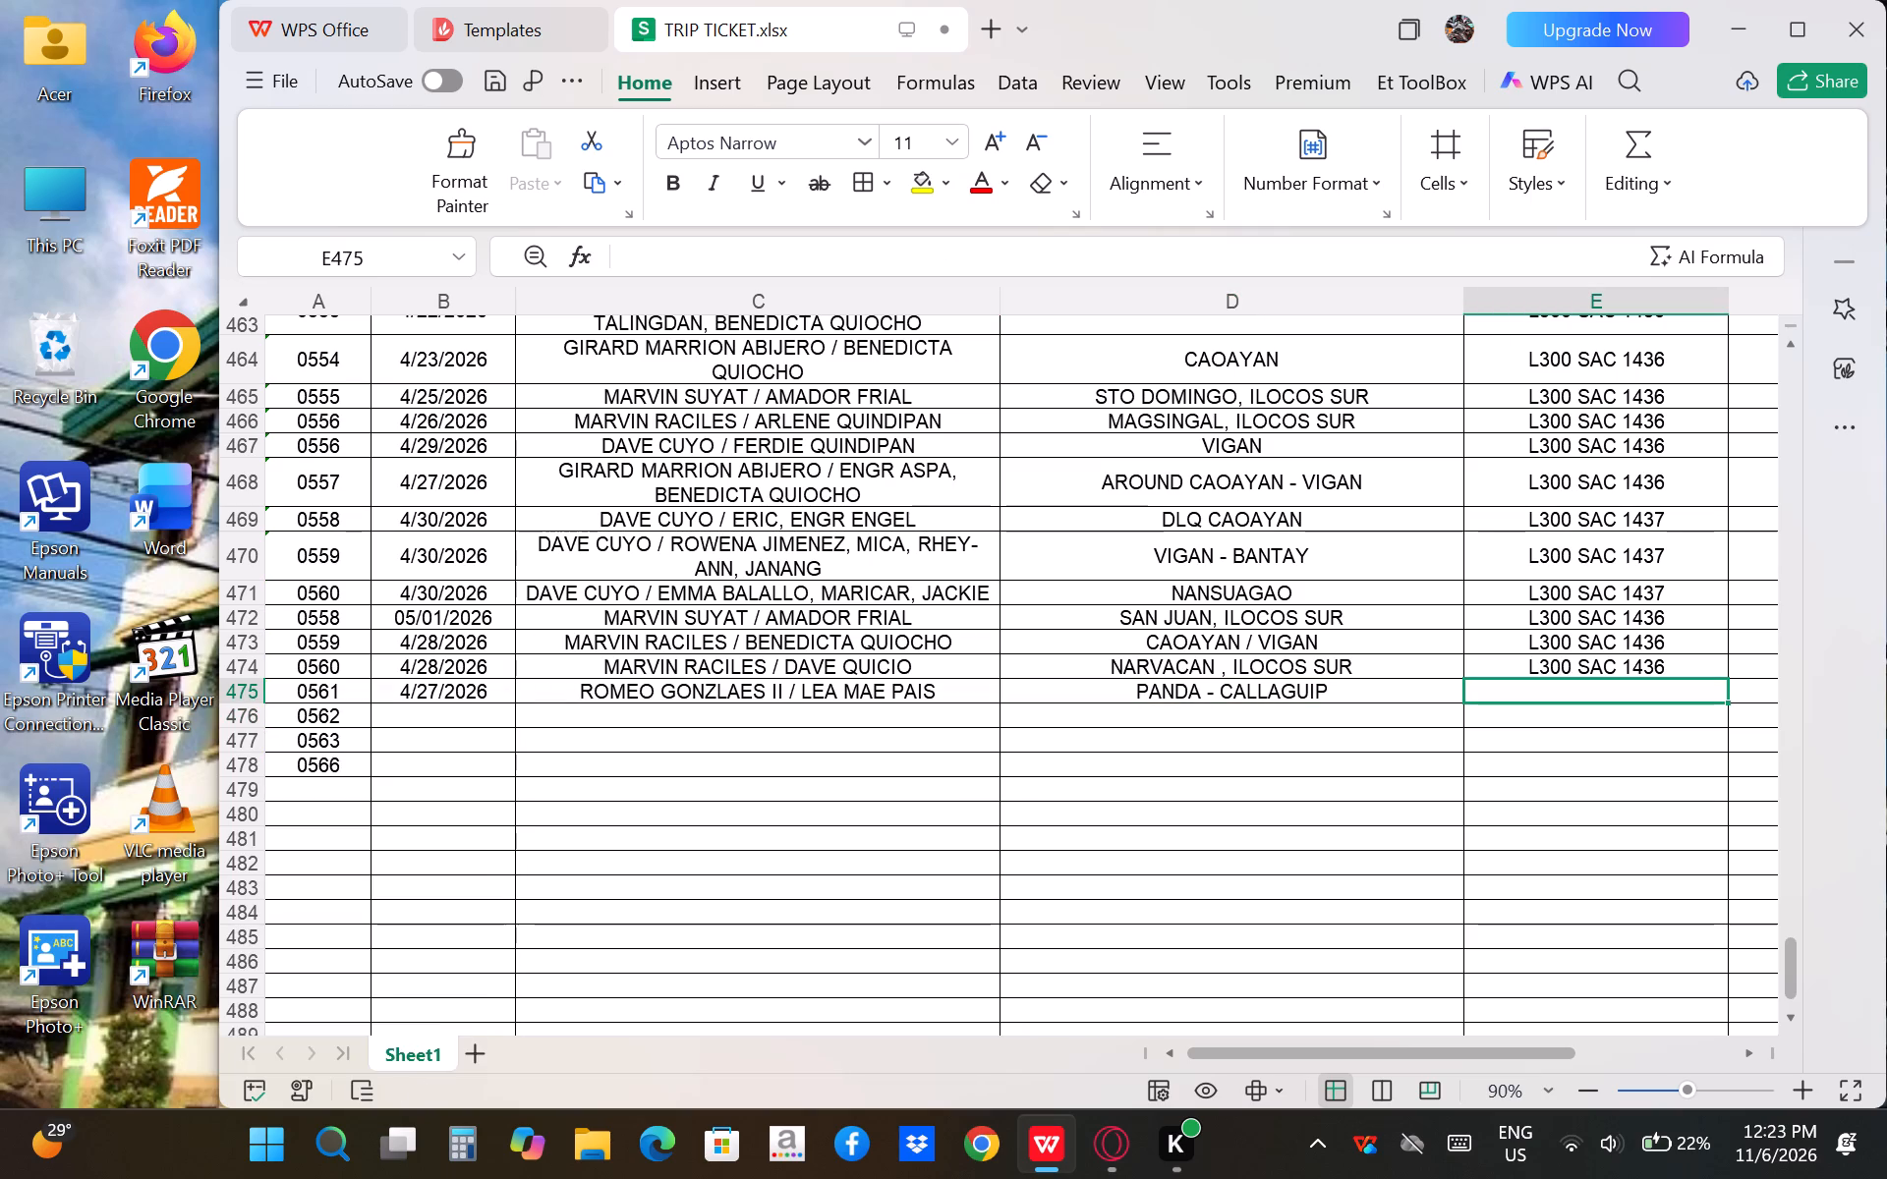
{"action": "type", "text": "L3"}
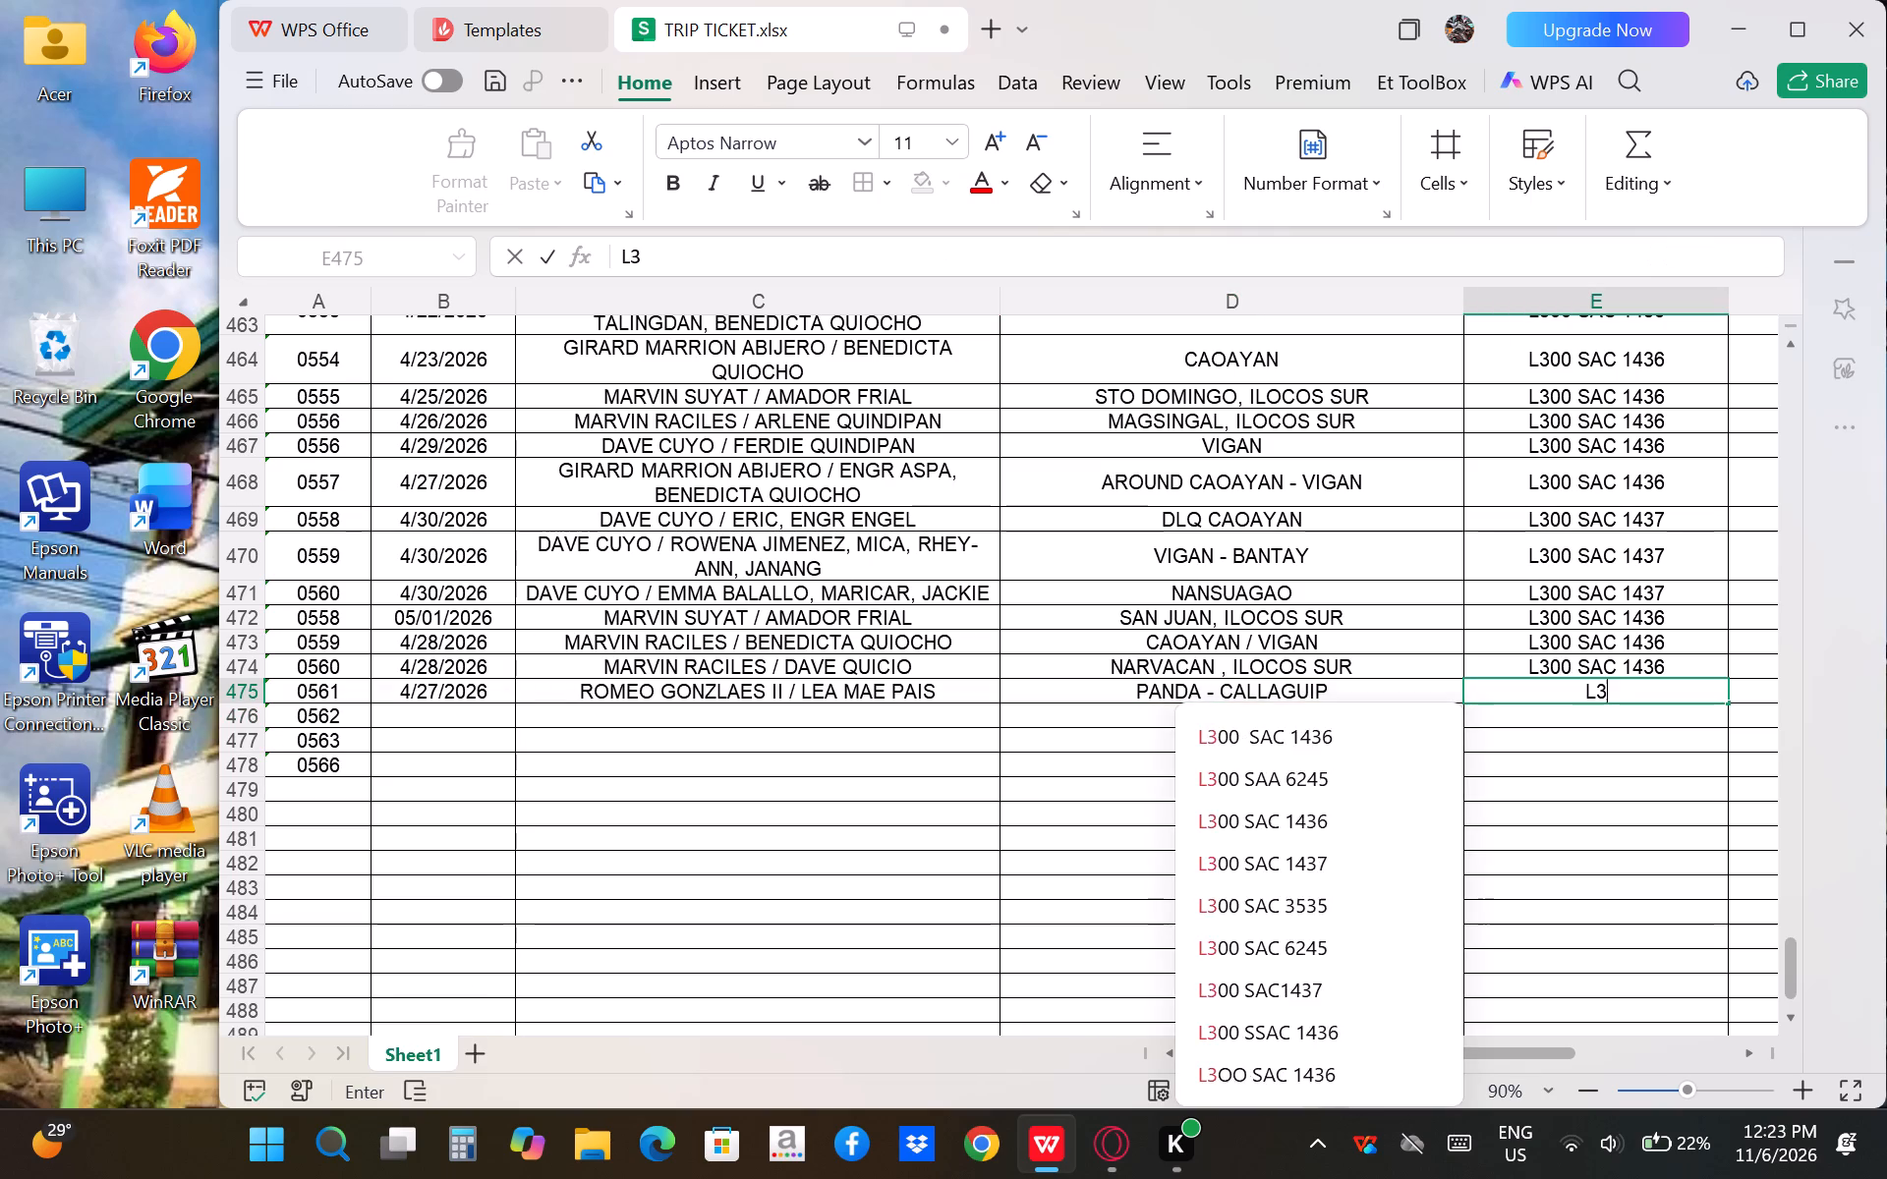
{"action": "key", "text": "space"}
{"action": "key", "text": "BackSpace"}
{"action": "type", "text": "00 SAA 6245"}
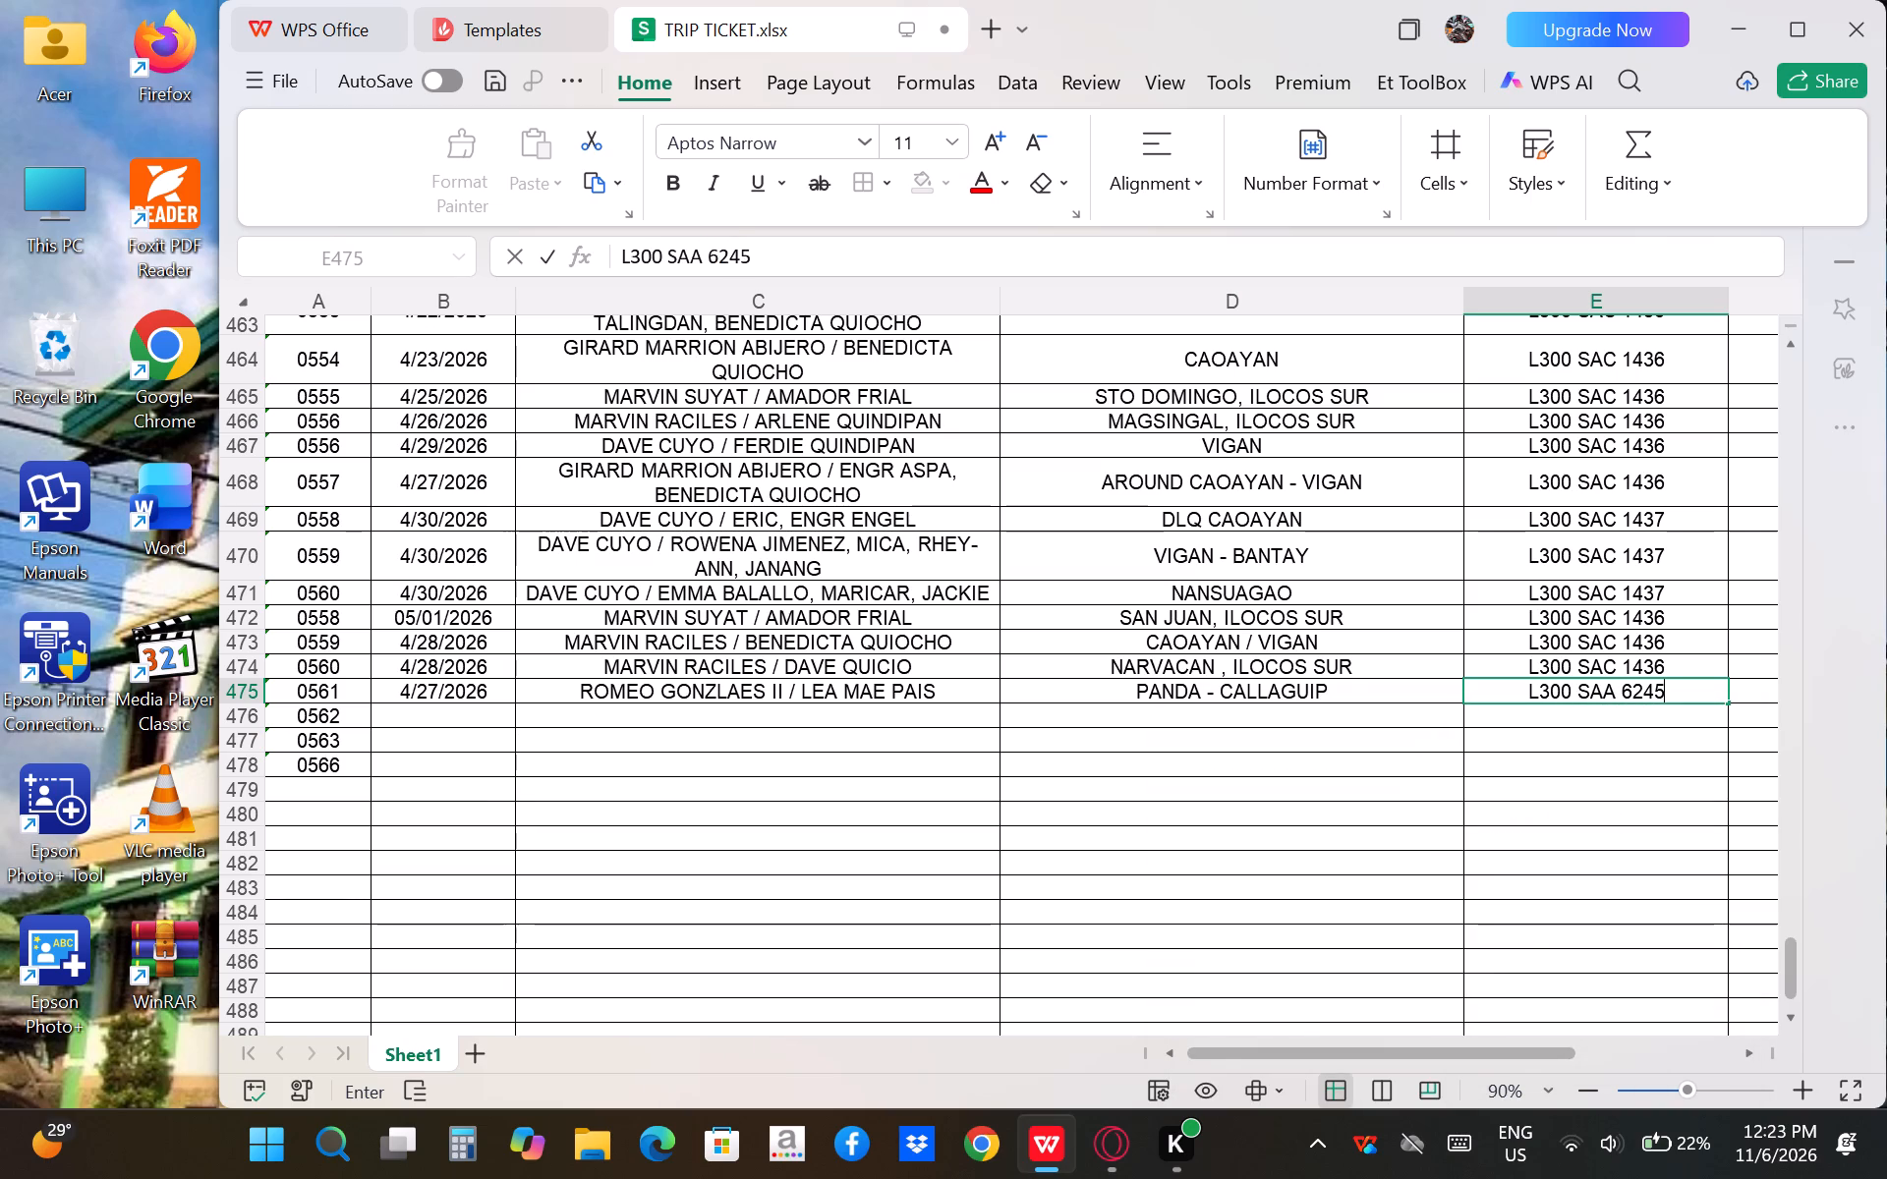
{"action": "left_click", "coordinate": [1630, 706]}
{"action": "left_click", "coordinate": [1628, 708]}
{"action": "left_click", "coordinate": [1632, 683]}
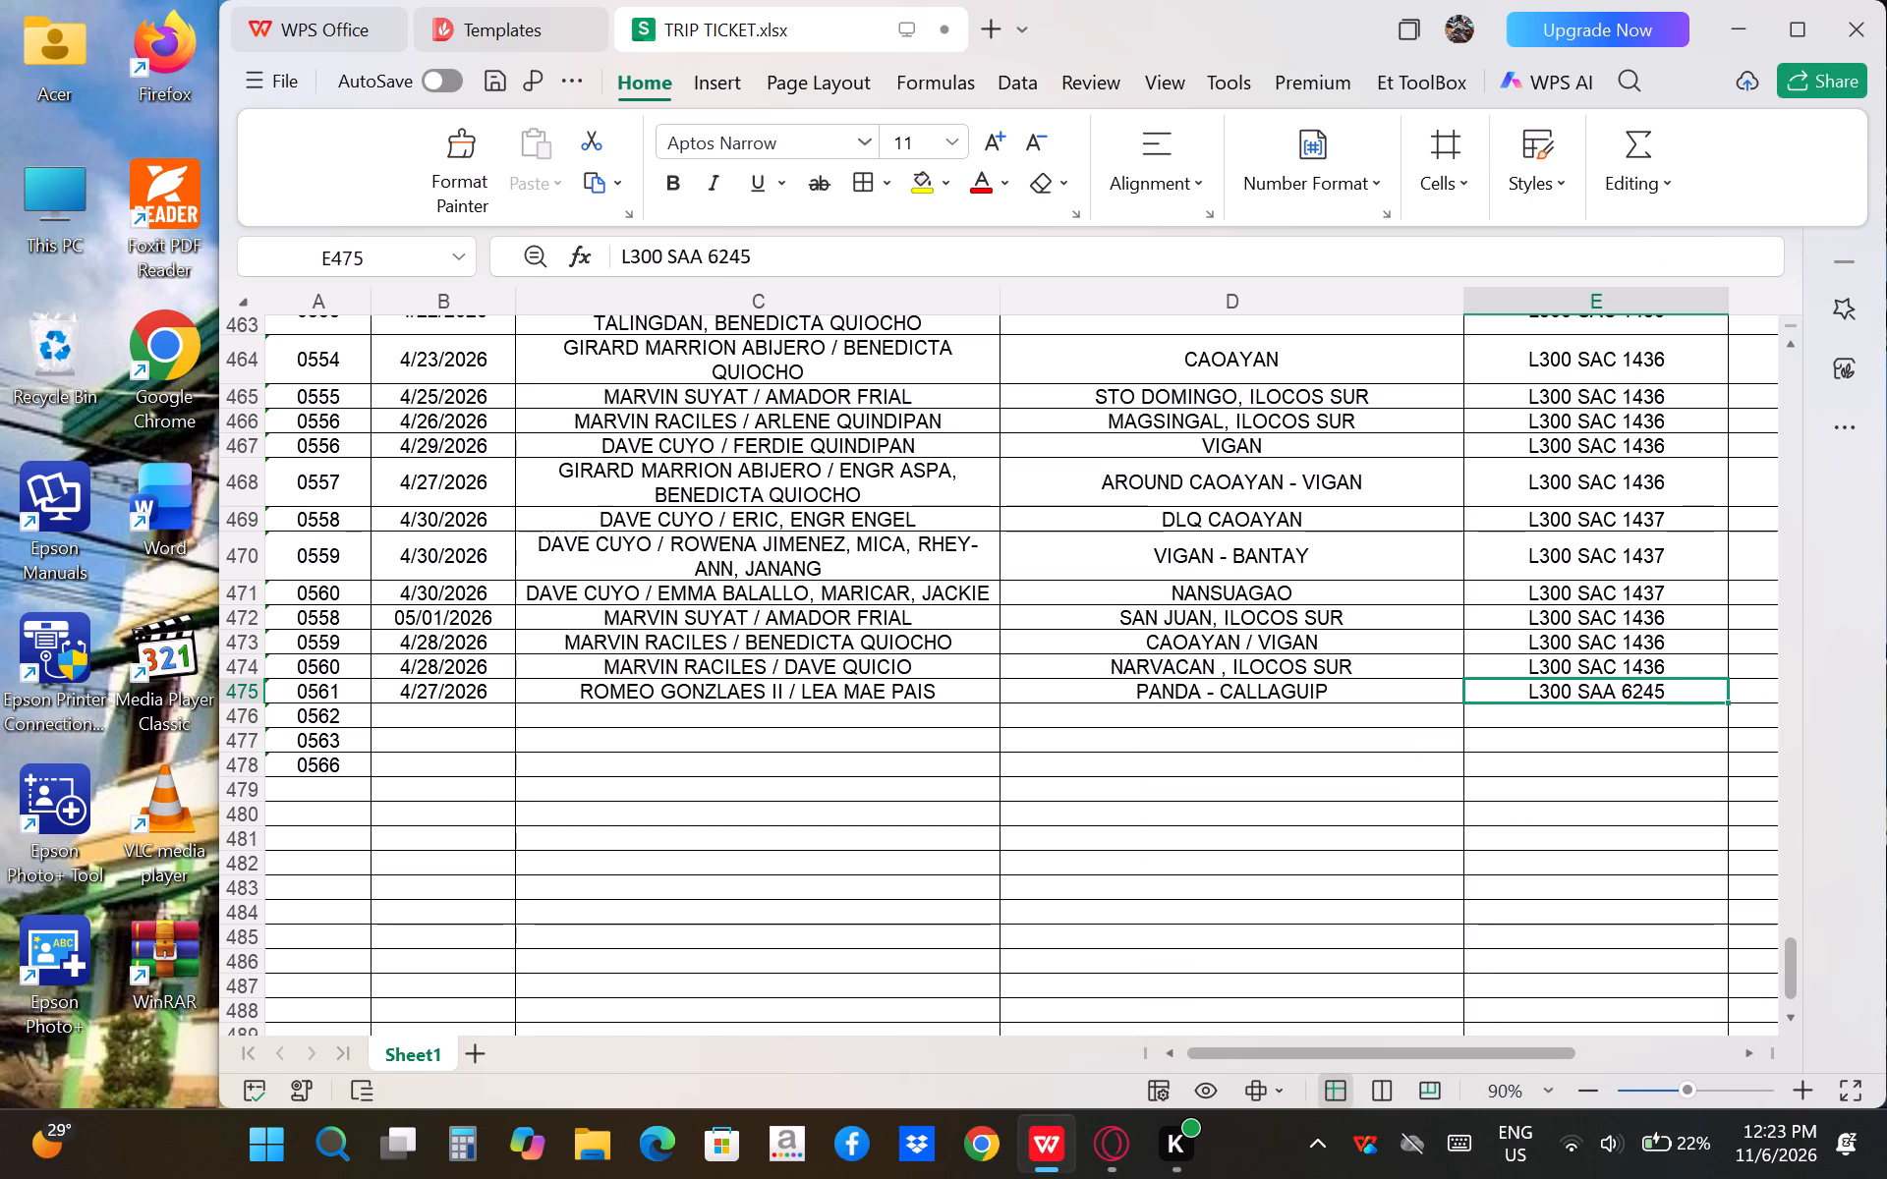
{"action": "key", "text": "ctrl+c"}
{"action": "left_click_drag", "start_coordinate": [1602, 713], "coordinate": [1603, 740]}
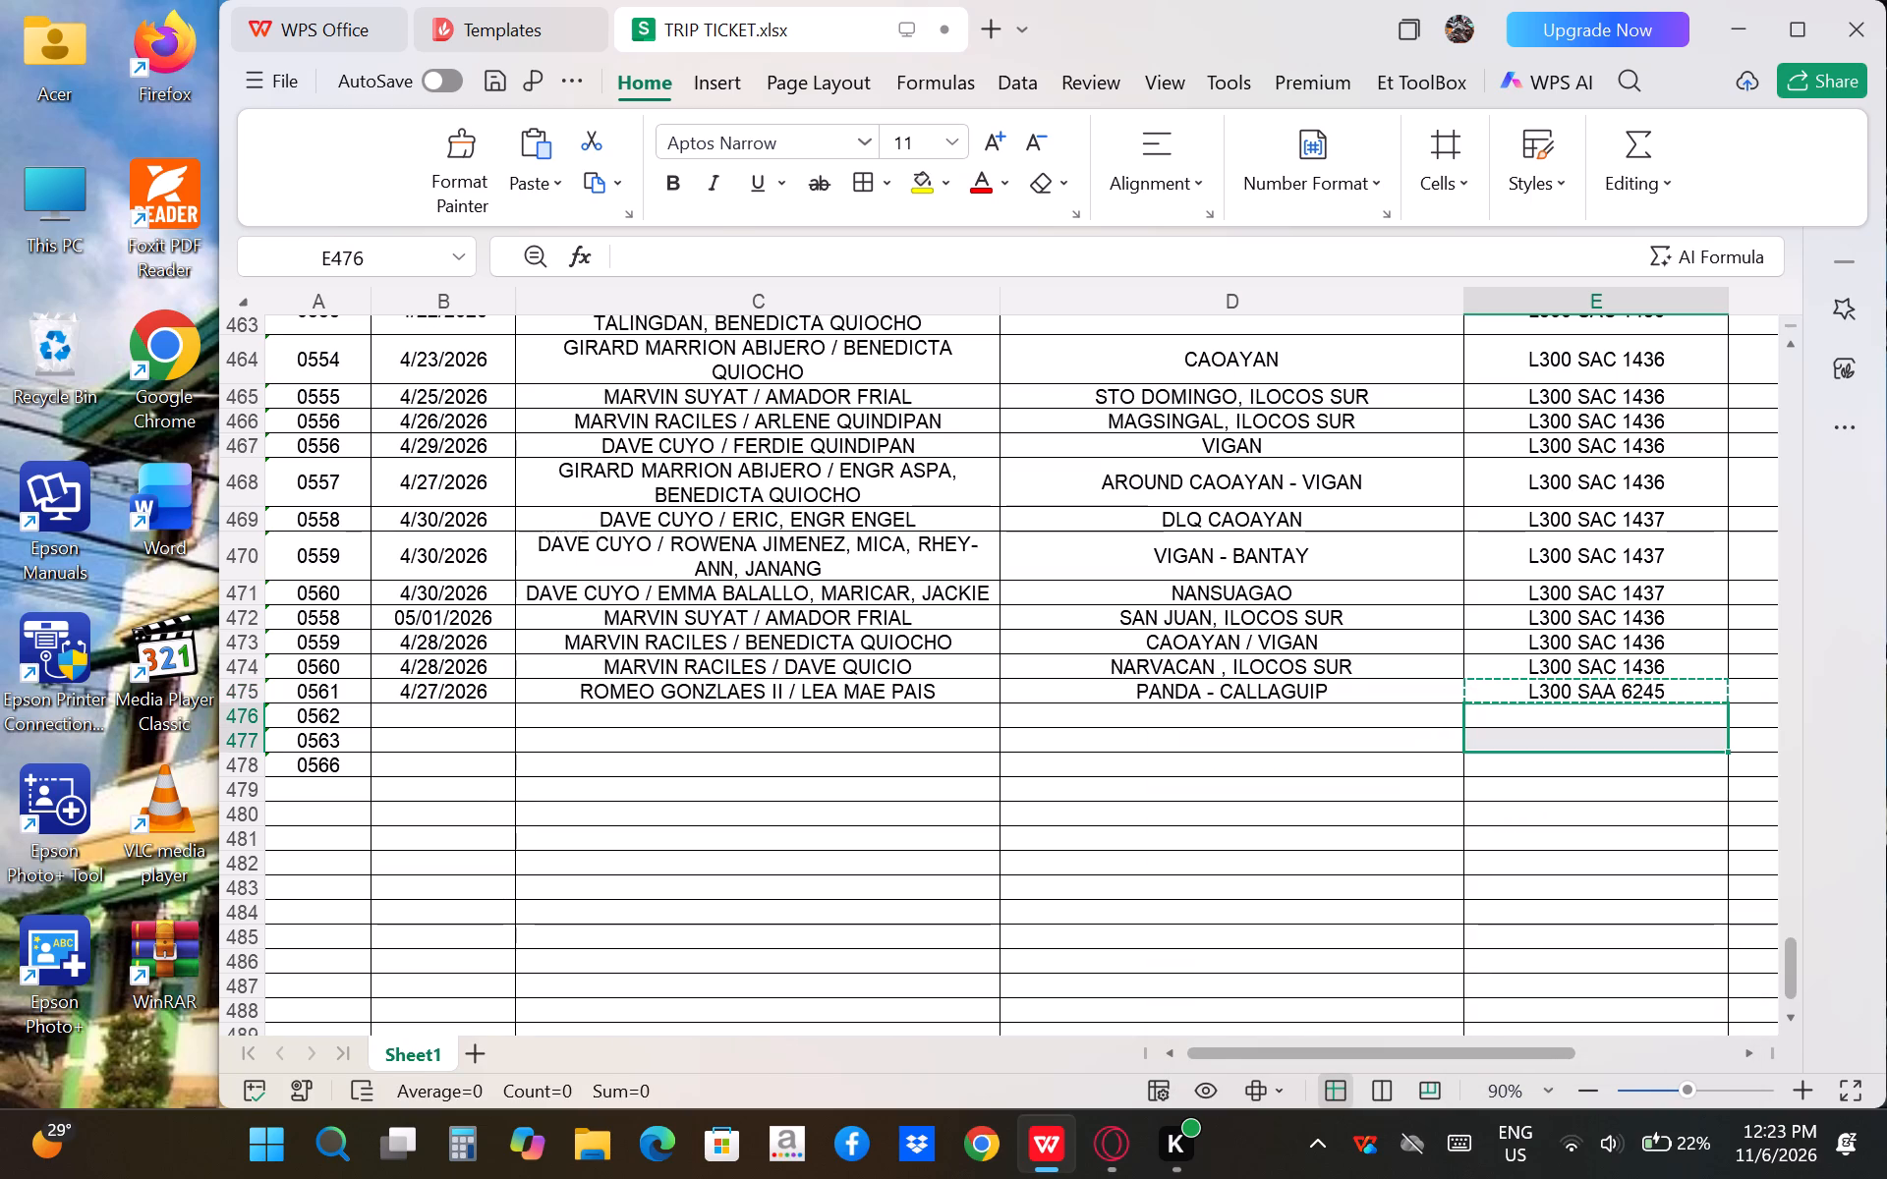
{"action": "key", "text": "Return"}
Complete row 475 with the numbers 163968 in F475 and 163971 in G475.
{"action": "left_click_drag", "start_coordinate": [1529, 1049], "coordinate": [1592, 1038]}
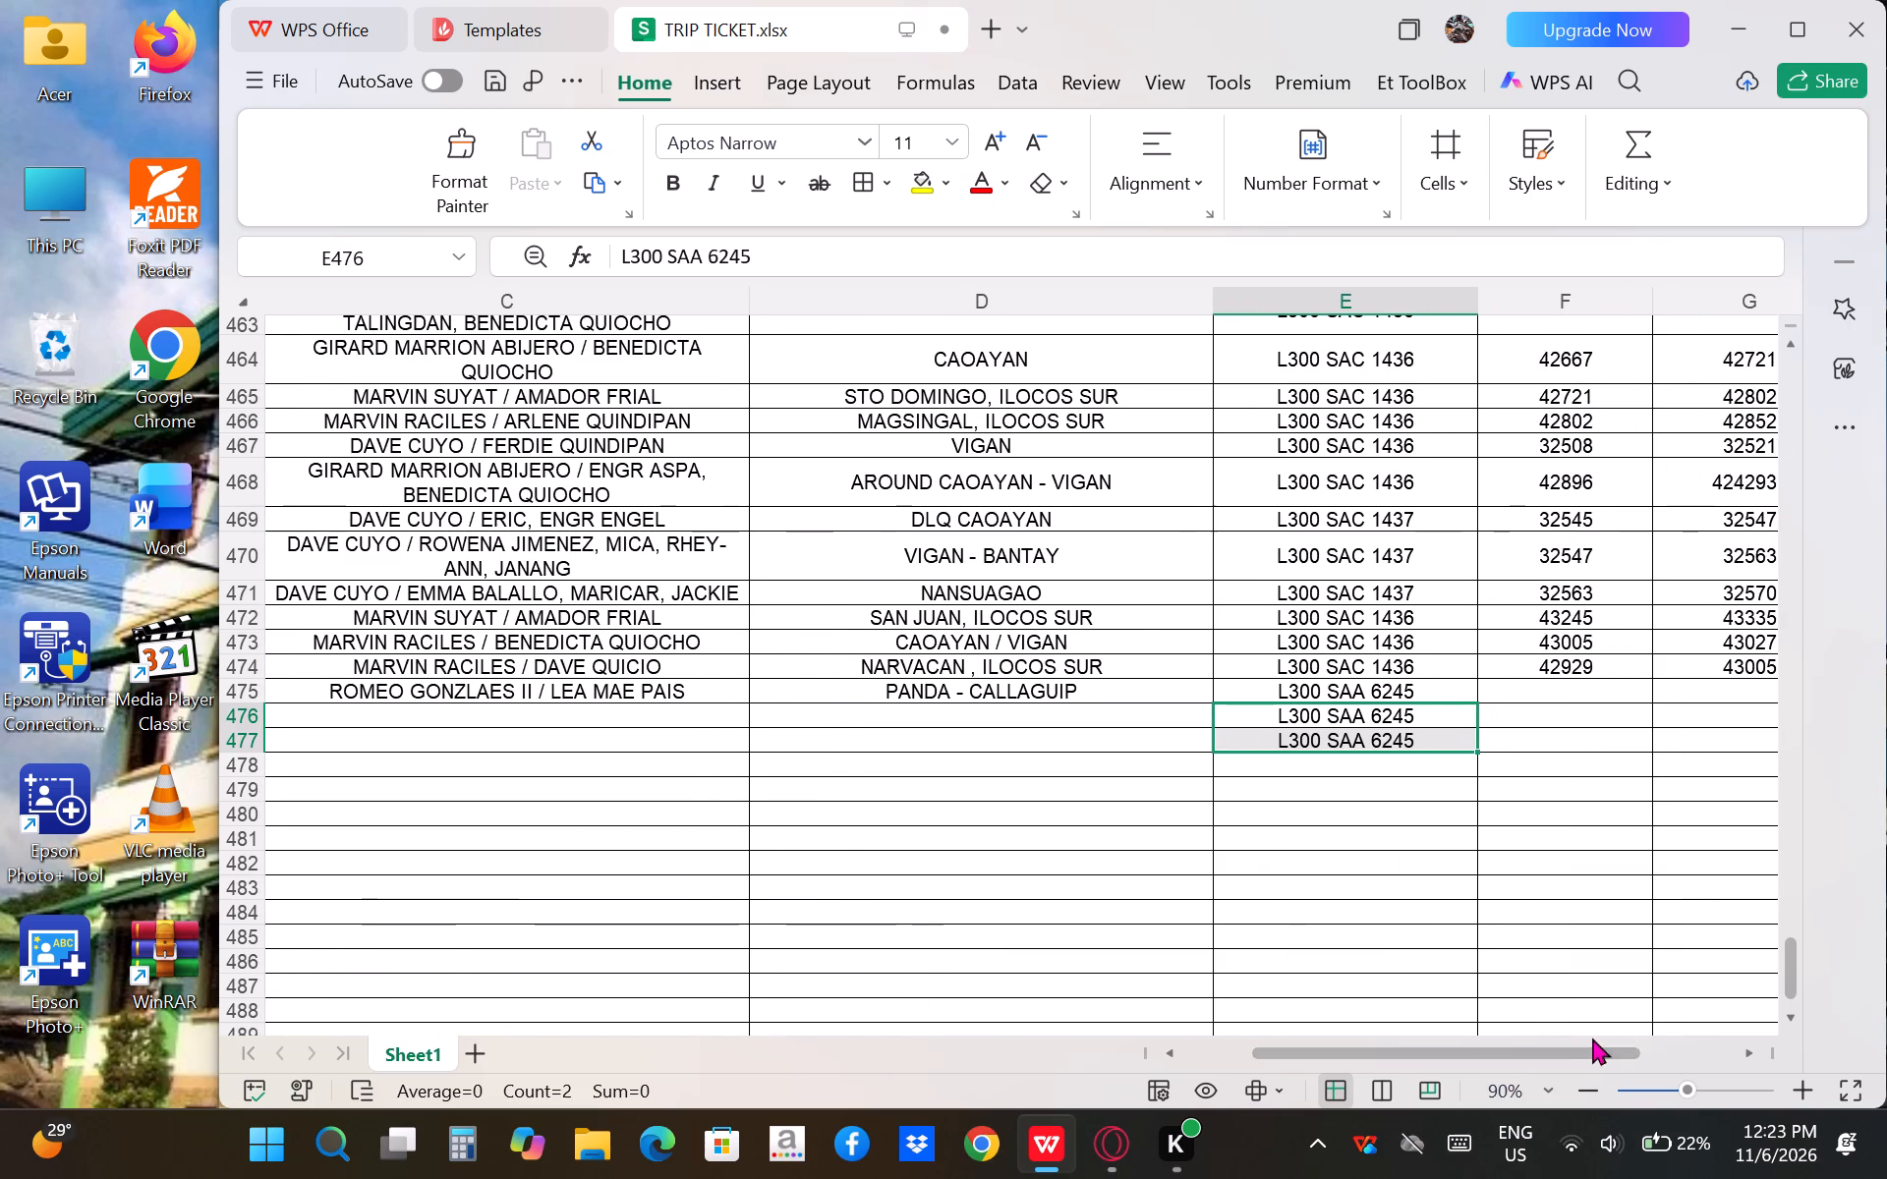
{"action": "left_click", "coordinate": [1630, 697]}
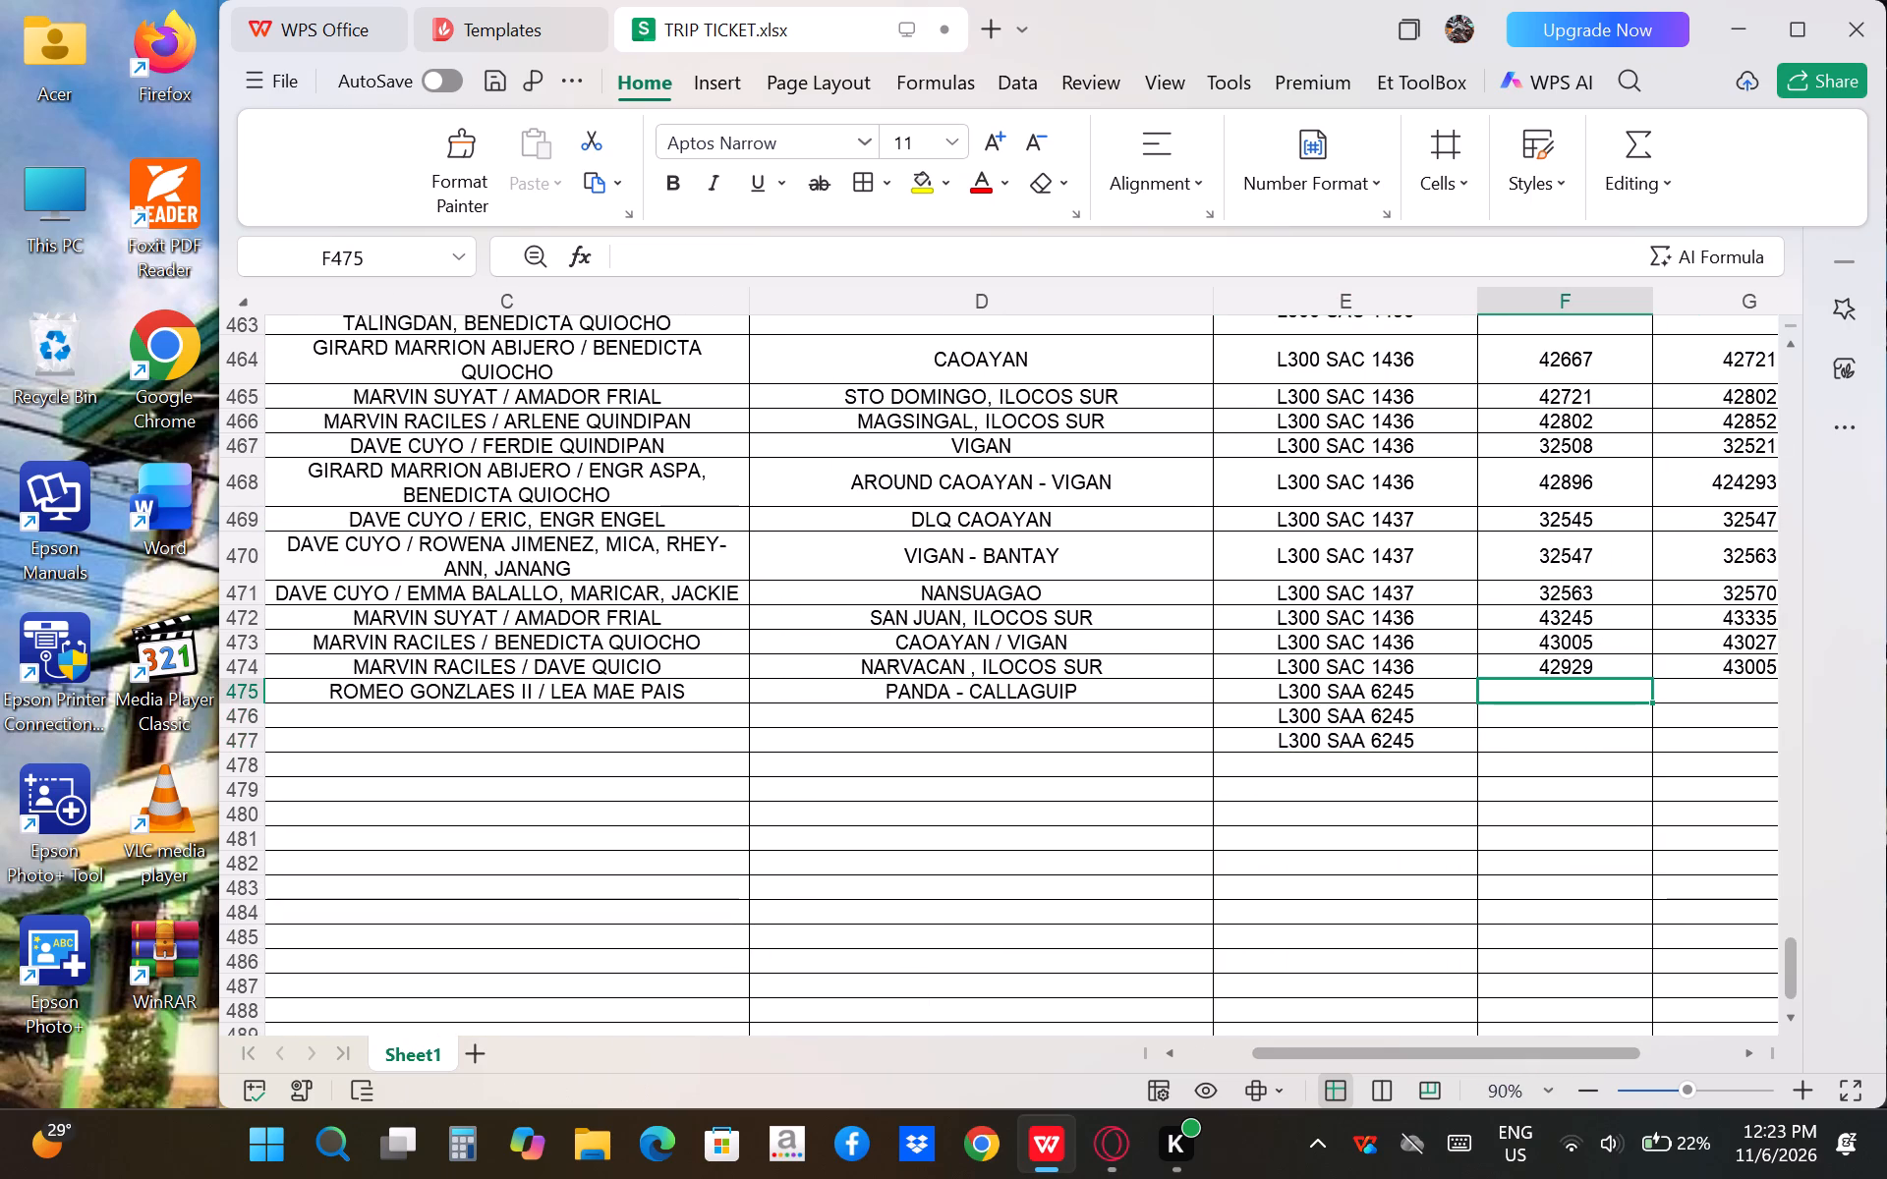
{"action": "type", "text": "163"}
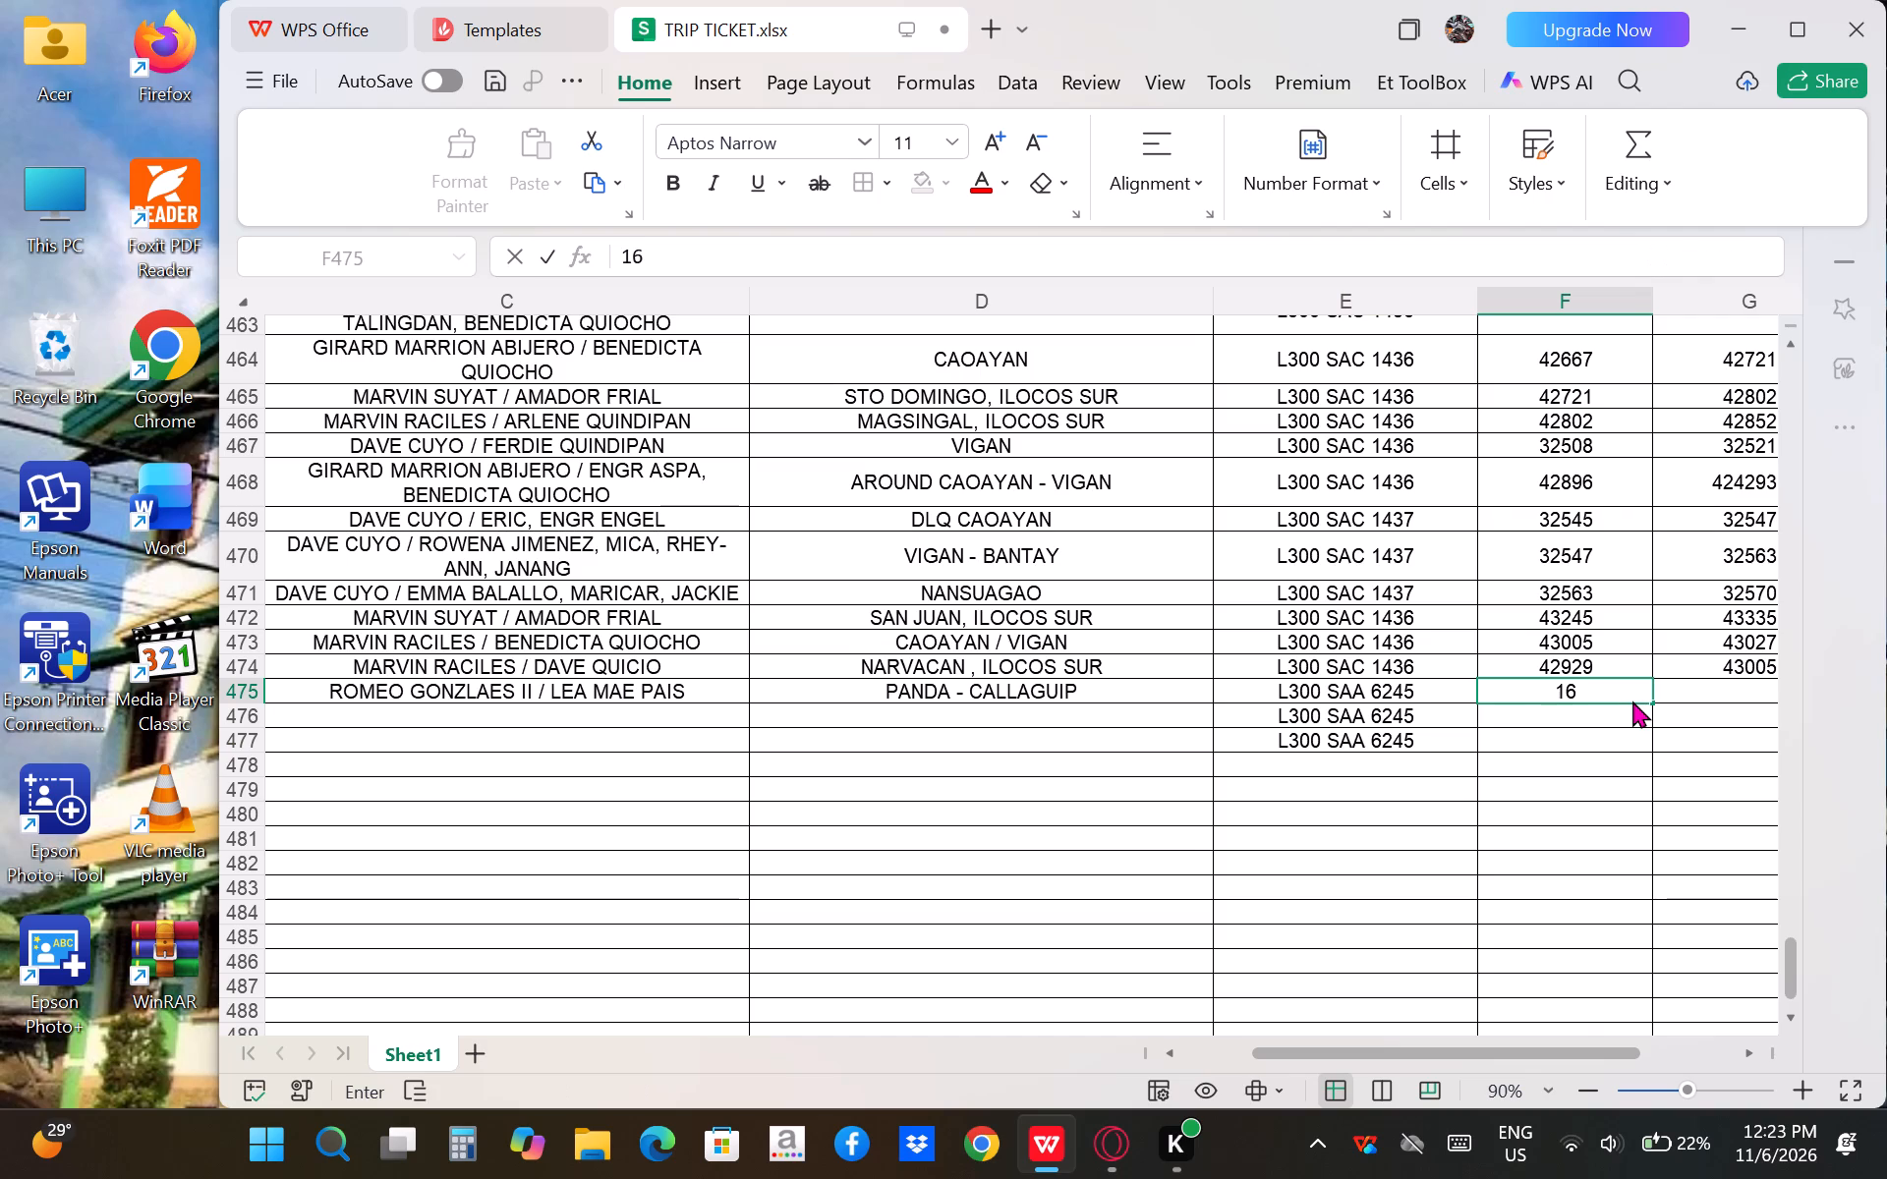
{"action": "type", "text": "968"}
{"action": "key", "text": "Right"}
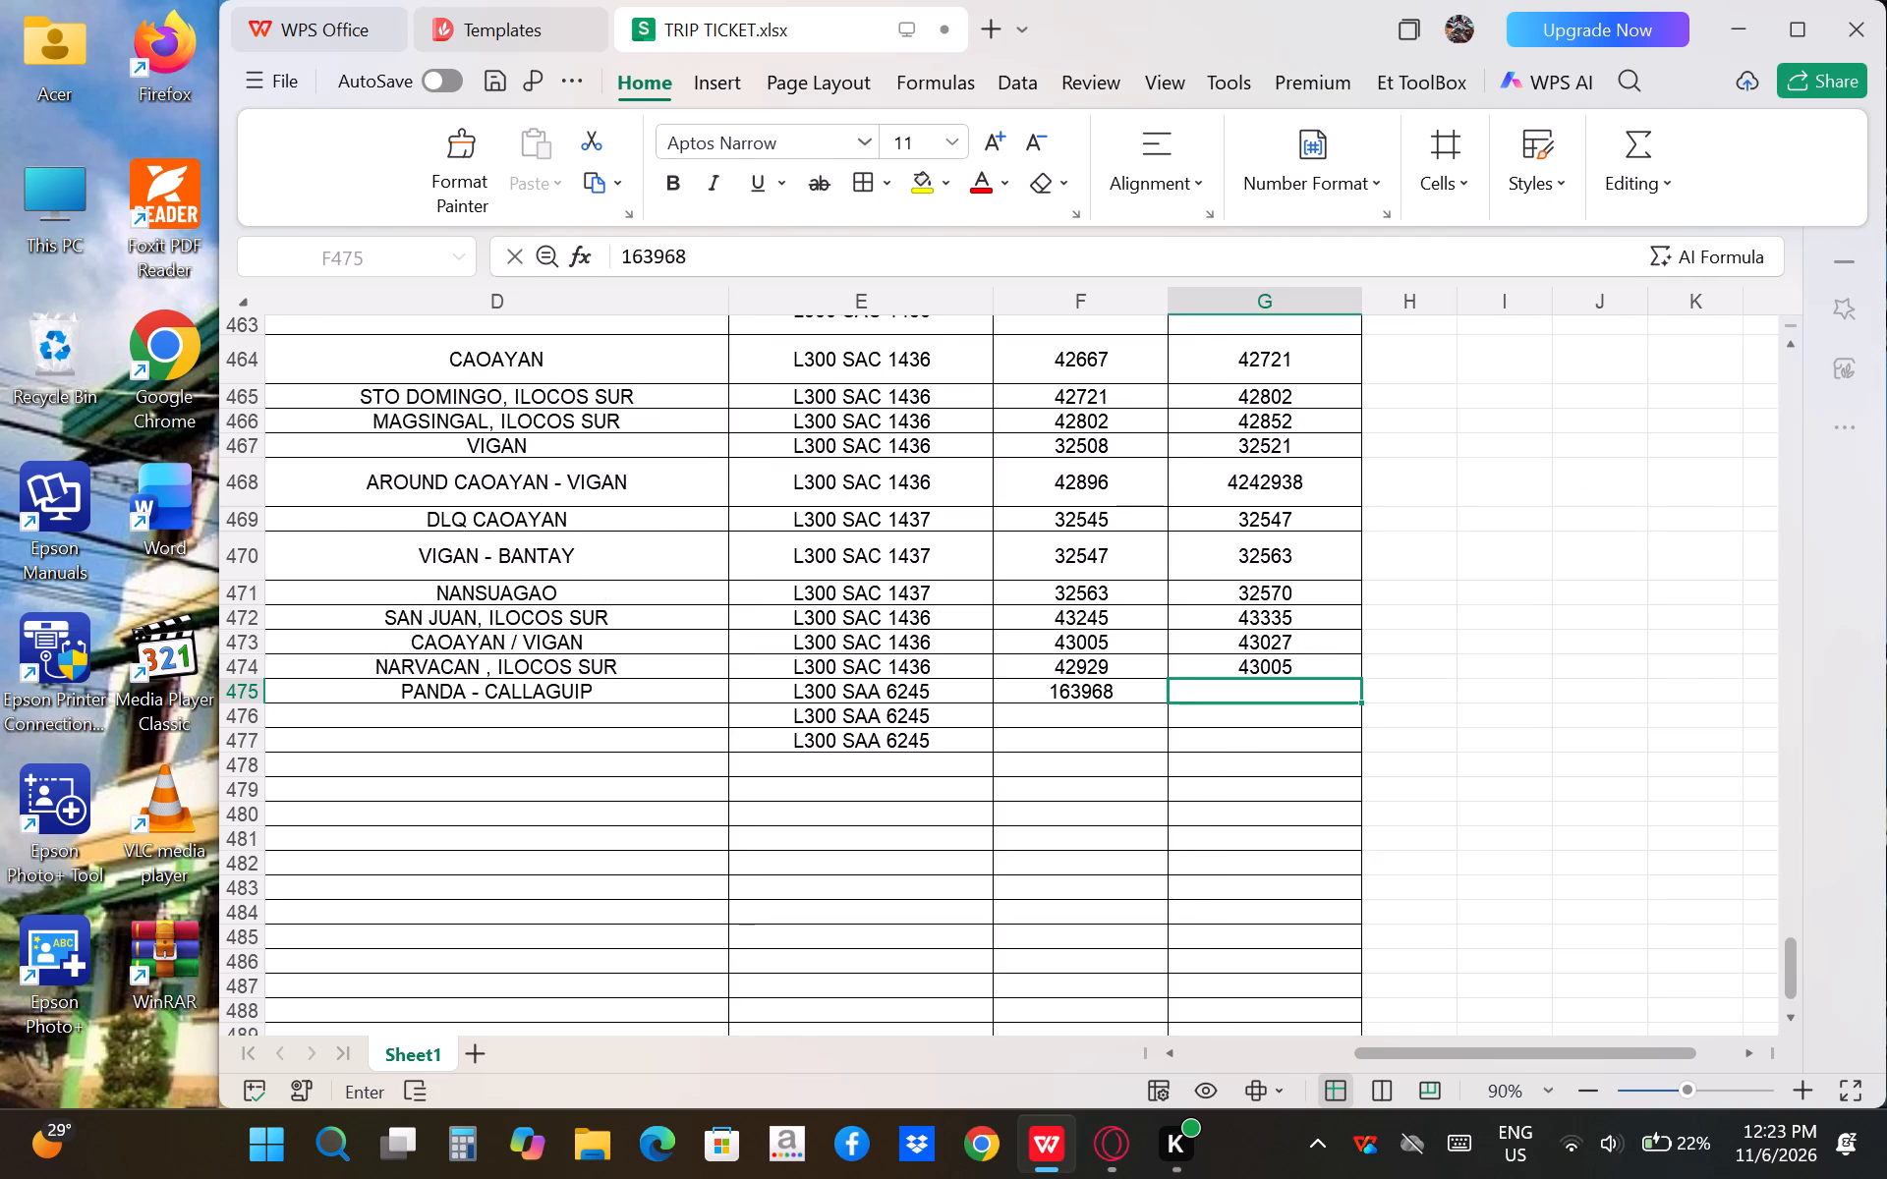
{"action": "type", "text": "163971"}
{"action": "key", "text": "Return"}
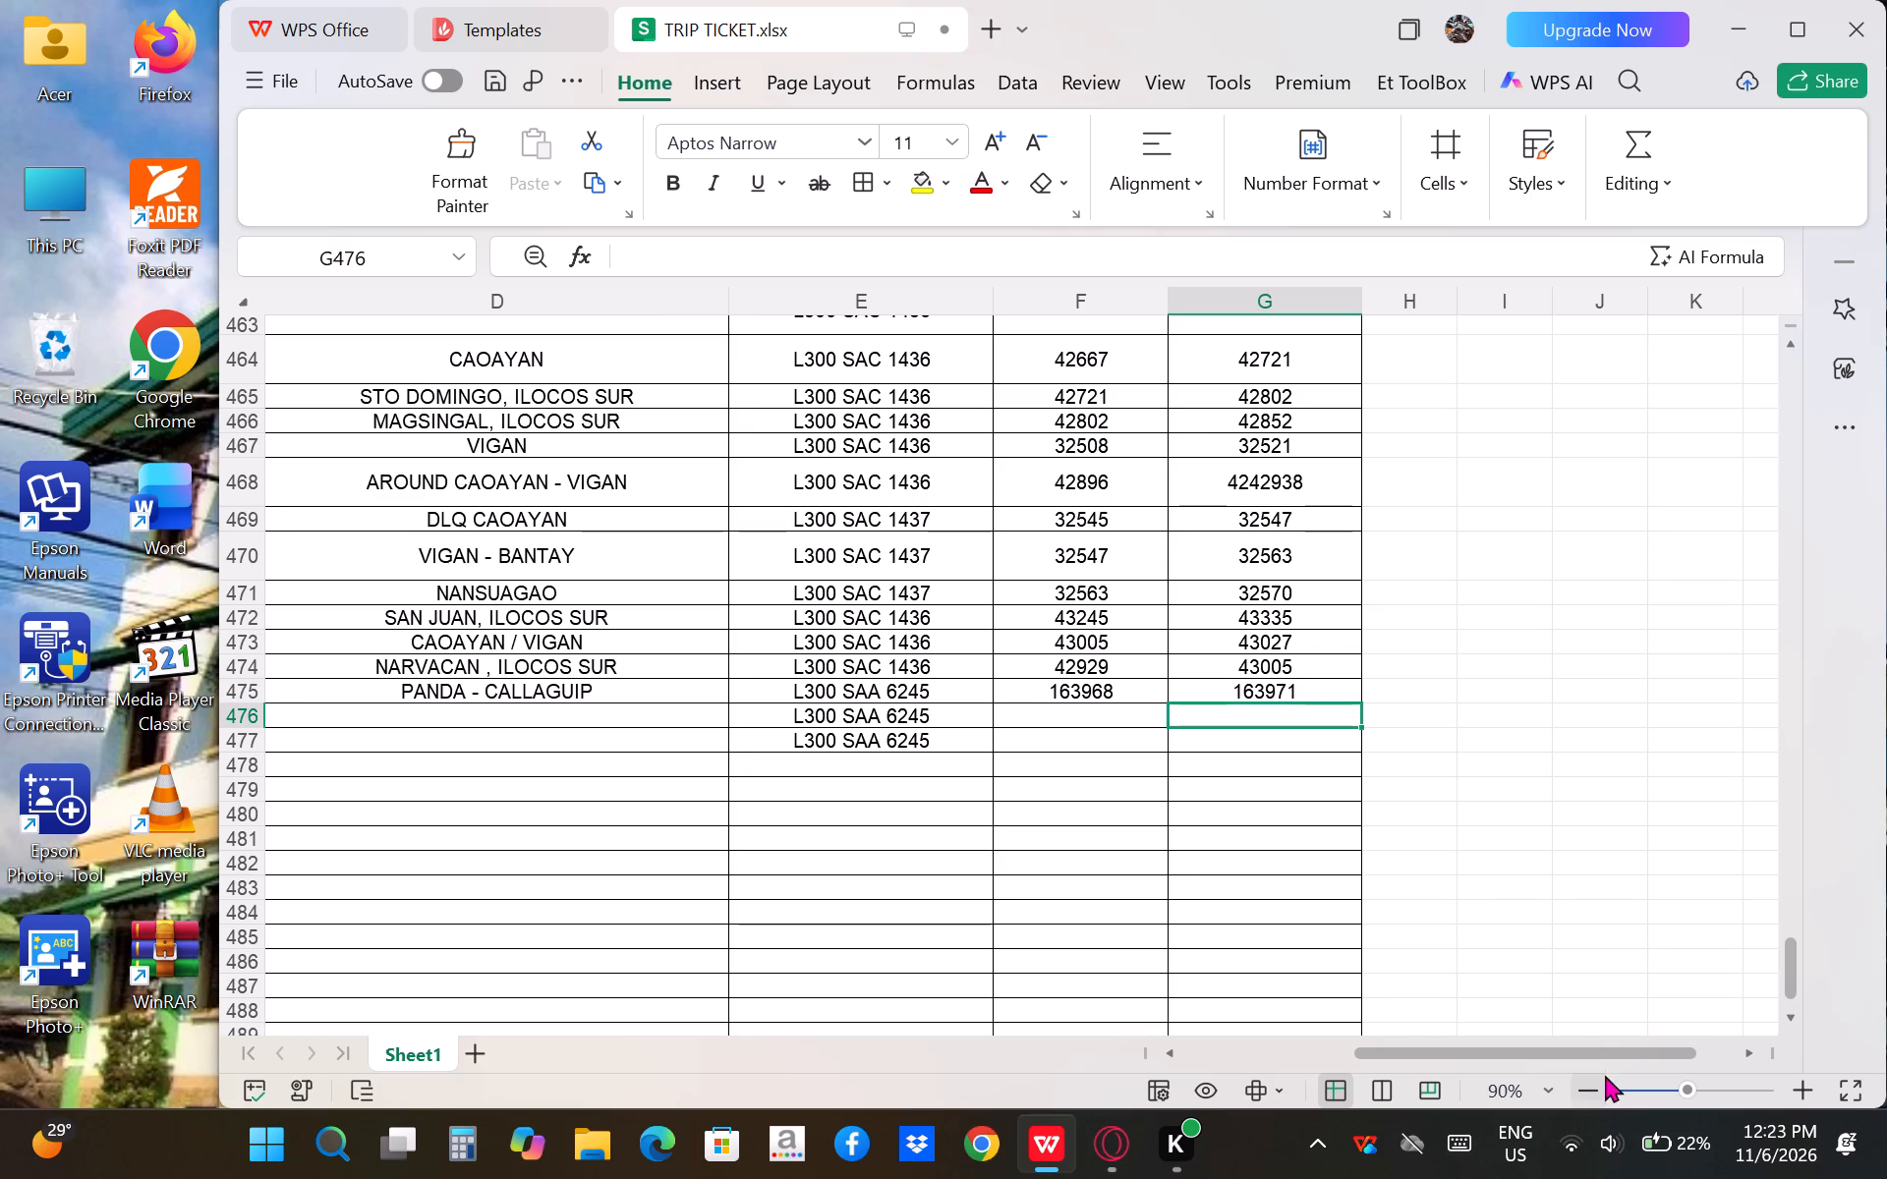
Copy the date 4/27/2026 from B475 into B476.
{"action": "left_click_drag", "start_coordinate": [1605, 1053], "coordinate": [1362, 1036]}
{"action": "left_click", "coordinate": [487, 714]}
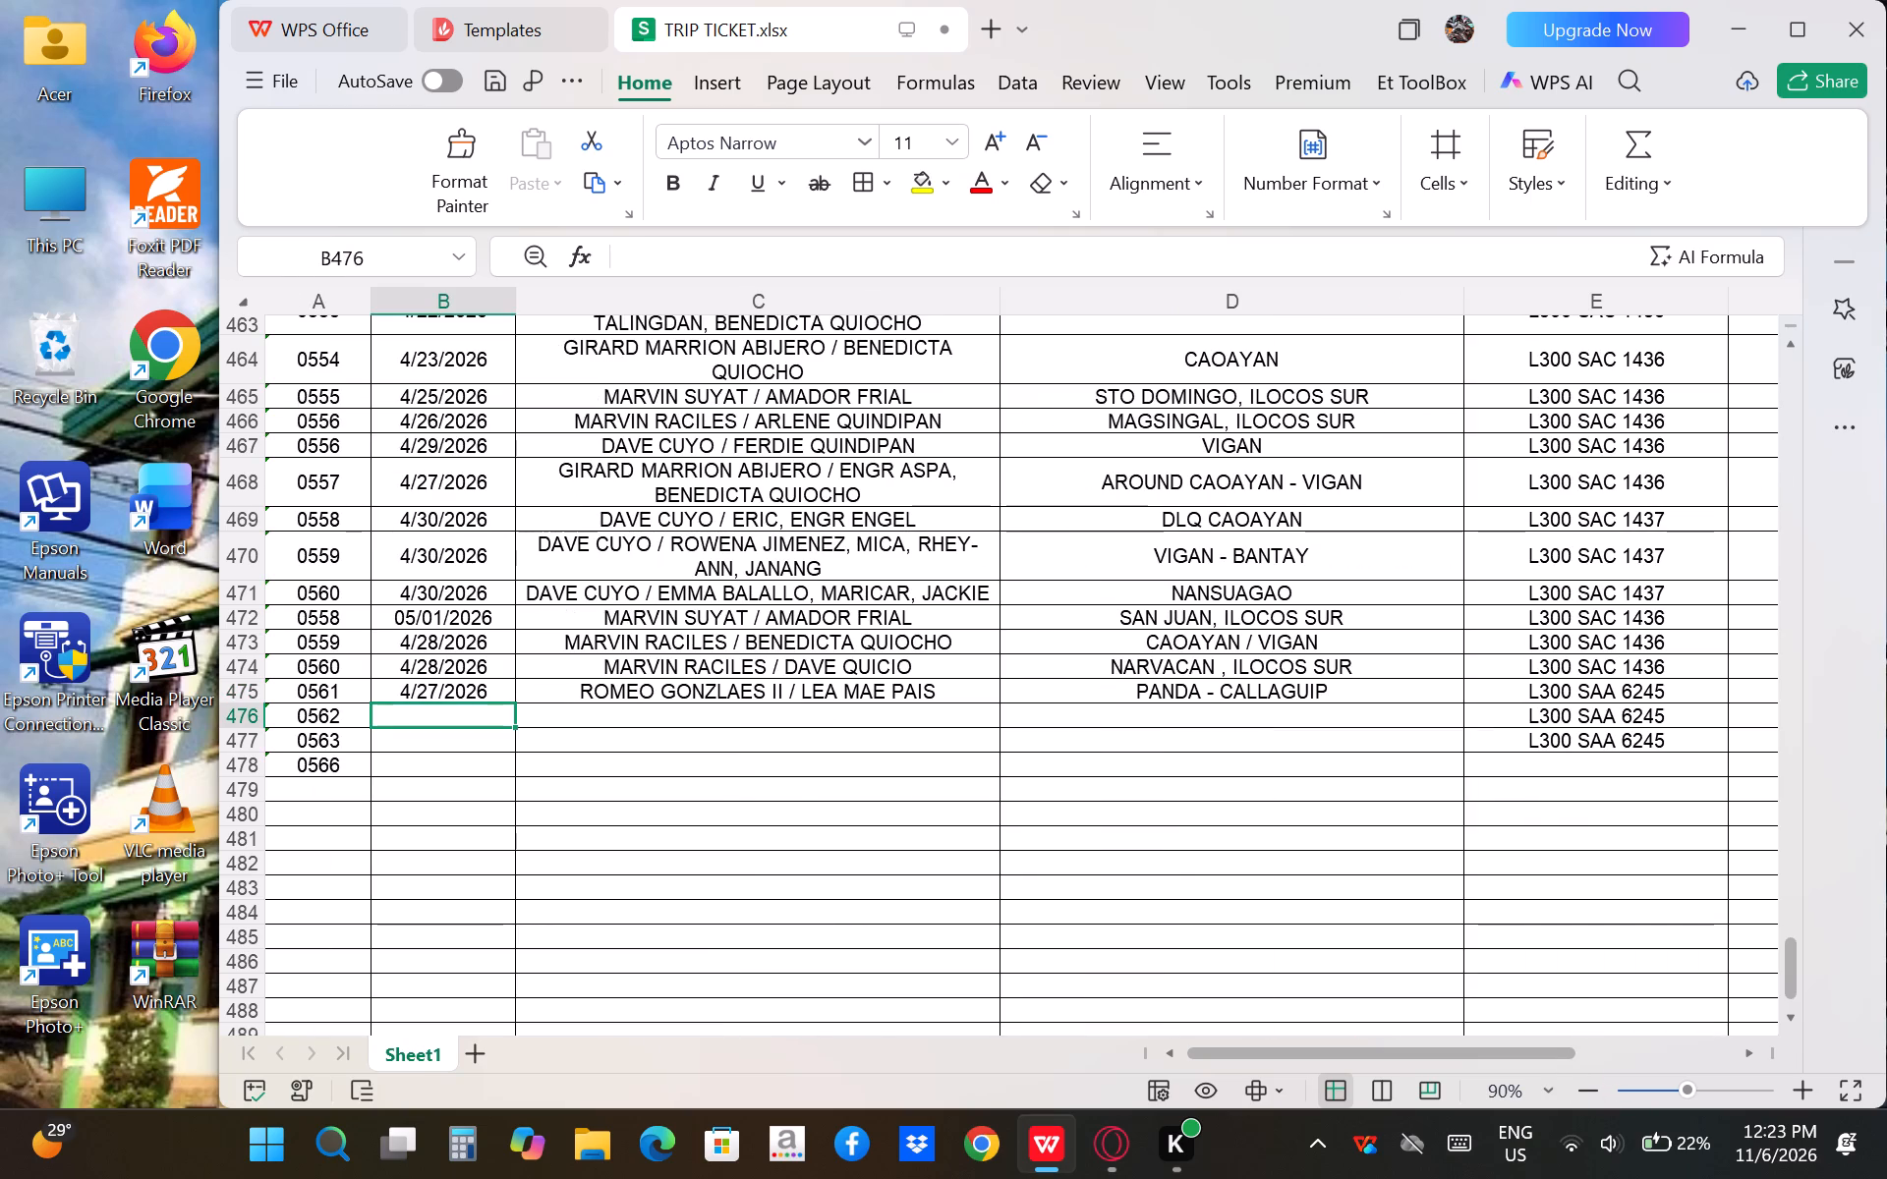
{"action": "left_click", "coordinate": [471, 687]}
{"action": "key", "text": "ctrl+c"}
{"action": "left_click", "coordinate": [455, 723]}
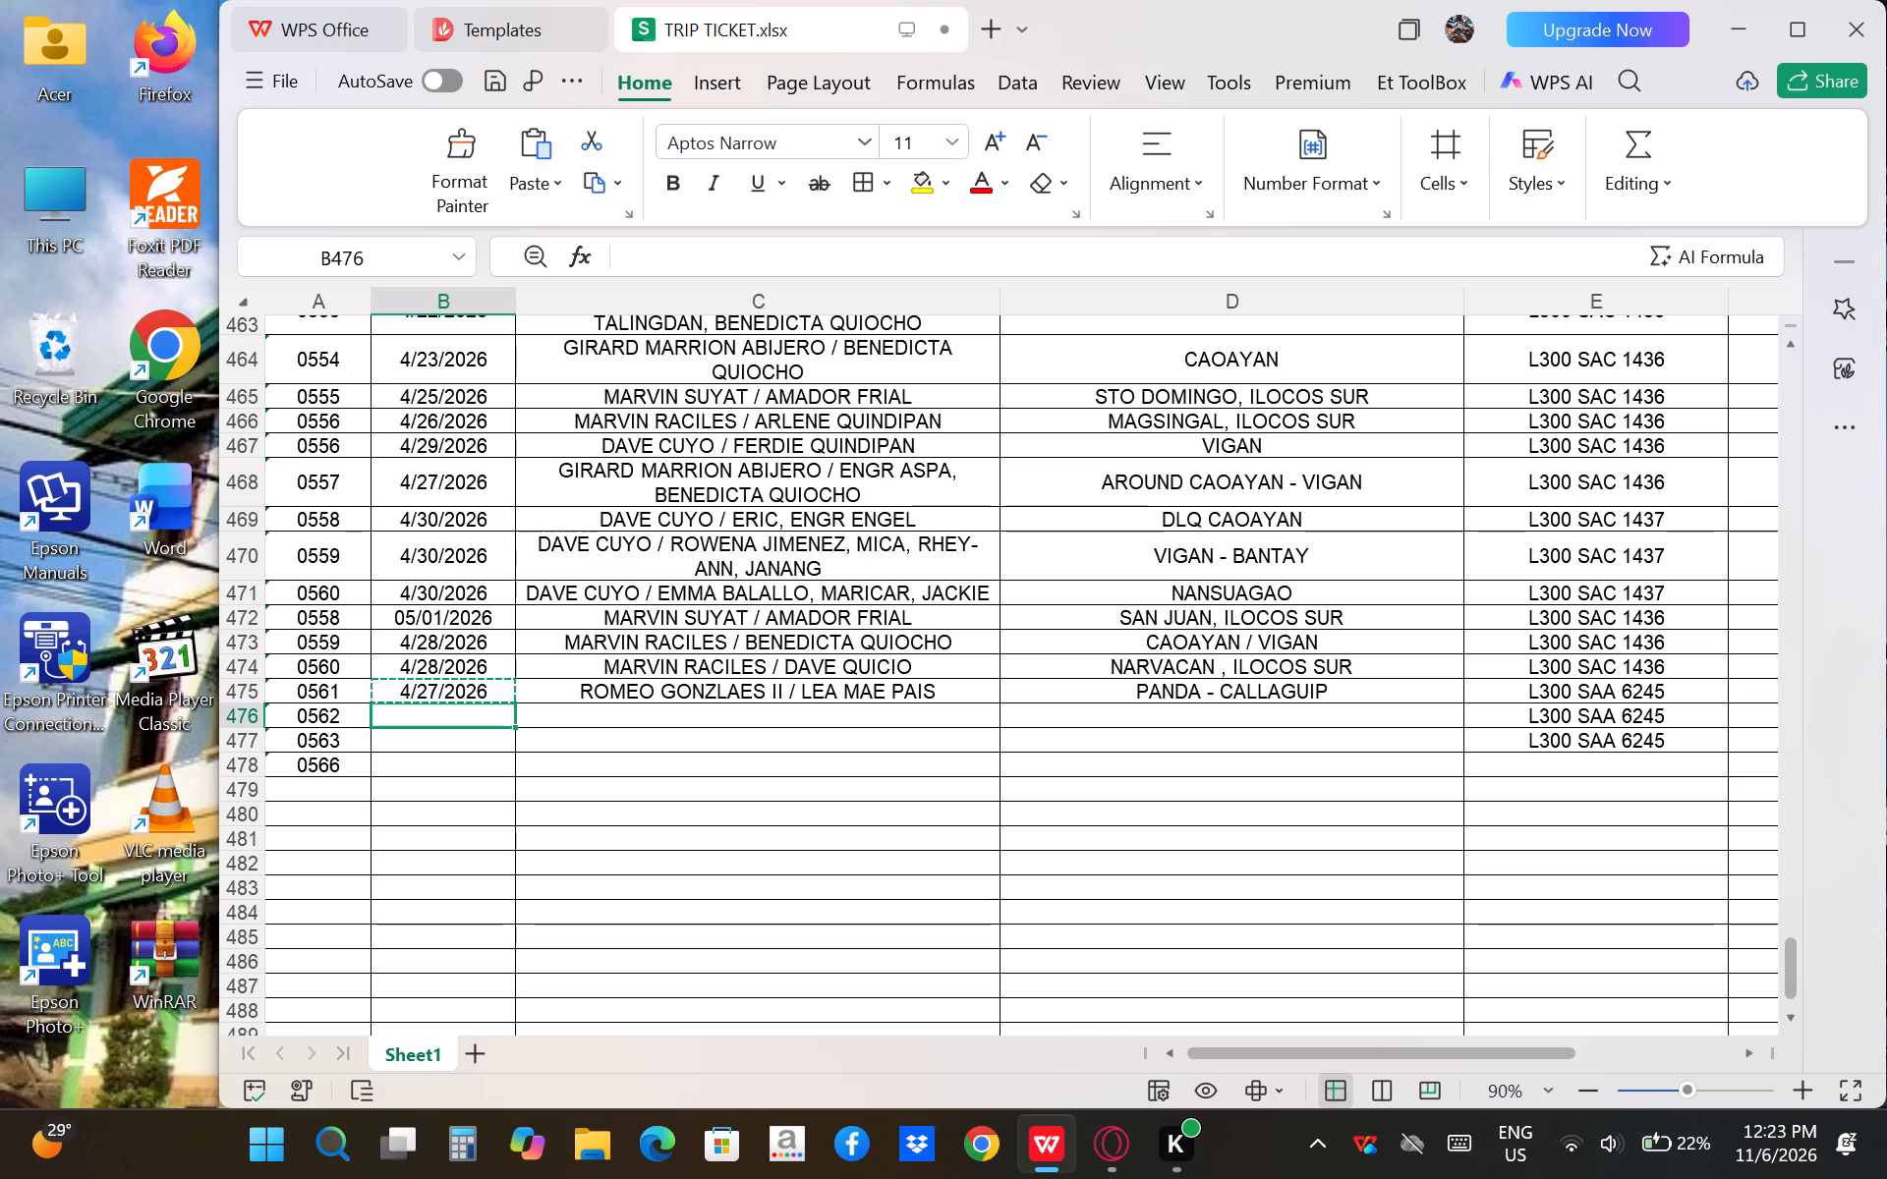
{"action": "key", "text": "Return"}
Enter the driver's name with the suffix II and the passenger's name in C476, and the destination COA in D476.
{"action": "key", "text": "Right"}
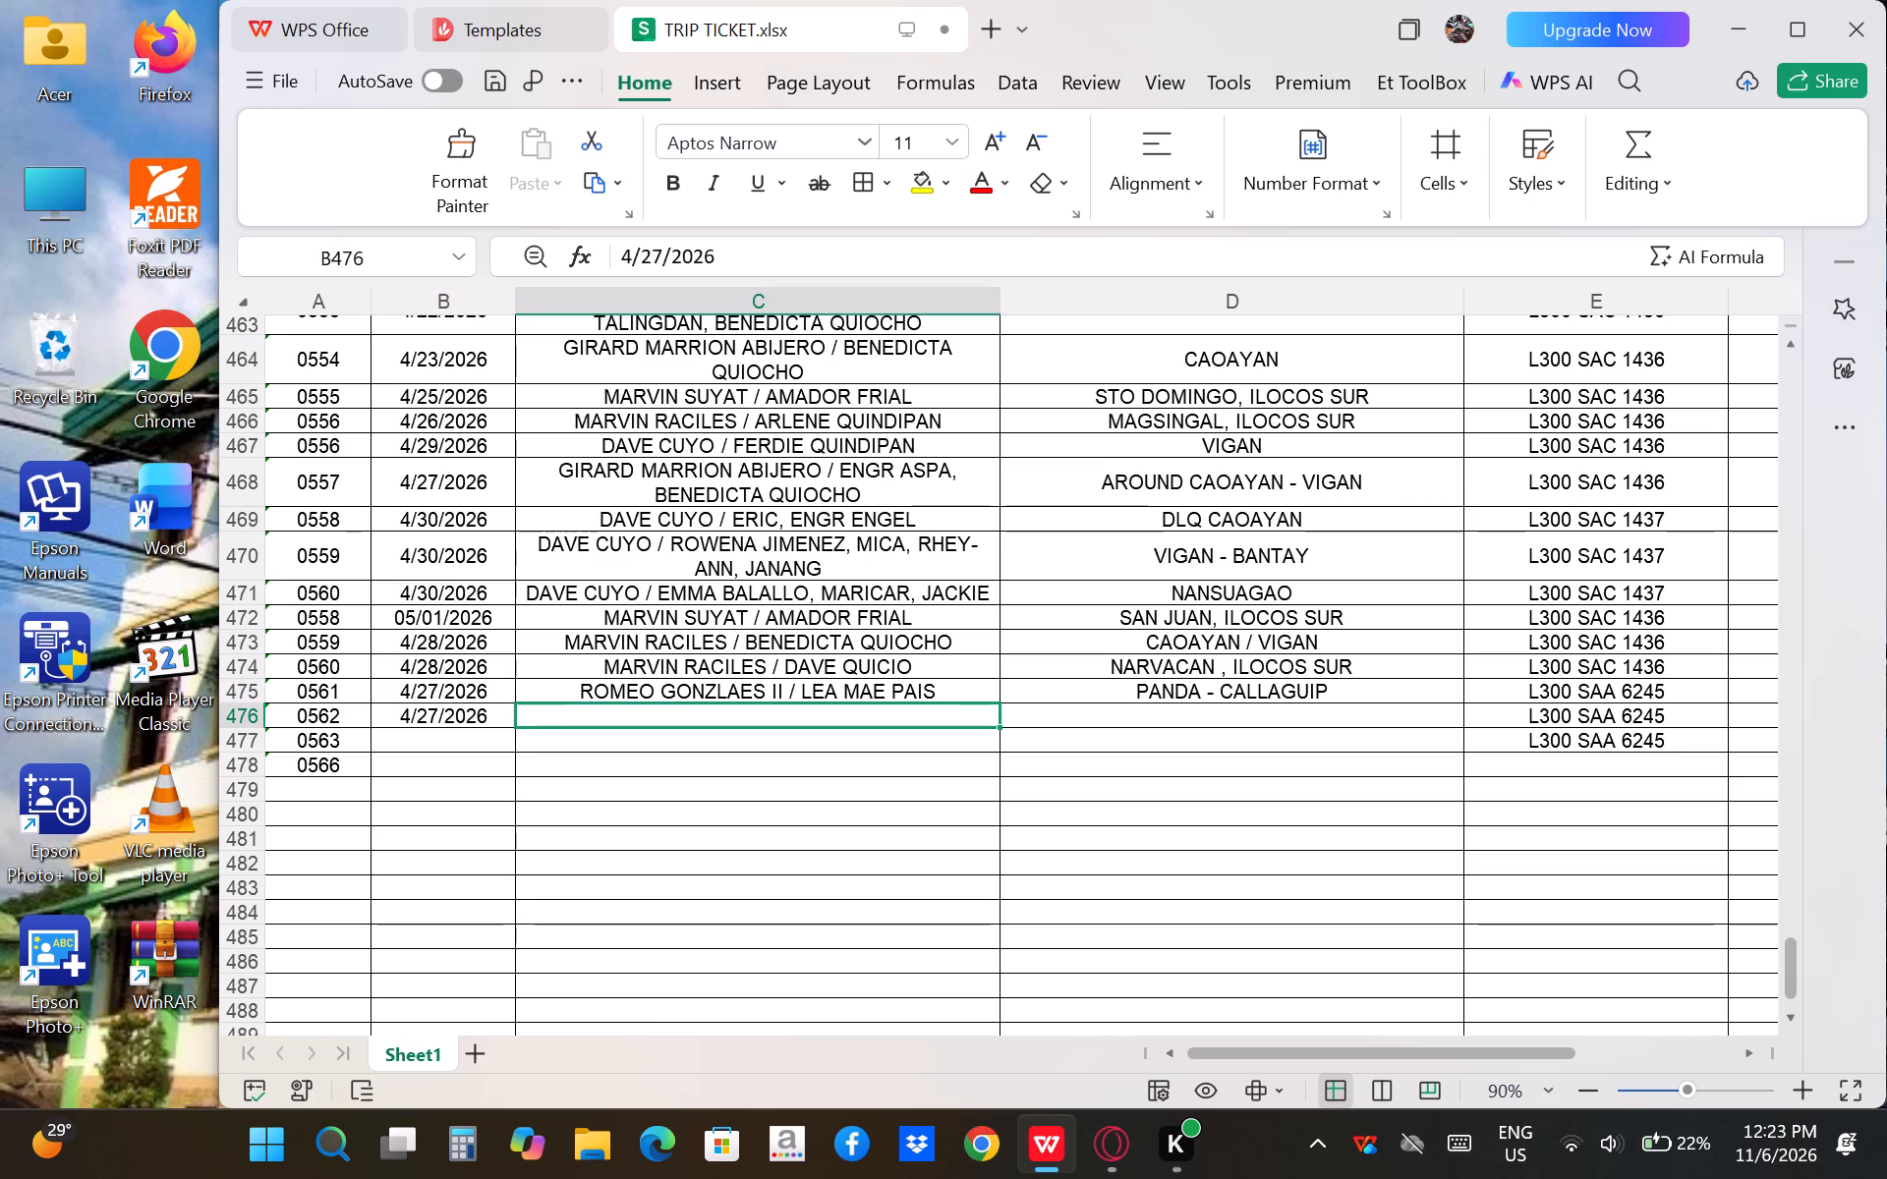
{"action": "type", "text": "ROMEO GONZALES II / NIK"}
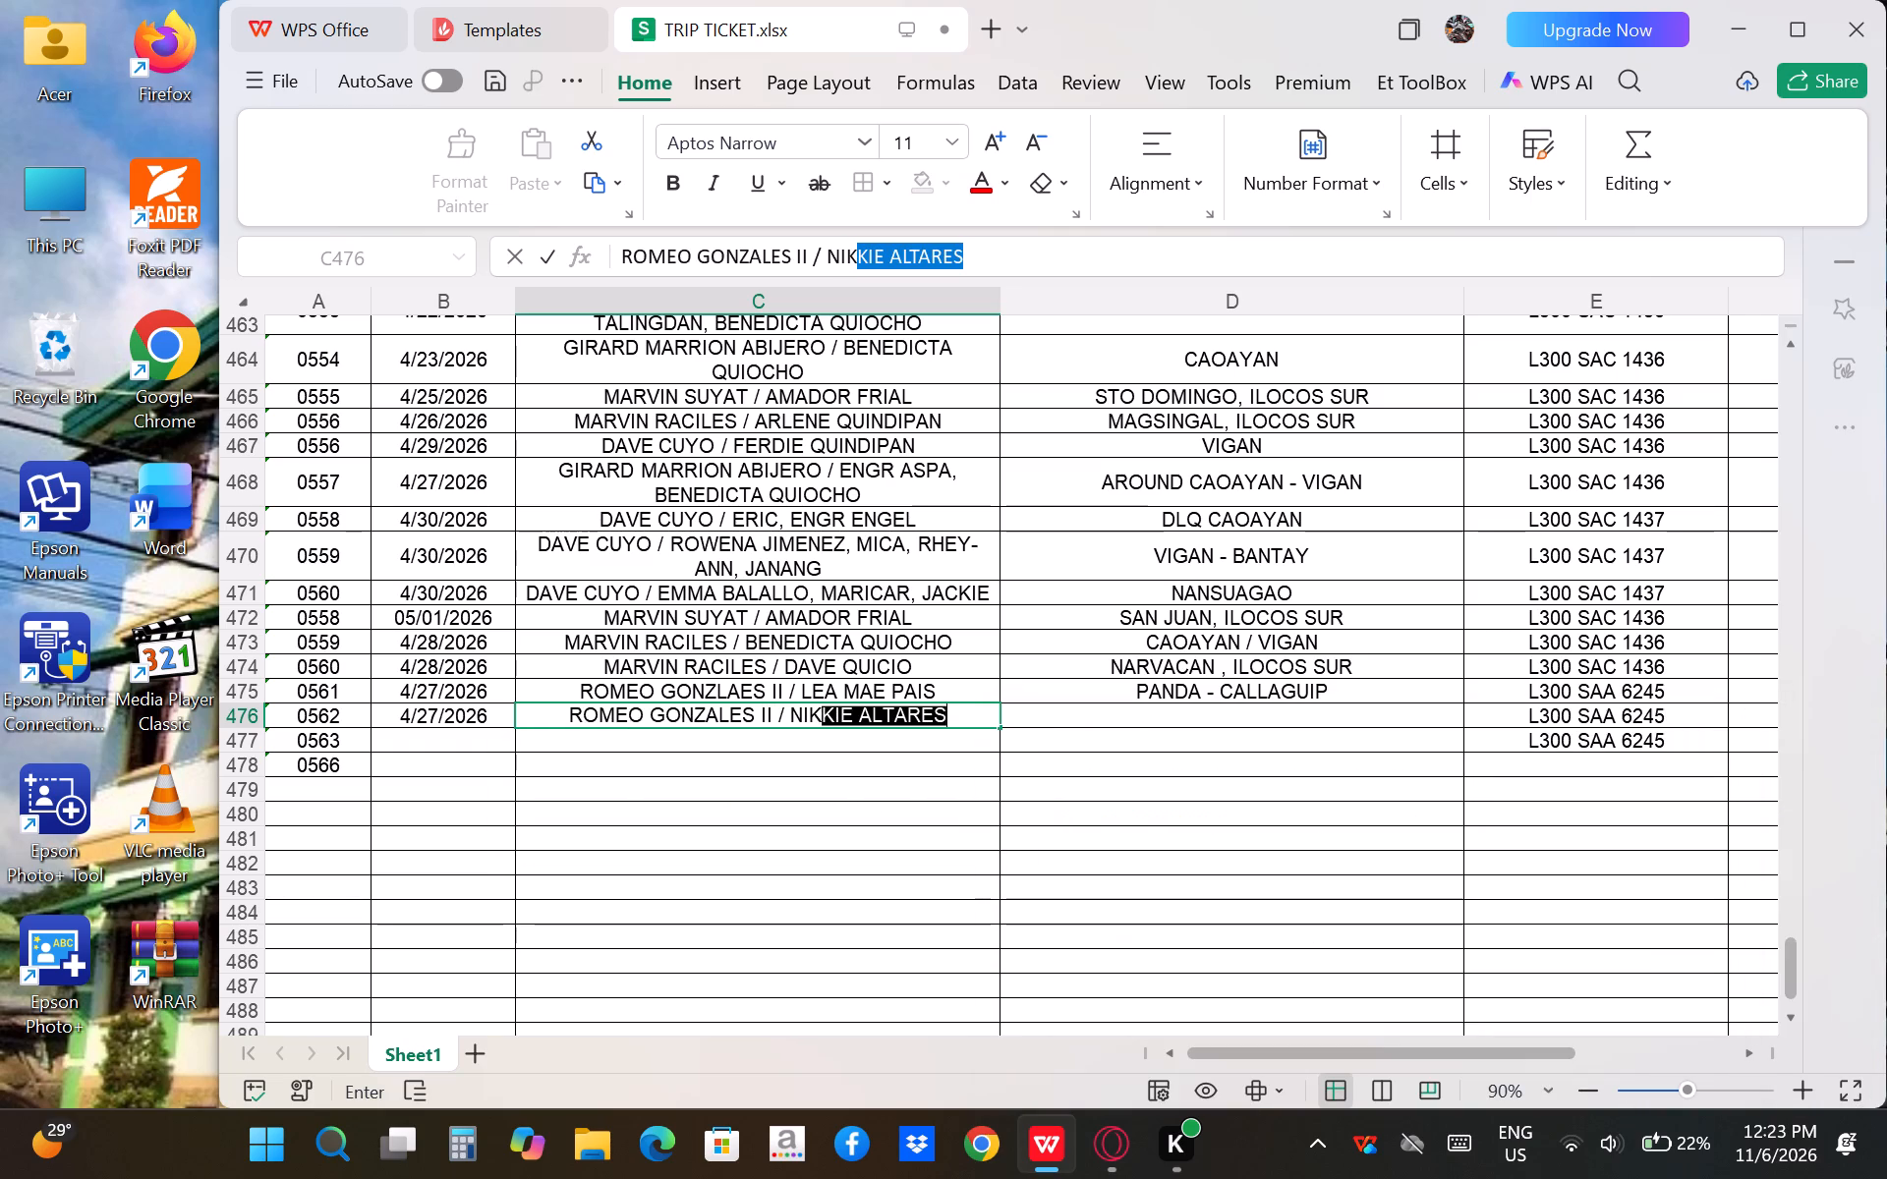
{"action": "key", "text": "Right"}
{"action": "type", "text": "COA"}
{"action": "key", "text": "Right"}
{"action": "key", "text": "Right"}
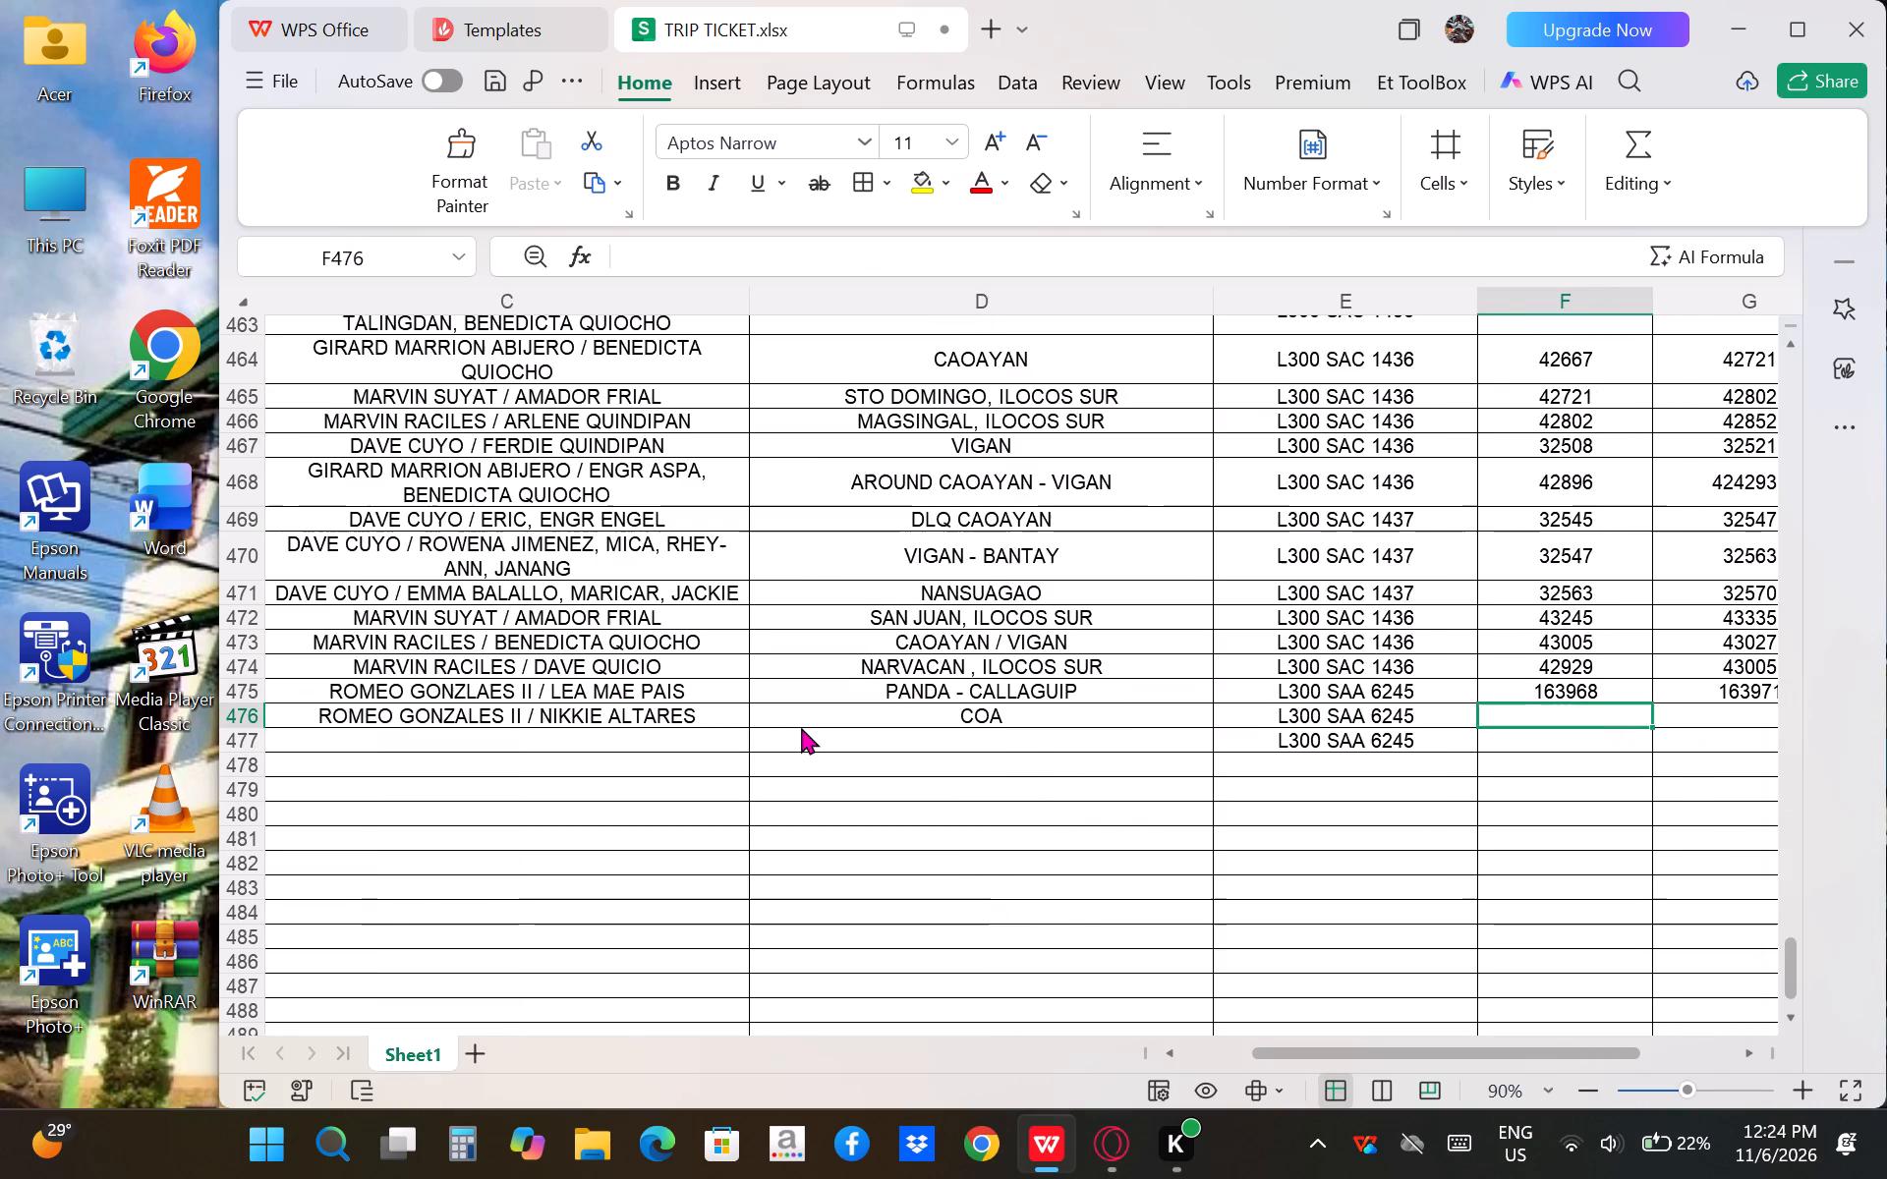
Complete row 476 with the numbers 163971 in F476 and 163985 in G476.
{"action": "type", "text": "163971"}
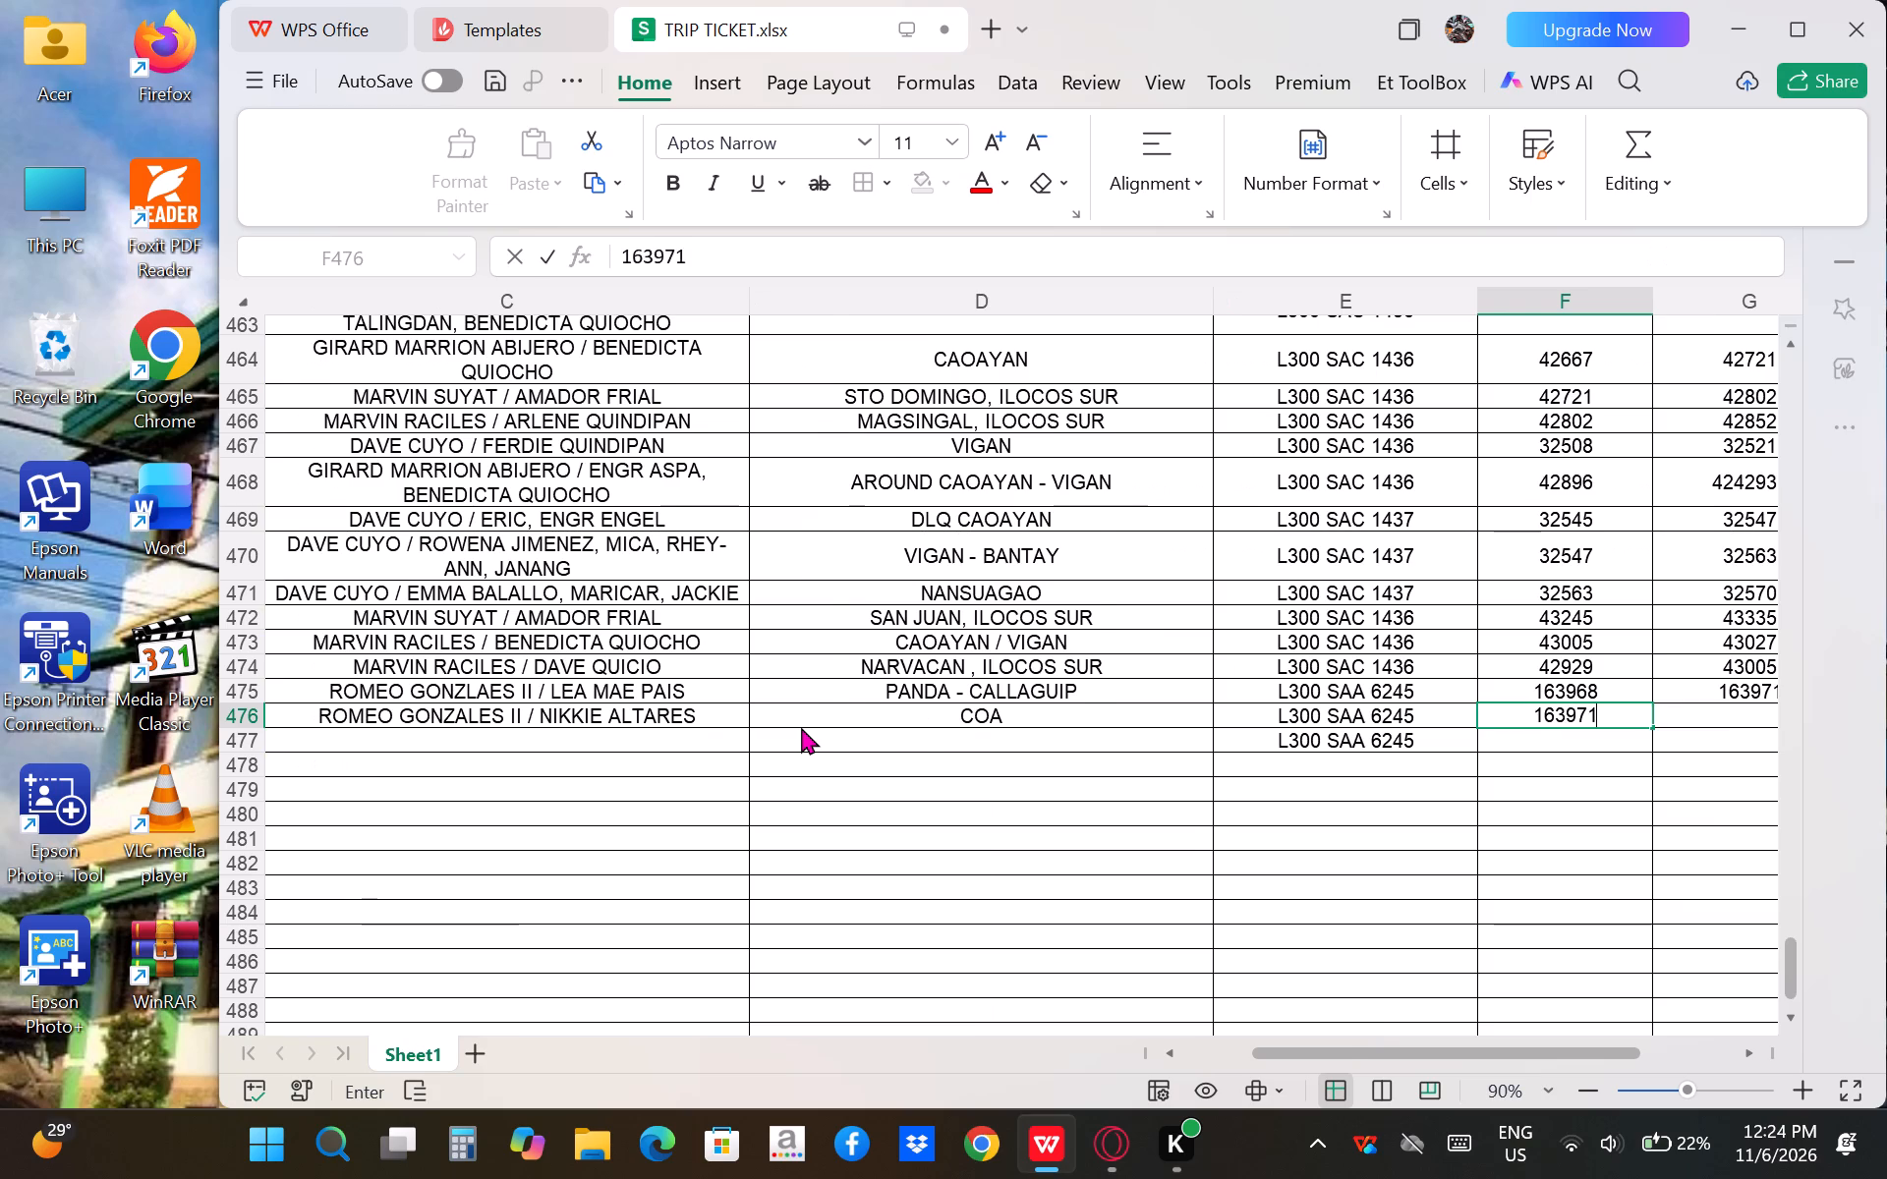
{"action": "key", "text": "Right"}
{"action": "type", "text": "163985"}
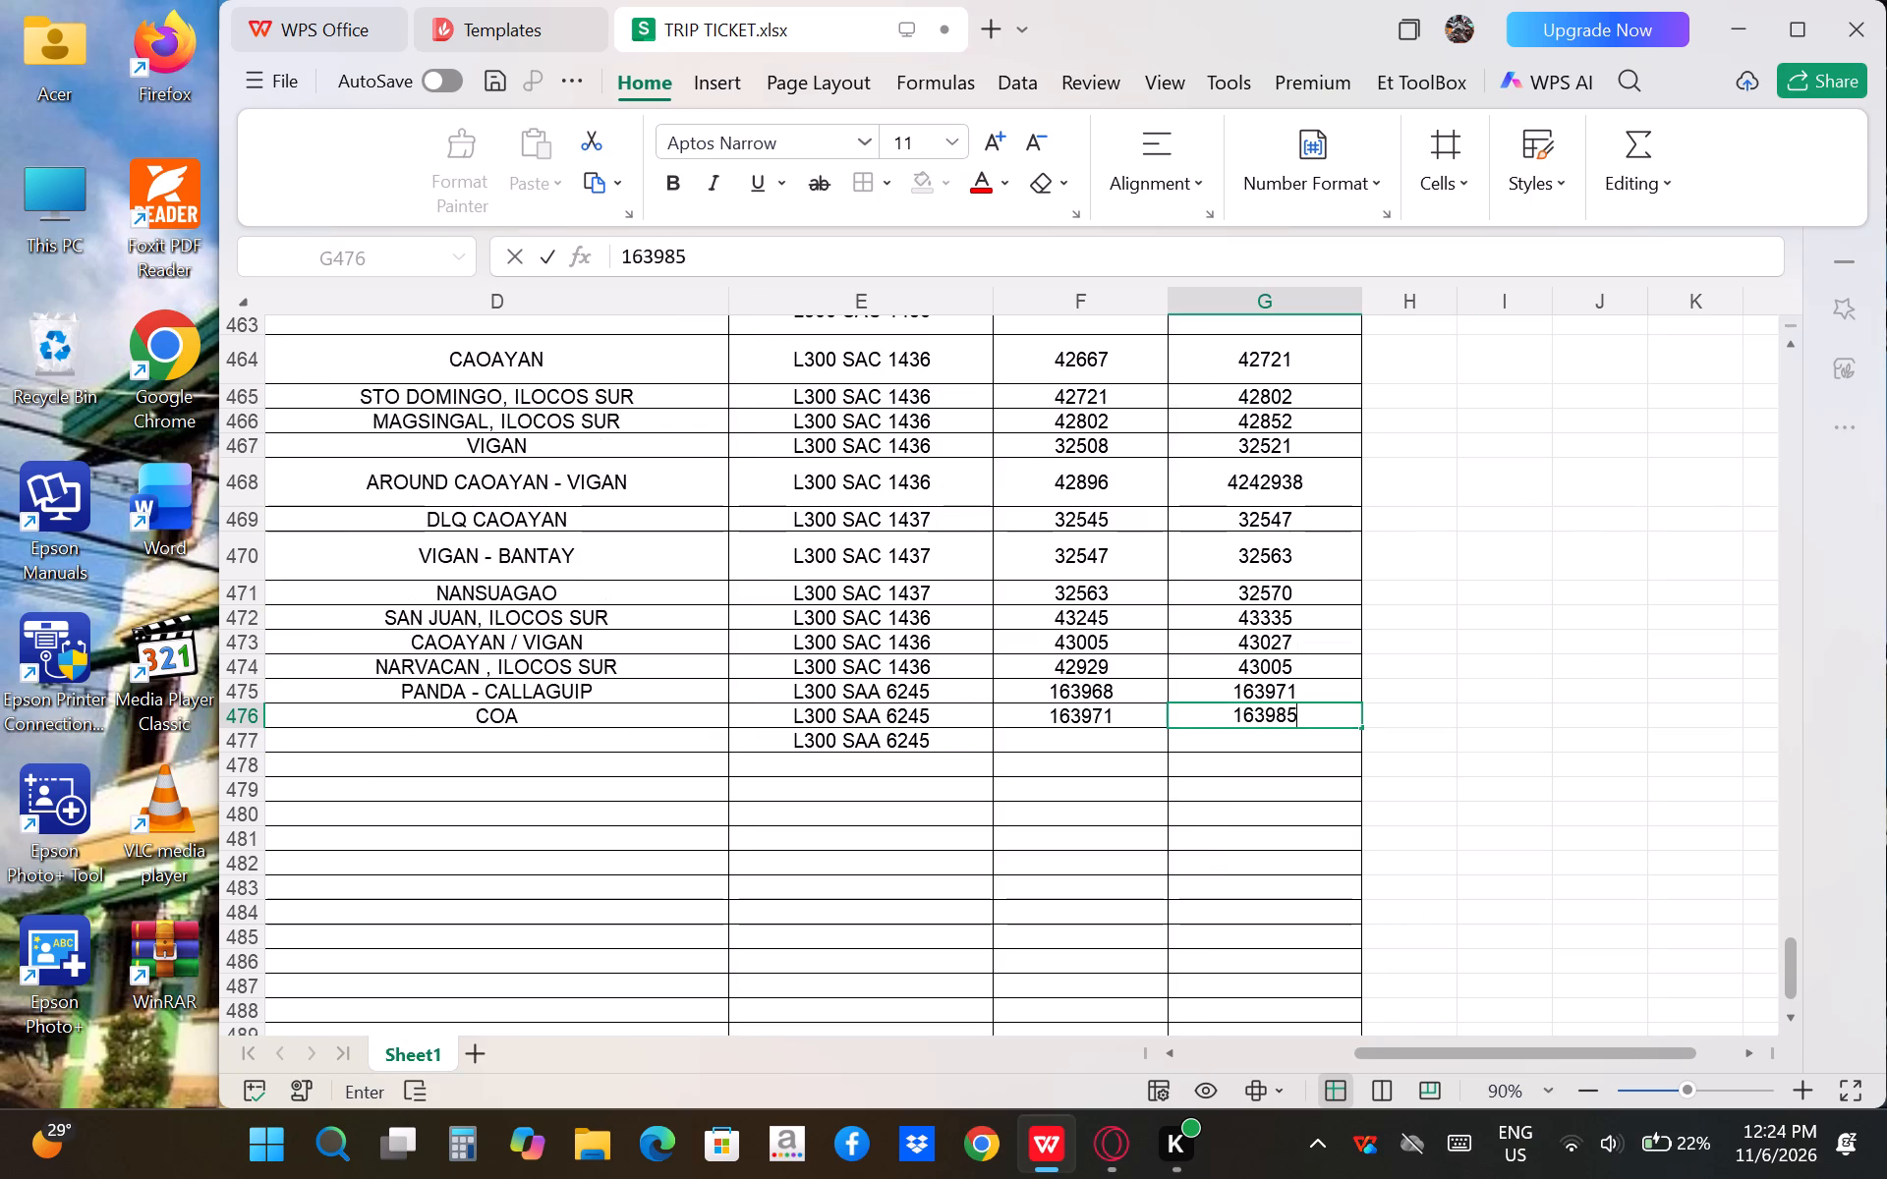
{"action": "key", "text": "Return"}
Enter the date 5/21/2026 in B477 for ticket 0563.
{"action": "left_click_drag", "start_coordinate": [1493, 1049], "coordinate": [1249, 1015]}
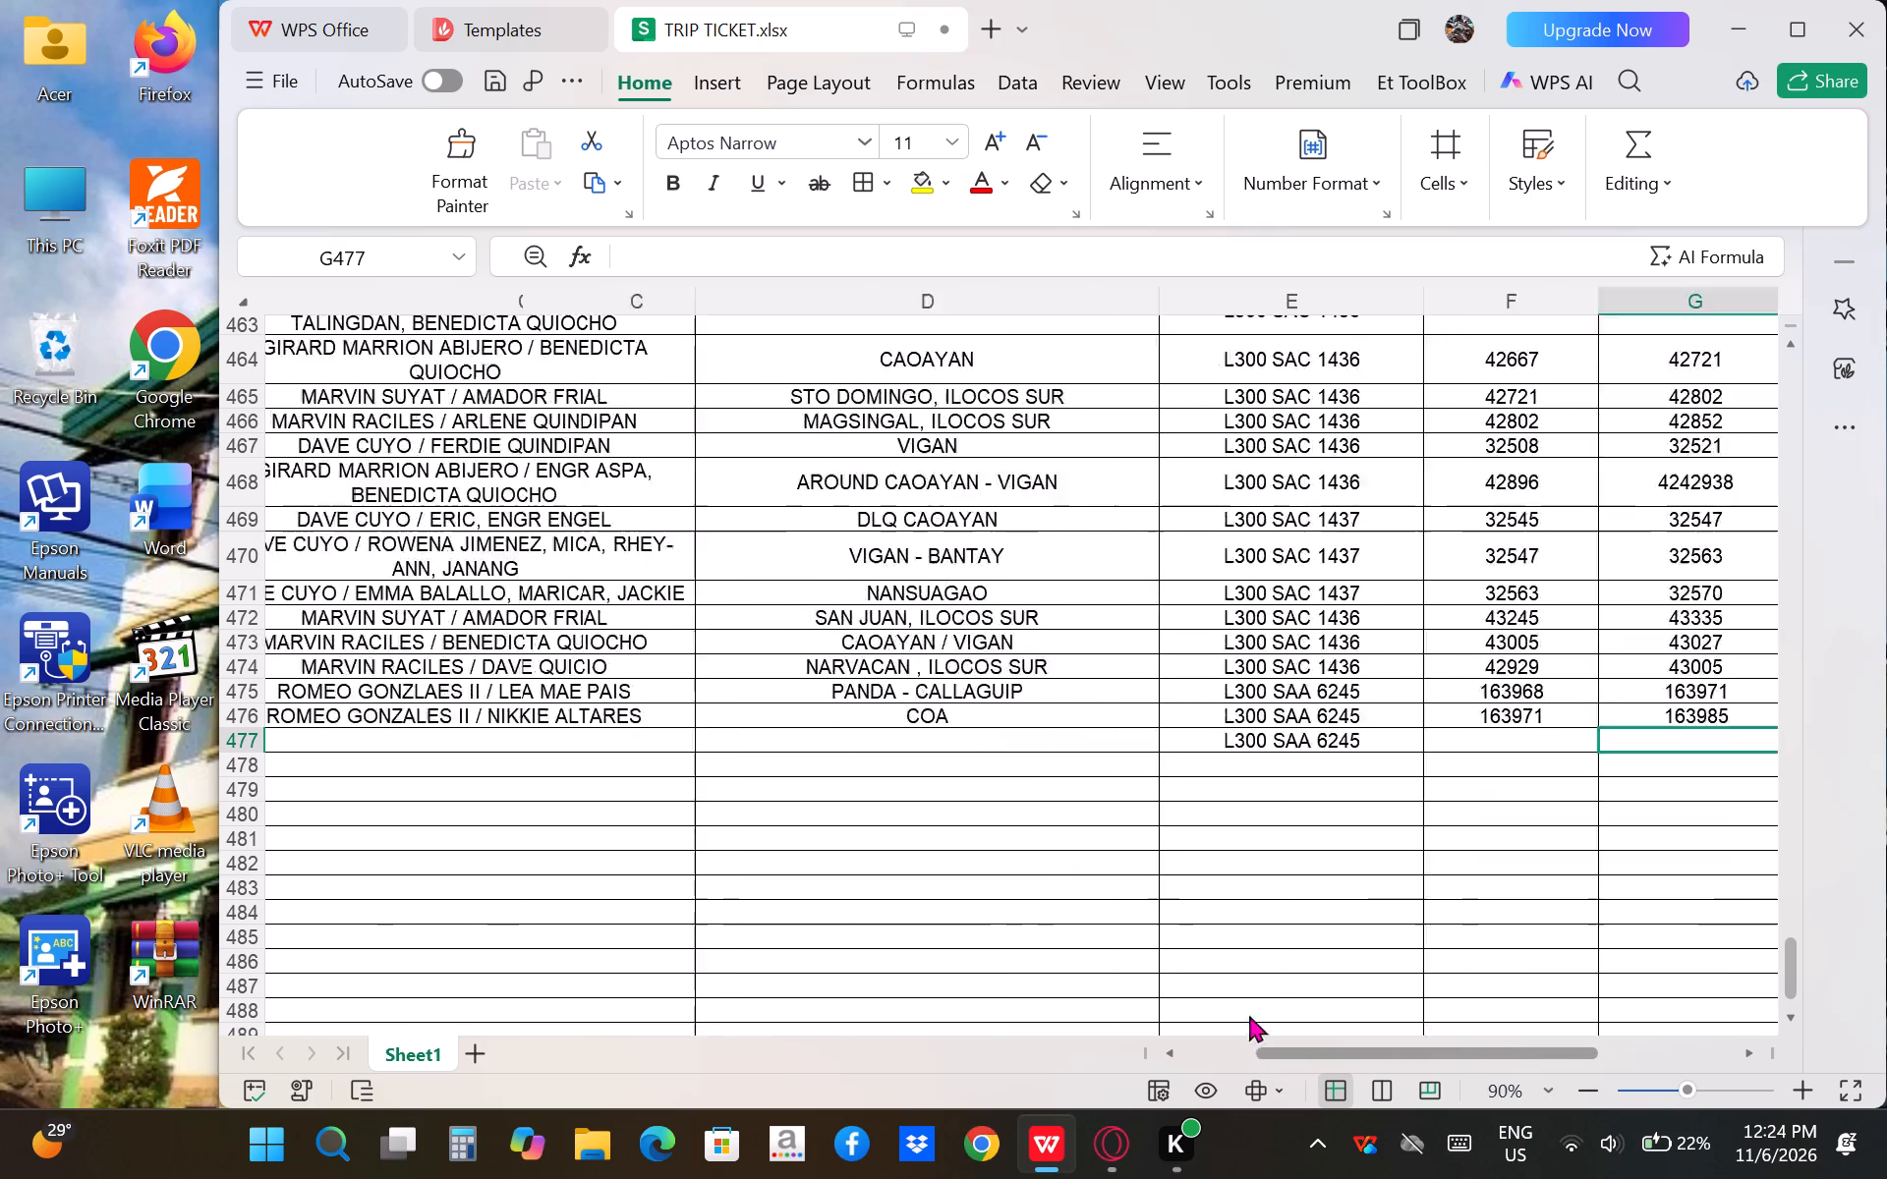
{"action": "left_click_drag", "start_coordinate": [1249, 1015], "coordinate": [1102, 987]}
{"action": "left_click", "coordinate": [486, 747]}
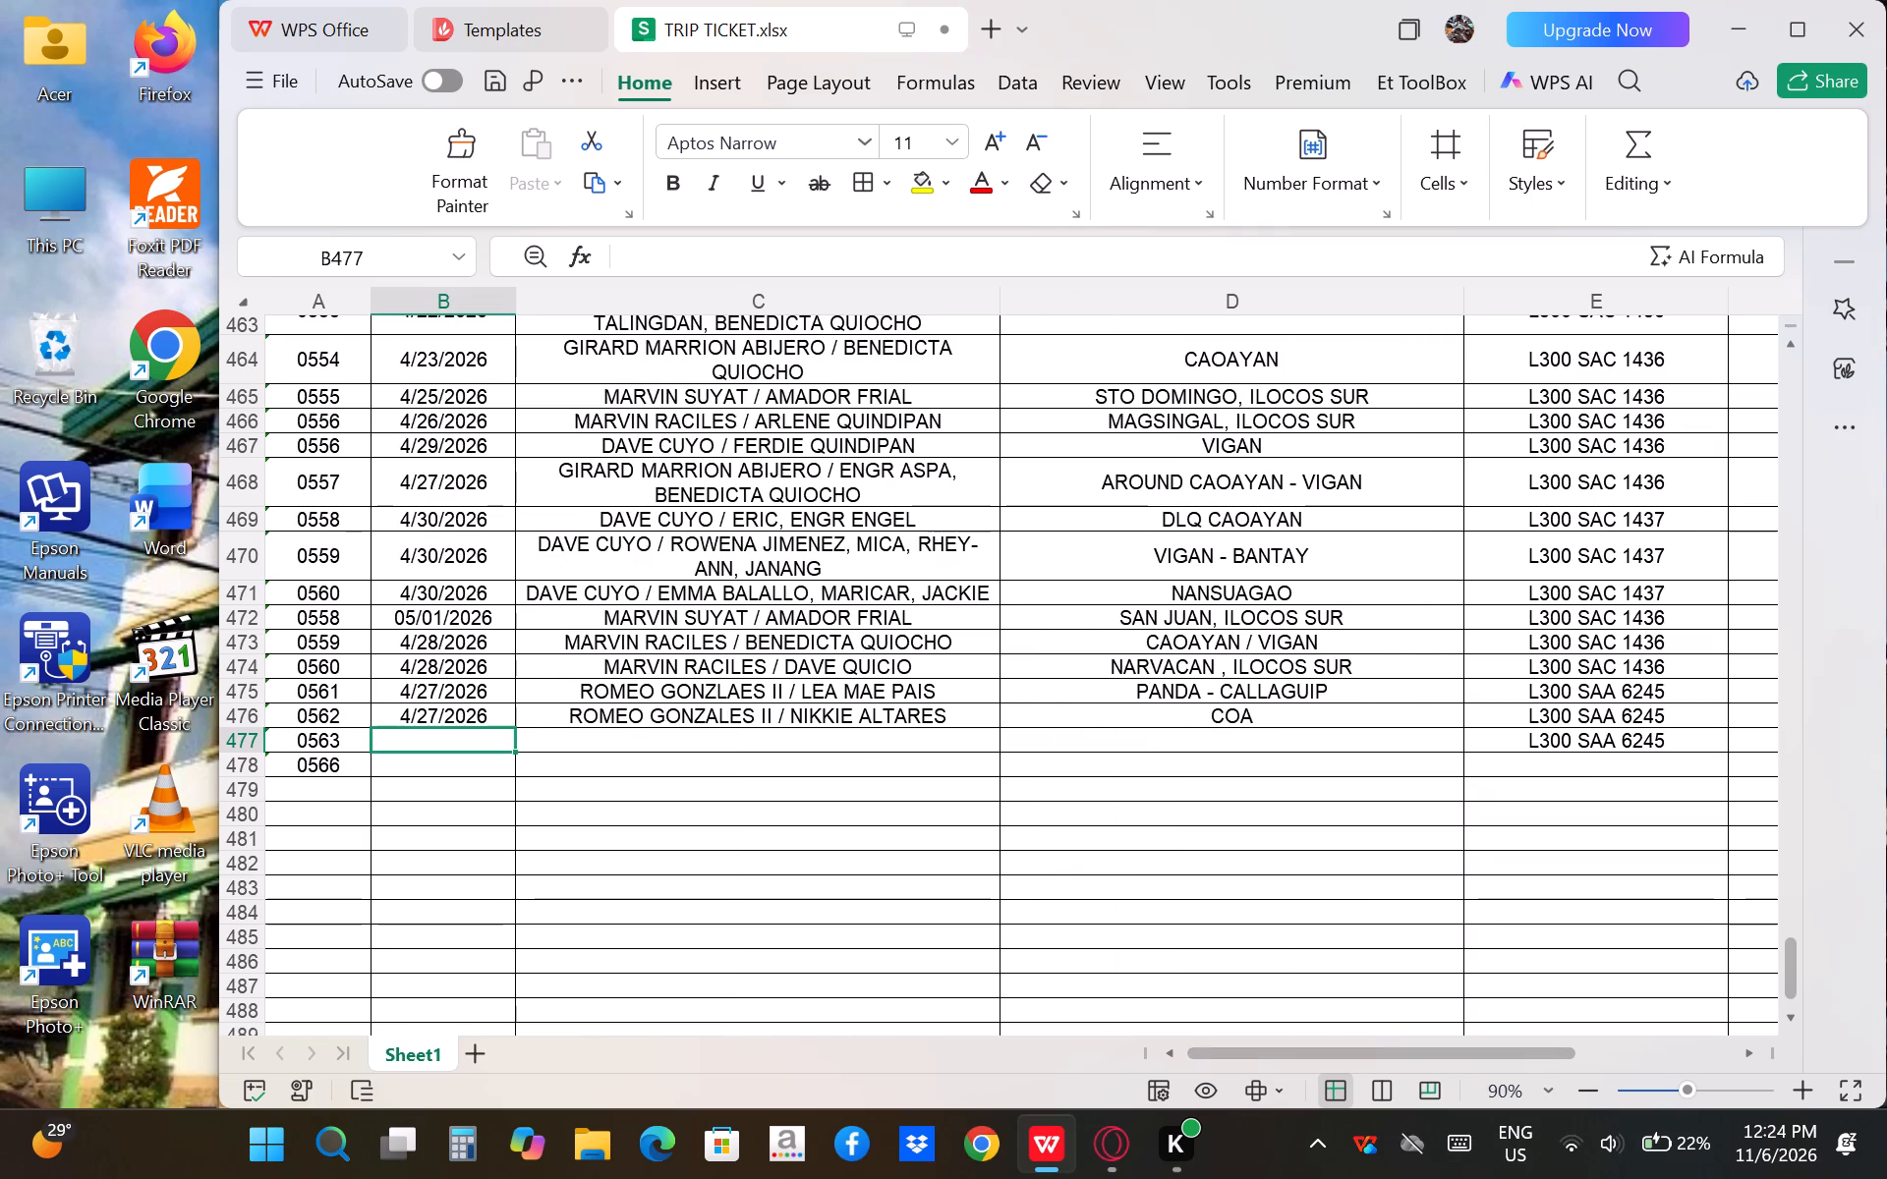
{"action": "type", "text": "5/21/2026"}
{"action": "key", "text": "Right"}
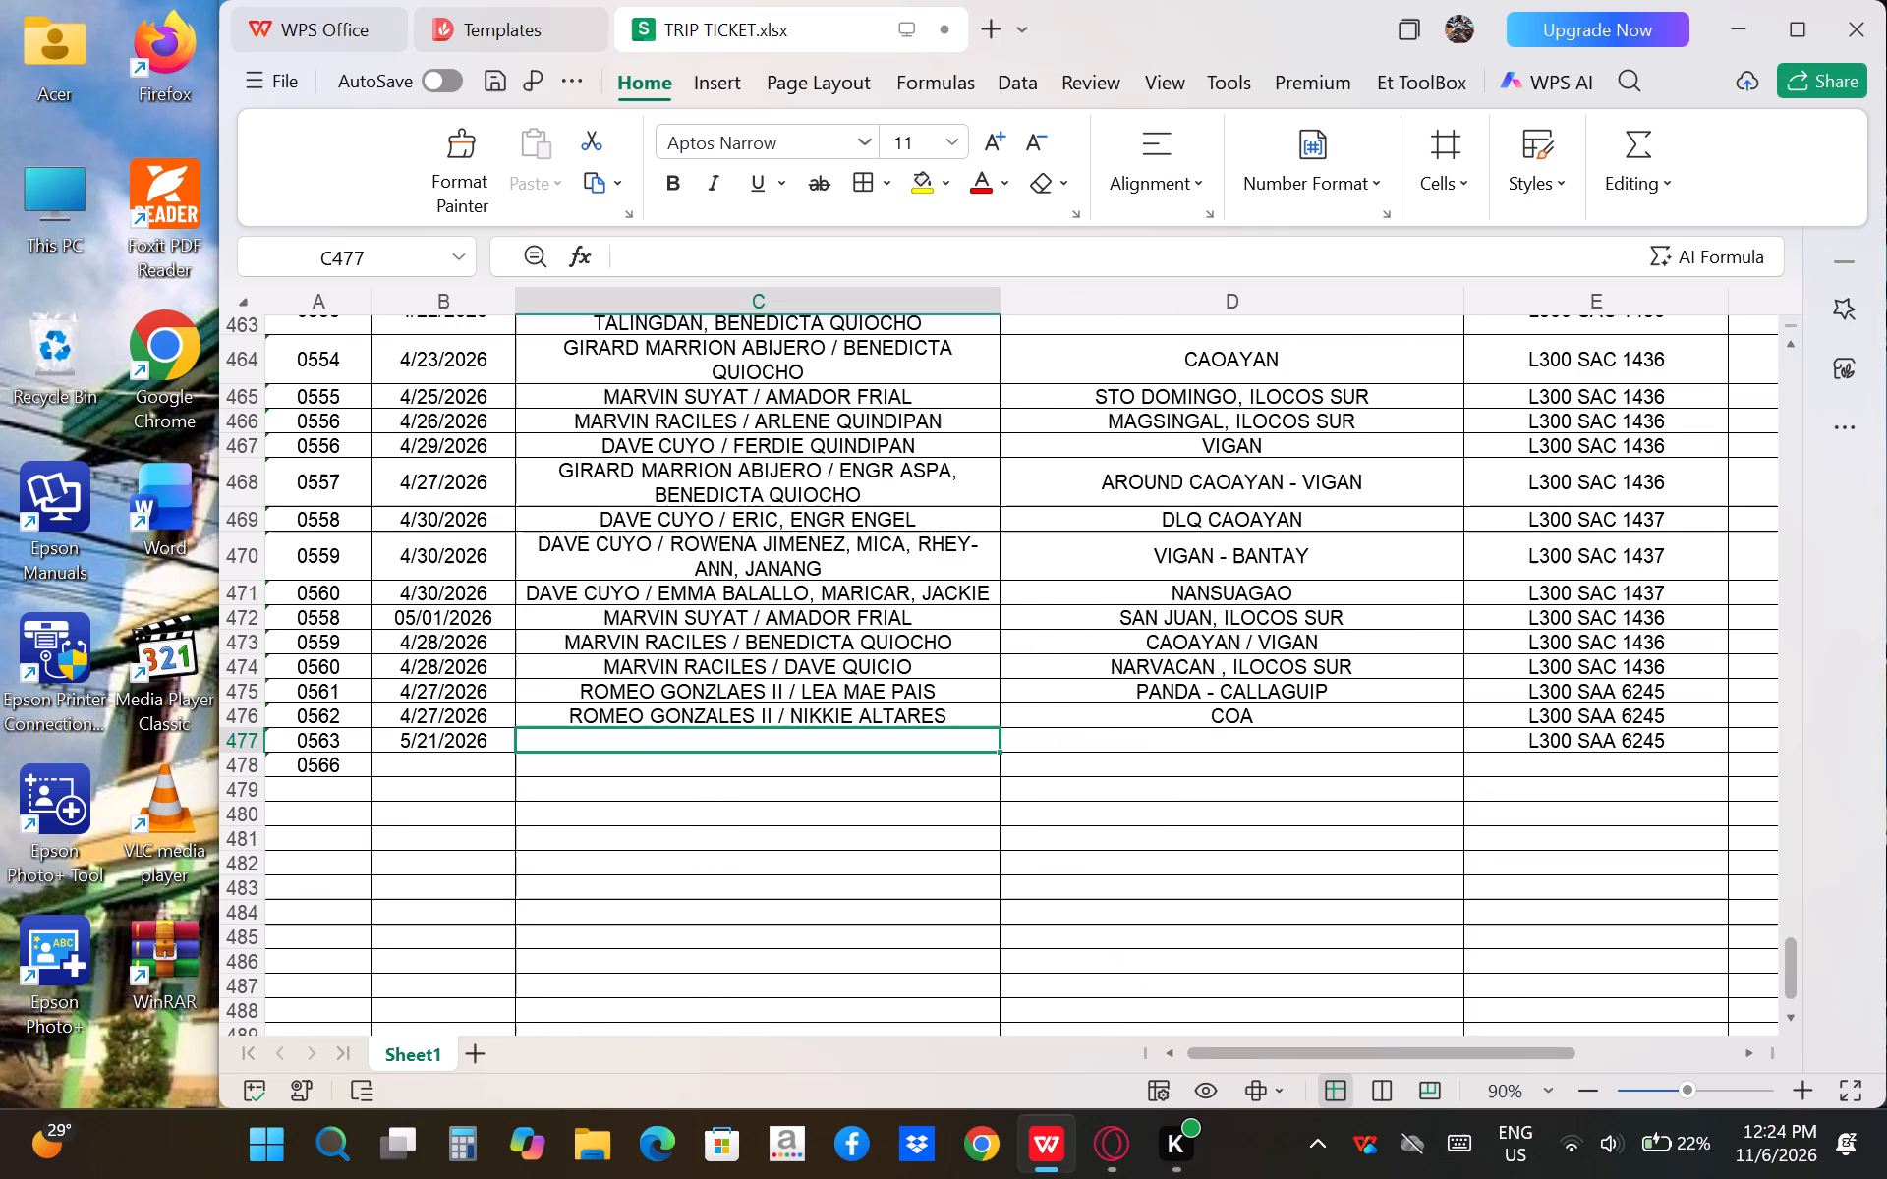
Enter the driver's name with the suffix I and the passenger's name in C477, and the destination COA in D477.
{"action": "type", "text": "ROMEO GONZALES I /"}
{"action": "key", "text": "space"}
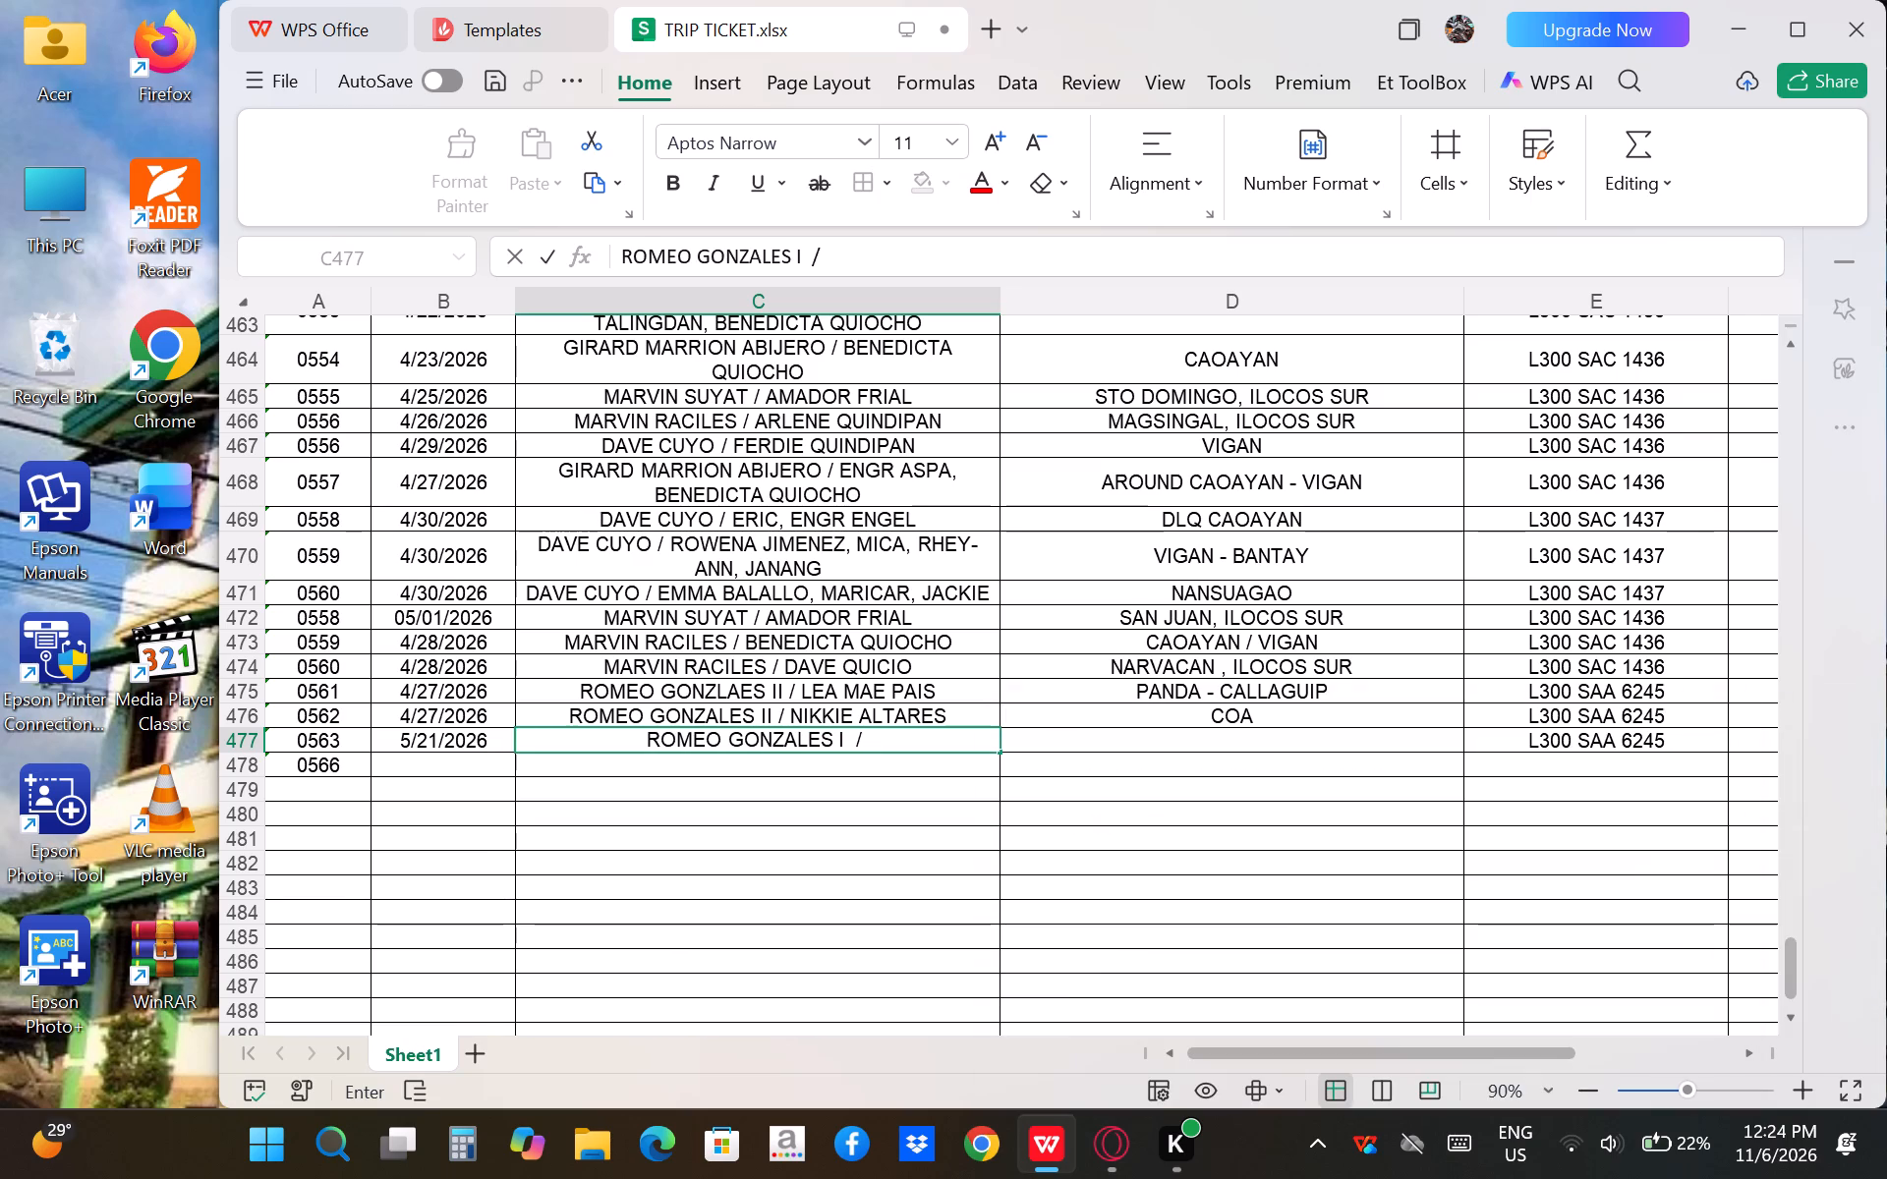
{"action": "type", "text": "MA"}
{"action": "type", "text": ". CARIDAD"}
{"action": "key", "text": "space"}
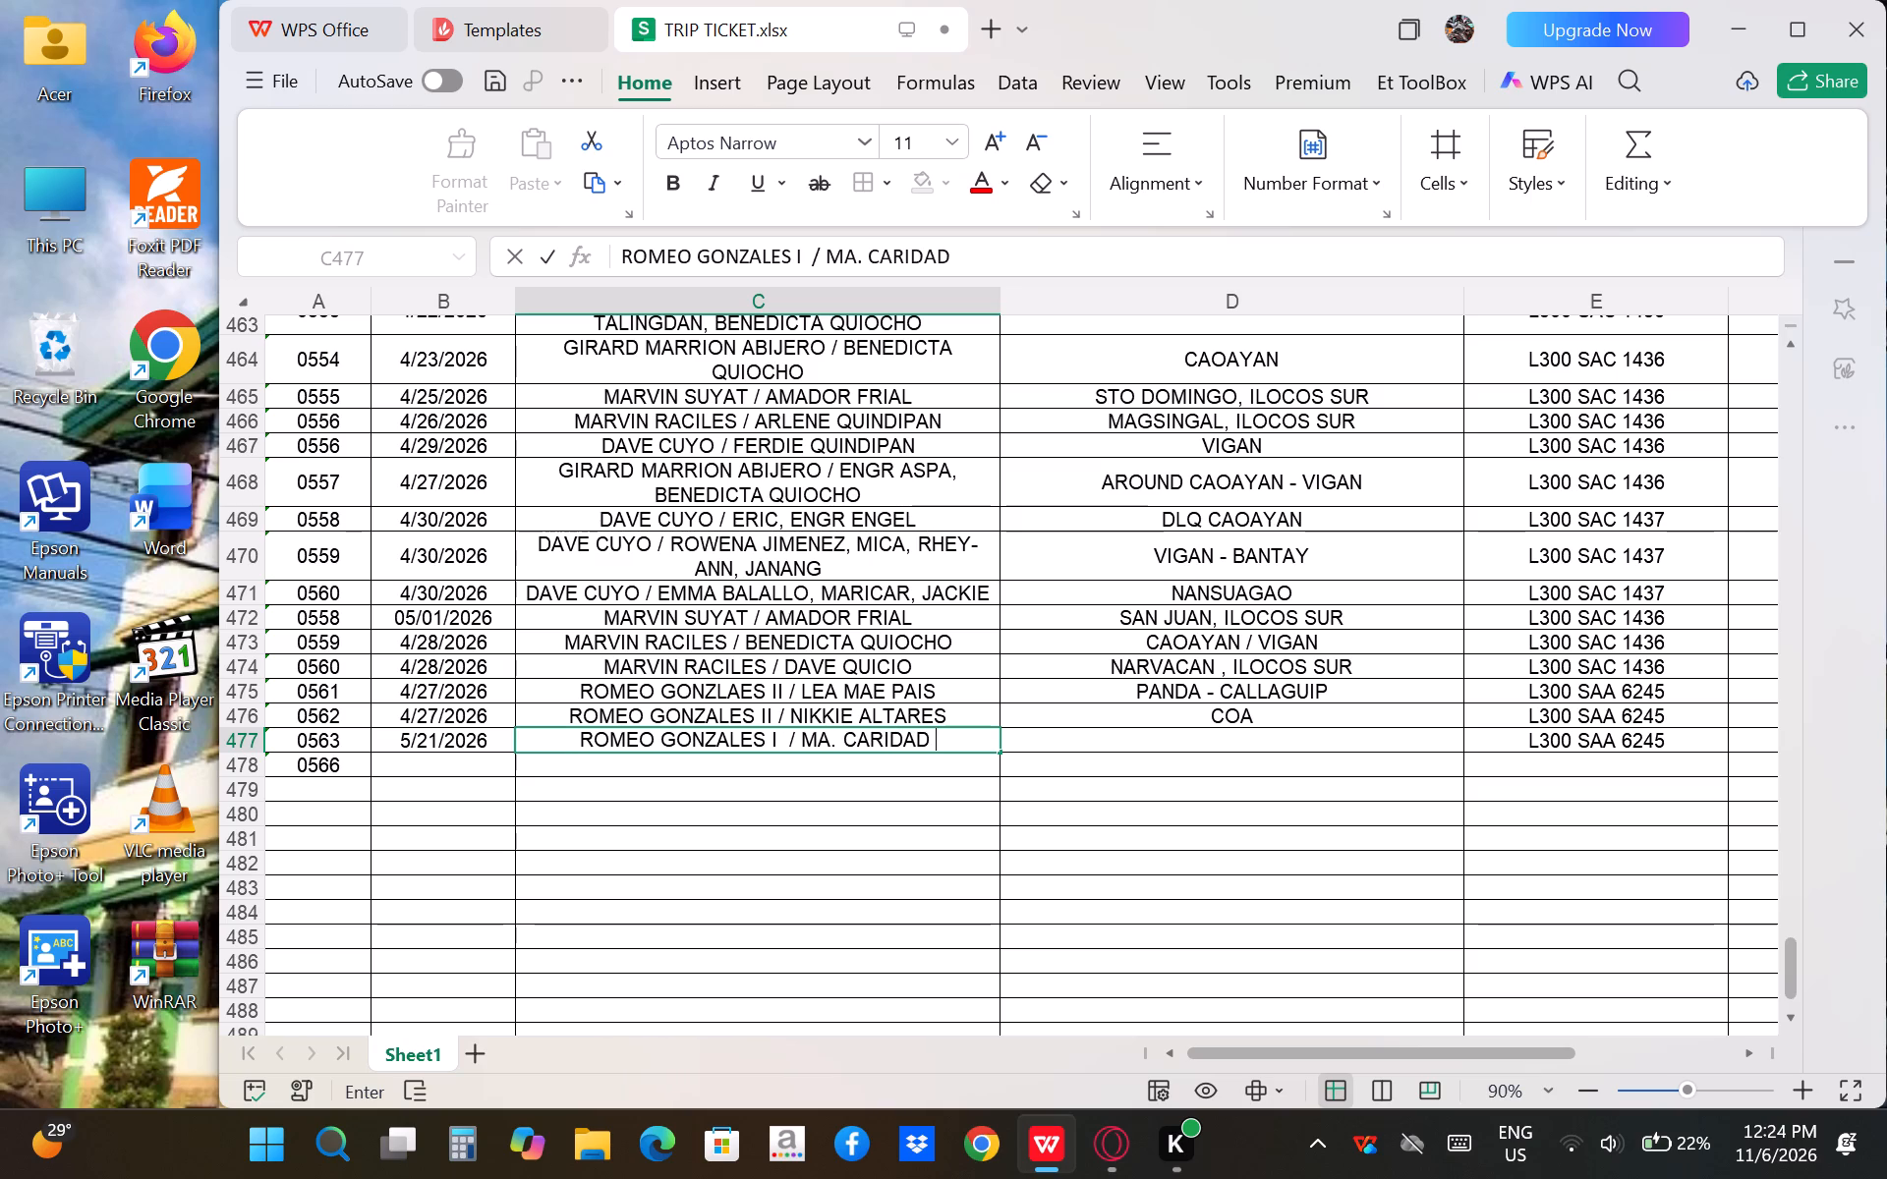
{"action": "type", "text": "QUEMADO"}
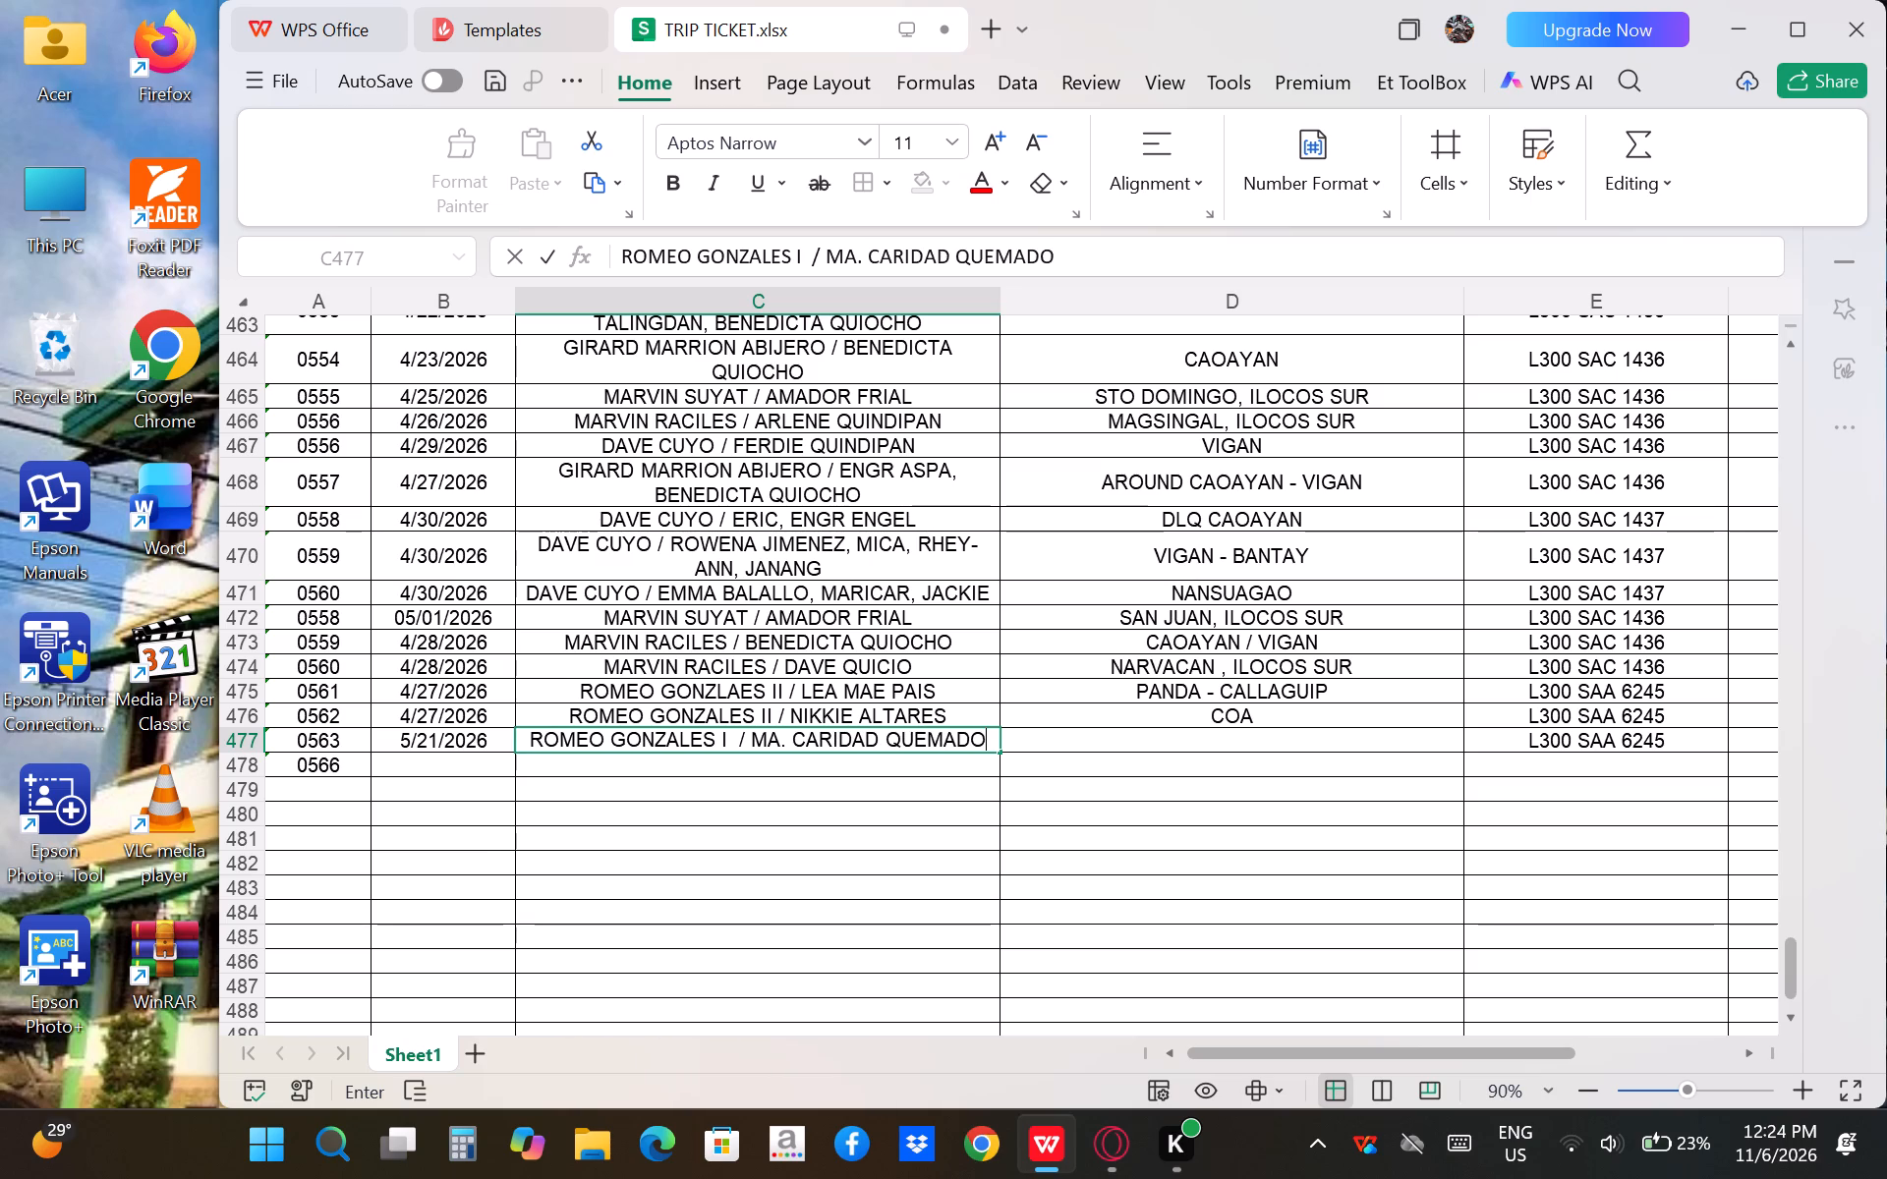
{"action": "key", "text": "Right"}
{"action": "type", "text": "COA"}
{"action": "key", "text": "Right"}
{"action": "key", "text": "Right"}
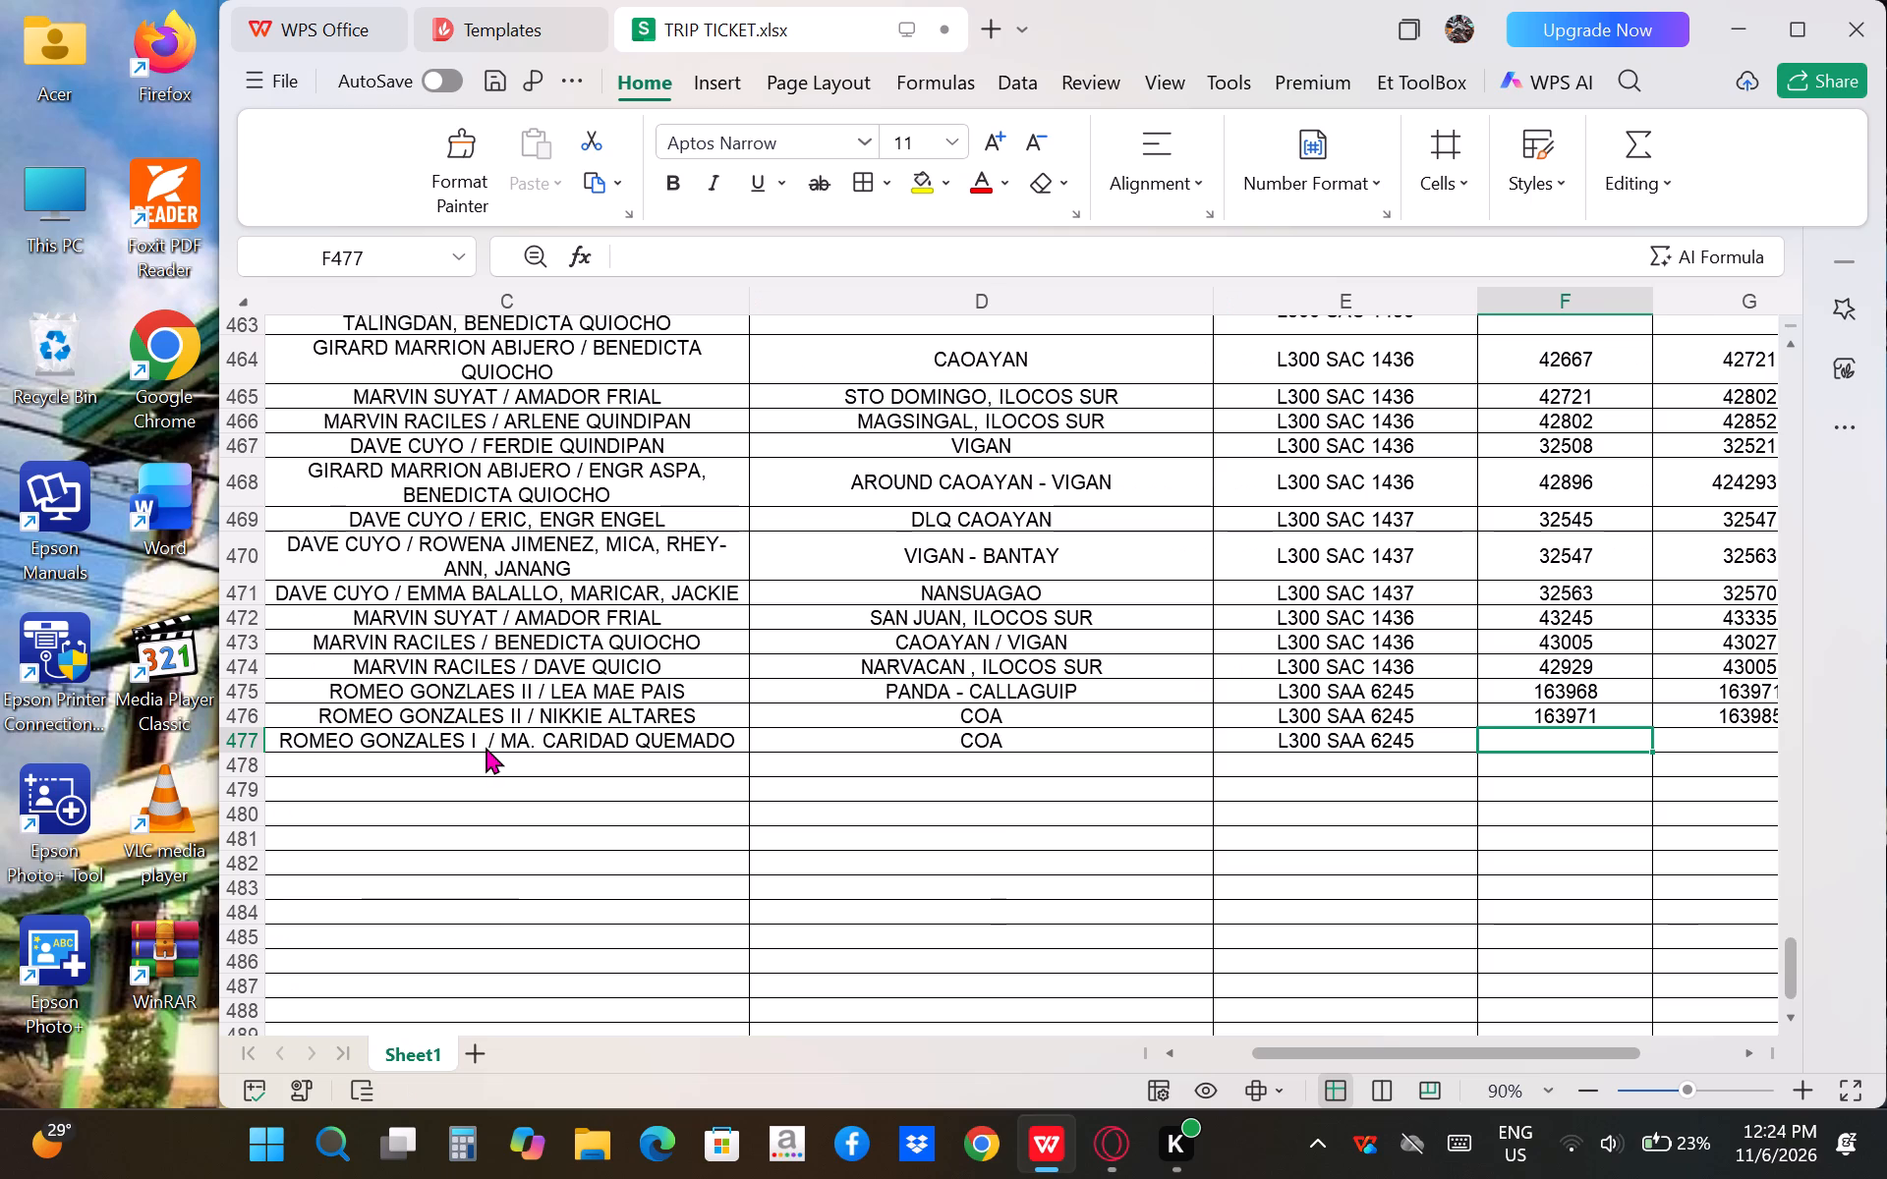
Complete row 477 with the numbers 164795 in F477 and 164804 in G477.
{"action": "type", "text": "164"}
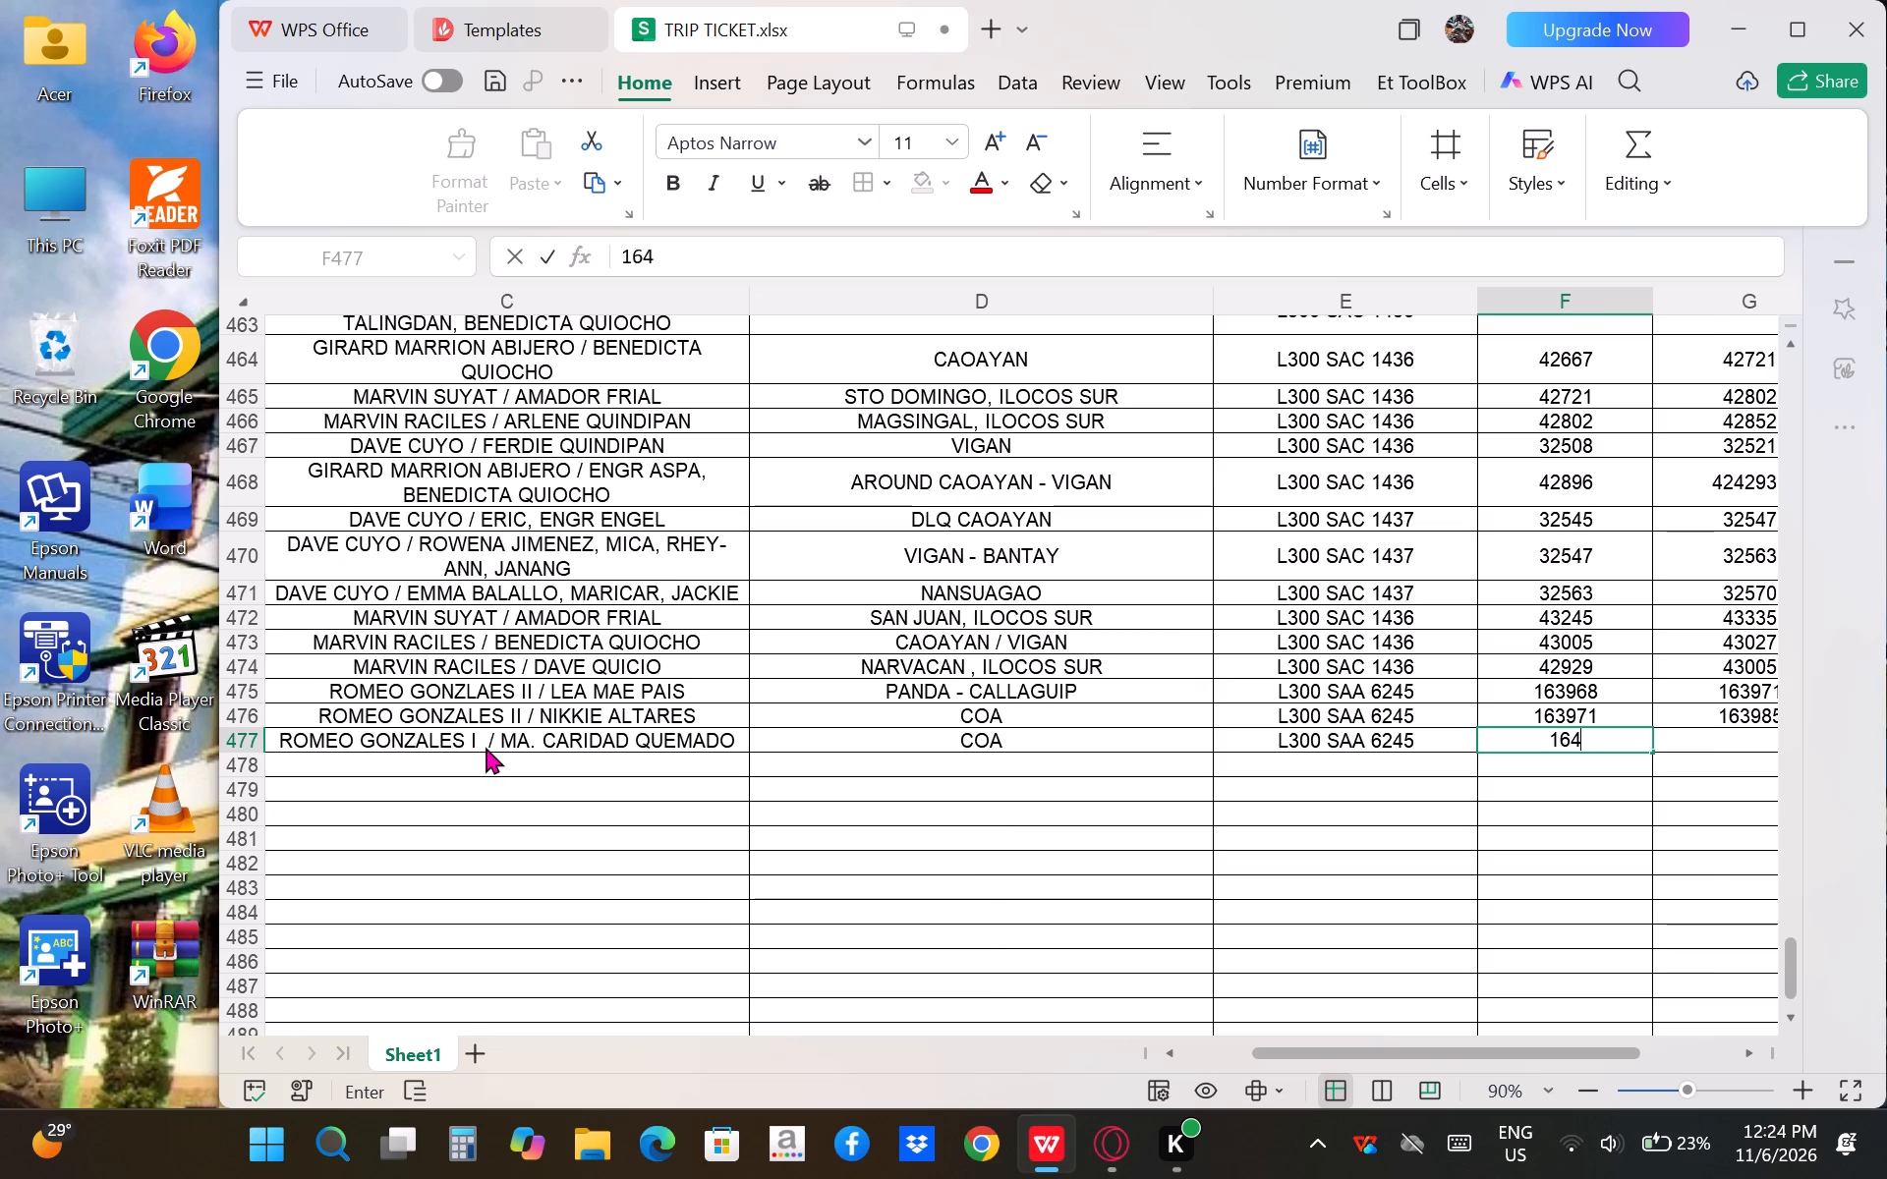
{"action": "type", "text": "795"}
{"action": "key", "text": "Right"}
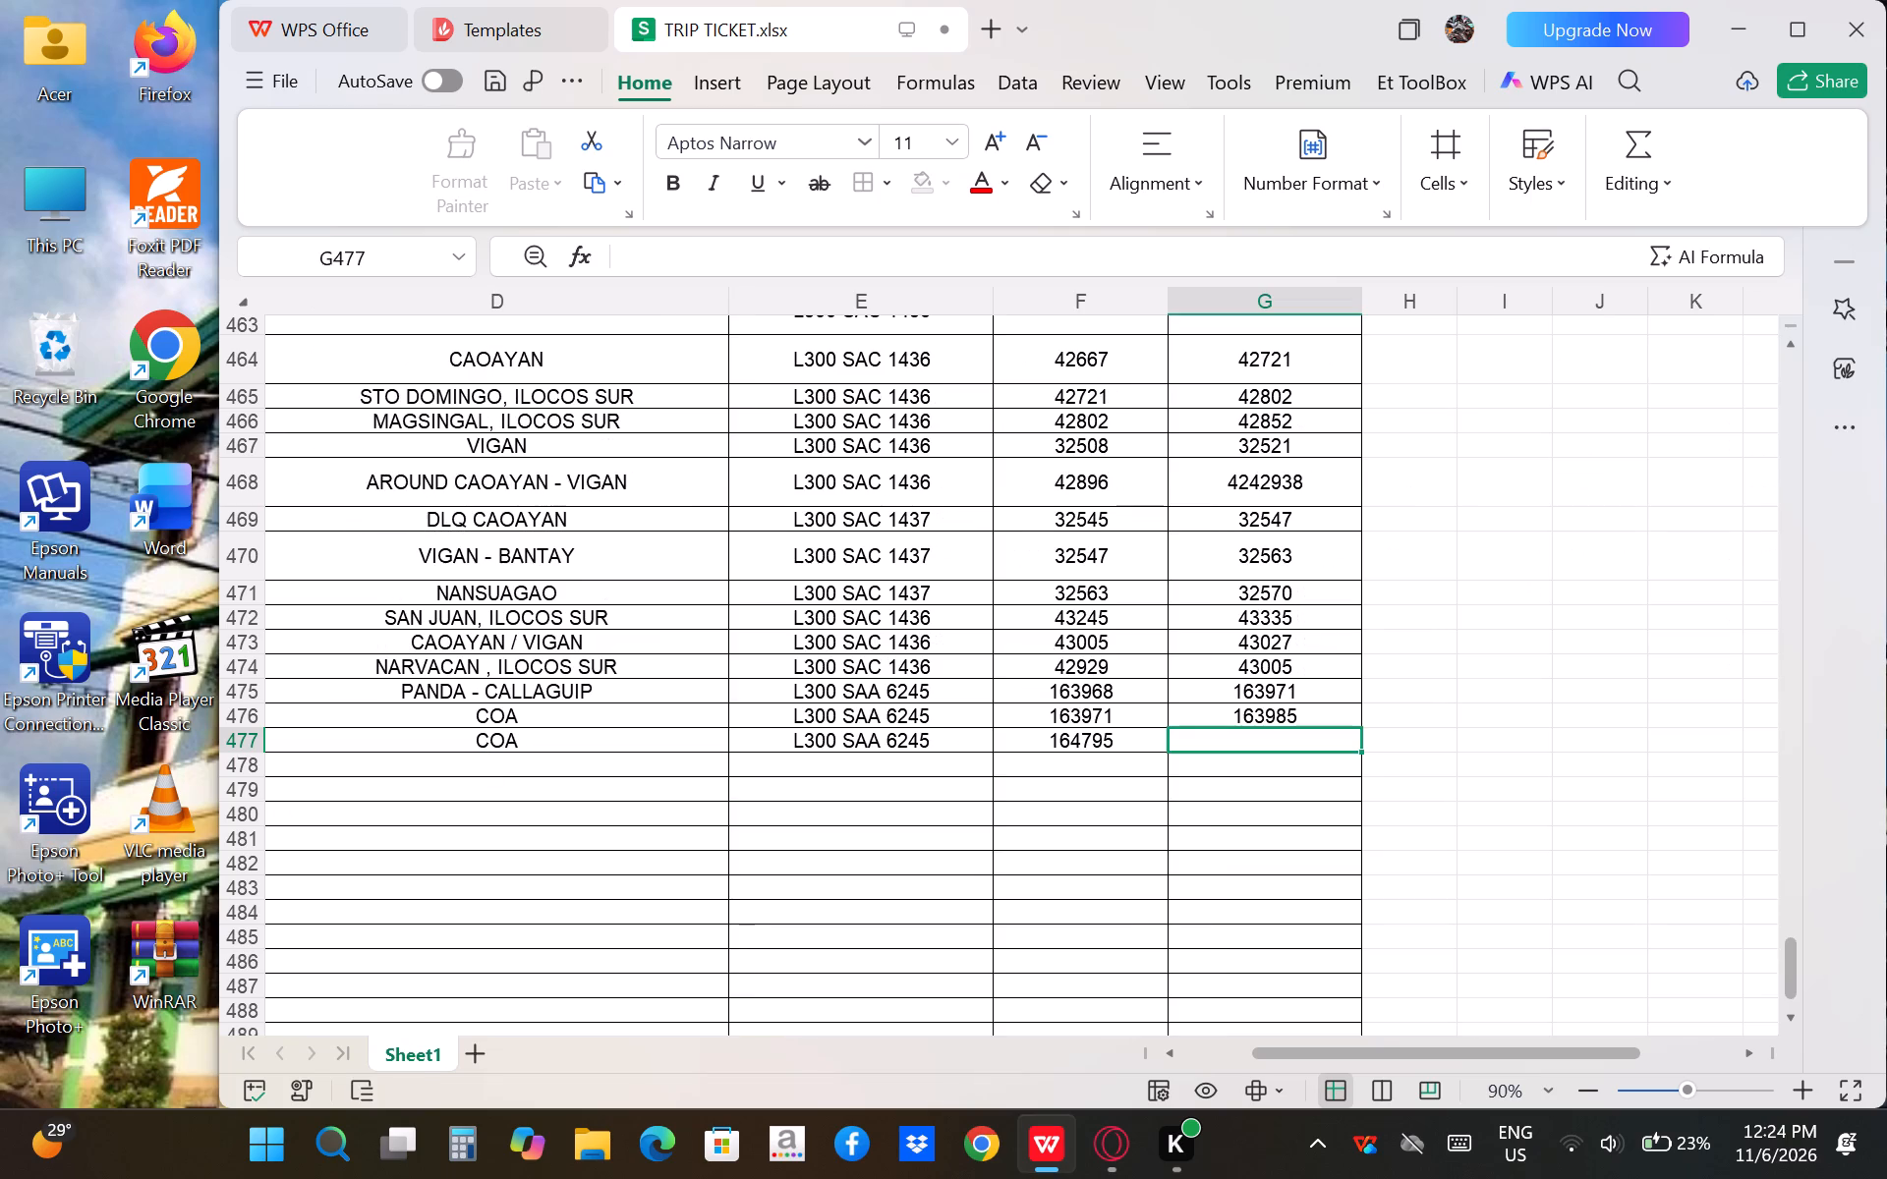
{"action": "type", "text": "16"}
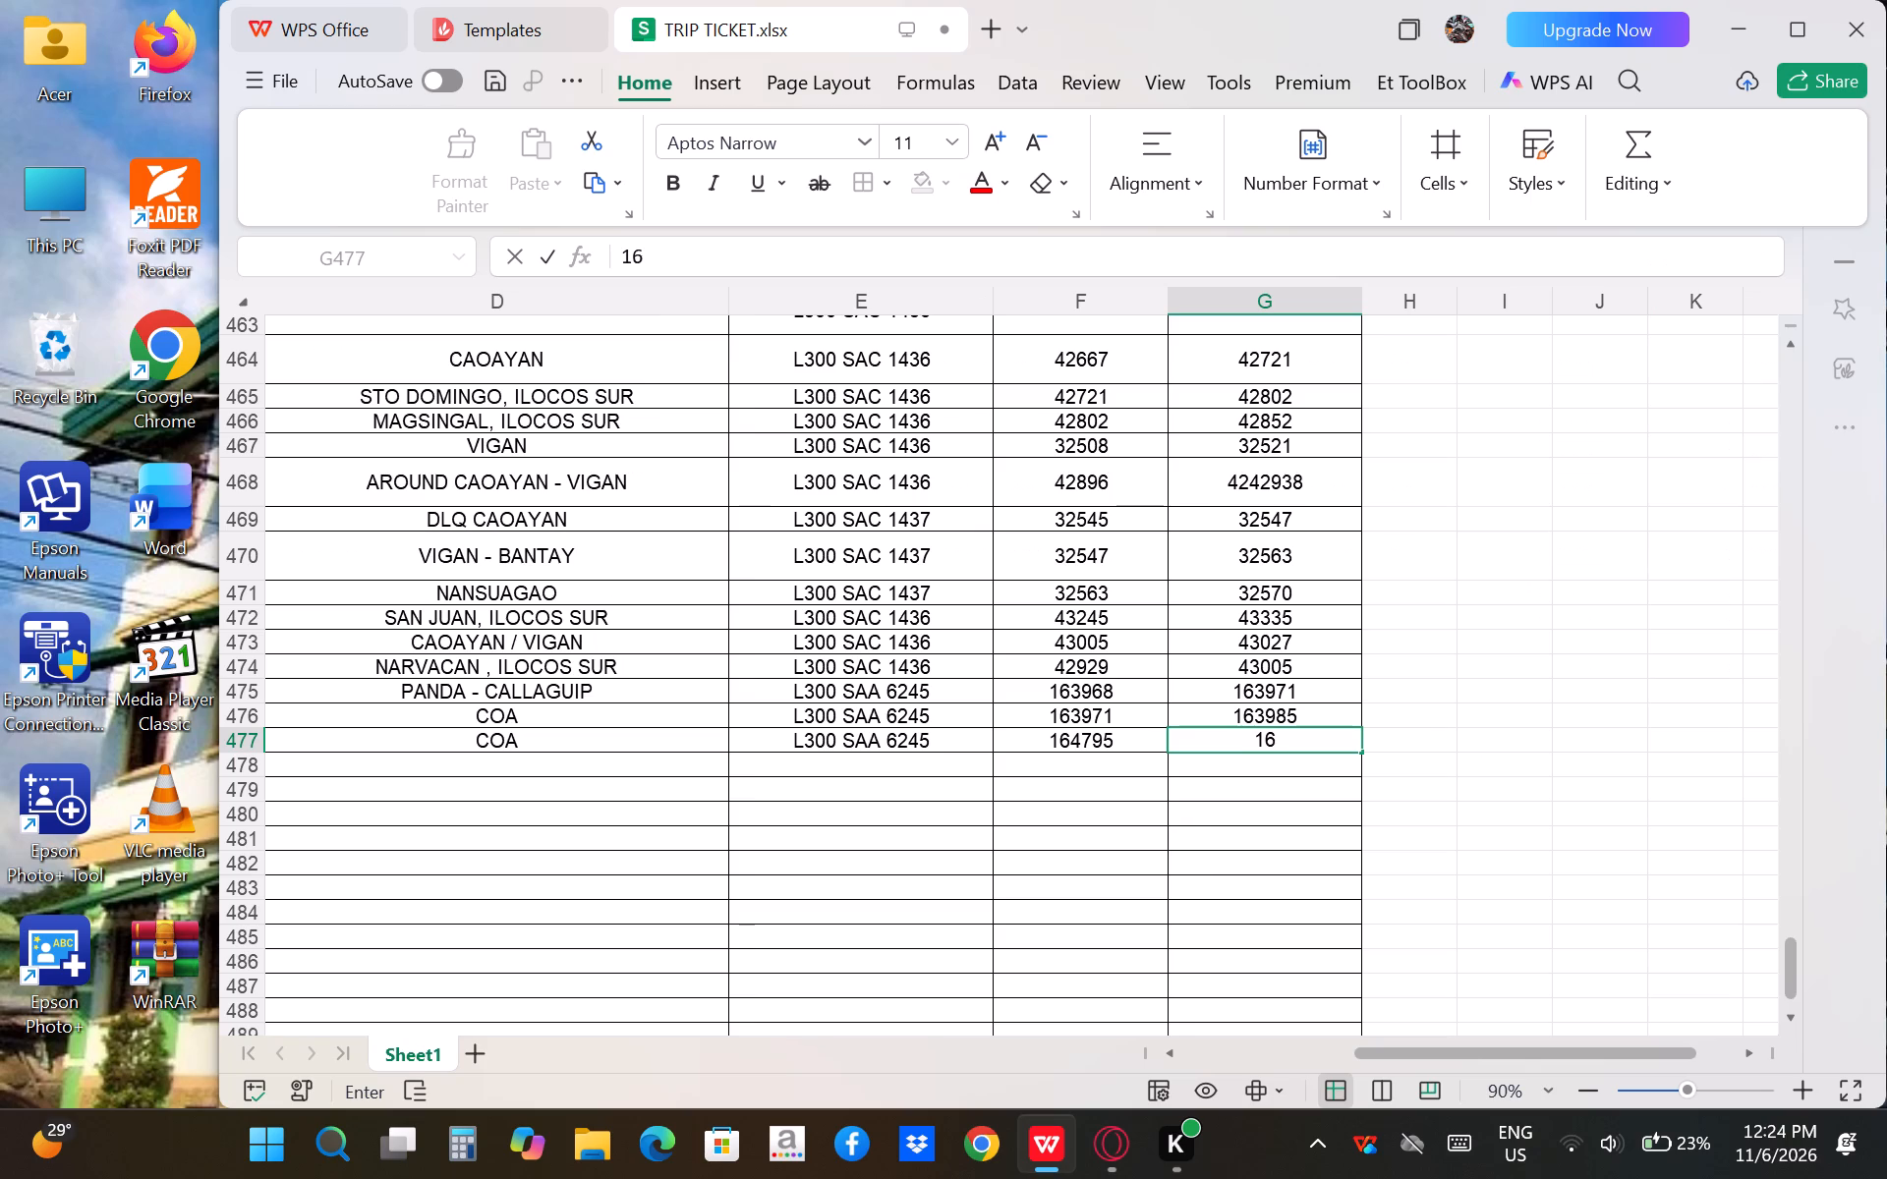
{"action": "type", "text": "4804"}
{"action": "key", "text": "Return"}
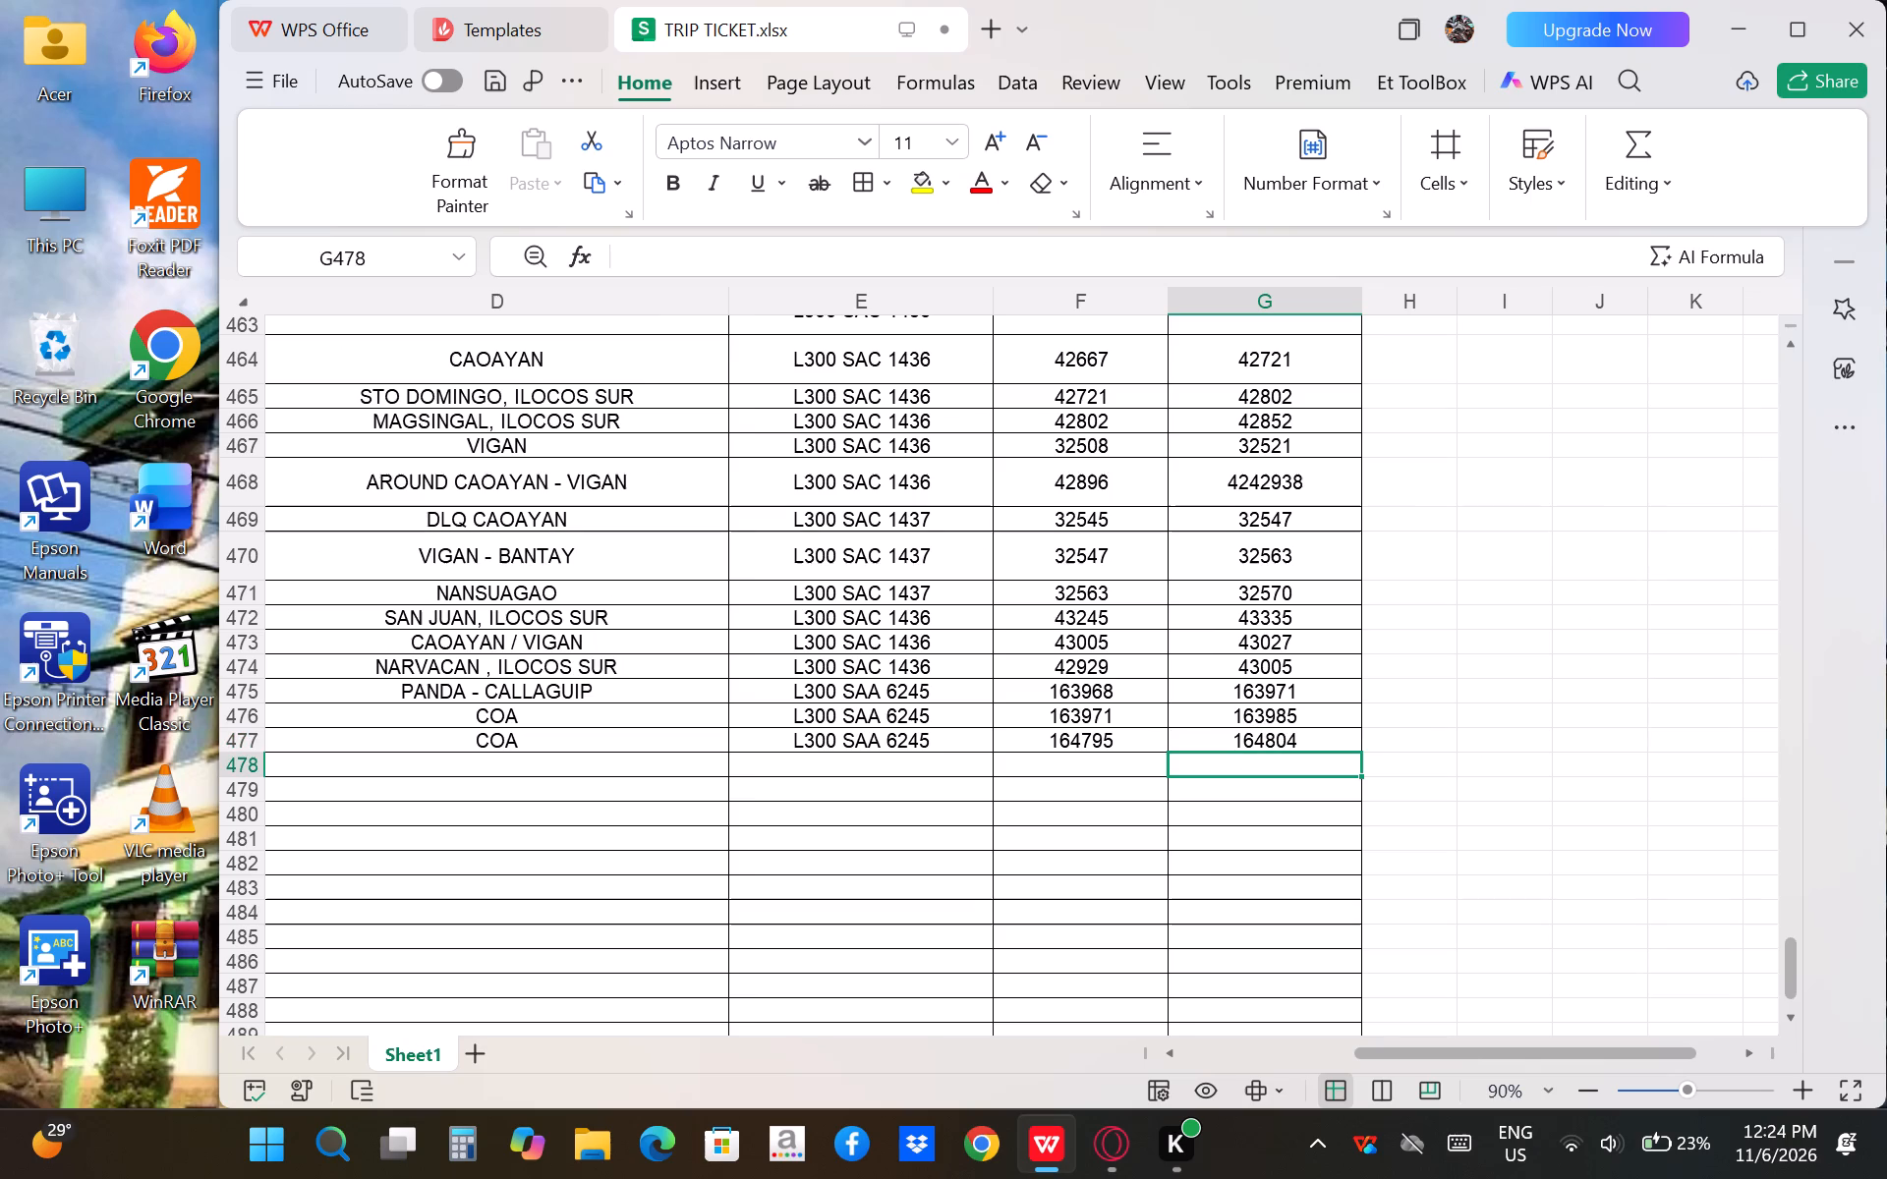
Enter the date 4/27/2026 in B478 for ticket 0566.
{"action": "left_click_drag", "start_coordinate": [1650, 1048], "coordinate": [1521, 1040]}
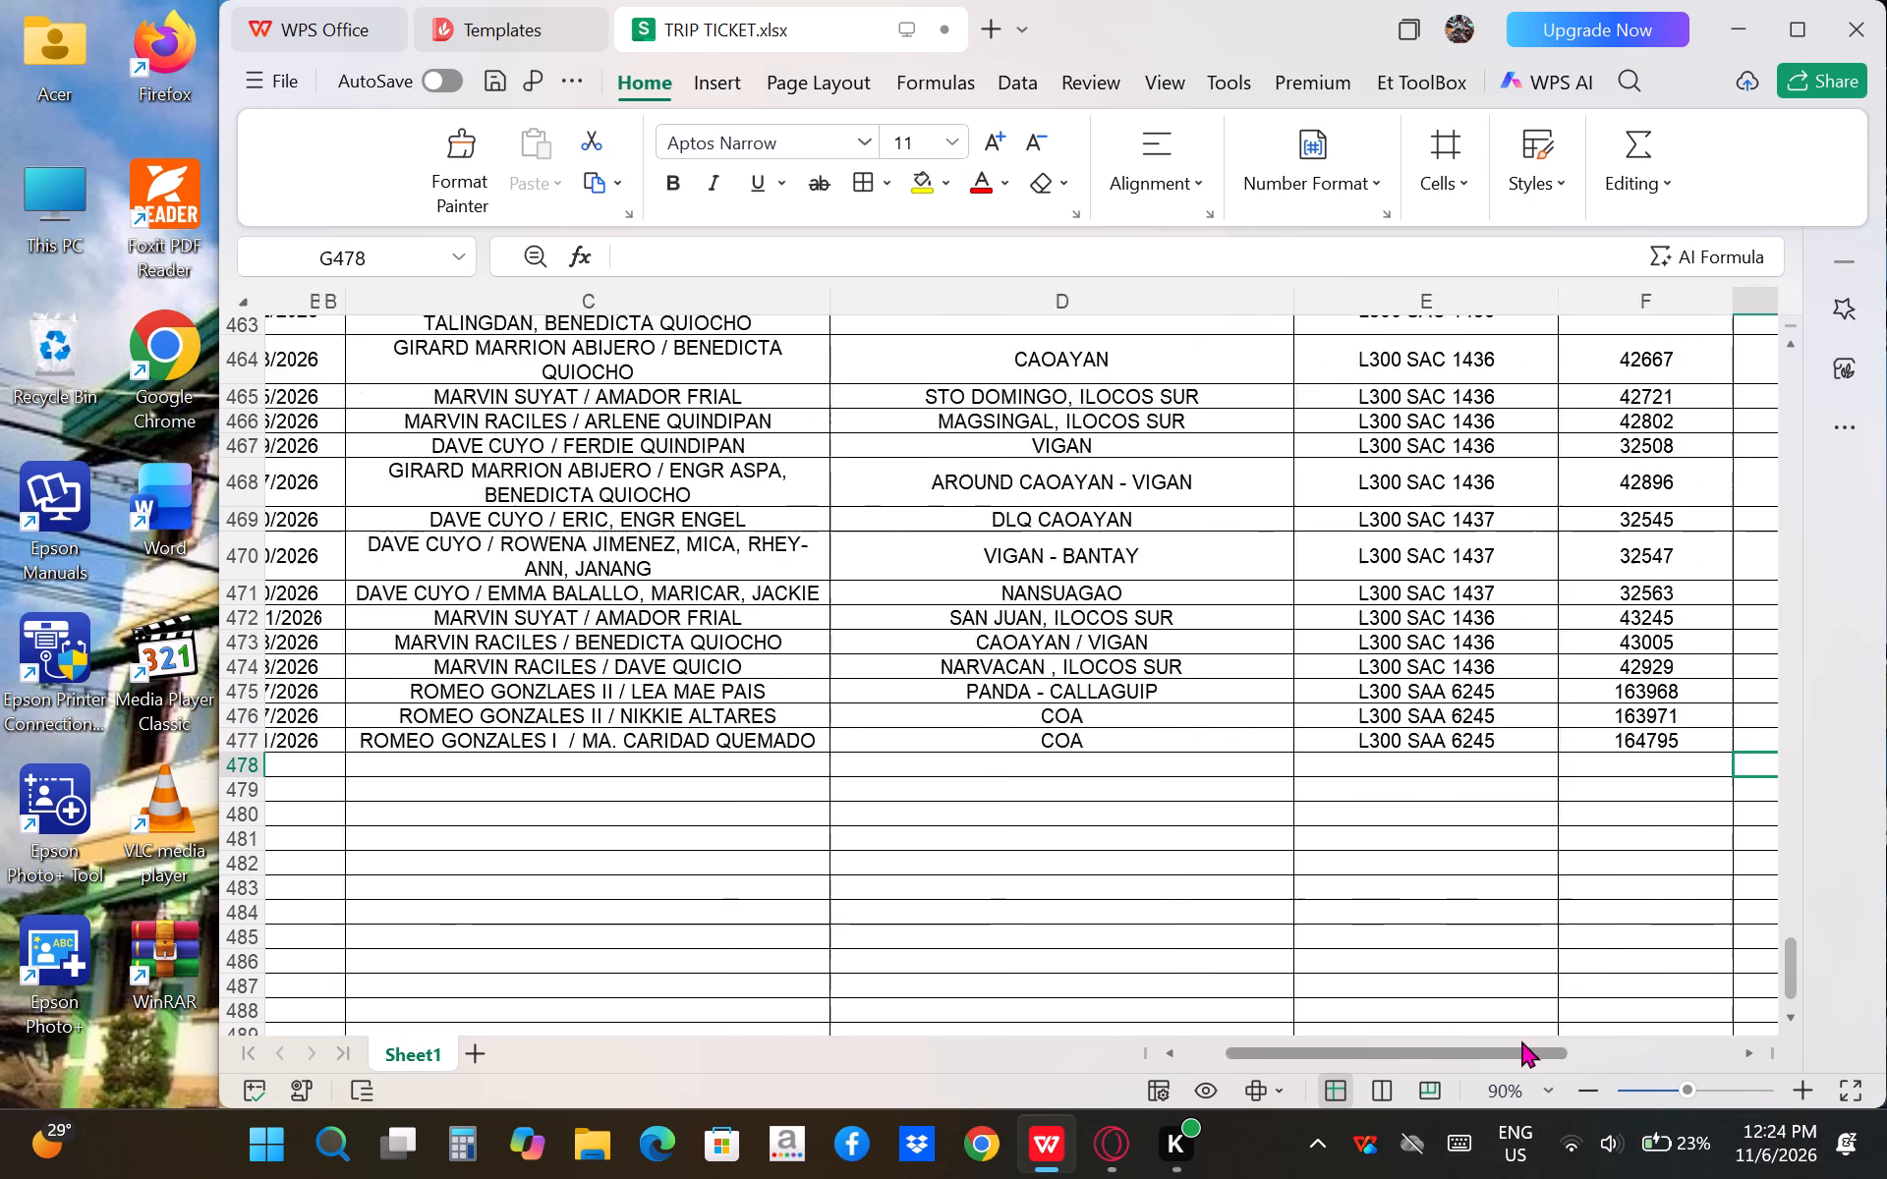
{"action": "left_click_drag", "start_coordinate": [1521, 1040], "coordinate": [1129, 940]}
{"action": "left_click", "coordinate": [399, 761]}
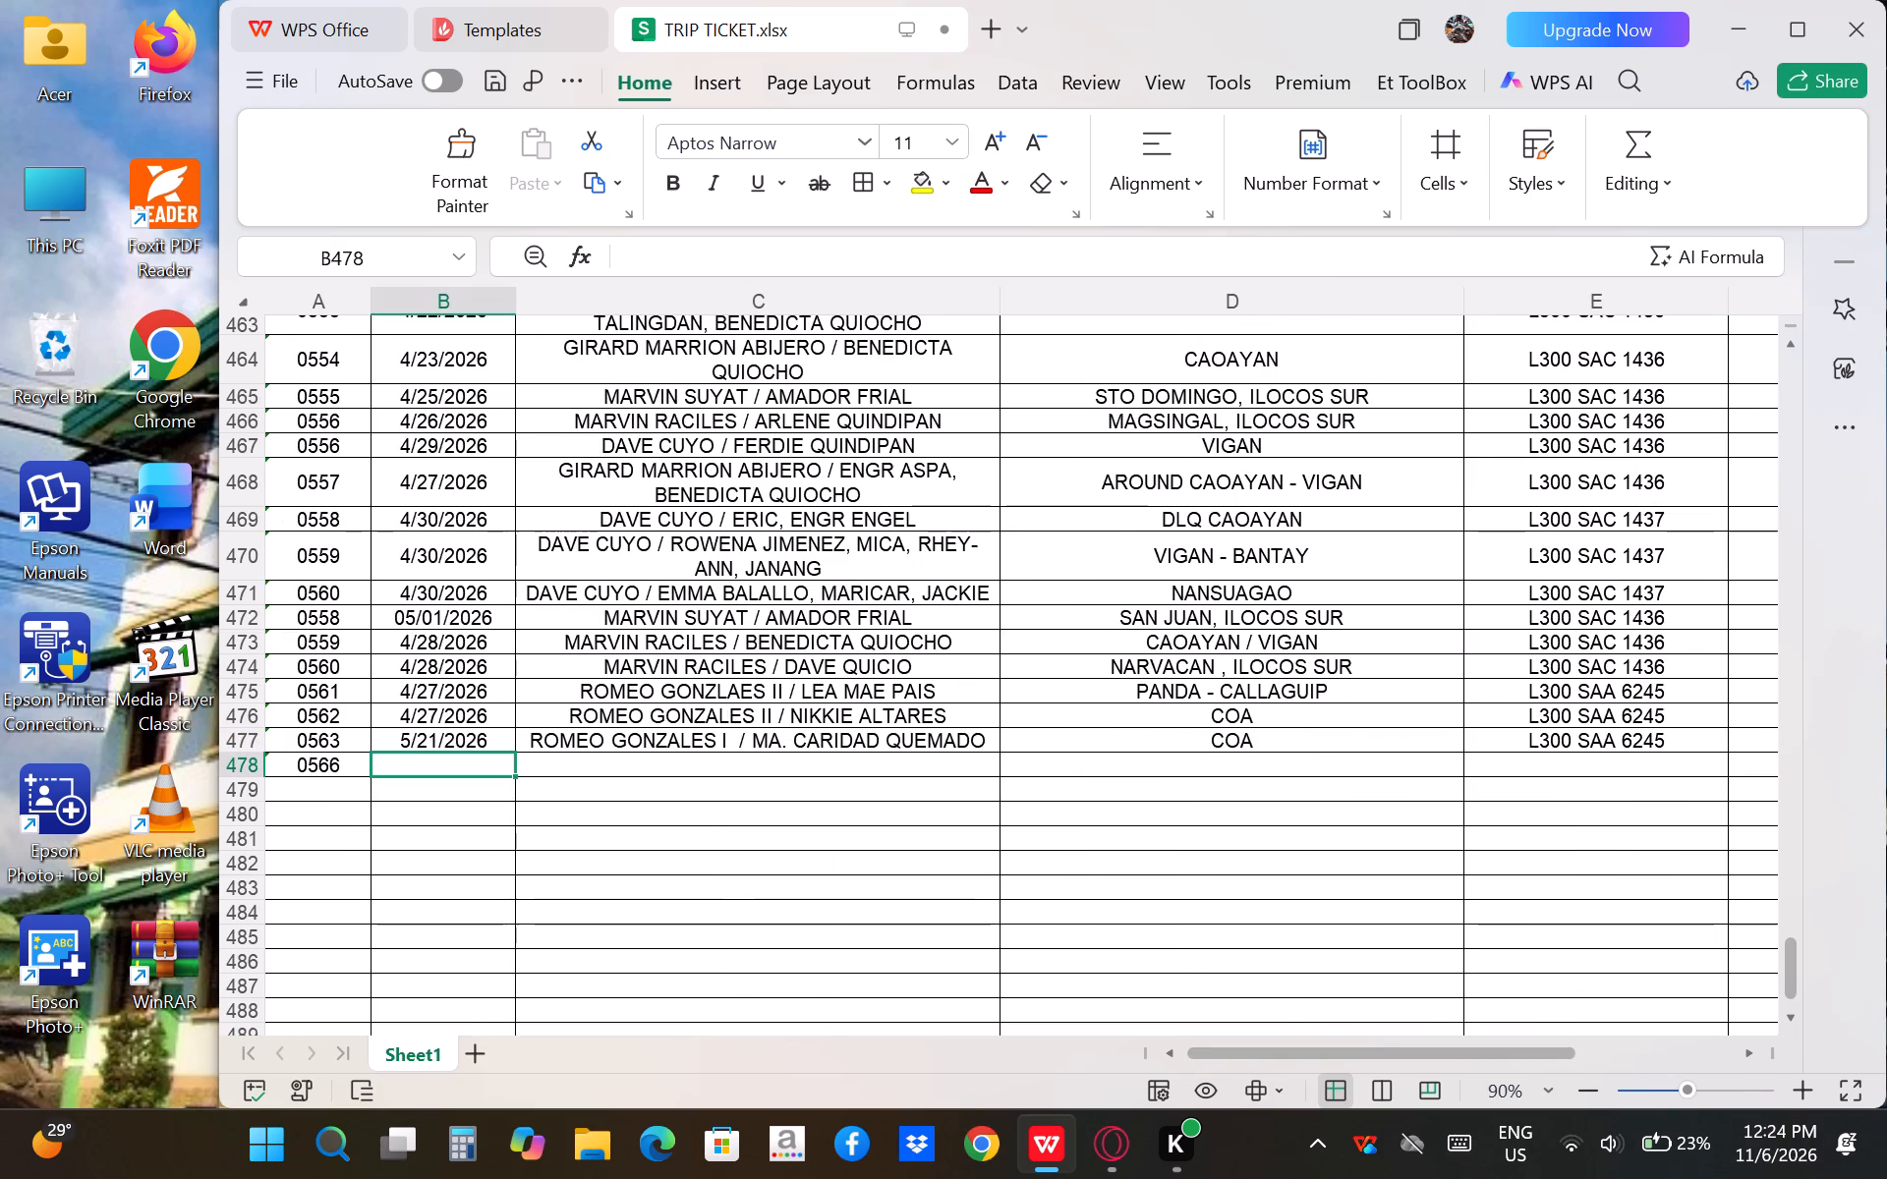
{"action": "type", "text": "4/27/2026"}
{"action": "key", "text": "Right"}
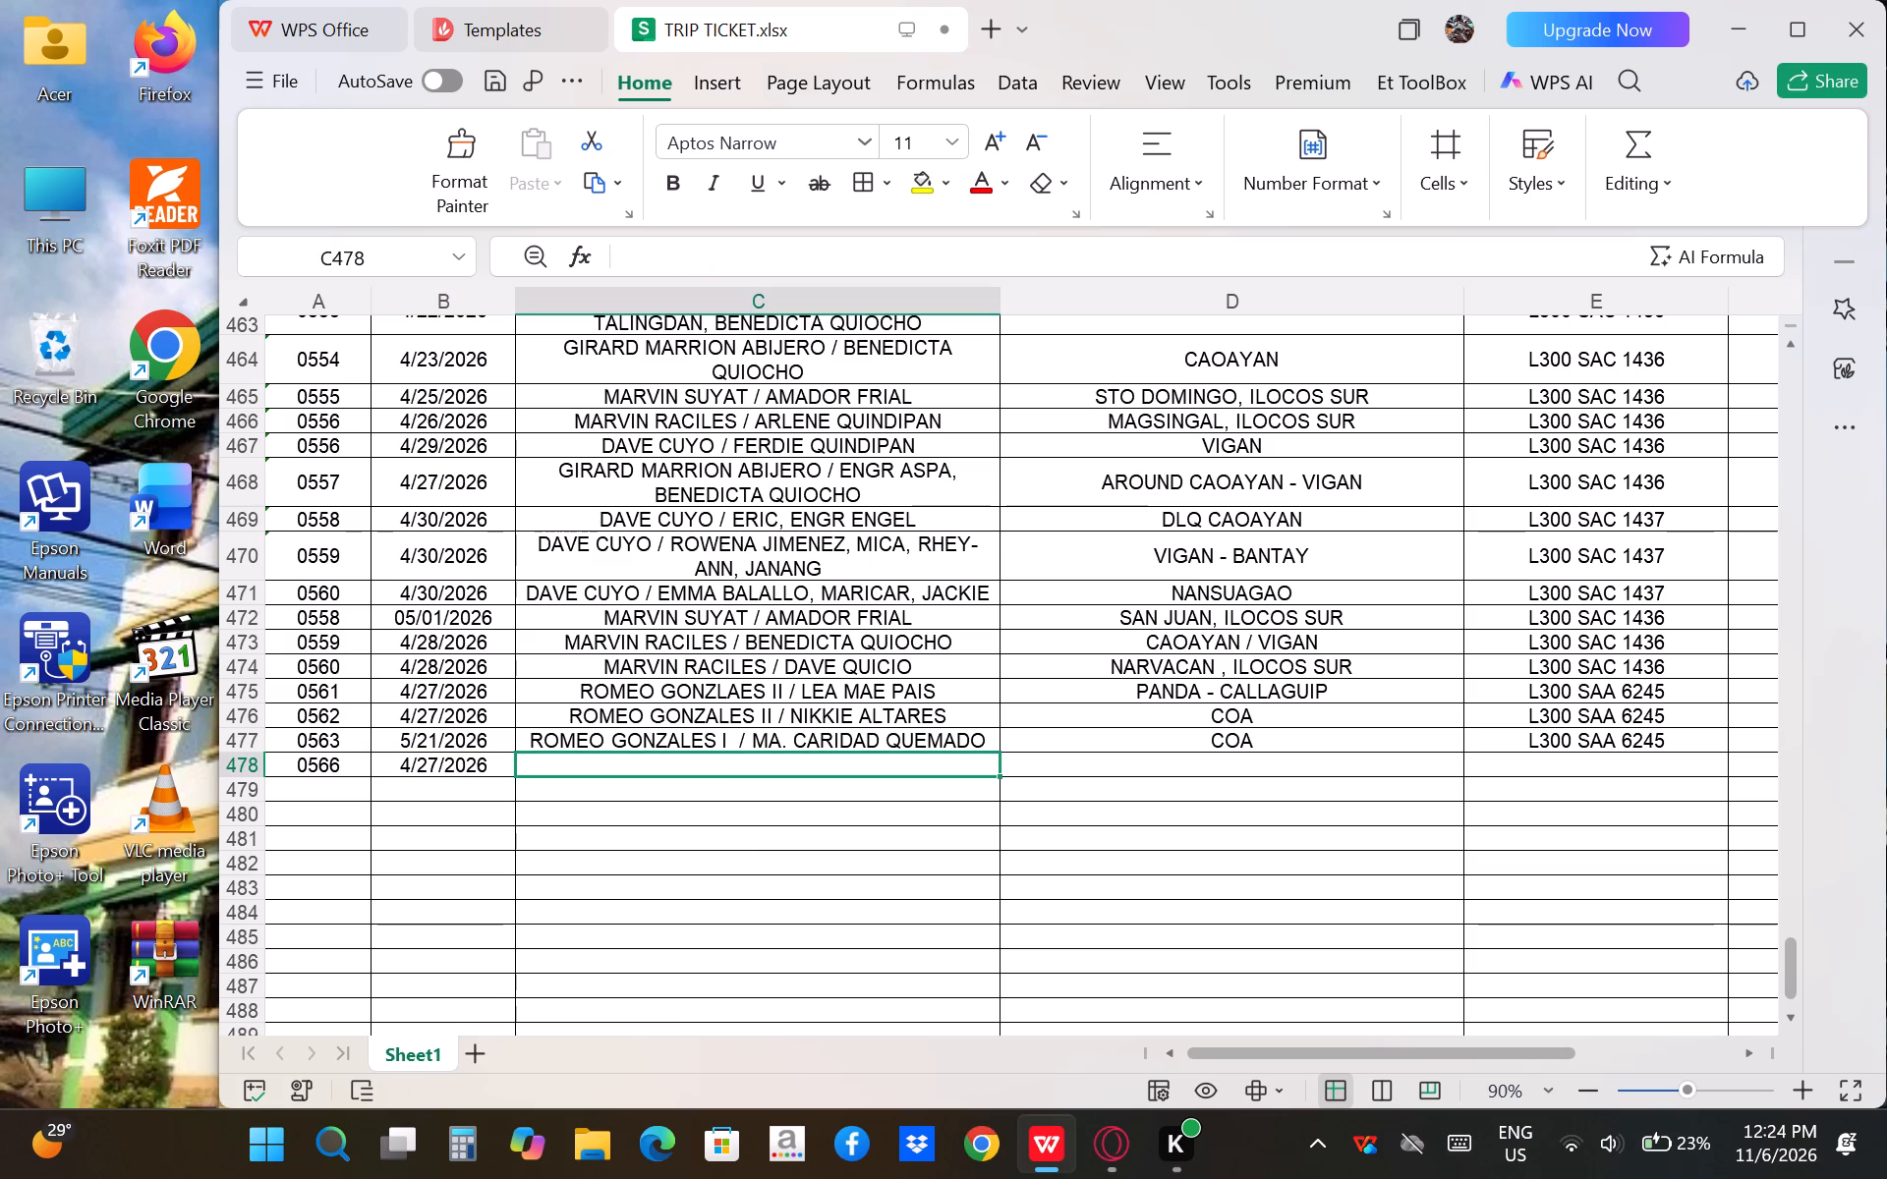
Enter the driver's and passenger's names separated by a slash in C478, and the destination LAOAG CITY, ILOCOS NORTE in D478.
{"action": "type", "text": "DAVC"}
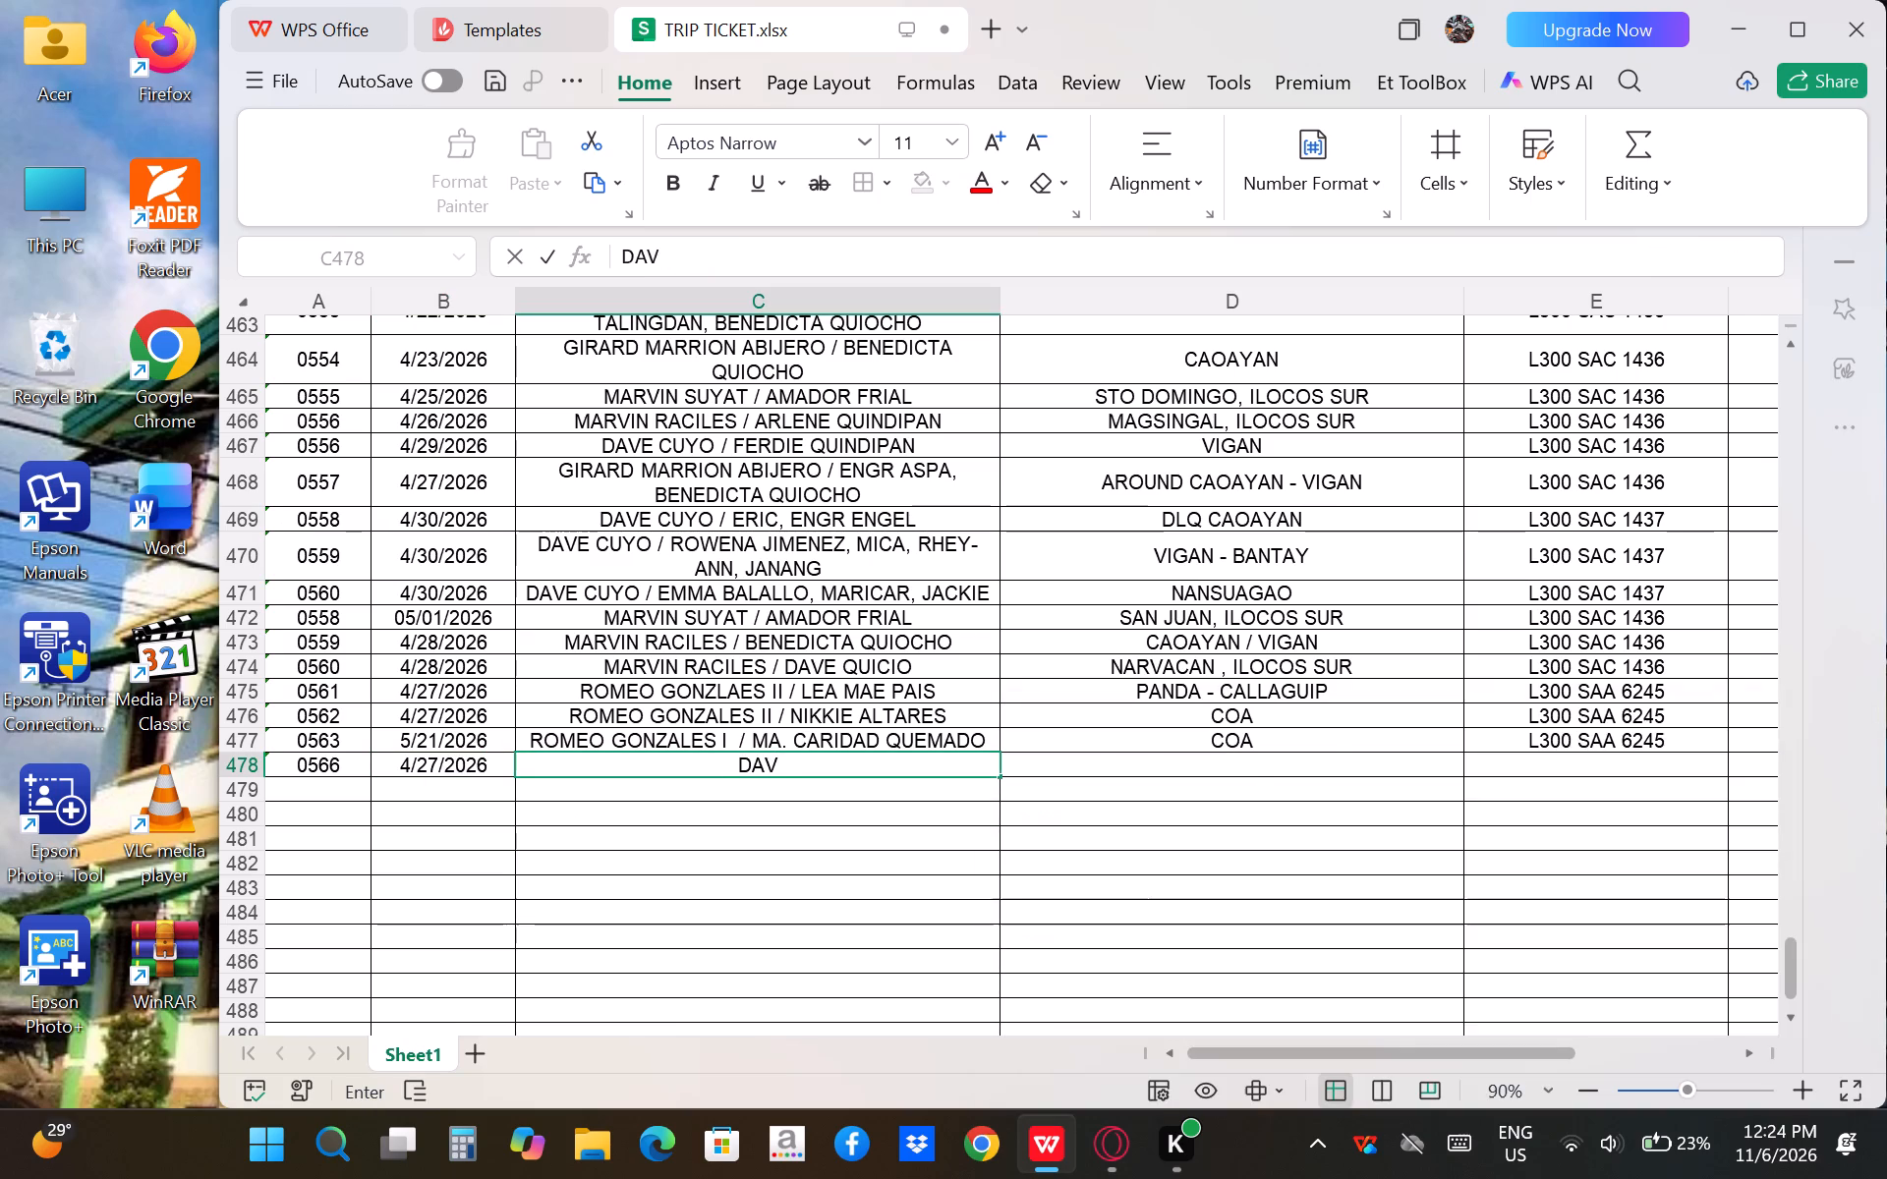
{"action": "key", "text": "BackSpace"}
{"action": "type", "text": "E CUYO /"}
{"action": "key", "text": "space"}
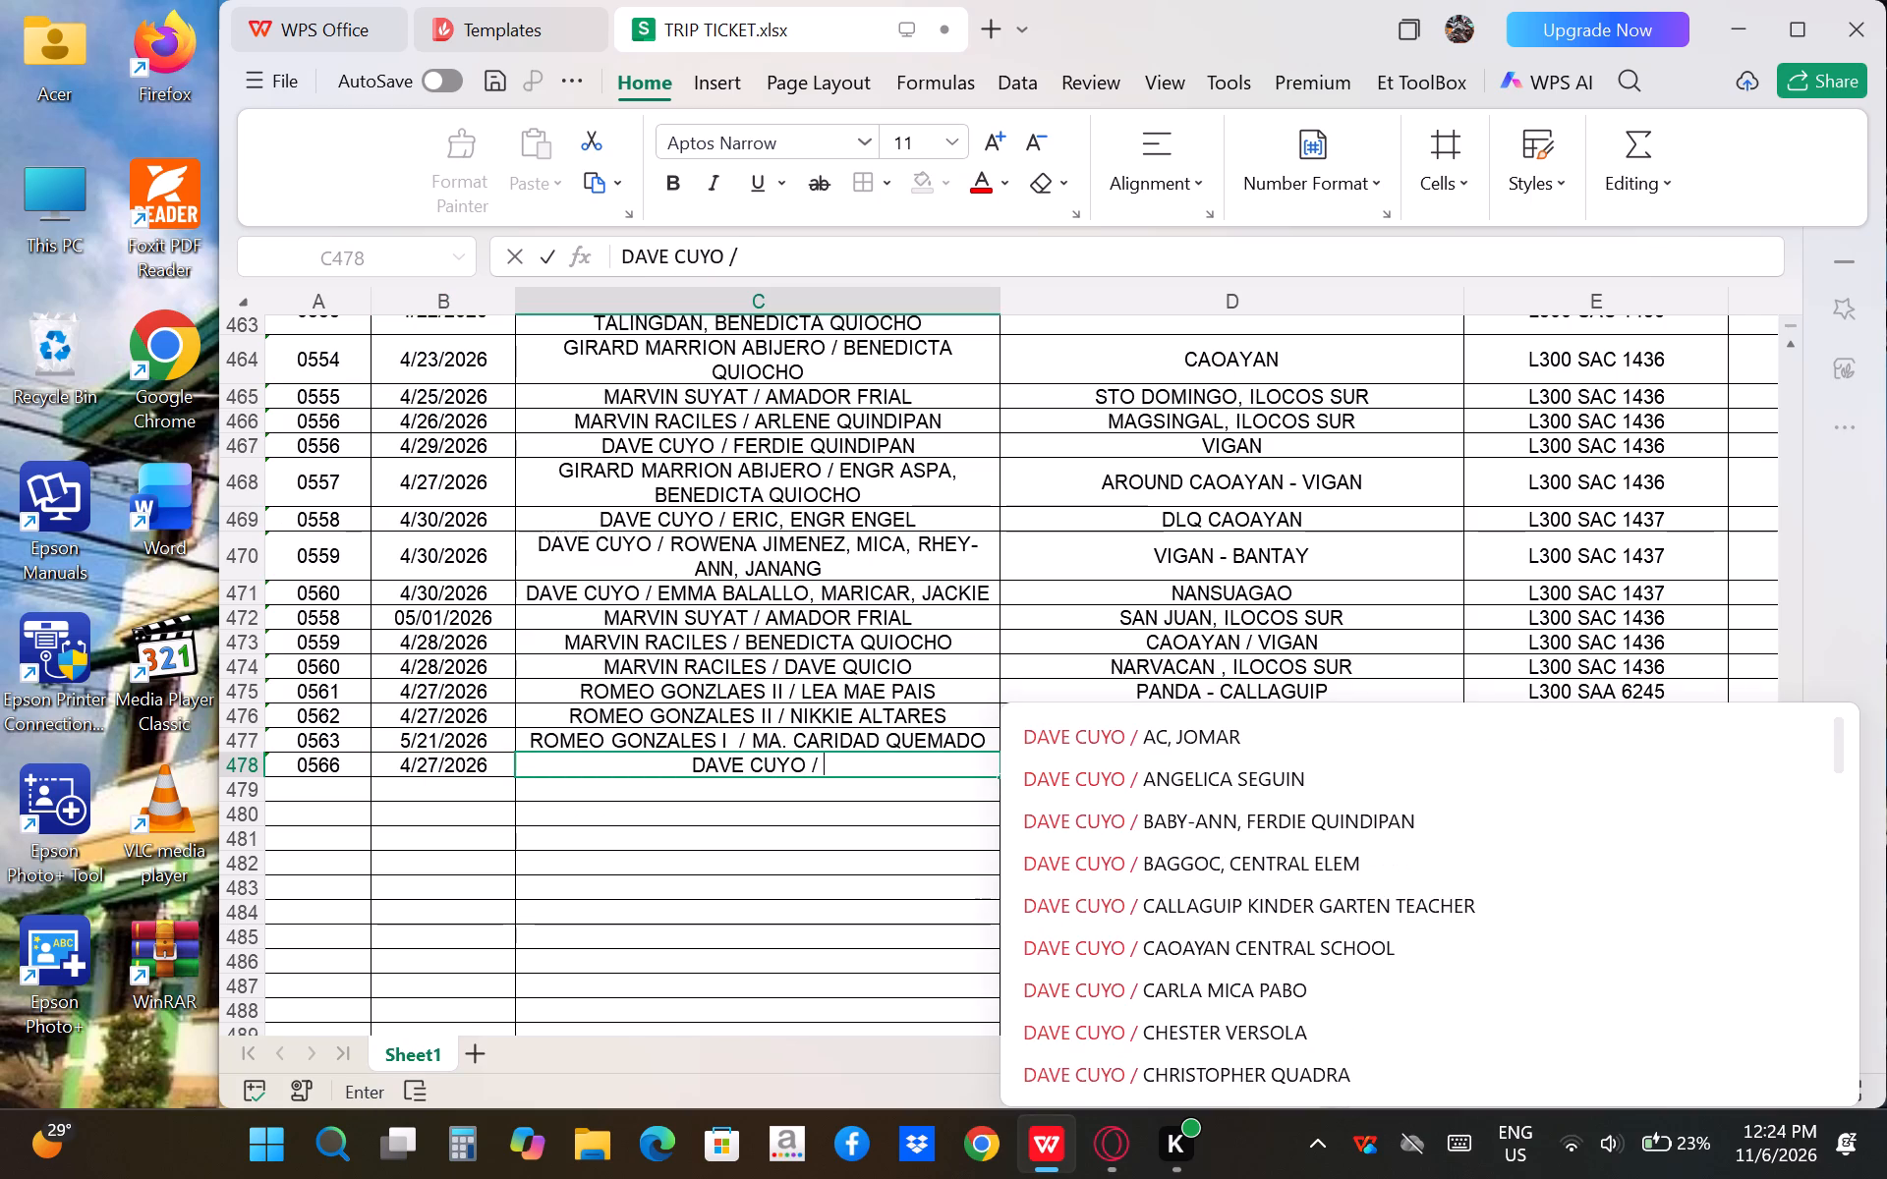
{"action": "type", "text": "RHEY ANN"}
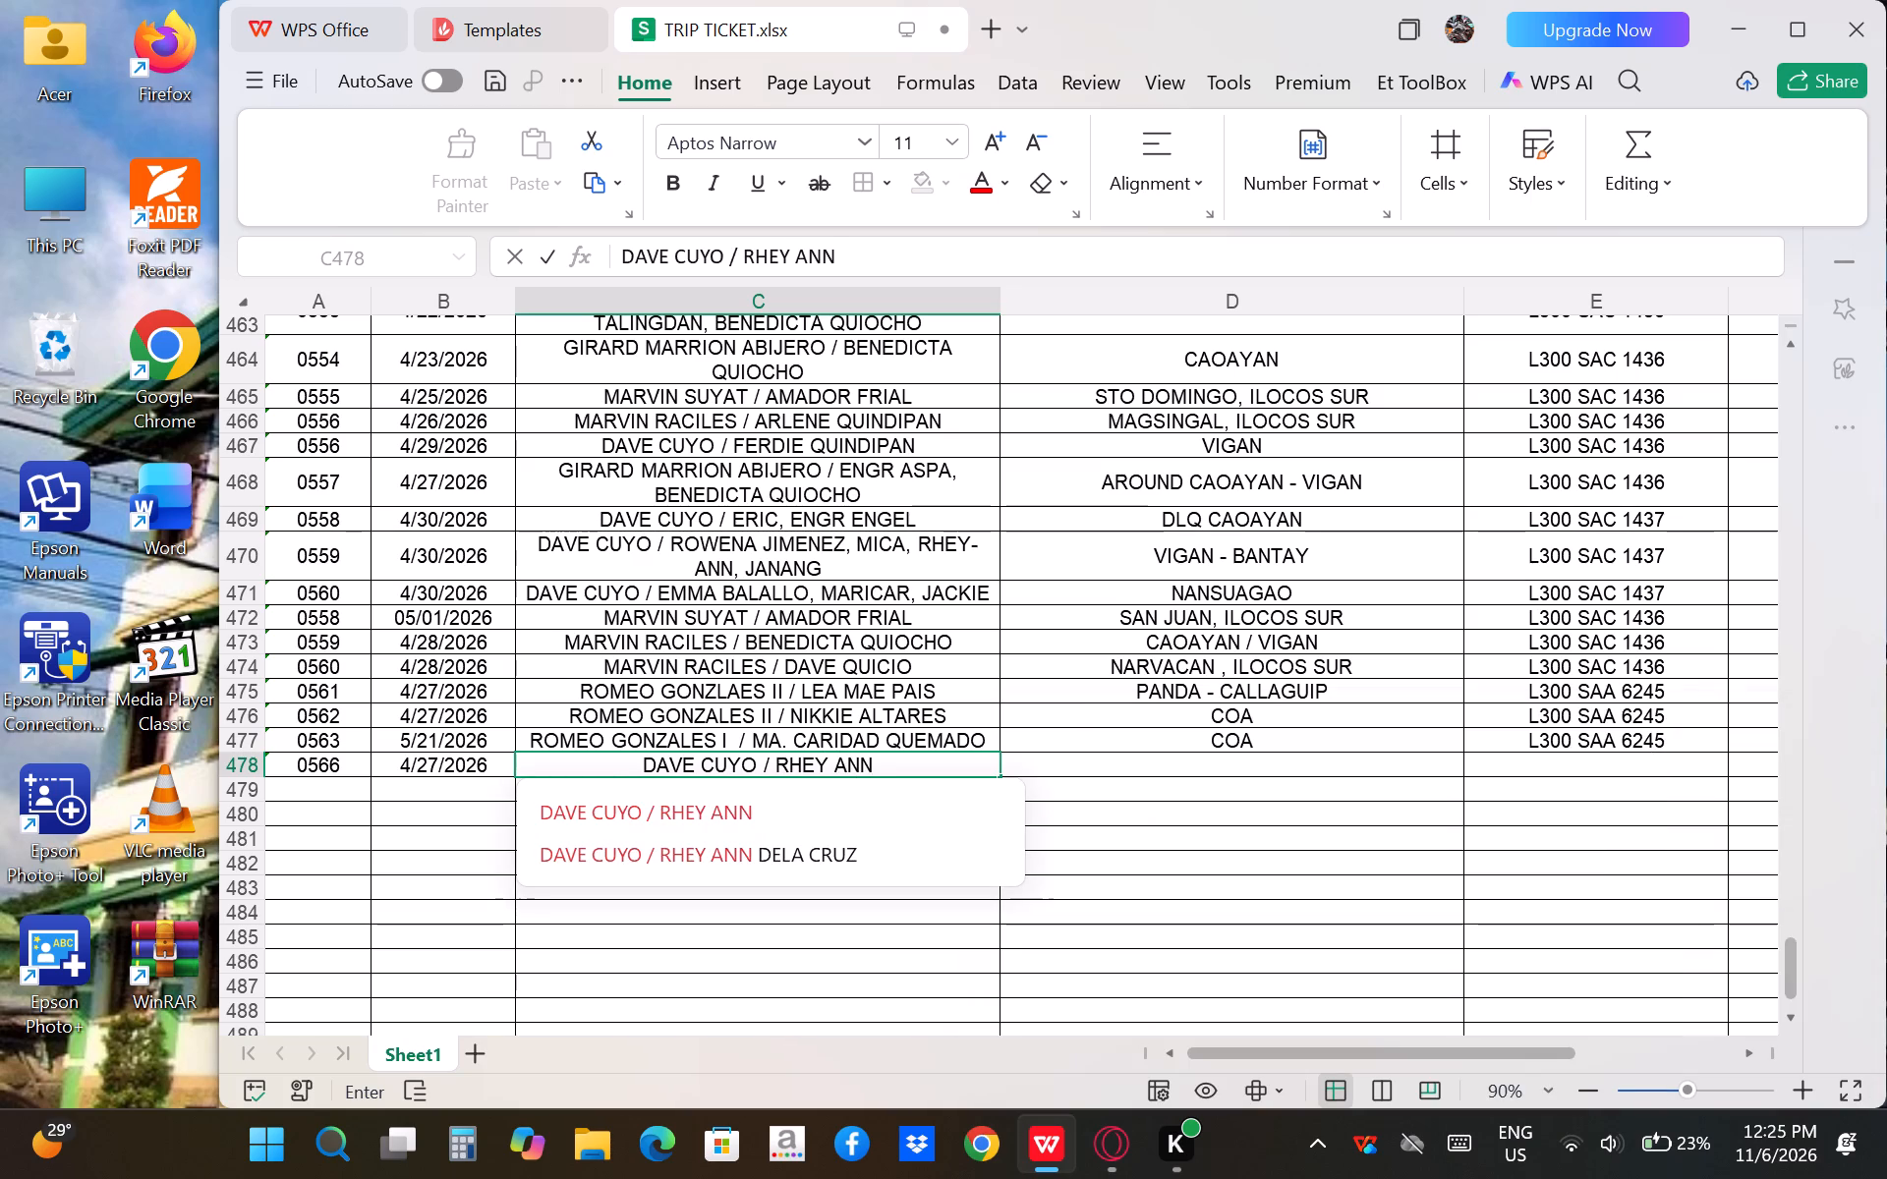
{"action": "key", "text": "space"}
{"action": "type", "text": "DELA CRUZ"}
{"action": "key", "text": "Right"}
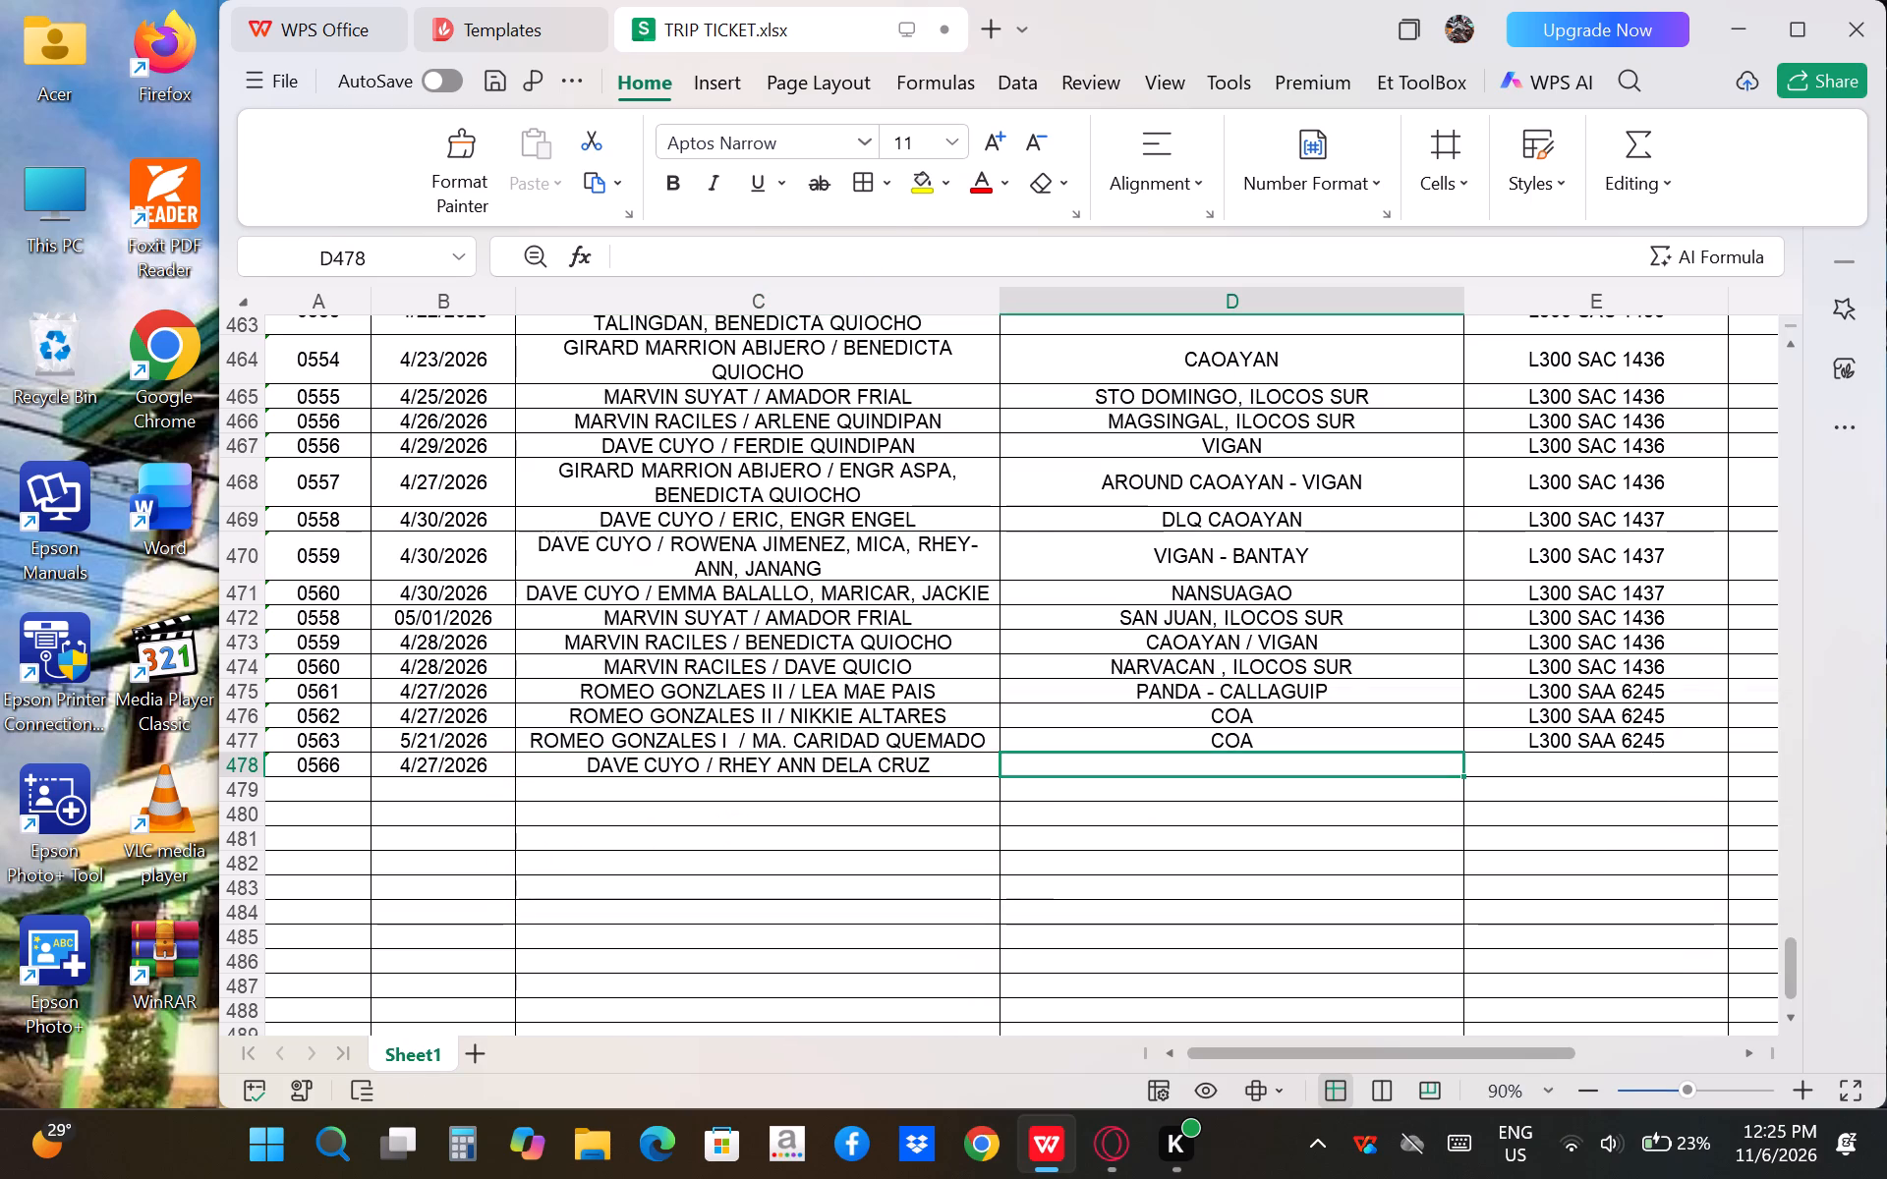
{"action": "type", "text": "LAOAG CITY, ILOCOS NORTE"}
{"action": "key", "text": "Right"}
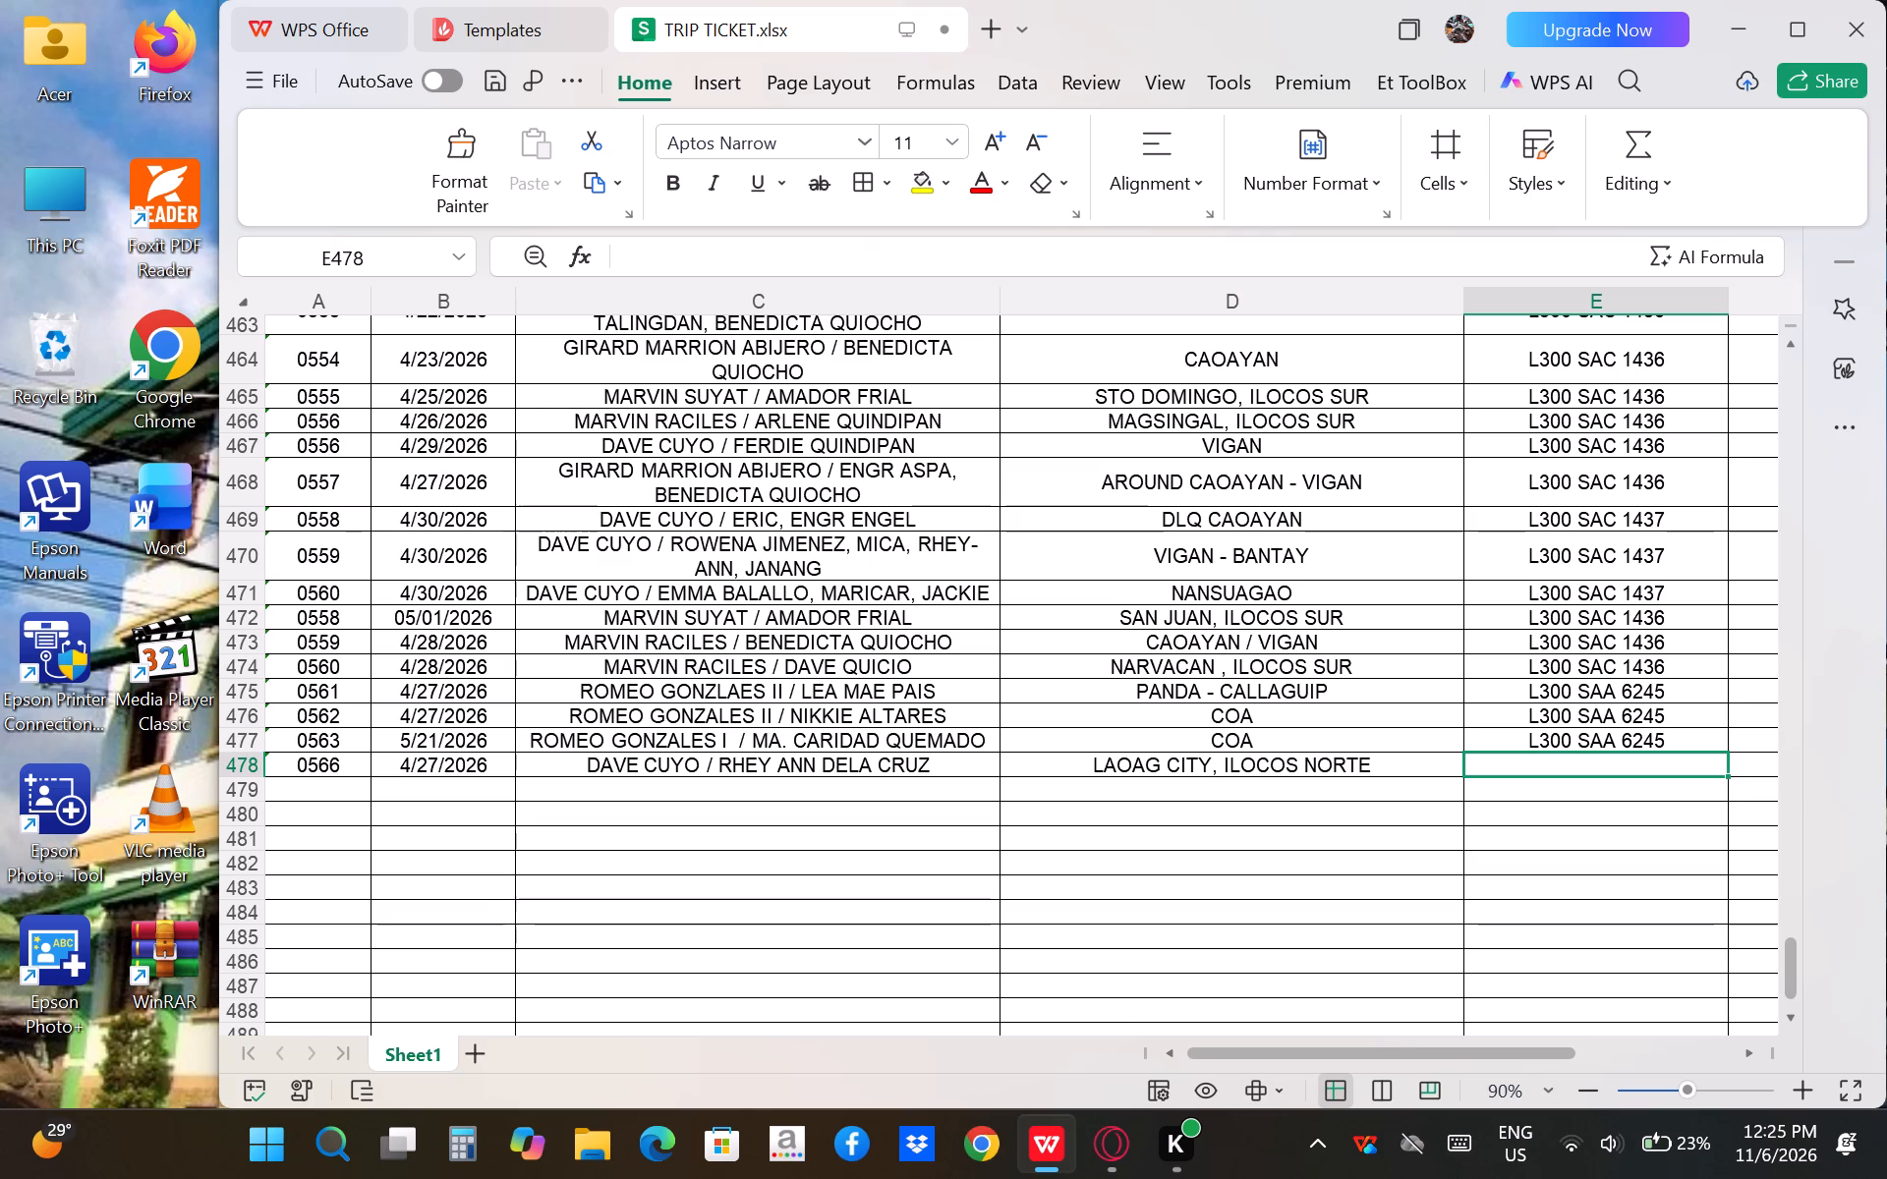
{"action": "left_click", "coordinate": [1607, 540]}
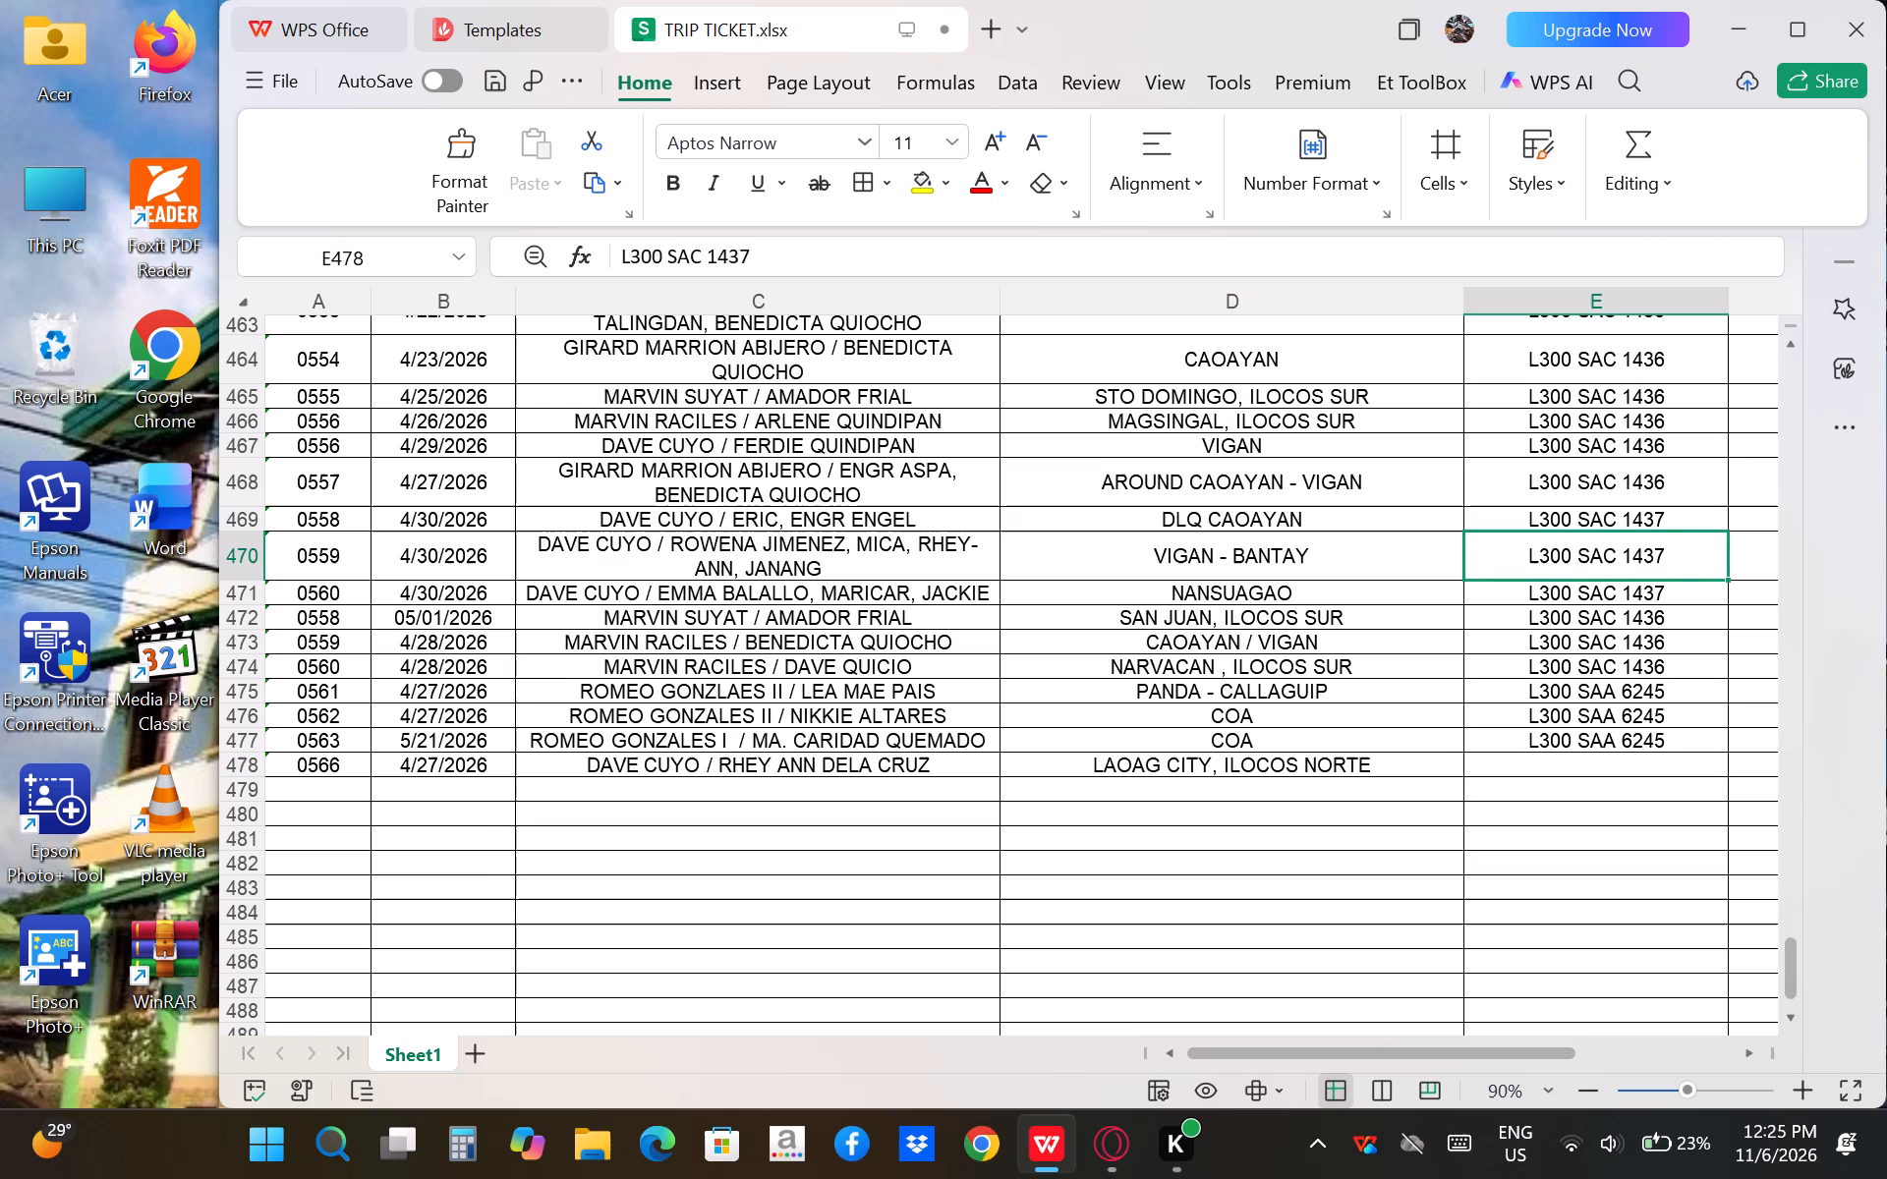
{"action": "key", "text": "ctrl+c"}
{"action": "left_click", "coordinate": [1656, 761]}
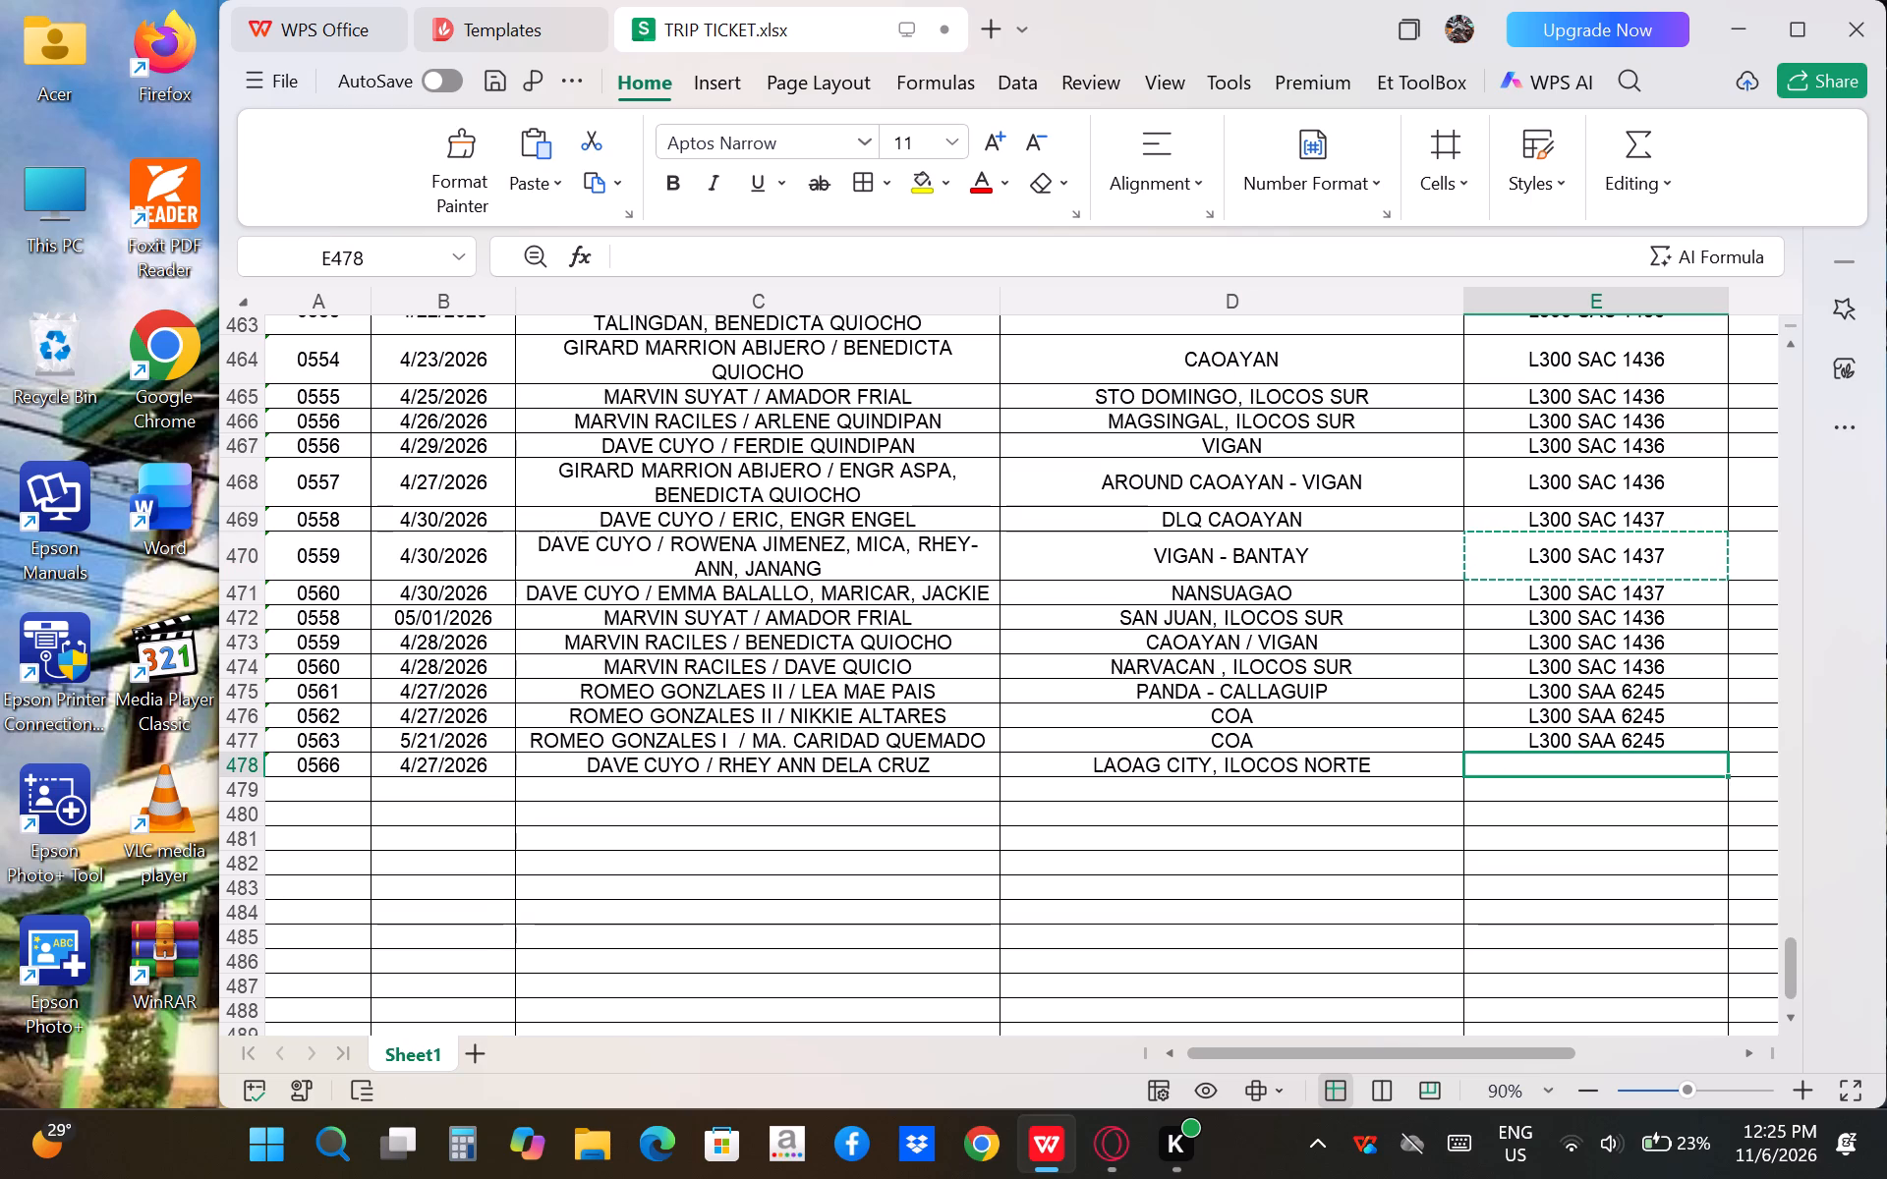
{"action": "key", "text": "shift+Down"}
{"action": "key", "text": "shift+Down"}
{"action": "key", "text": "shift+Down"}
{"action": "key", "text": "shift+Down"}
{"action": "key", "text": "shift+Down"}
{"action": "key", "text": "shift+Down"}
{"action": "key", "text": "shift+Down"}
{"action": "key", "text": "shift+Down"}
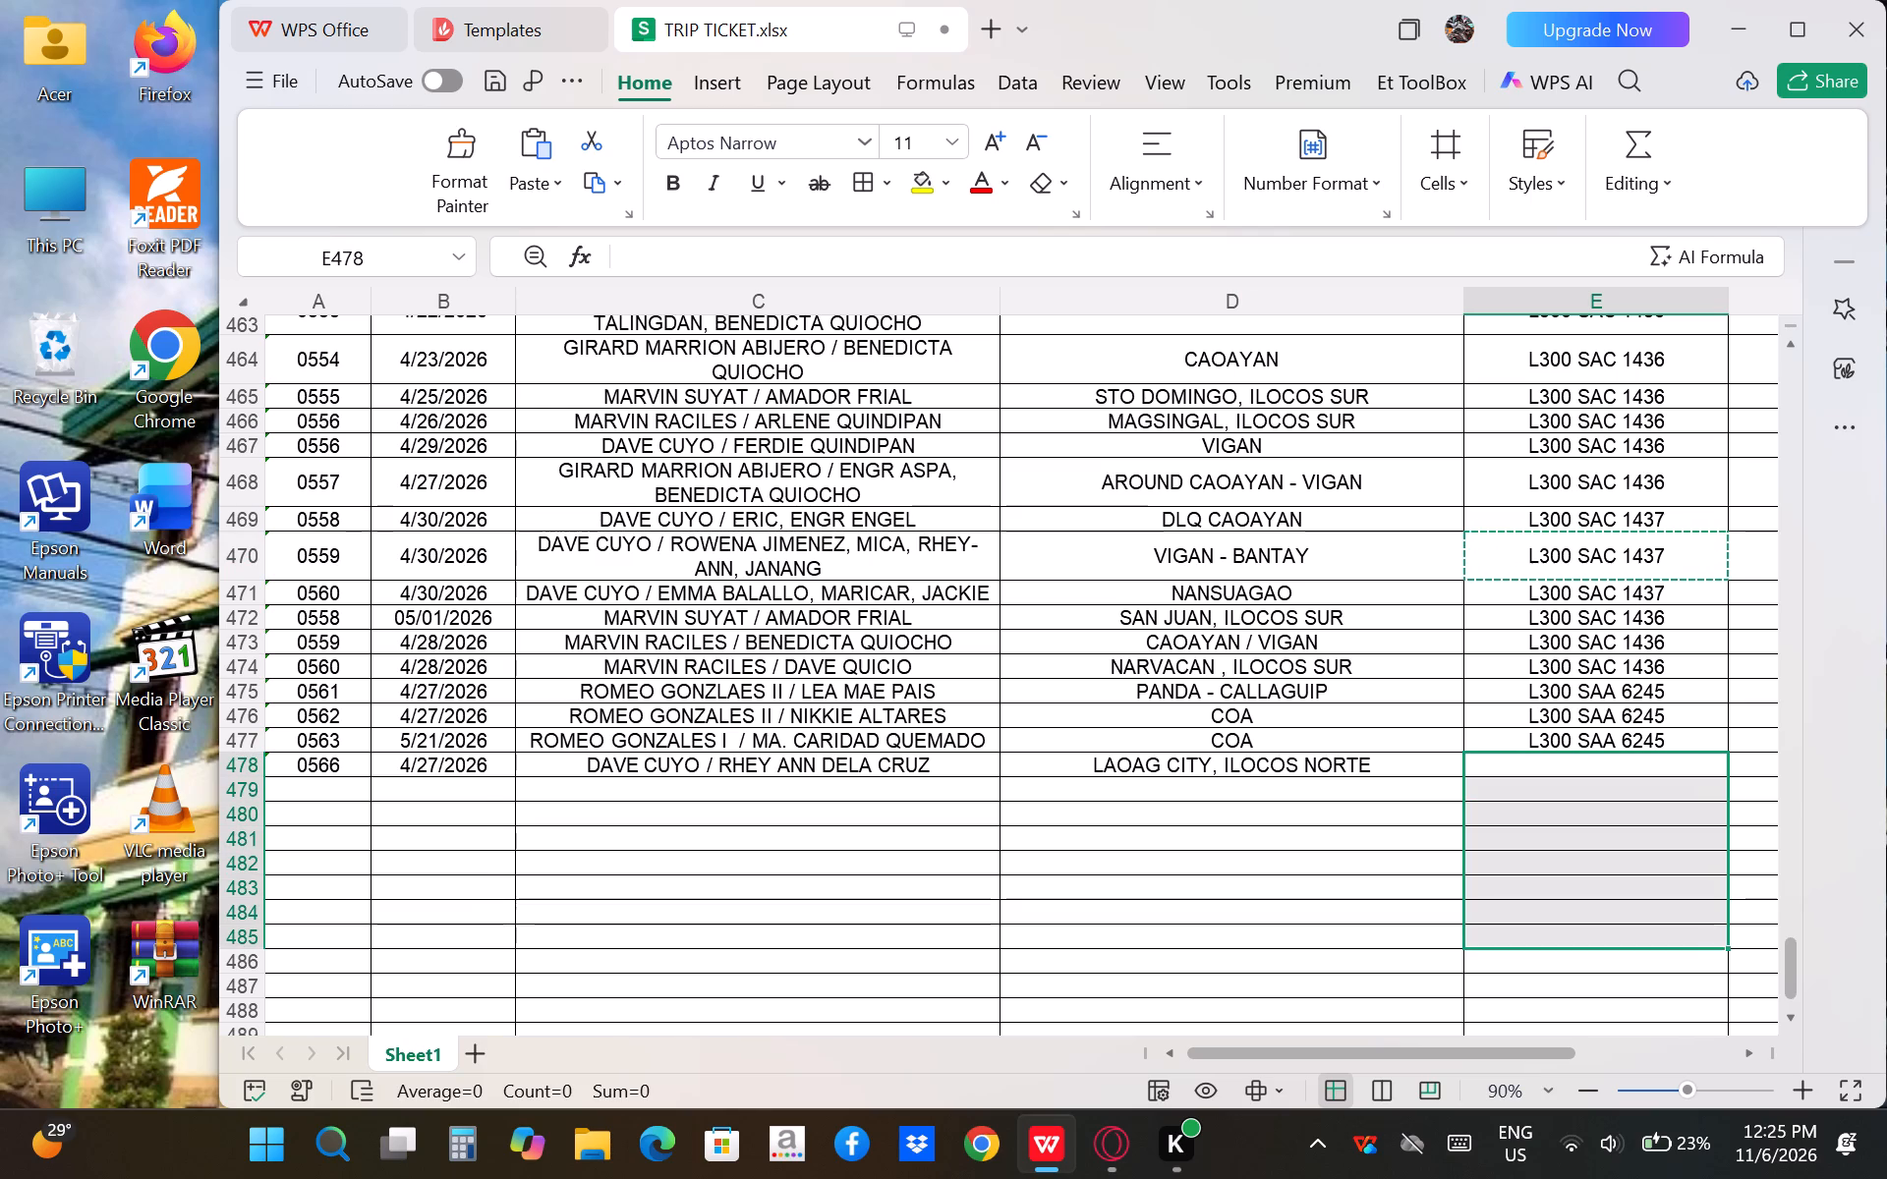
{"action": "key", "text": "shift+Down"}
{"action": "key", "text": "shift+Down"}
{"action": "key", "text": "shift+Down"}
{"action": "key", "text": "shift+Down"}
{"action": "key", "text": "shift+Down"}
{"action": "key", "text": "Return"}
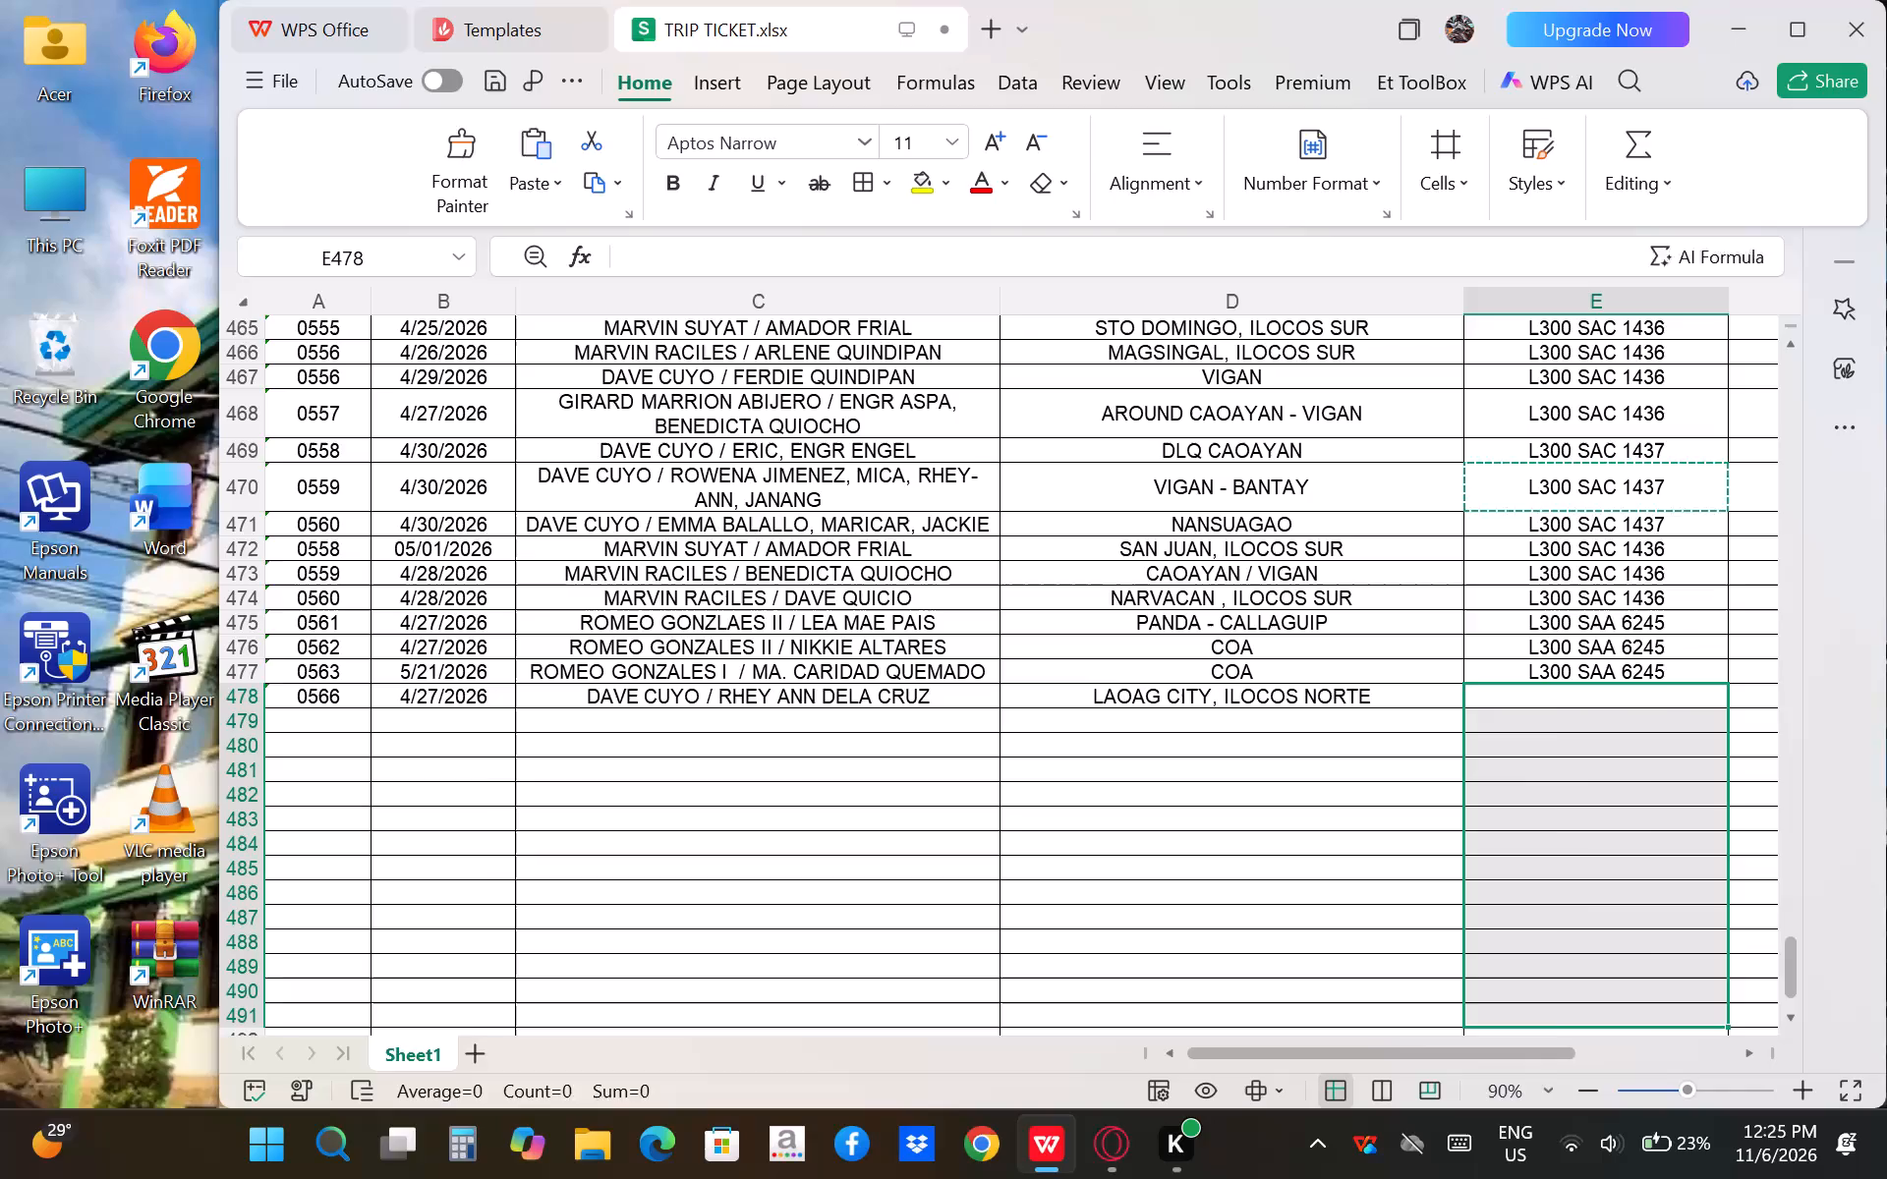
Complete row 478 with the numbers 32081 in F478 and 32272 in G478.
{"action": "left_click", "coordinate": [1623, 695]}
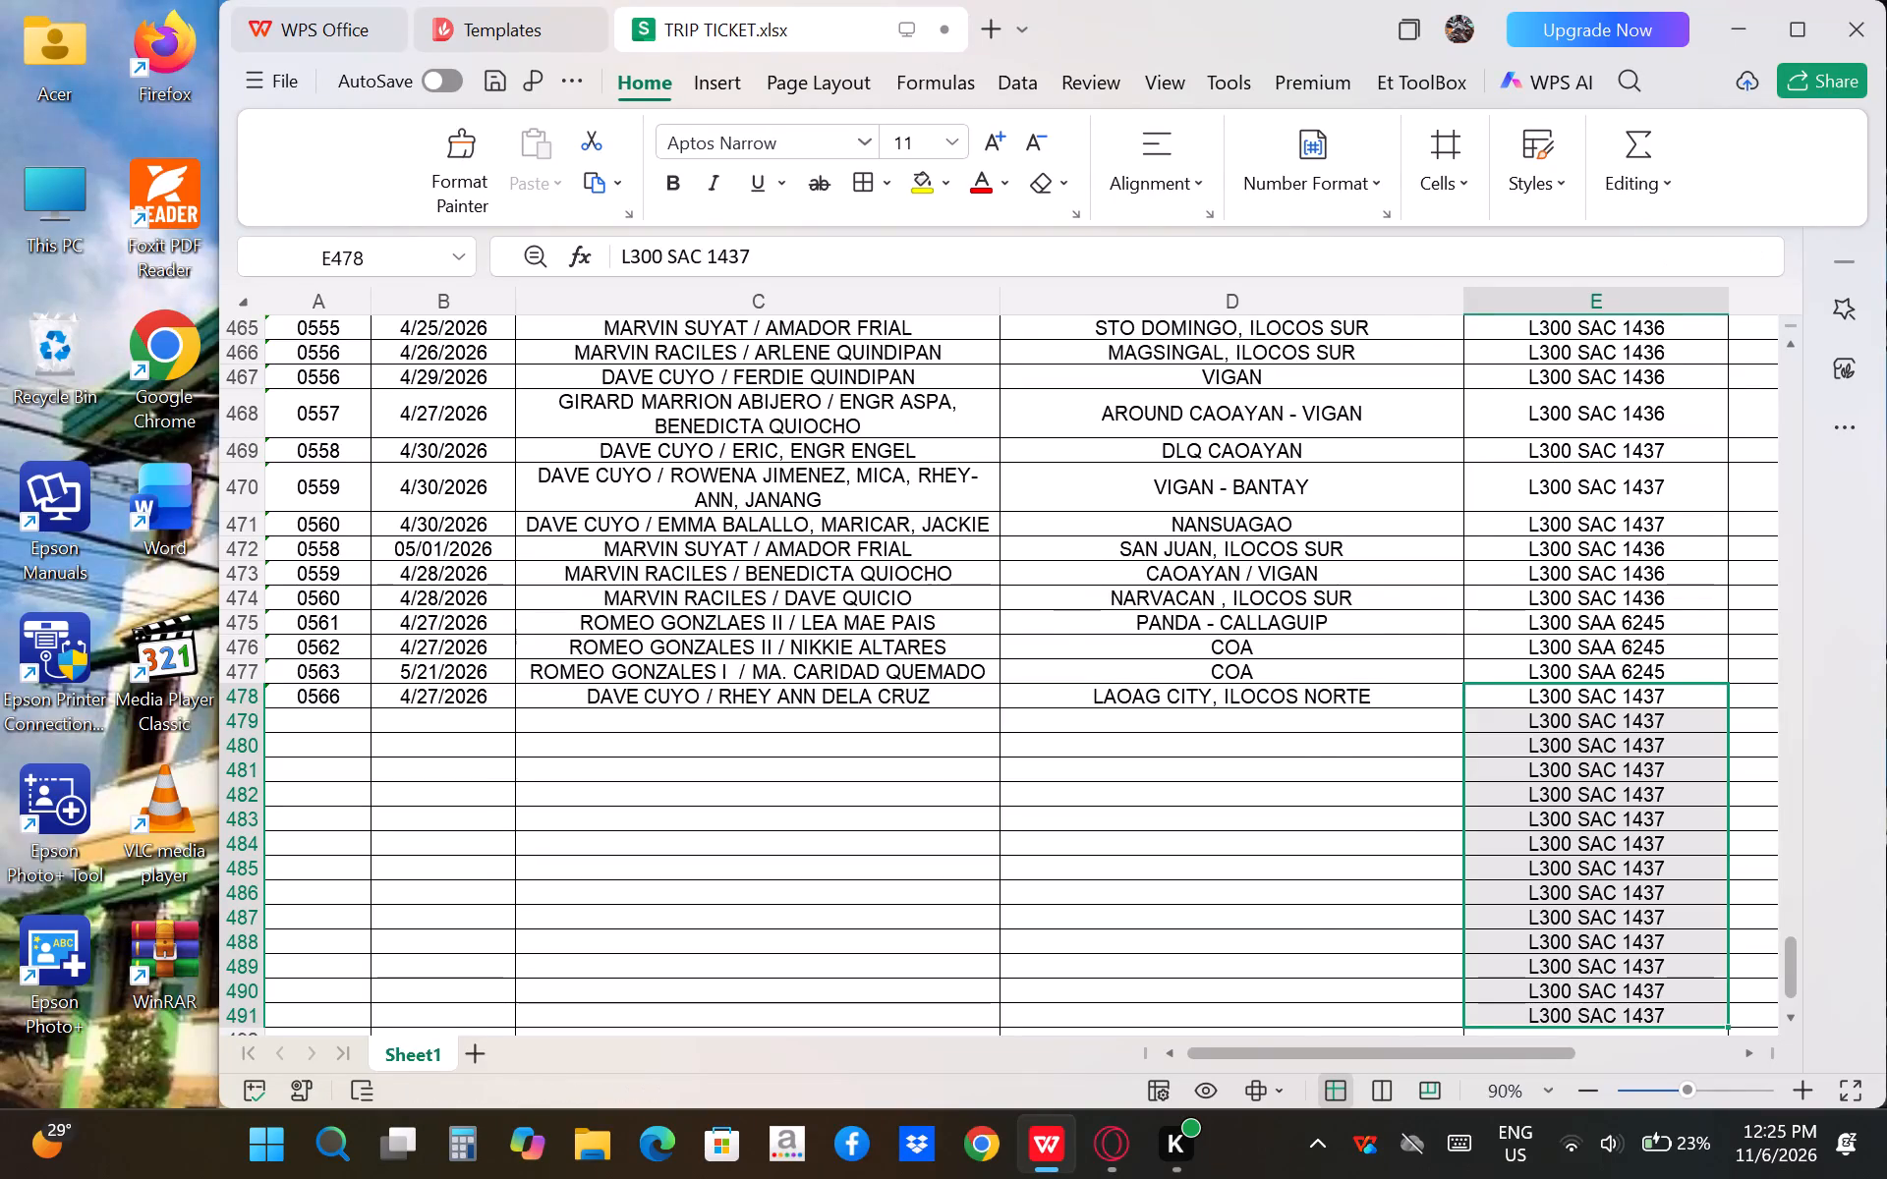
{"action": "key", "text": "Right"}
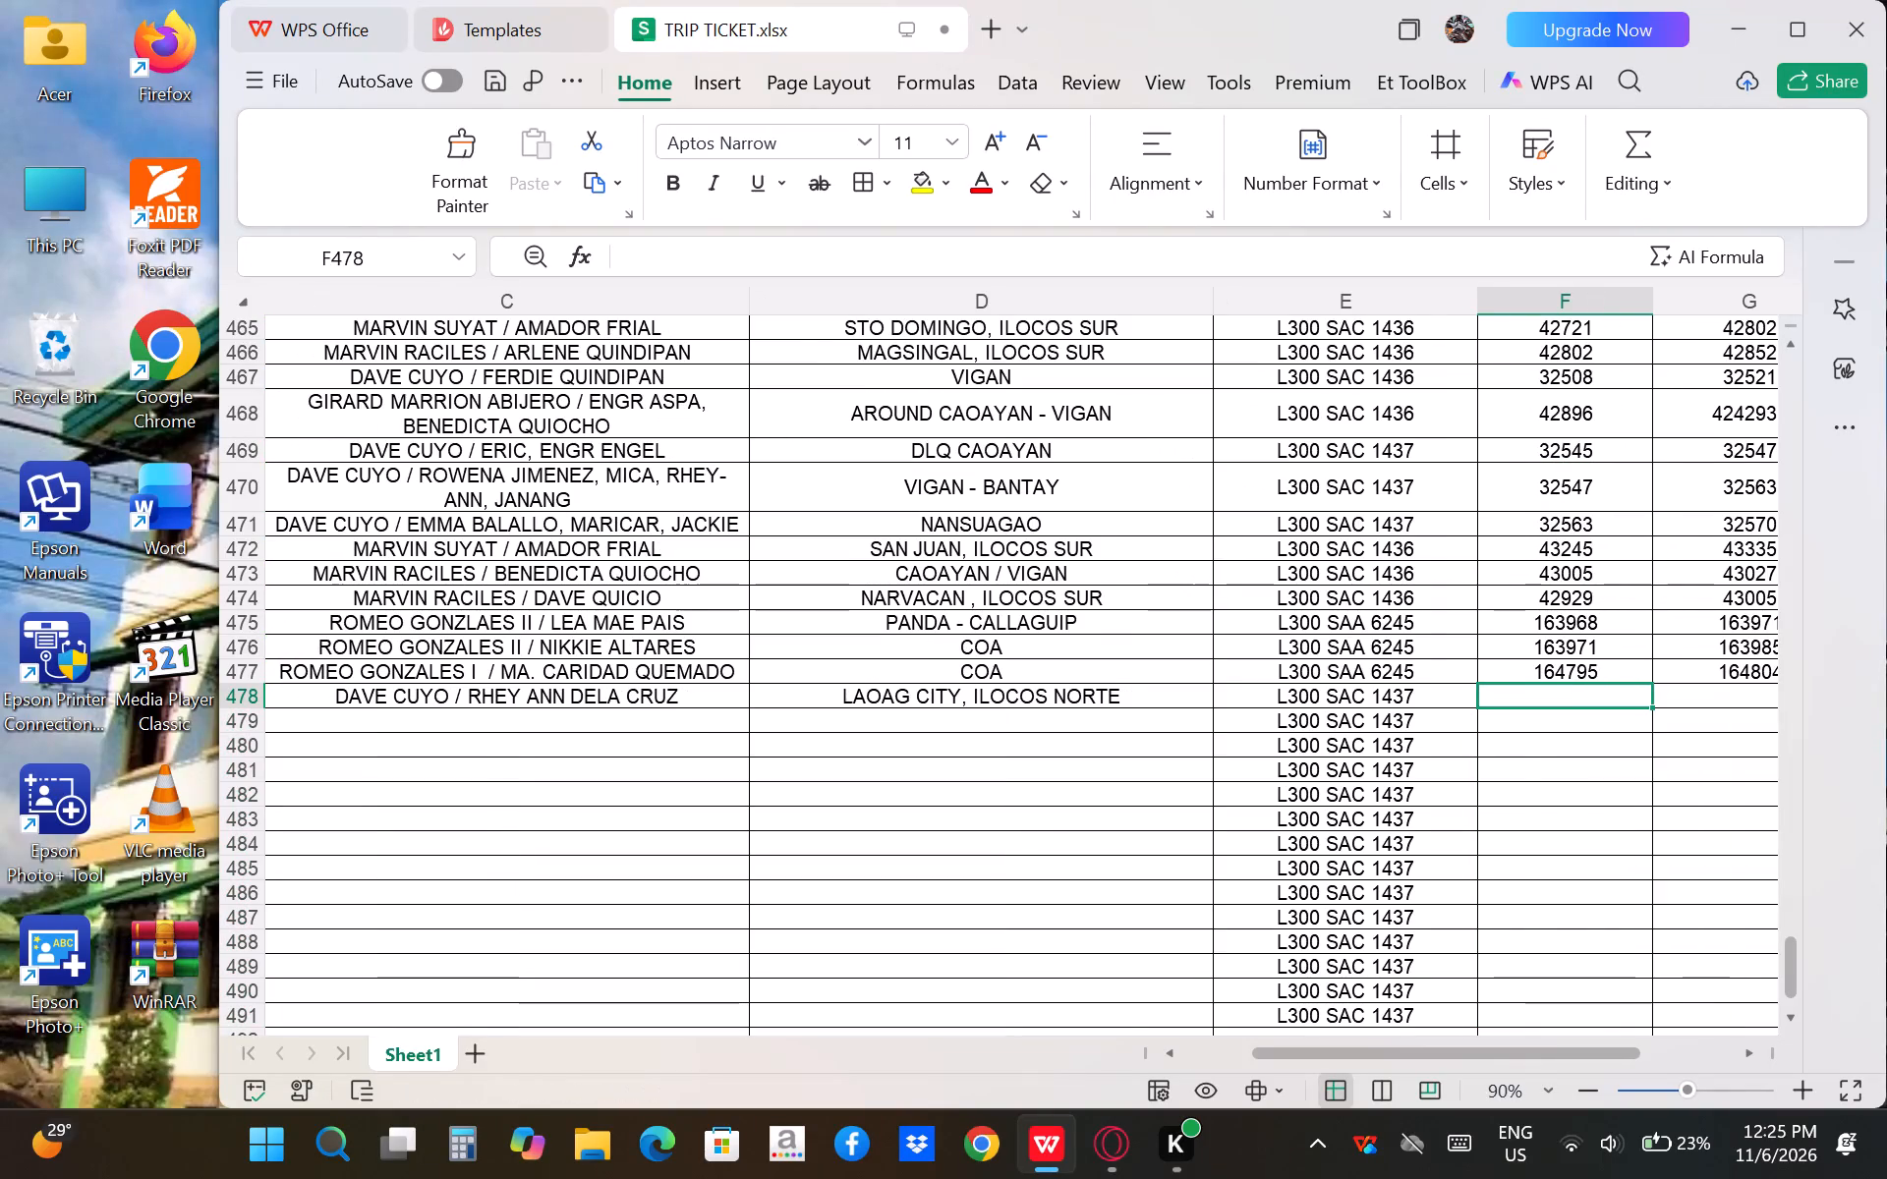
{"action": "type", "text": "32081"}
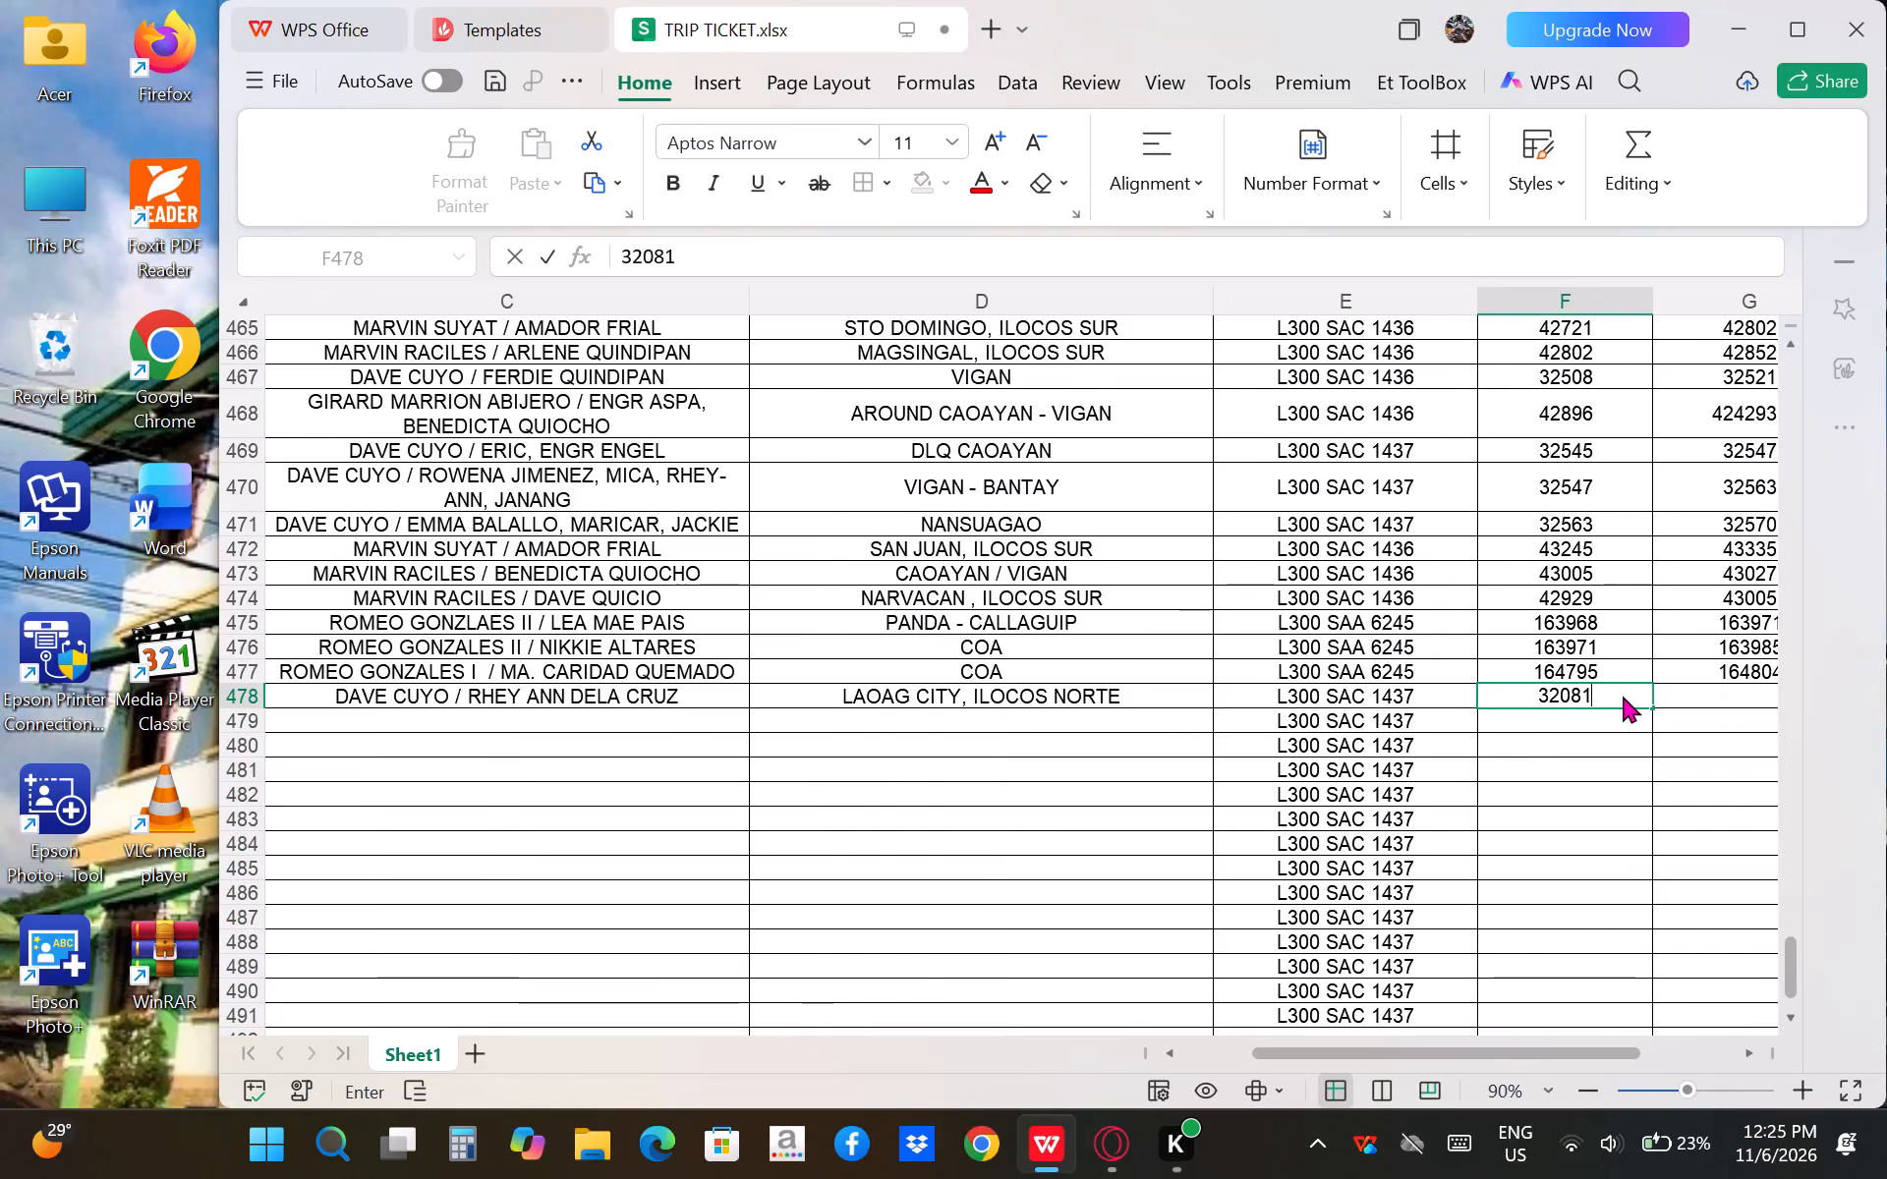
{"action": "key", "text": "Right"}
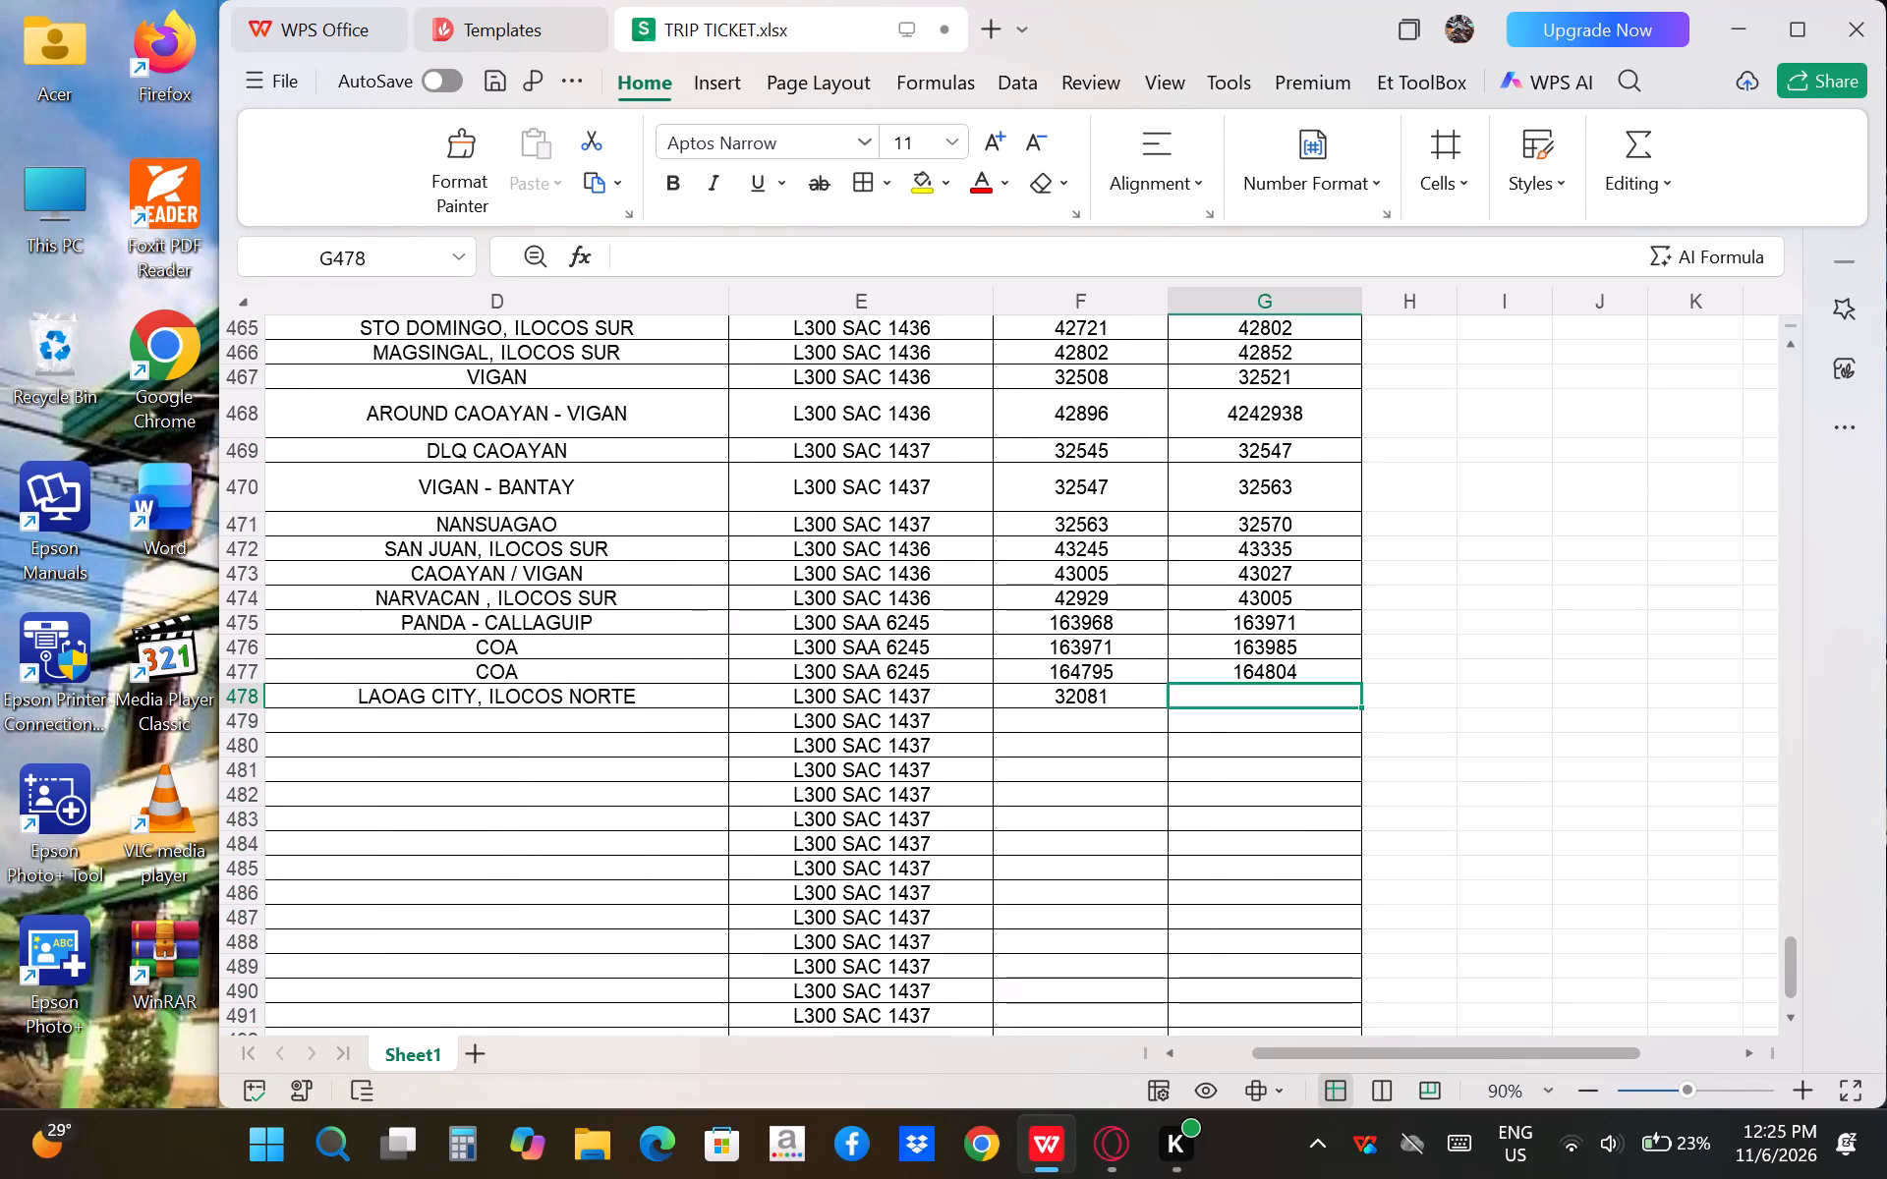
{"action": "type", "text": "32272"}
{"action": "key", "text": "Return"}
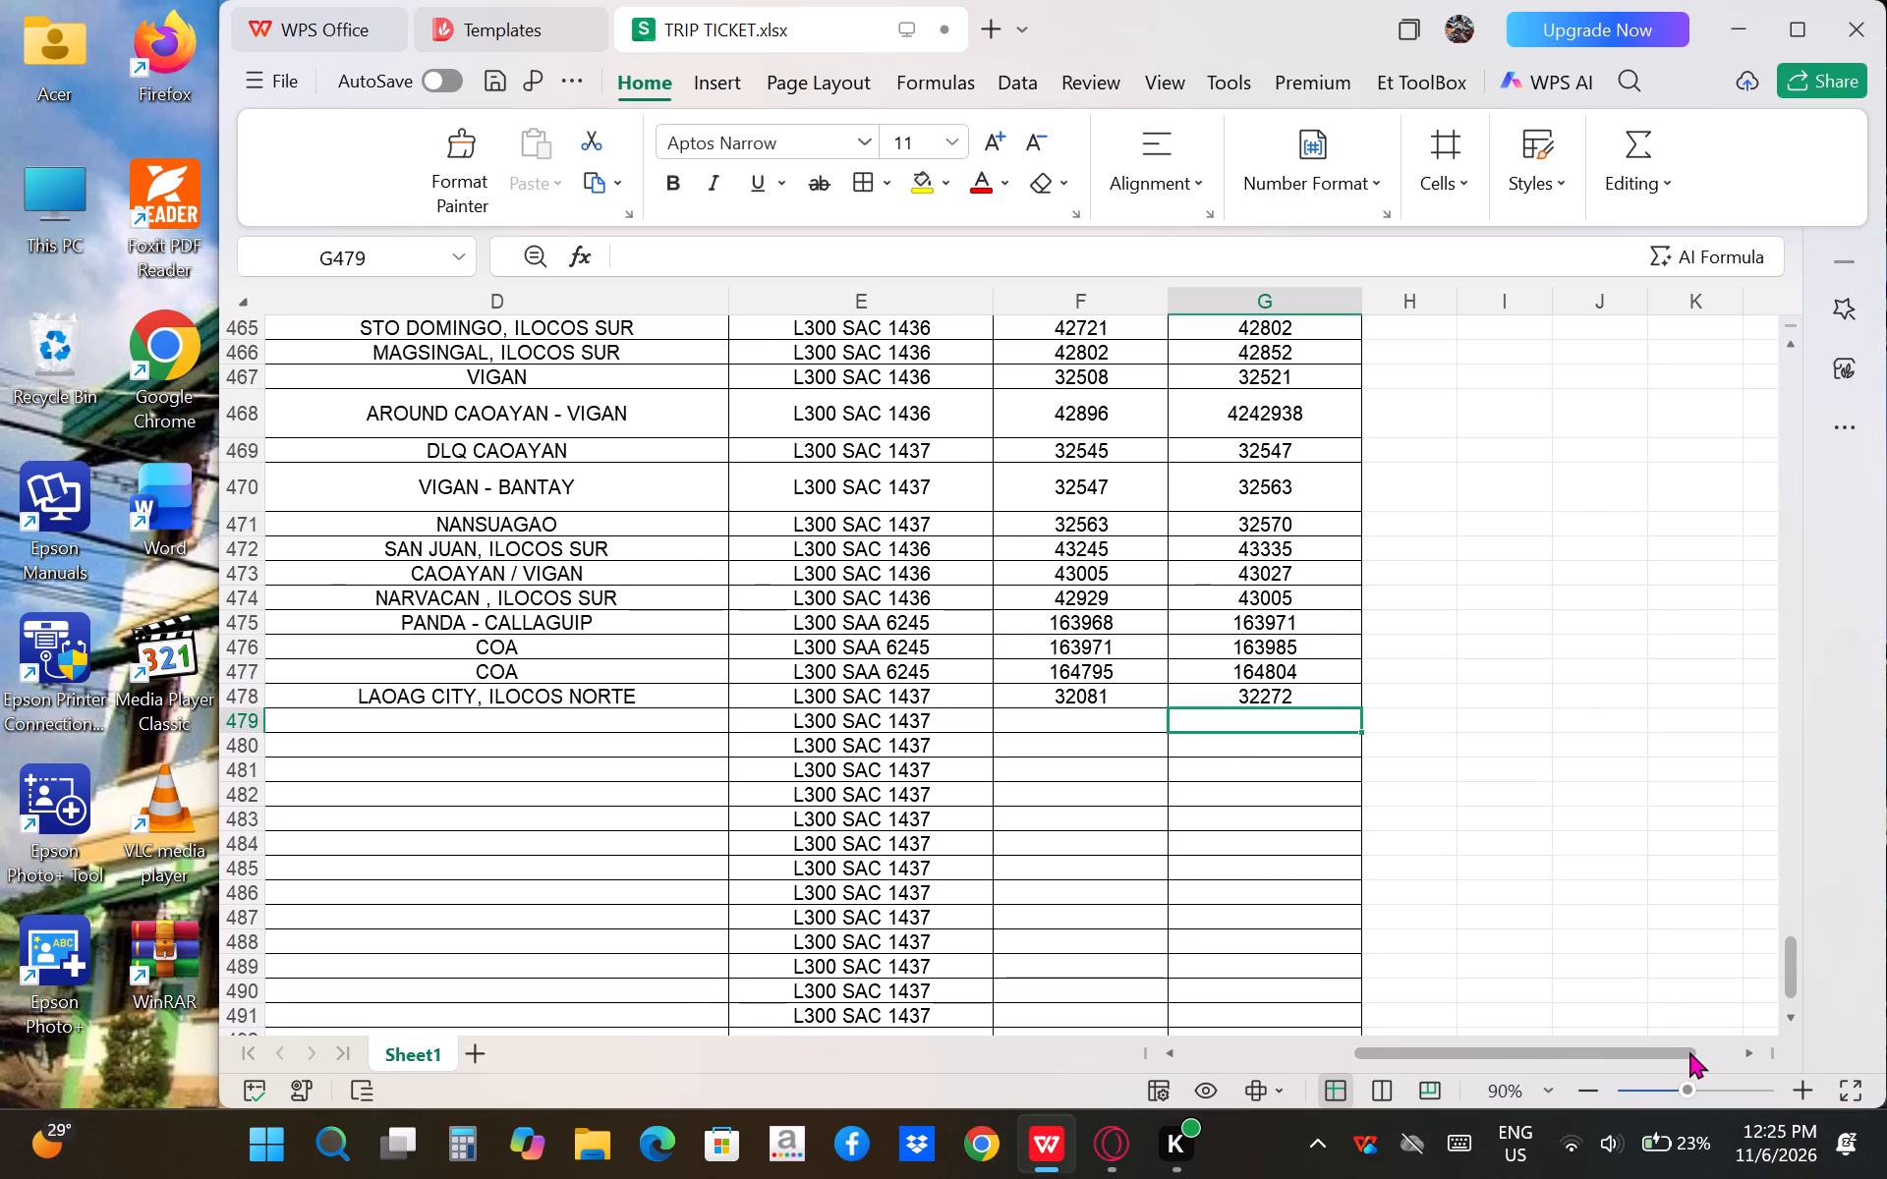
Extend the ticket number series from 0566 in A478 down to row 491, filling 0567 through 0579.
{"action": "left_click_drag", "start_coordinate": [1689, 1051], "coordinate": [878, 993]}
{"action": "left_click", "coordinate": [321, 709]}
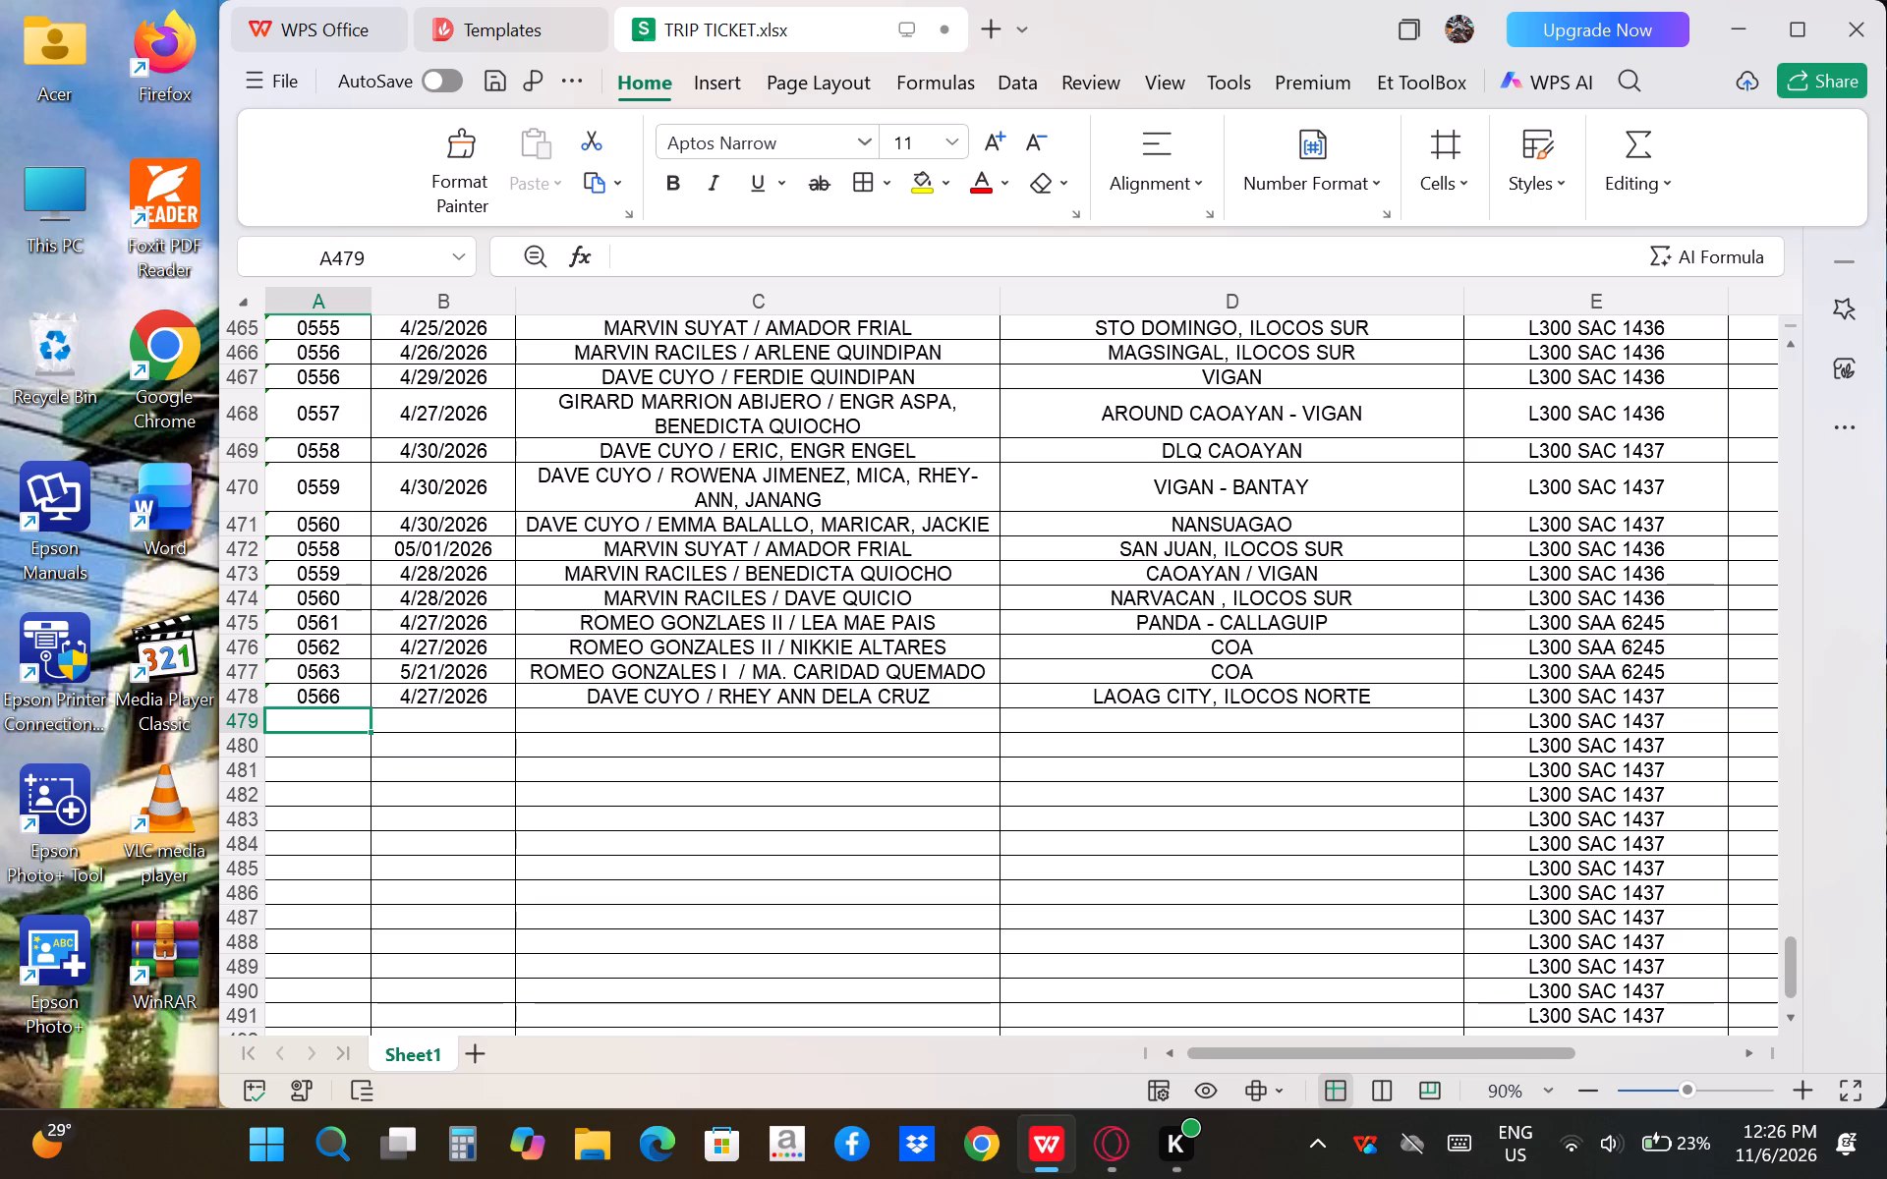
{"action": "left_click", "coordinate": [360, 698]}
{"action": "left_click_drag", "start_coordinate": [370, 710], "coordinate": [363, 935]}
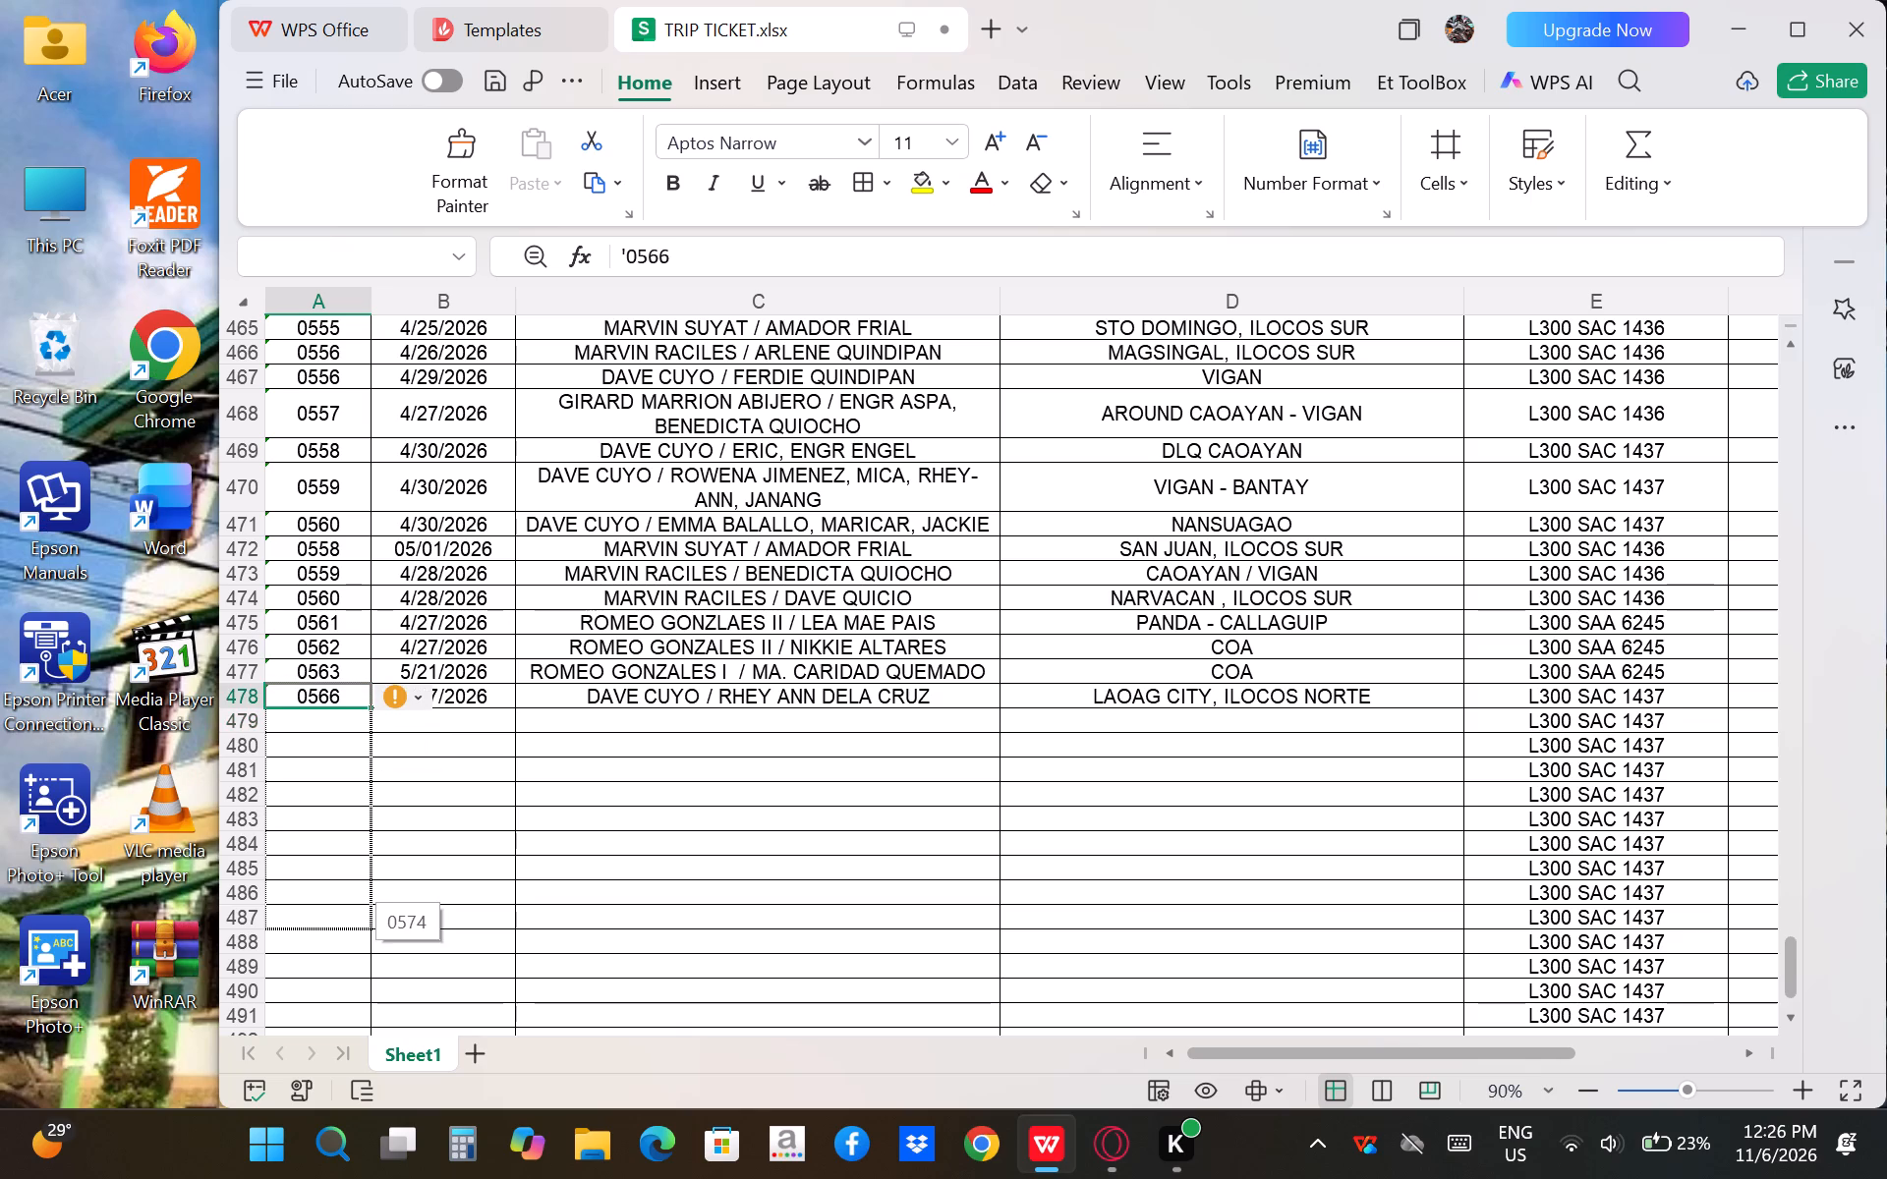
{"action": "left_click_drag", "start_coordinate": [363, 935], "coordinate": [355, 1031]}
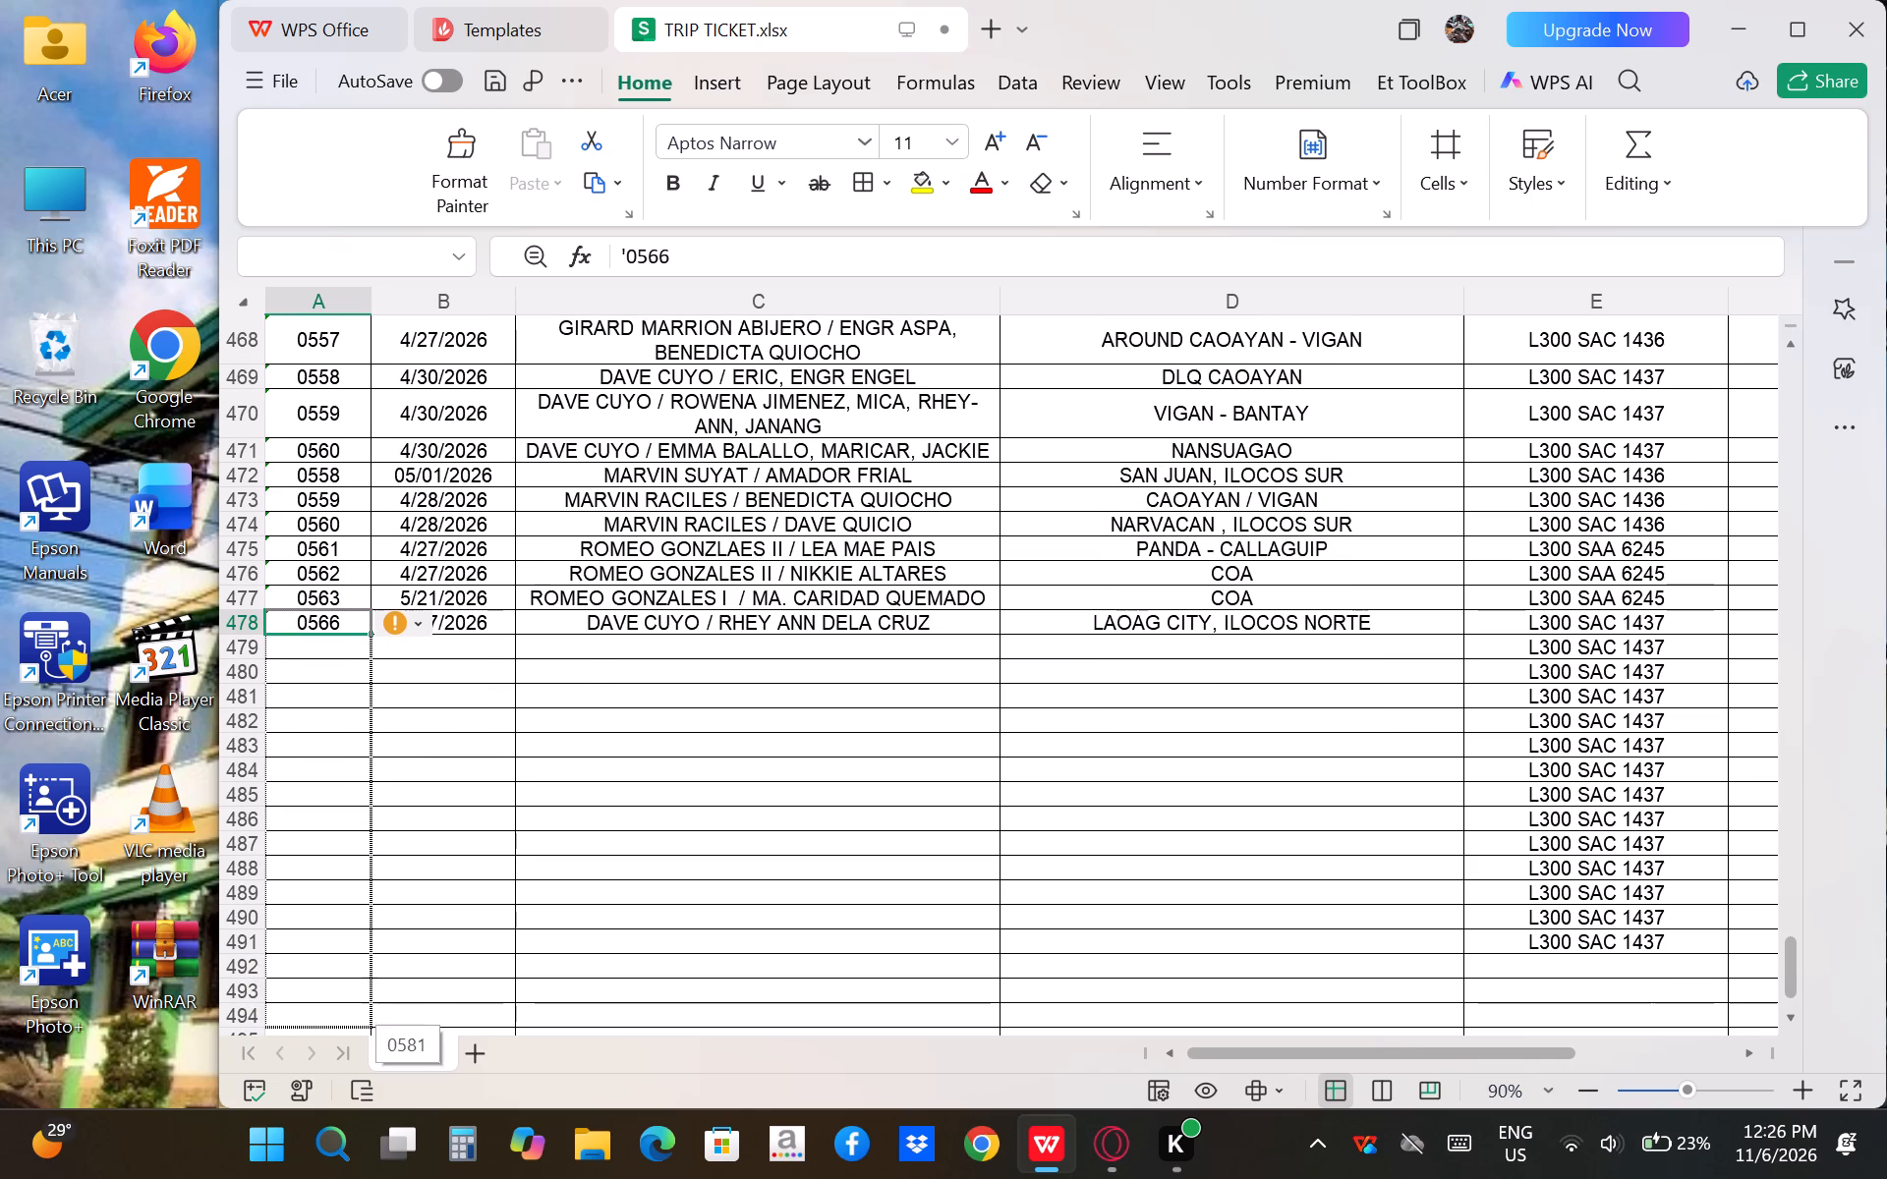
{"action": "left_click_drag", "start_coordinate": [355, 1031], "coordinate": [364, 968]}
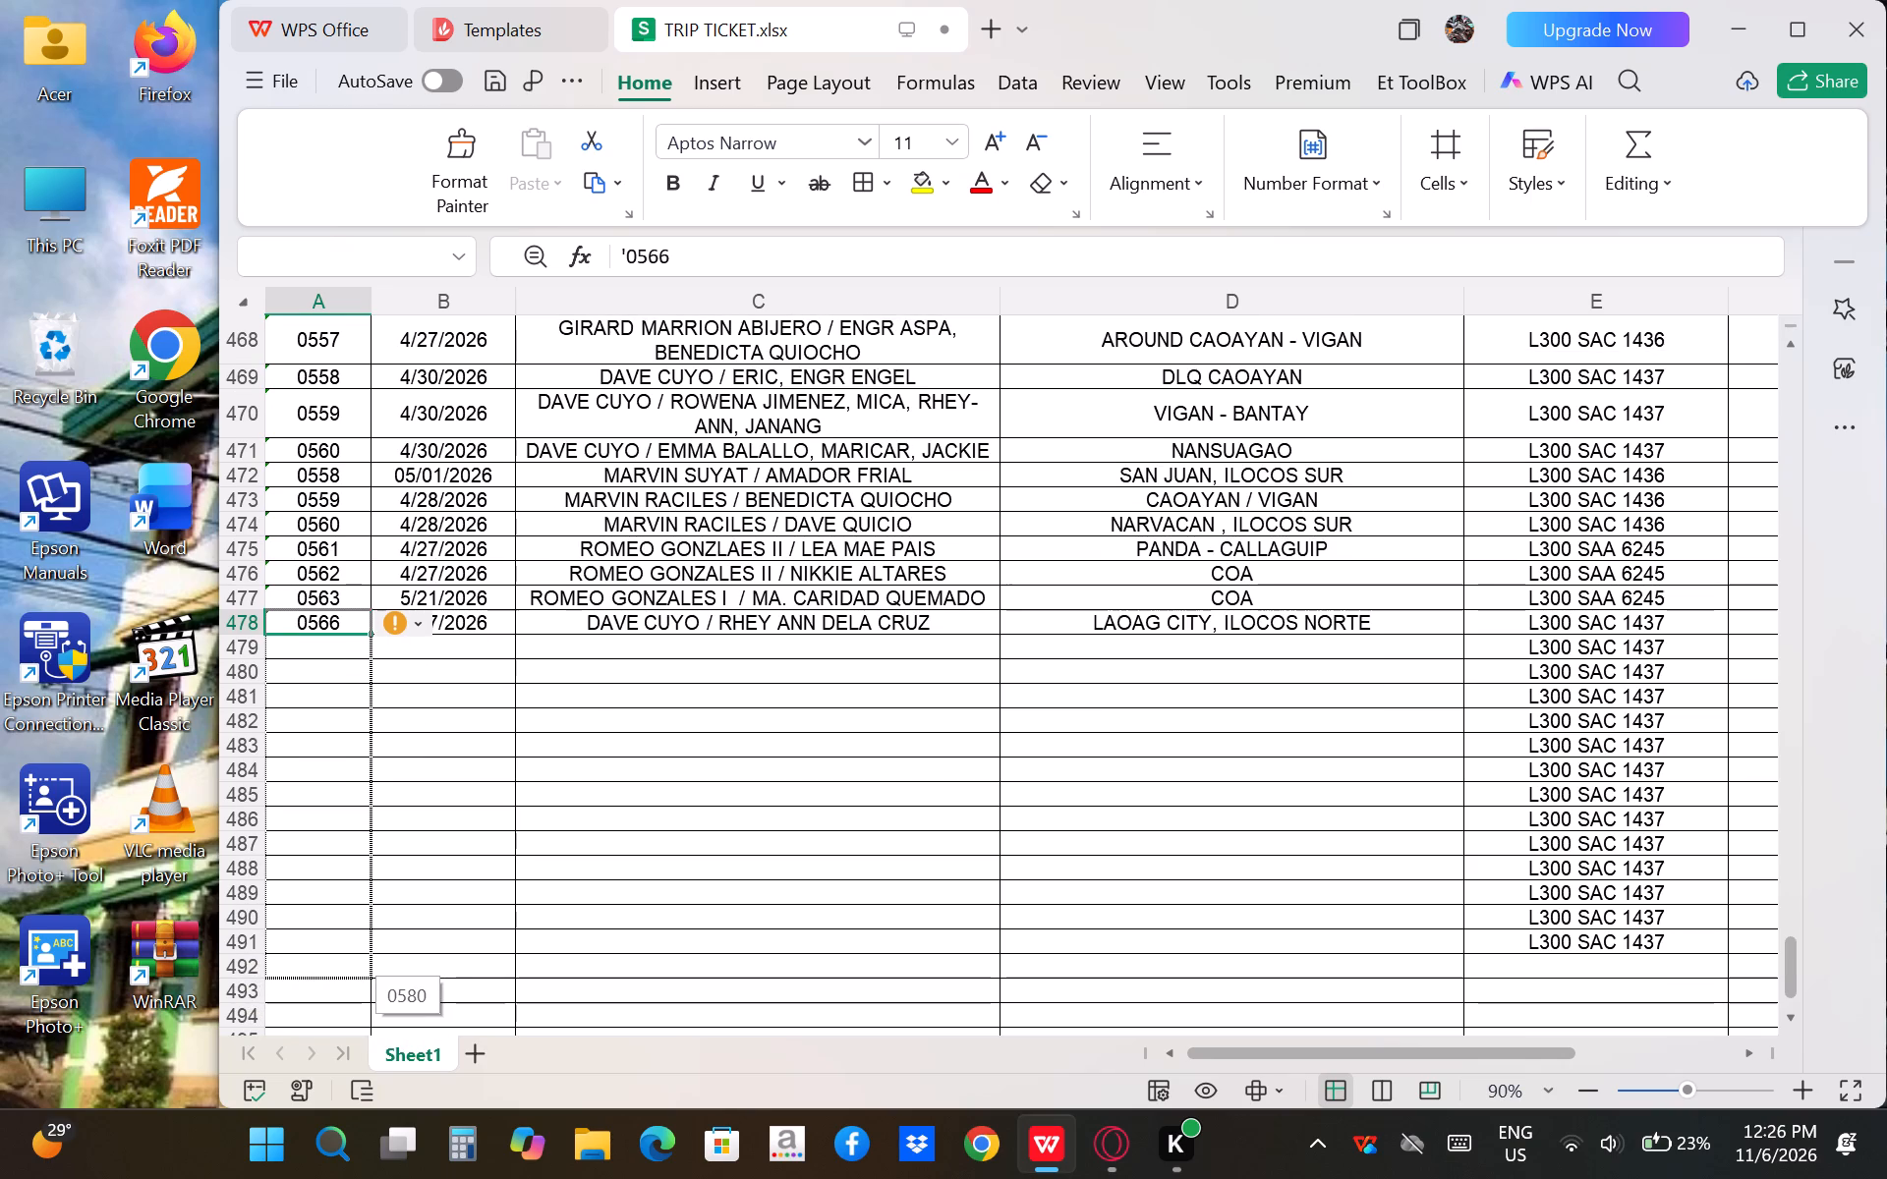
{"action": "left_click_drag", "start_coordinate": [364, 968], "coordinate": [364, 947]}
Copy the date 4/27/2026 from B478 into B479 for ticket 0567.
{"action": "left_click", "coordinate": [475, 614]}
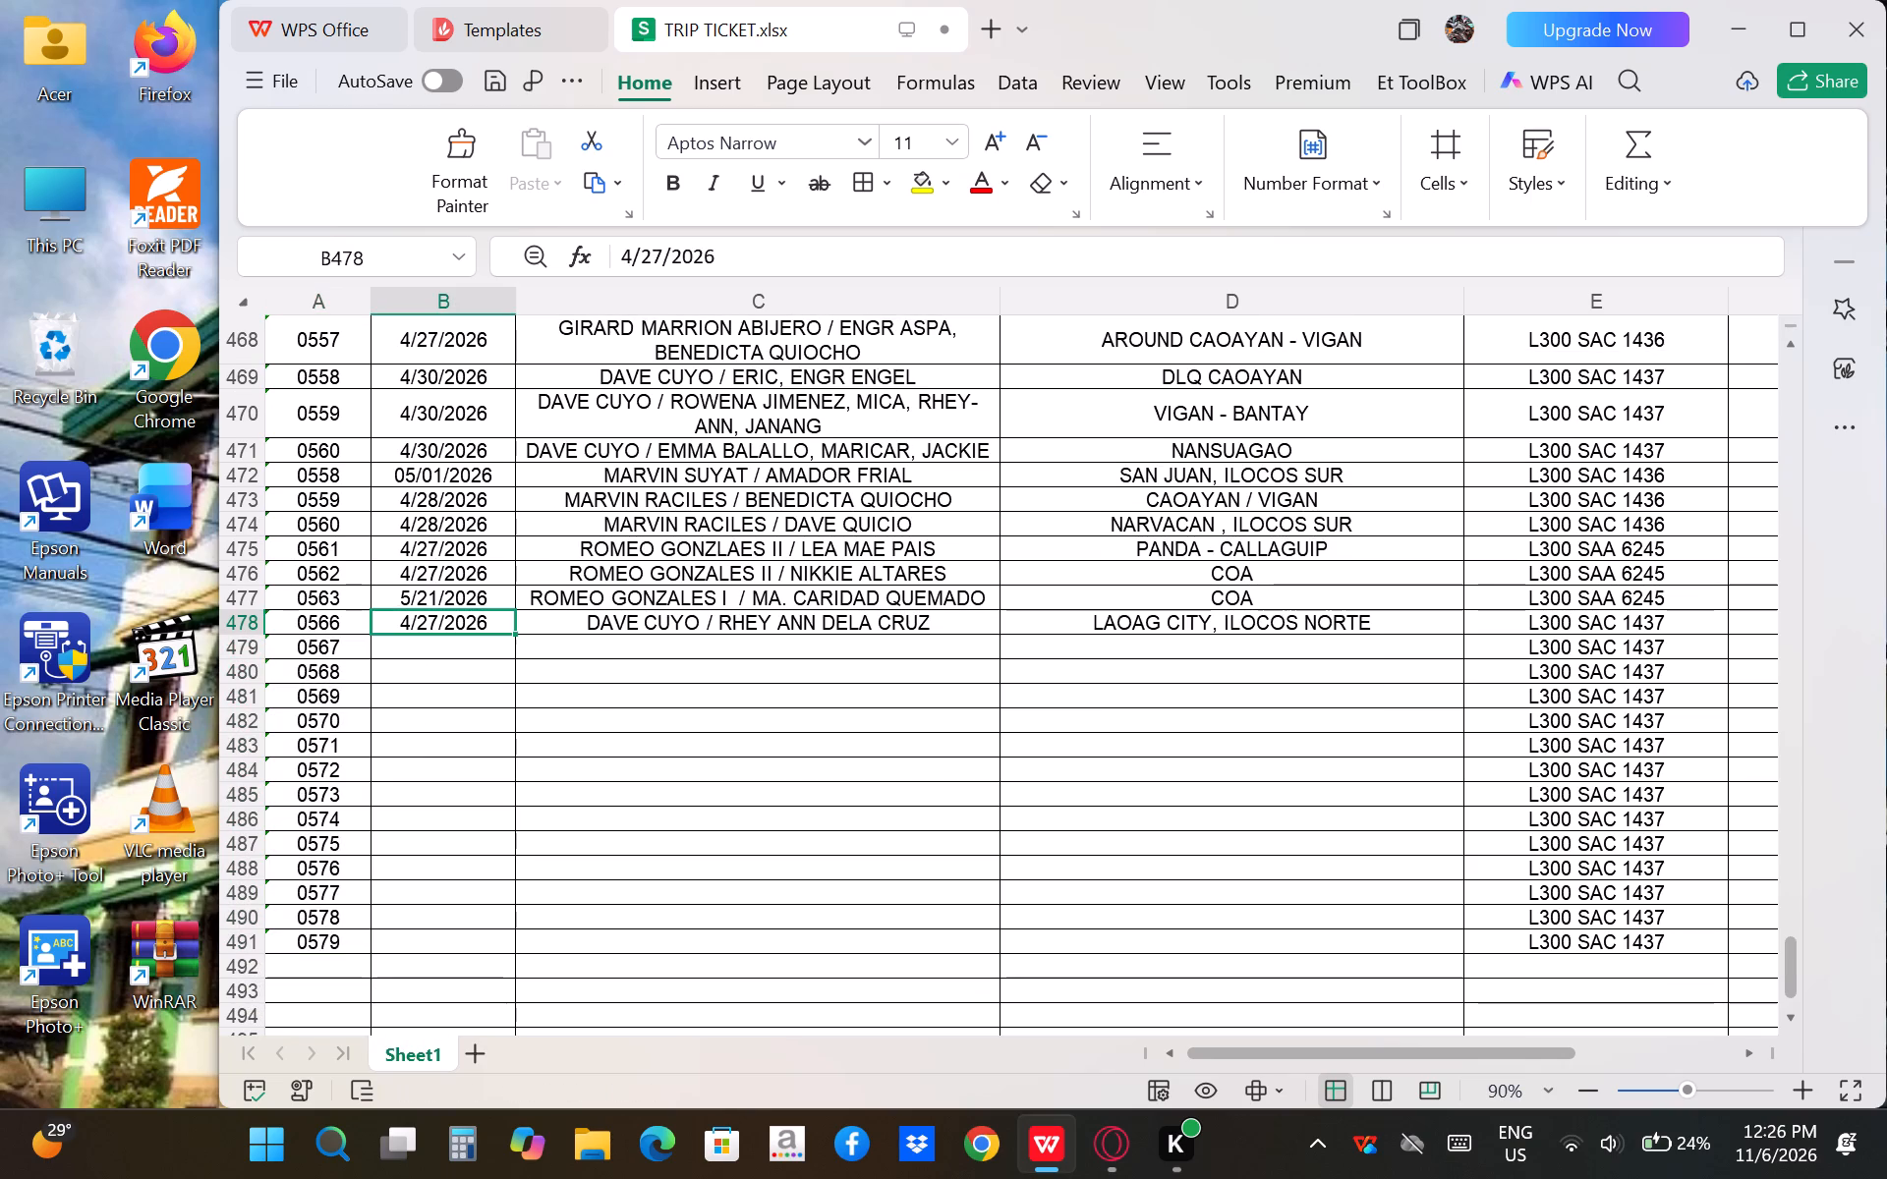
{"action": "left_click", "coordinate": [439, 645]}
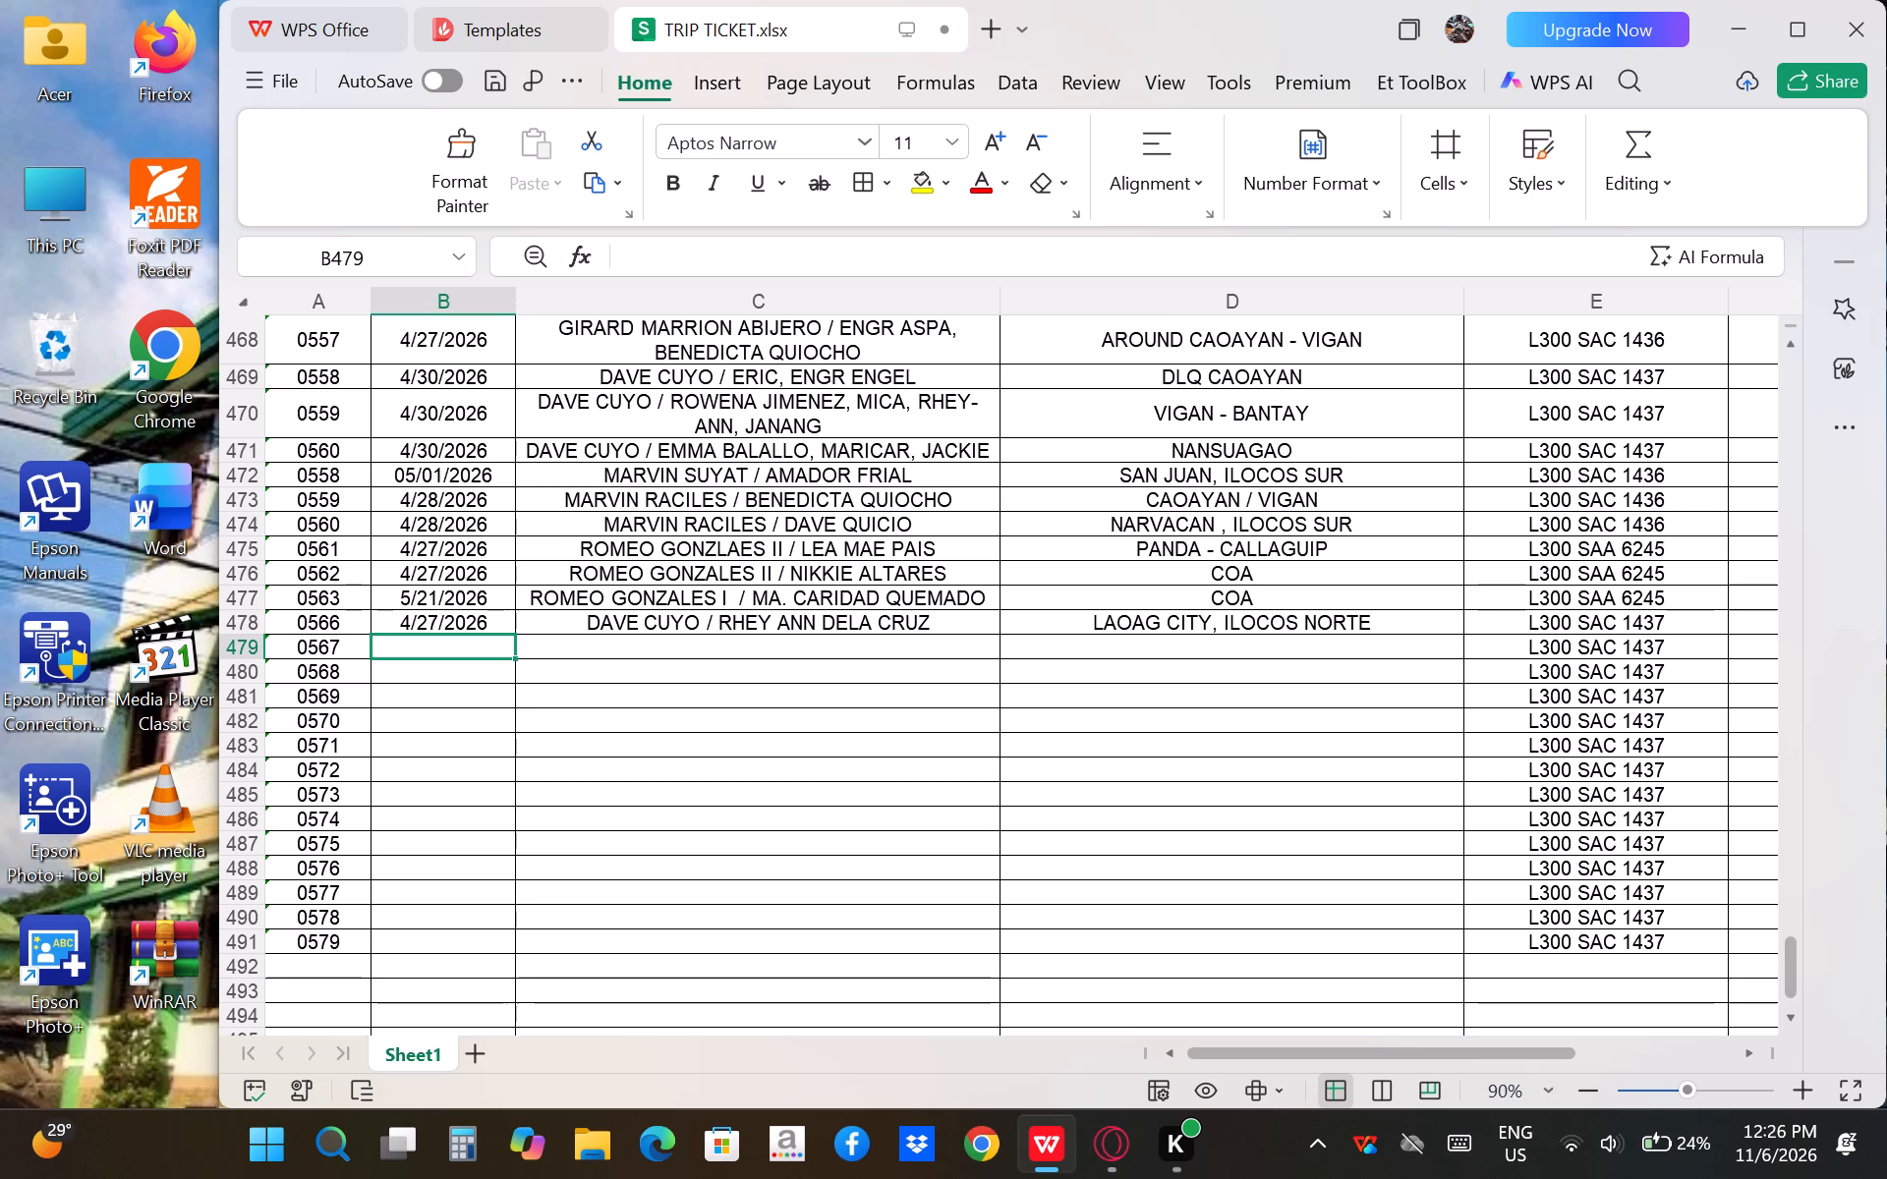
{"action": "left_click", "coordinate": [462, 623]}
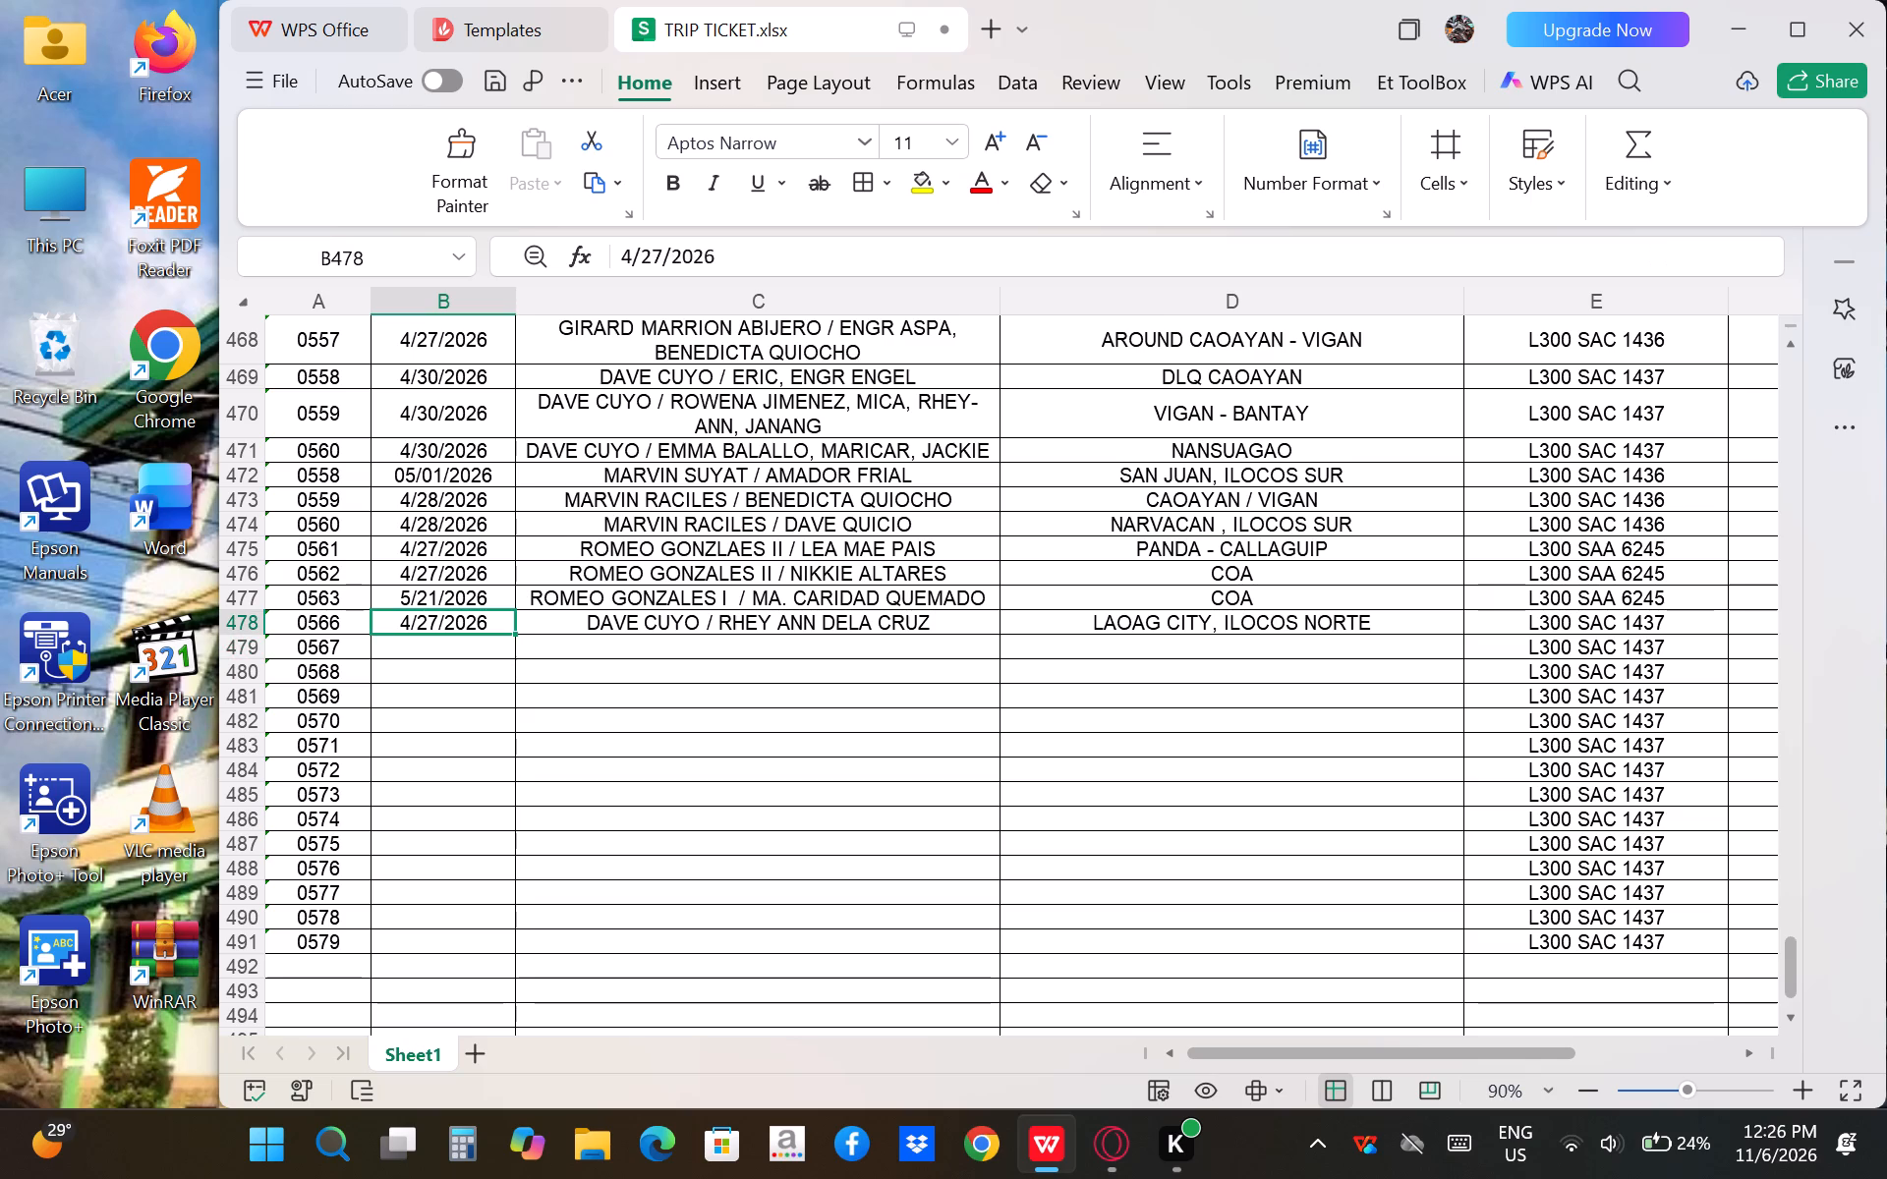
{"action": "key", "text": "ctrl+c"}
{"action": "left_click", "coordinate": [440, 643]}
{"action": "key", "text": "Return"}
{"action": "key", "text": "Right"}
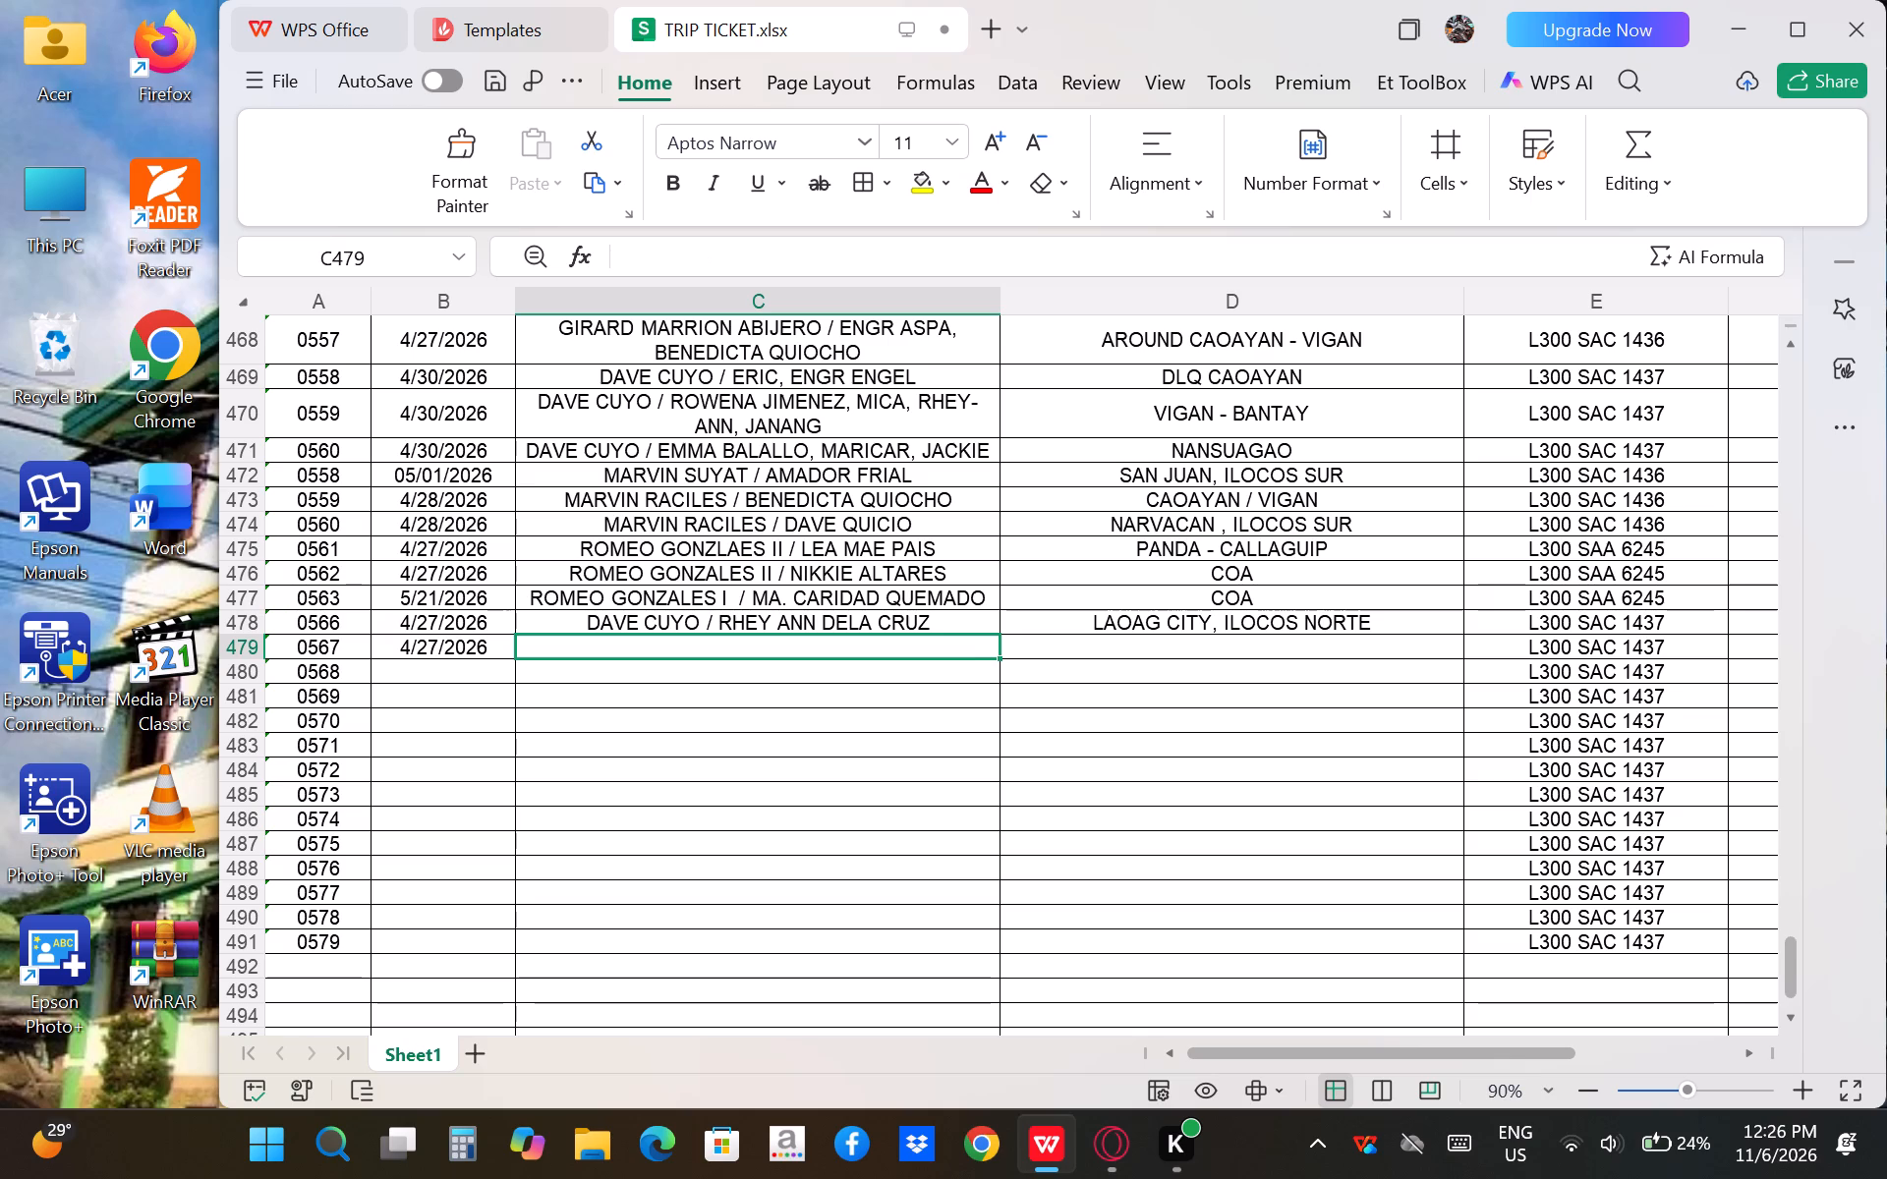
Enter the driver's and passenger's names separated by a slash in C479, and the destination ISECO / SHOPNICE in D479.
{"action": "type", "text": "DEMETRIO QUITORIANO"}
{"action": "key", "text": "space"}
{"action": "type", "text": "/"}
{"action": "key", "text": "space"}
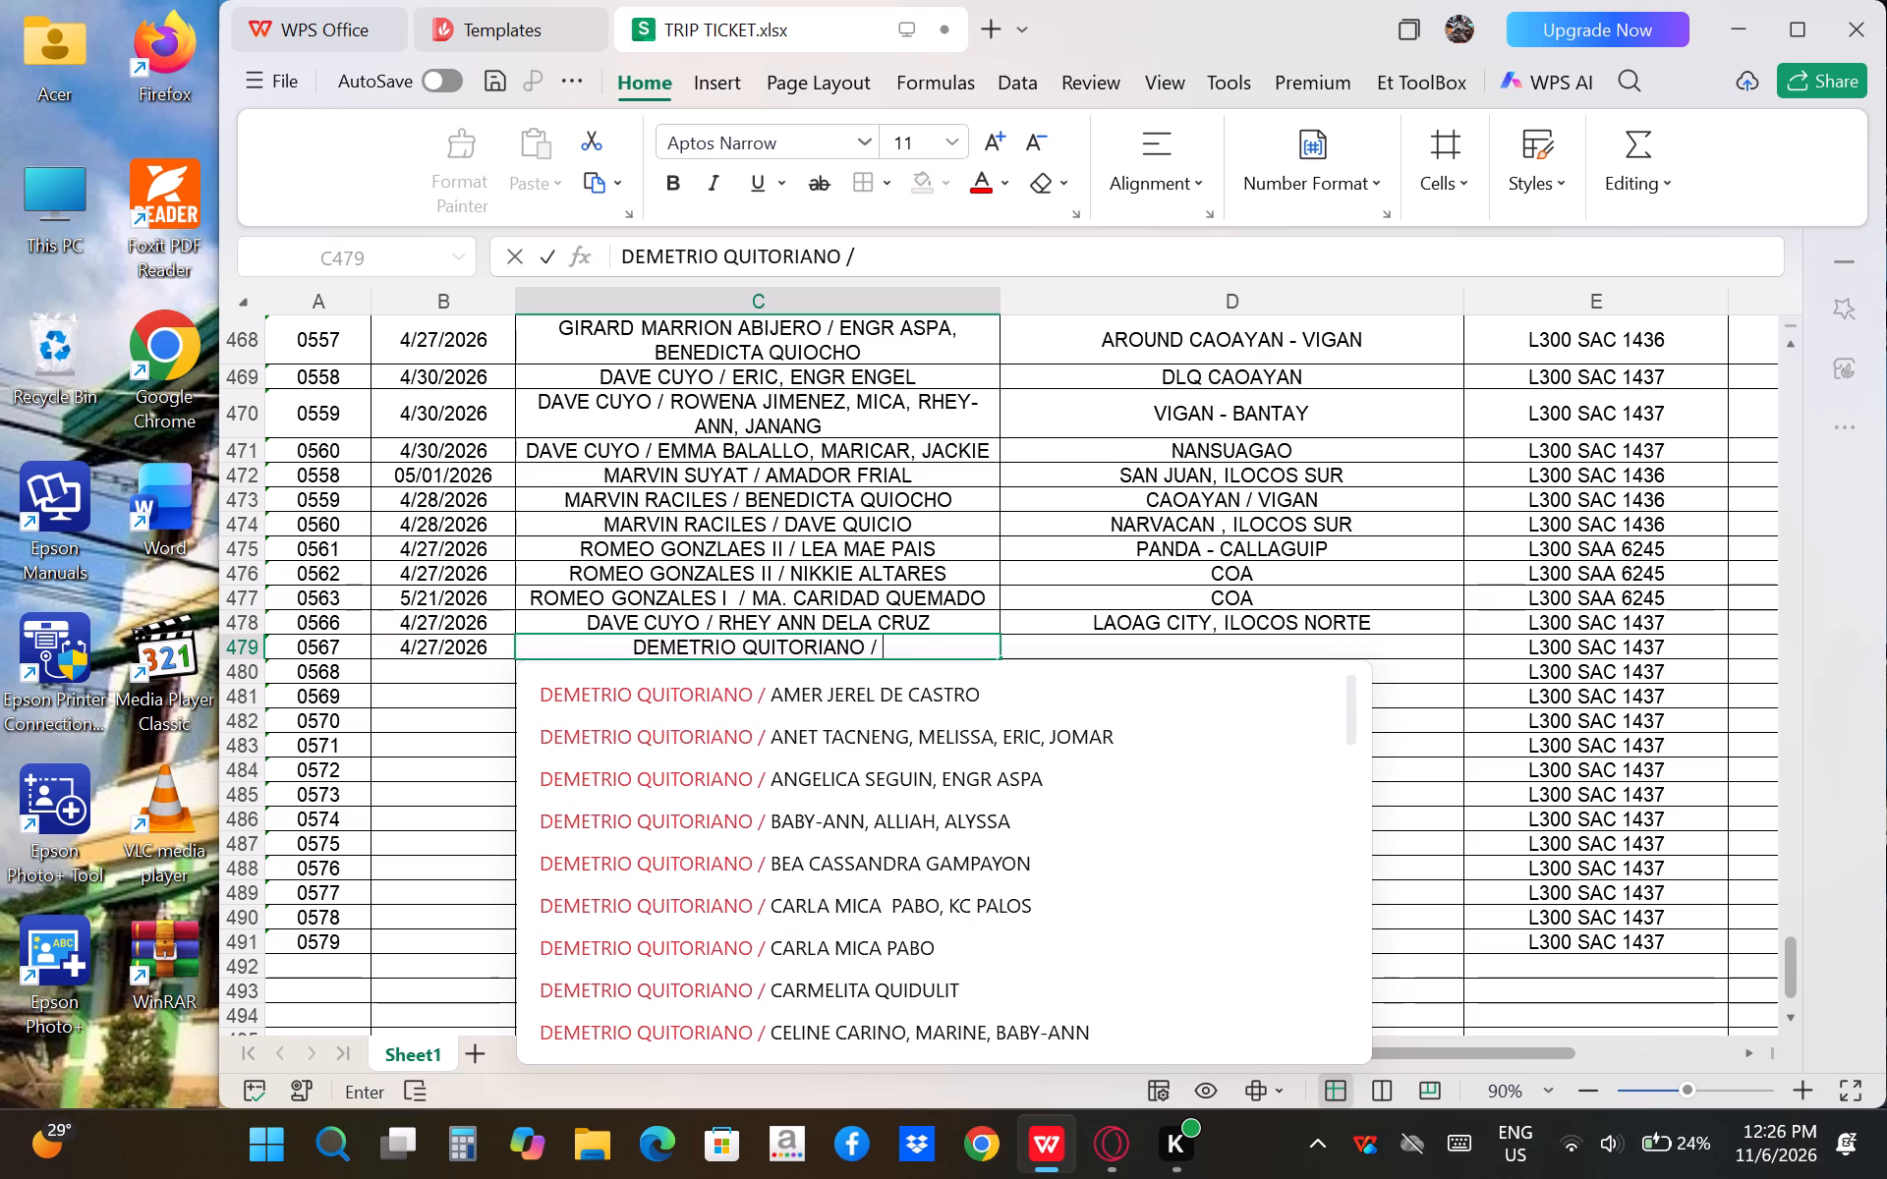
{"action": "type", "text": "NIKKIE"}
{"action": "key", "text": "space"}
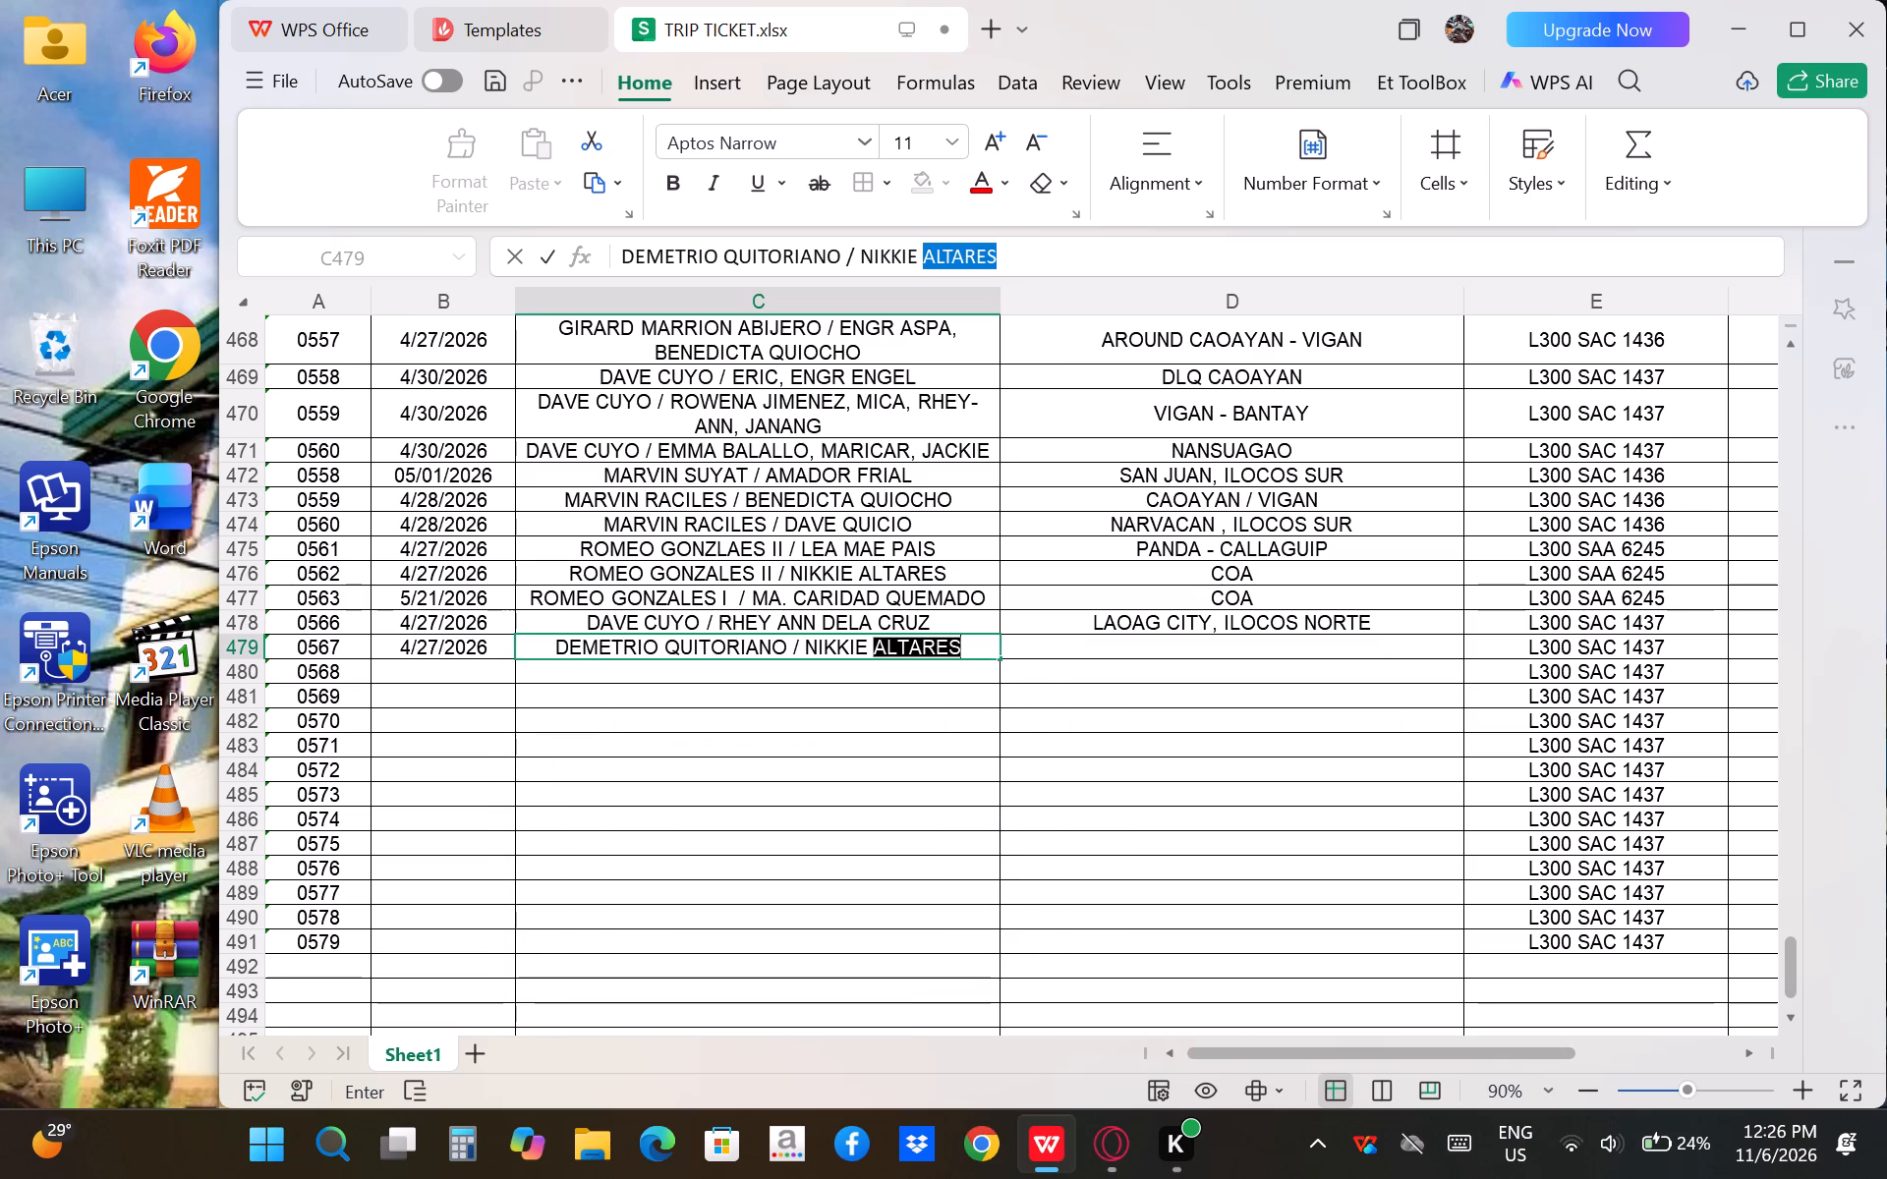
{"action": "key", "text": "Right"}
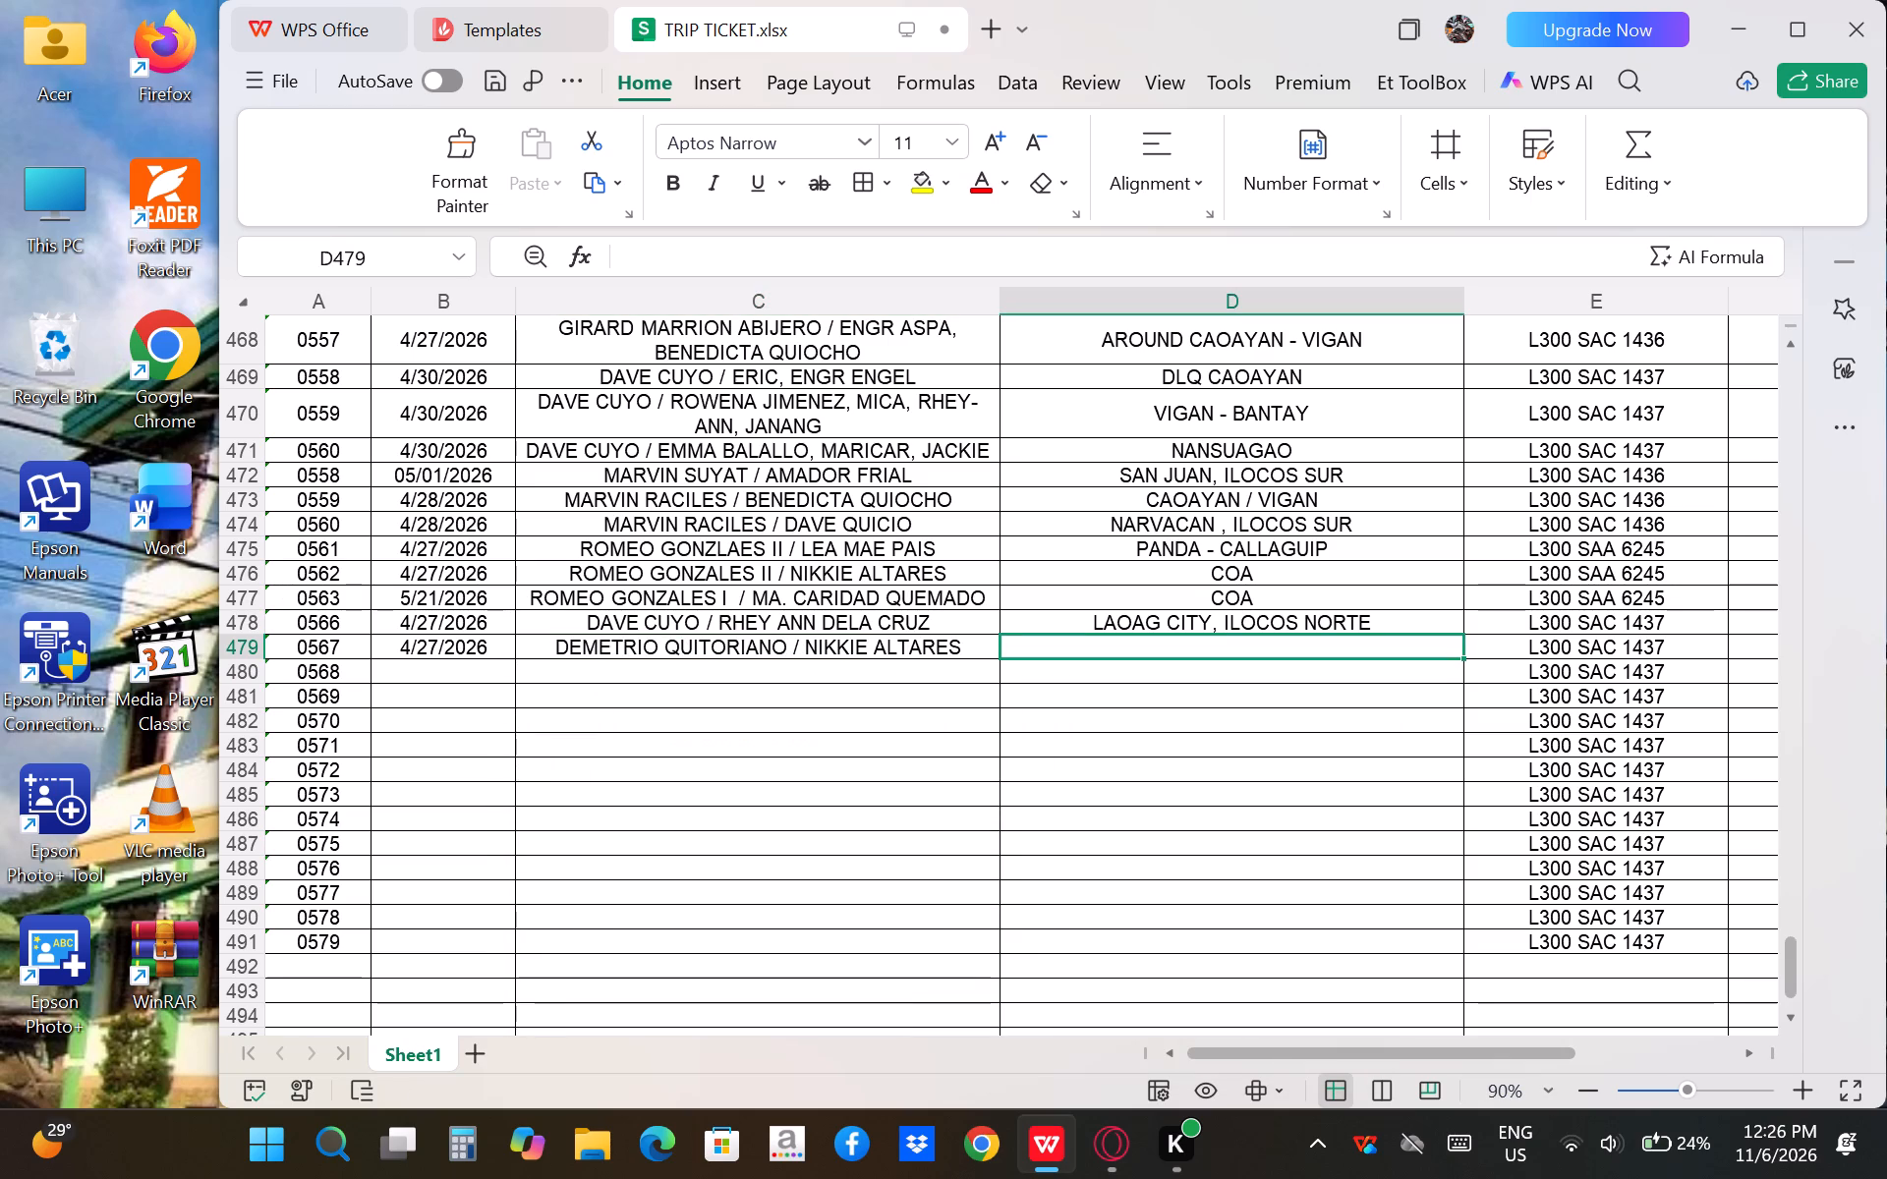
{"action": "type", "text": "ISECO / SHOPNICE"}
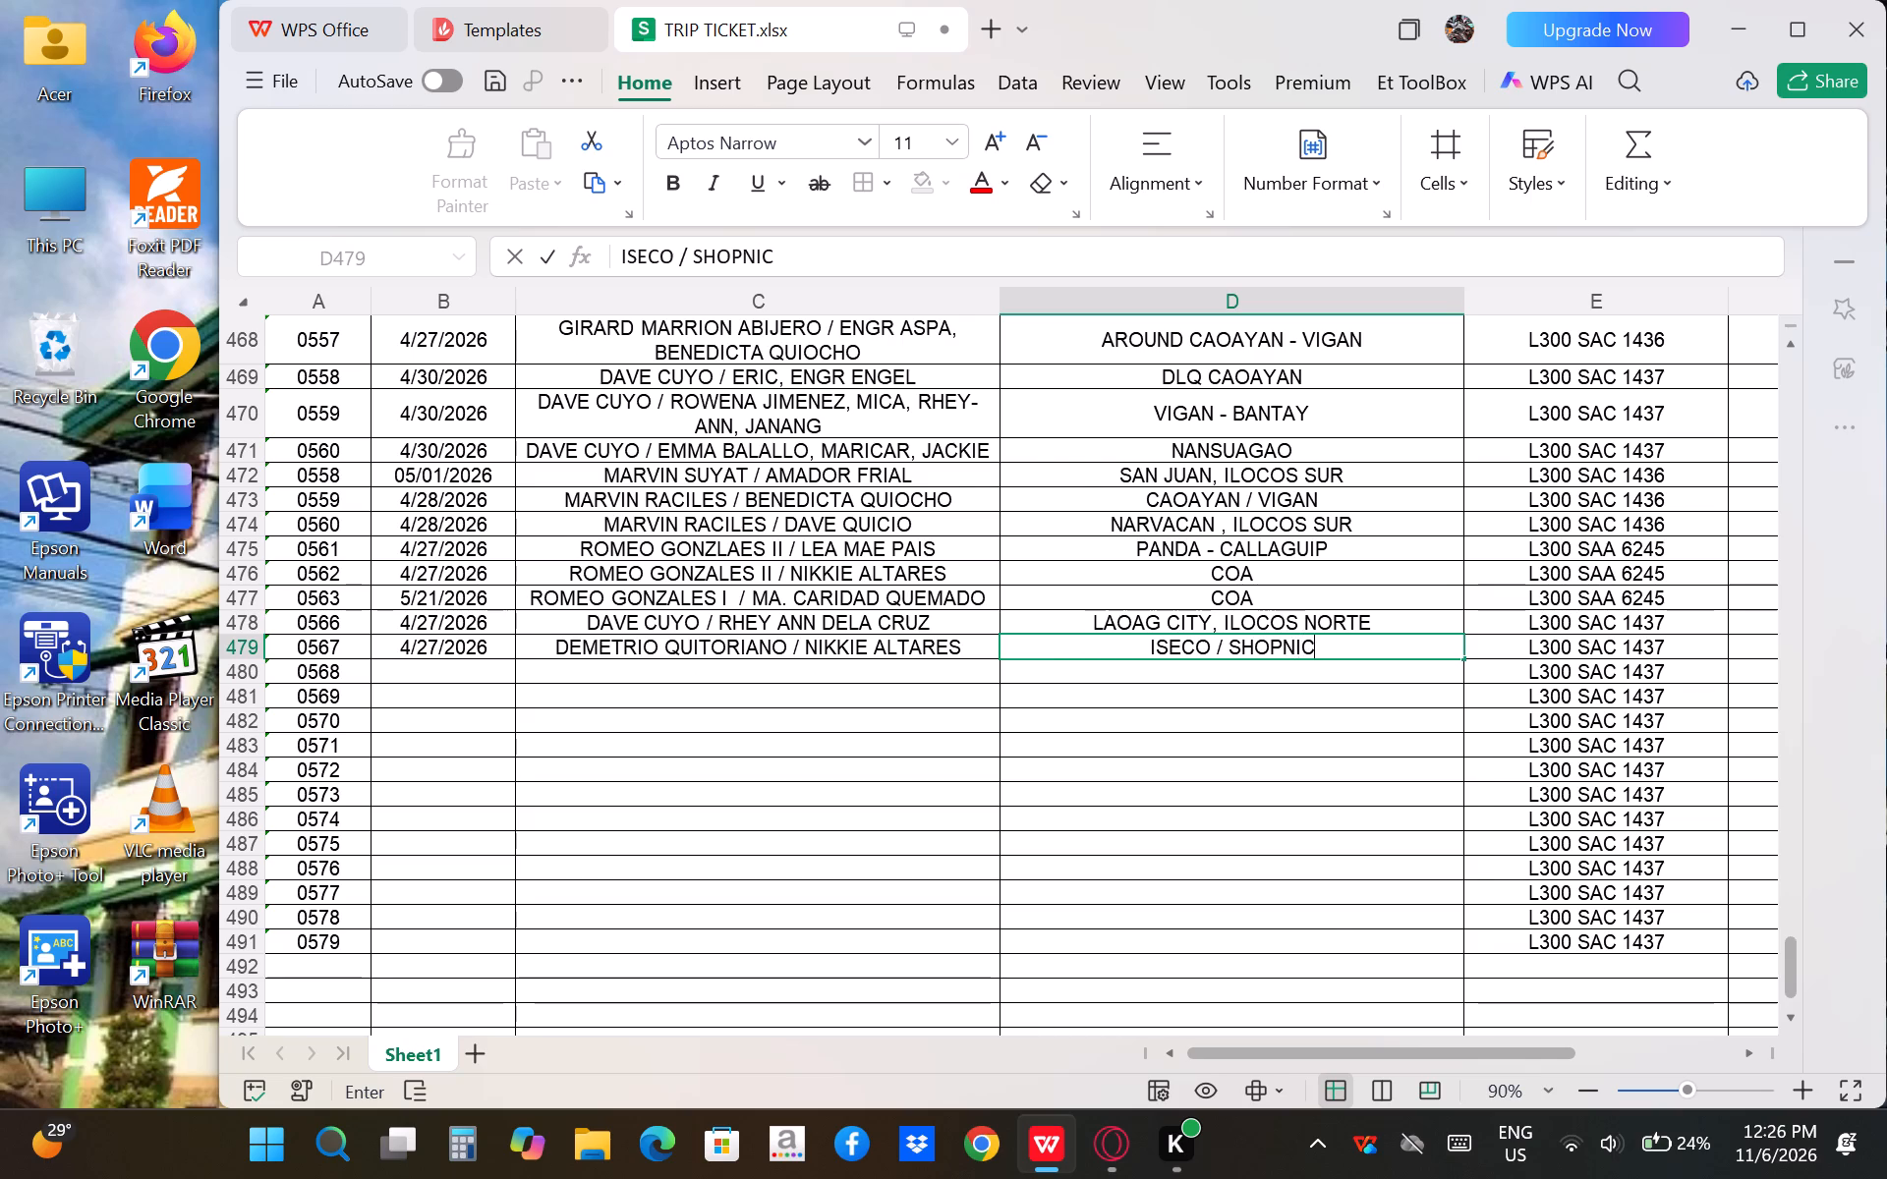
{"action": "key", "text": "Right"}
Complete row 479 with the numbers 32272 in F479 and 32311 in G479, and go to B480.
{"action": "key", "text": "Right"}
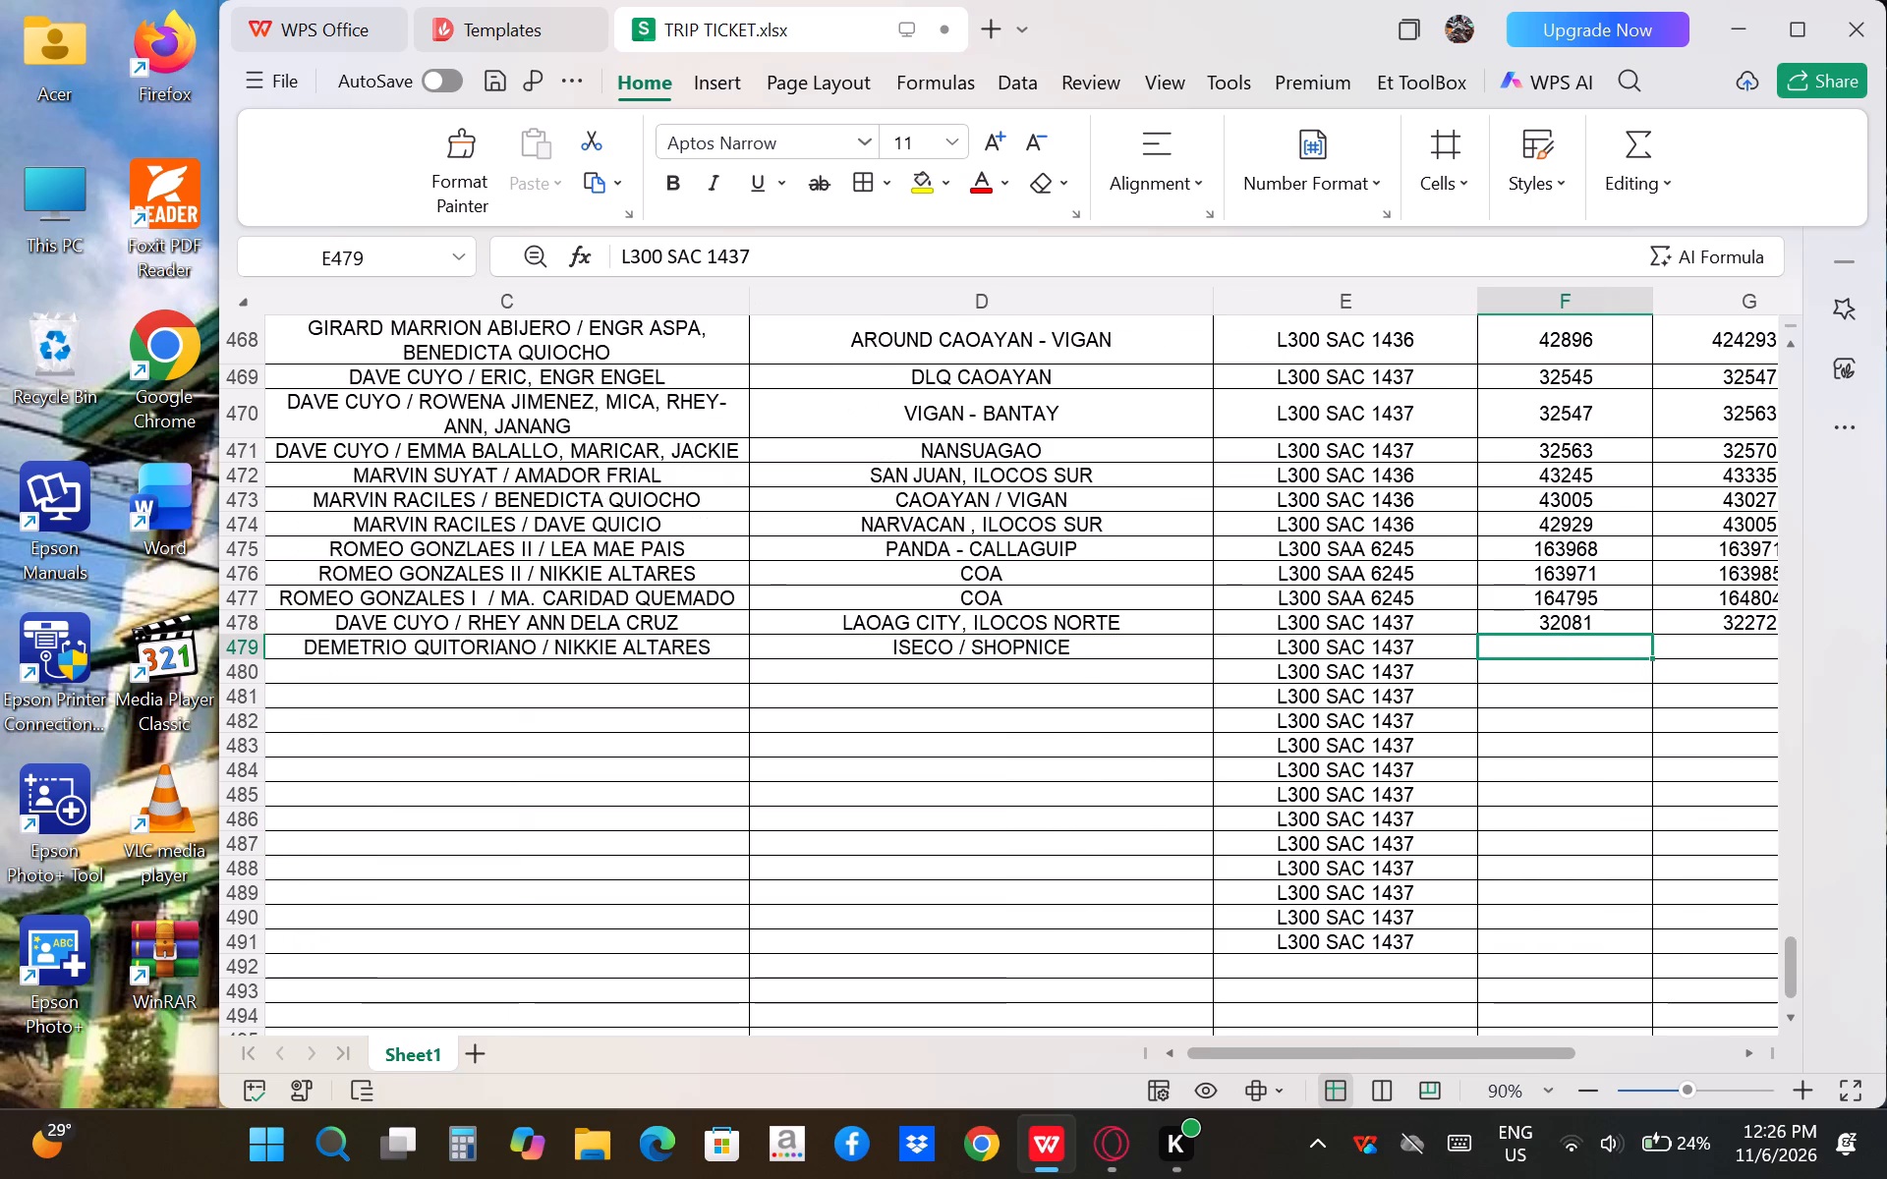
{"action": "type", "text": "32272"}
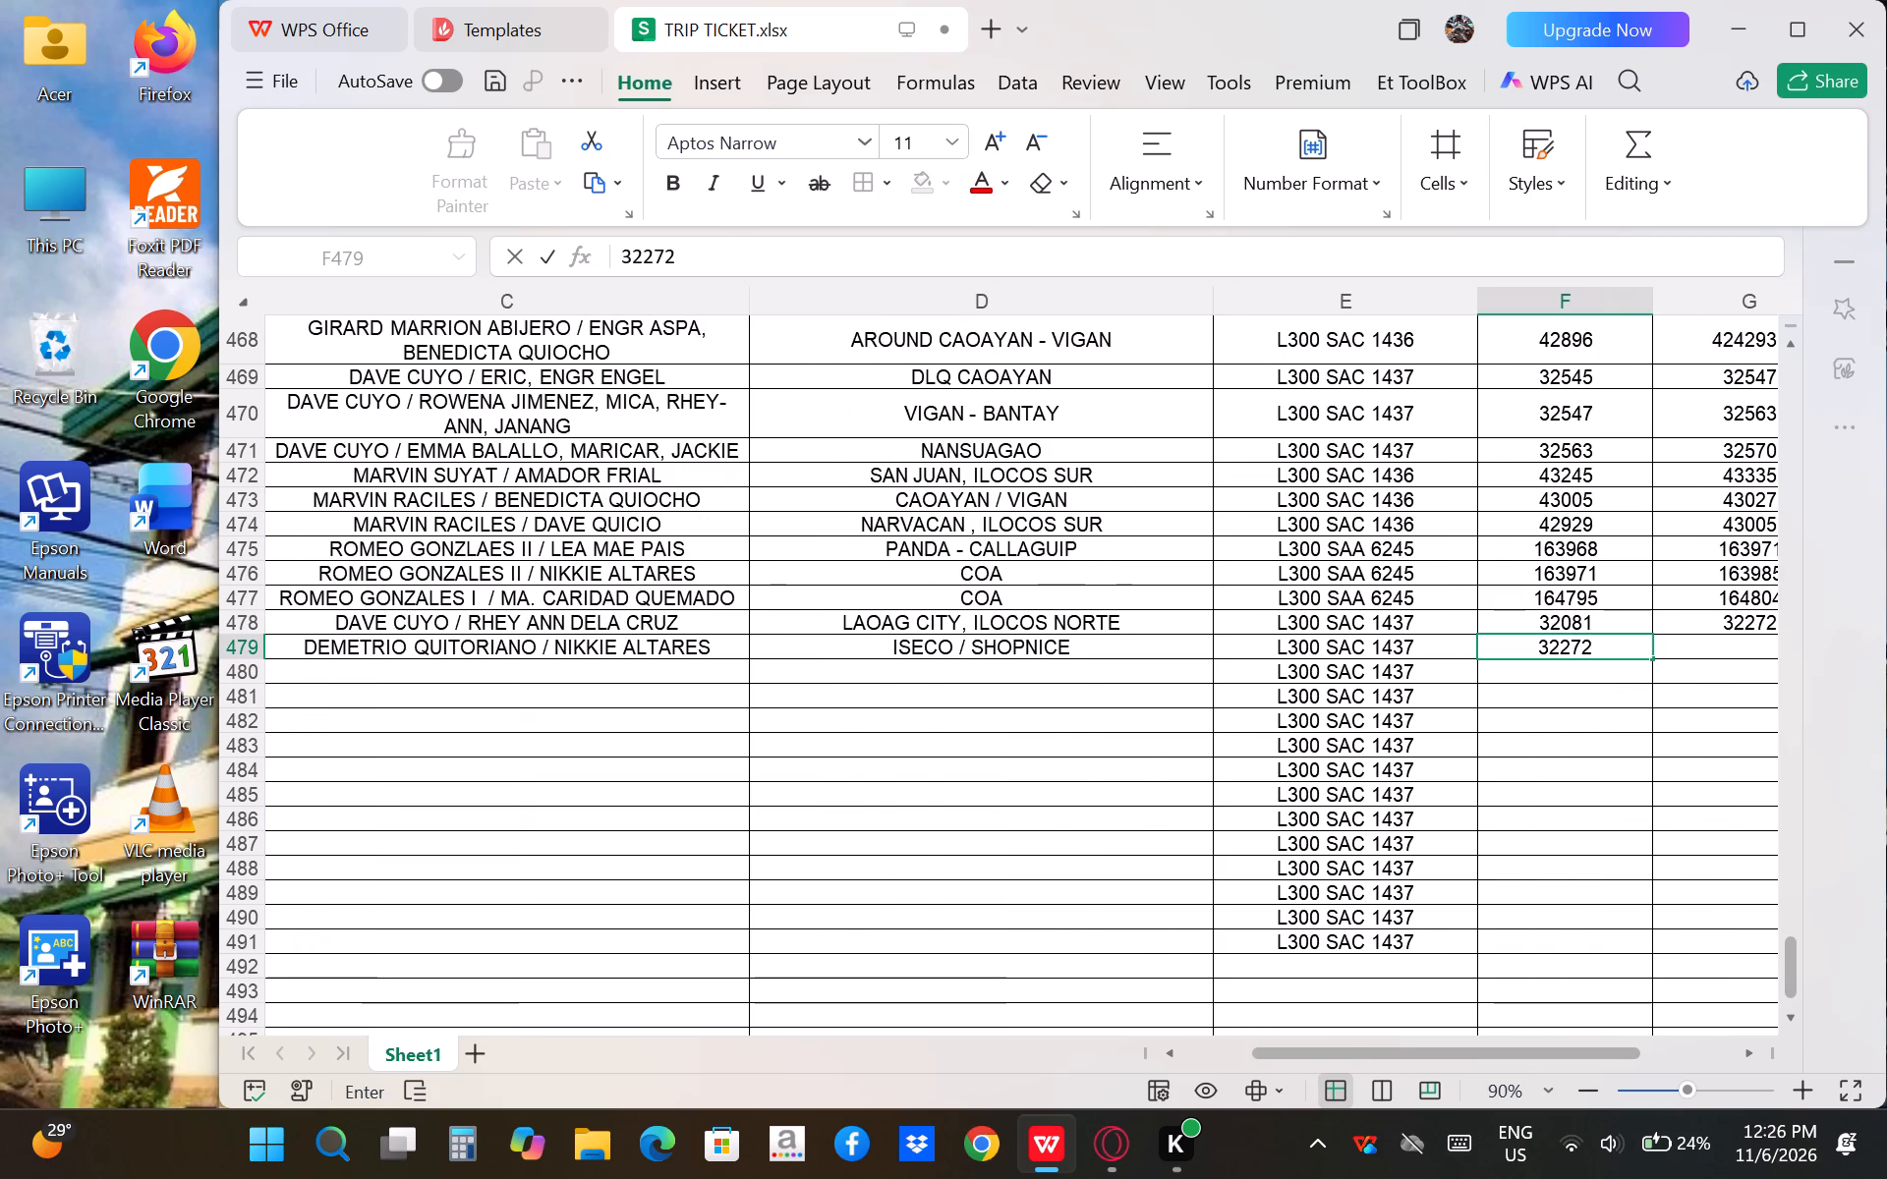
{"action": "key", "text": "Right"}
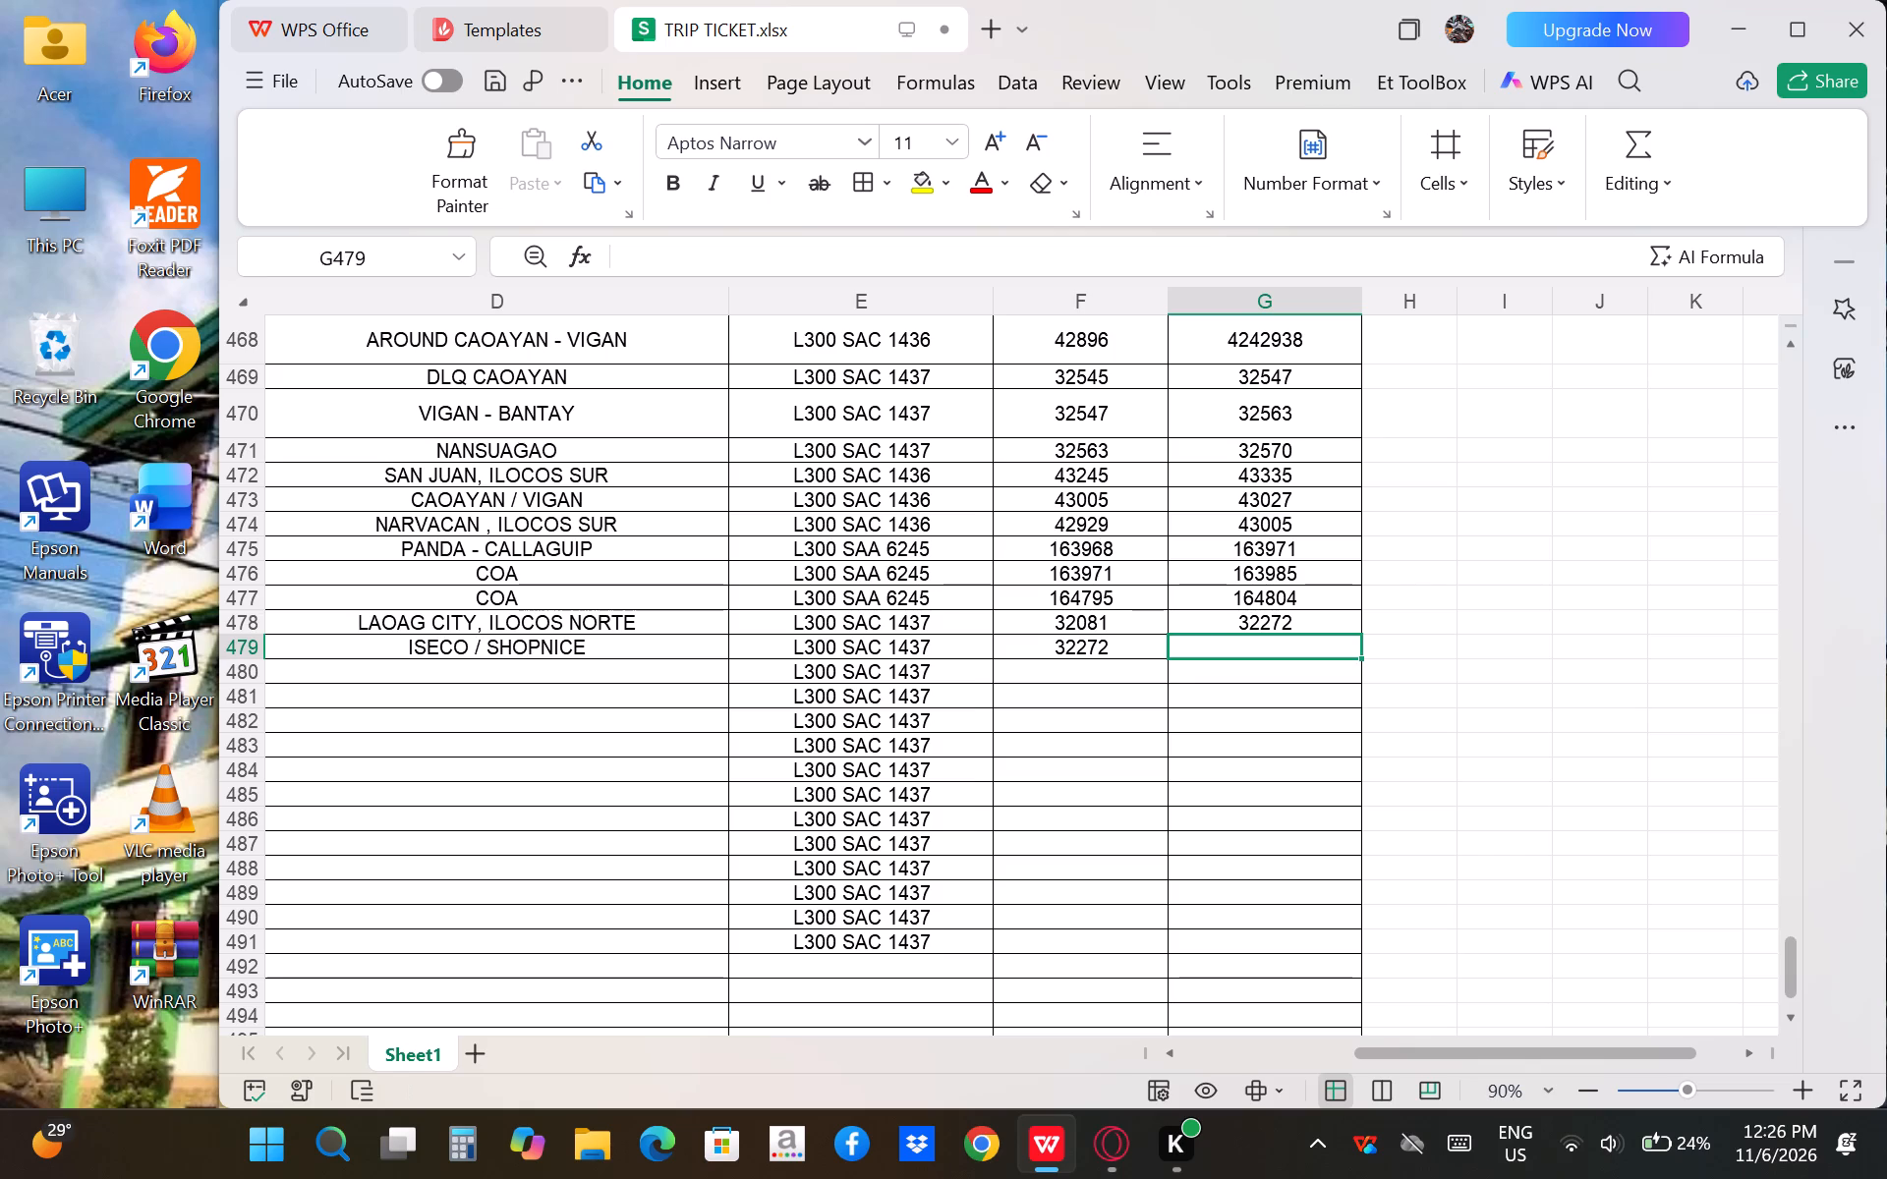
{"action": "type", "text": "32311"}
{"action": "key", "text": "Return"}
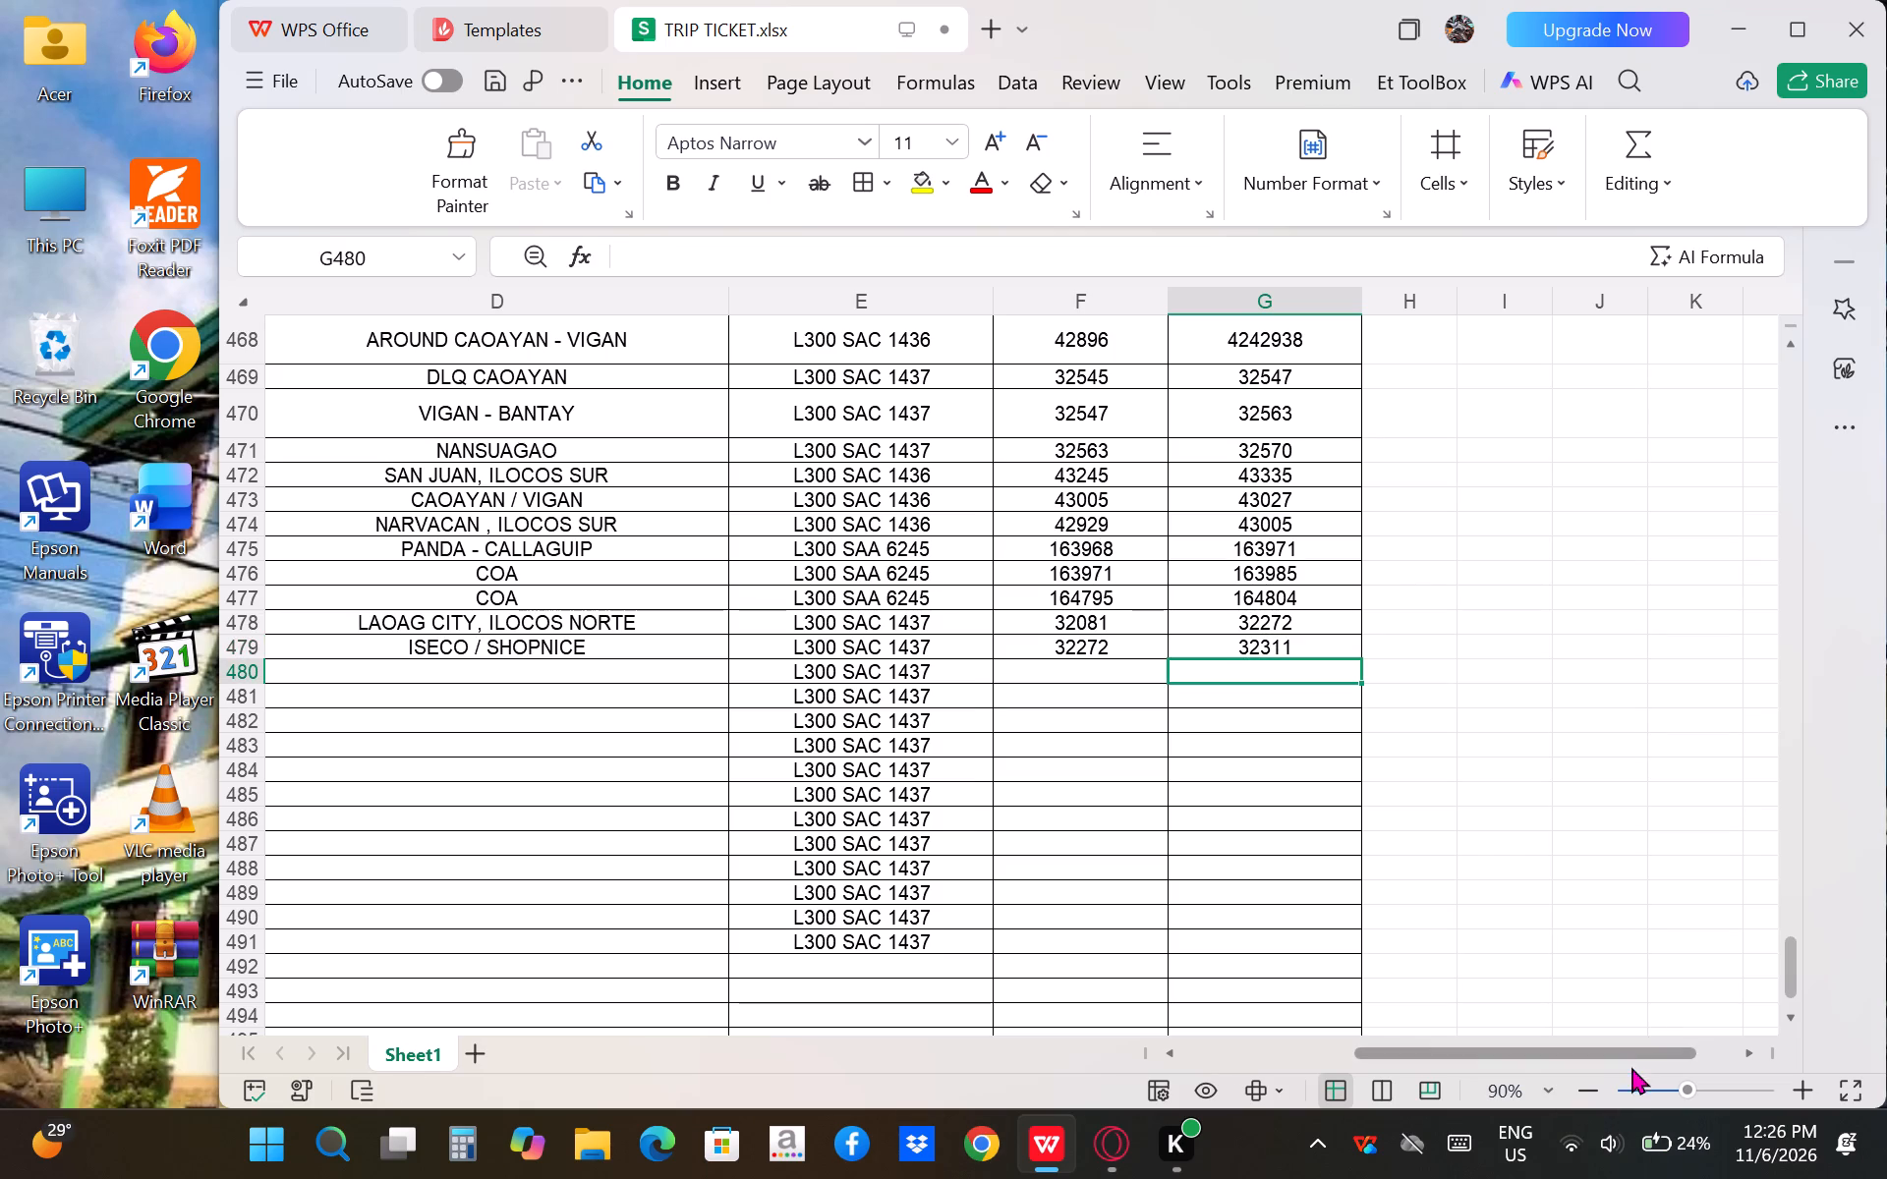
{"action": "left_click", "coordinate": [1631, 1067]}
{"action": "left_click", "coordinate": [1631, 1067]}
{"action": "left_click", "coordinate": [1634, 1060]}
{"action": "left_click_drag", "start_coordinate": [1437, 1063], "coordinate": [1319, 1043]}
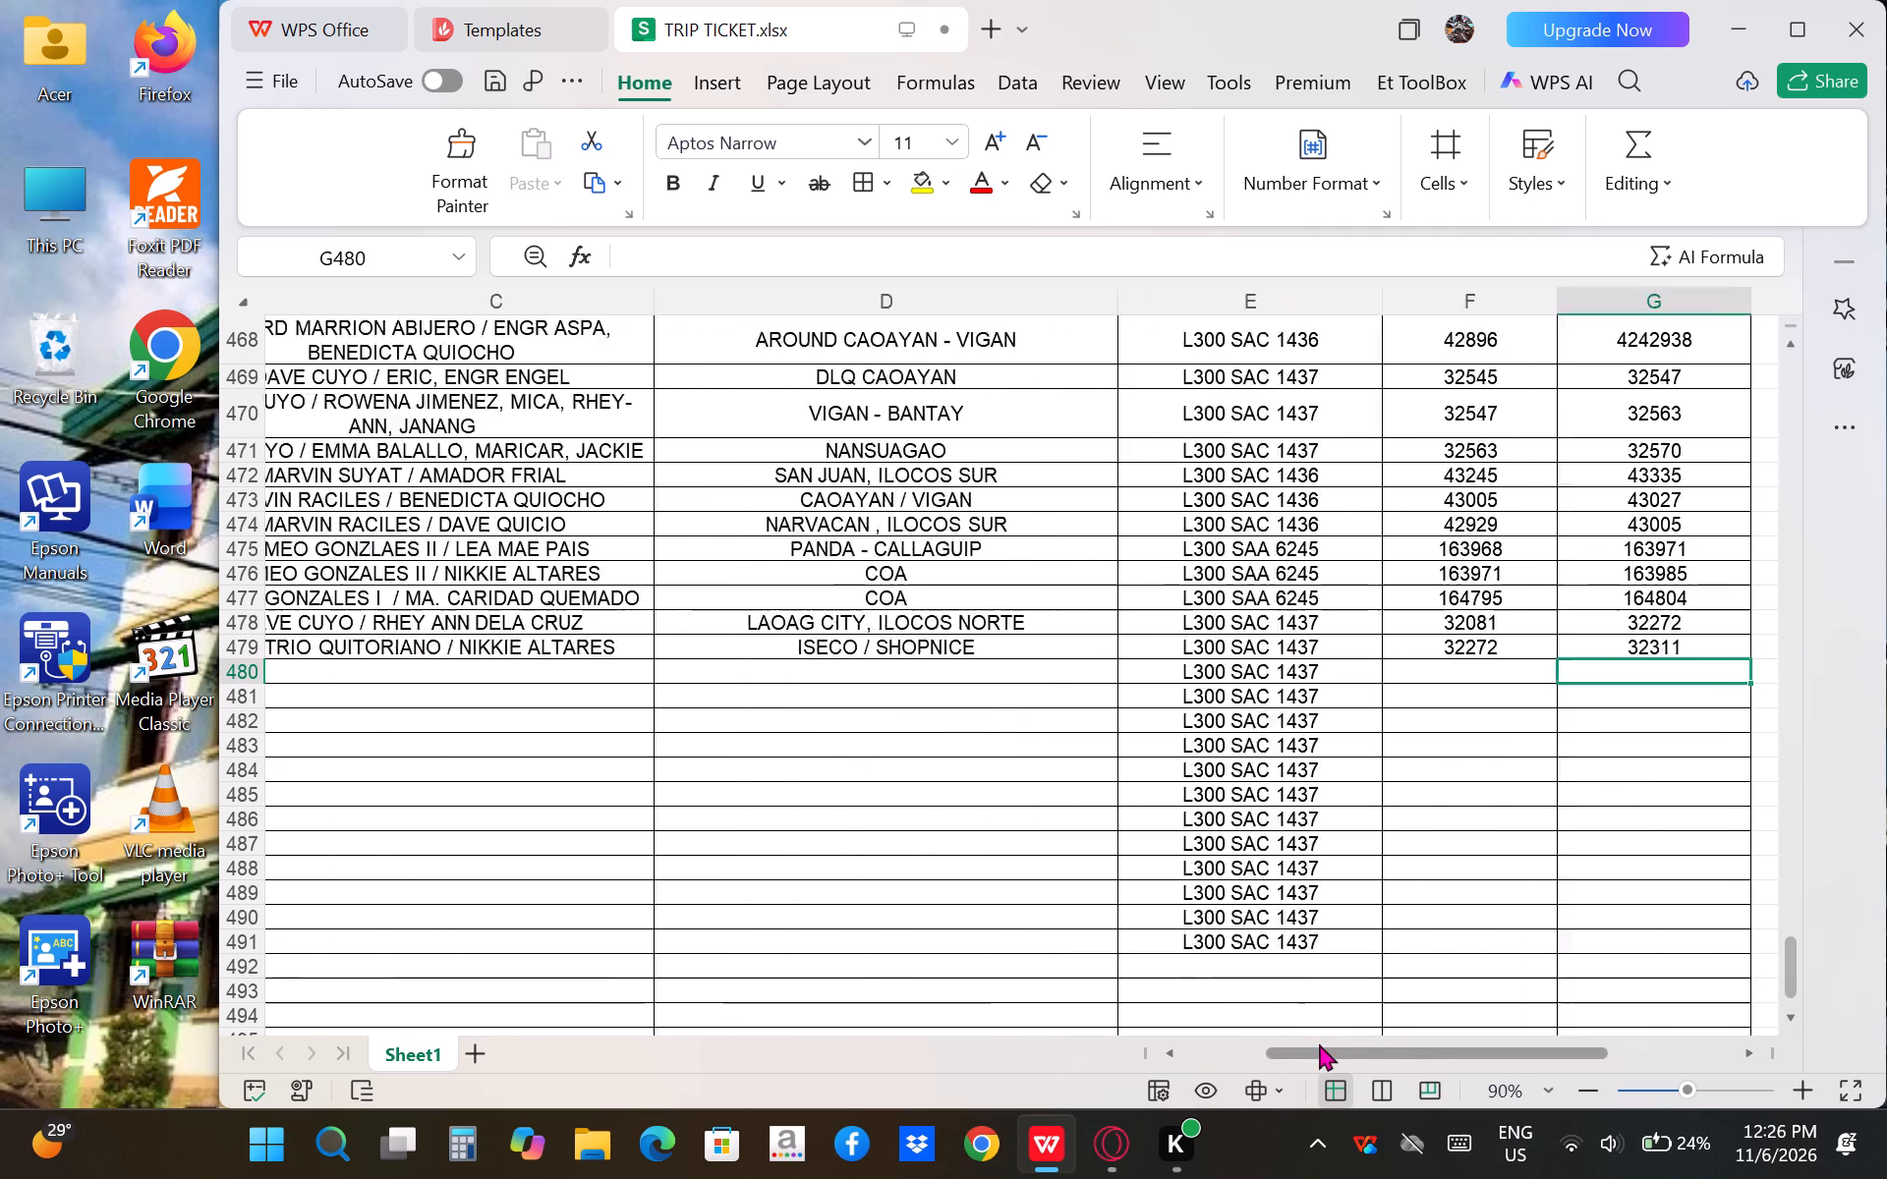
{"action": "left_click_drag", "start_coordinate": [1319, 1043], "coordinate": [1186, 1036]}
{"action": "left_click", "coordinate": [440, 667]}
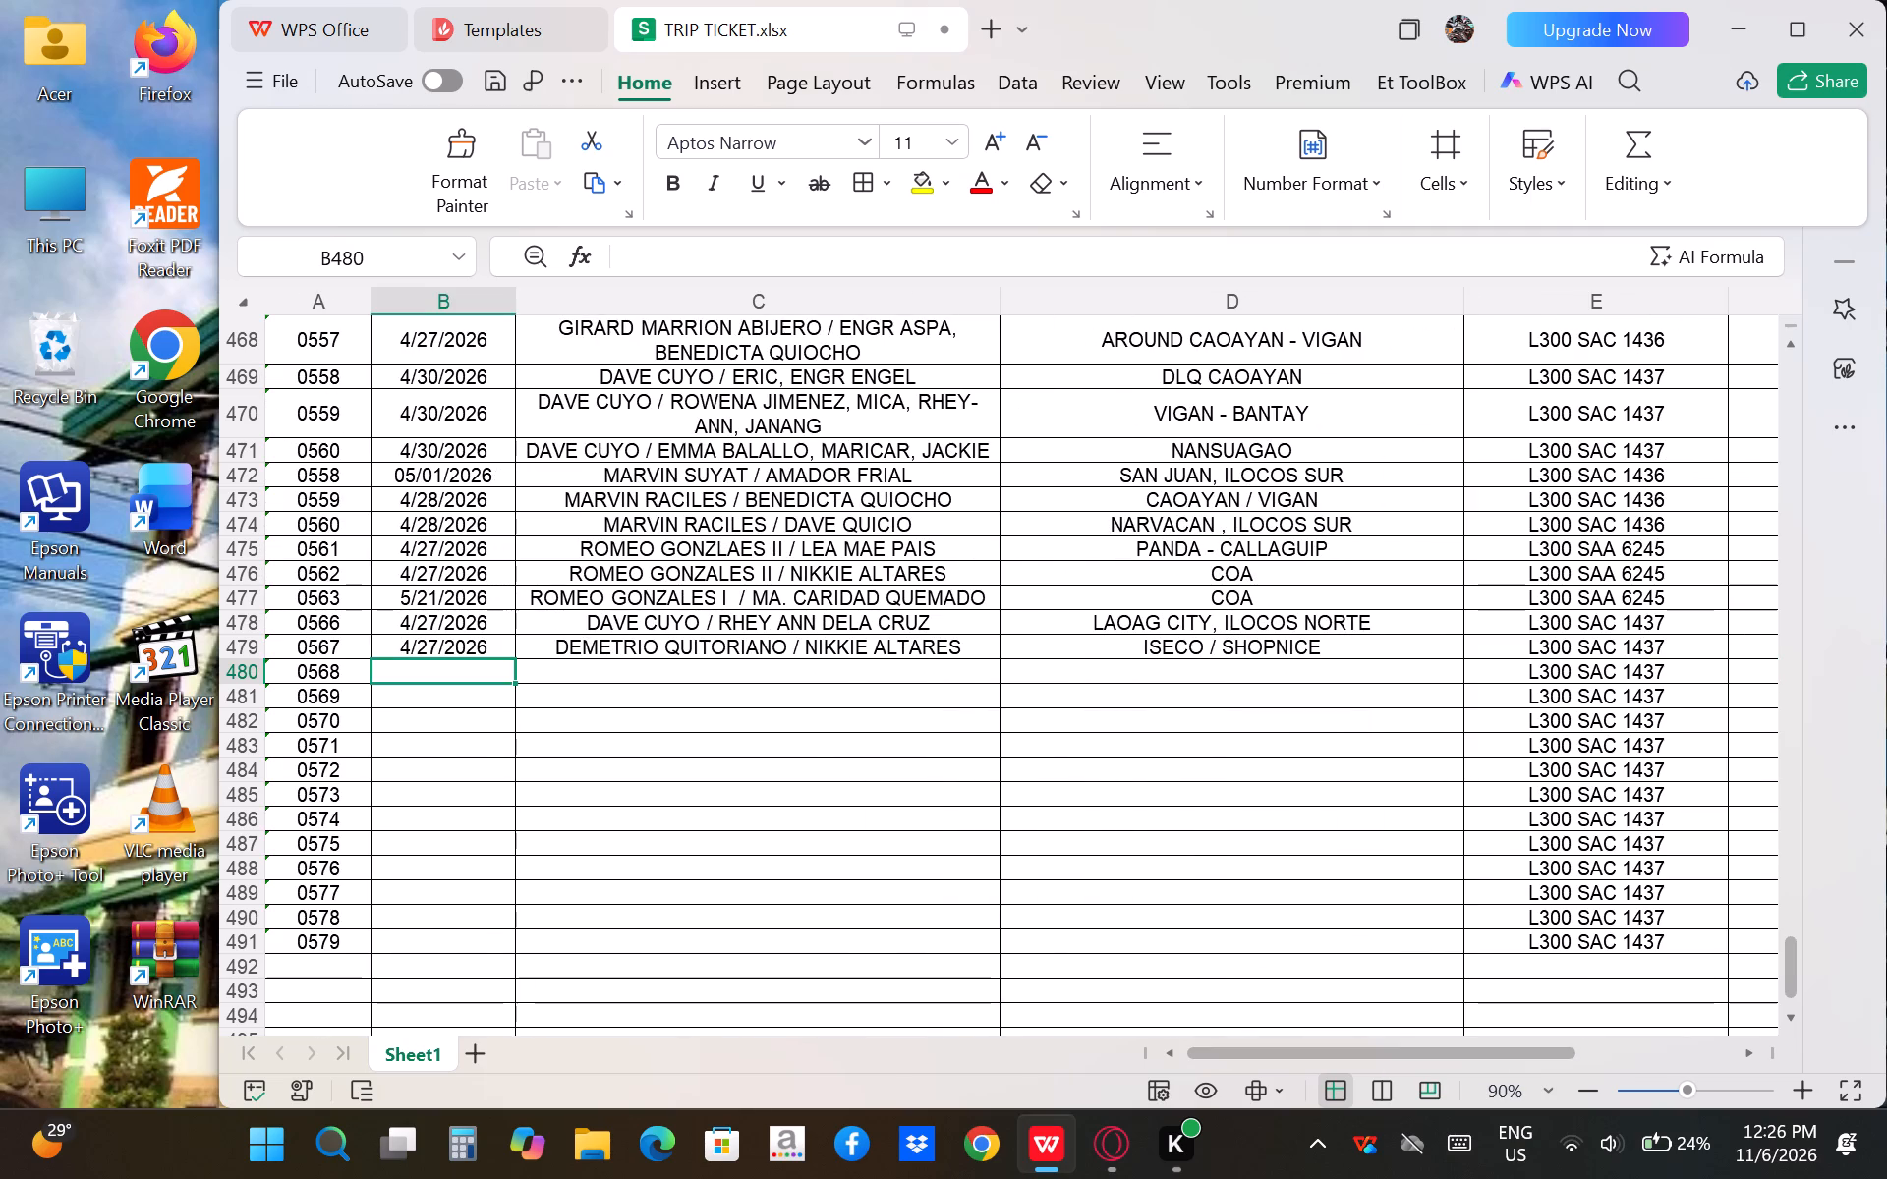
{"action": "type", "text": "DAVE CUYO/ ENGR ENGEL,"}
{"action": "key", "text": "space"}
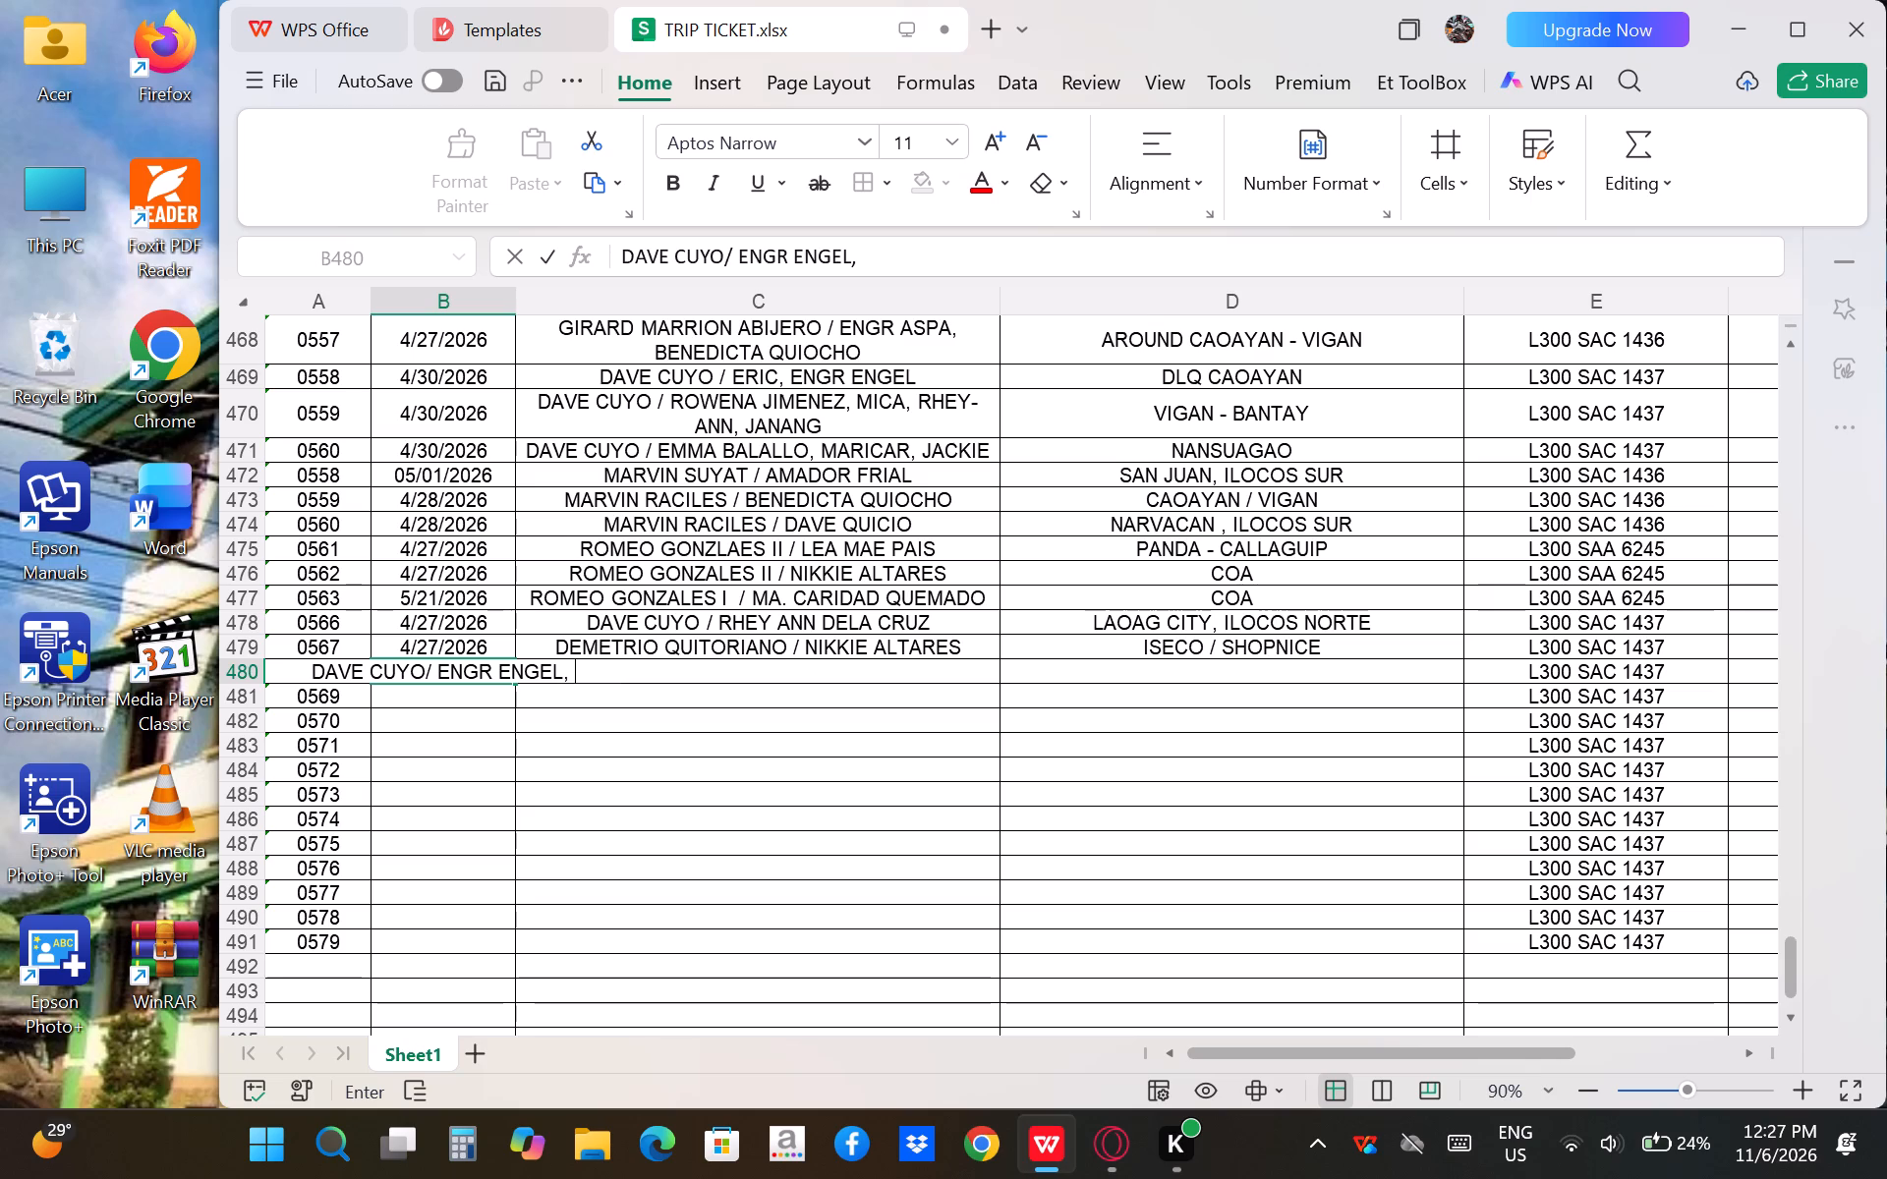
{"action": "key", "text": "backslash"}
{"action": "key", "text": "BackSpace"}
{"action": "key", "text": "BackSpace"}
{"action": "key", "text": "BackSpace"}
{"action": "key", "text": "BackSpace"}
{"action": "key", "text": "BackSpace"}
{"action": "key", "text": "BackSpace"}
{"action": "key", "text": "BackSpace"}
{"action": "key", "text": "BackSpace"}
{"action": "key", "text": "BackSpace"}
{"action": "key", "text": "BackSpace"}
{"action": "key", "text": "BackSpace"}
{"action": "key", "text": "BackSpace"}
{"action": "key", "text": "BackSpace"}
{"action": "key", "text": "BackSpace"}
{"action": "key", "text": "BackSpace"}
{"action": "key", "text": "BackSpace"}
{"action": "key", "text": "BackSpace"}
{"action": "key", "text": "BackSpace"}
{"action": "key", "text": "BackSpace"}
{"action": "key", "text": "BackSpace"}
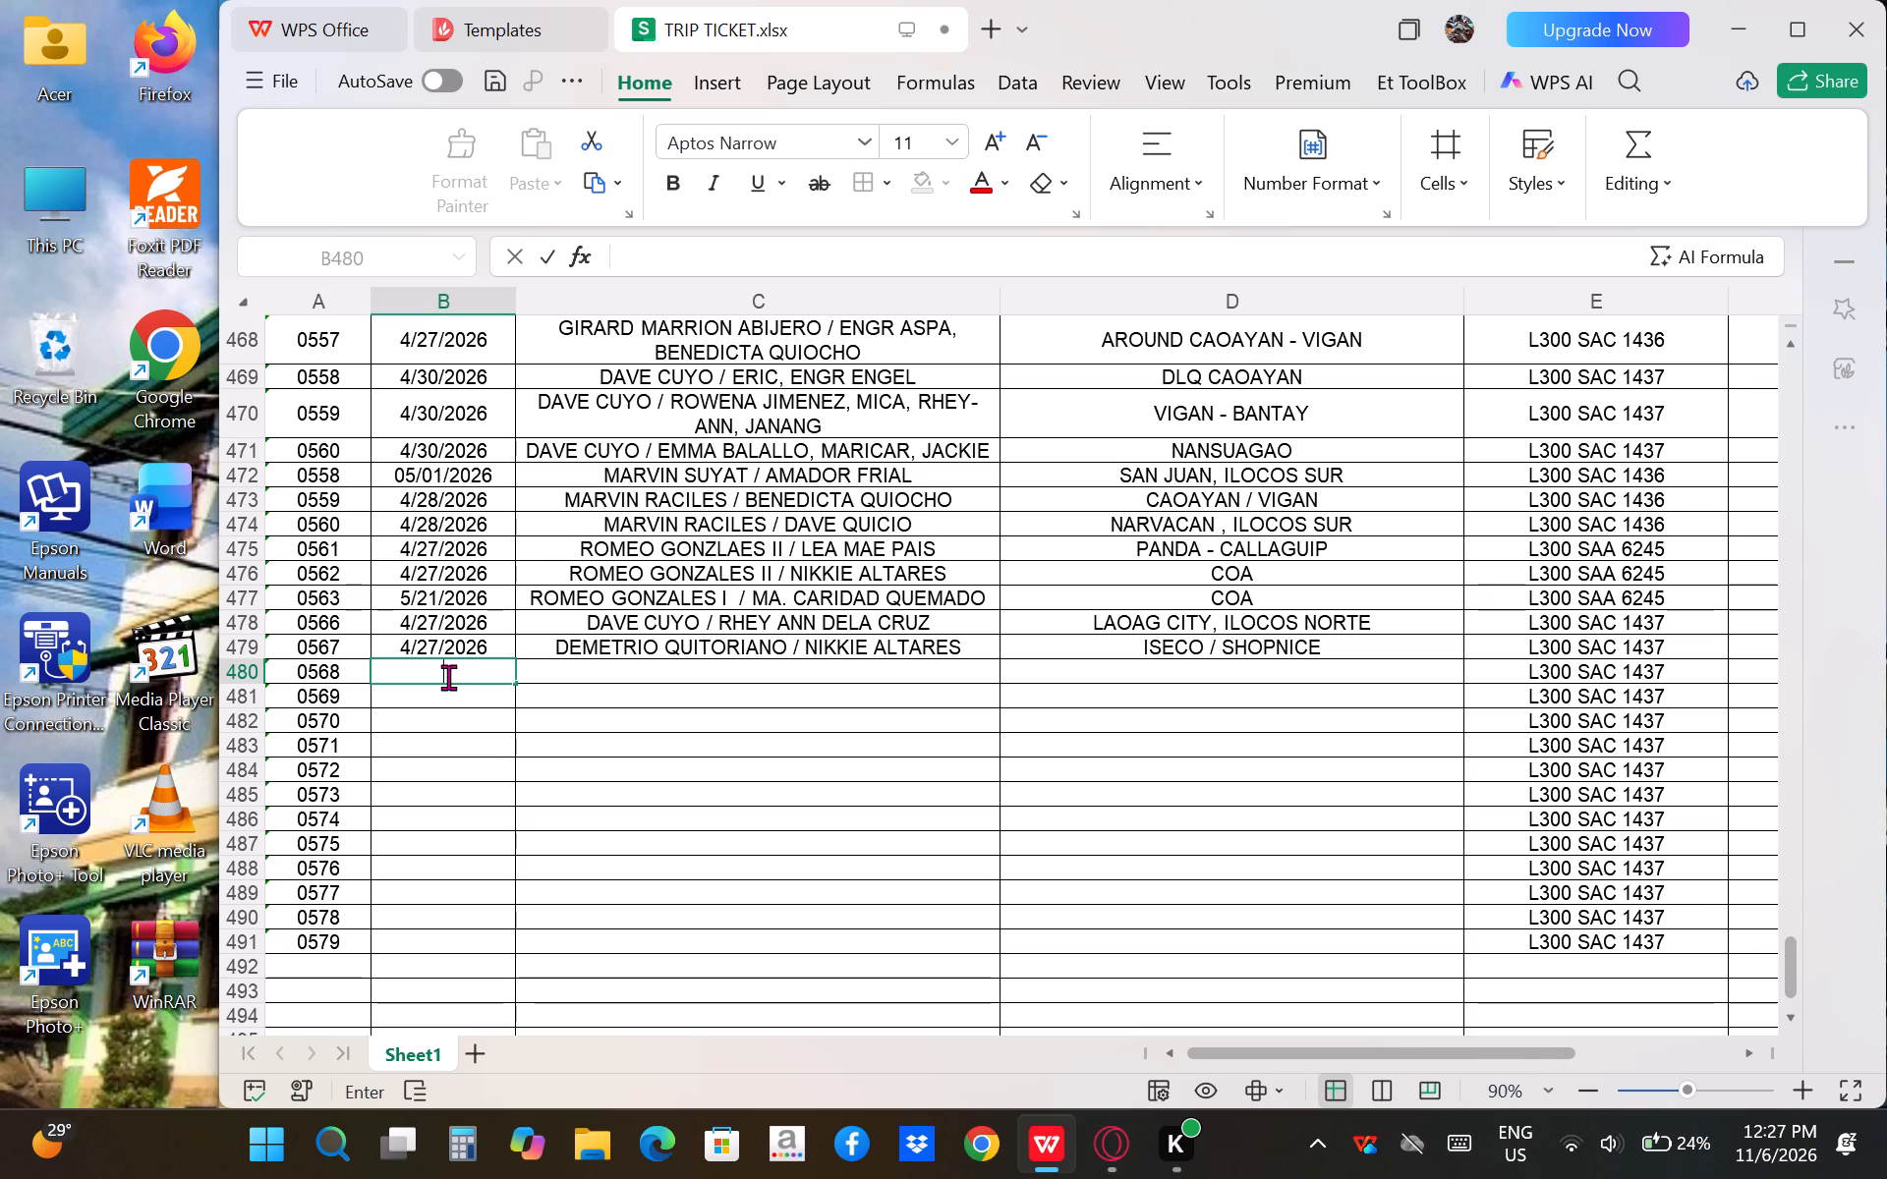
Enter the date 4/28/2026 in B480 for ticket 0568.
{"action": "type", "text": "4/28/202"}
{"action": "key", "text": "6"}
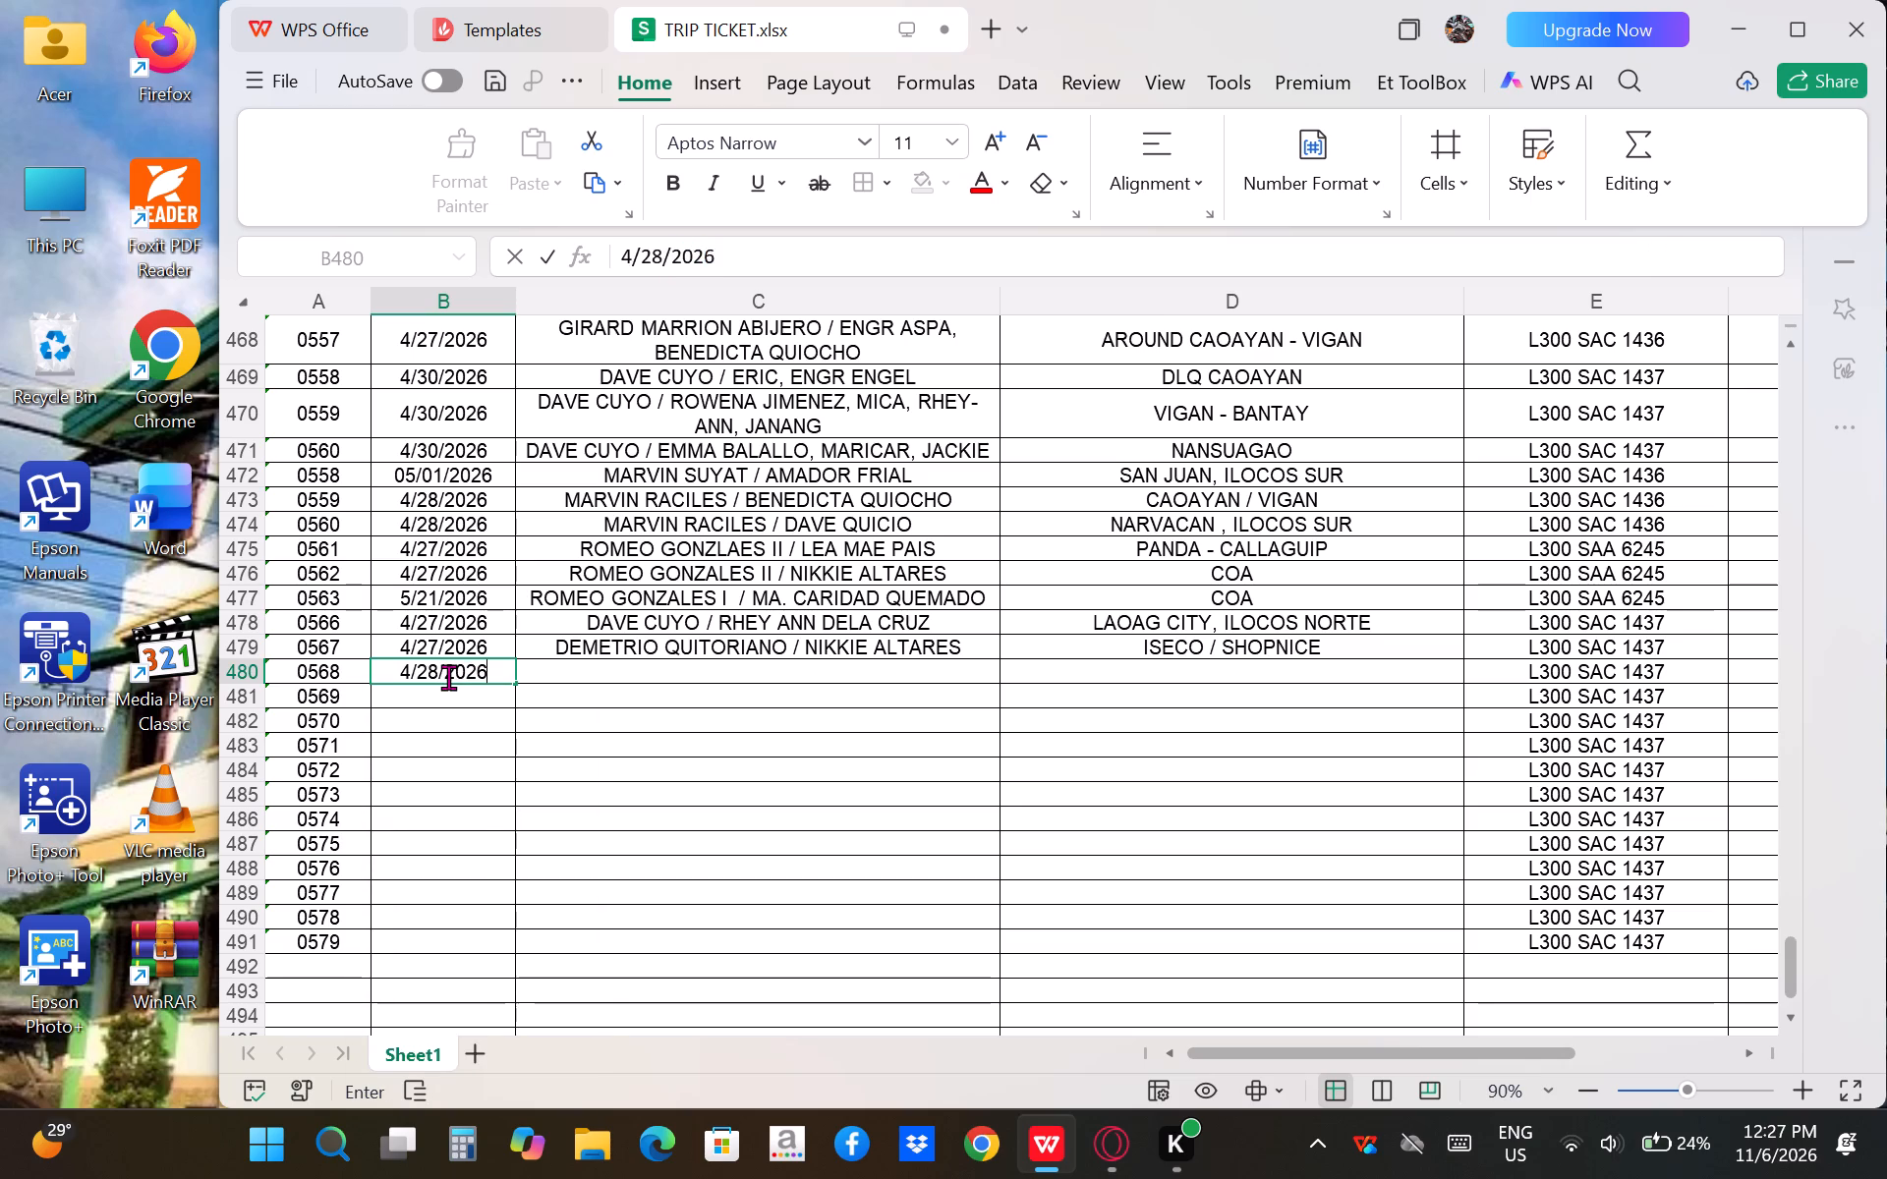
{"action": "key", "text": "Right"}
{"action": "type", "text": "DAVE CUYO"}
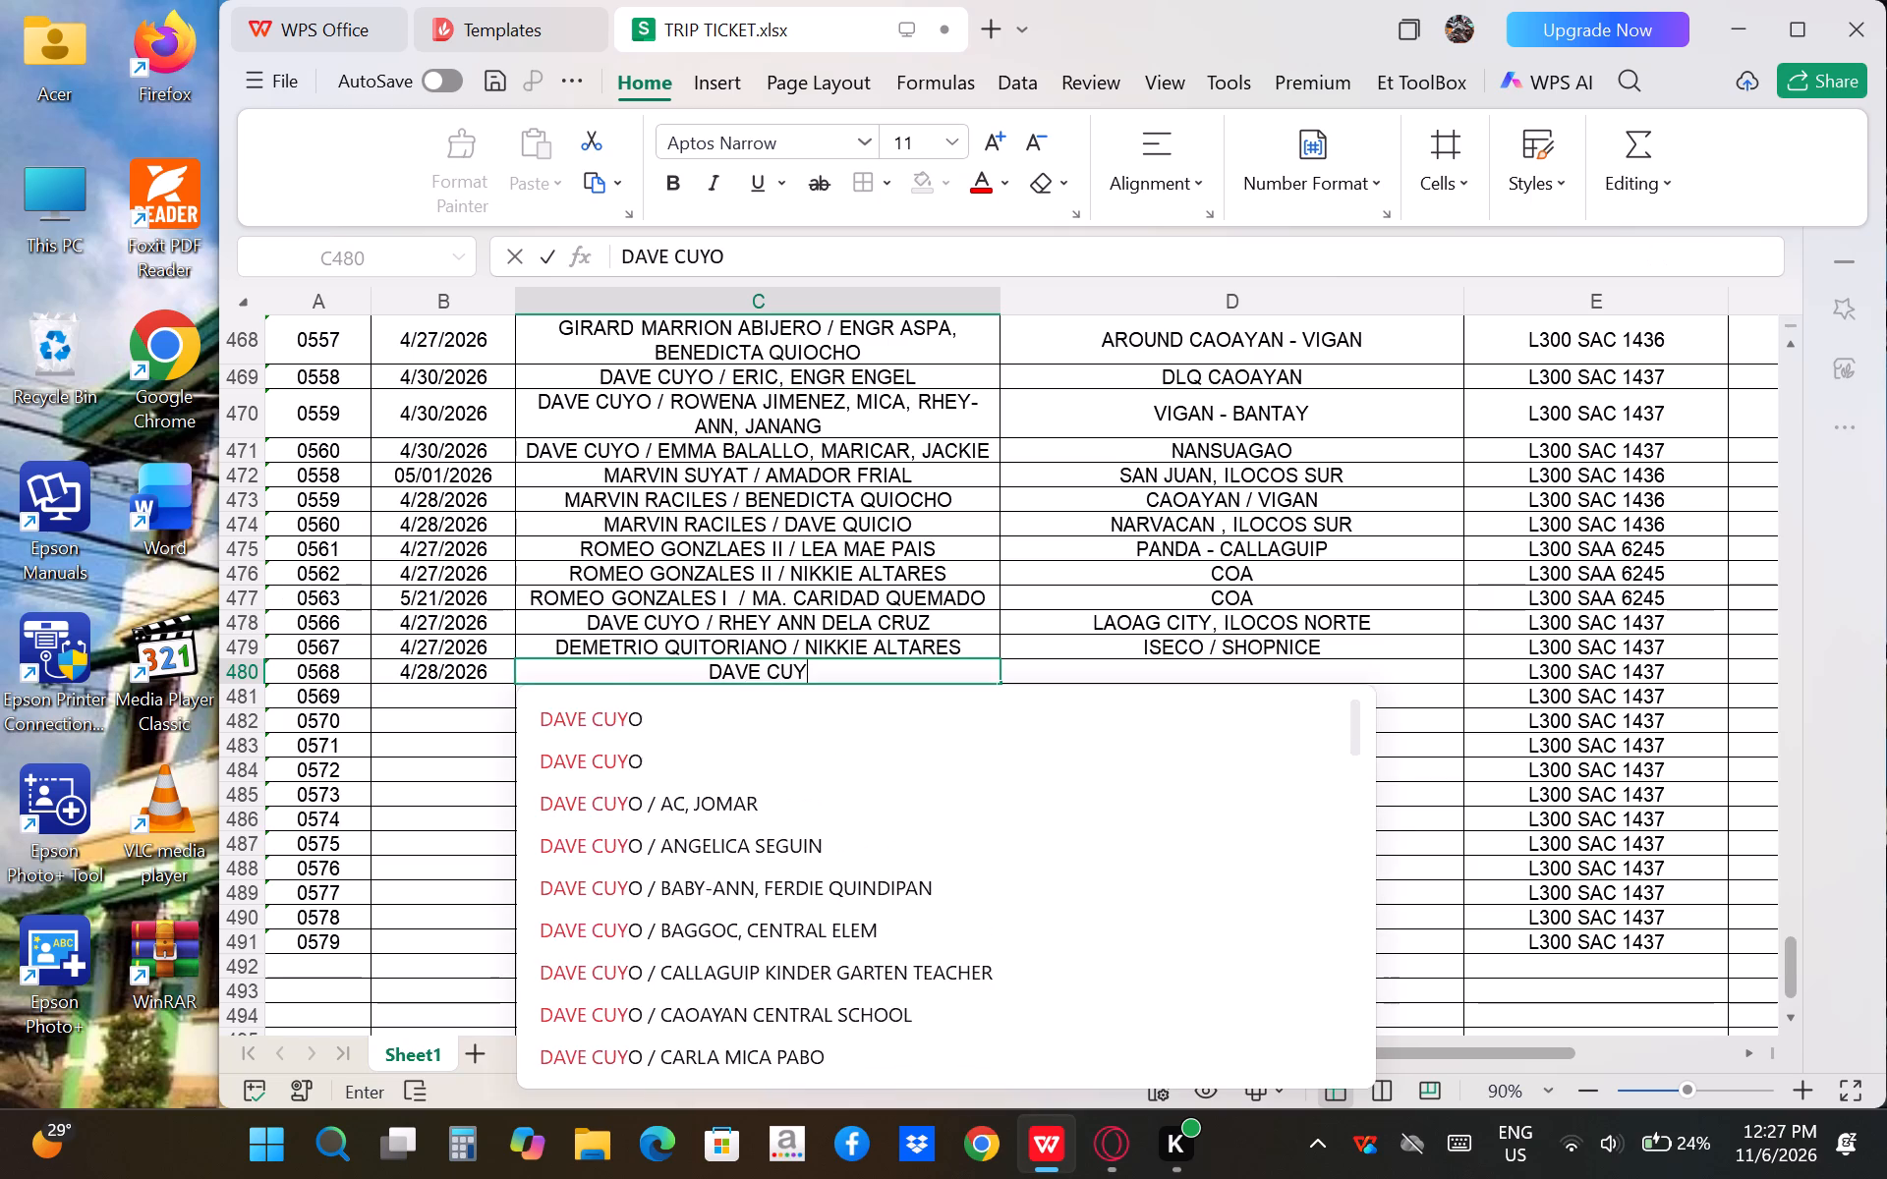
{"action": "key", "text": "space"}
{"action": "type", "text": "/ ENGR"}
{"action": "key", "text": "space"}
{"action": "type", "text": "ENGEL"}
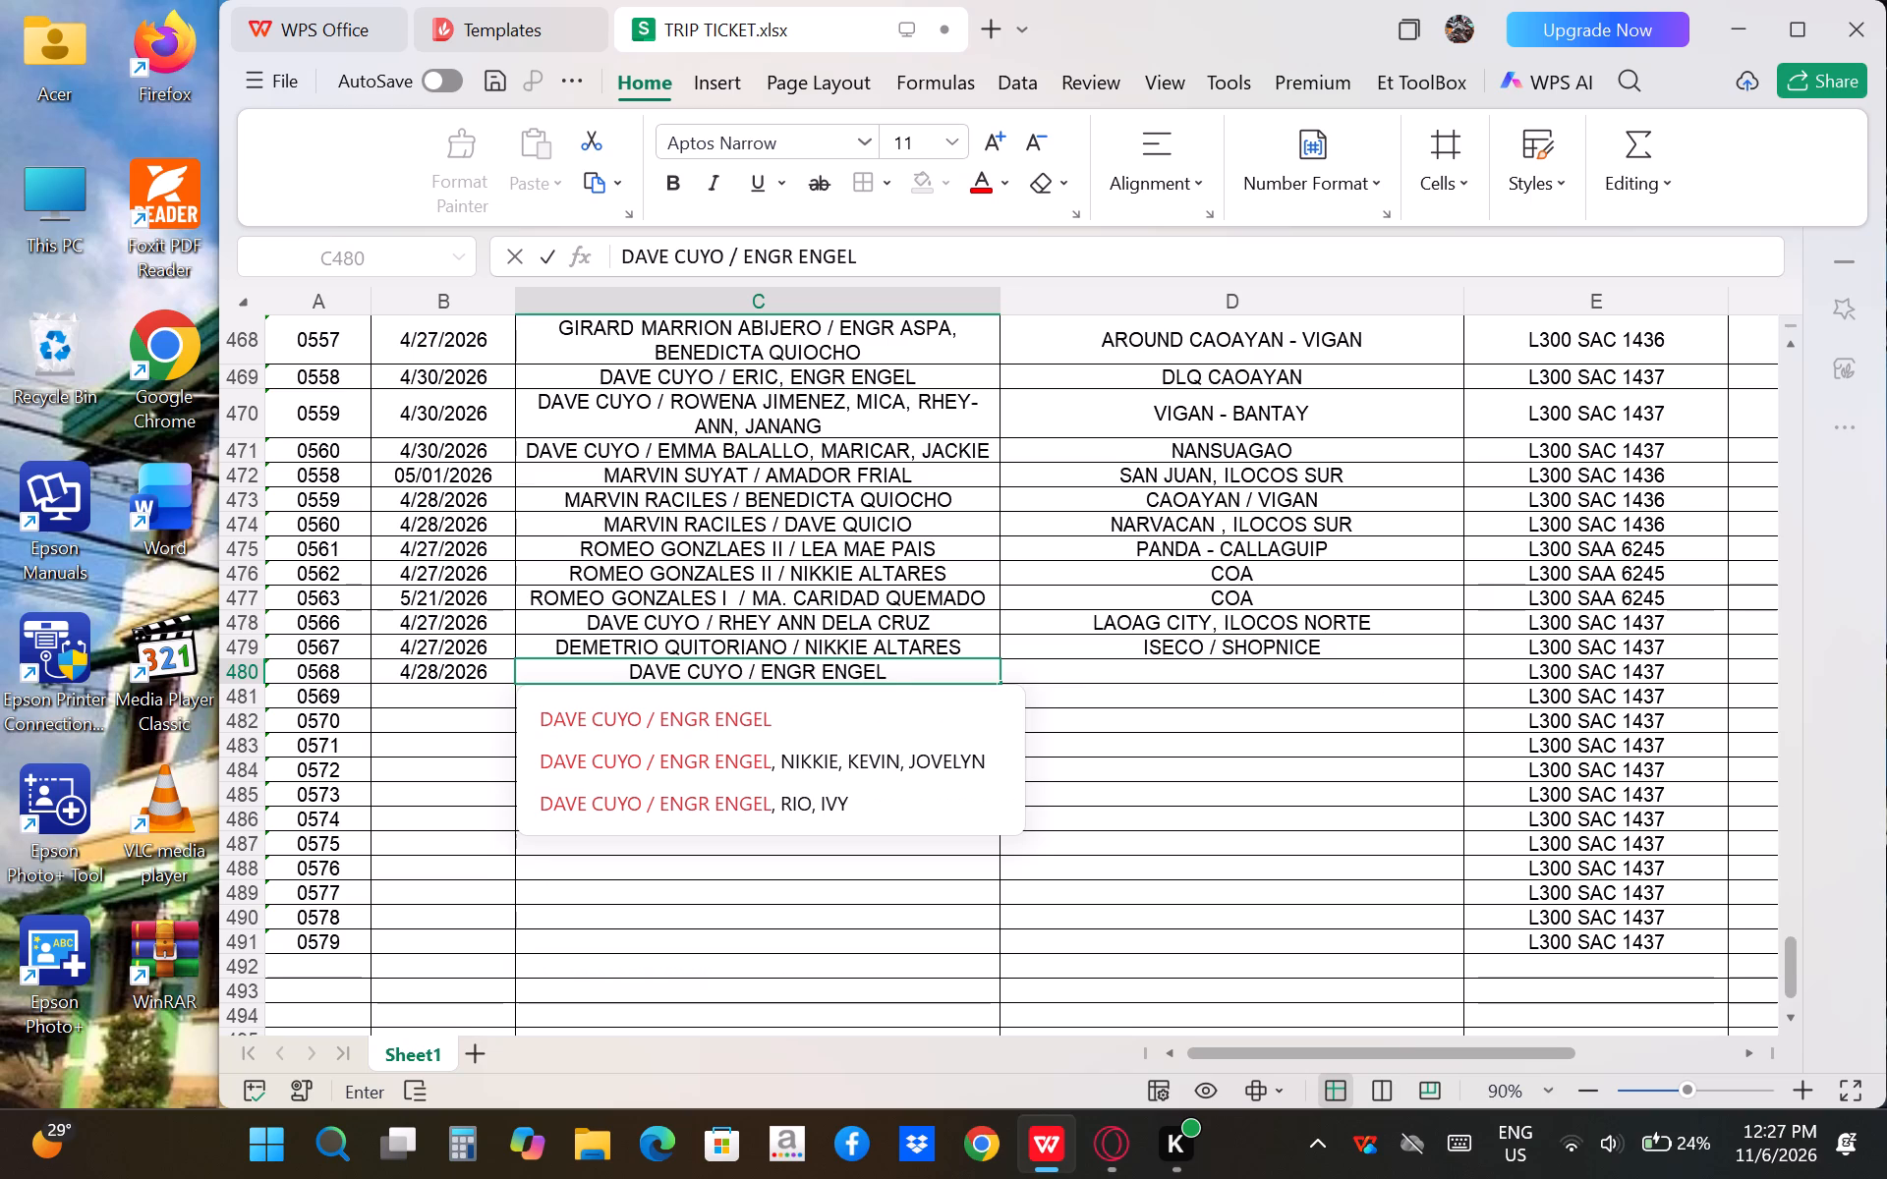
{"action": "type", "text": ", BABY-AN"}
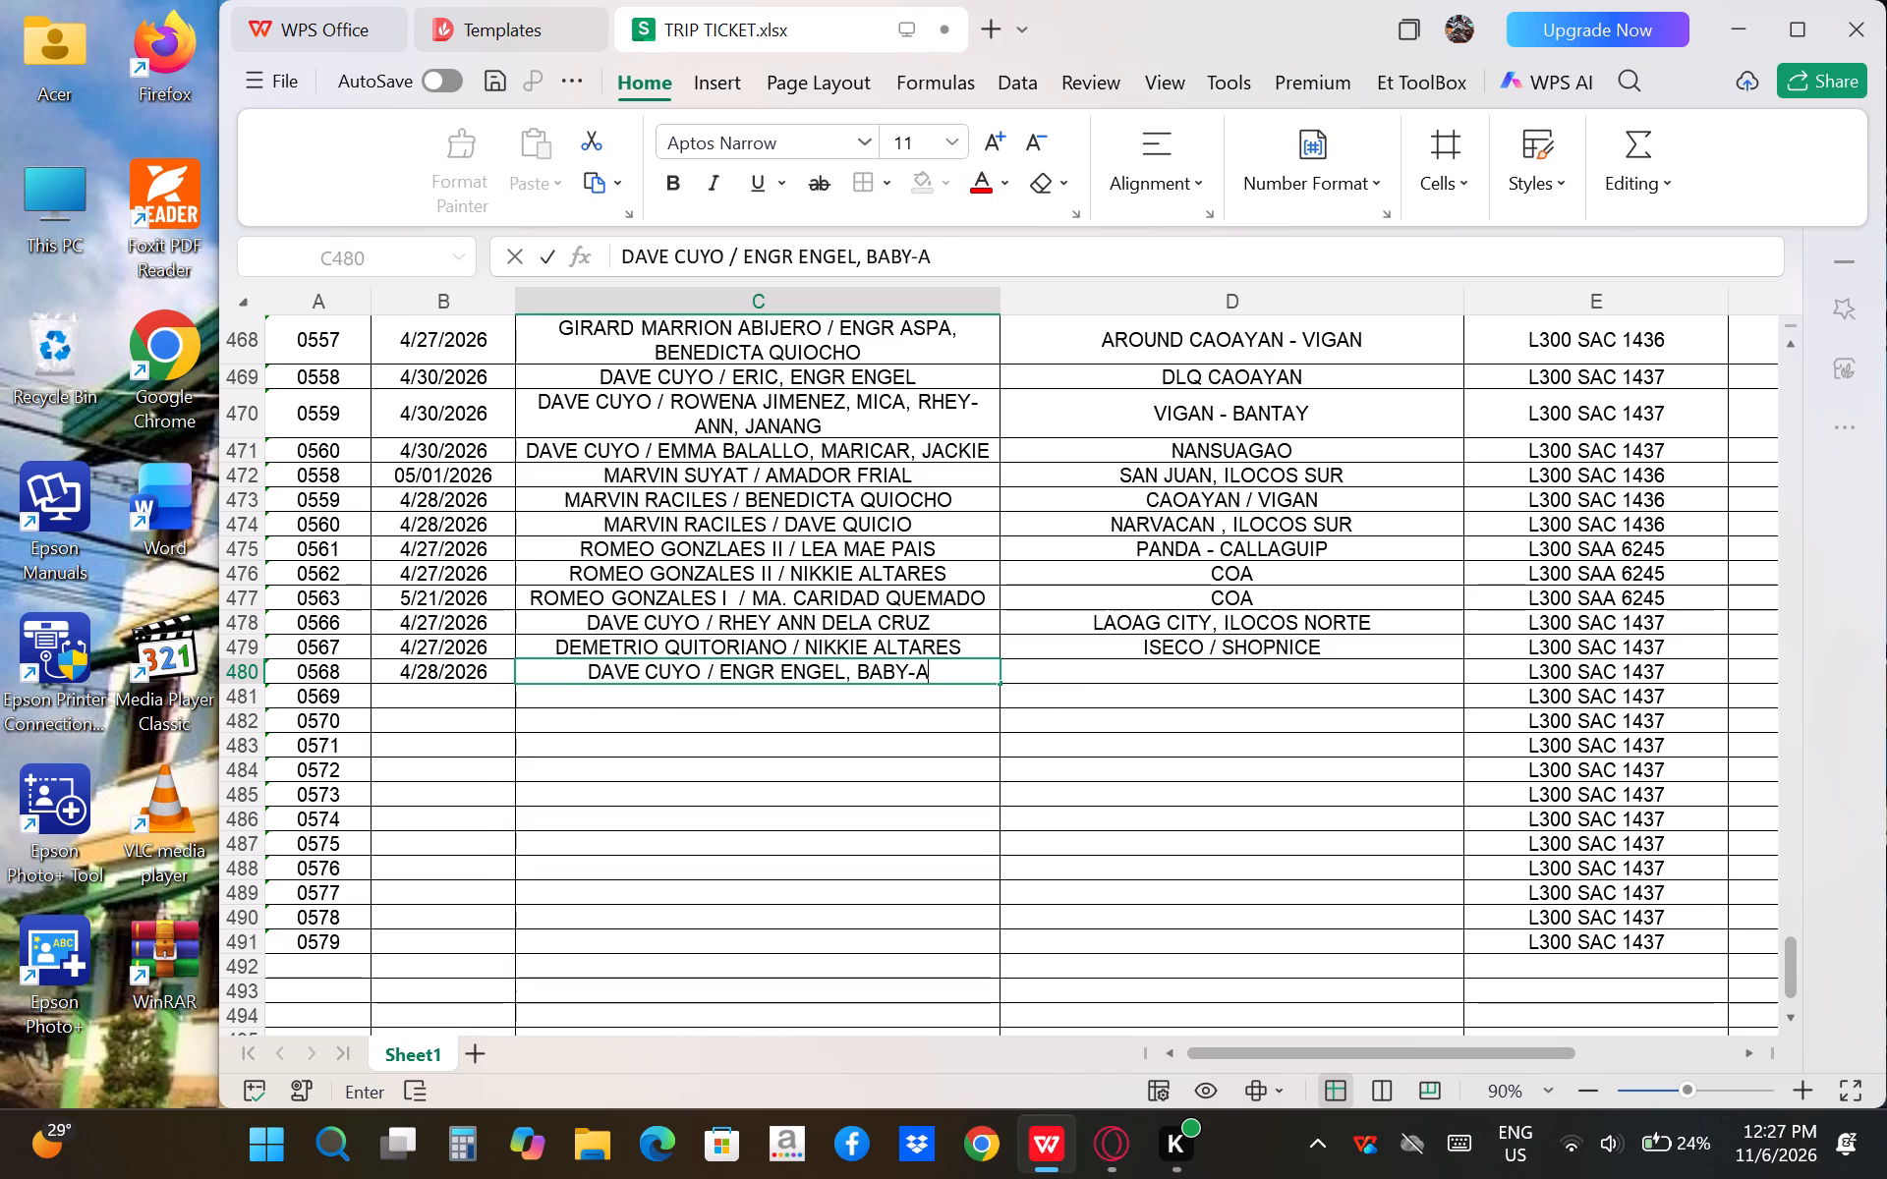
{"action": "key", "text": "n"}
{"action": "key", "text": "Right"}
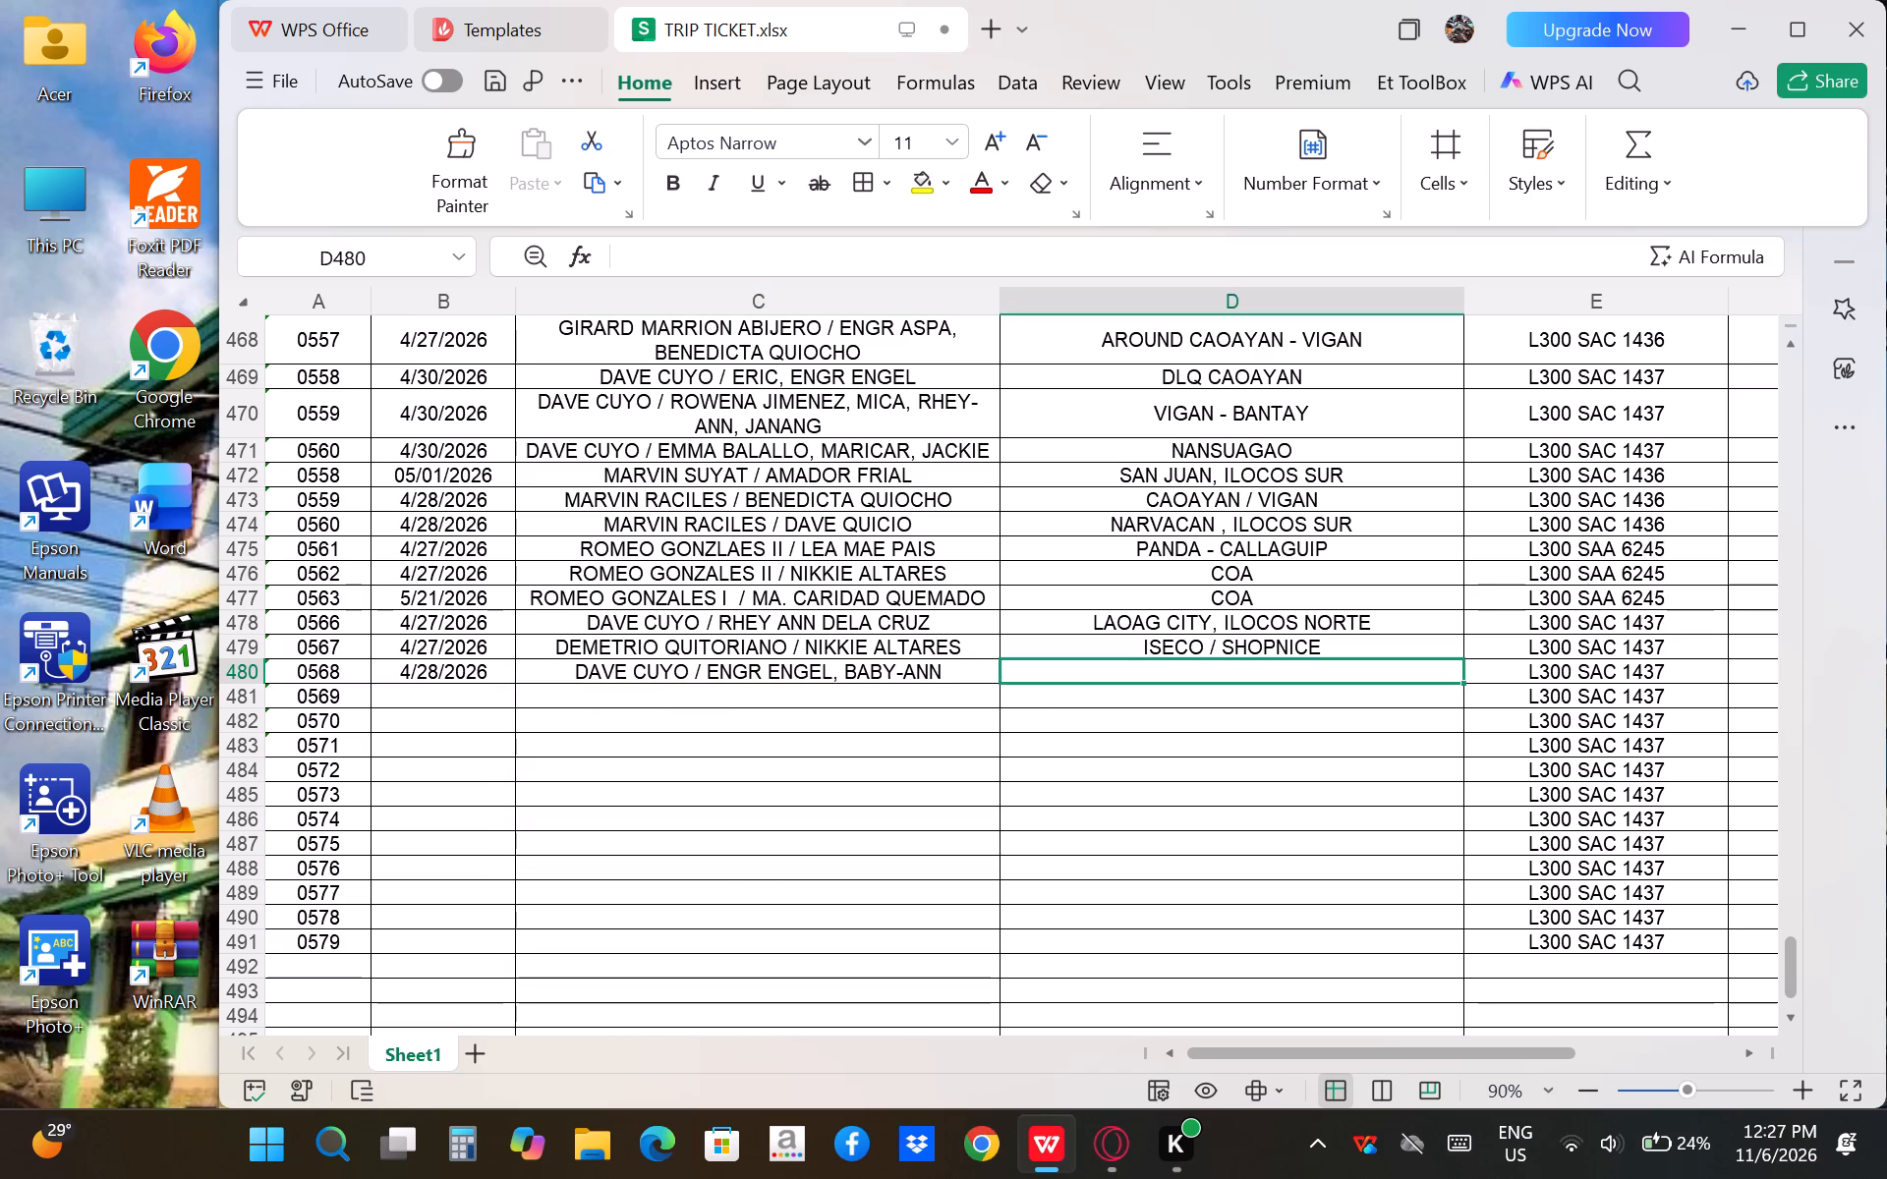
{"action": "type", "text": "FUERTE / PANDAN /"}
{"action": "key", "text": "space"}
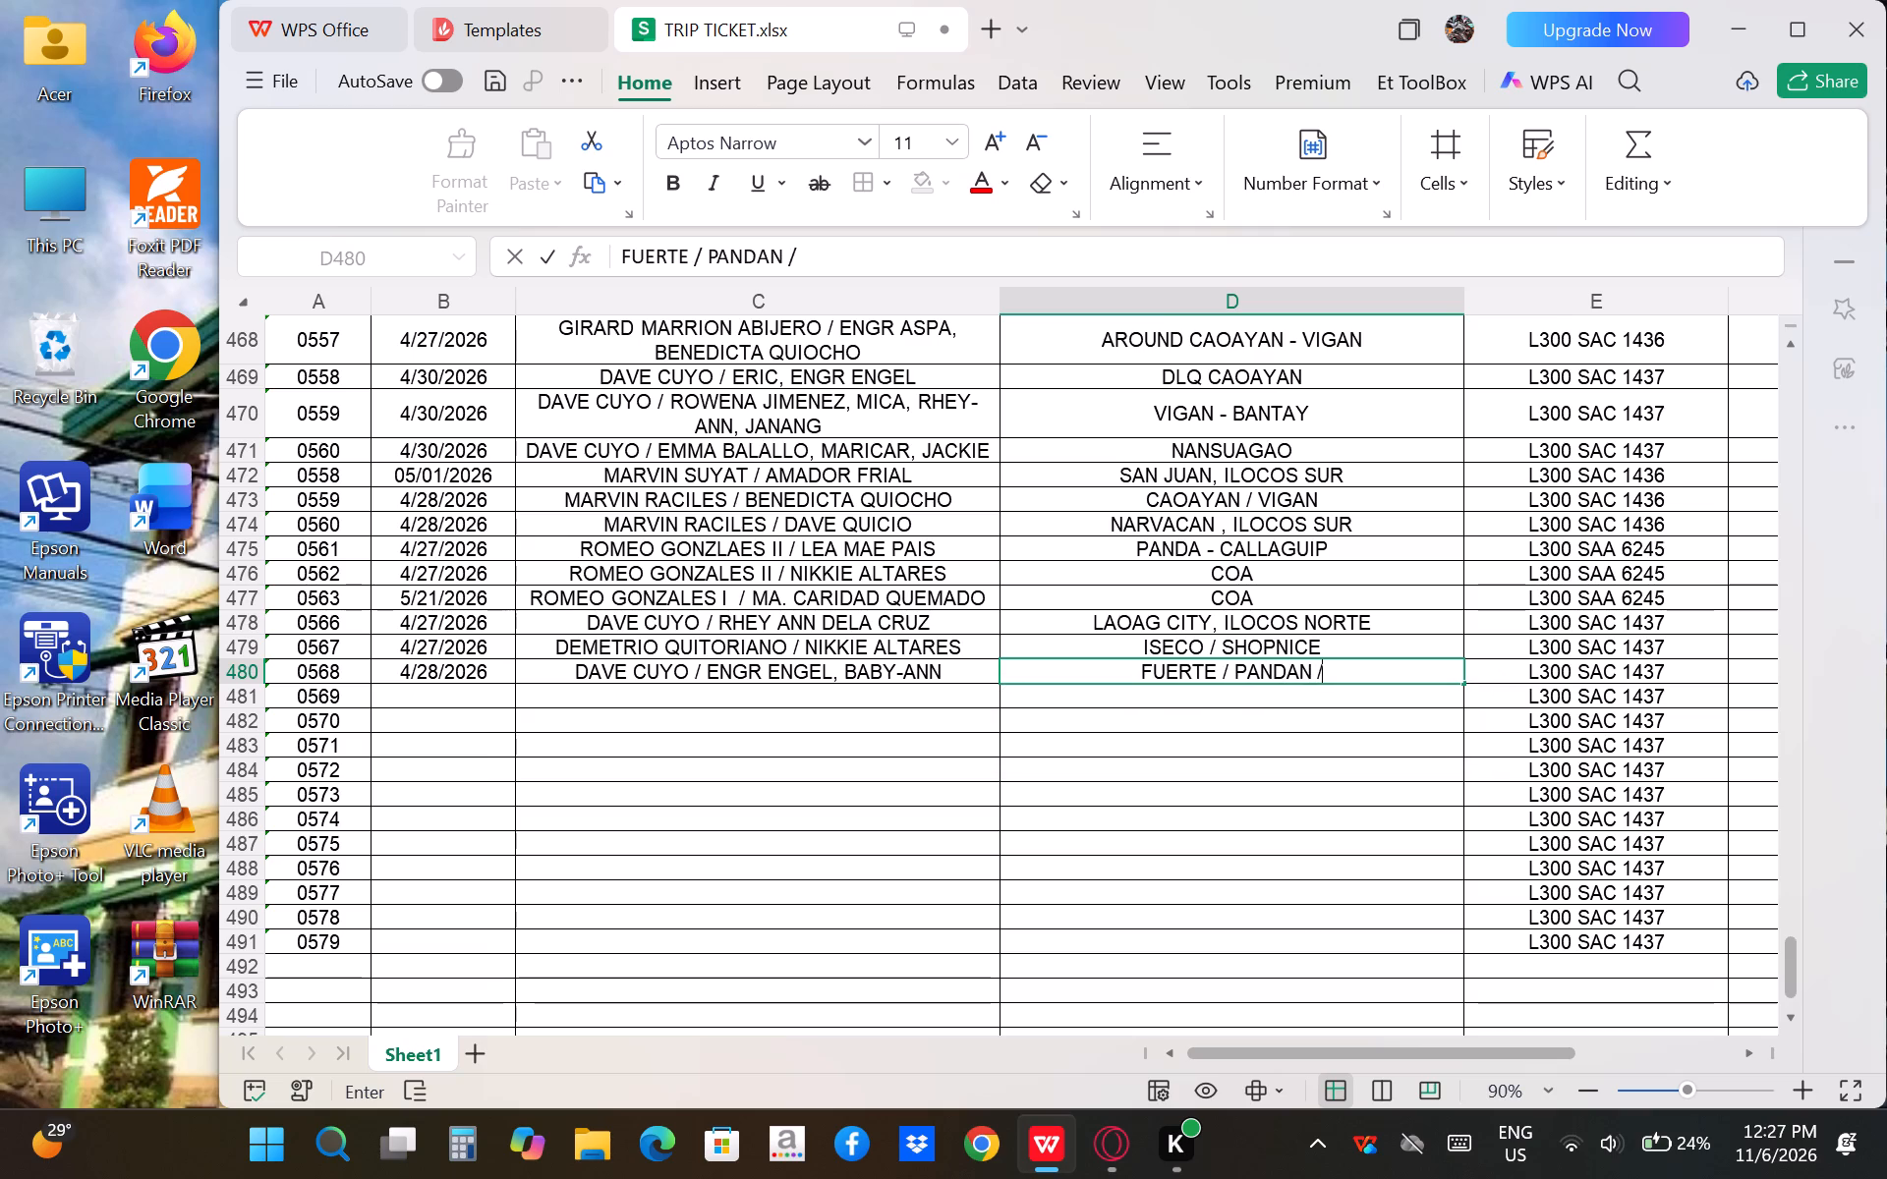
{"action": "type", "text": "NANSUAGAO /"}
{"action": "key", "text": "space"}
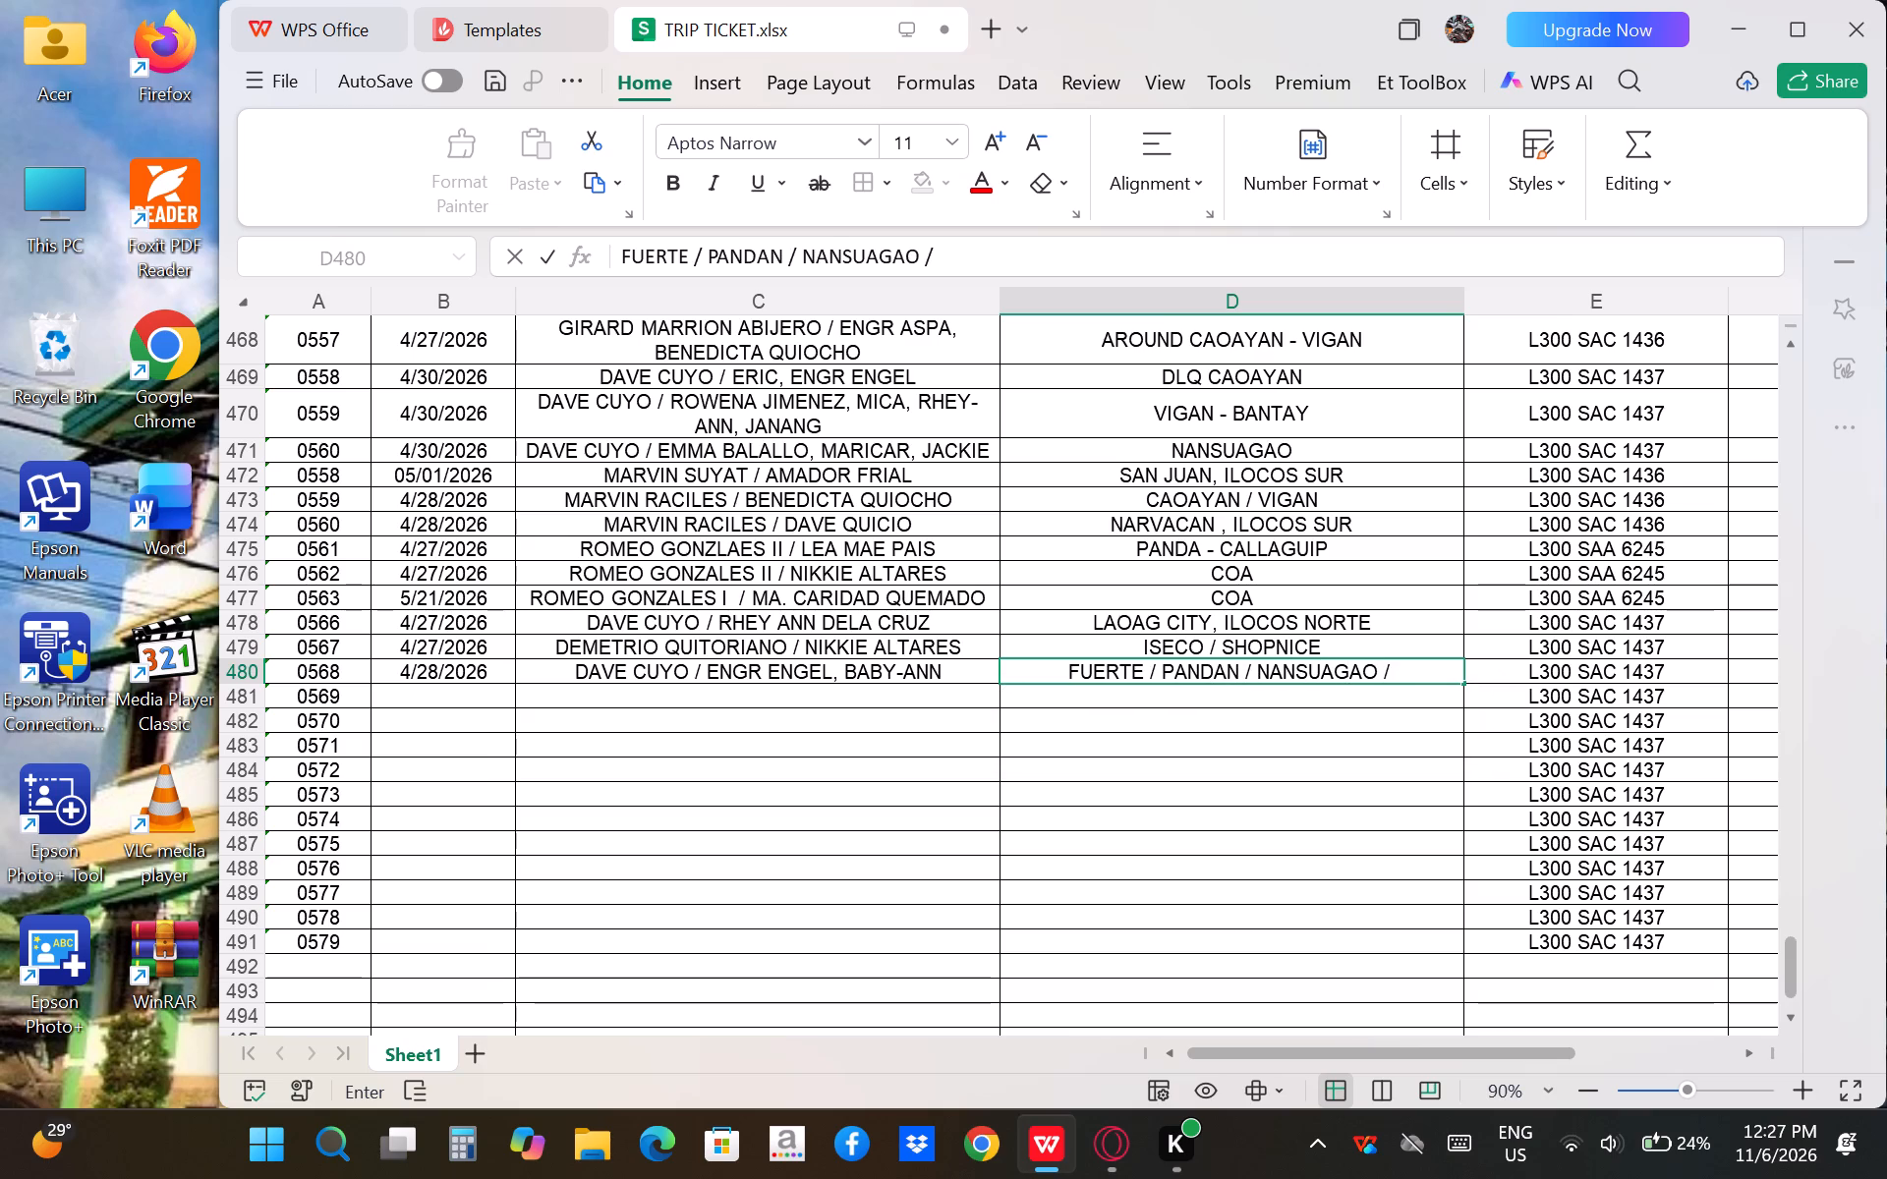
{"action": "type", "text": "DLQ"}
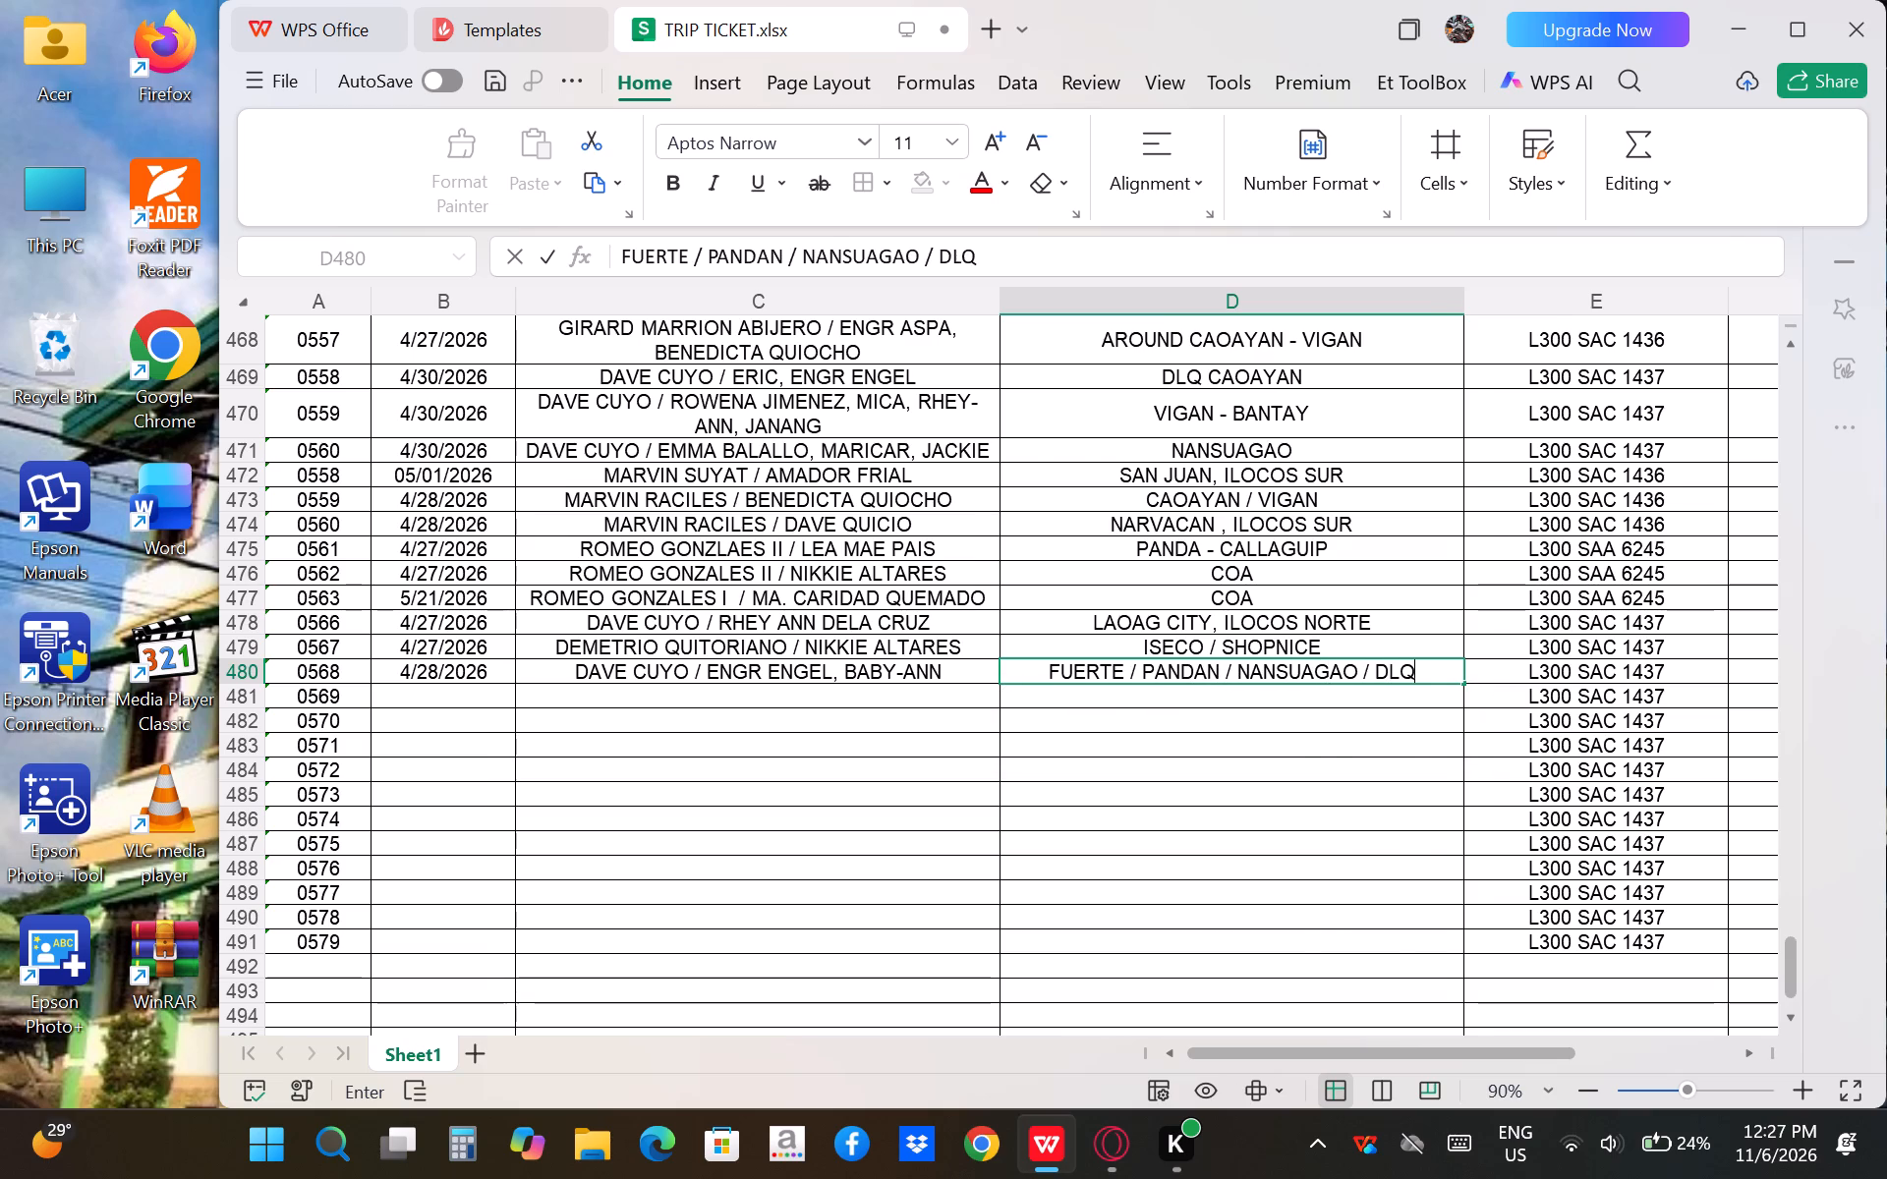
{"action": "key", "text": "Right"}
Complete row 480 with the numbers 32311 in F480 and 32352 in G480.
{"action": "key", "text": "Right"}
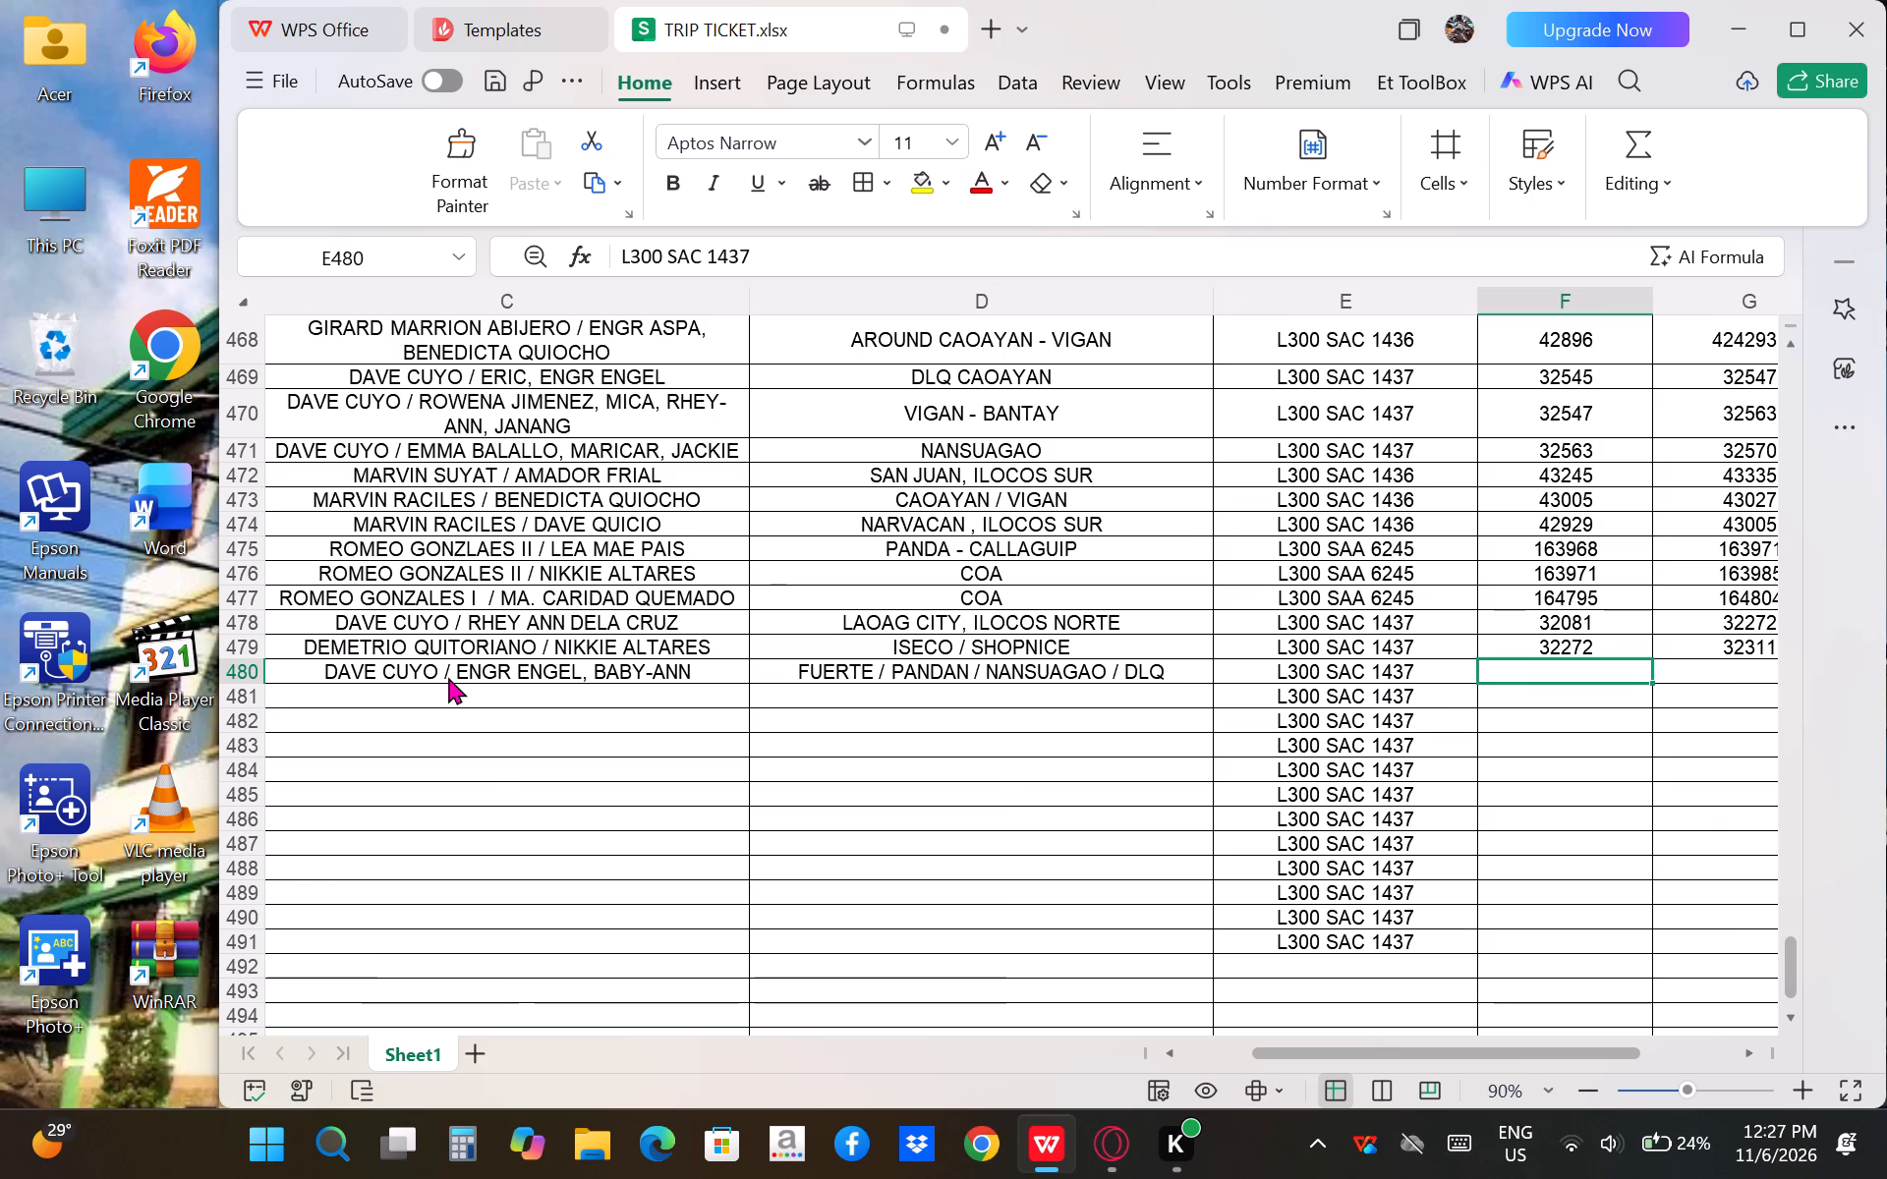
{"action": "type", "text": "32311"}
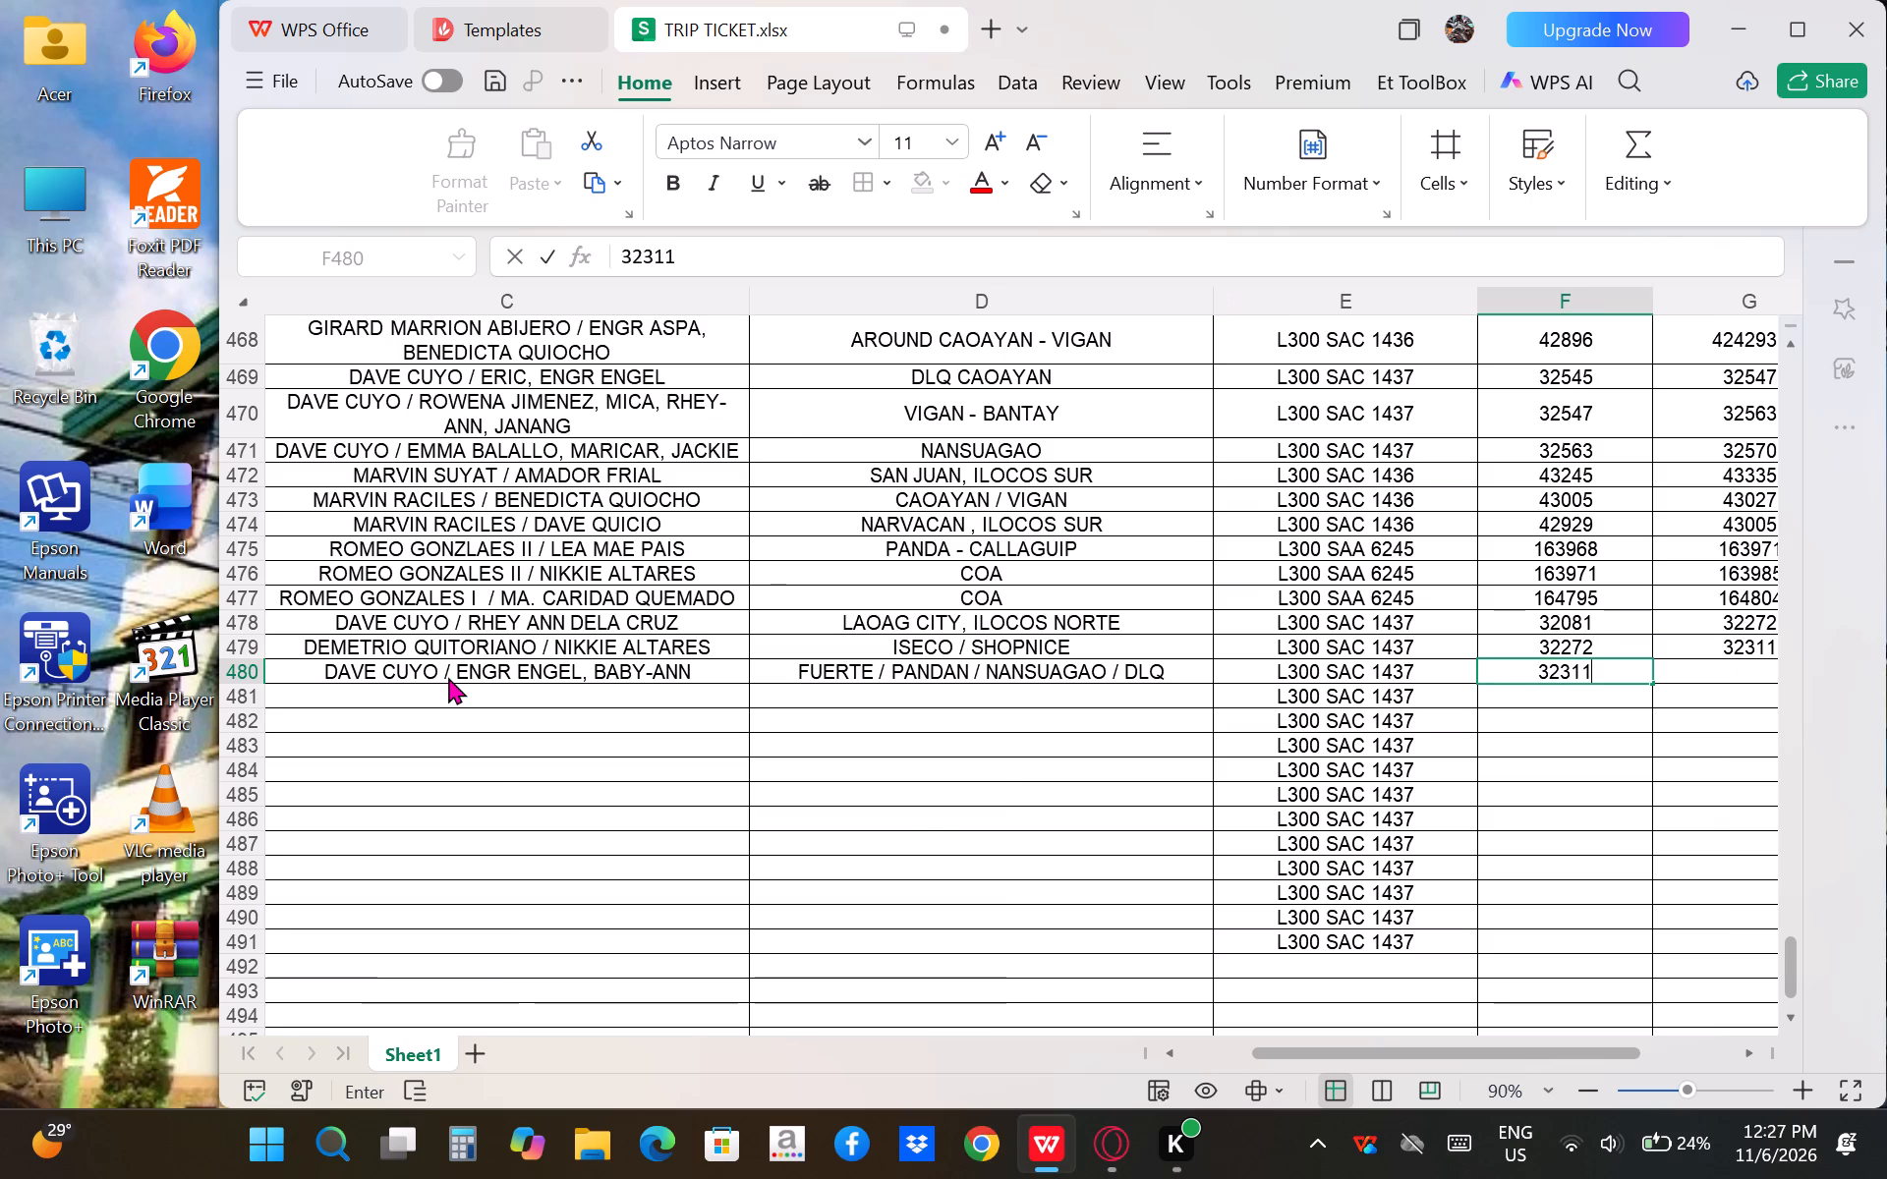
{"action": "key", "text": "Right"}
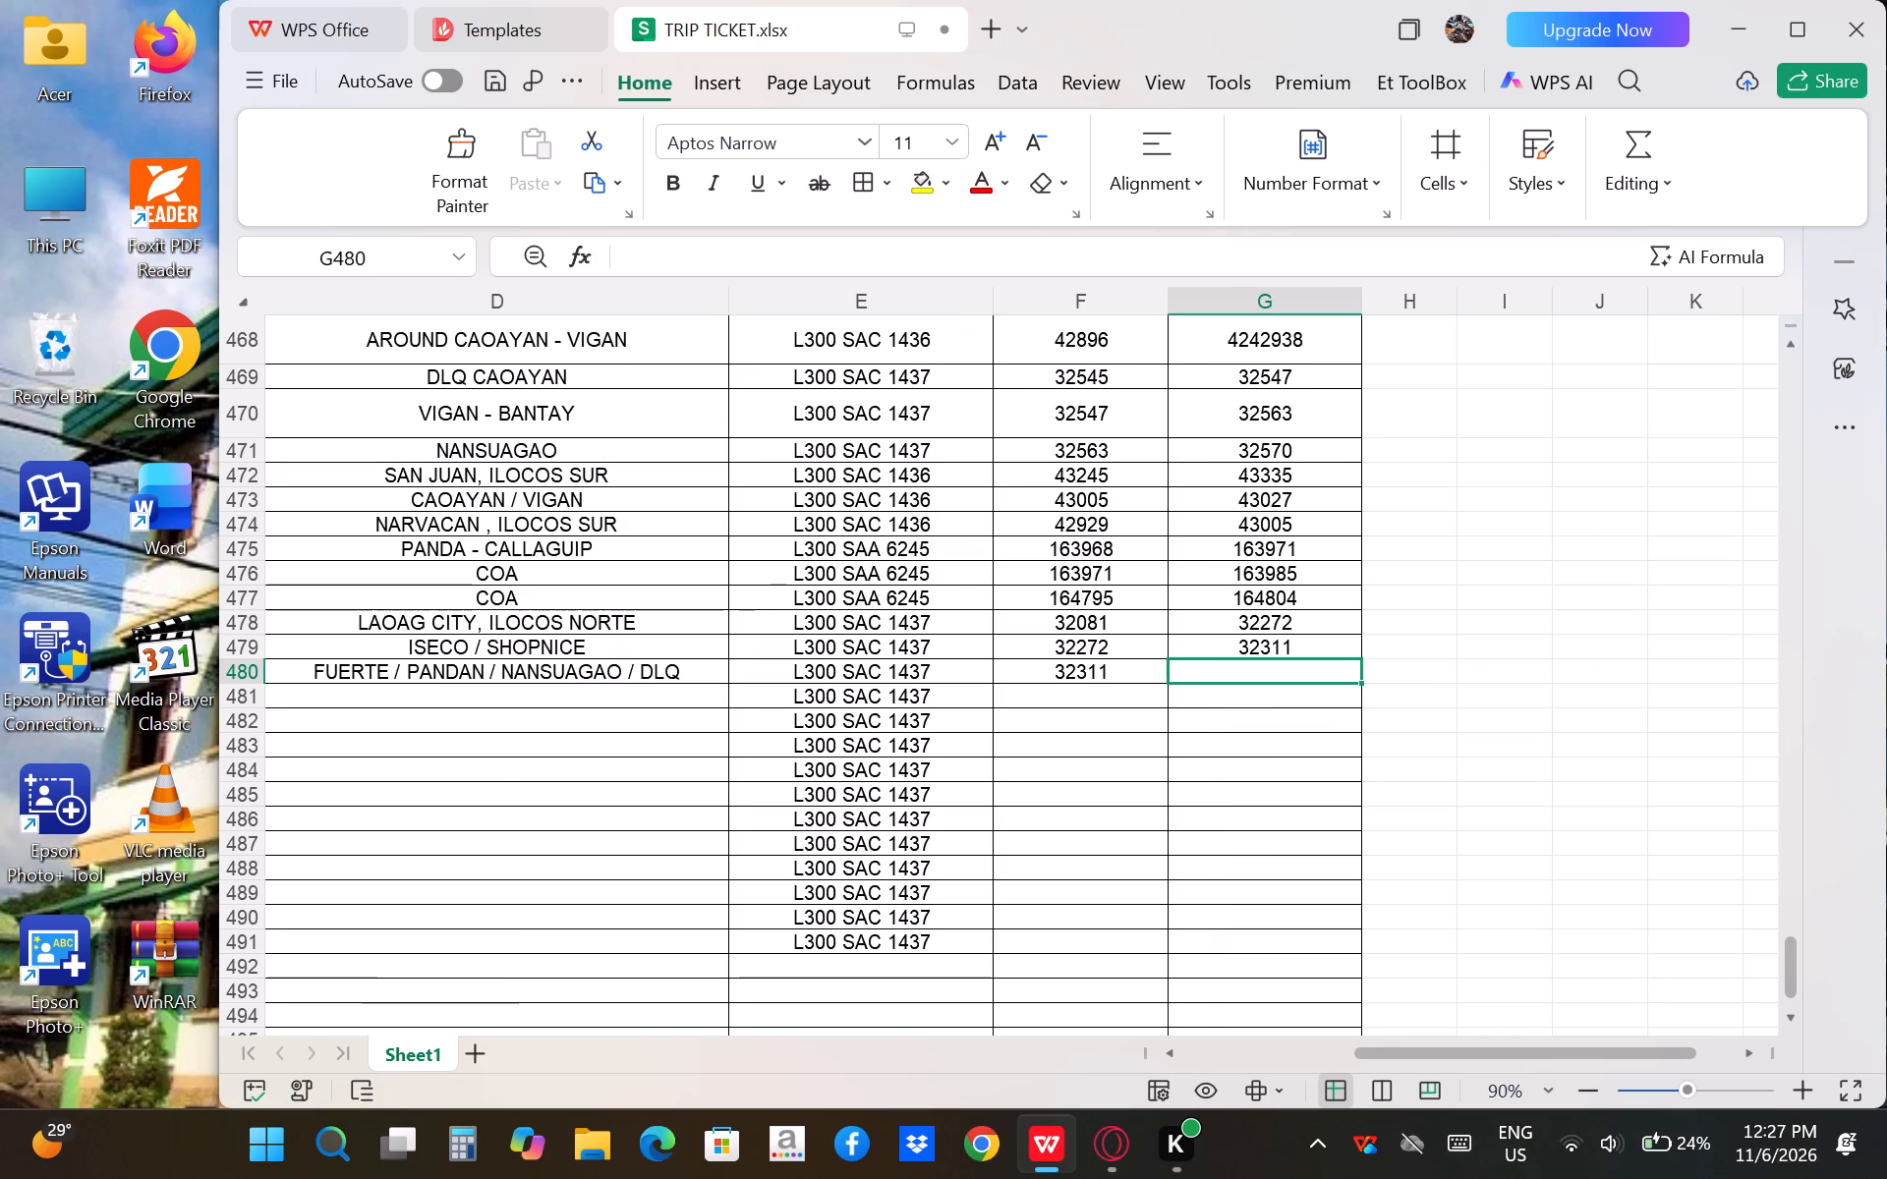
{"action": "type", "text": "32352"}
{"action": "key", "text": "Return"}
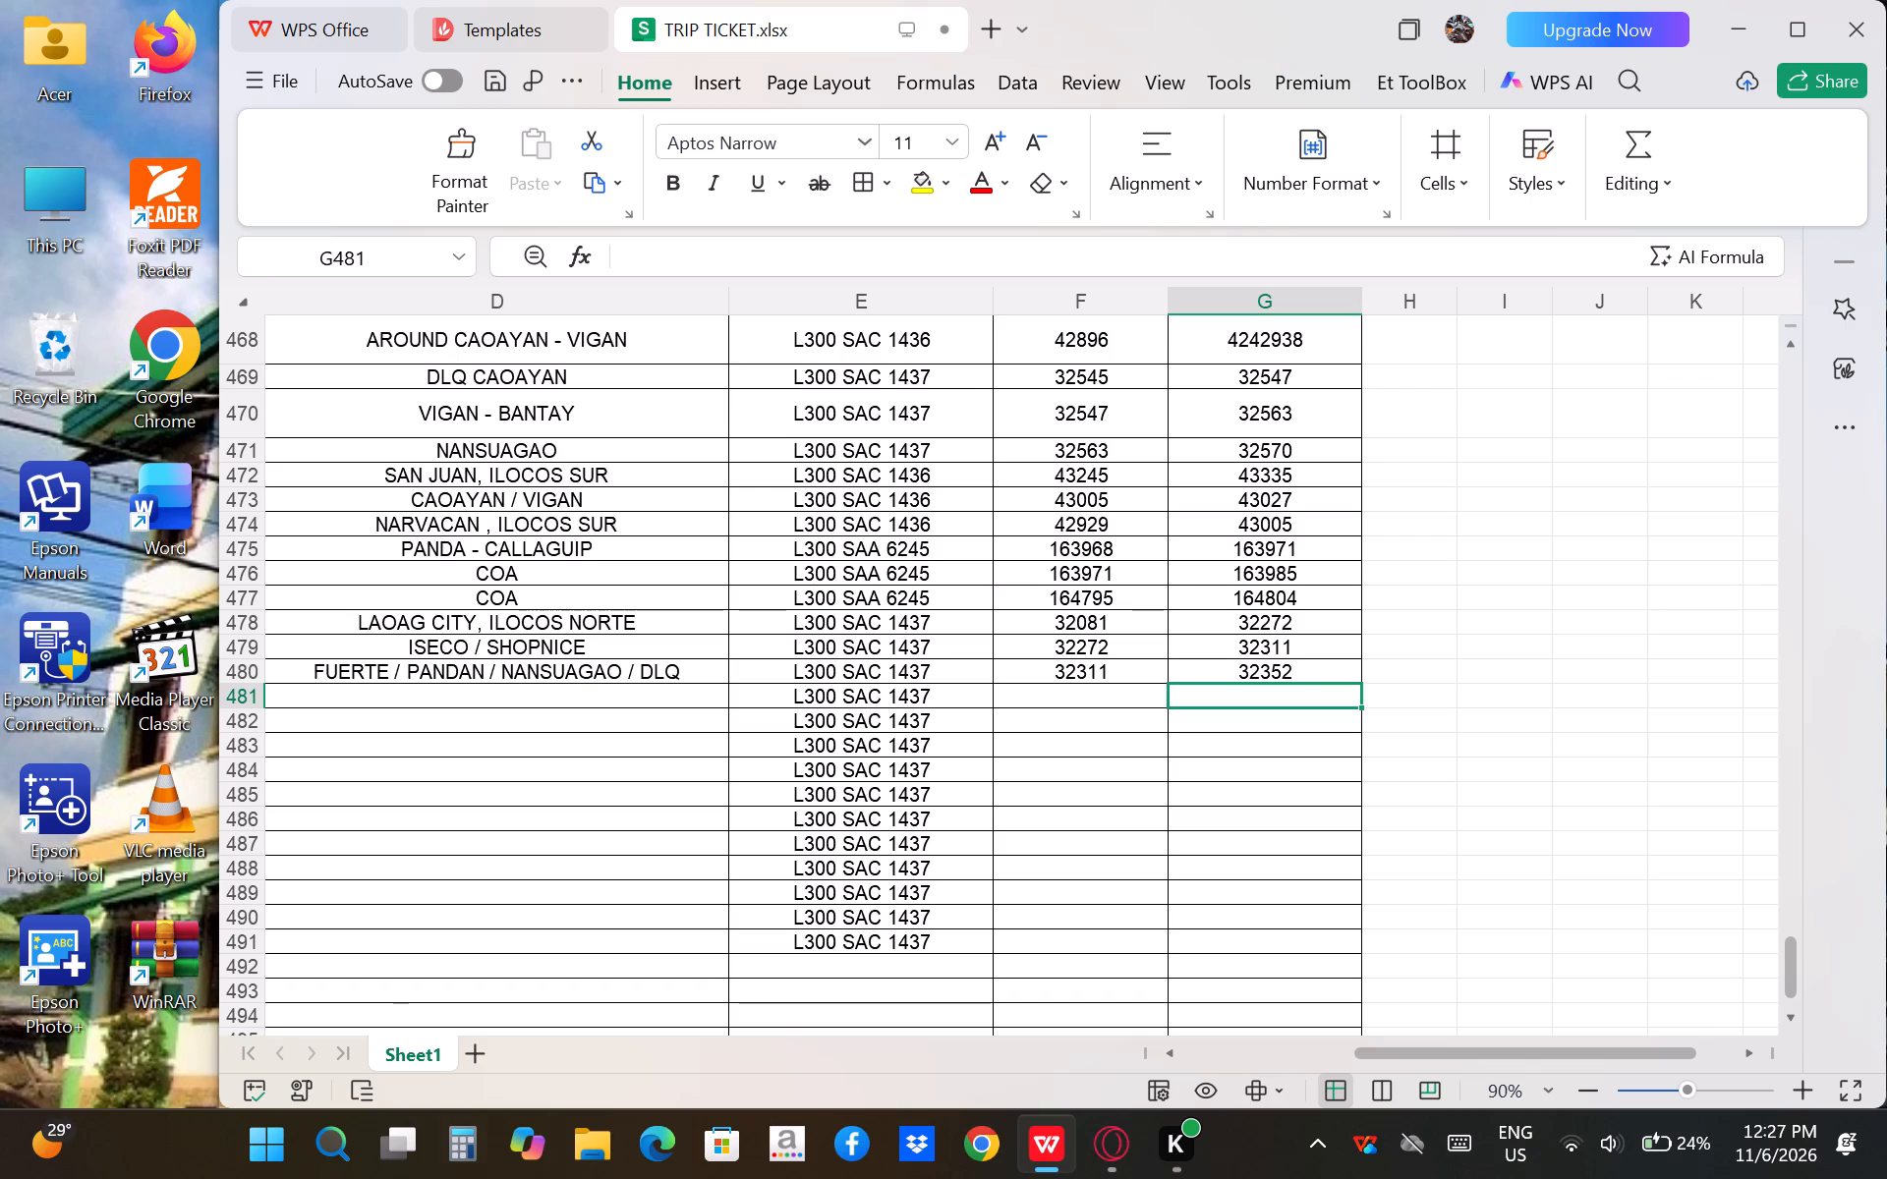
Enter the date 4/28/2026 in B481 for ticket 0569.
{"action": "left_click_drag", "start_coordinate": [1402, 1054], "coordinate": [1118, 1018]}
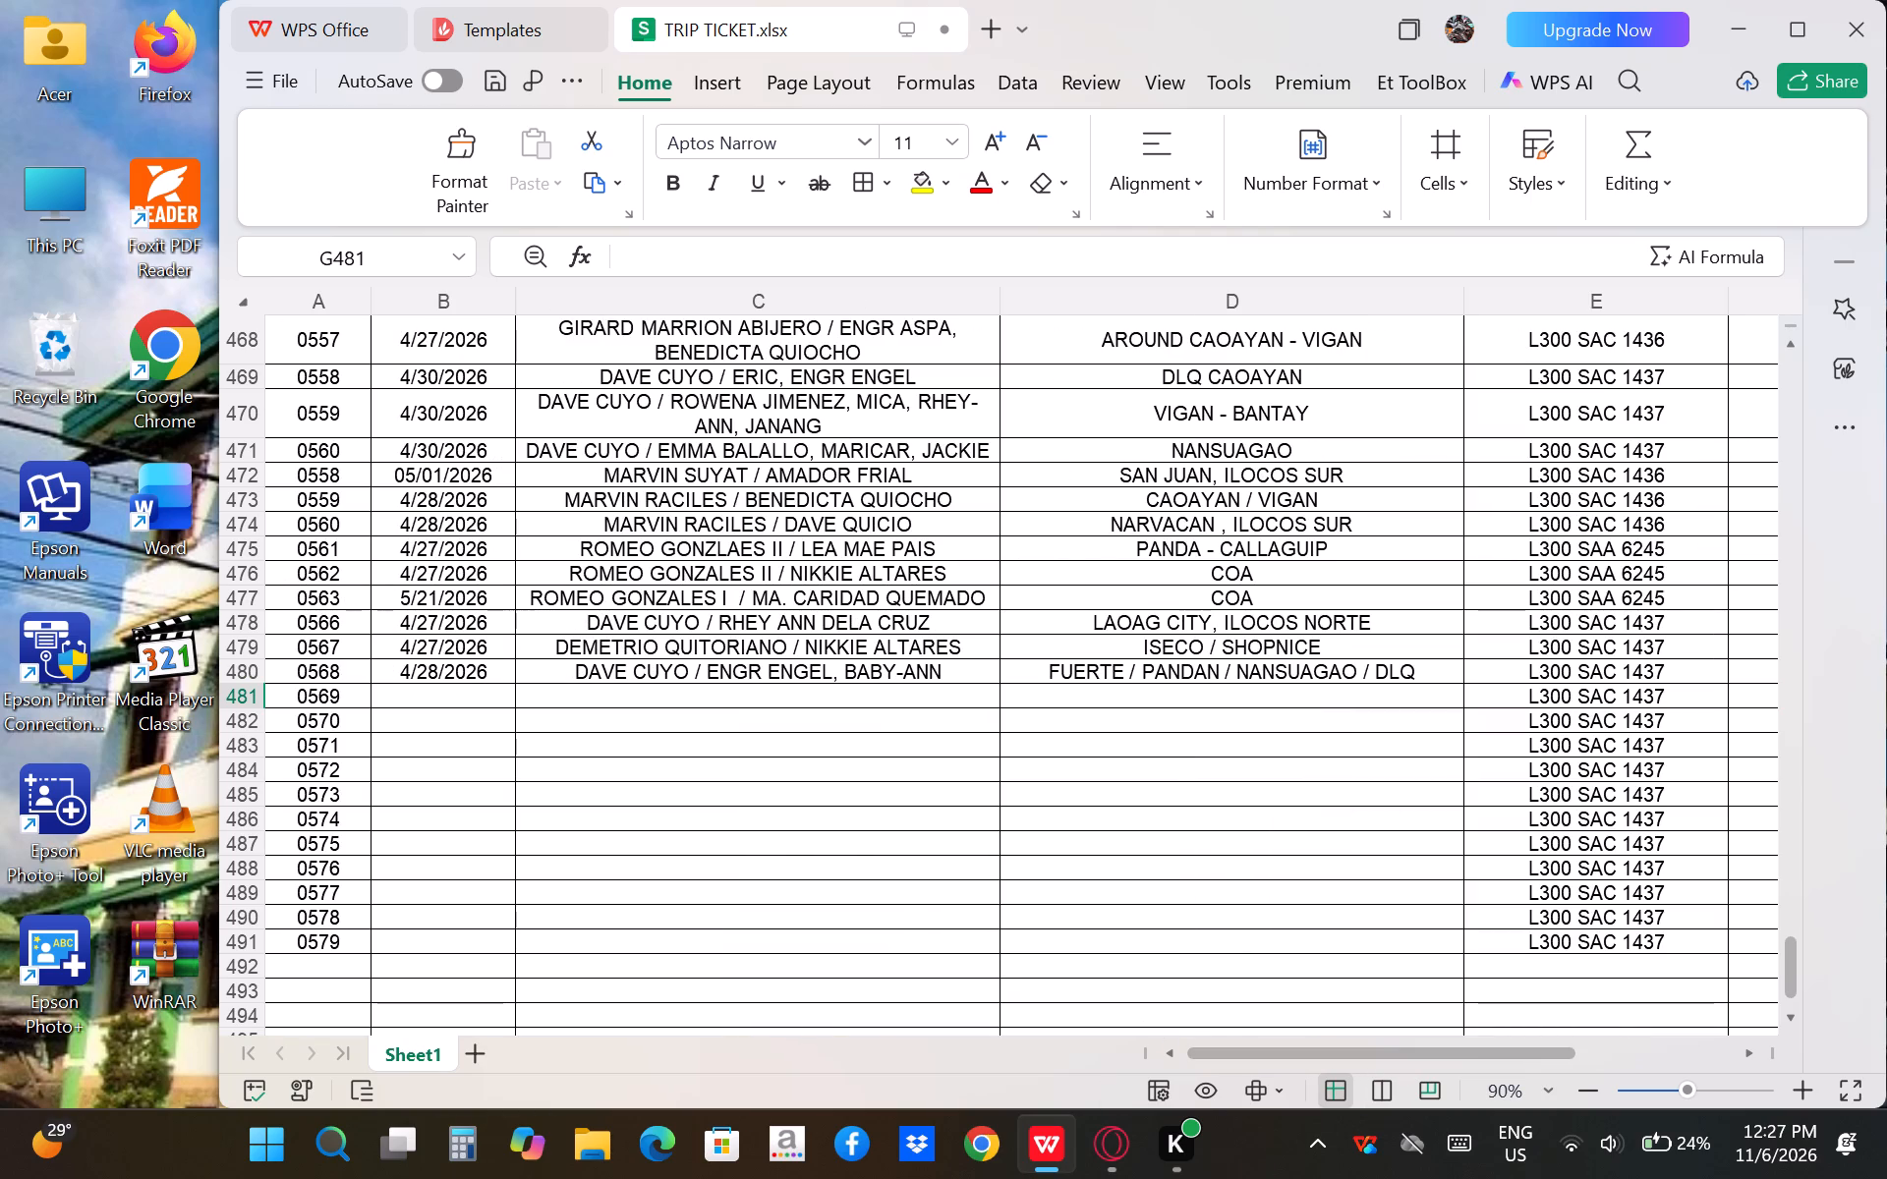
{"action": "left_click", "coordinate": [482, 697]}
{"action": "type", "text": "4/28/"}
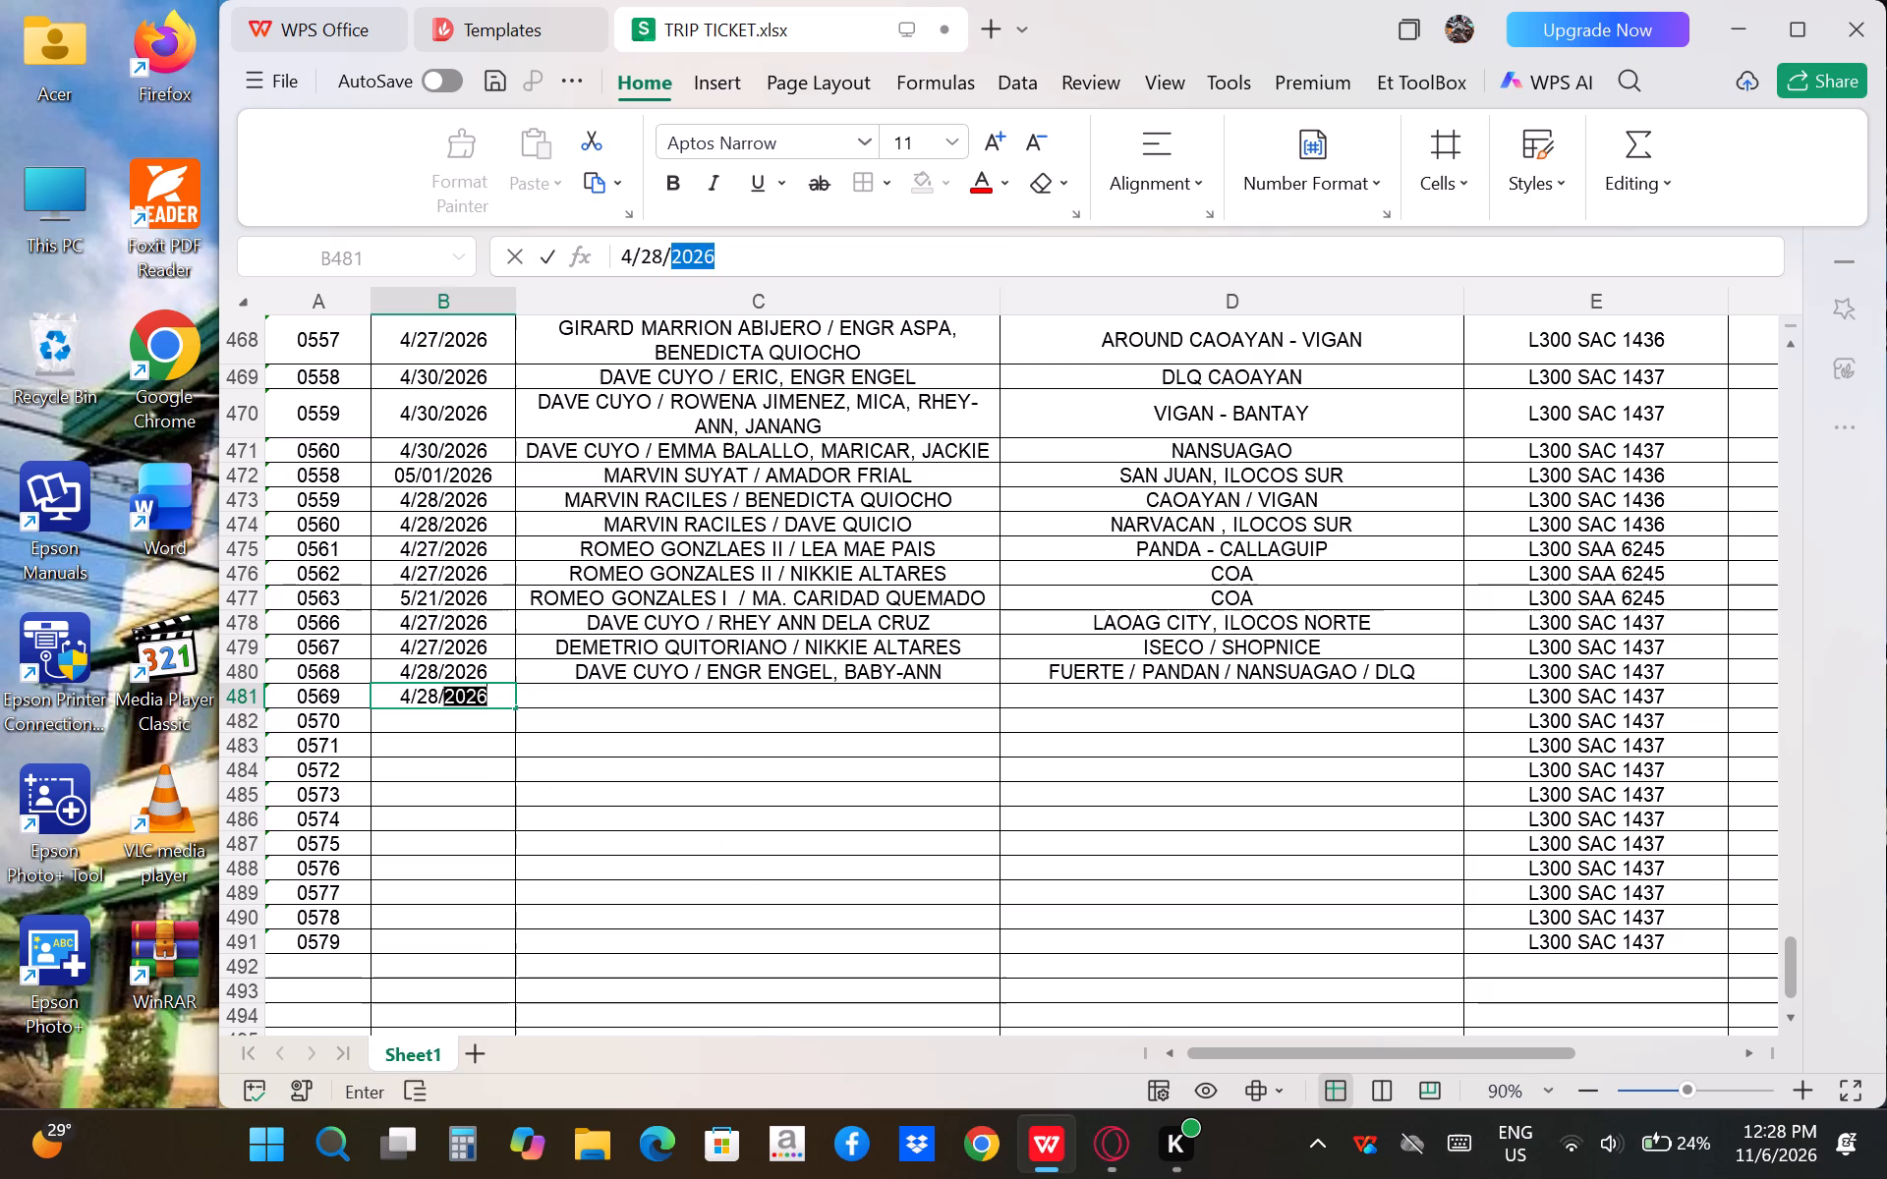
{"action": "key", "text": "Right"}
Enter the driver's name followed by / NATE in C481, and the destination SANTIAGO, ILOCOS SUR in D481.
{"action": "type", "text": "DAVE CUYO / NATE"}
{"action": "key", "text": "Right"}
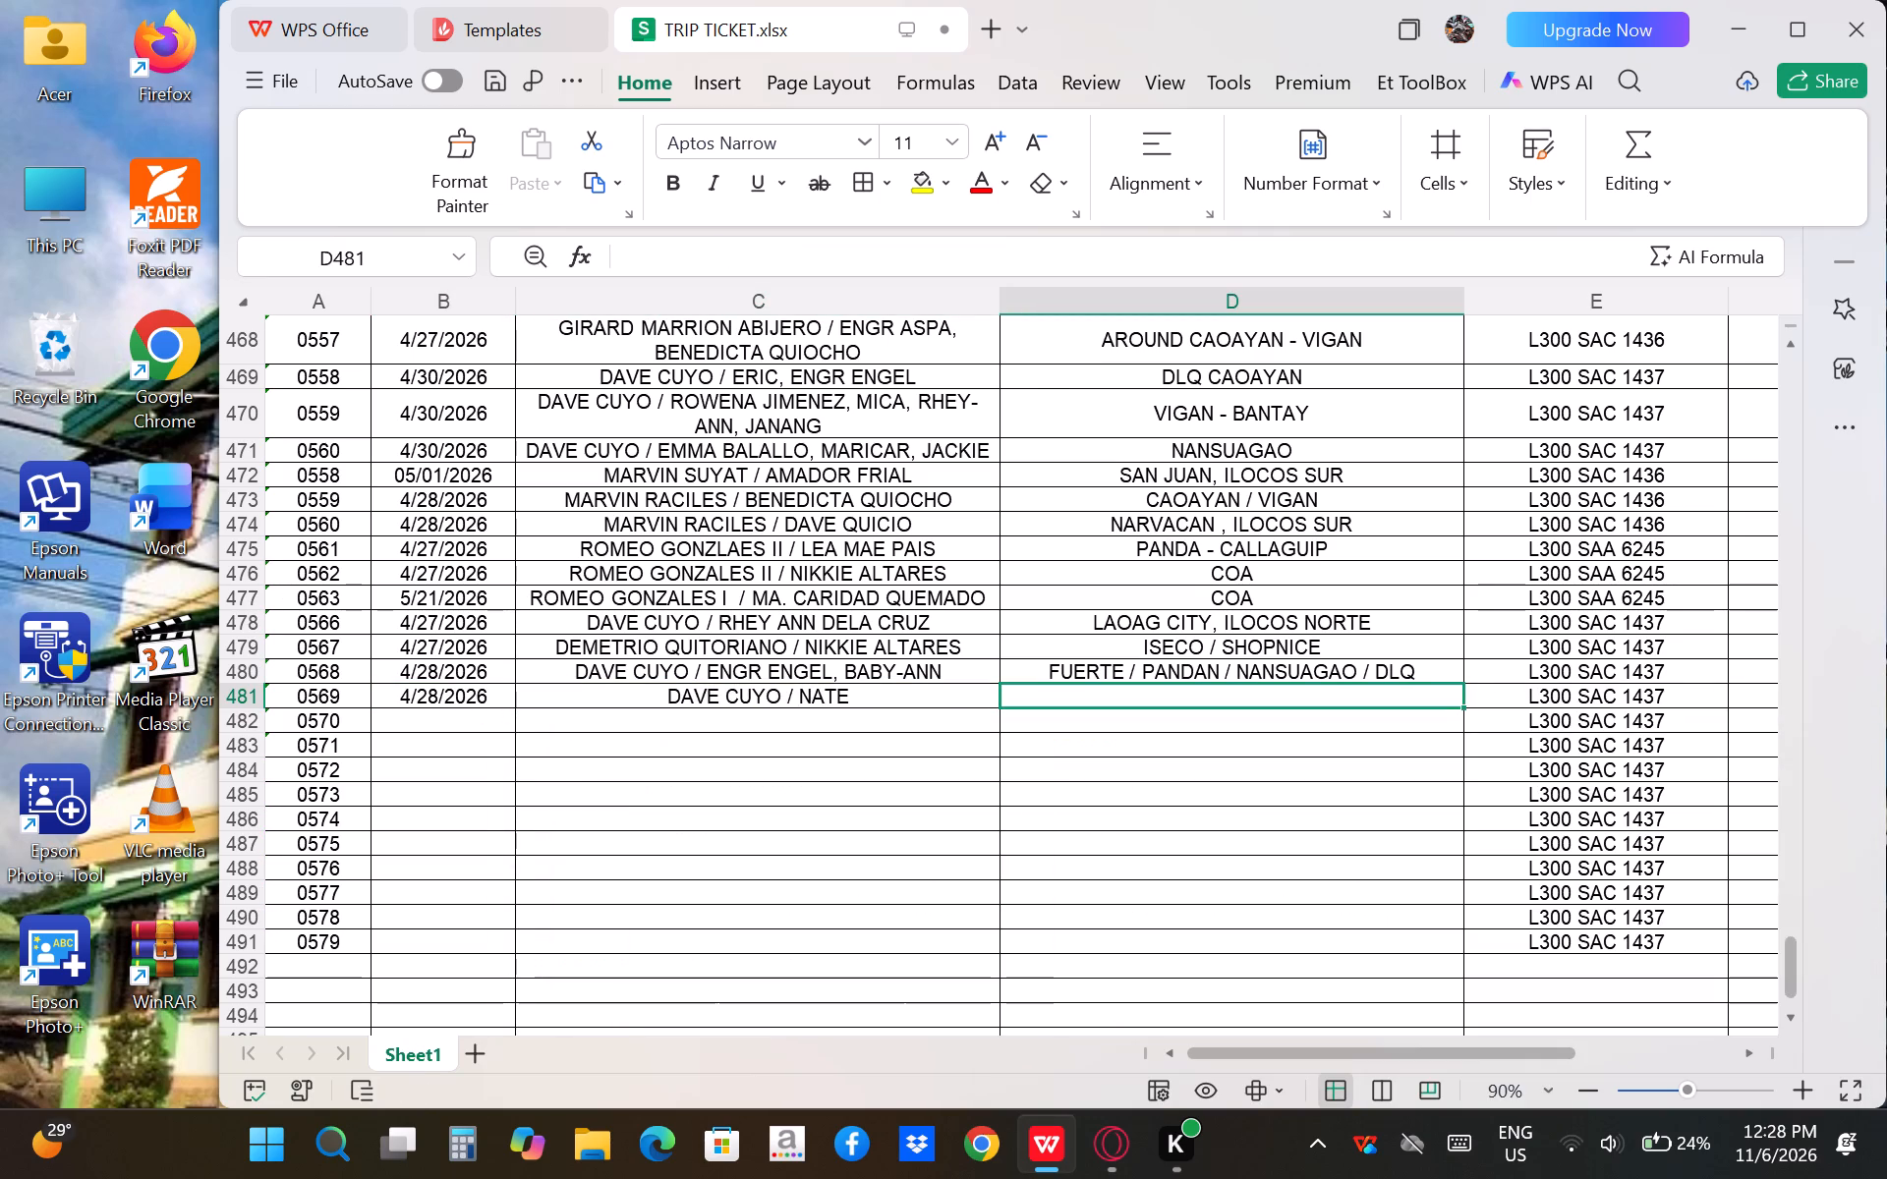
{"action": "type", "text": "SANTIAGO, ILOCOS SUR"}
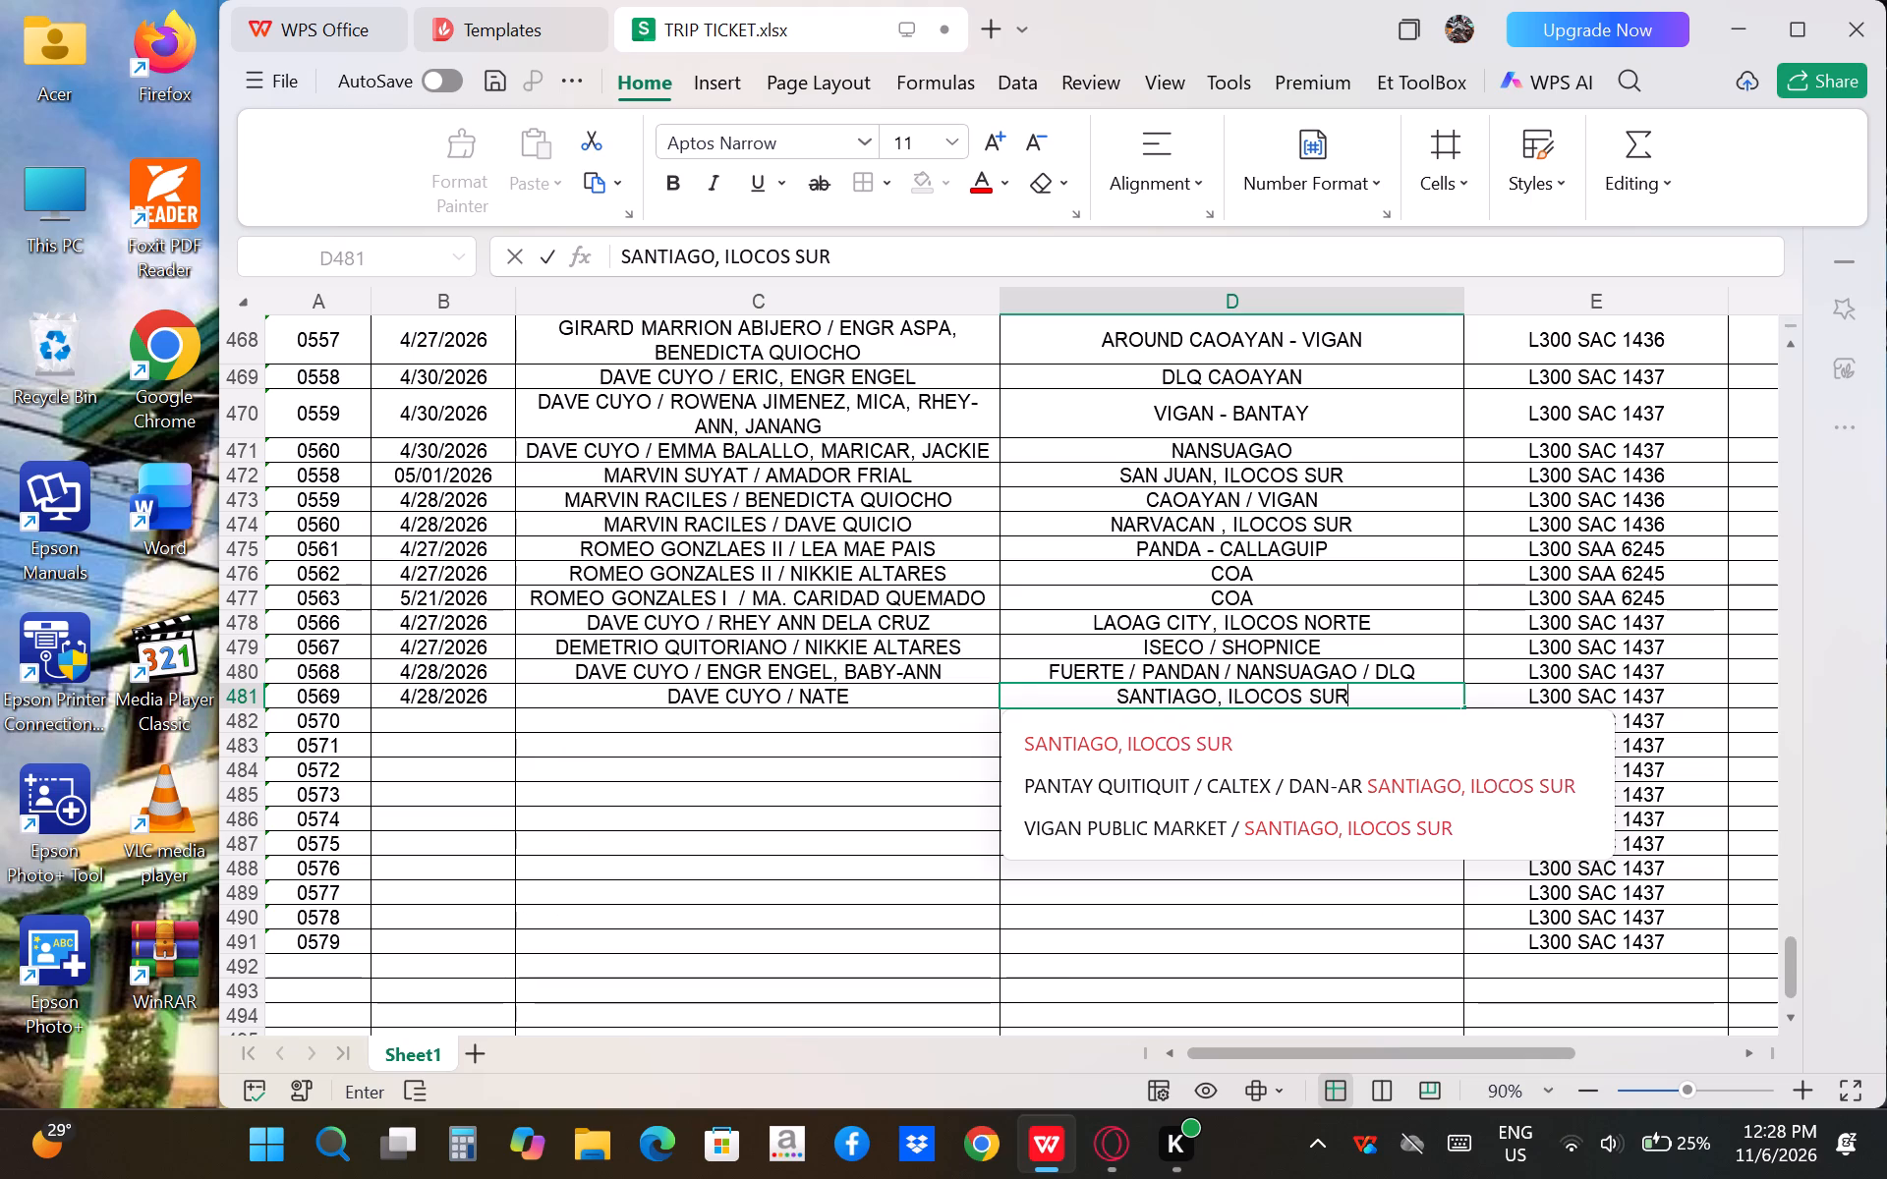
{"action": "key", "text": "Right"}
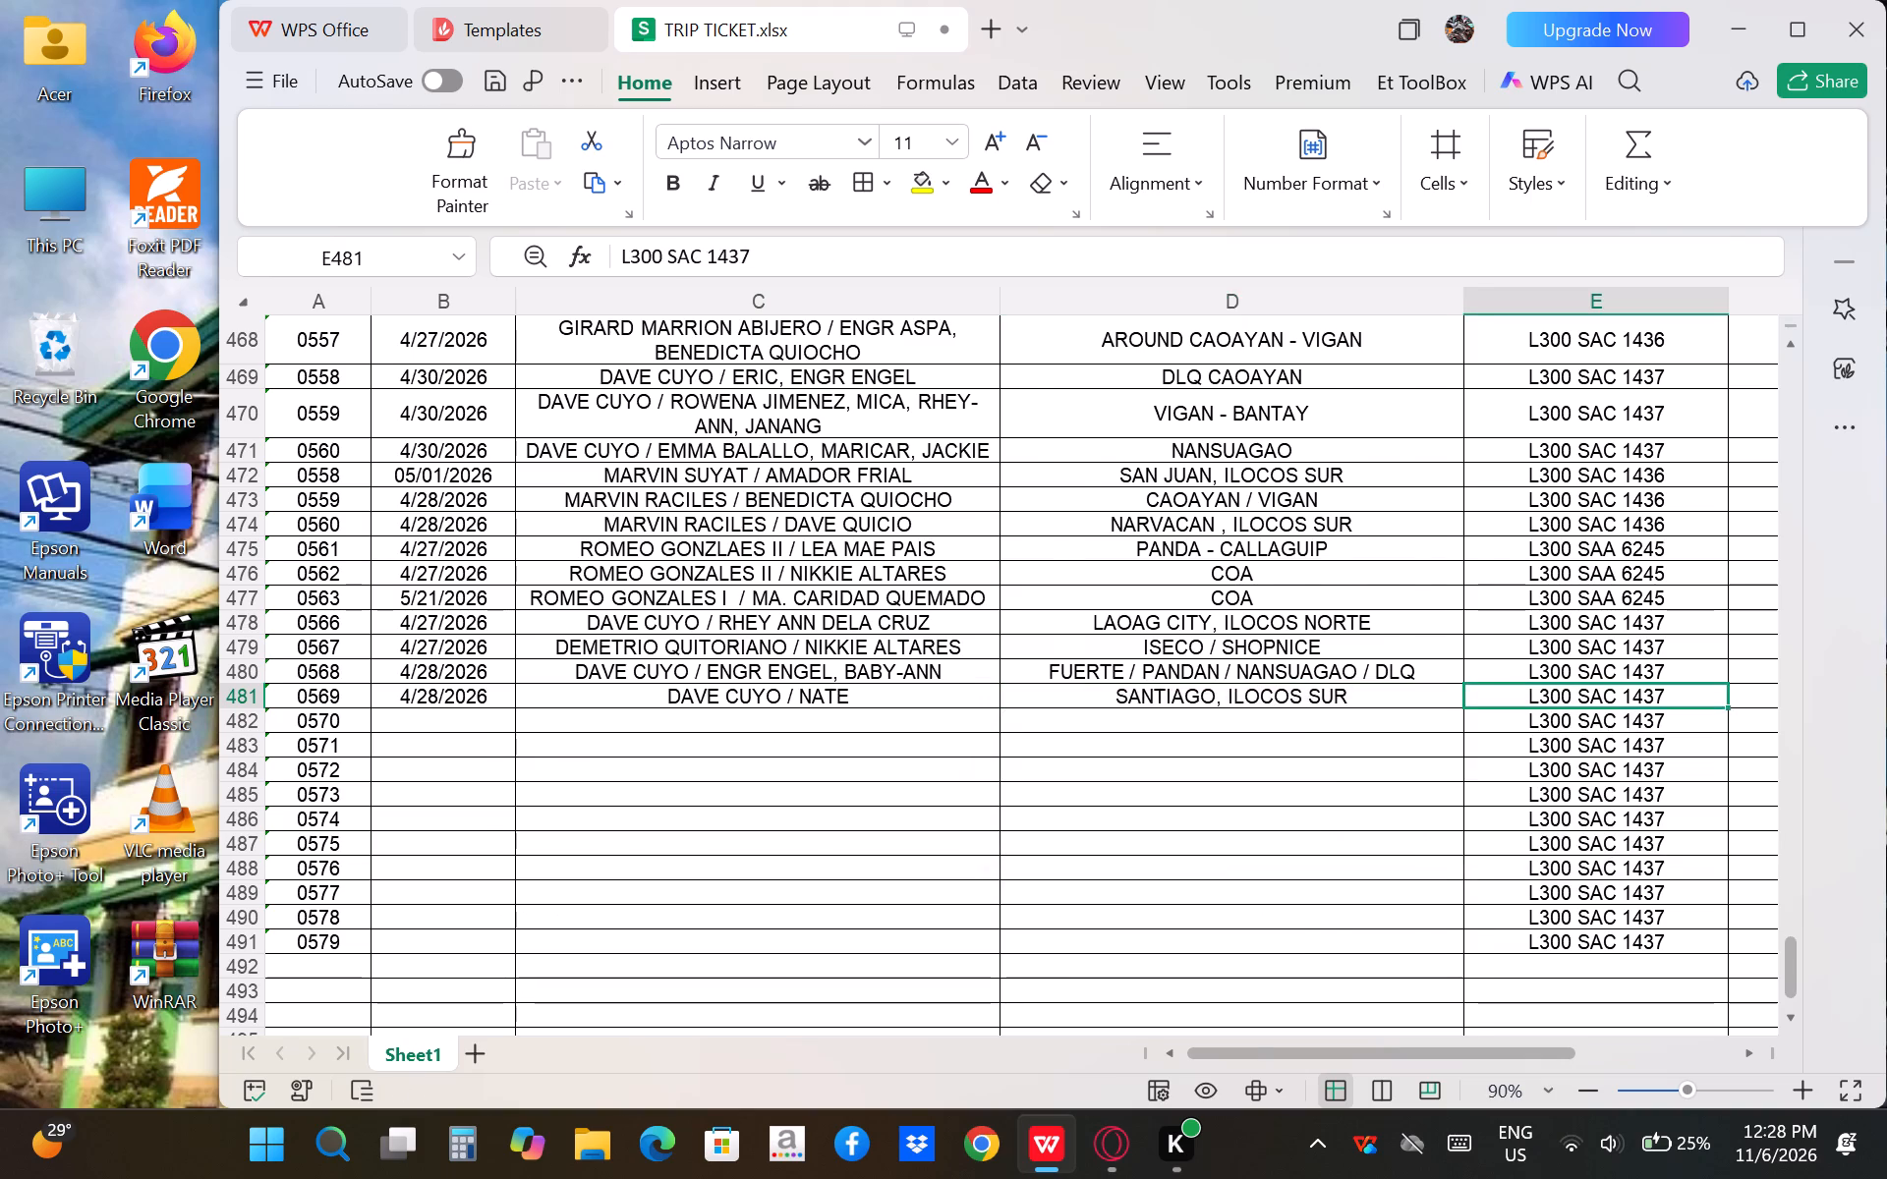
Complete row 481 with the numbers 32352 in F481 and 32488 in G481.
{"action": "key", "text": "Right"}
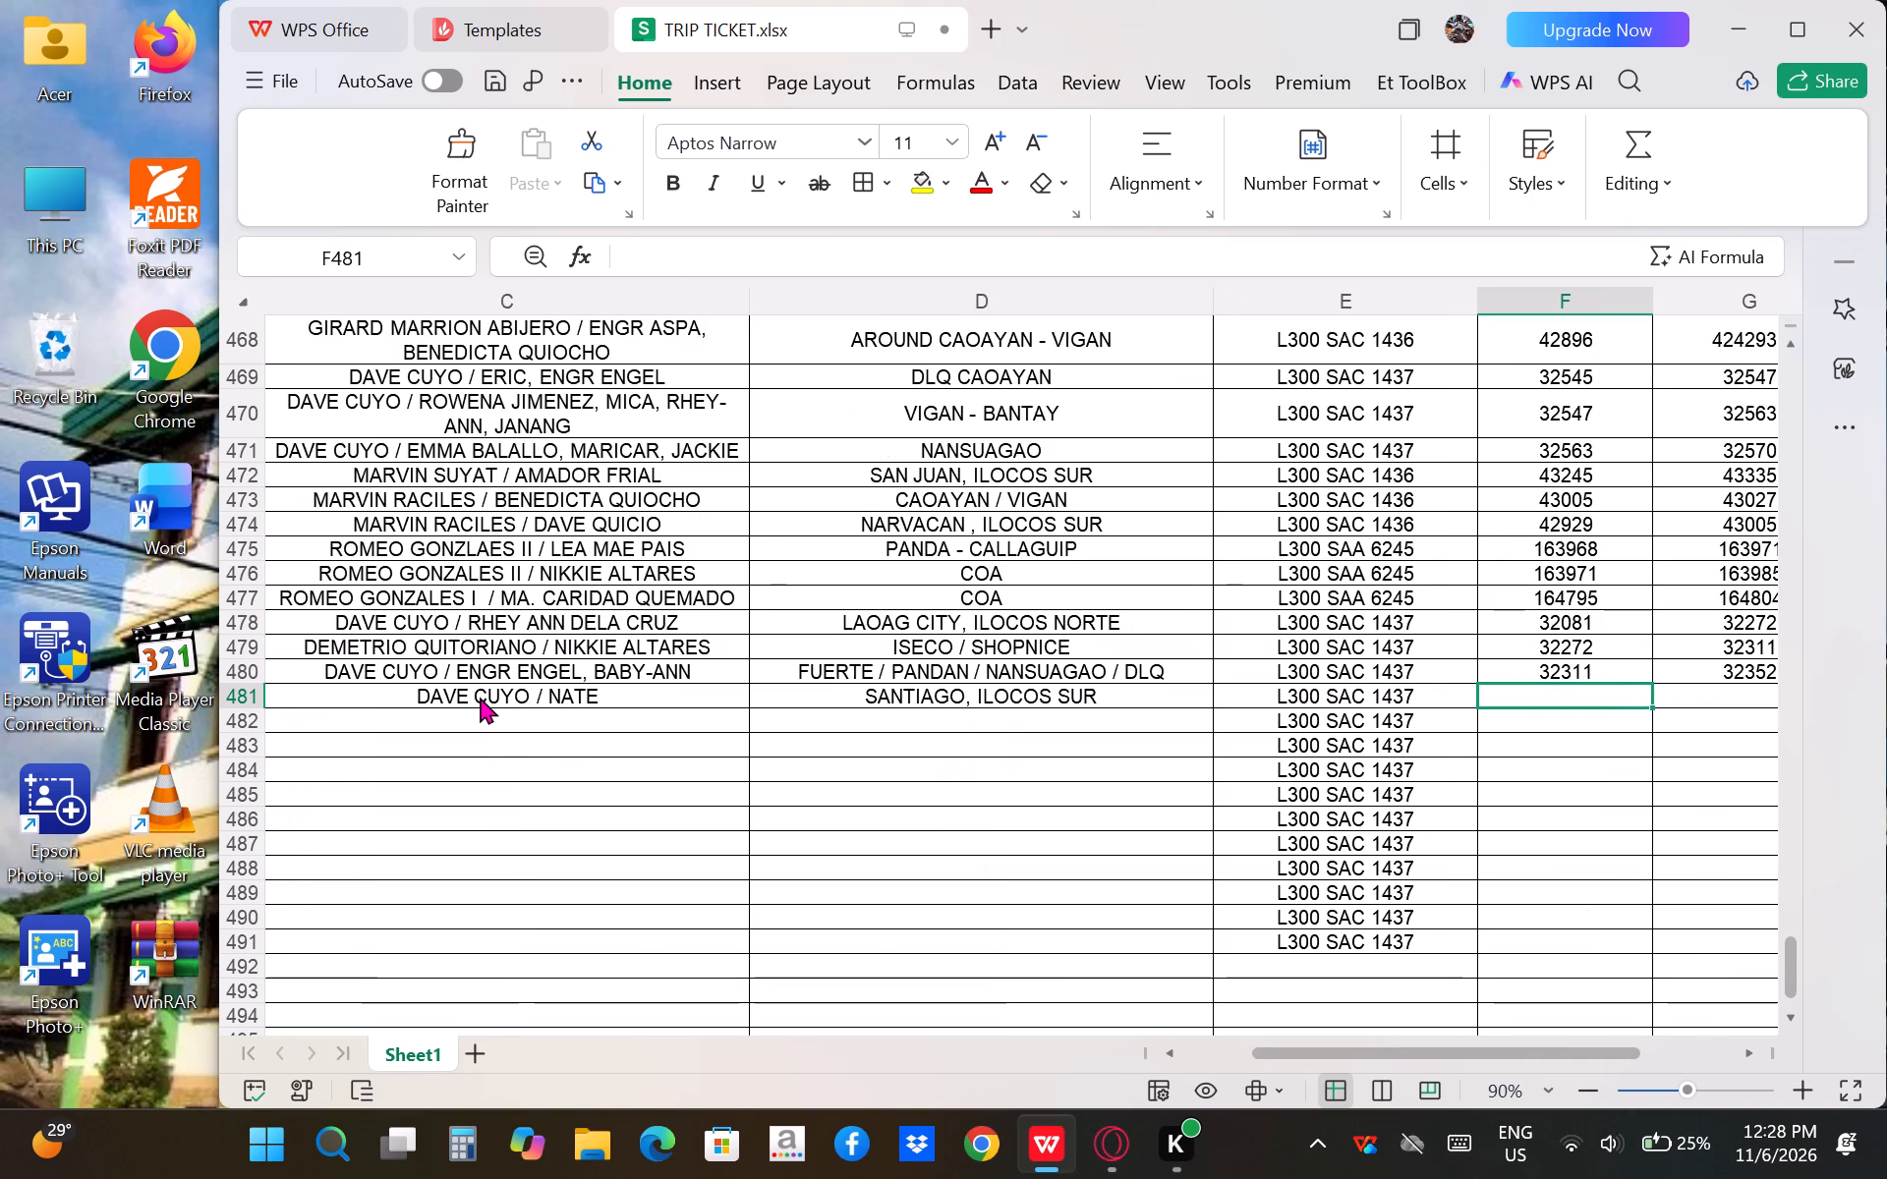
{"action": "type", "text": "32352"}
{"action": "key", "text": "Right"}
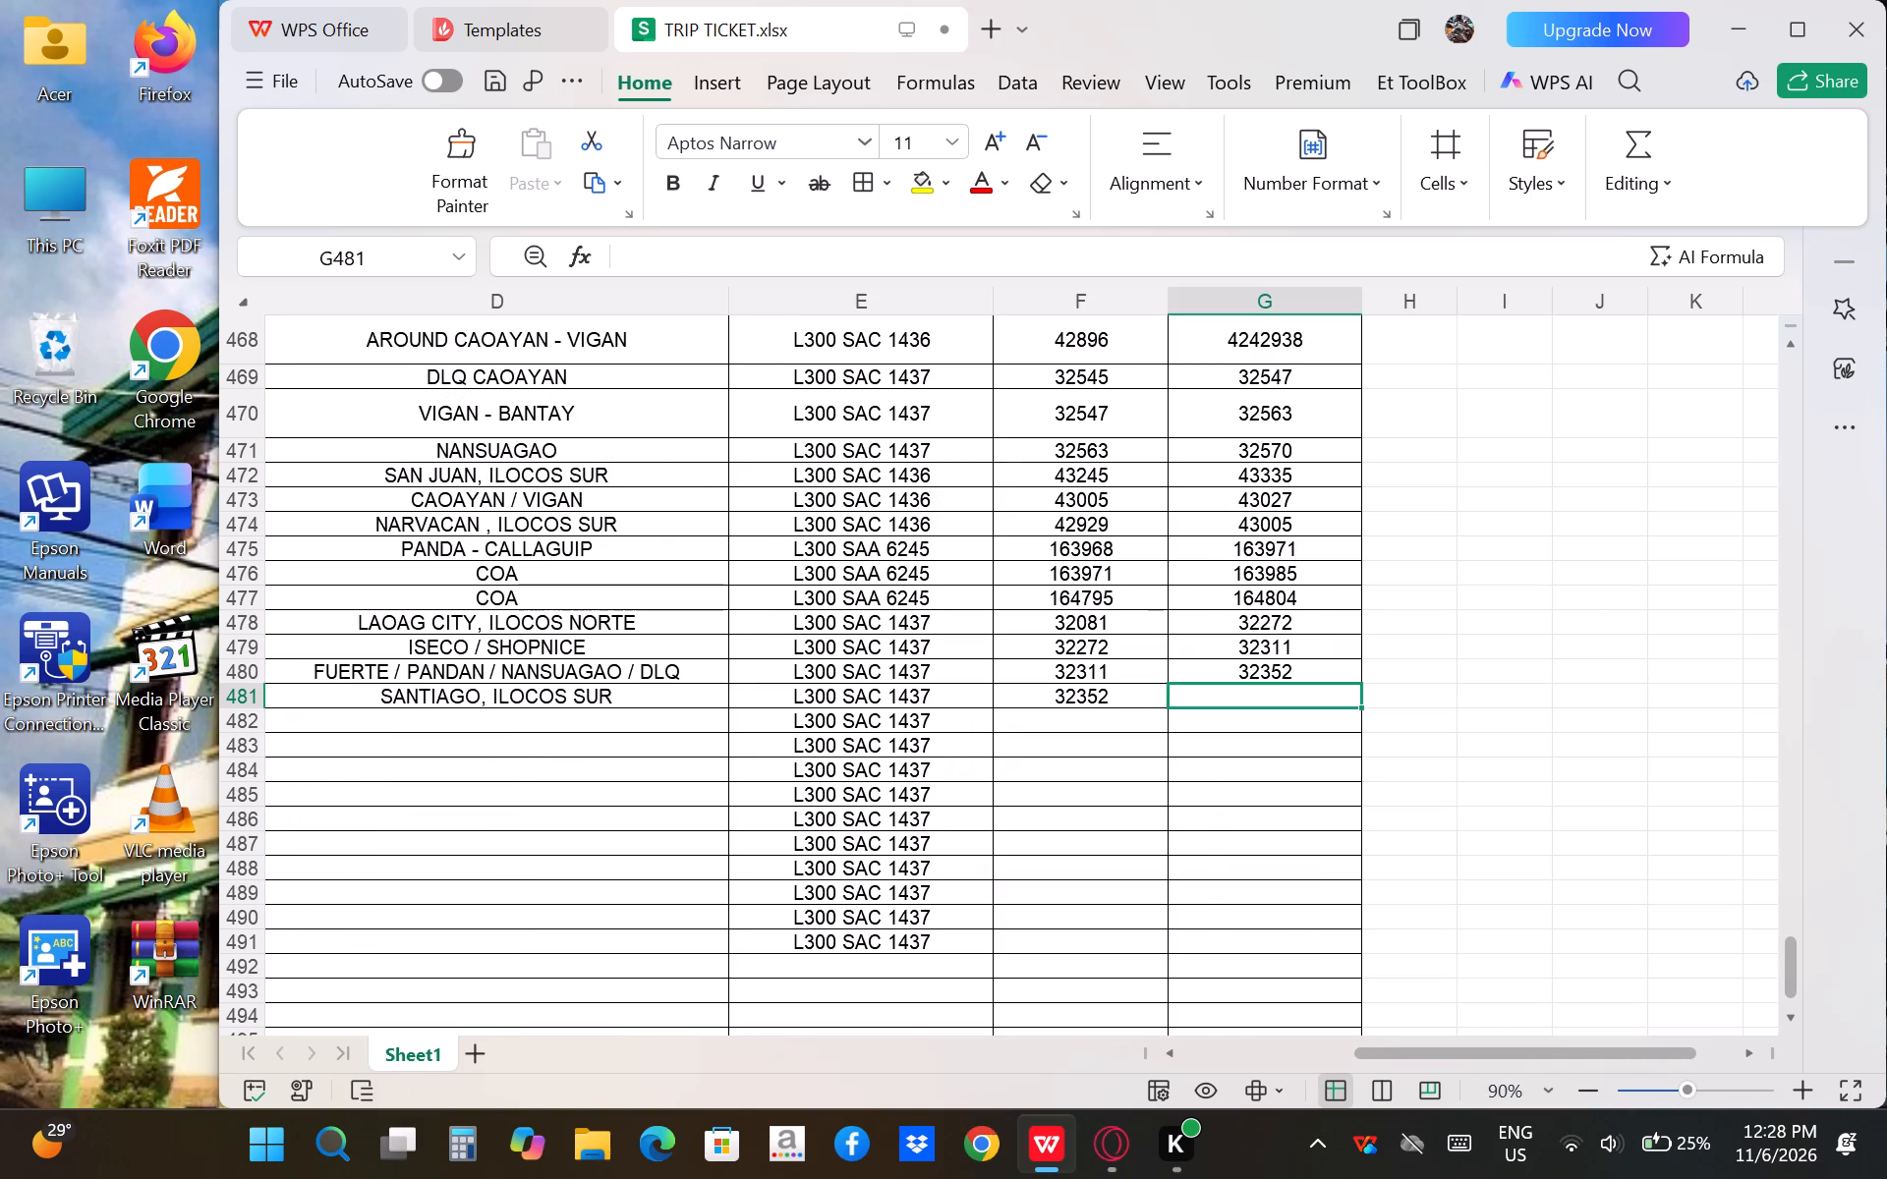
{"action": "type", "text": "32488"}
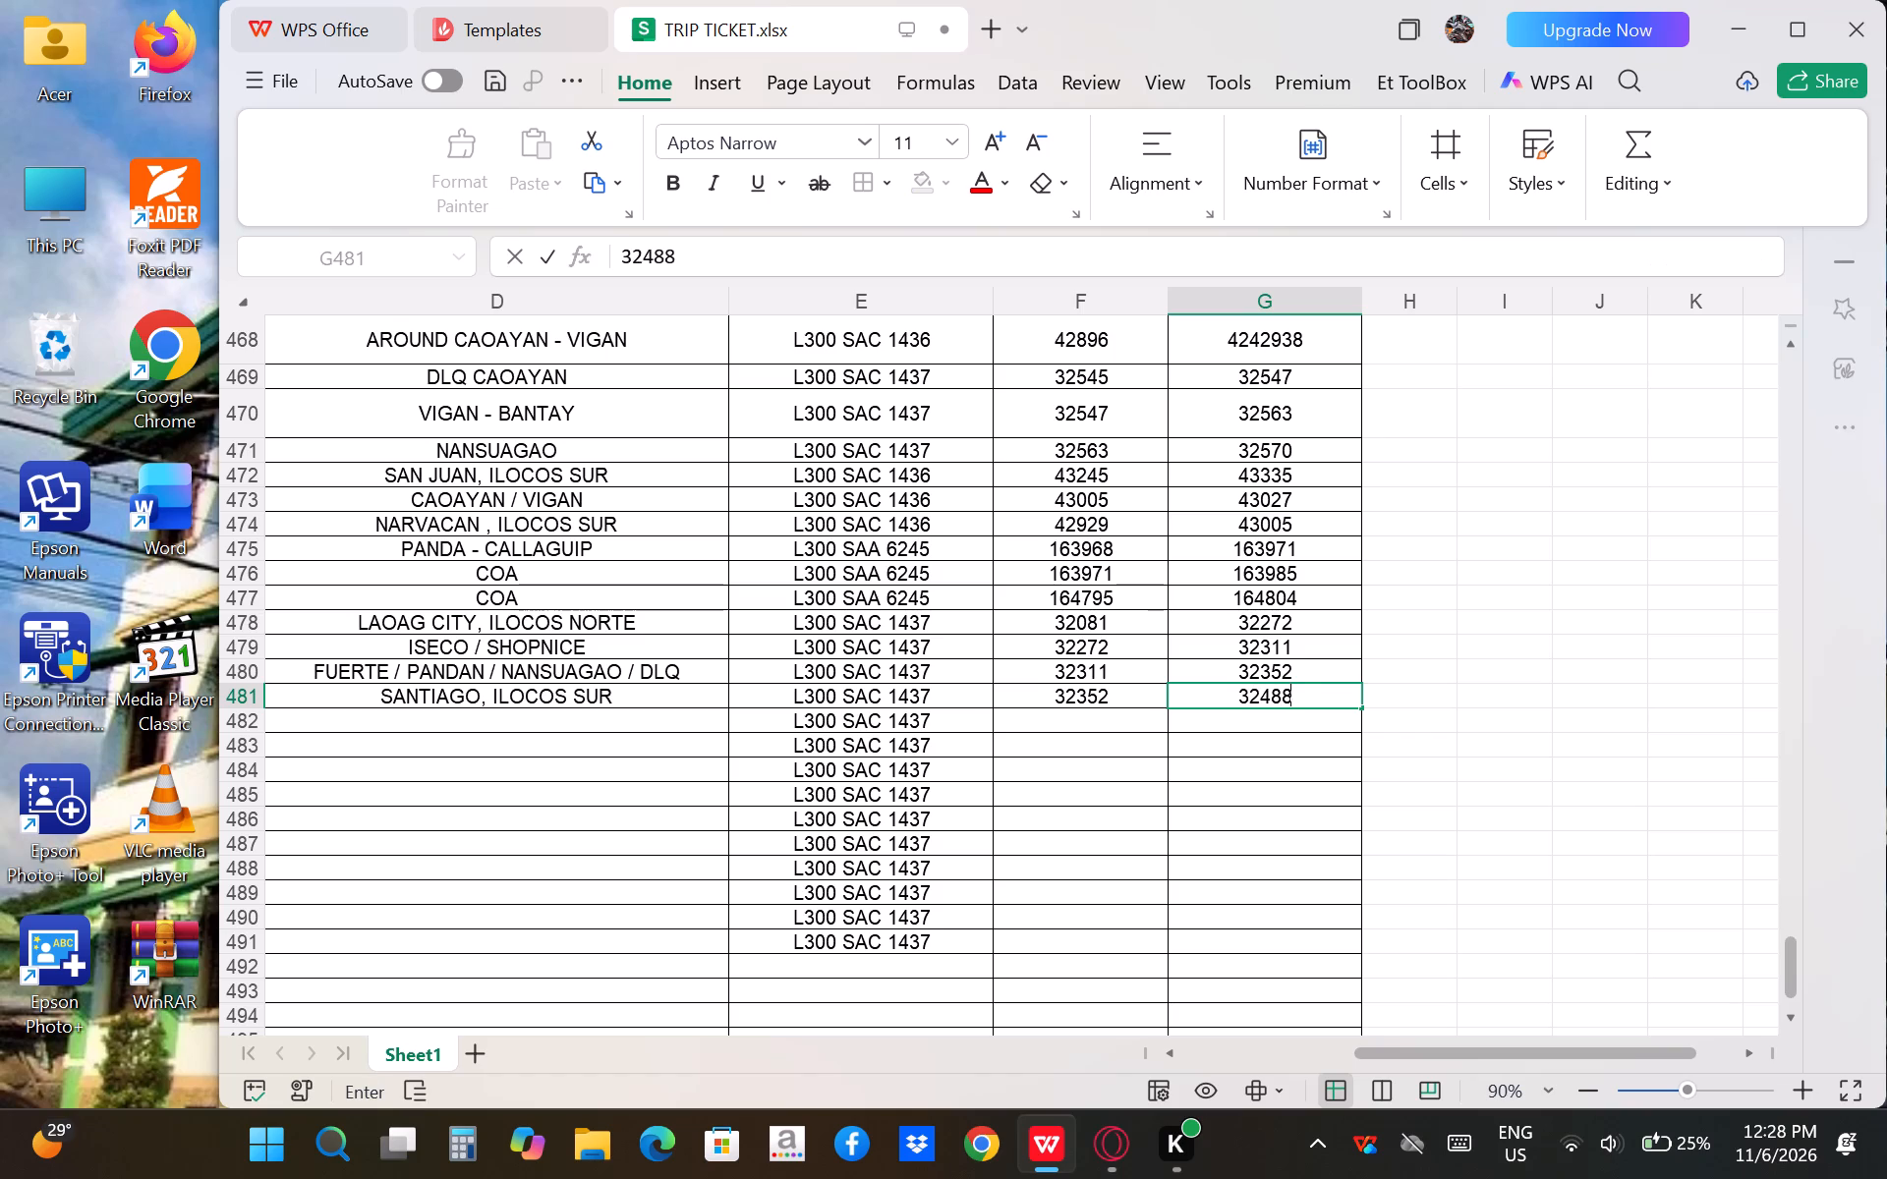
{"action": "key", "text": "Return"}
Enter the date 4/29/2026 in B482 for ticket 0570.
{"action": "left_click_drag", "start_coordinate": [1452, 1057], "coordinate": [1011, 1000]}
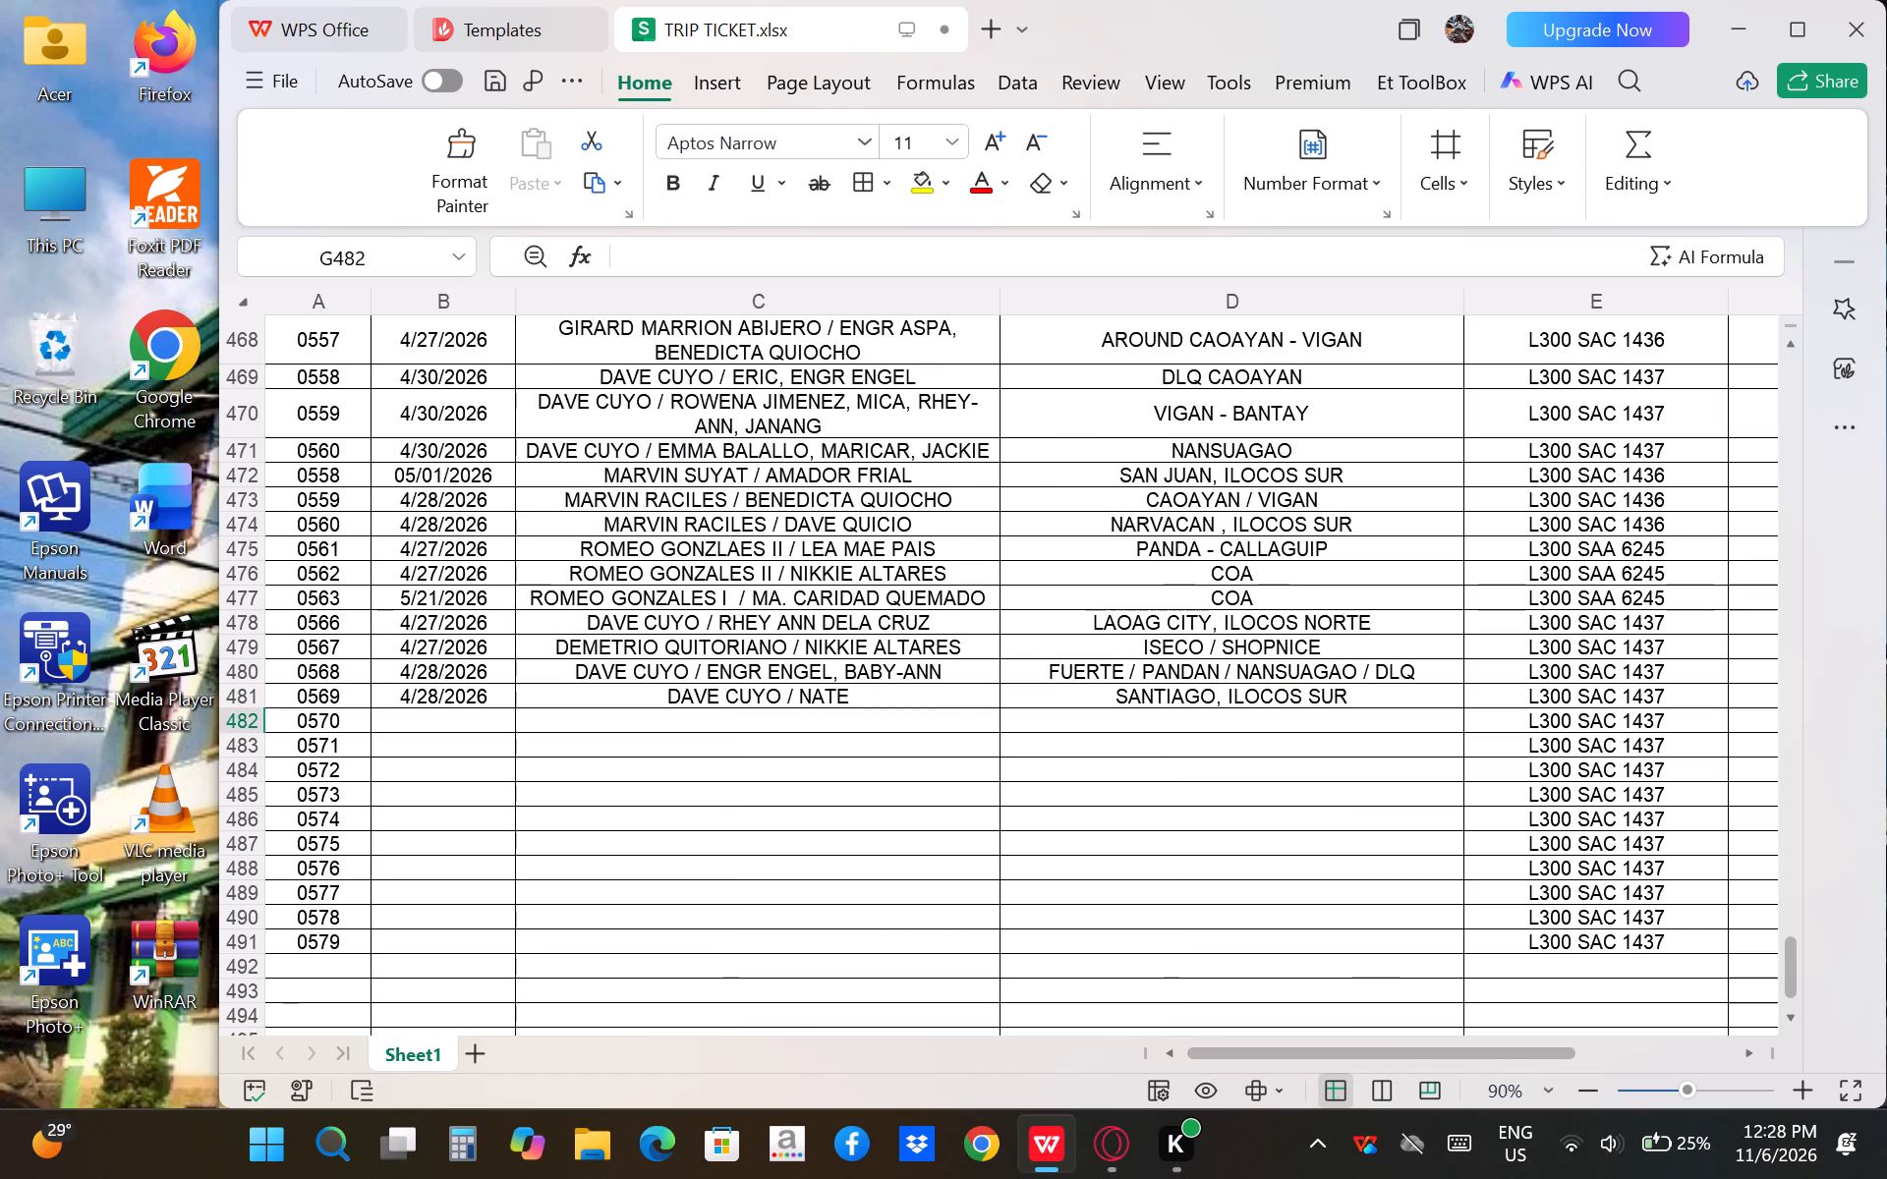
{"action": "left_click", "coordinate": [443, 715]}
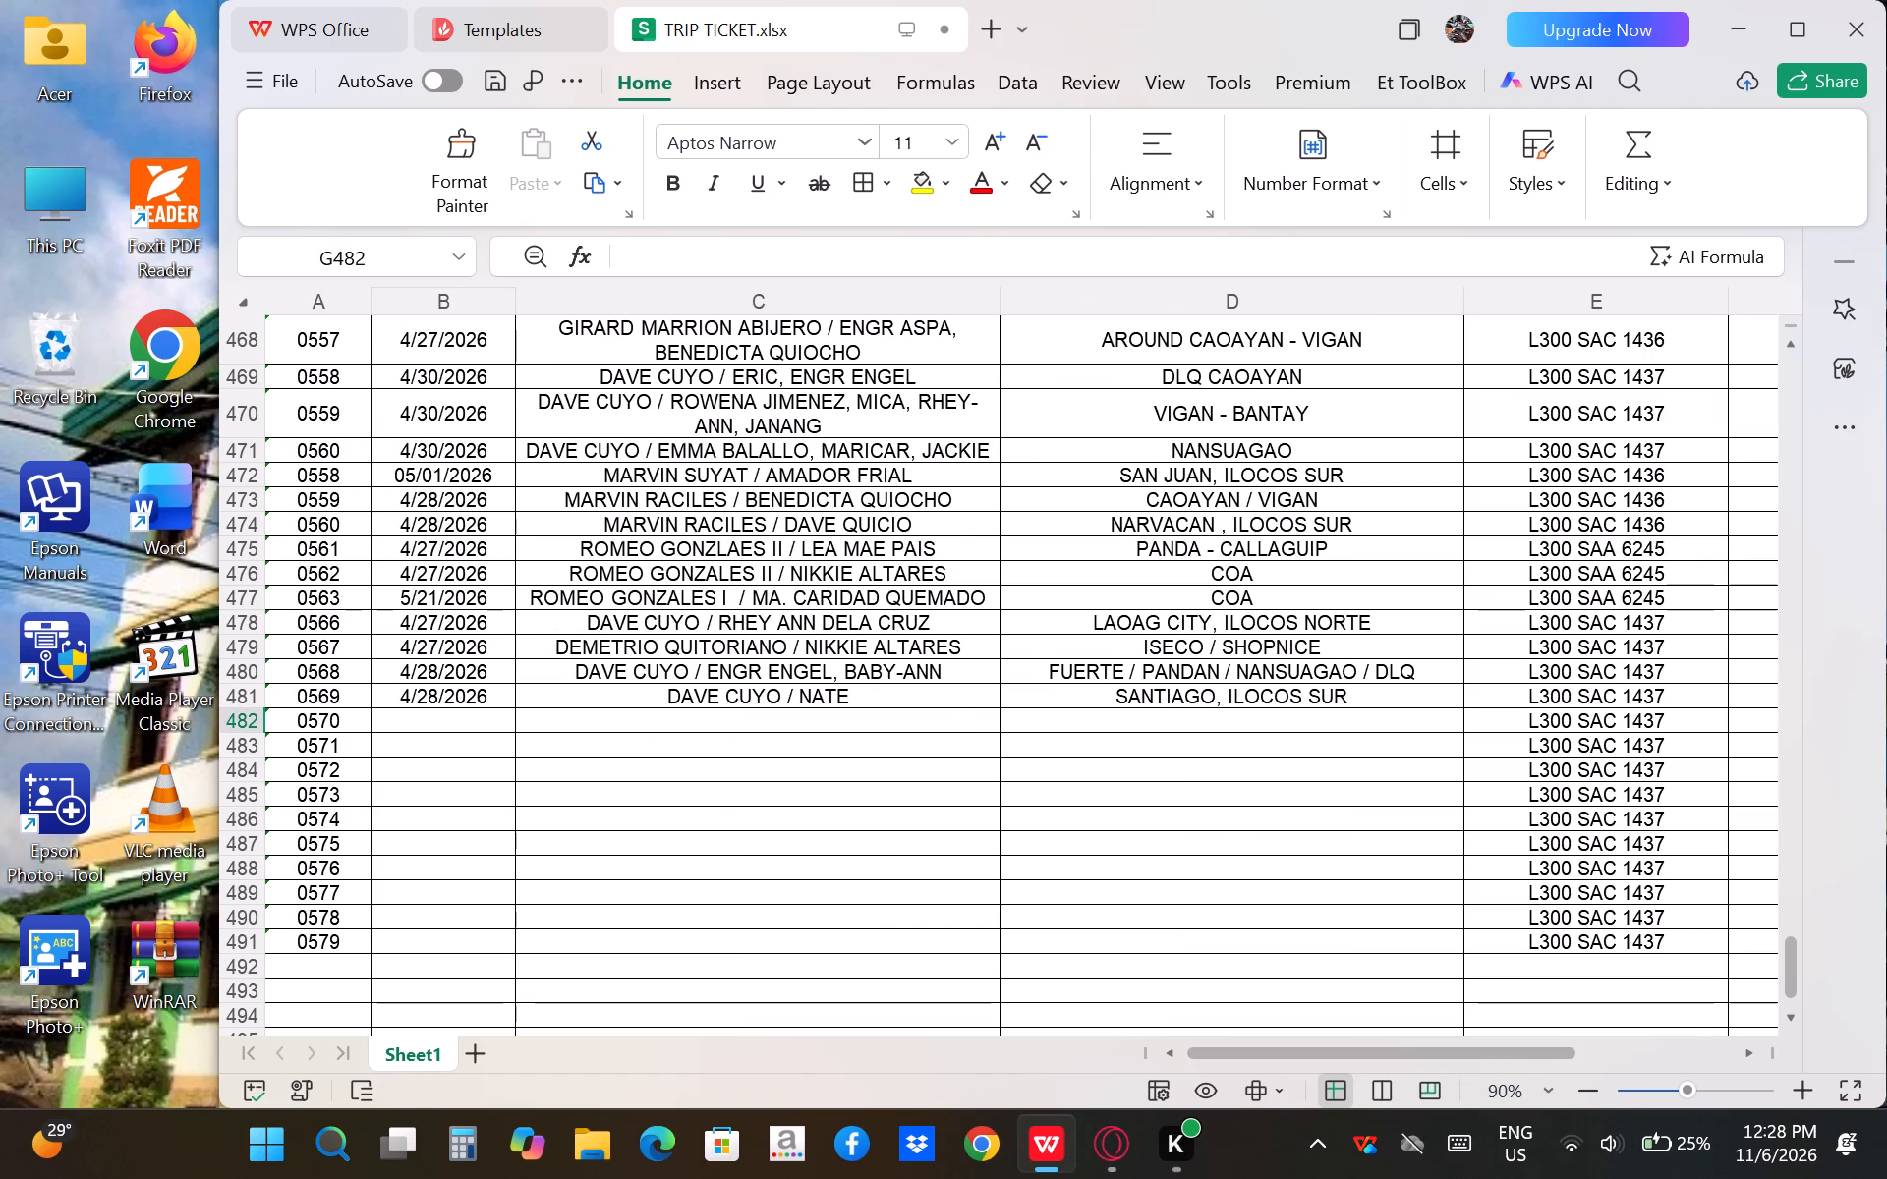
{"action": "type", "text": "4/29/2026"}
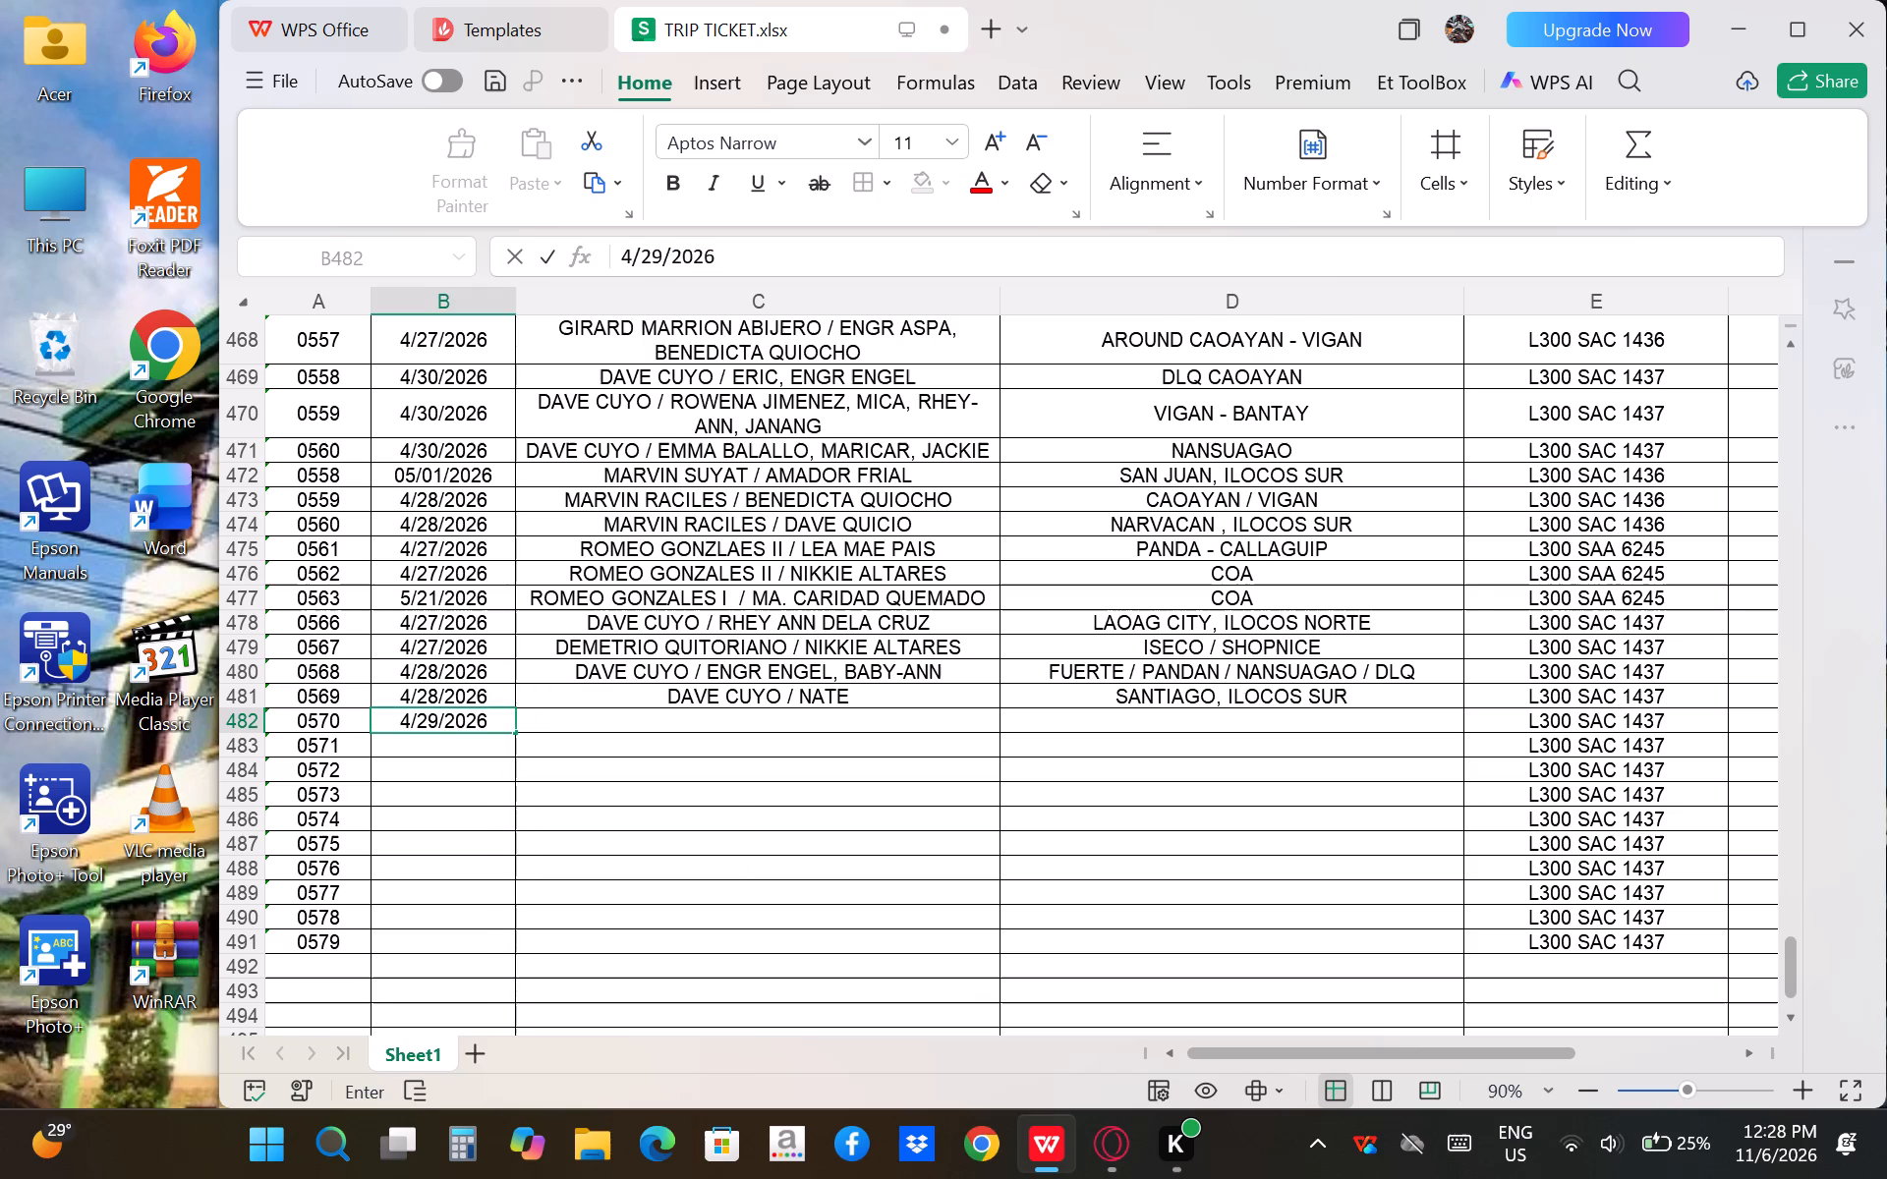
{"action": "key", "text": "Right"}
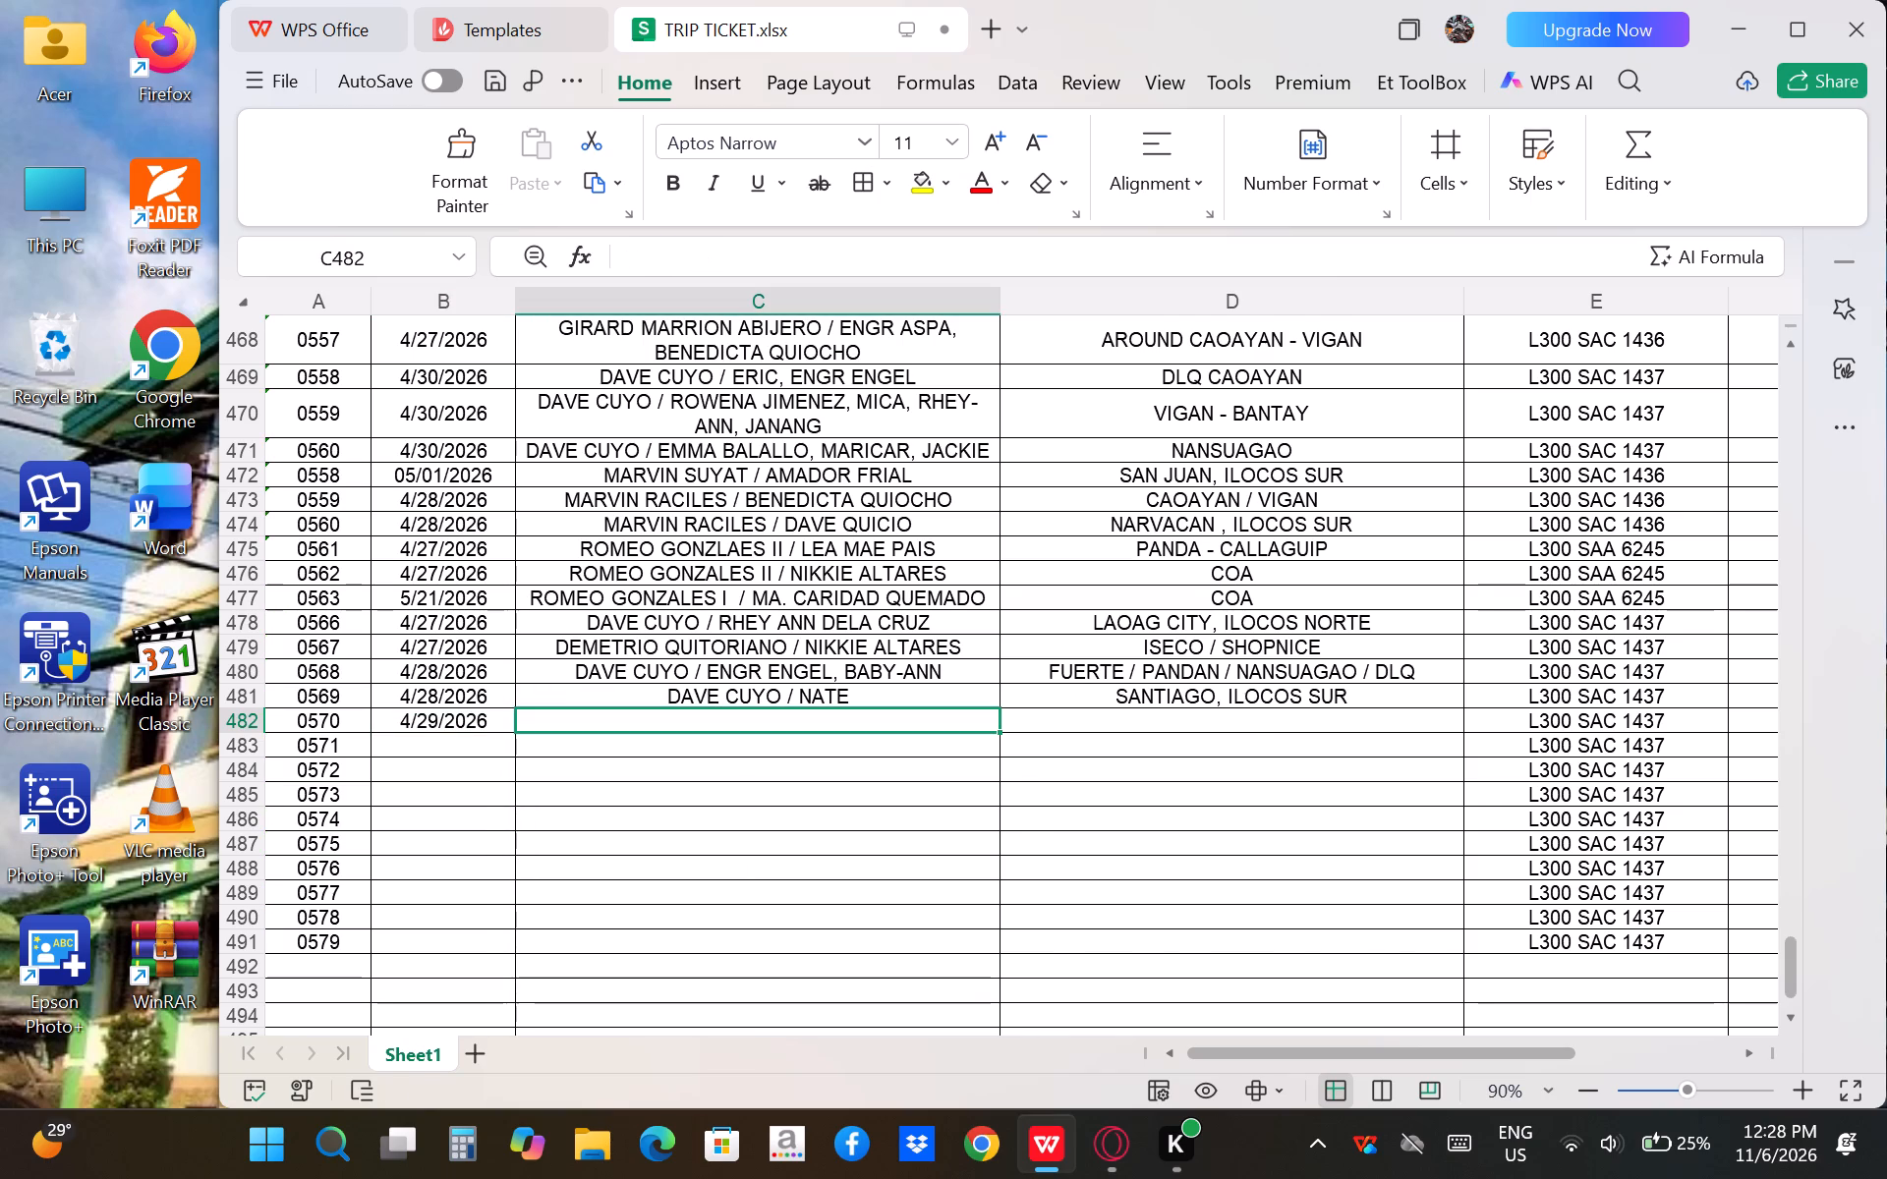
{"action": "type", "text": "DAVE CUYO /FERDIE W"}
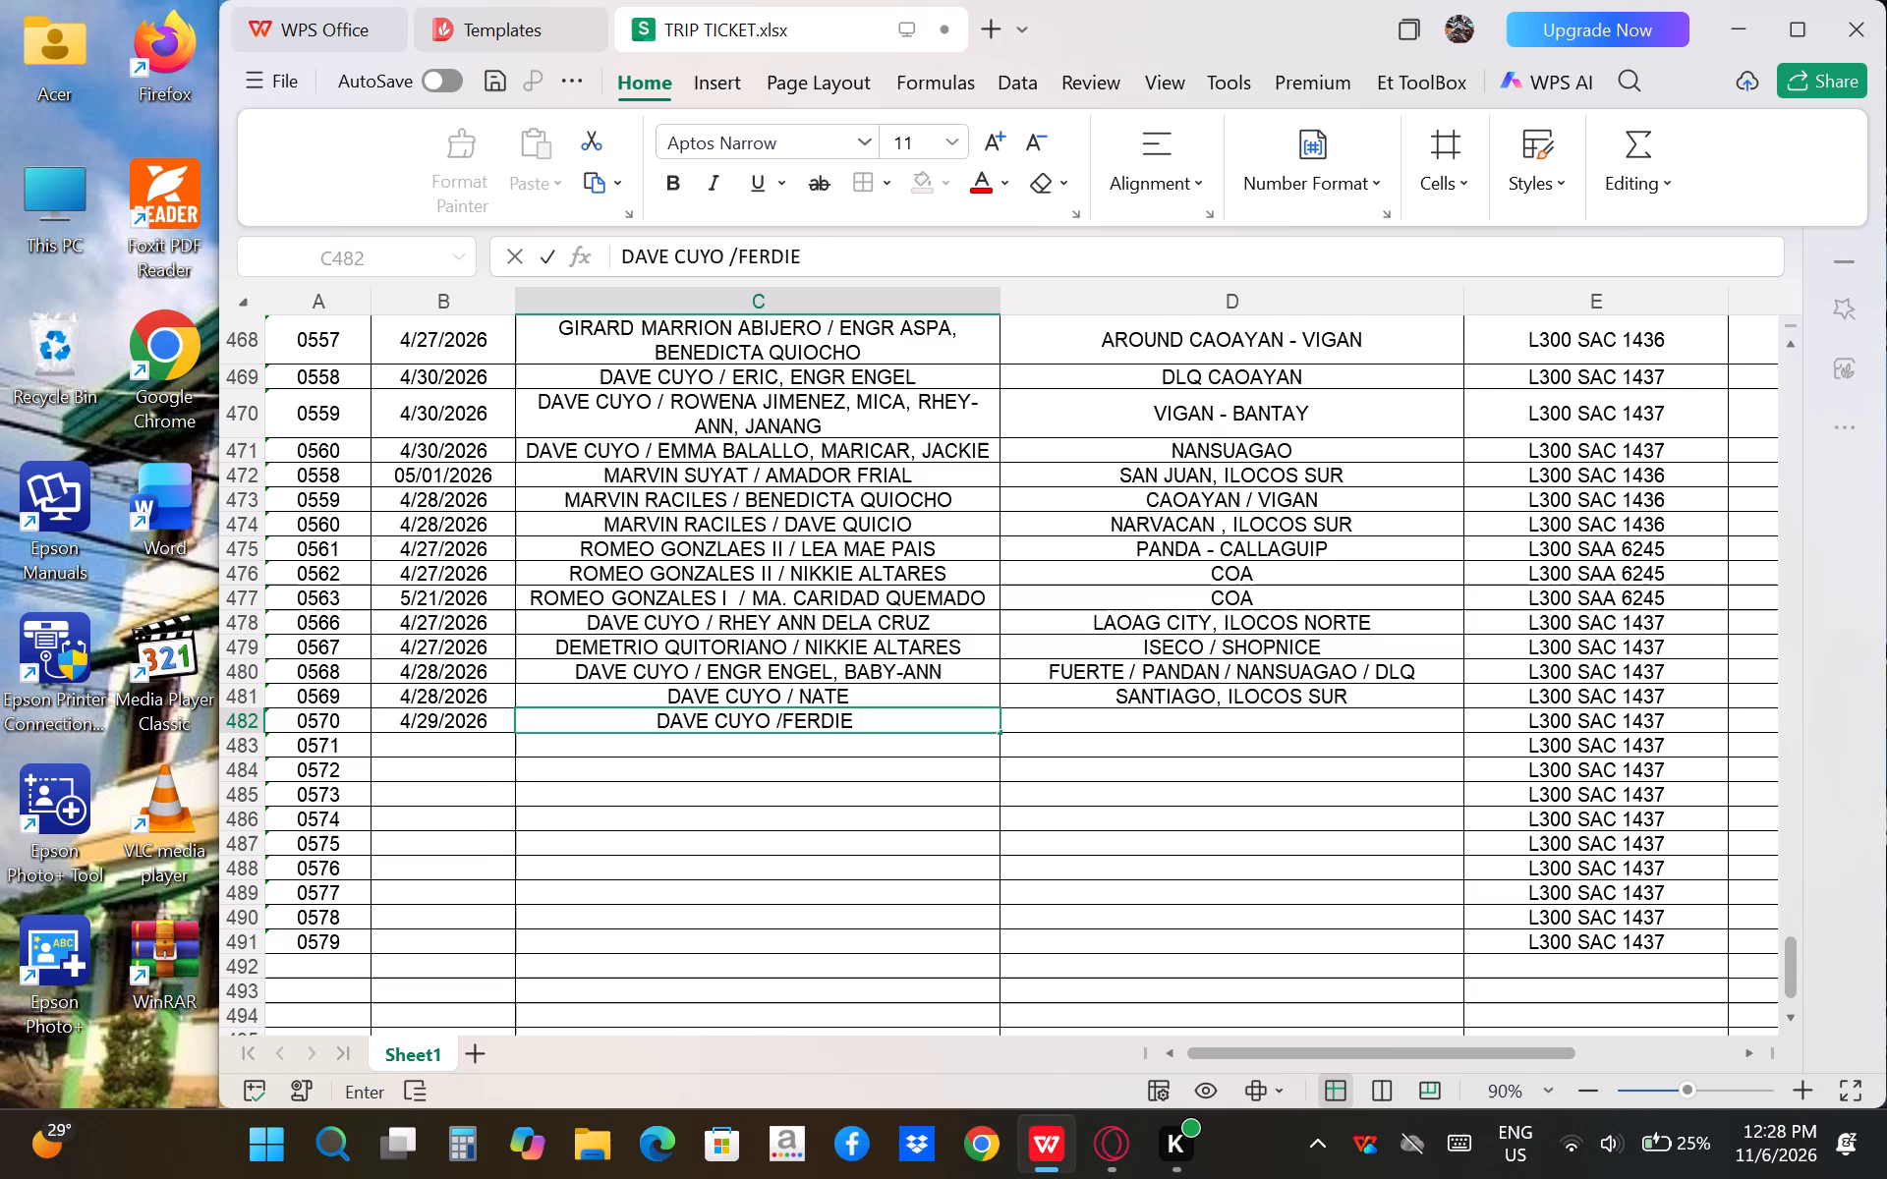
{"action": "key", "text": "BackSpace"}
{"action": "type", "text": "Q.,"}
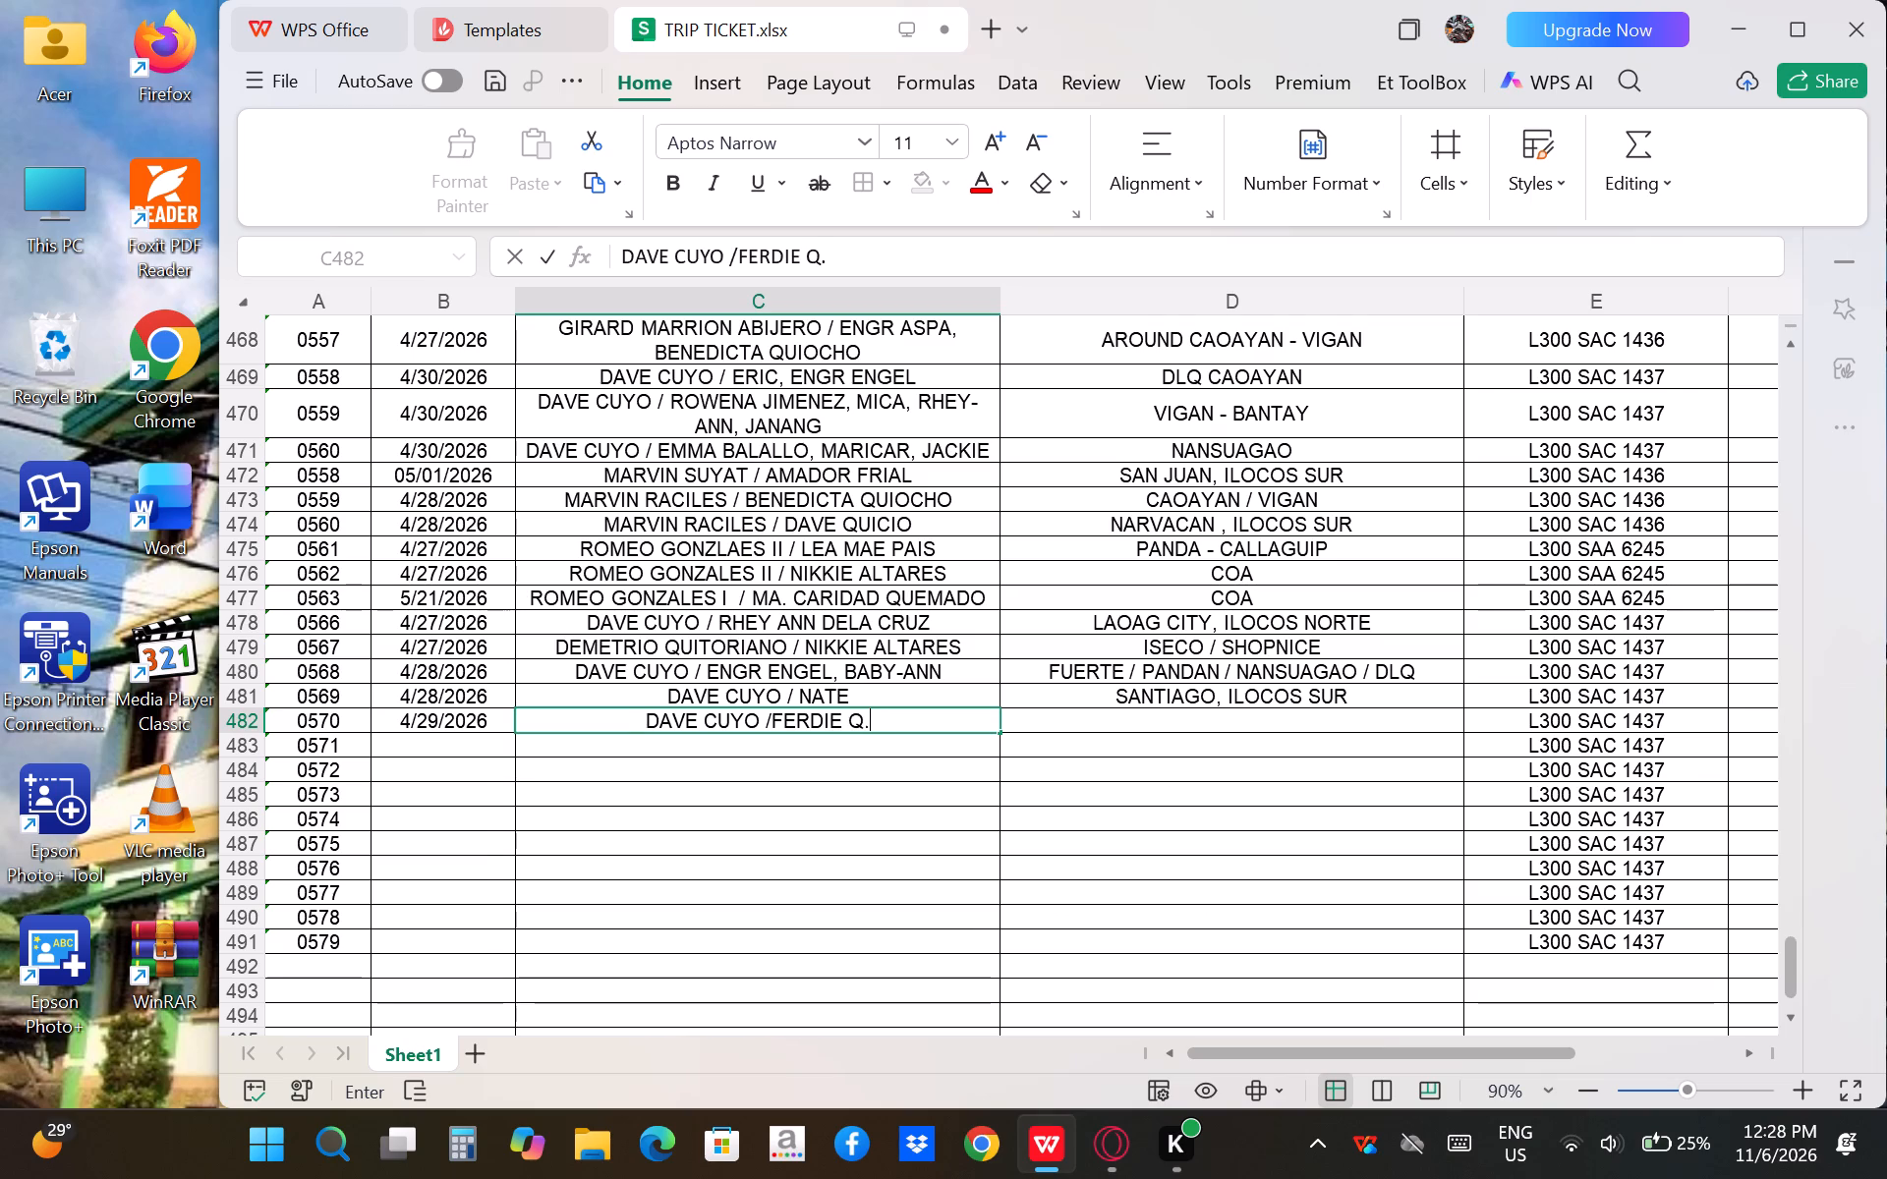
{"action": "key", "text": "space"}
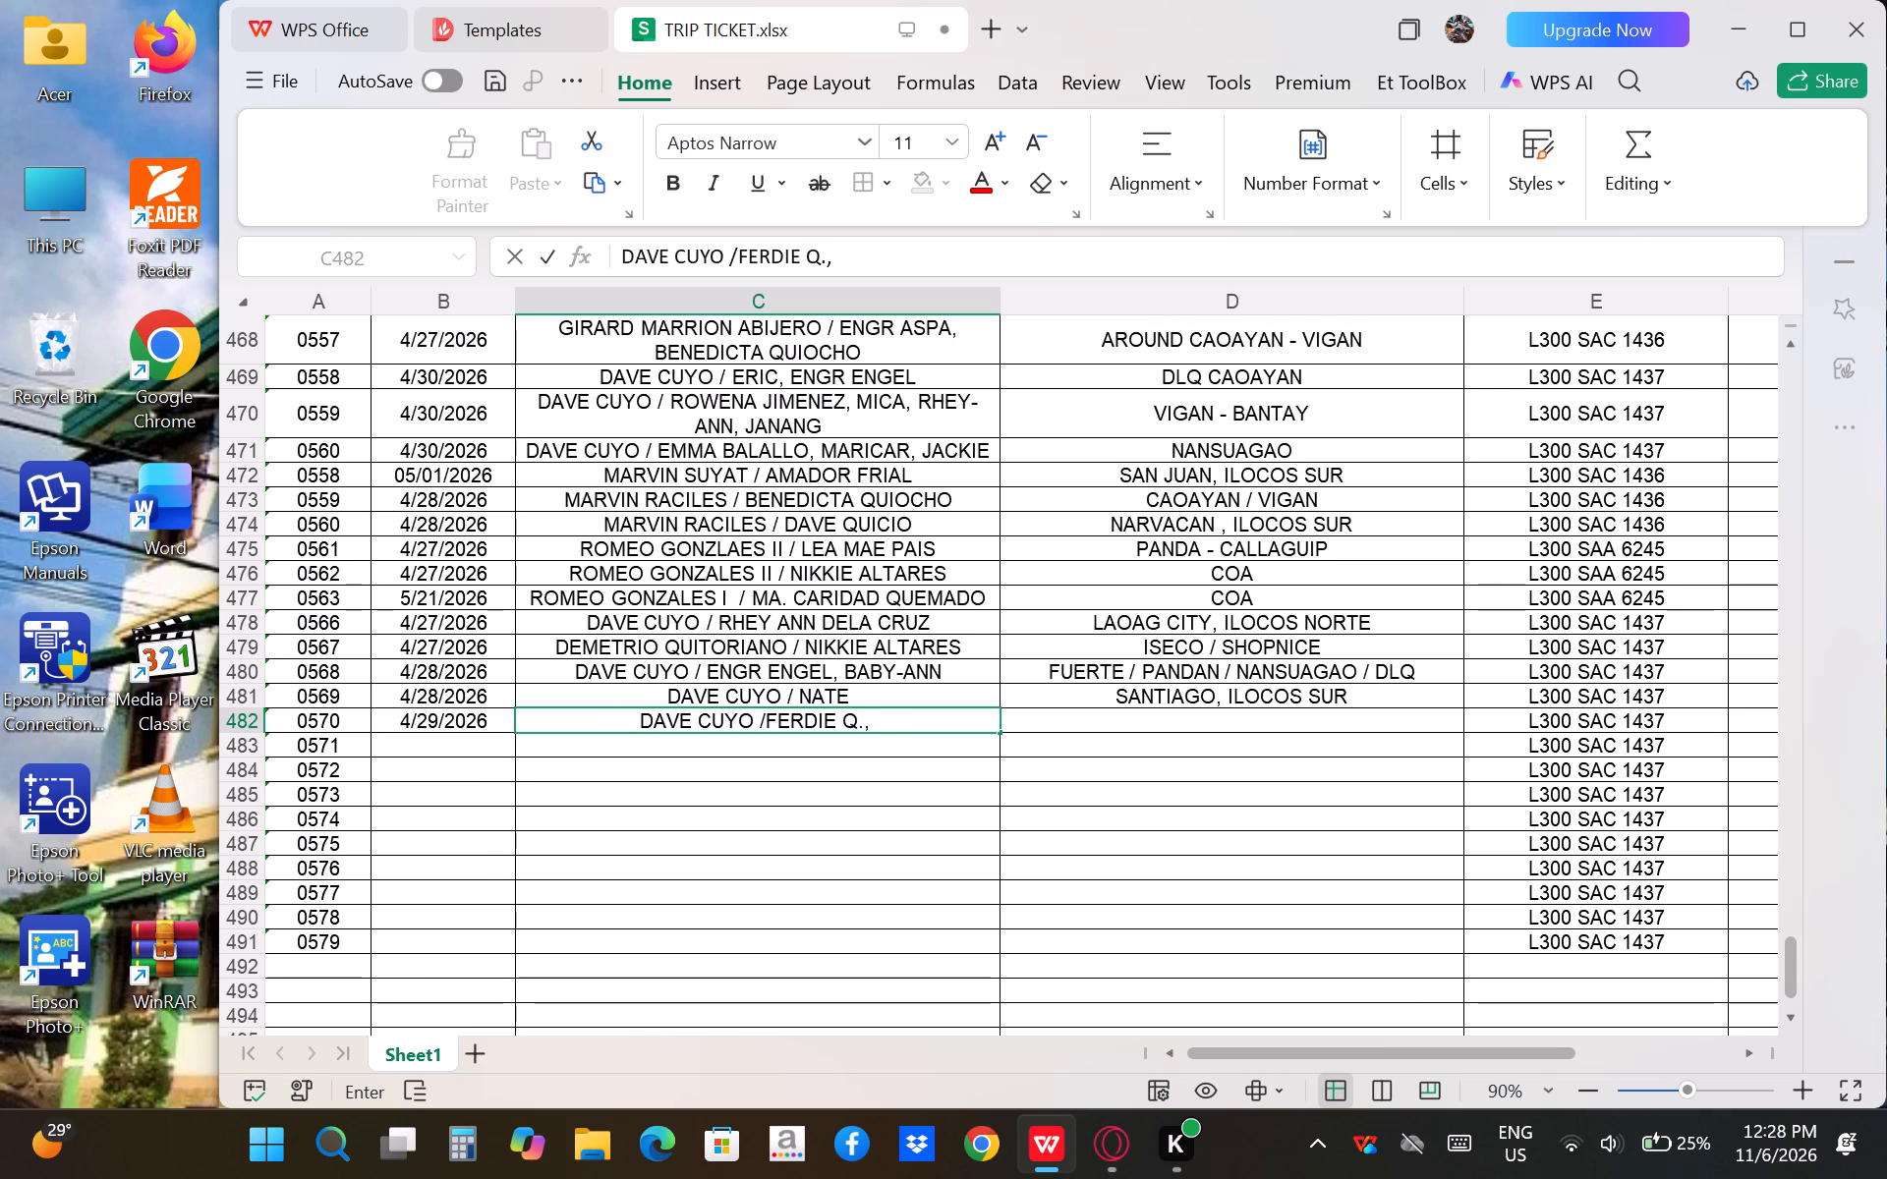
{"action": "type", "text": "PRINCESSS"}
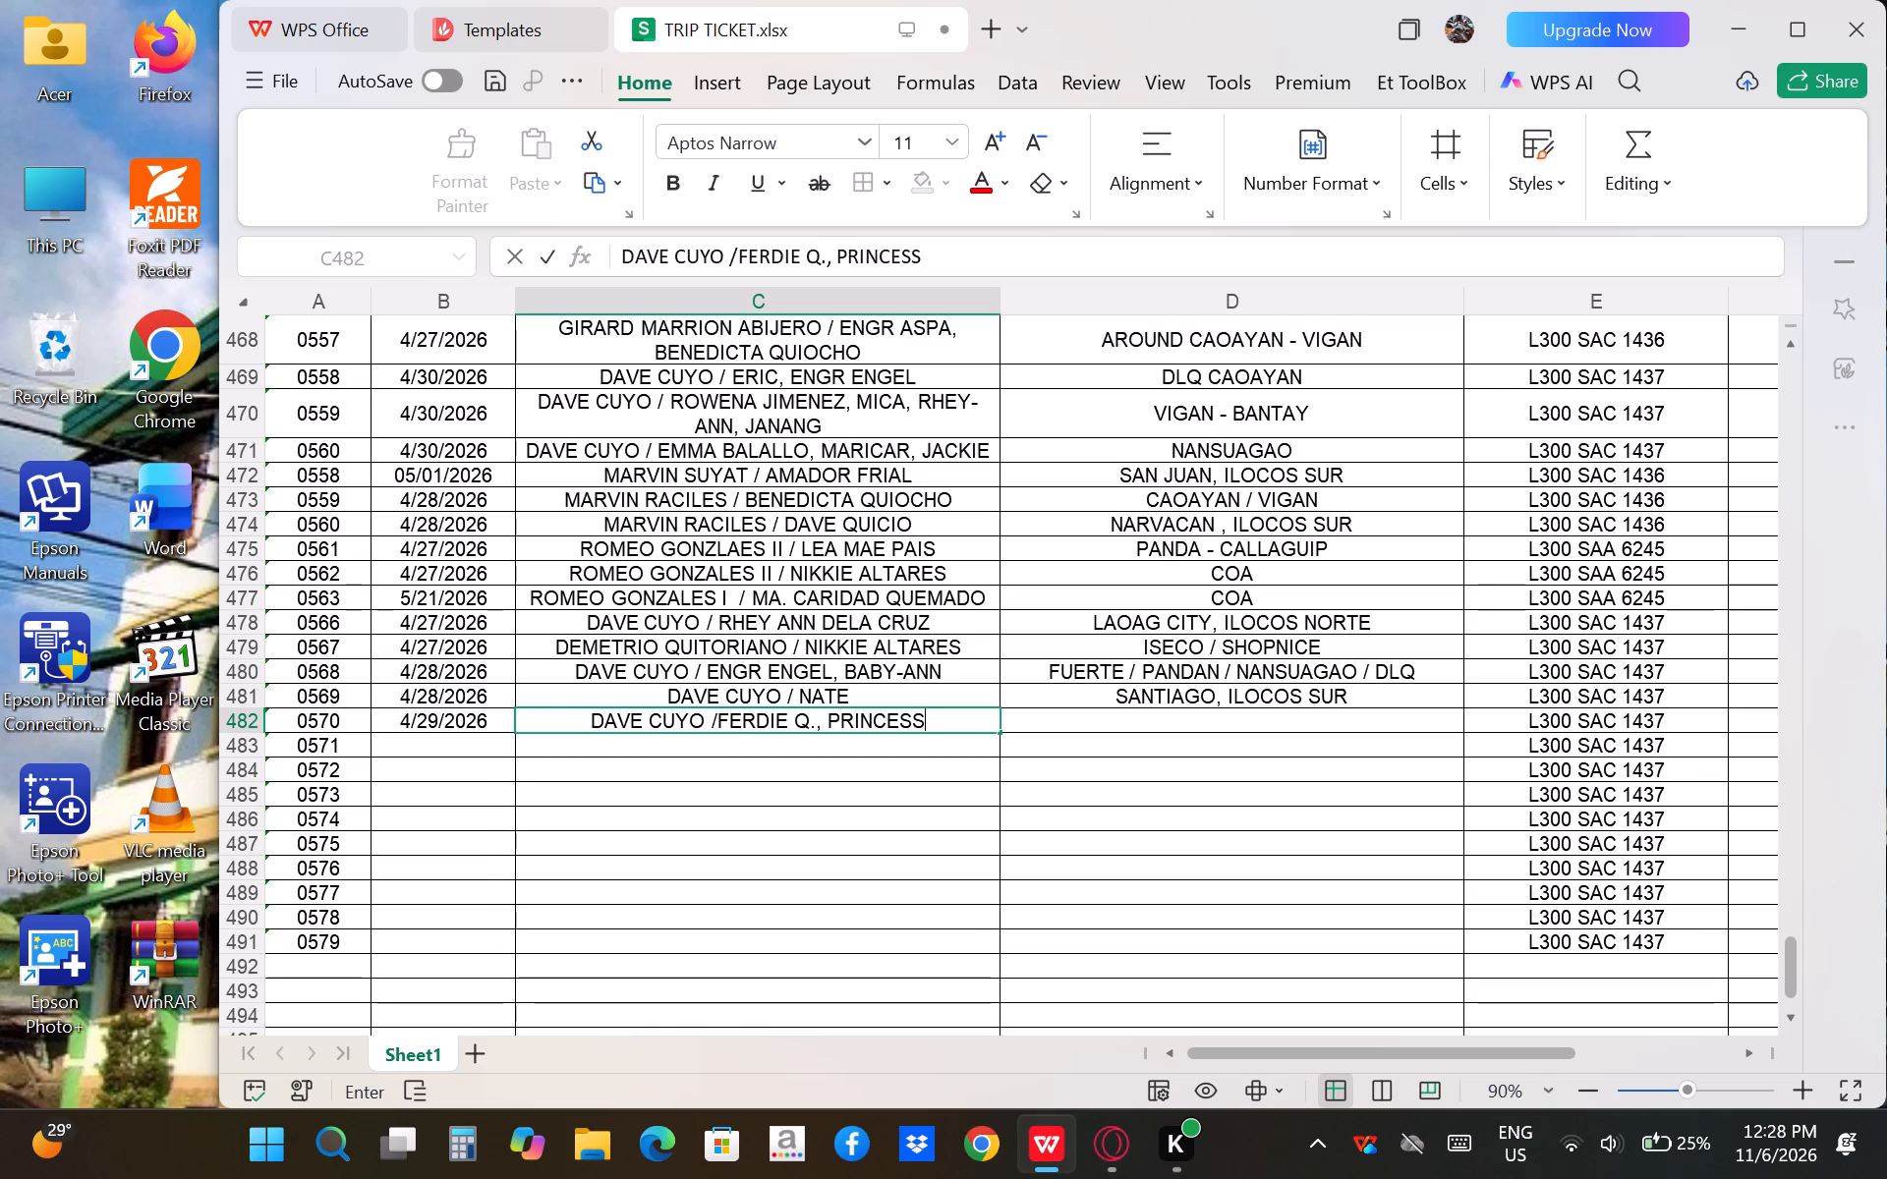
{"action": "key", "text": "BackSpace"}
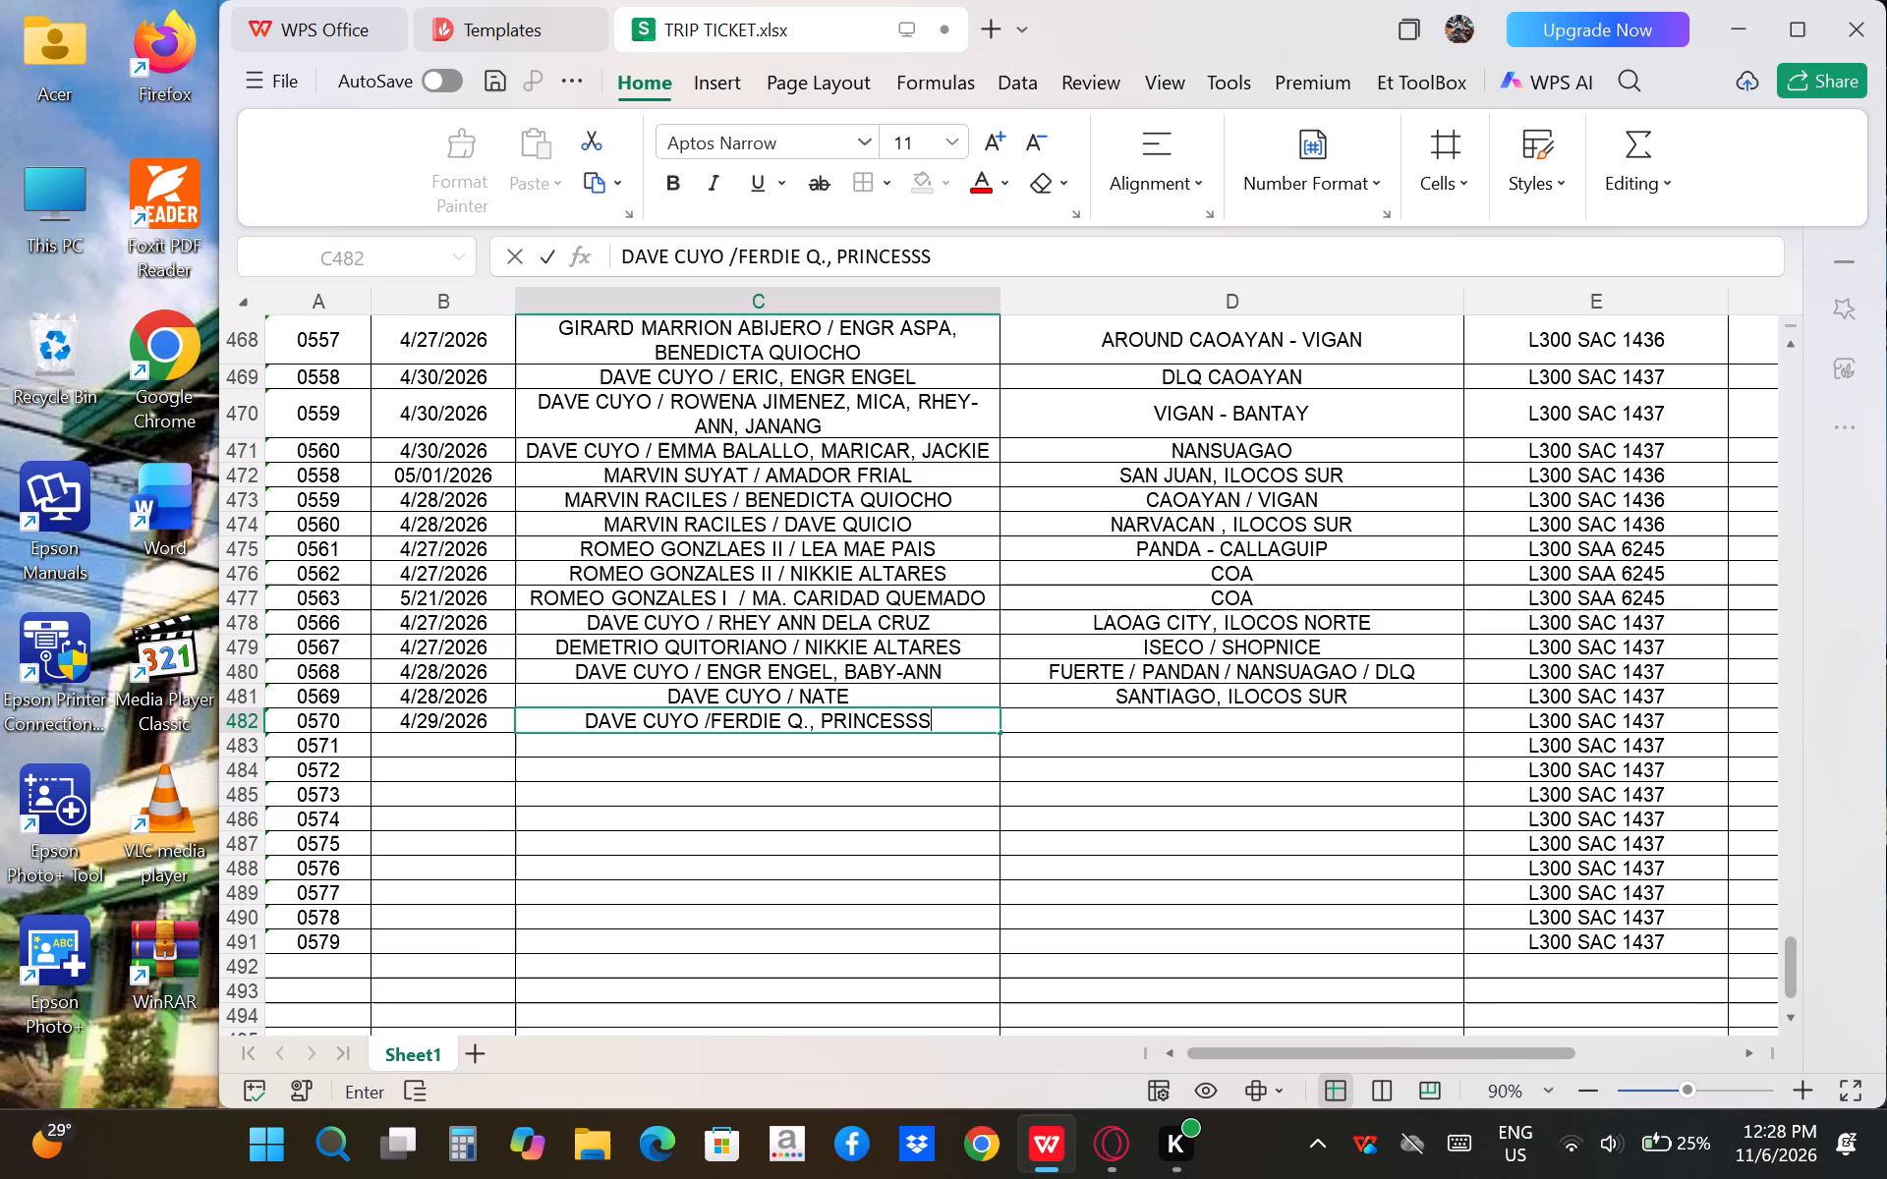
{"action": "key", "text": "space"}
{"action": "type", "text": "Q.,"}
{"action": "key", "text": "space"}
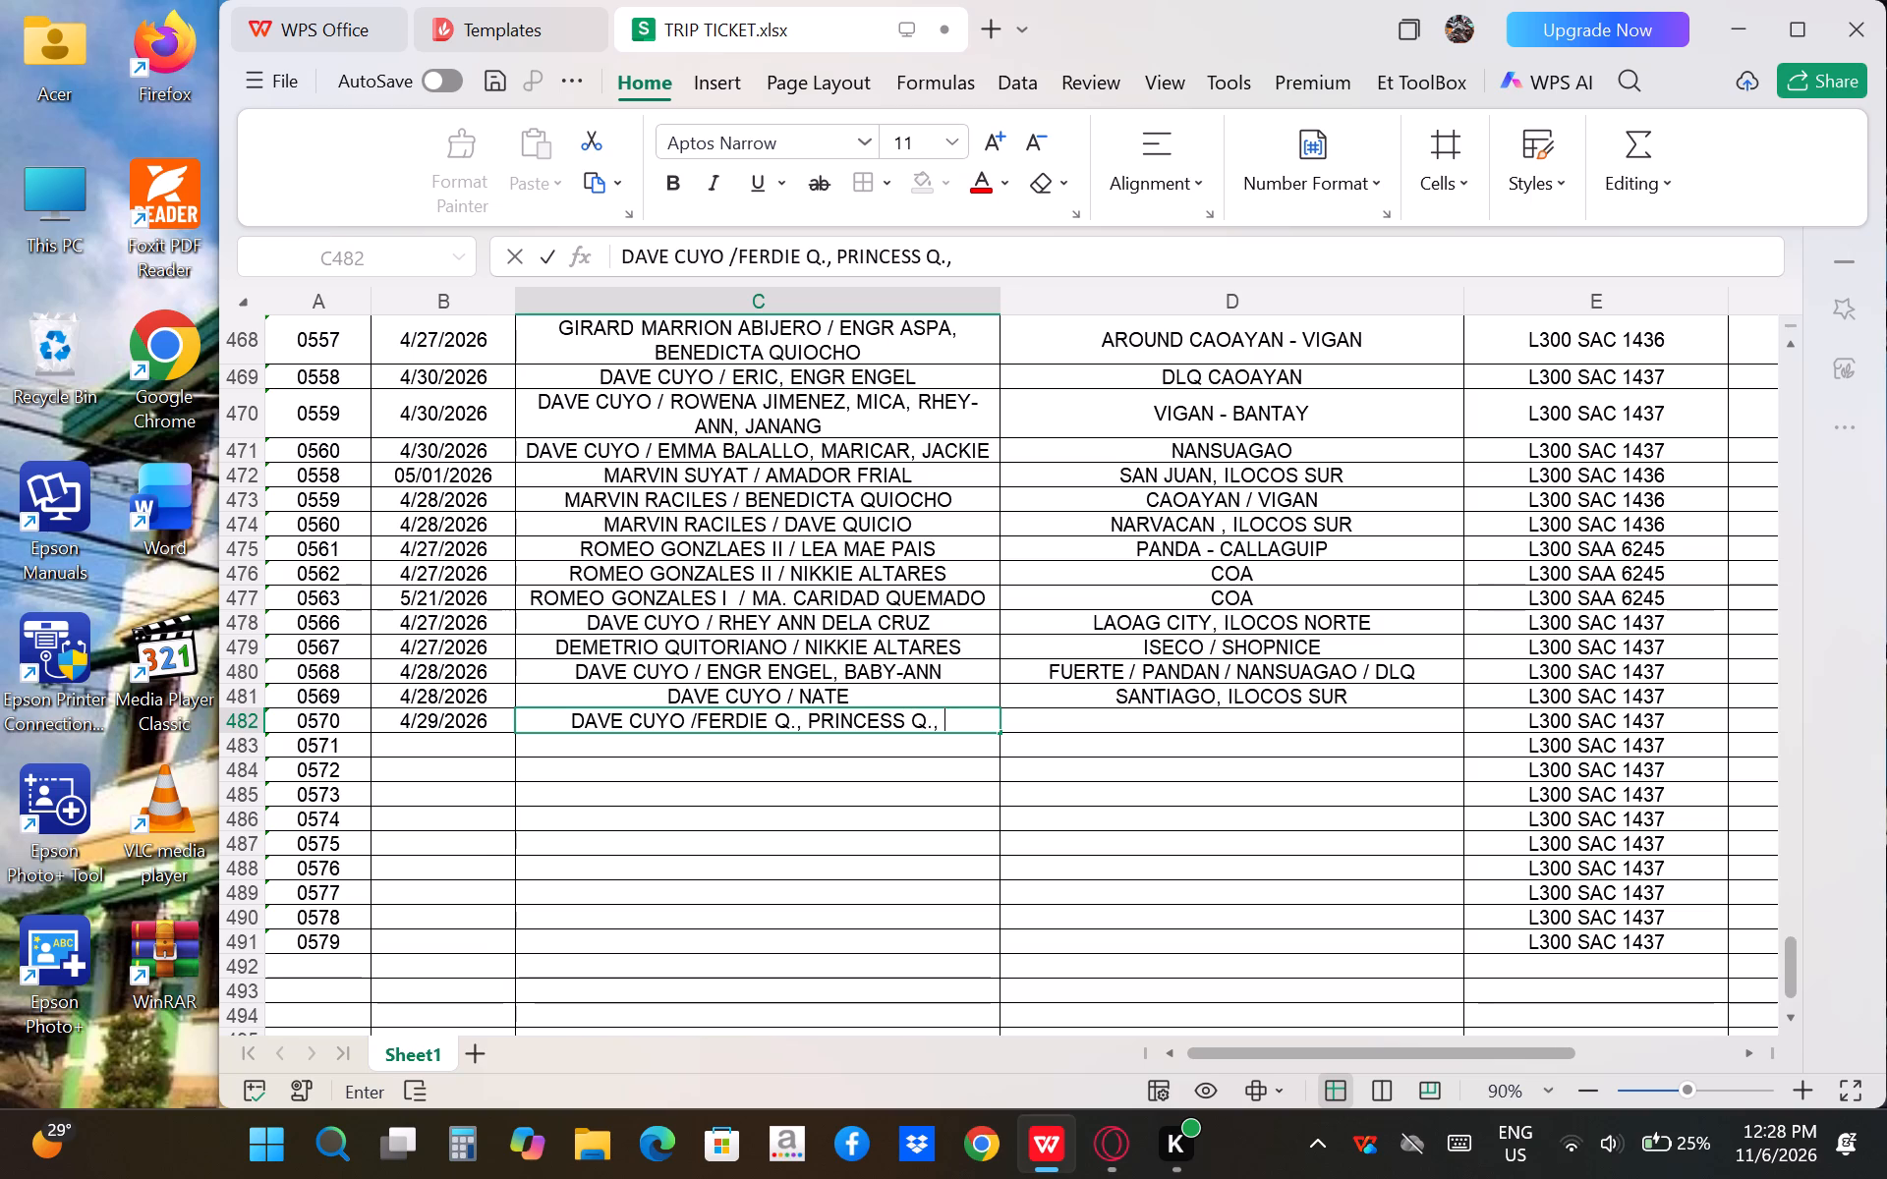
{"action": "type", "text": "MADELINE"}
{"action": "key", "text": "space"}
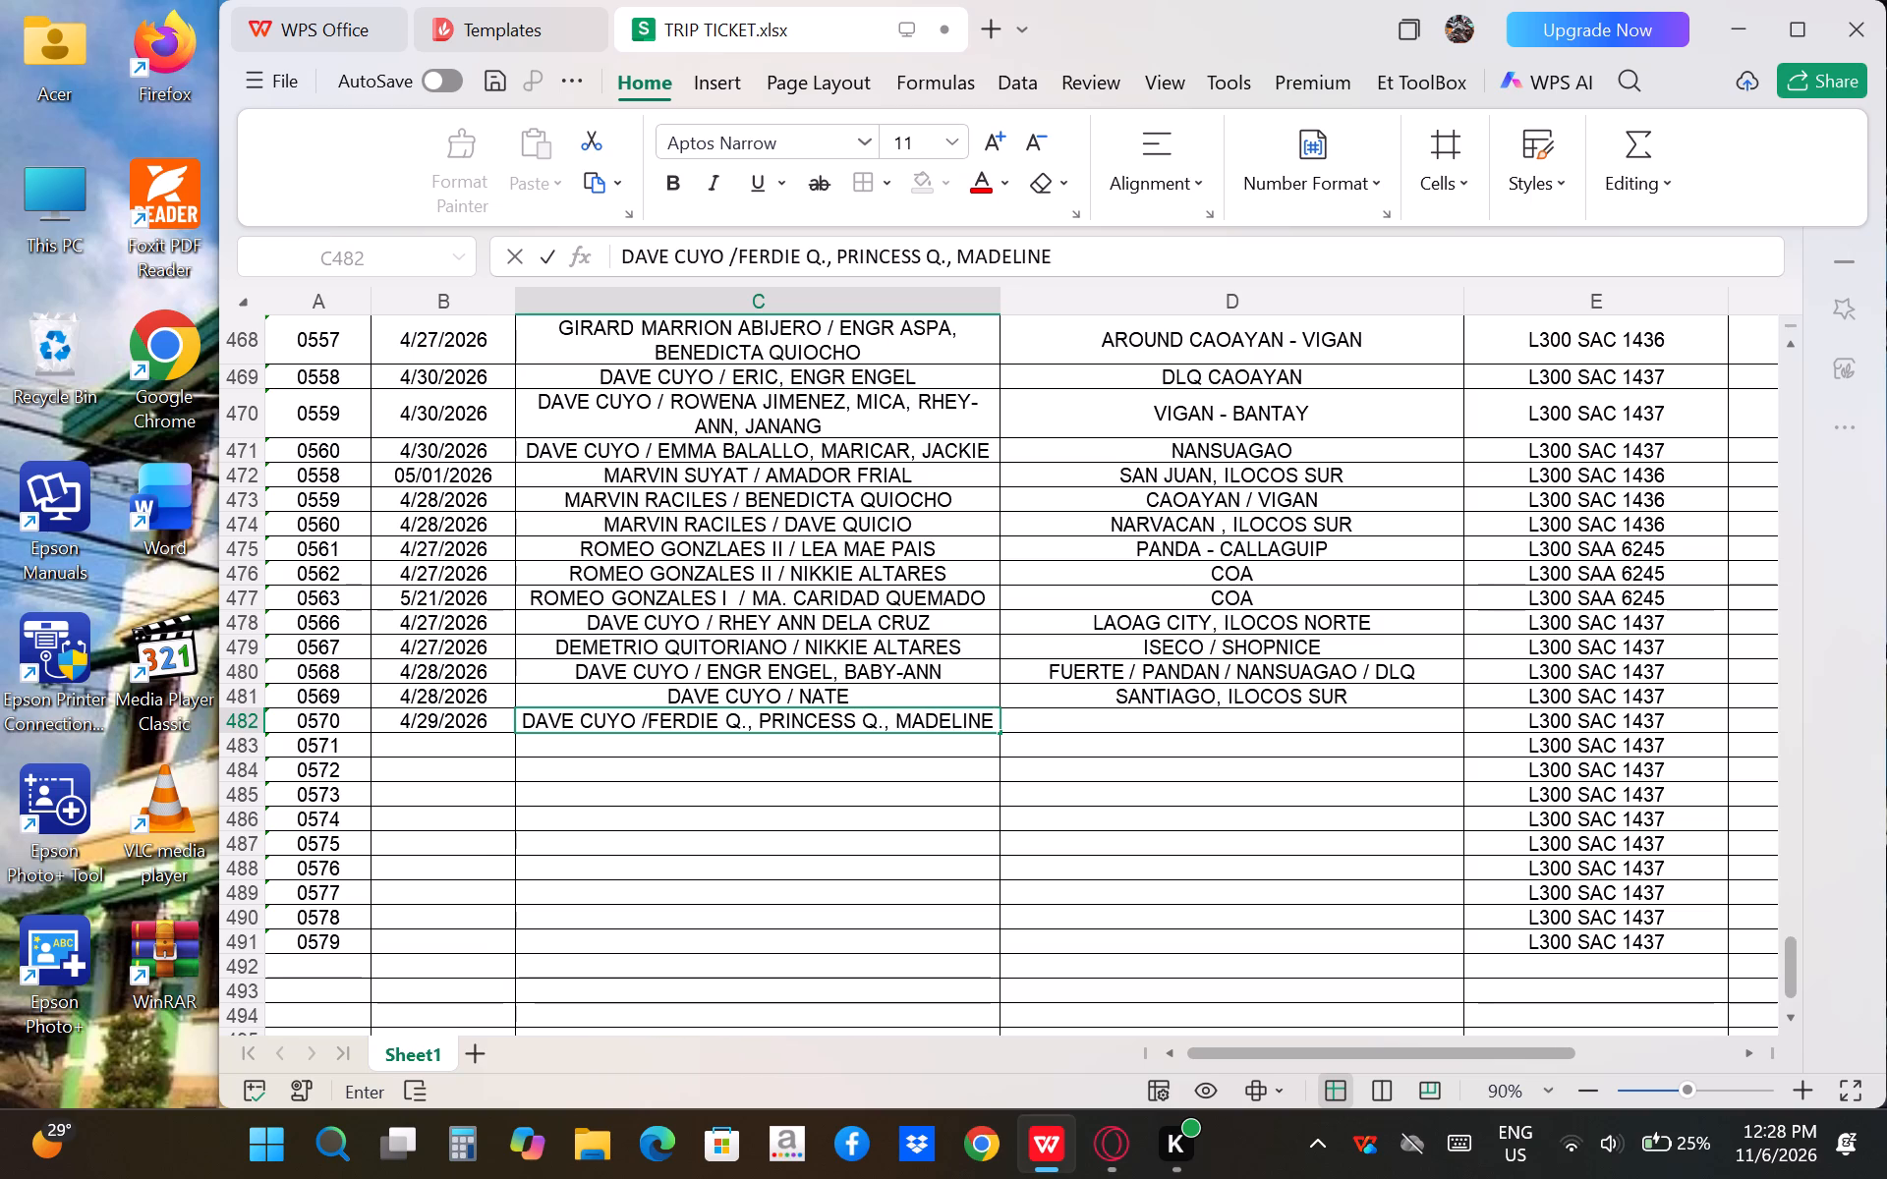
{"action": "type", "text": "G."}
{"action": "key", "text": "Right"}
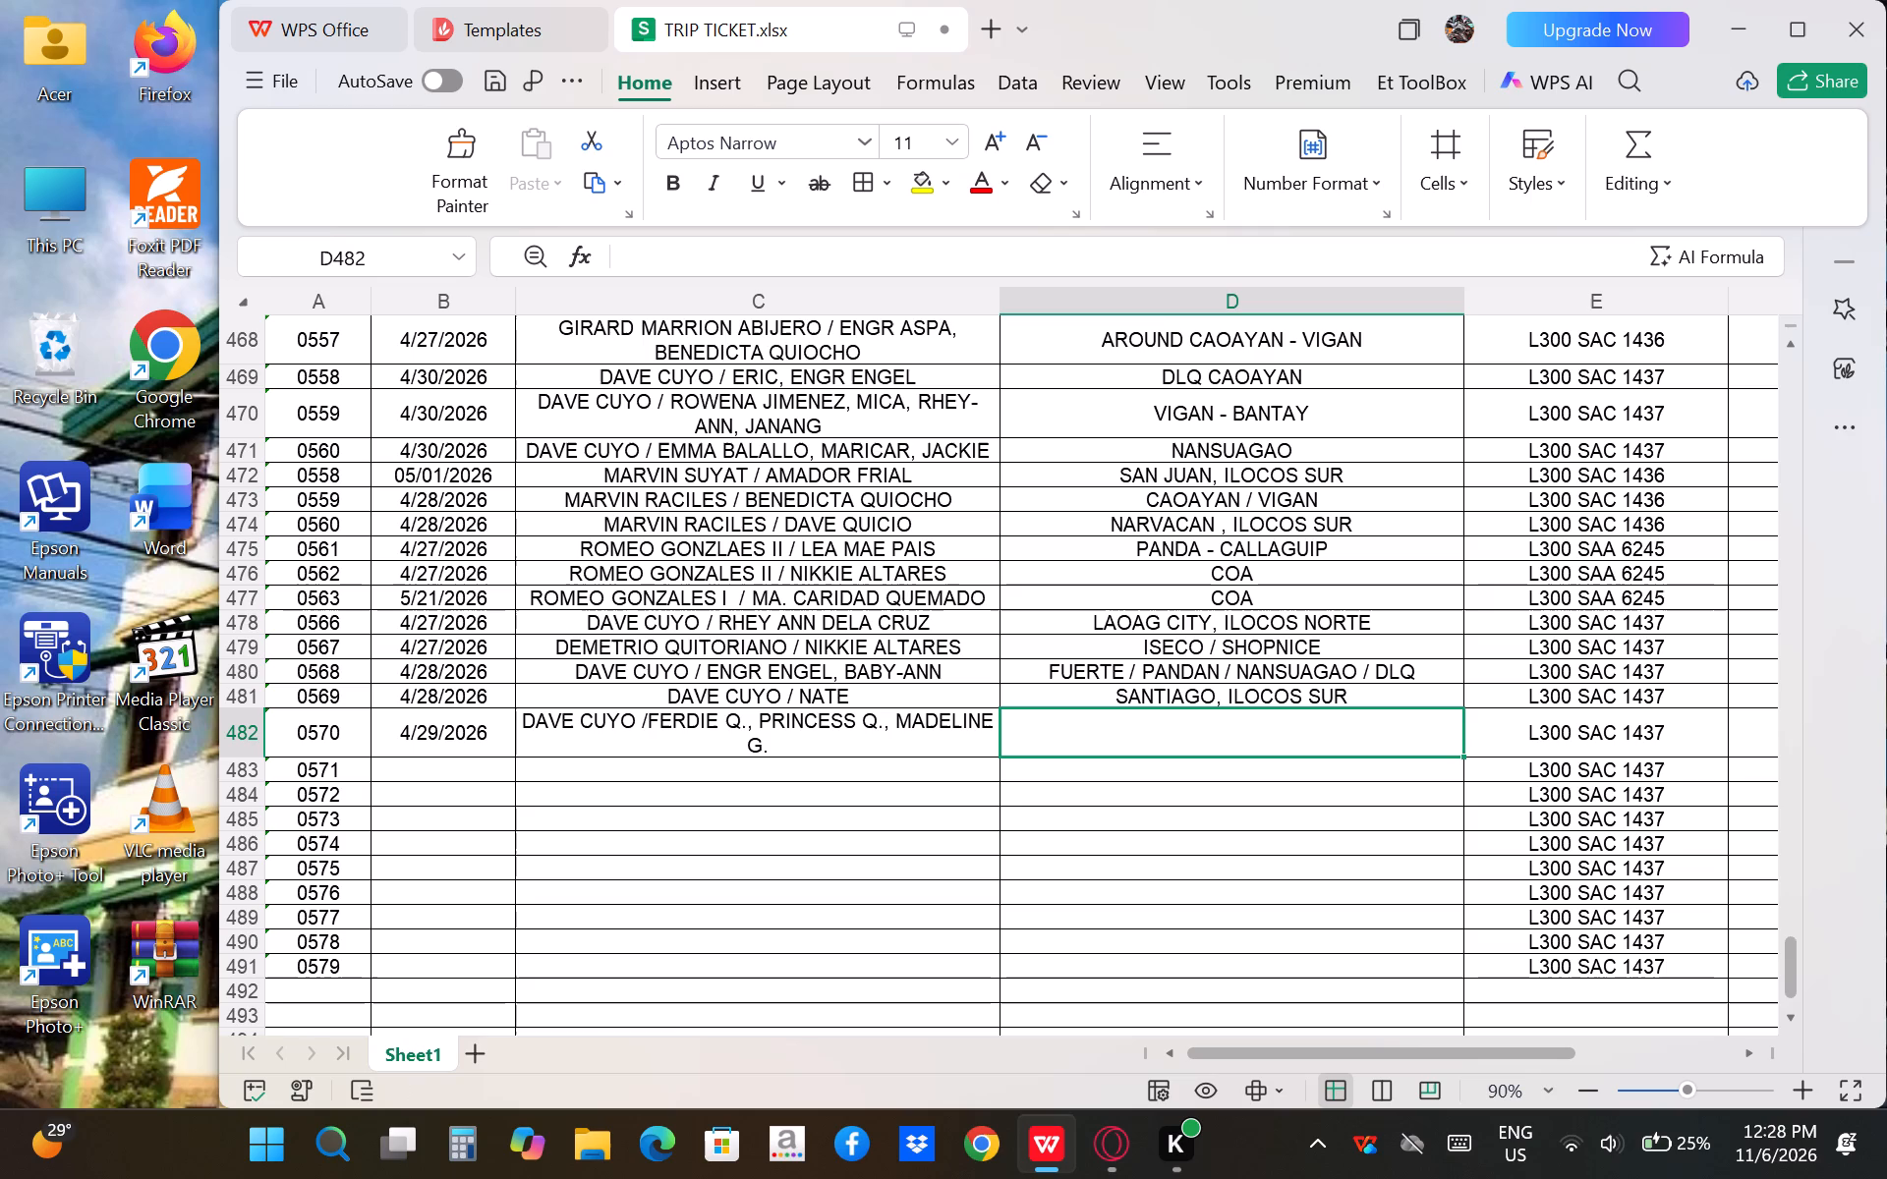
Complete row 482 with the destination VIGAN in D482 and the numbers 32488 in F482 and 32501 in G482.
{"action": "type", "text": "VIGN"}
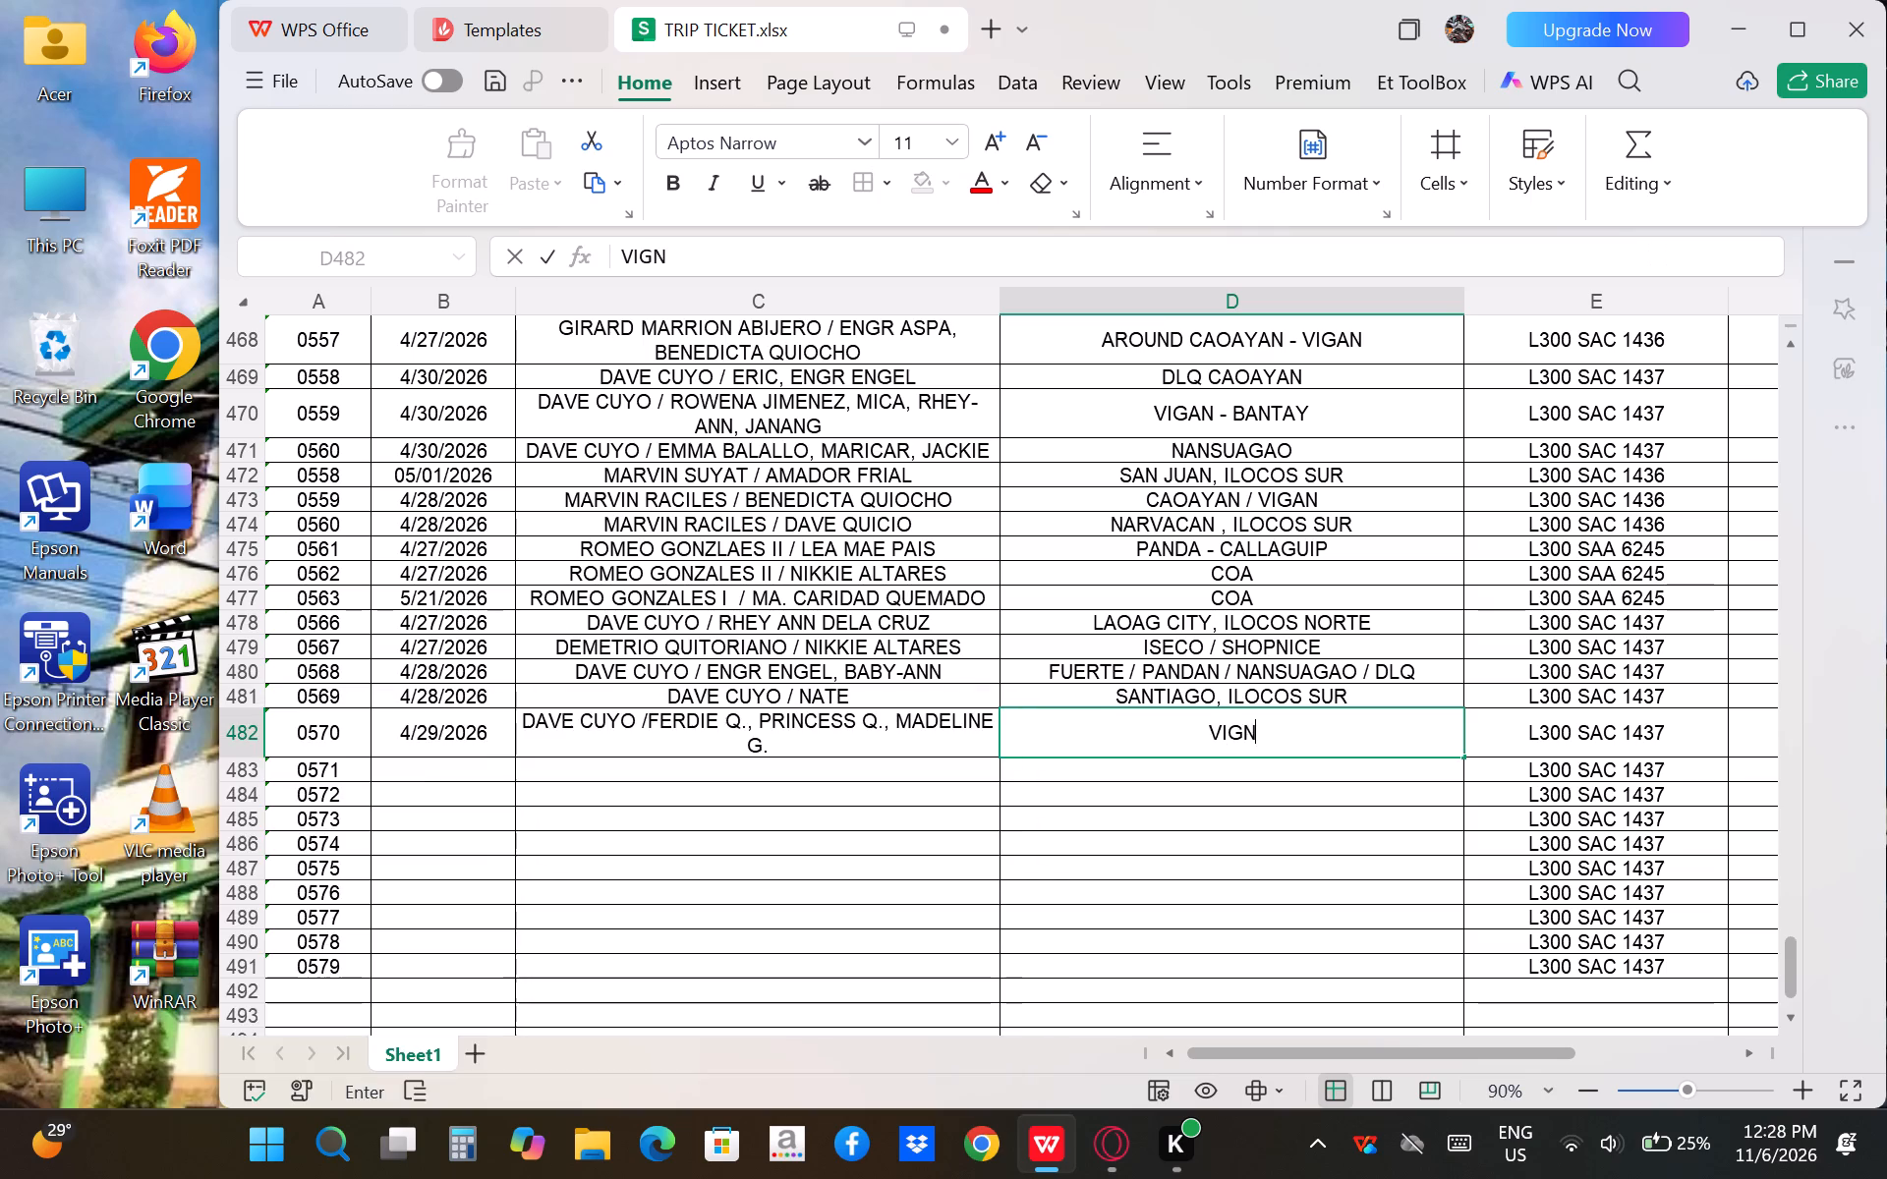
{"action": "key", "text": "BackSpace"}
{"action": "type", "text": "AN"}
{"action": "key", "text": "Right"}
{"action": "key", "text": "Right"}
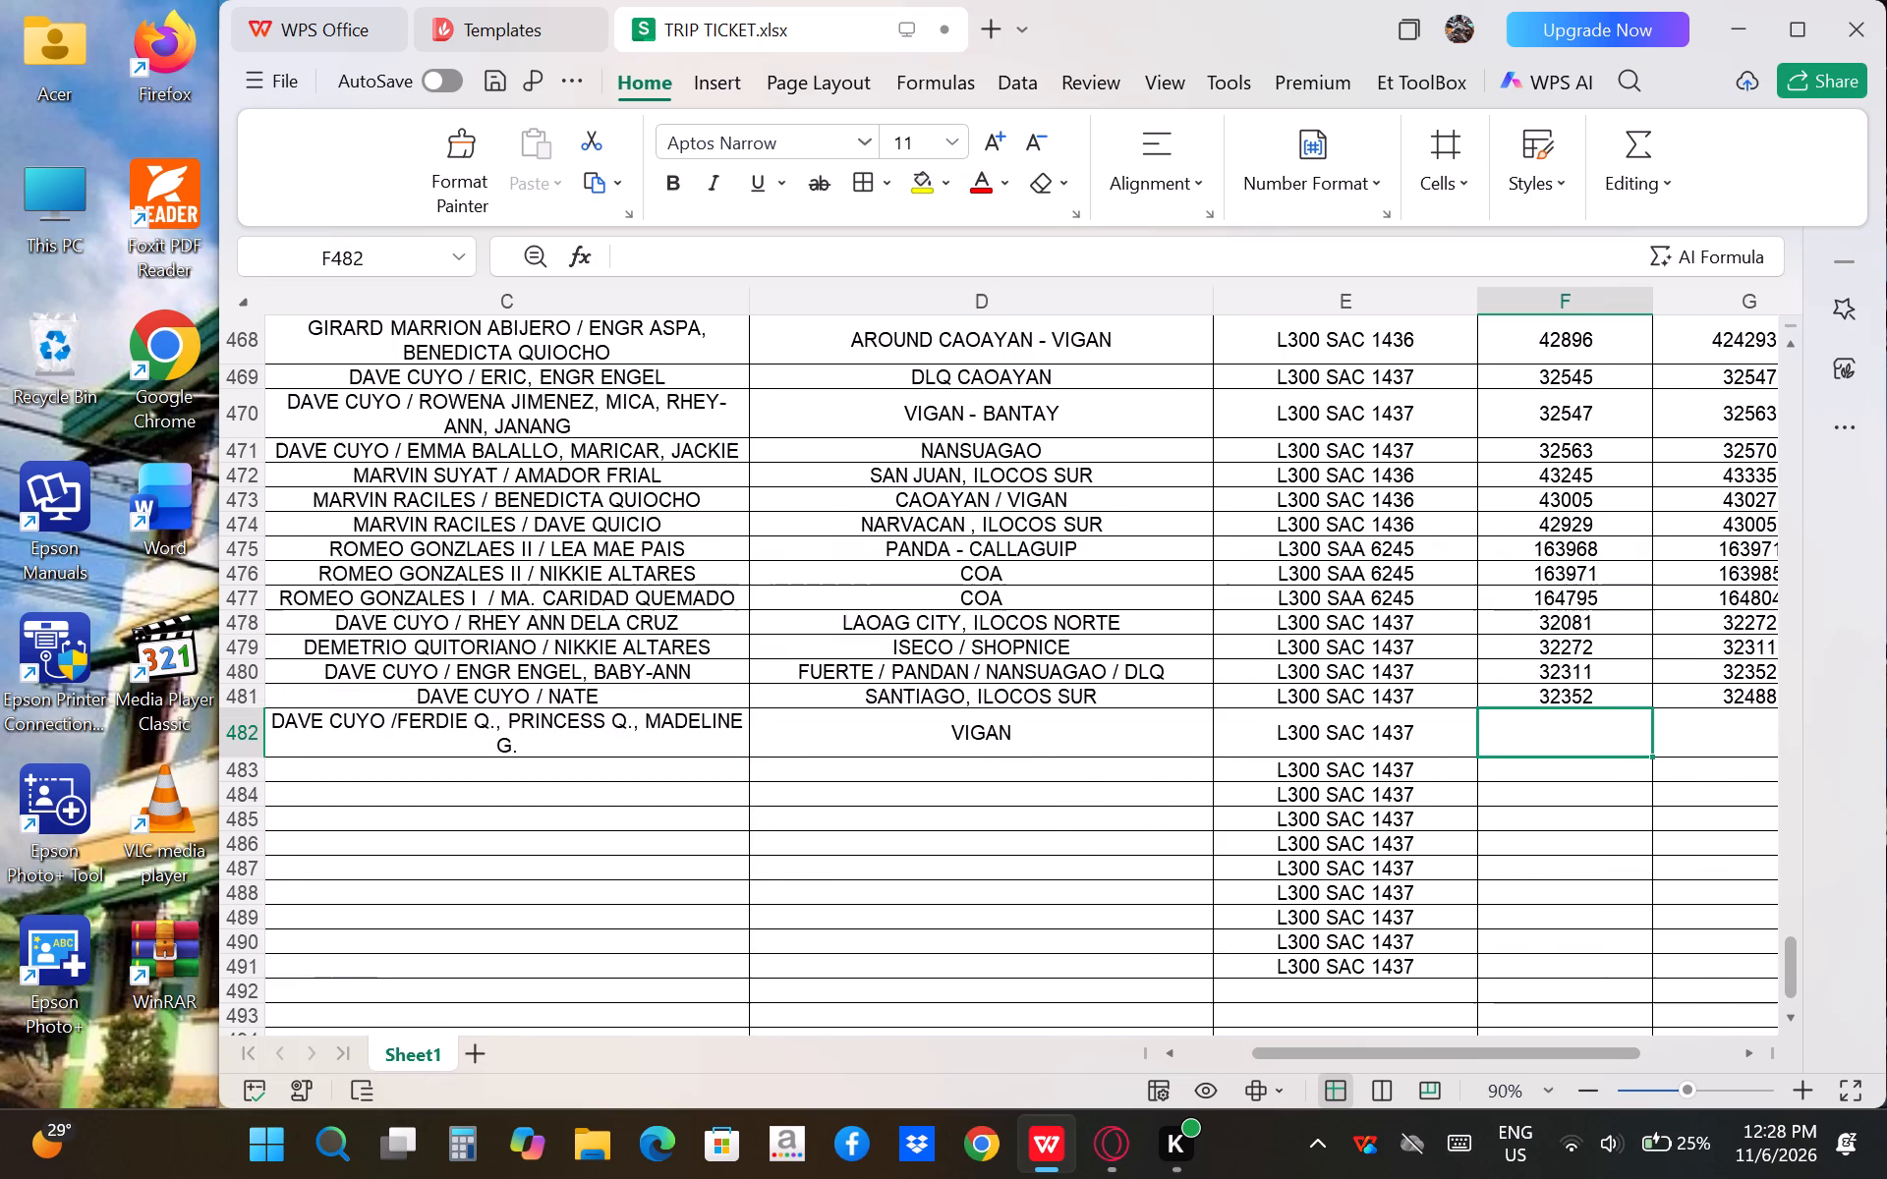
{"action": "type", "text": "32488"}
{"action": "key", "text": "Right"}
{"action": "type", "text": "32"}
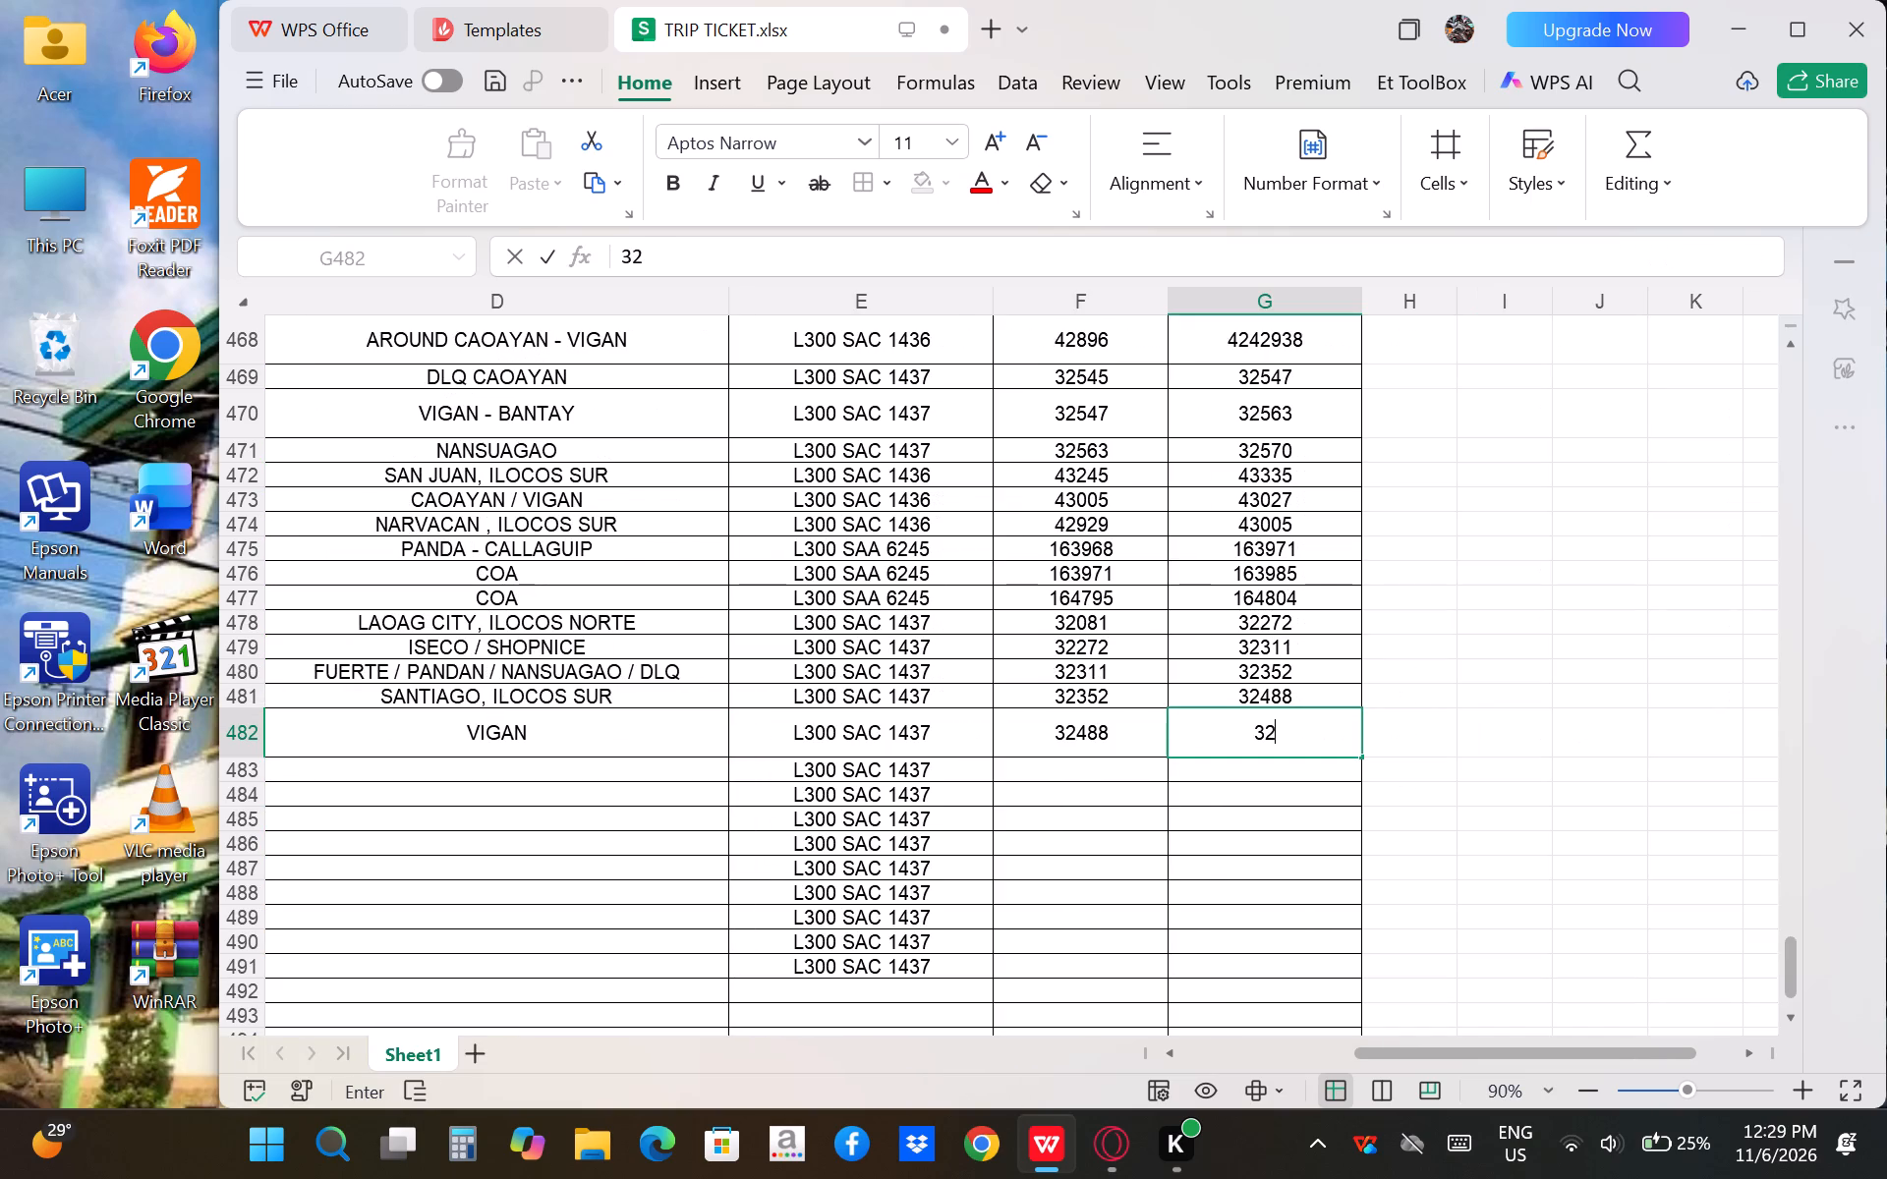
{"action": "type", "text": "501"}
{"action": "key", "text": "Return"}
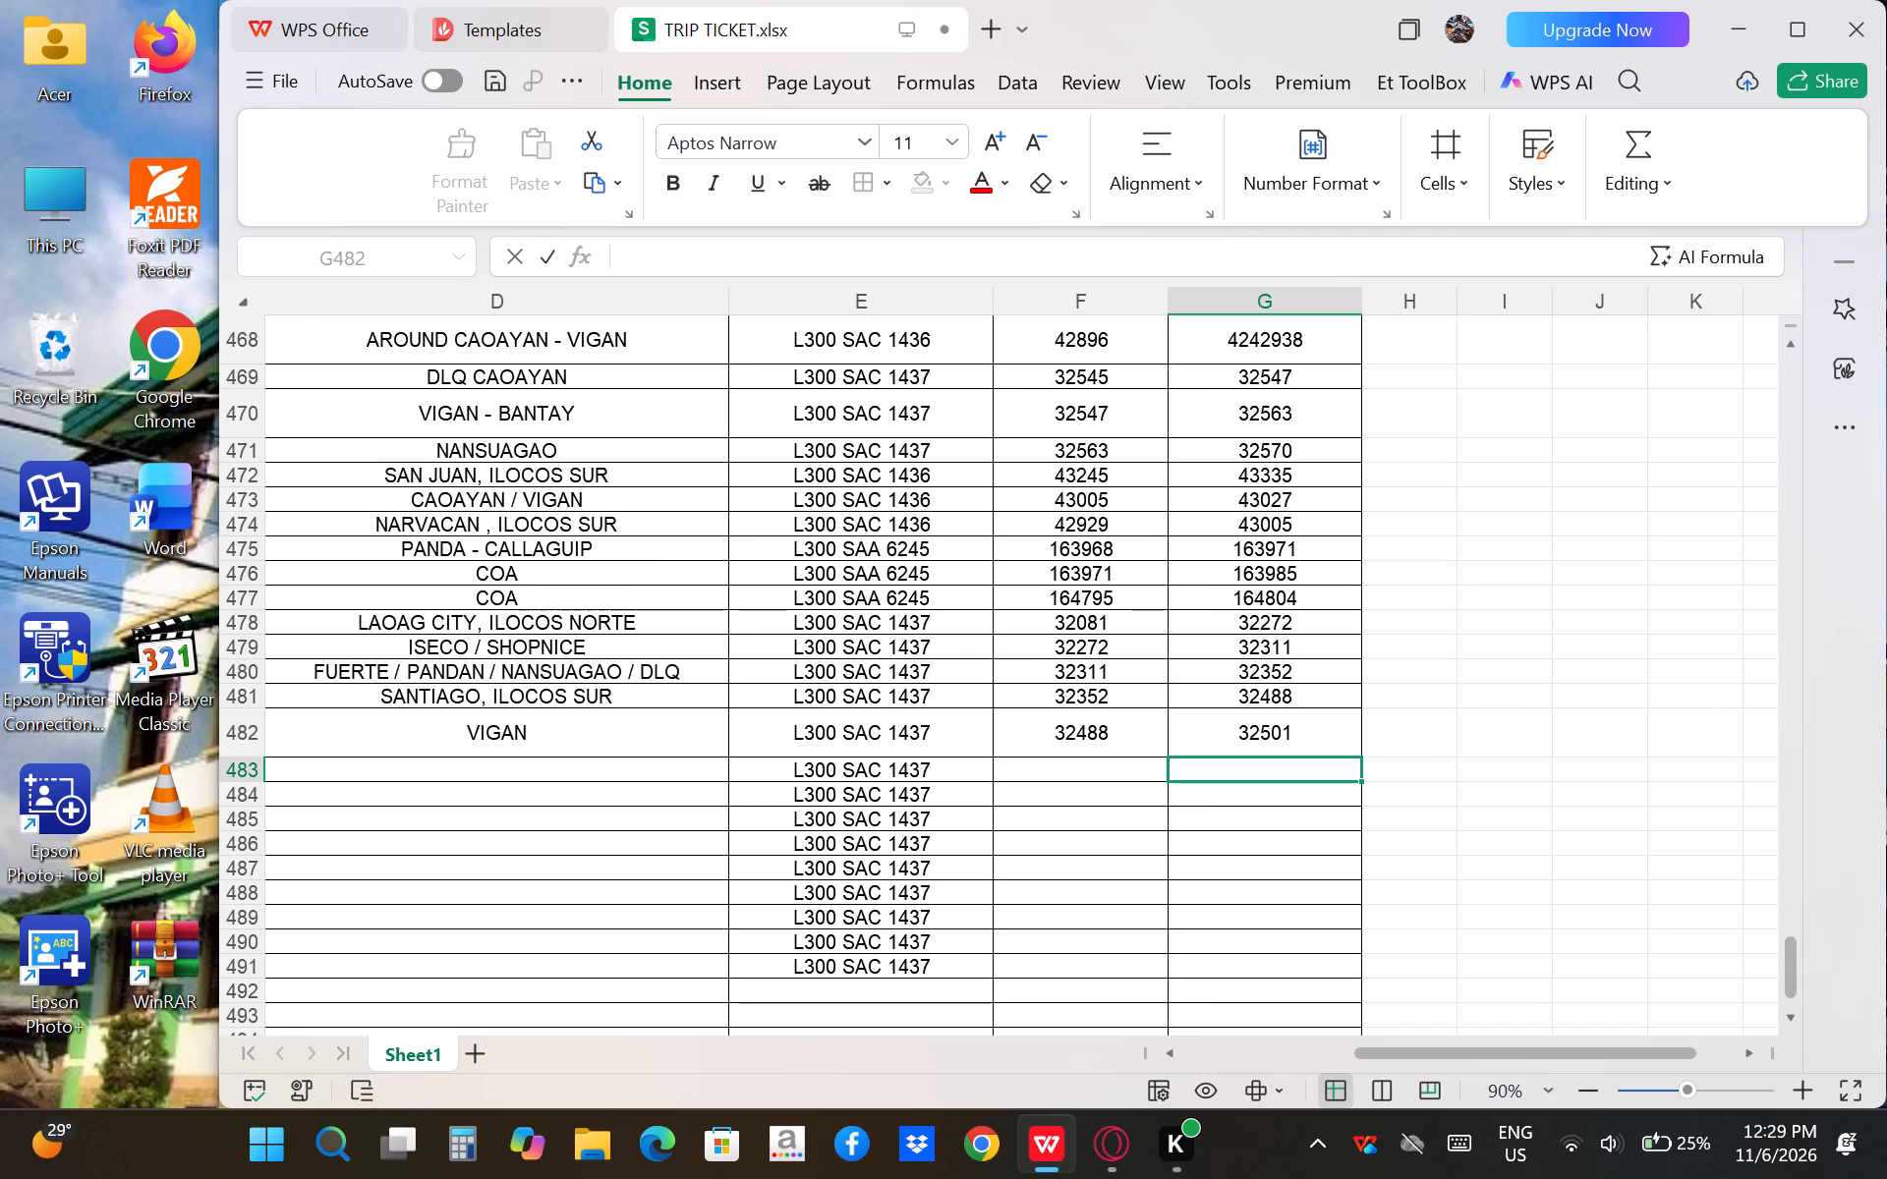
For ticket 0571, enter the date 5/1/2026 in B483 and the ROMEO II driver's name followed by / RUSSEL in C483.
{"action": "left_click_drag", "start_coordinate": [1559, 1057], "coordinate": [813, 960]}
{"action": "left_click", "coordinate": [419, 772]}
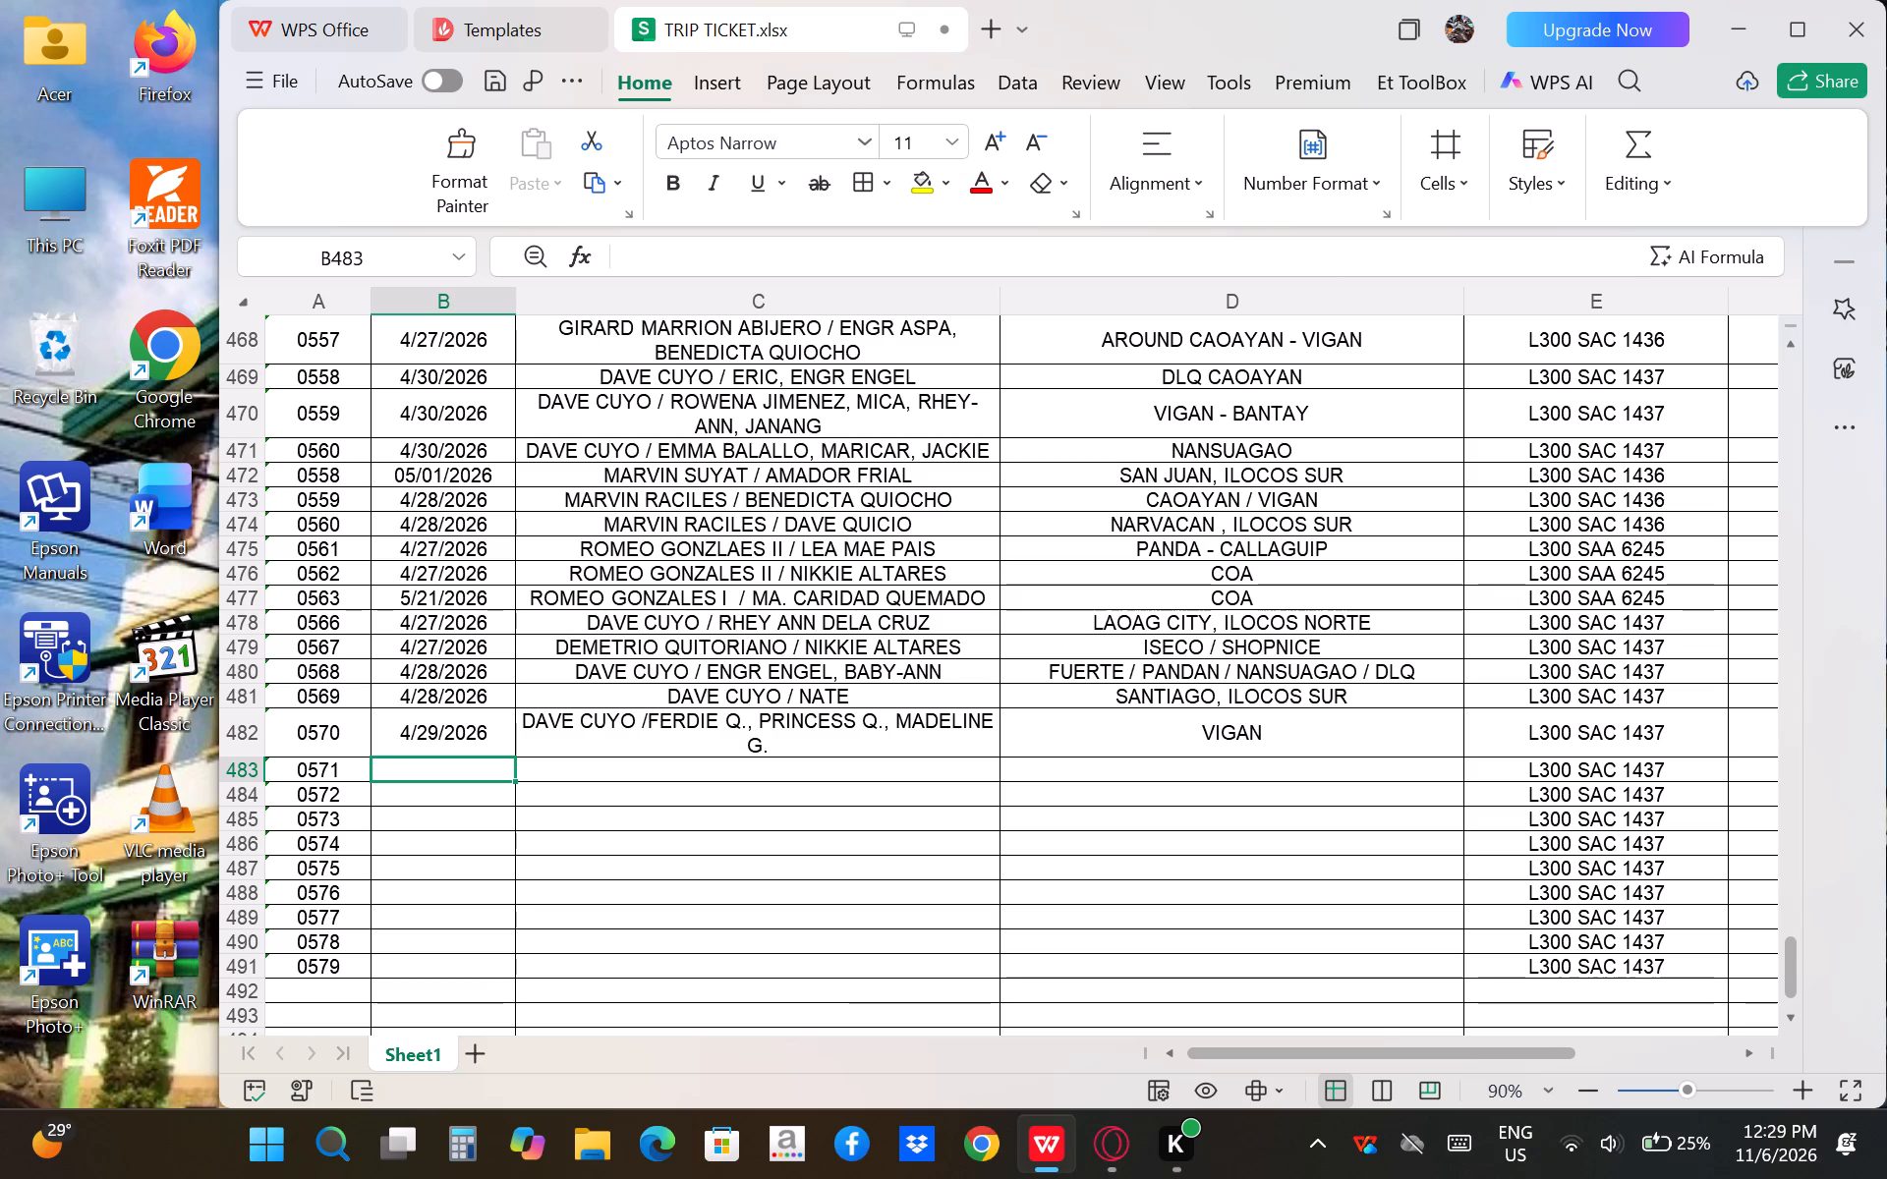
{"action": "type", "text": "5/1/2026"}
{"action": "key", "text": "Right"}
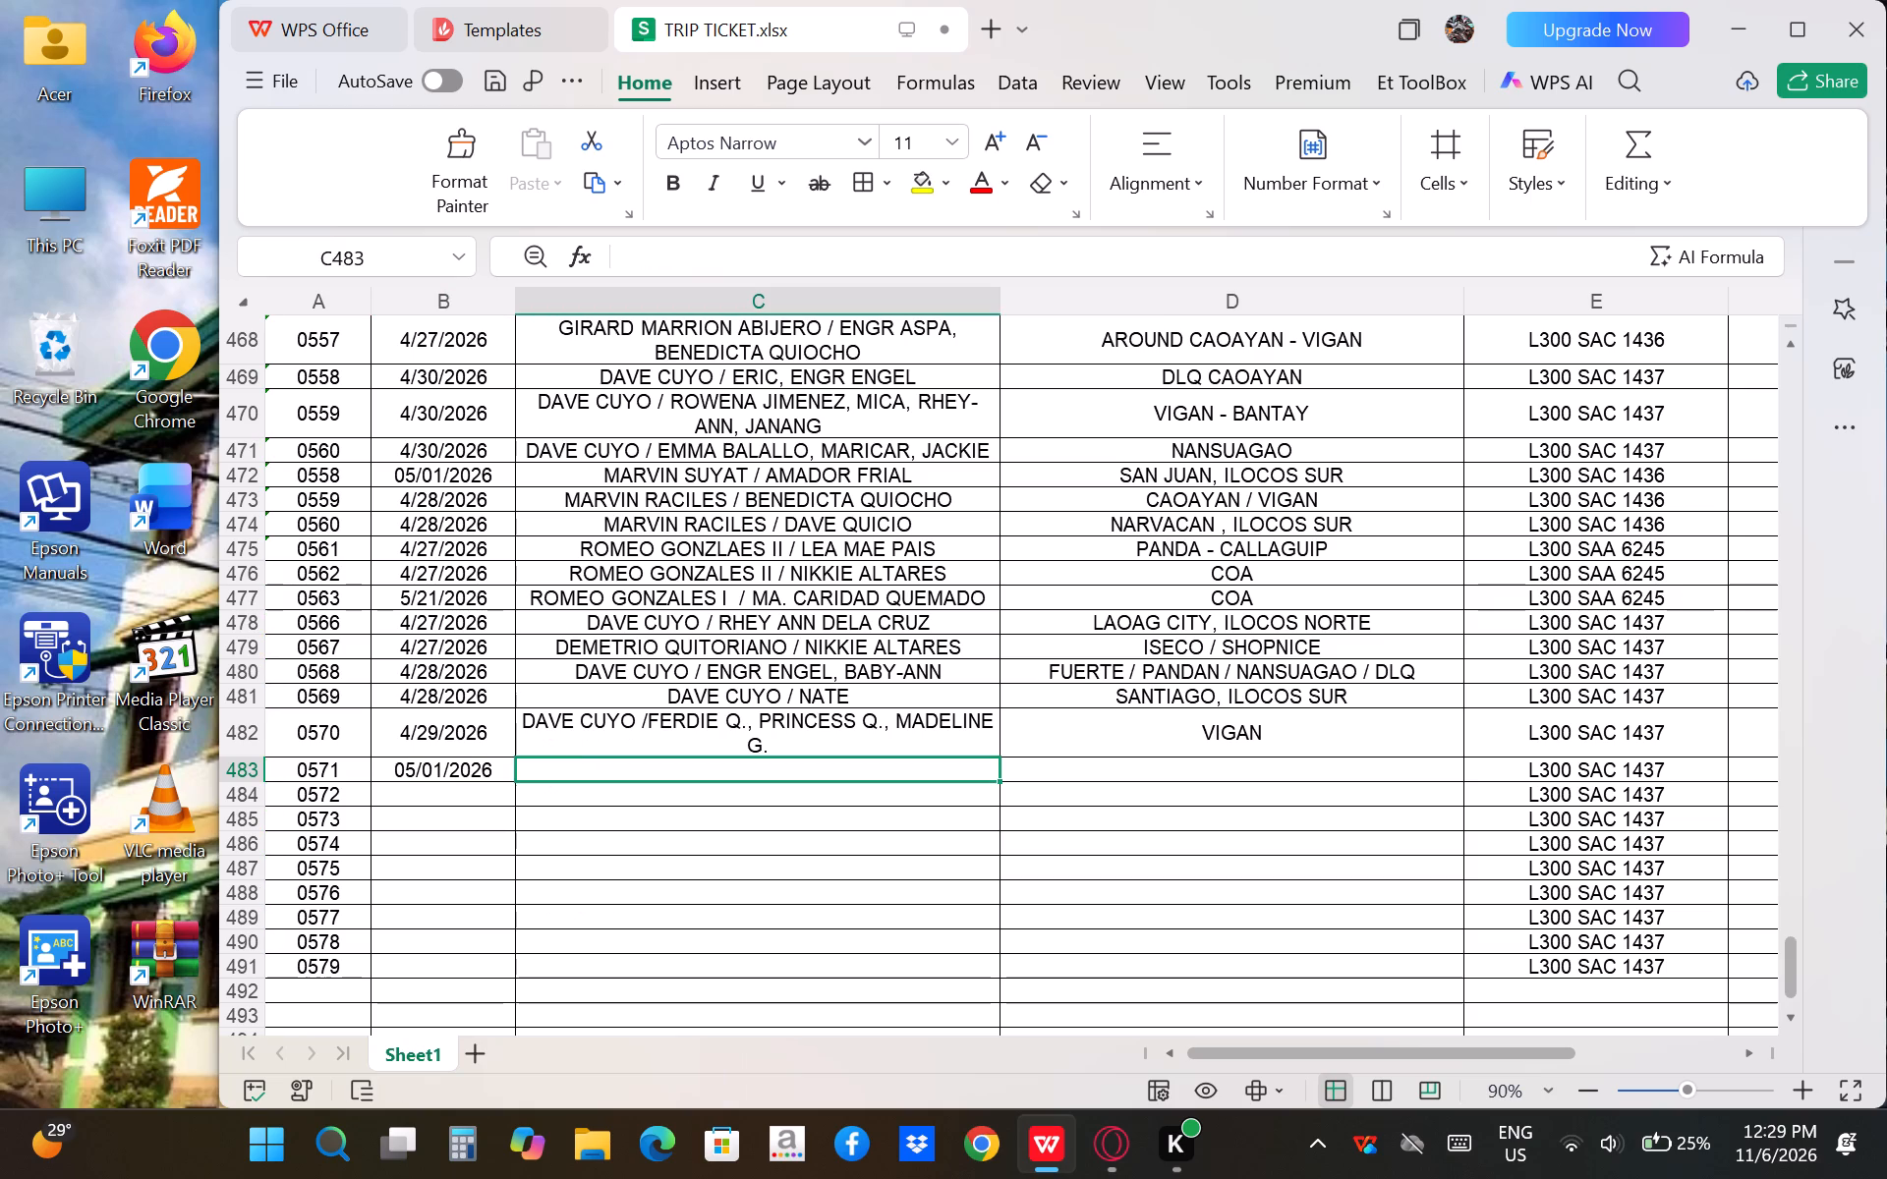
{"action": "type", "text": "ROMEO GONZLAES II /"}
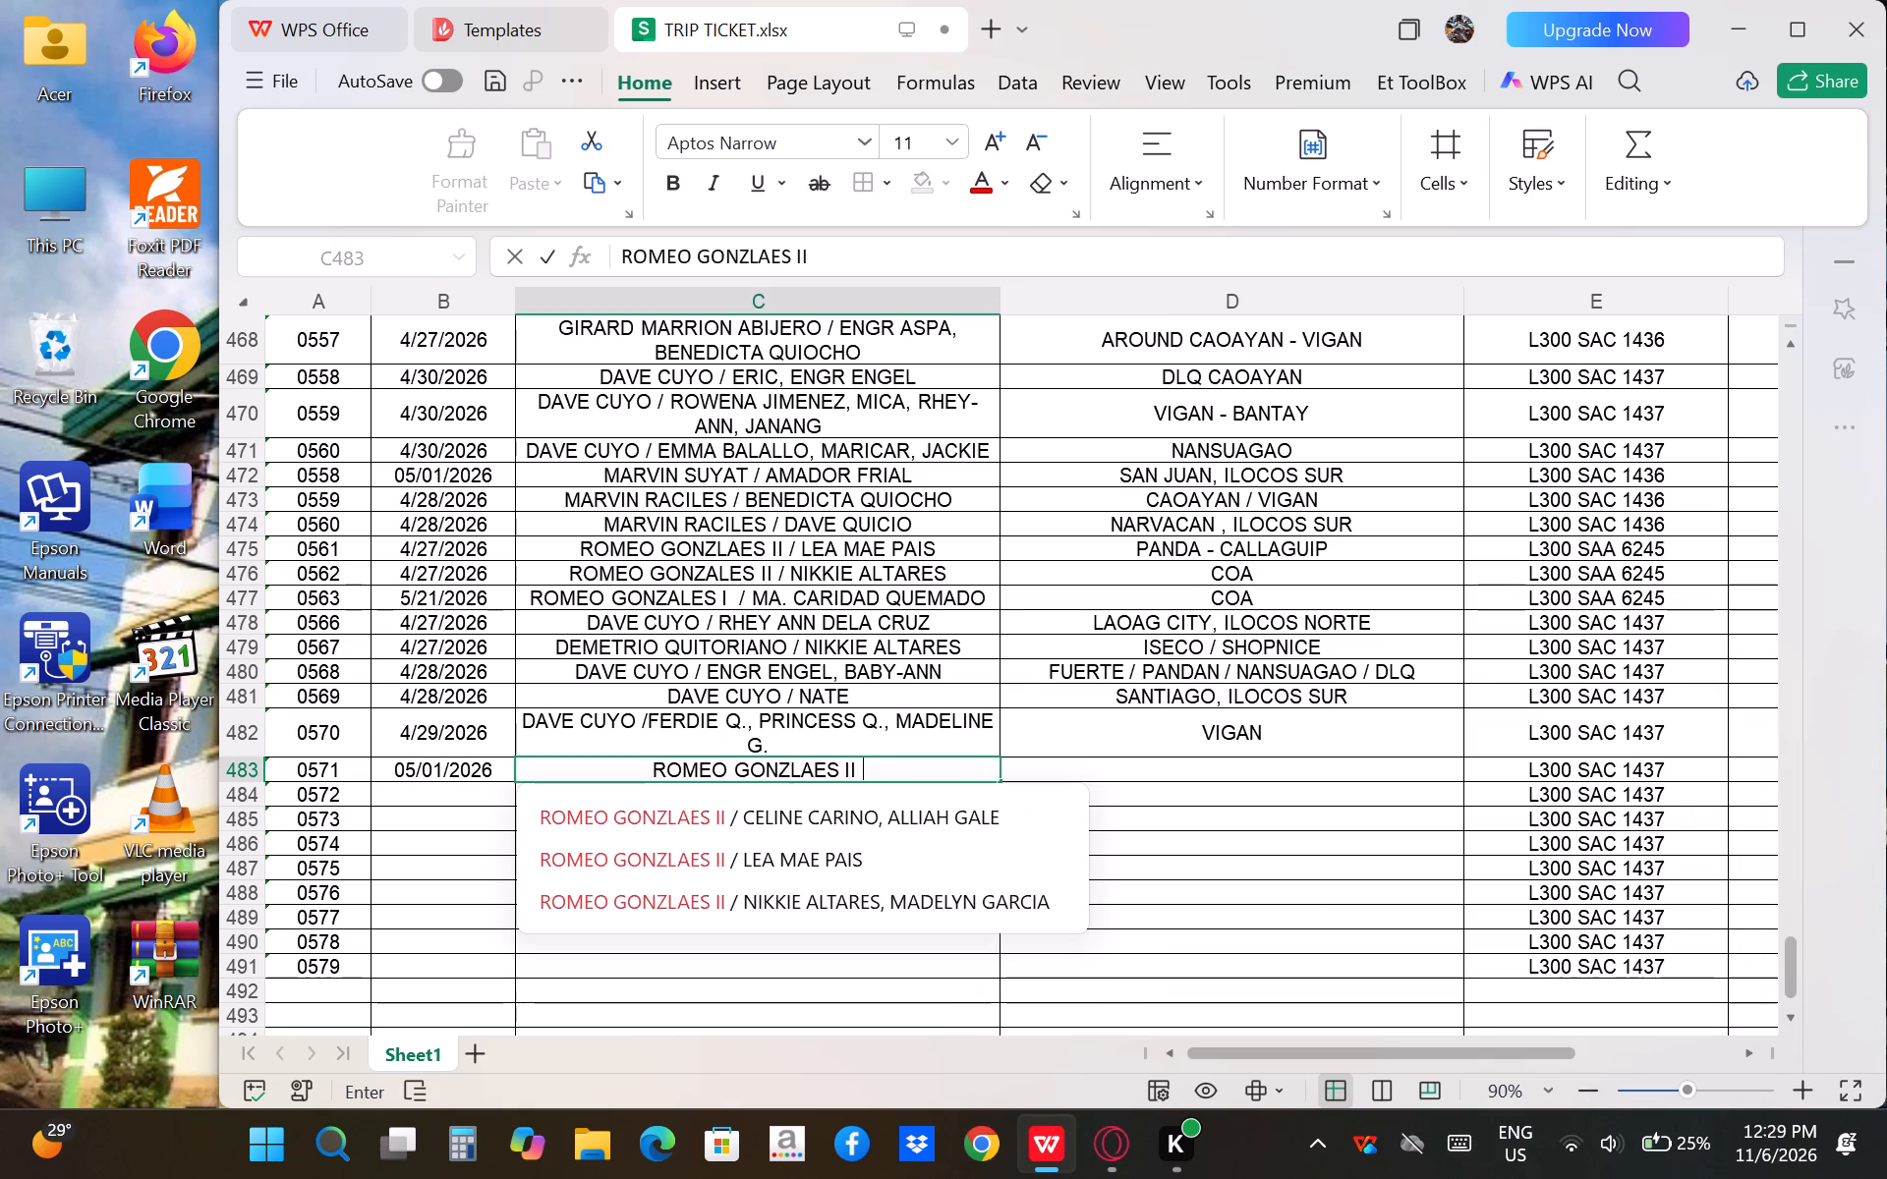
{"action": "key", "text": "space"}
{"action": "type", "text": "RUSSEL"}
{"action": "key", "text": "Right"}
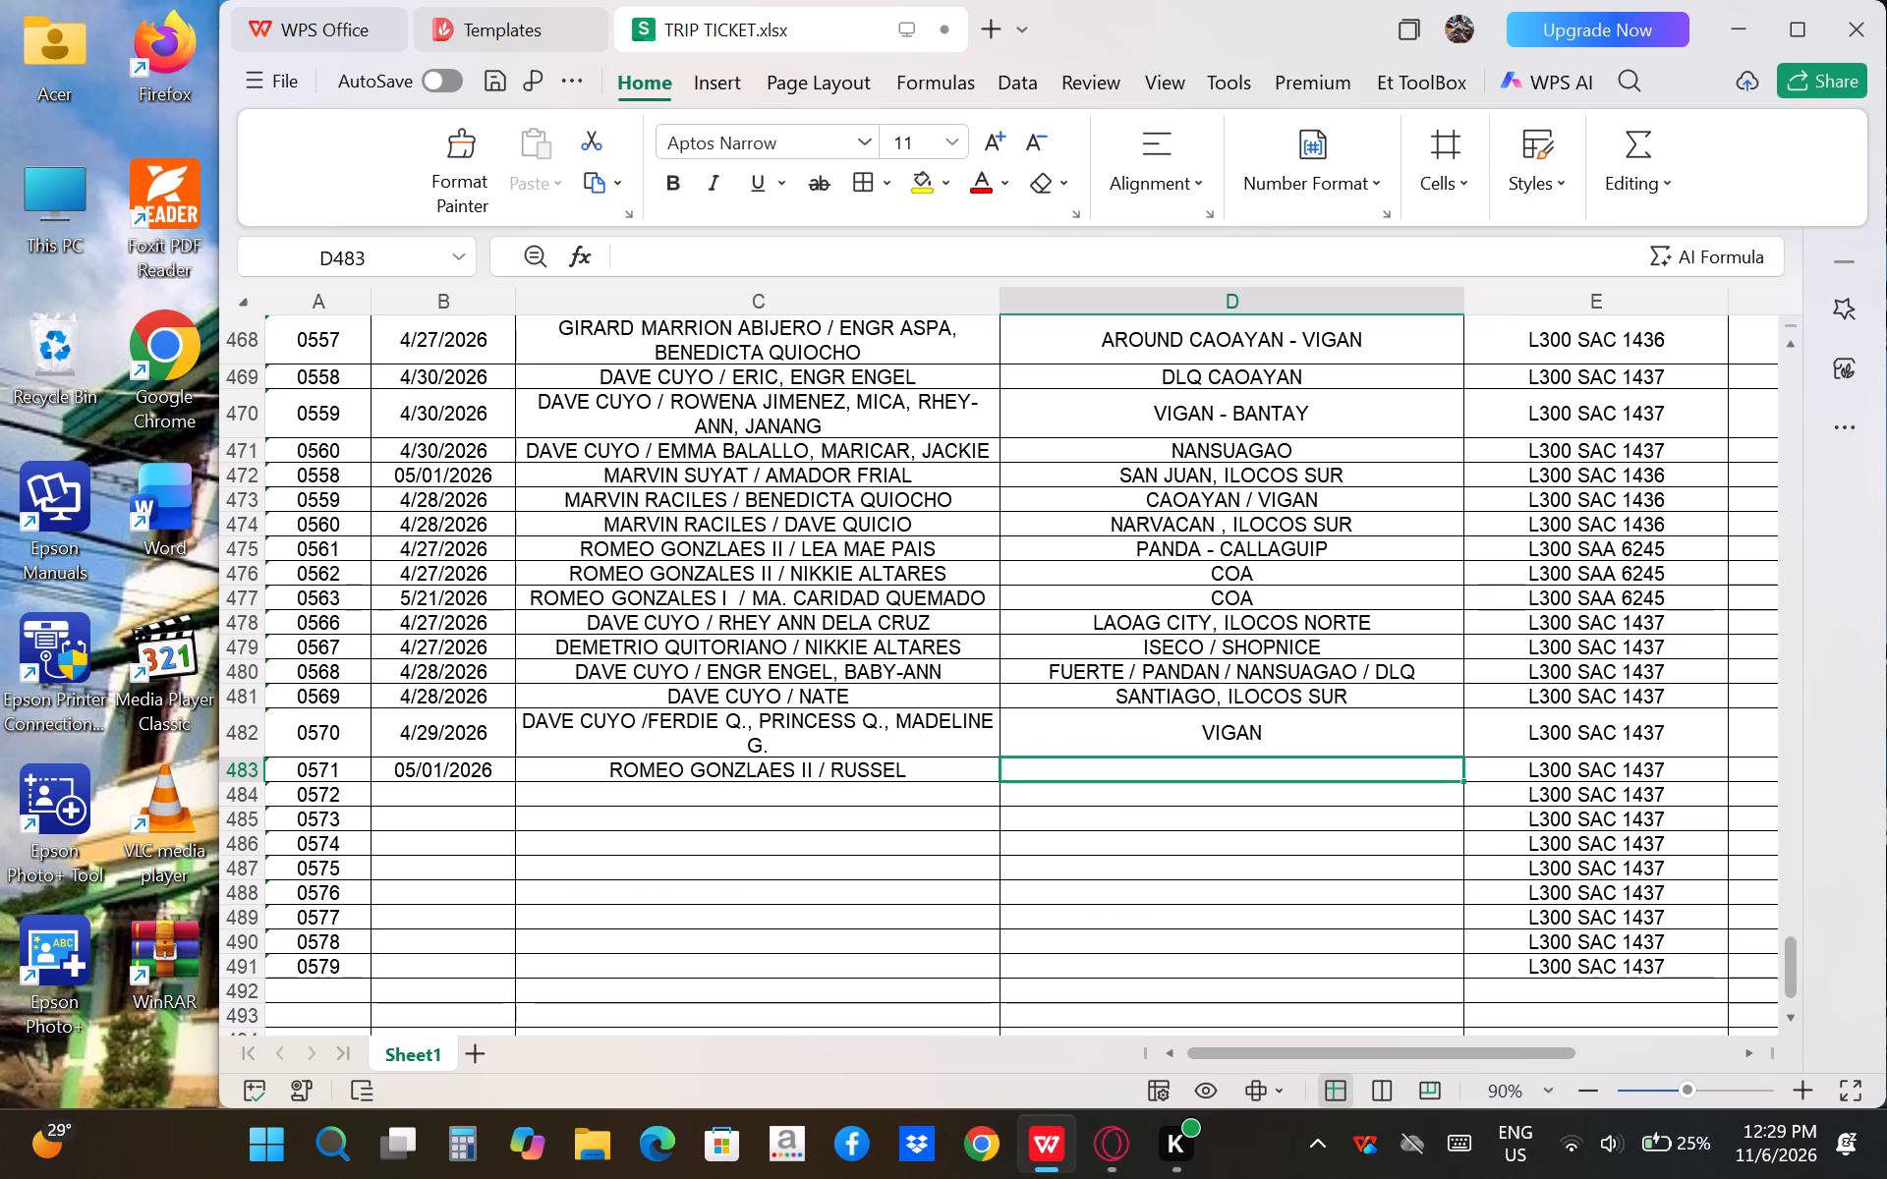
Complete row 483 with the destination MANANGAT in D483 and the numbers 32570 in F483 and 32595 in G483.
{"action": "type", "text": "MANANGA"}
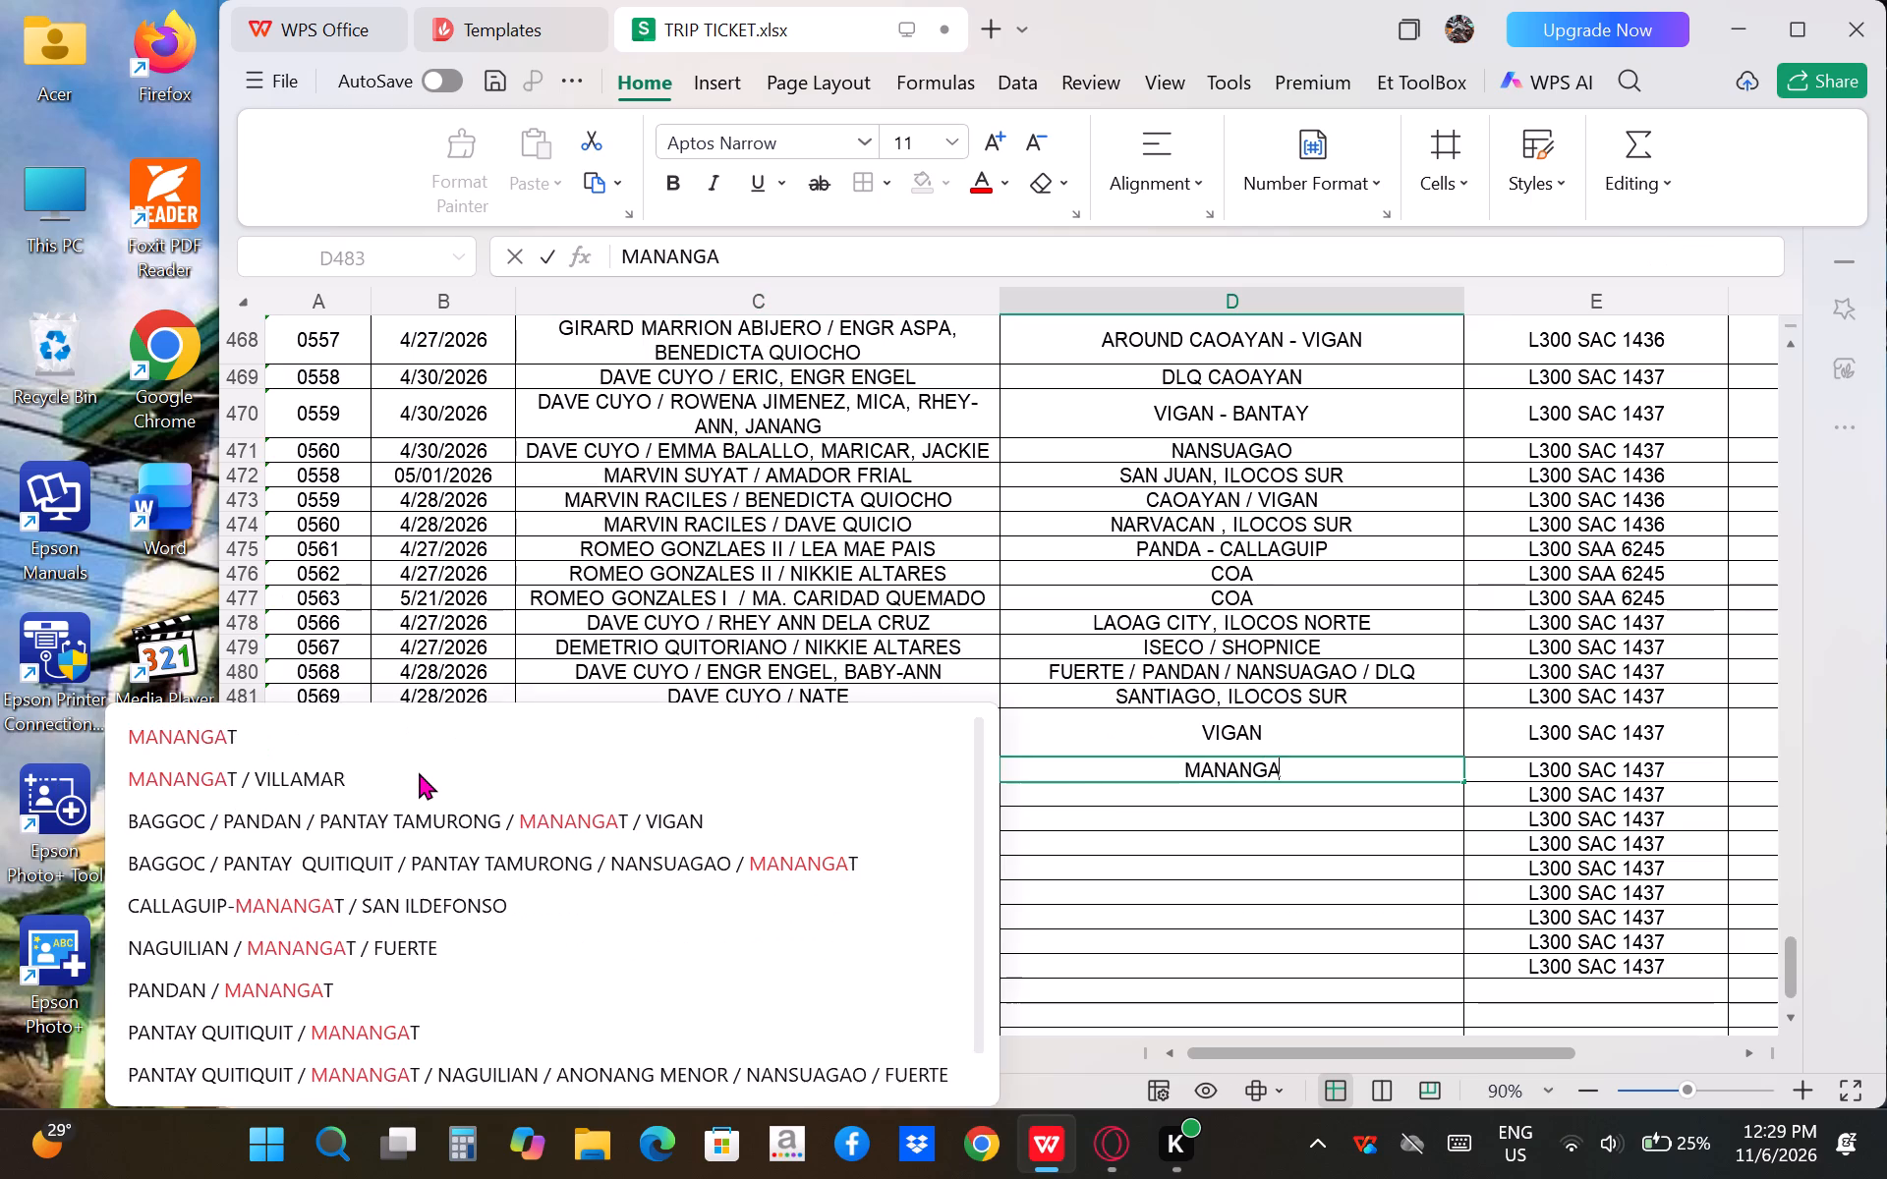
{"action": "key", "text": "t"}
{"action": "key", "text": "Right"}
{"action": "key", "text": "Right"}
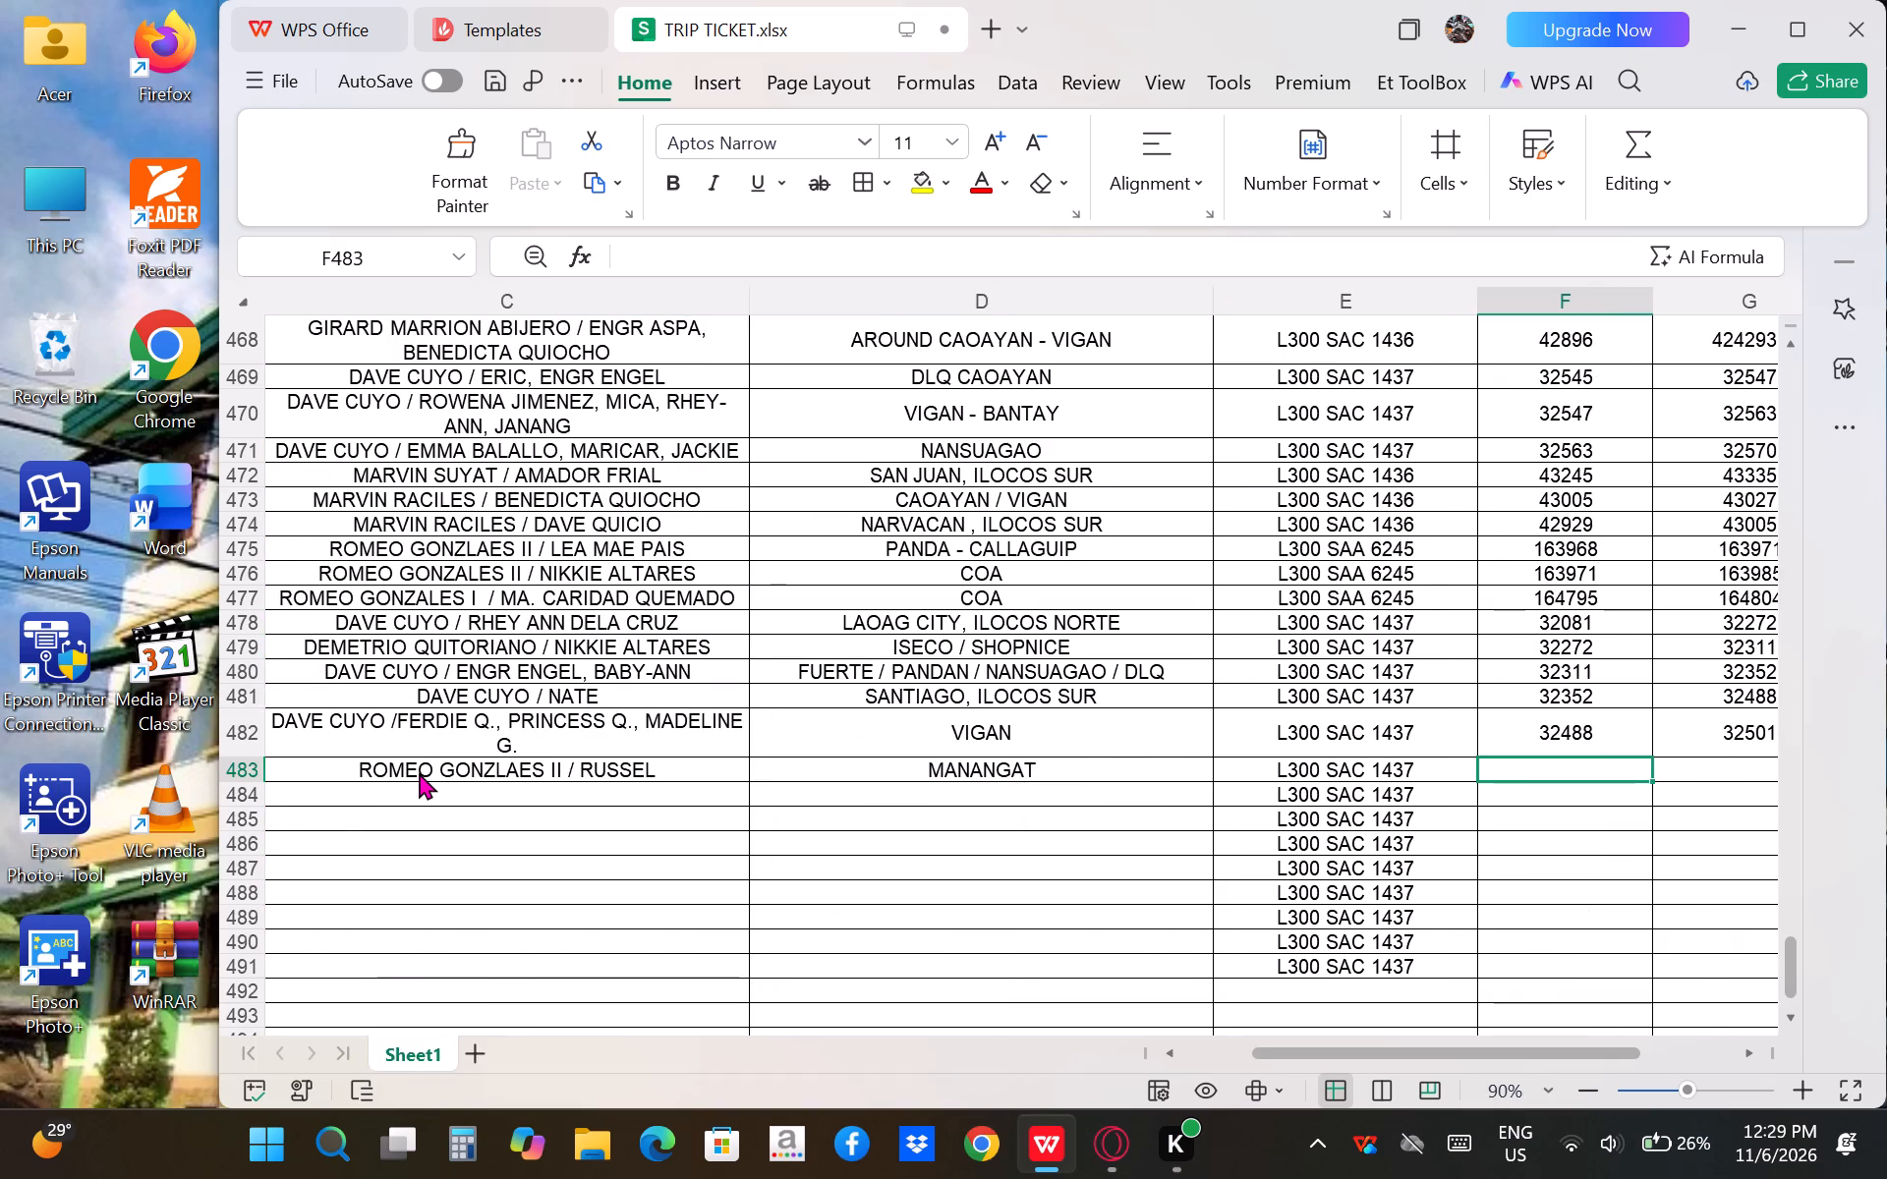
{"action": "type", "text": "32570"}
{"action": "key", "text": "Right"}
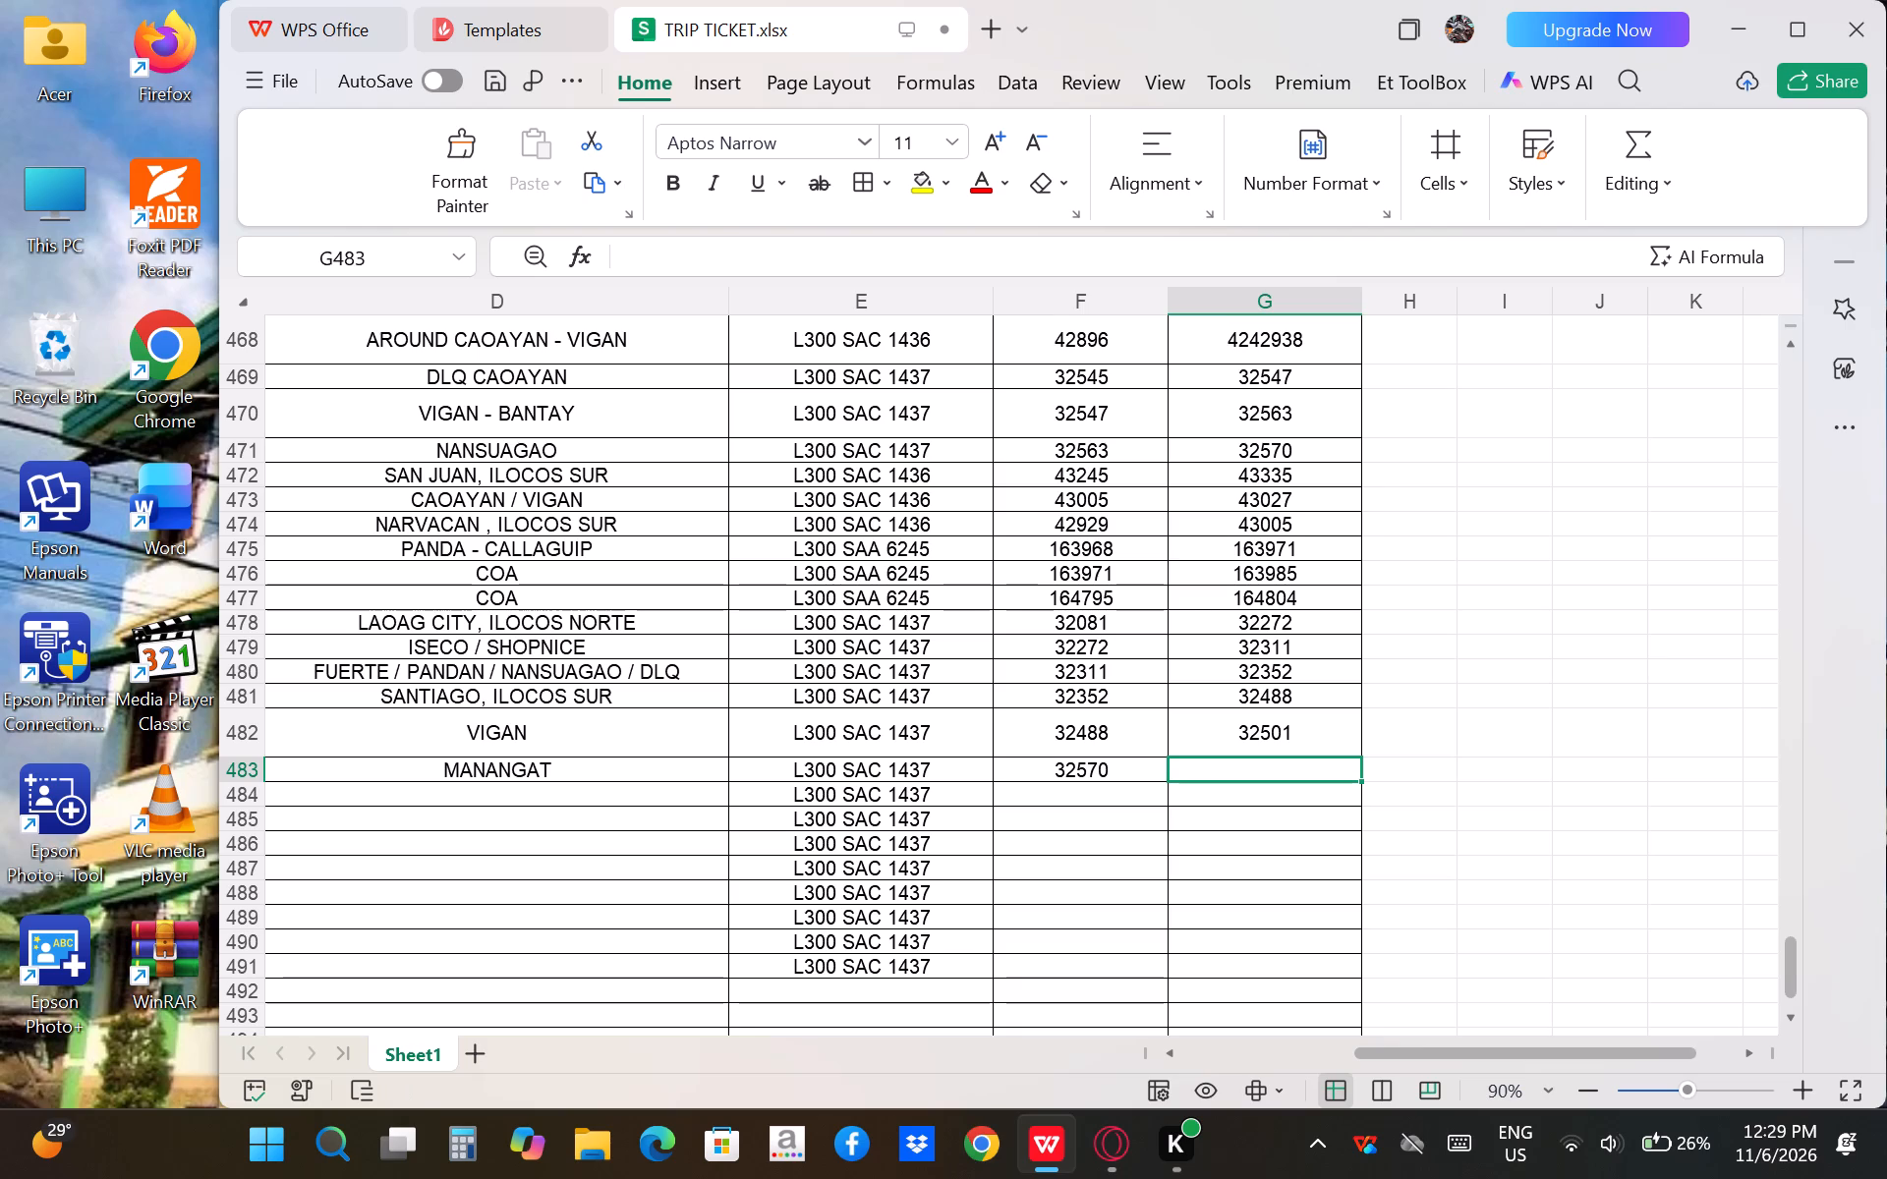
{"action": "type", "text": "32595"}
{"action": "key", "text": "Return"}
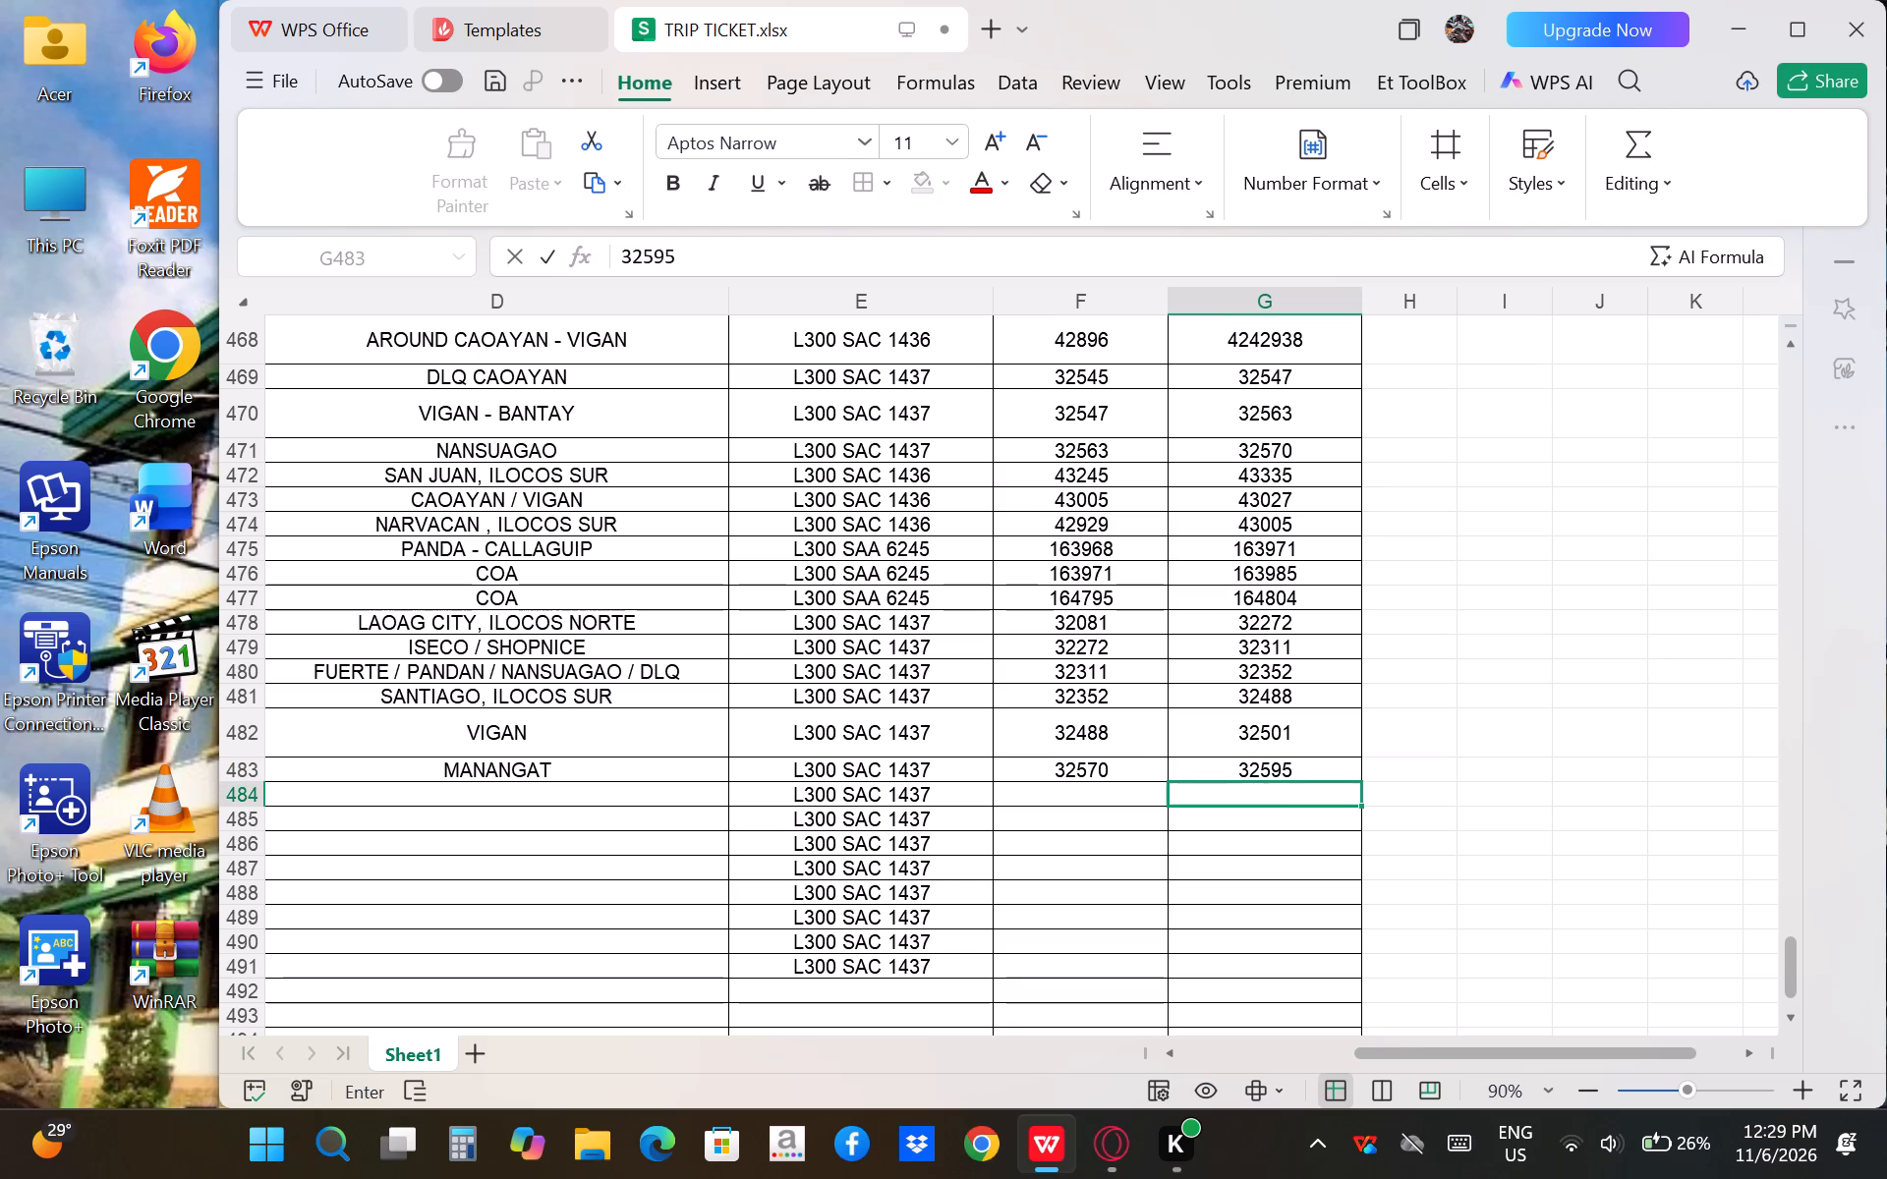
Enter the date 5/4/2026 in B484 for ticket 0572.
{"action": "left_click_drag", "start_coordinate": [1569, 1052], "coordinate": [1219, 1040]}
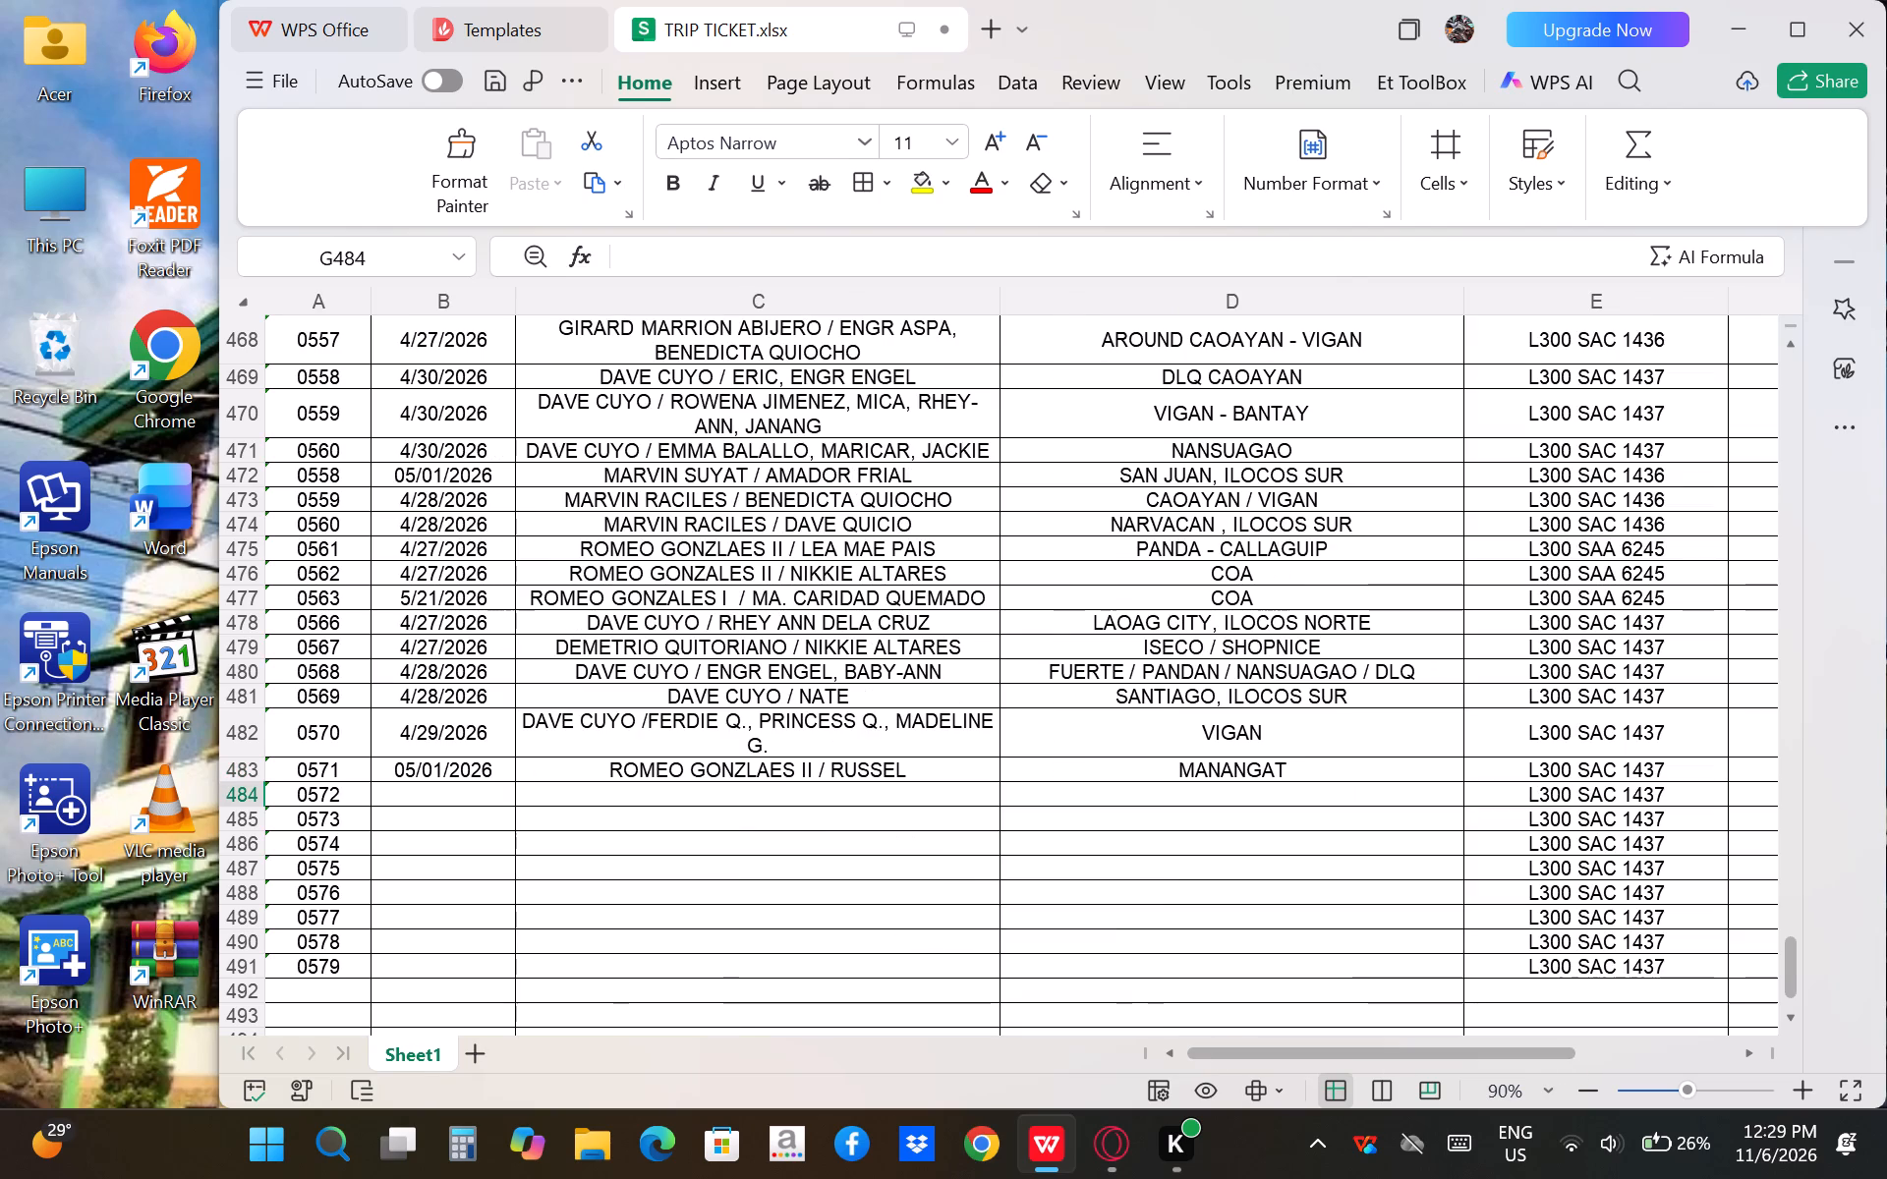
{"action": "left_click", "coordinate": [480, 808]}
{"action": "left_click", "coordinate": [462, 803]}
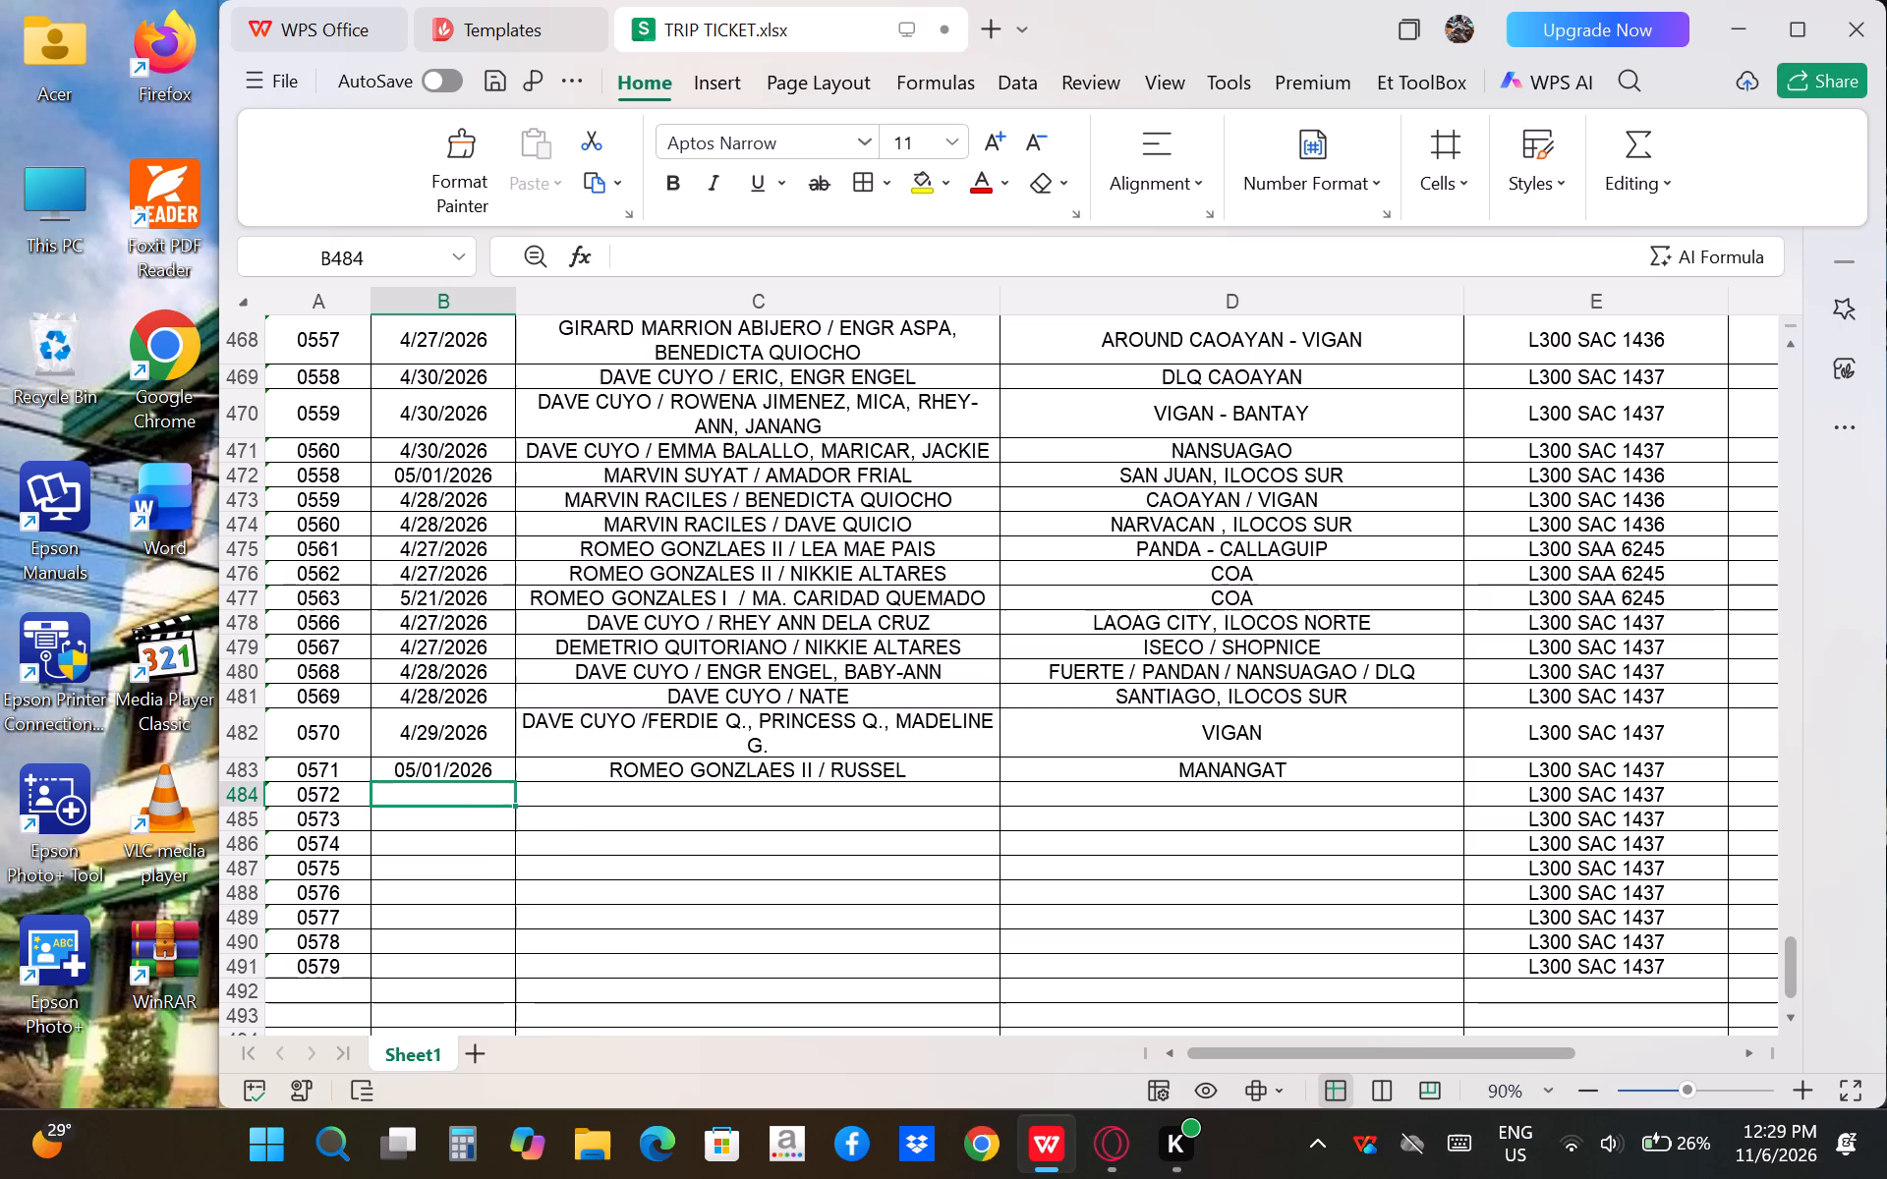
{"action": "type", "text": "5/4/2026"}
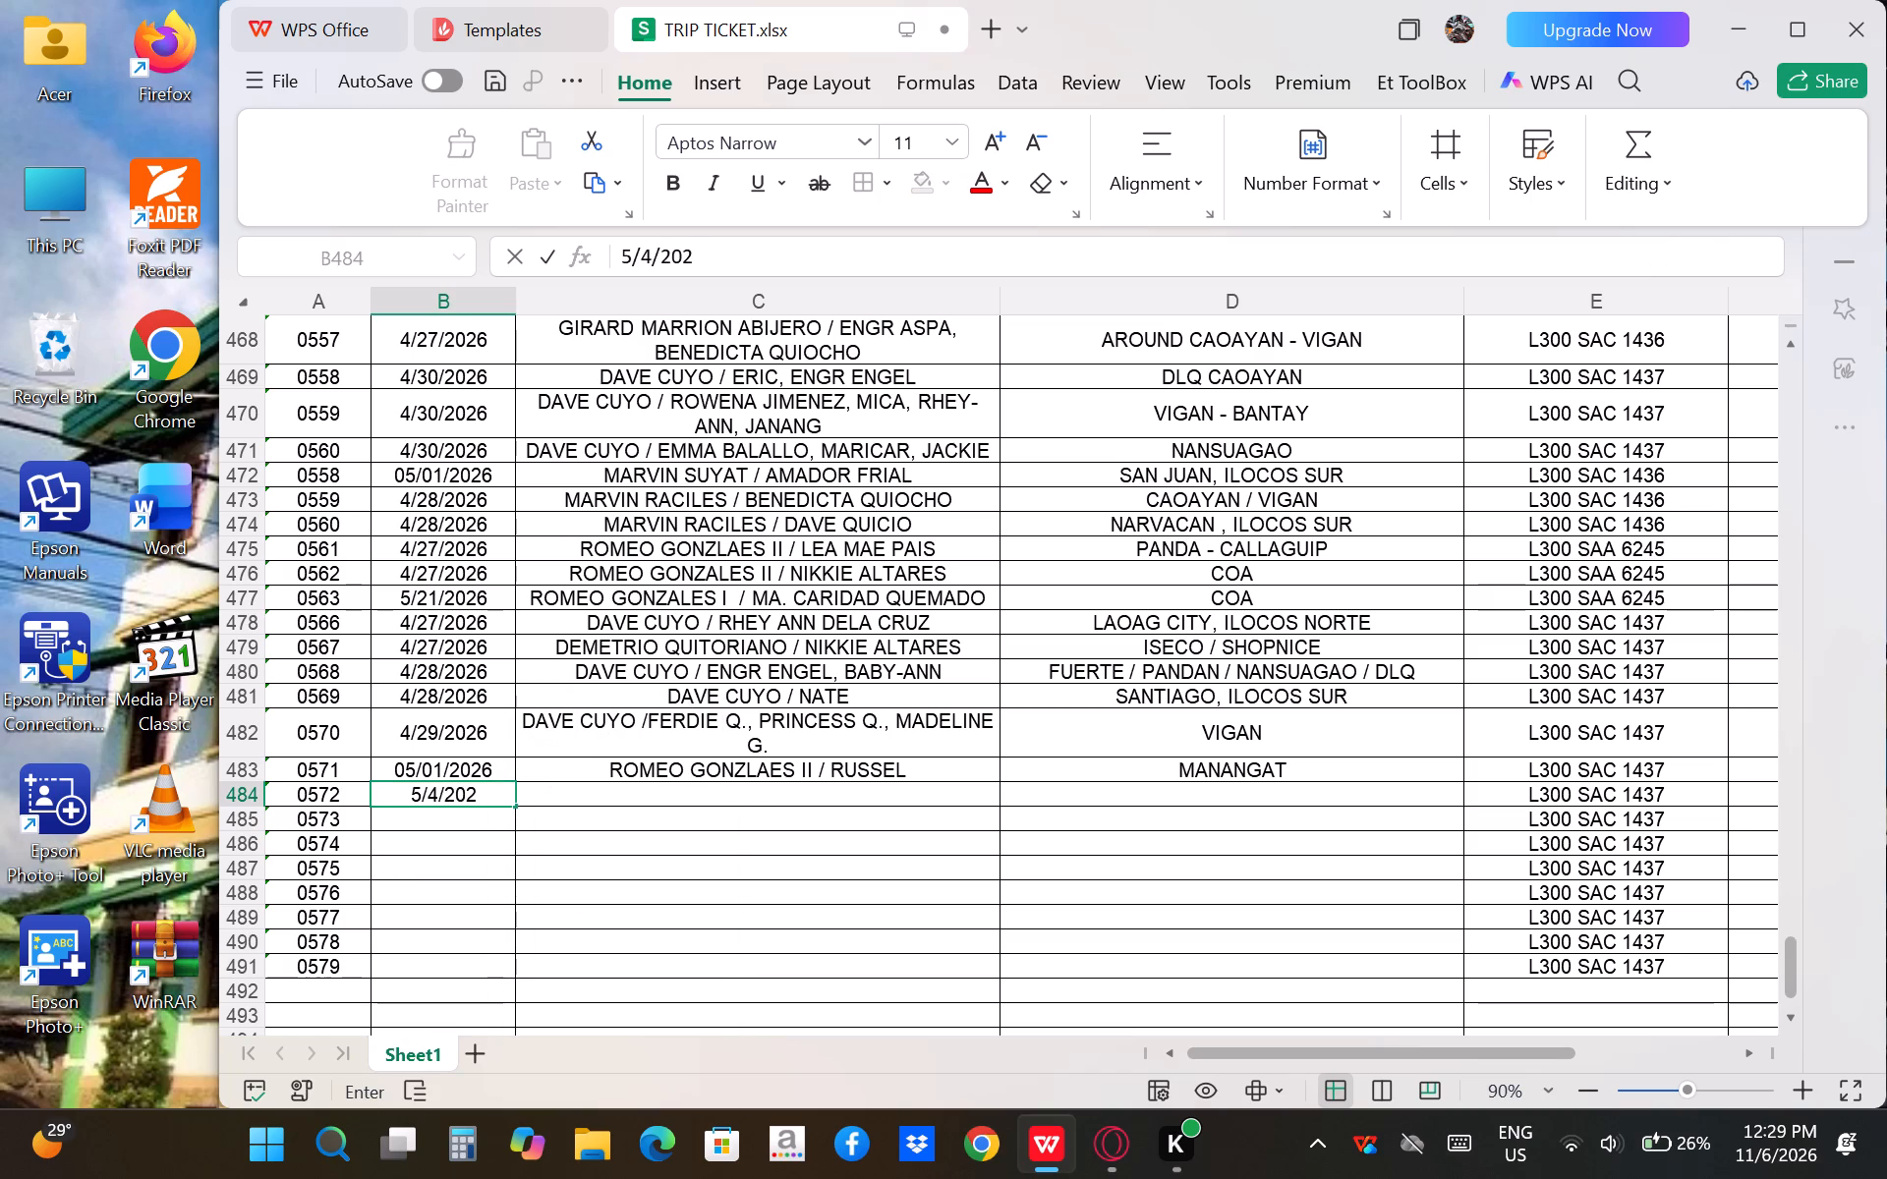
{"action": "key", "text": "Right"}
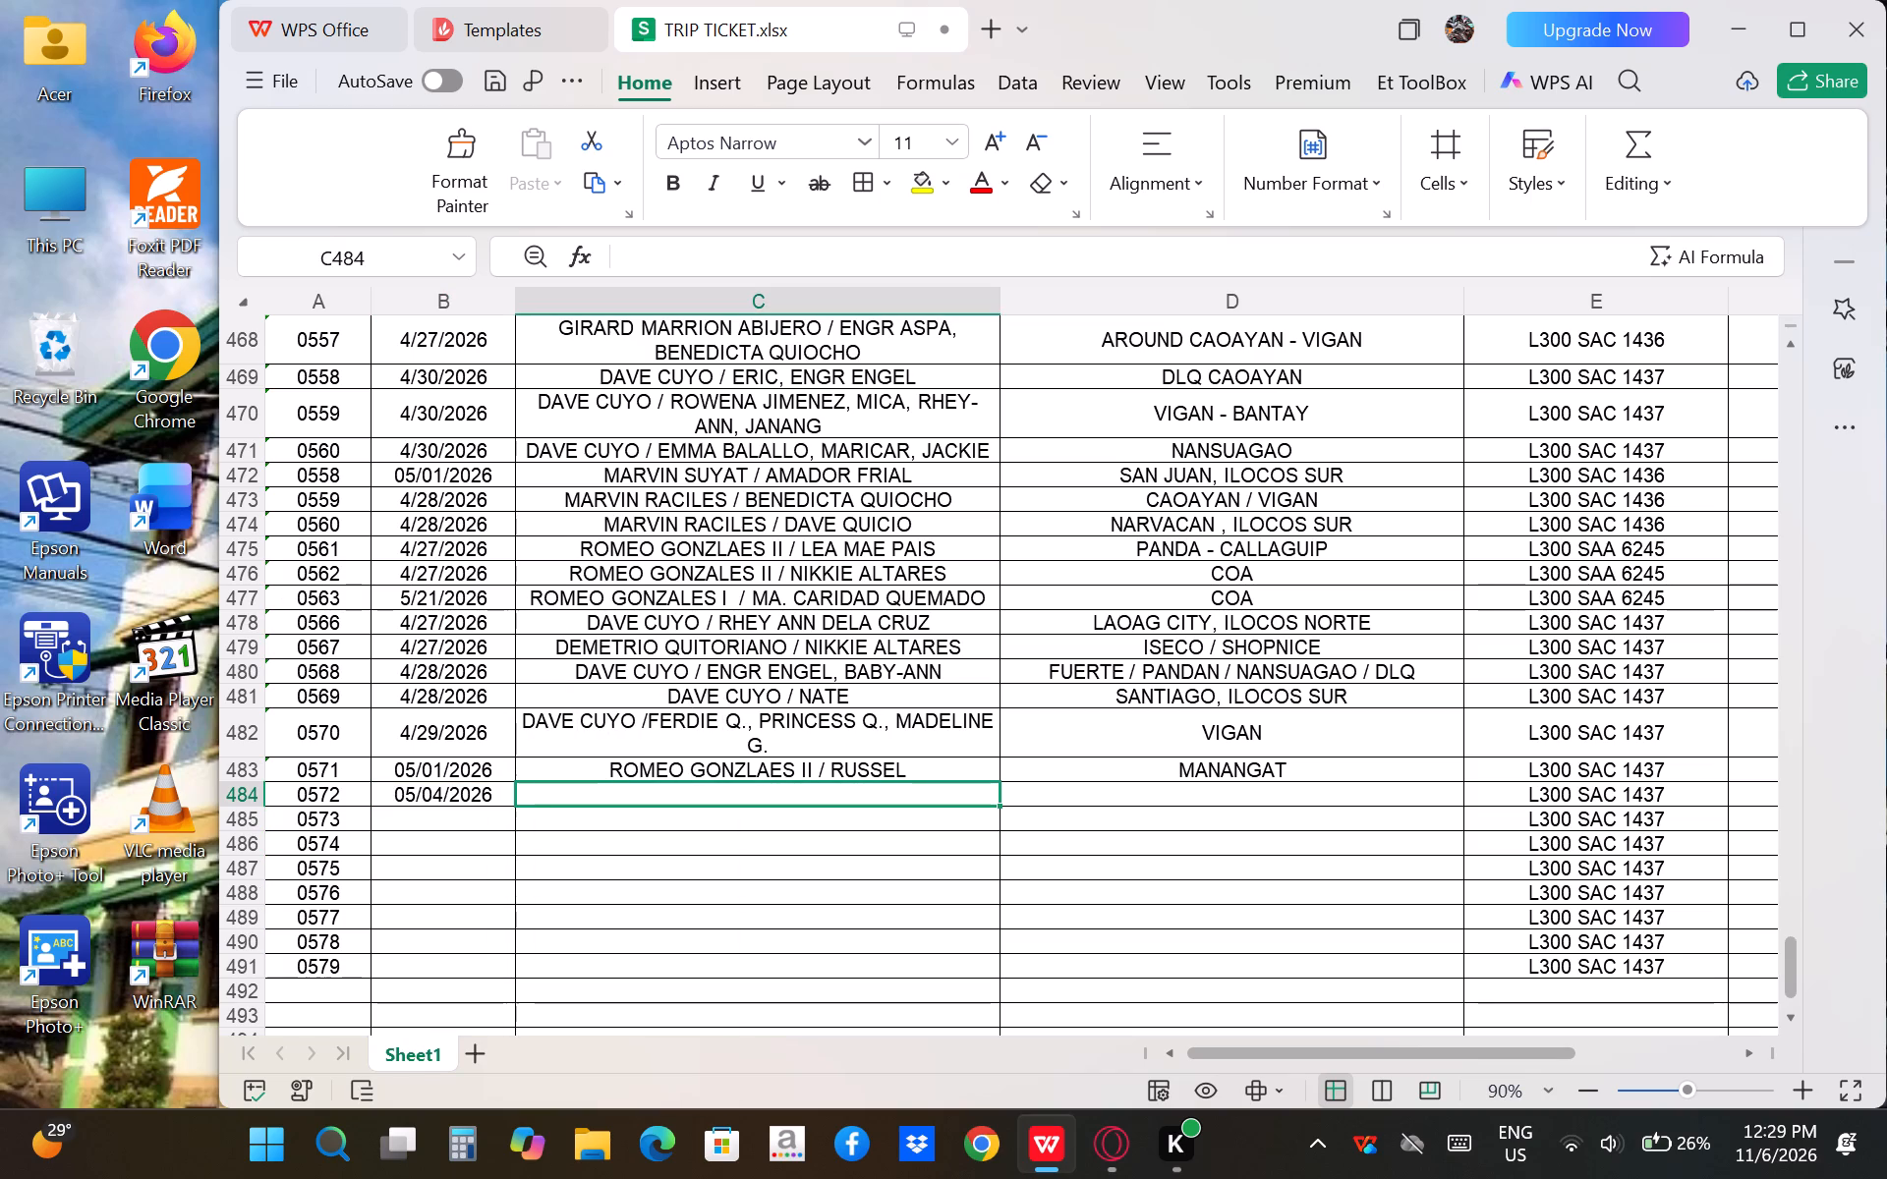
Enter the same driver's name as in row 482 followed by / ENGR KATH, MELISSA, ANET, JOMAR, BABY-ANN in C484.
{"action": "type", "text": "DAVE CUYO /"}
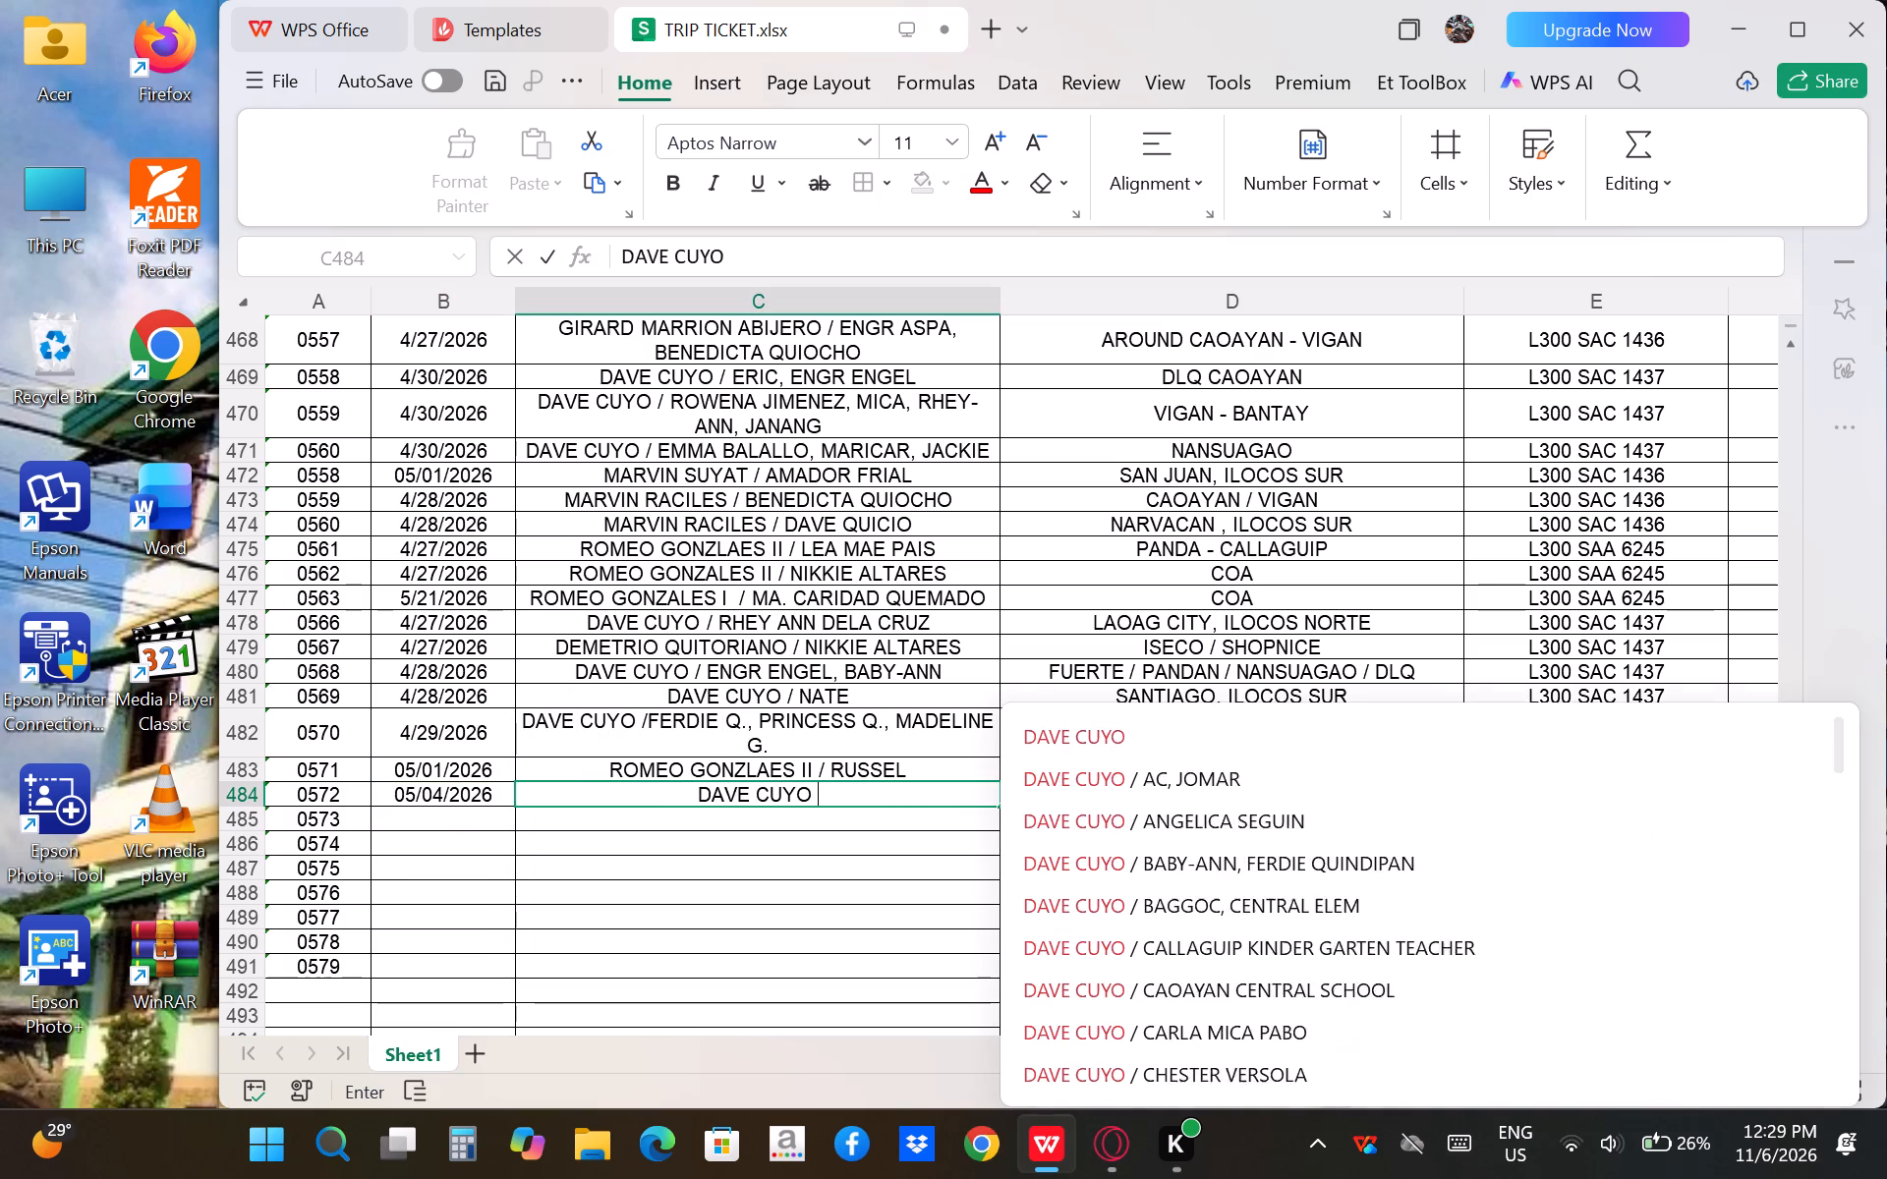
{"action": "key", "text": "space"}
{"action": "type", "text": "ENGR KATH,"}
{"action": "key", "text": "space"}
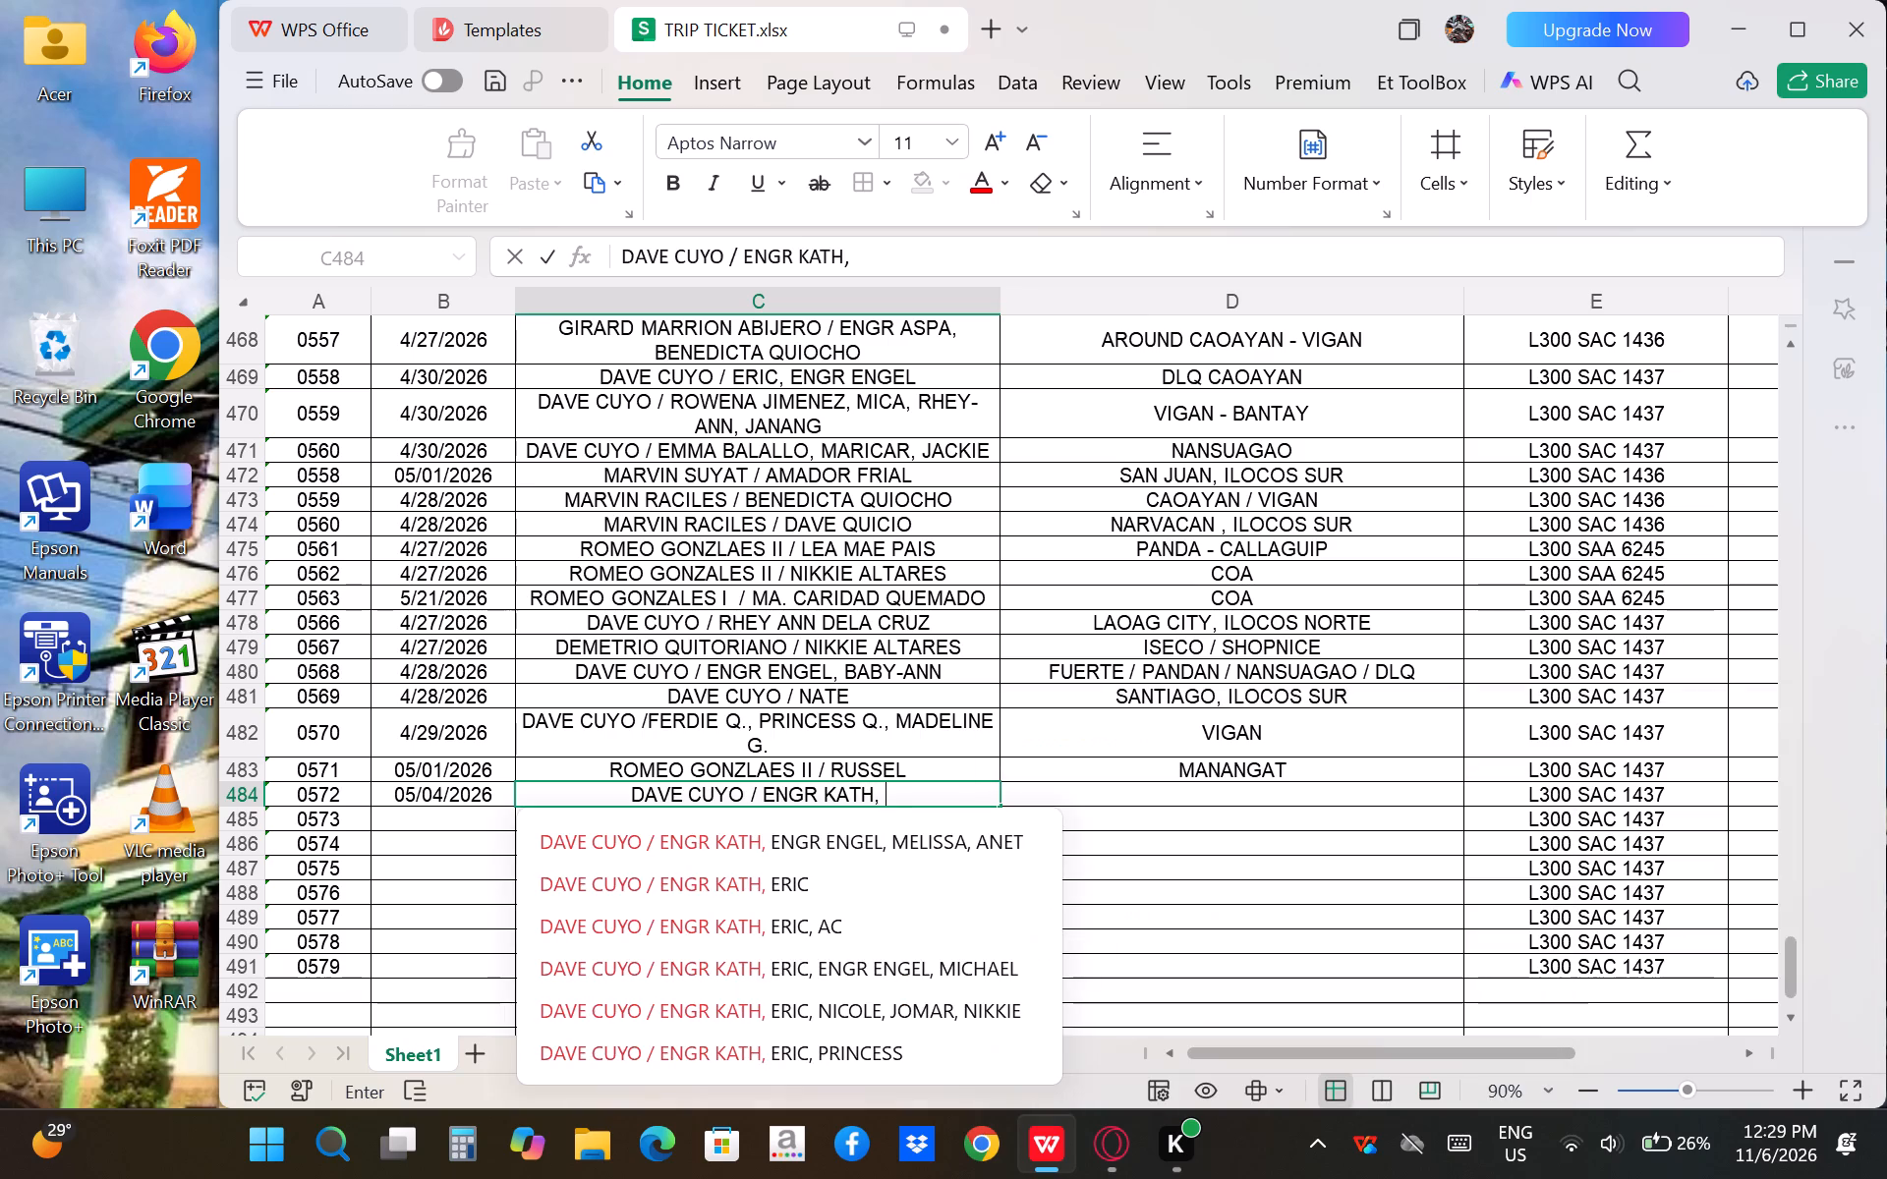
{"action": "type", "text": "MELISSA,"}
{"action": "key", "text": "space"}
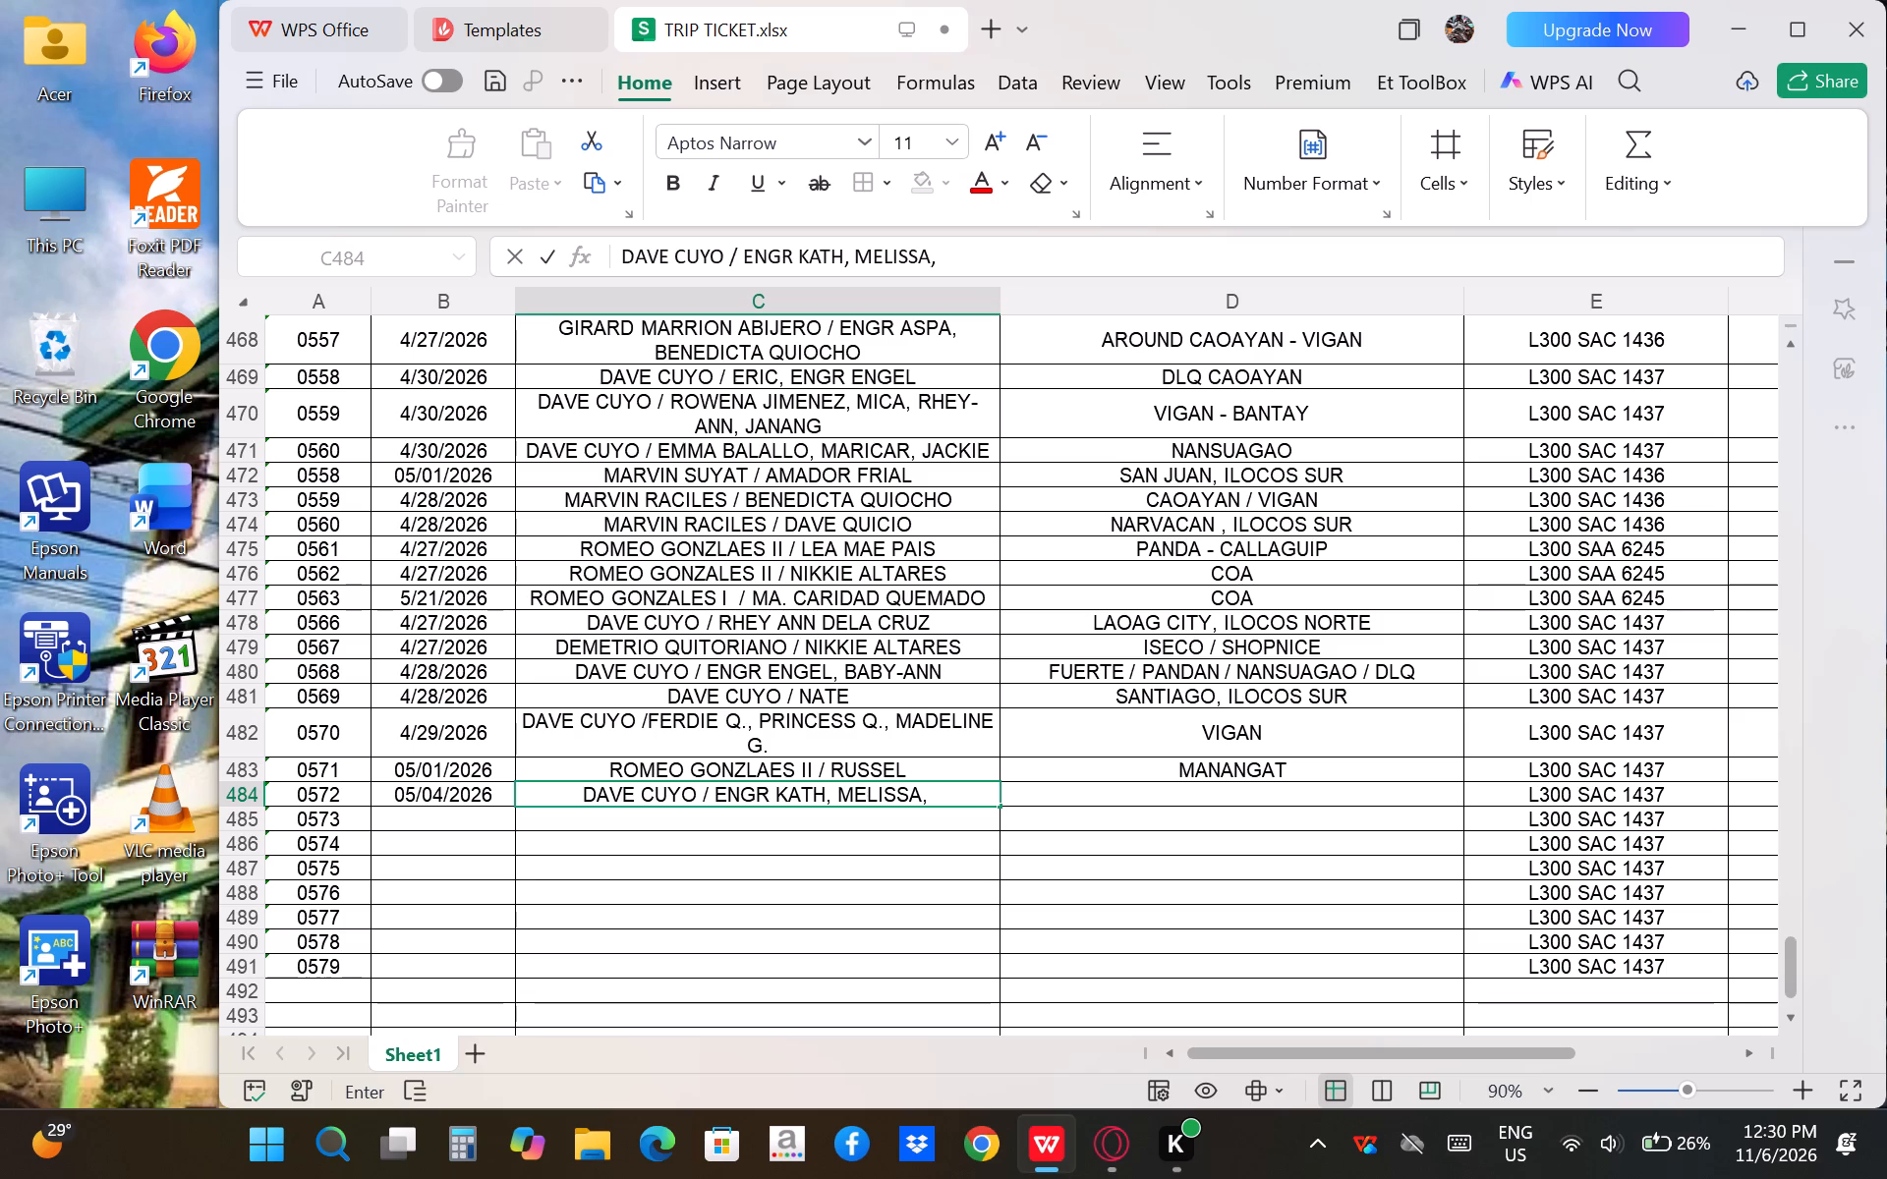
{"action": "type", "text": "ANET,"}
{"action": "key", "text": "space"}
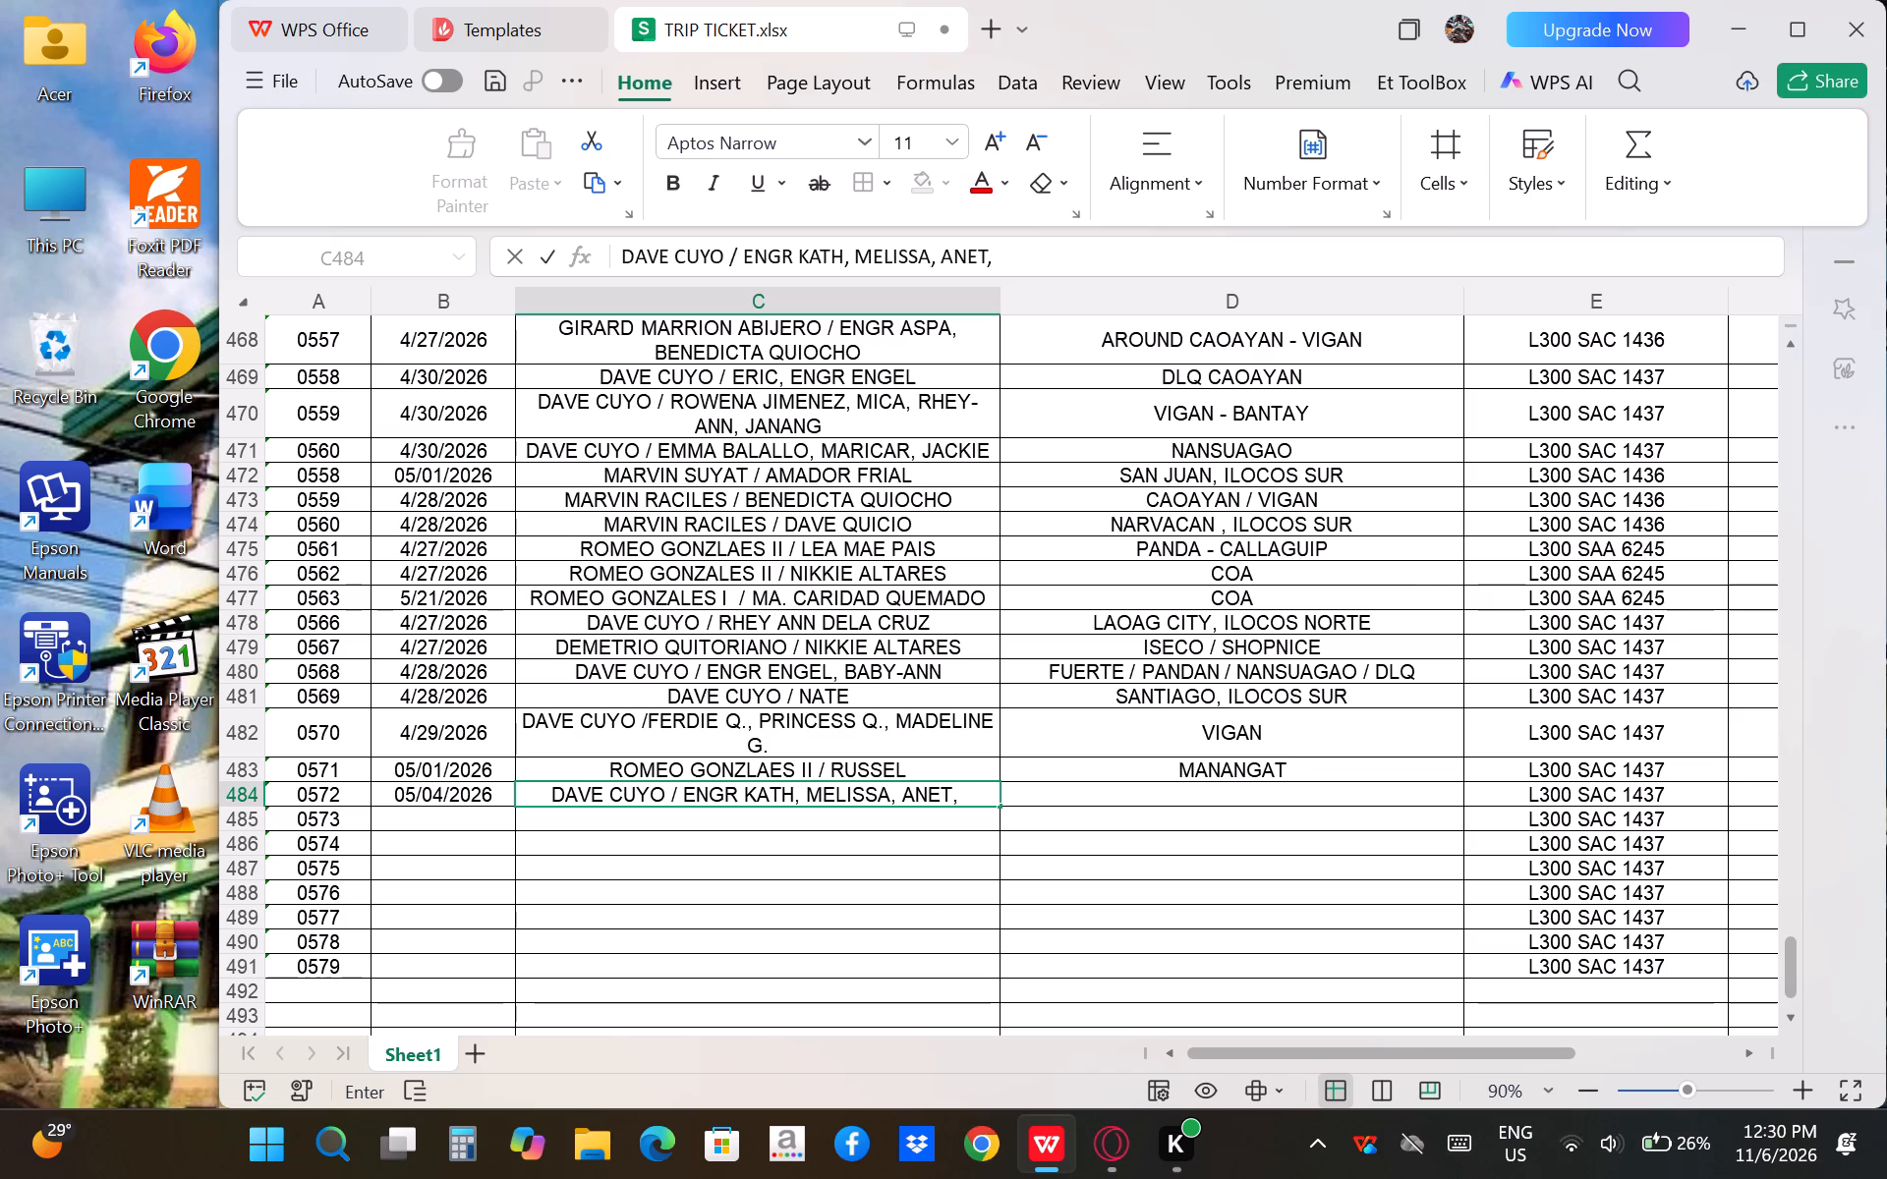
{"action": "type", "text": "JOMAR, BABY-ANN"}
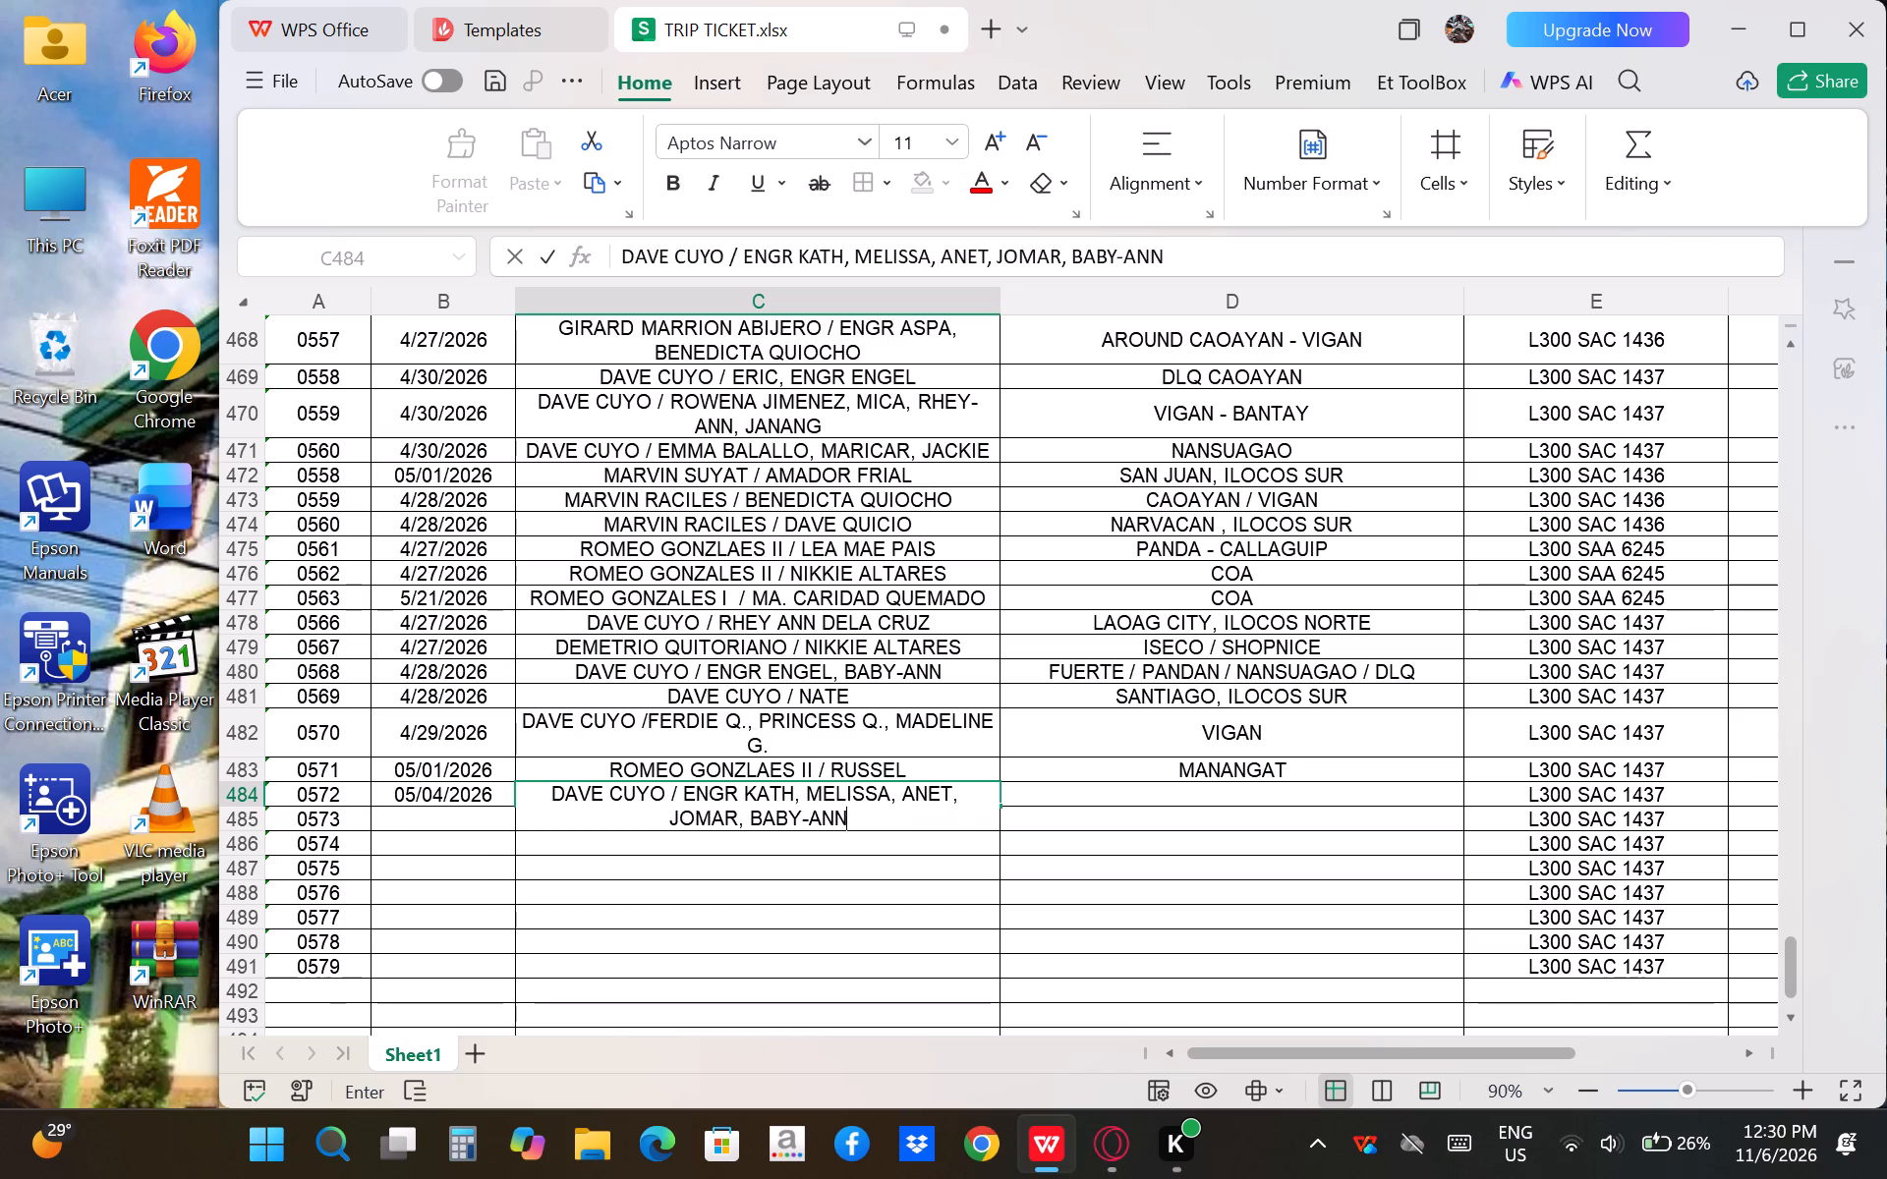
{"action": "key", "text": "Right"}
Enter the destination PANTAY QUITIQUIT / PANDAN / BAGGOC / NANSUAGAO / DLQ in D484.
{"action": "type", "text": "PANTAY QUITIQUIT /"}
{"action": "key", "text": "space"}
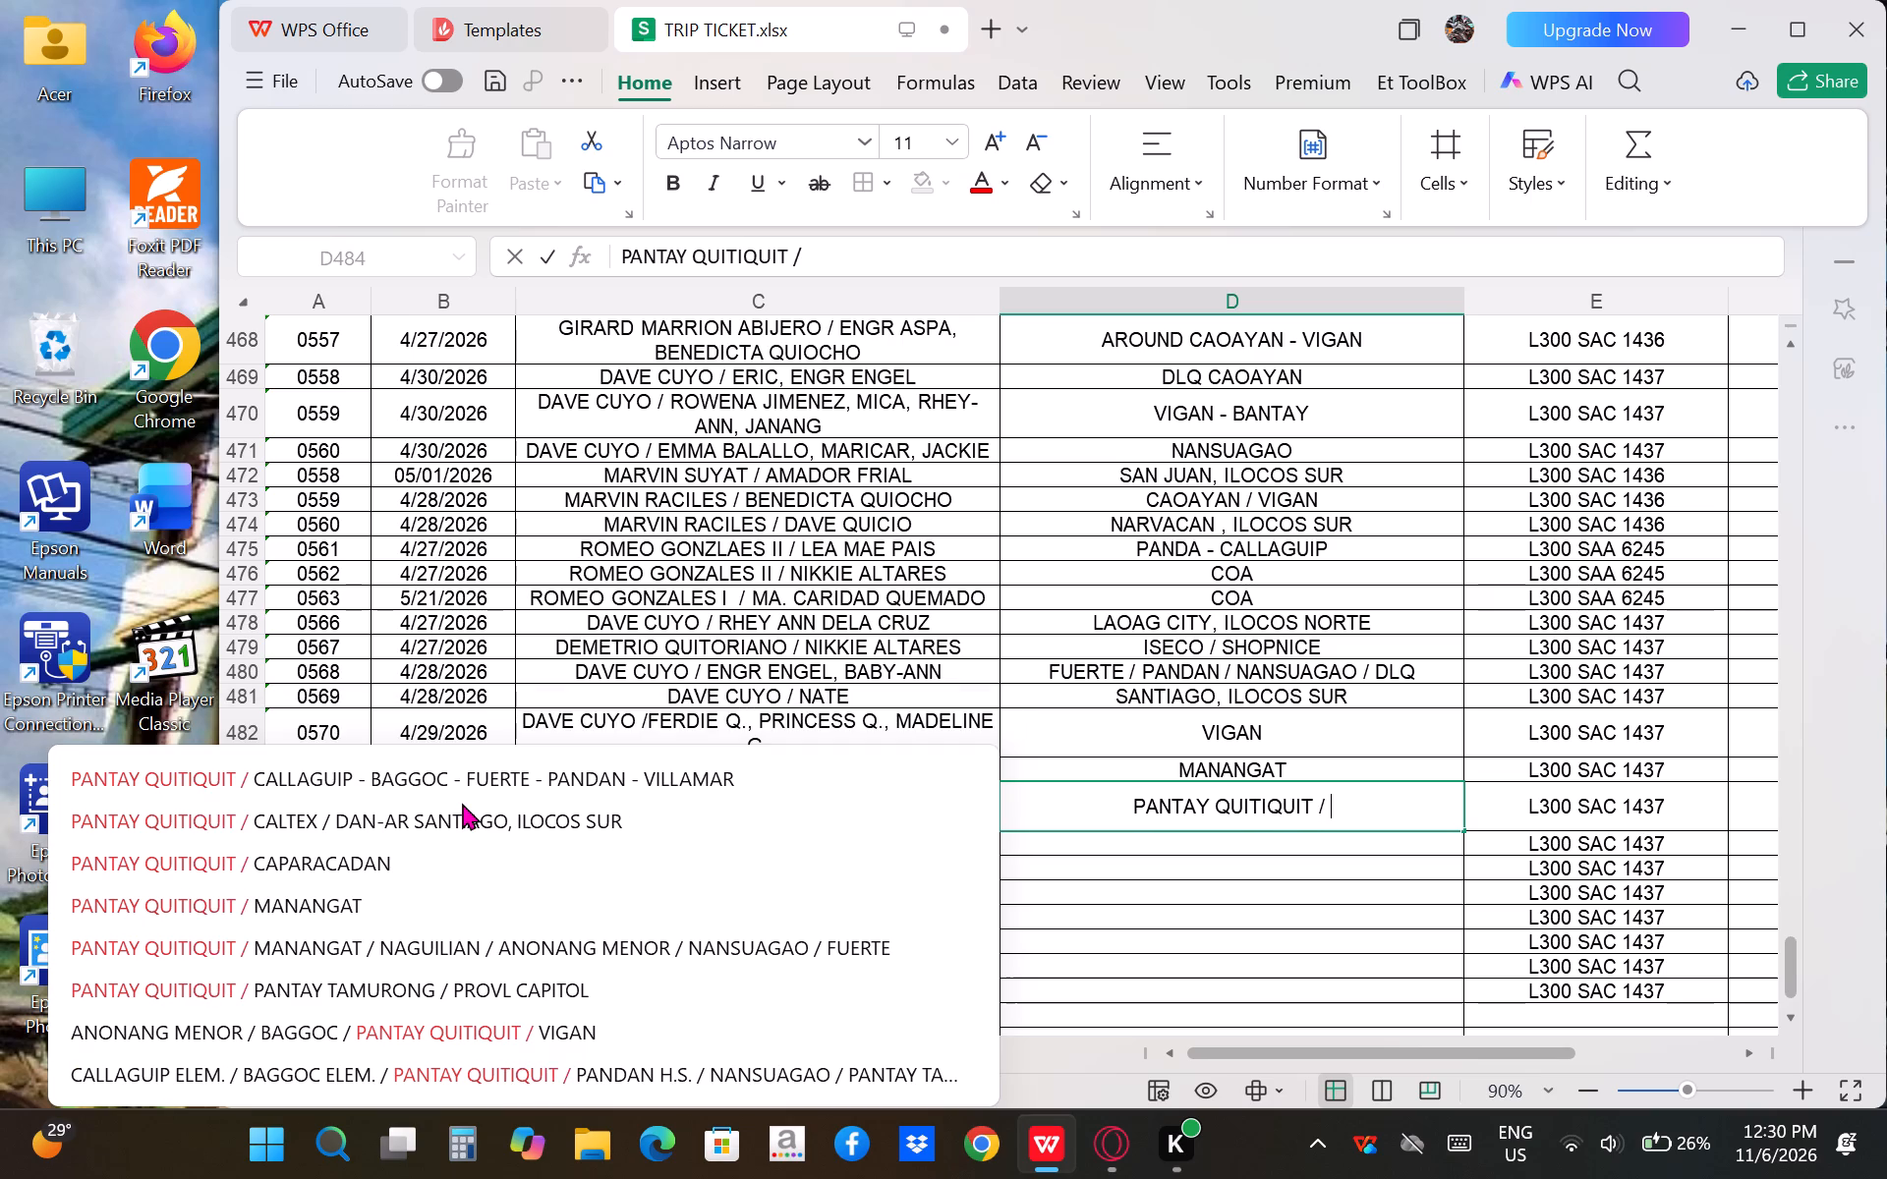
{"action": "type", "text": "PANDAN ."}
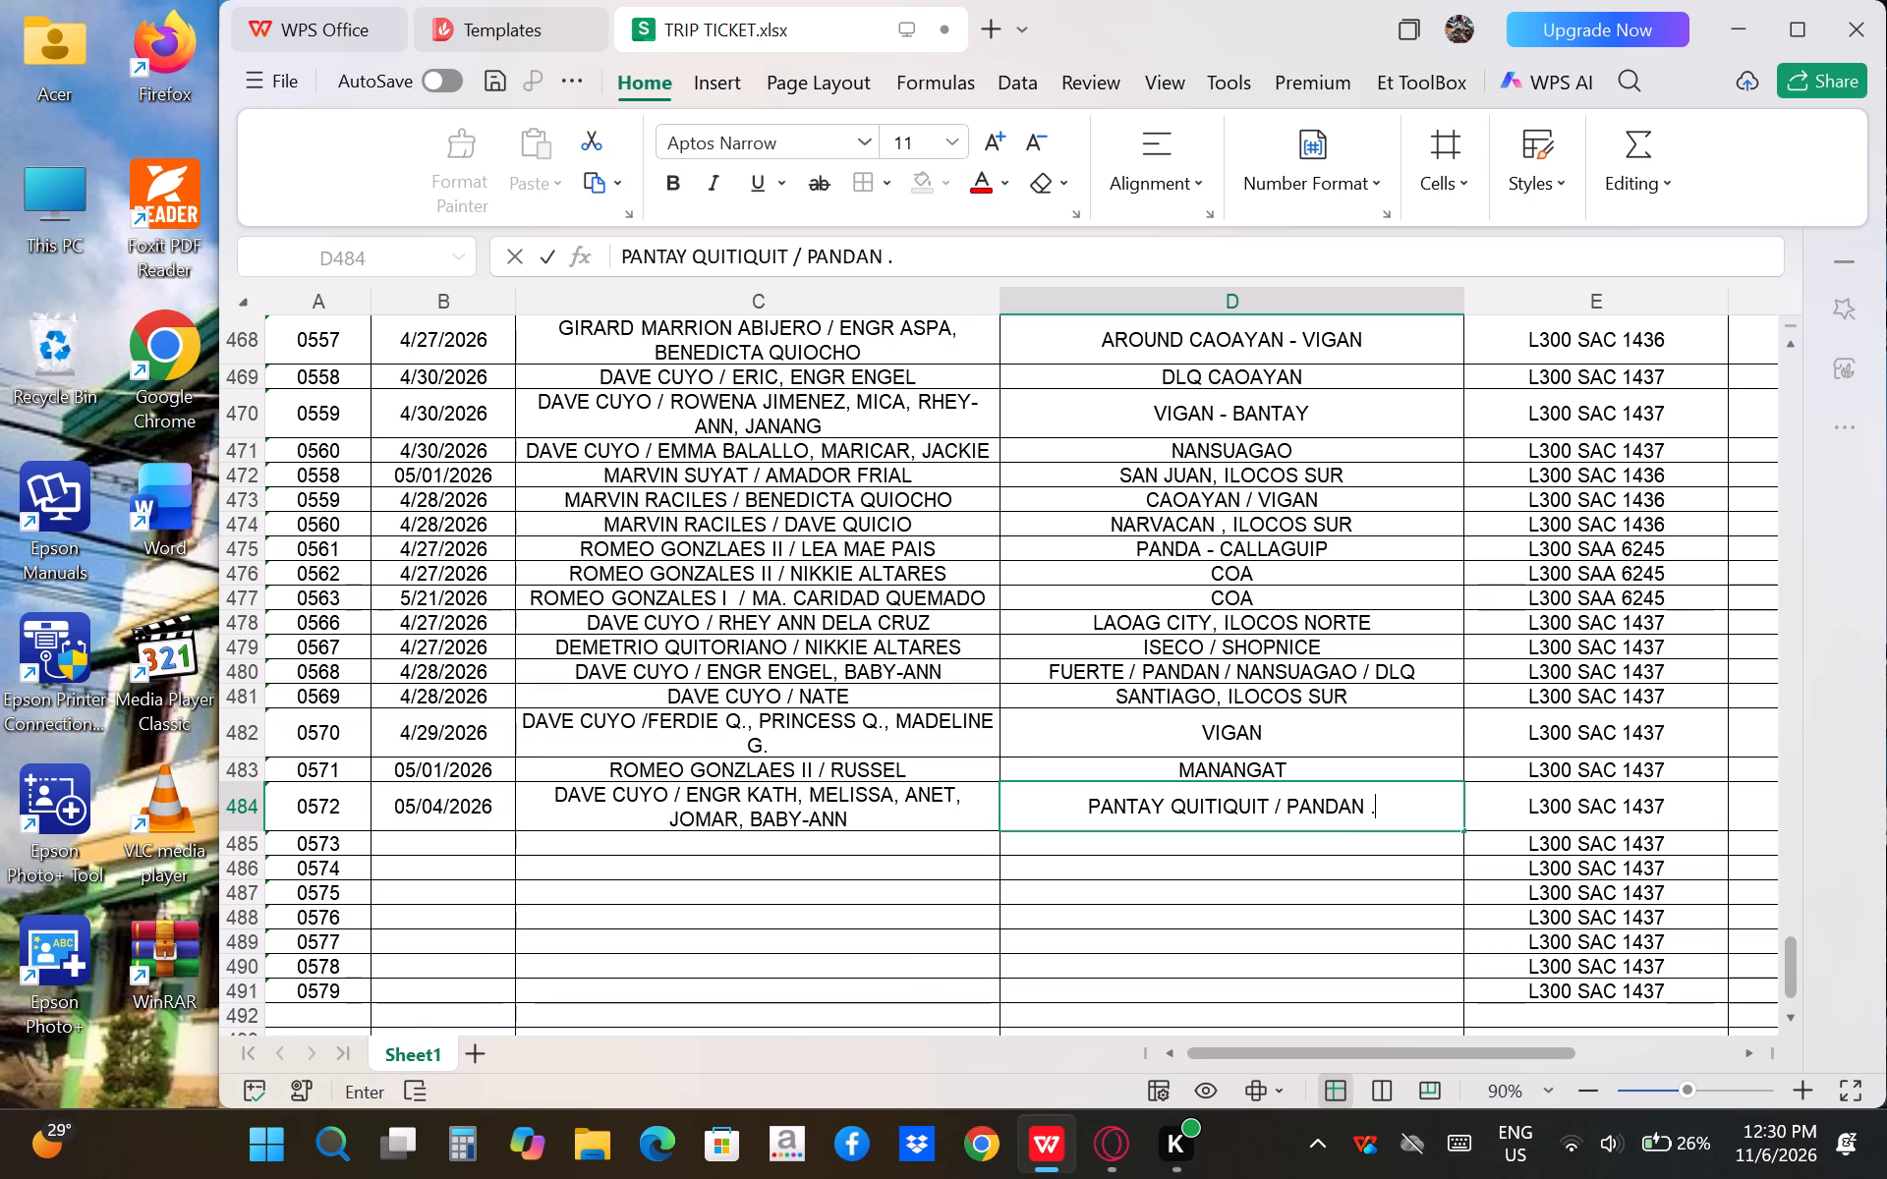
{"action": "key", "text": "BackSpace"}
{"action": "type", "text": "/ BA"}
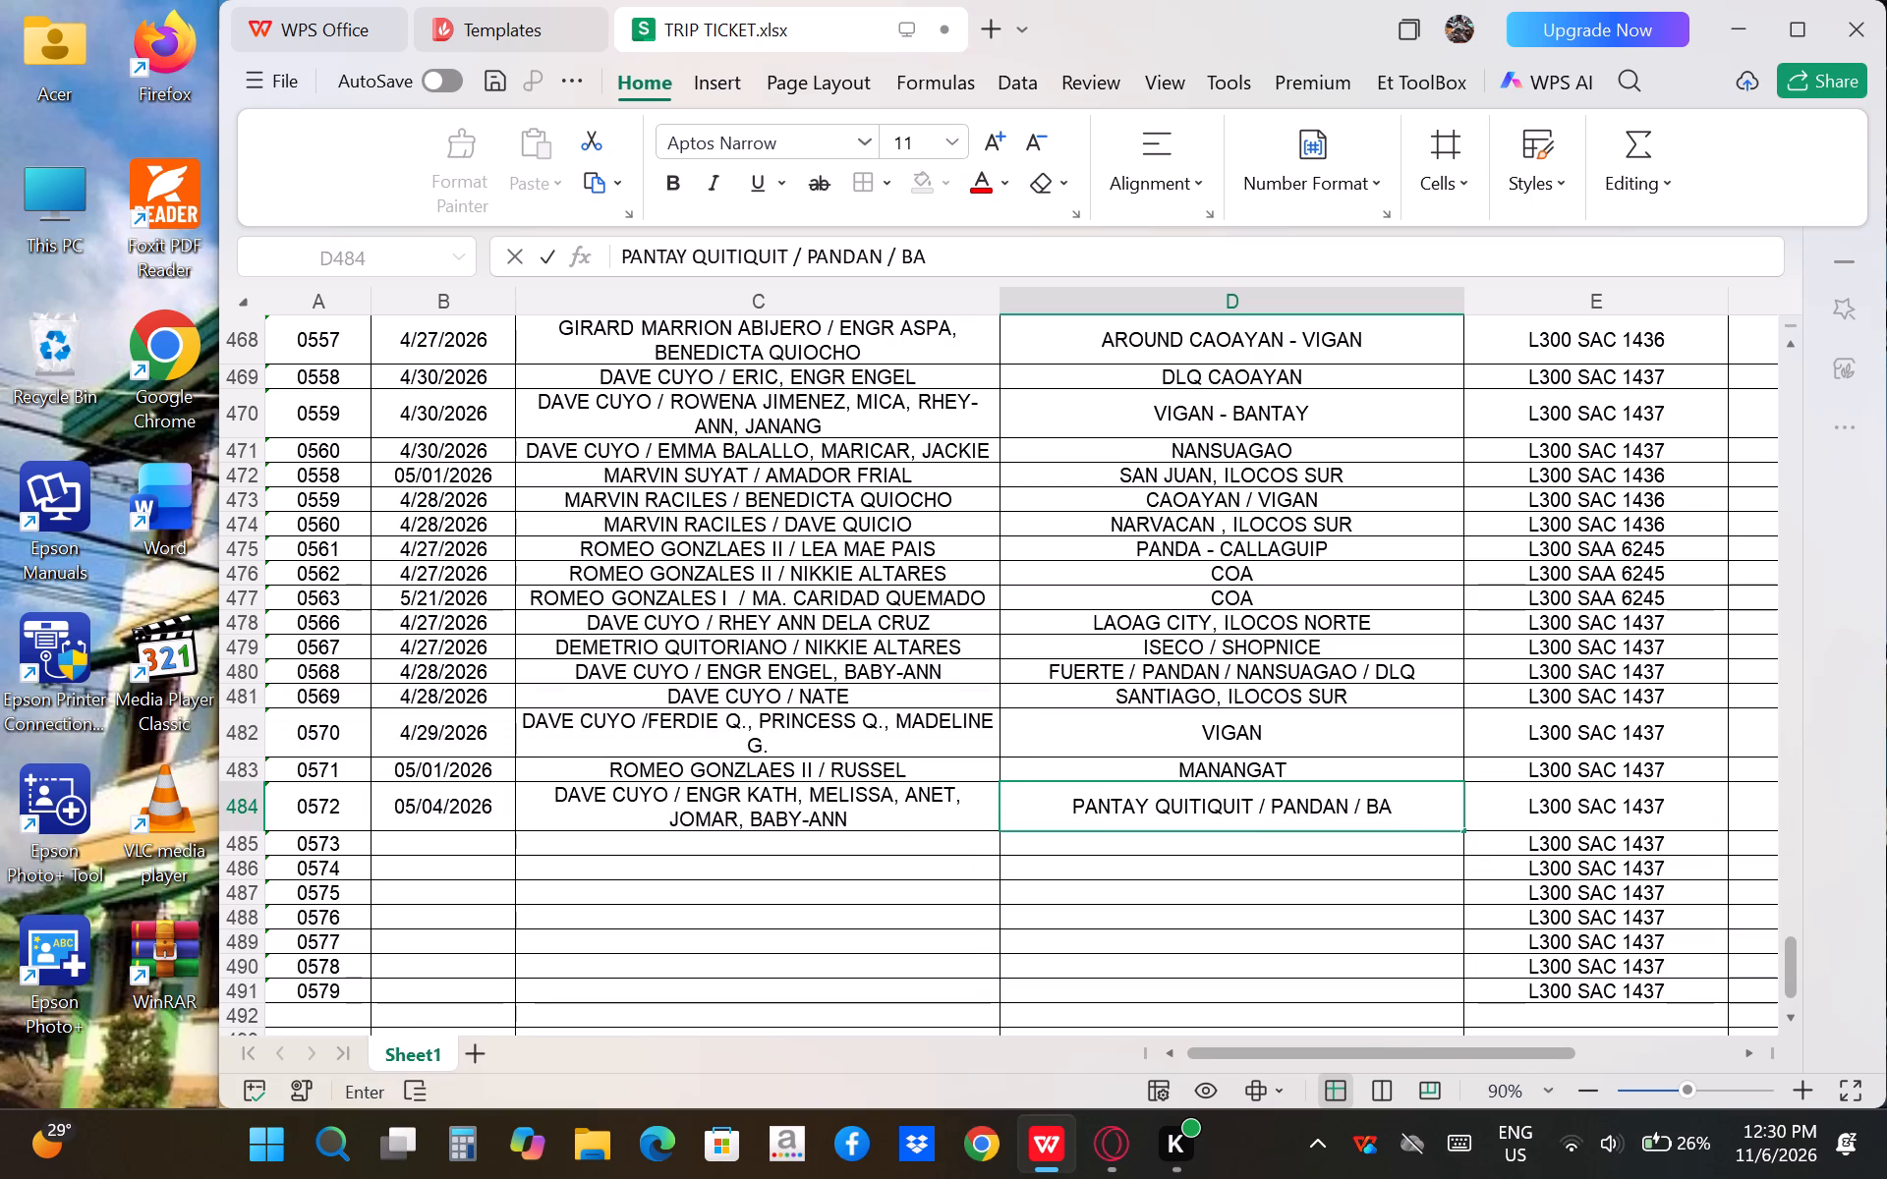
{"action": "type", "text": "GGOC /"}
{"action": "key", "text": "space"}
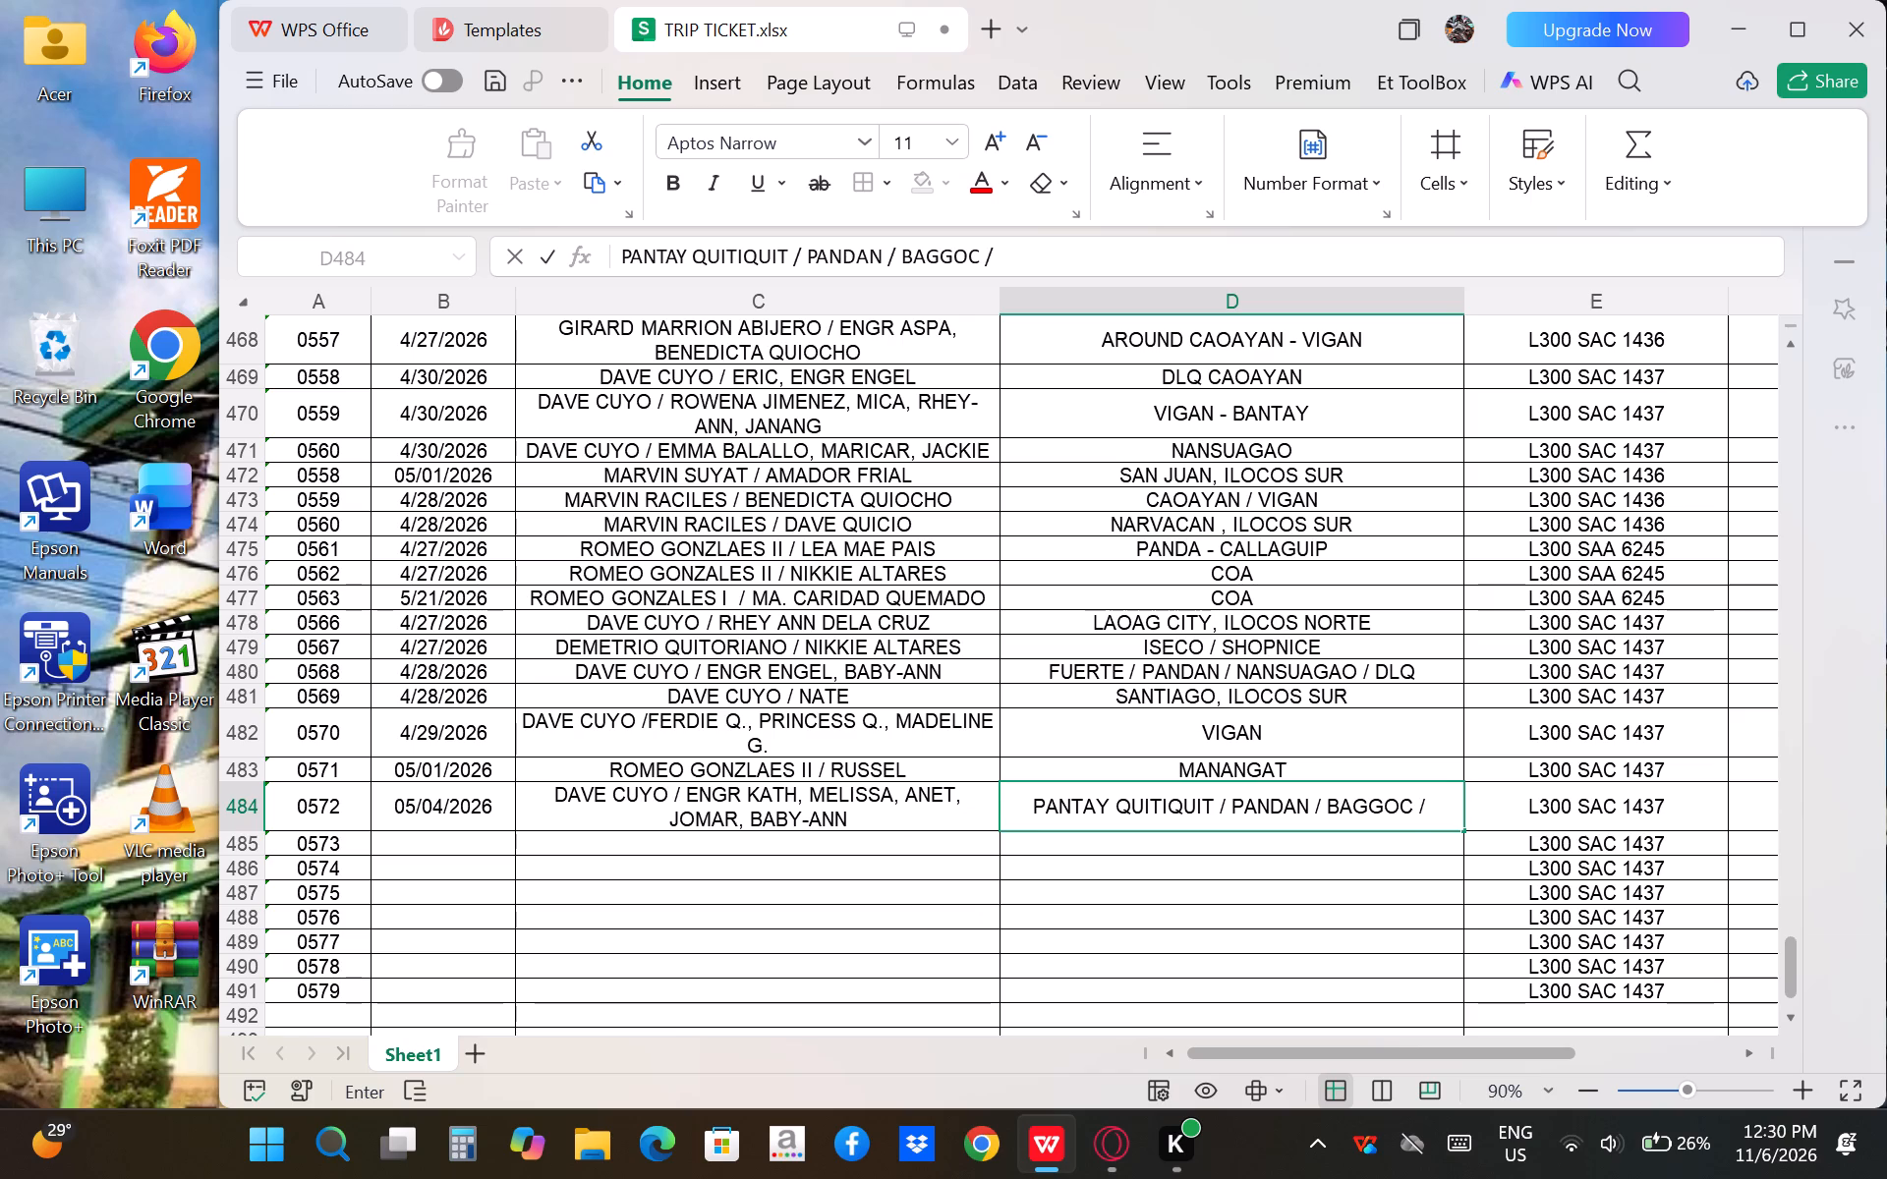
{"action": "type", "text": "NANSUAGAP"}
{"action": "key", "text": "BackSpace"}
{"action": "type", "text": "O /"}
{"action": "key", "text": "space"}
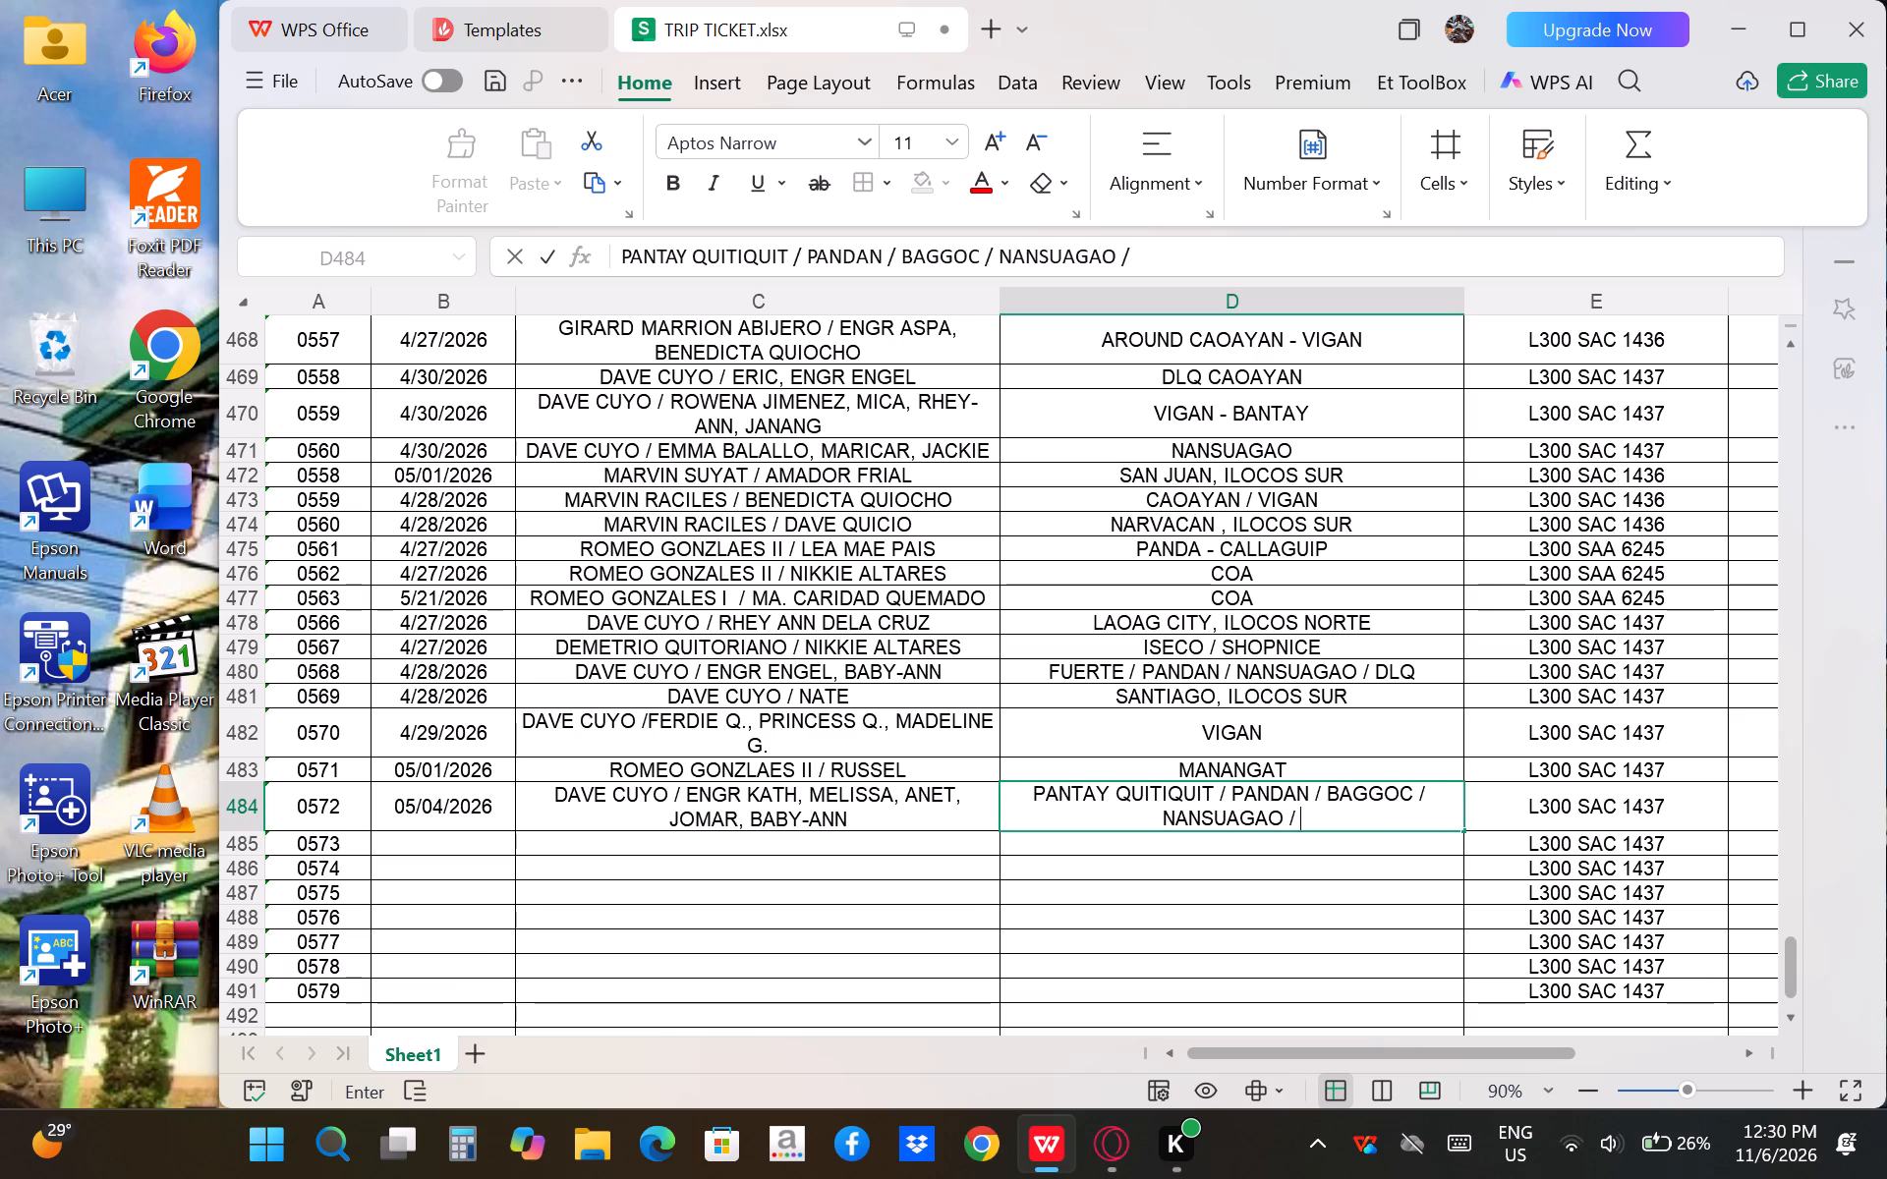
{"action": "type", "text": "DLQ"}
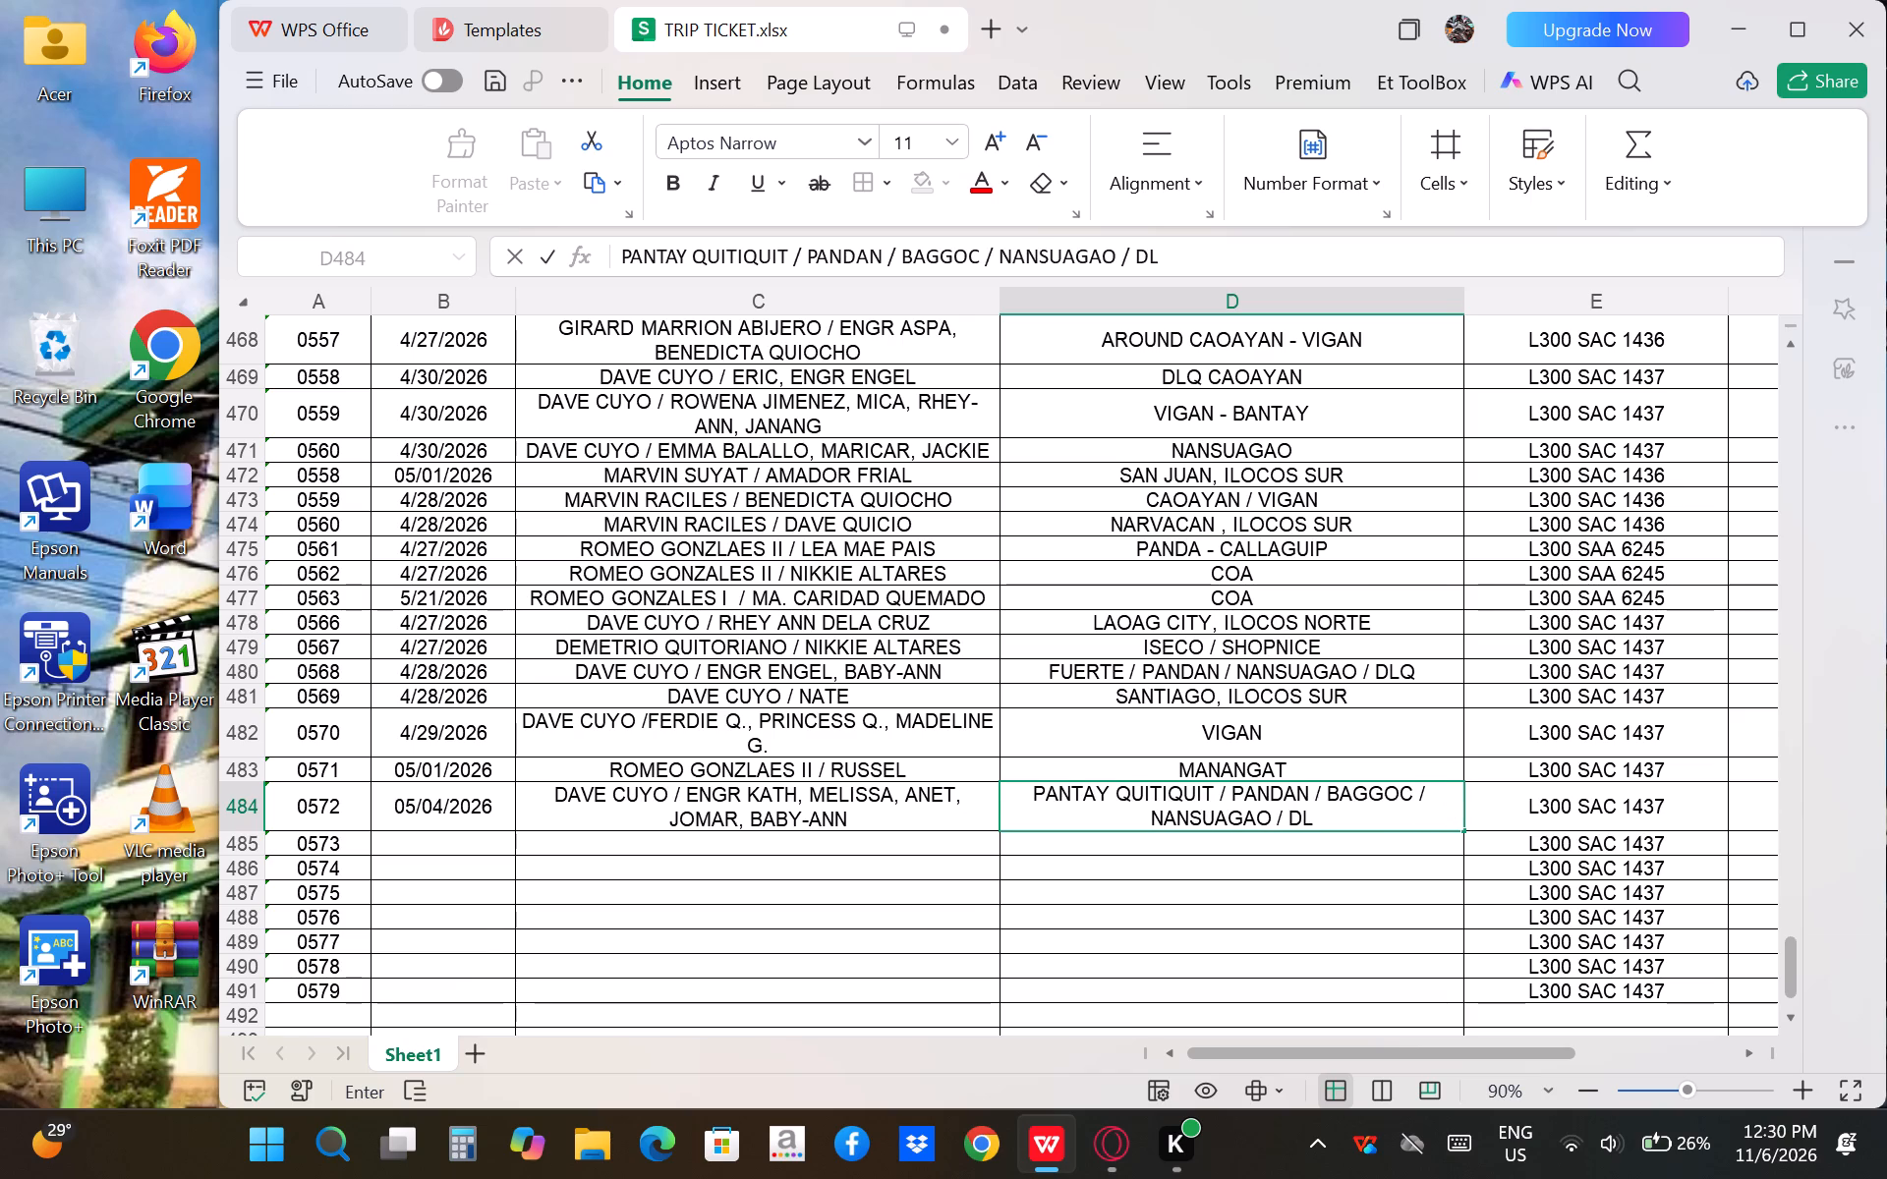
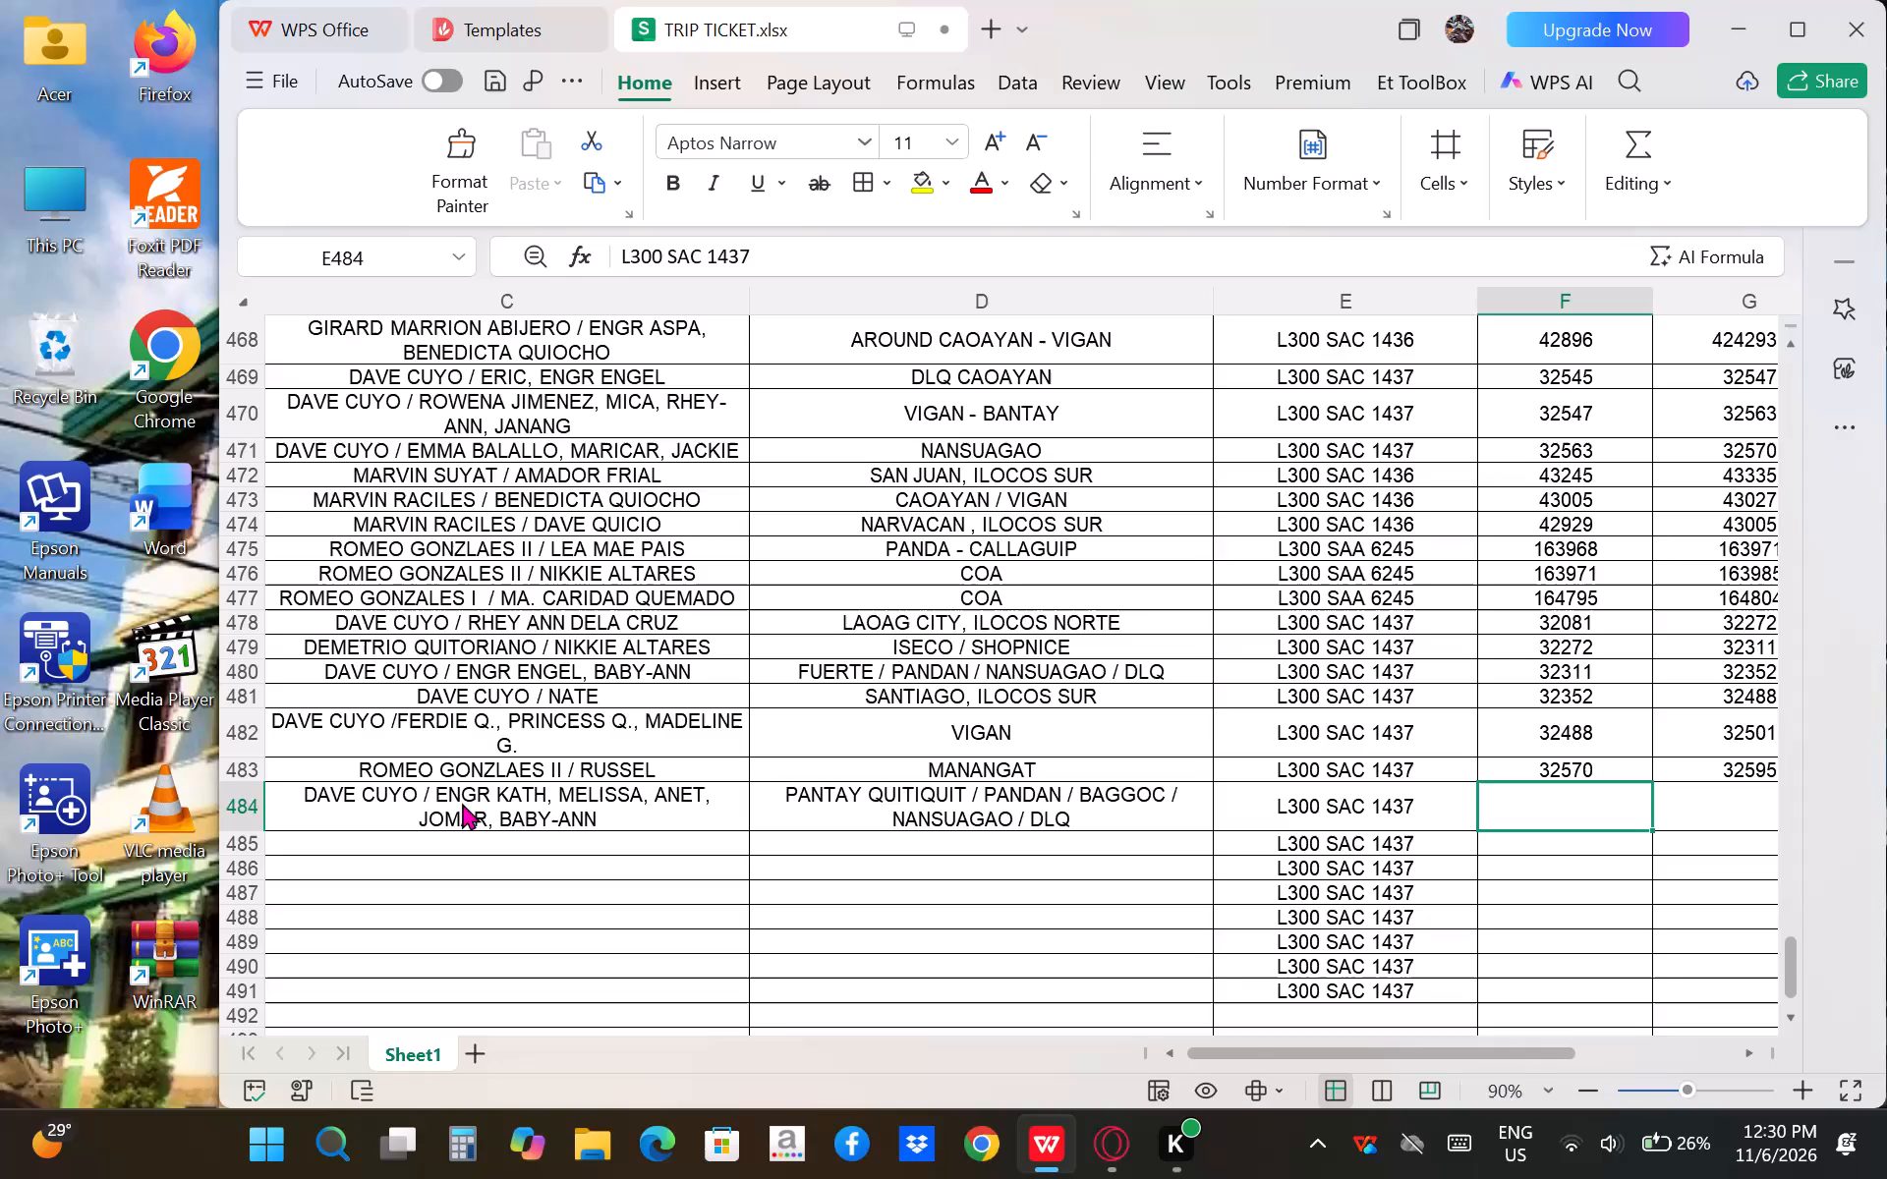
Complete row 484 with the number readings 32595 in F484 and 32614 in G484.
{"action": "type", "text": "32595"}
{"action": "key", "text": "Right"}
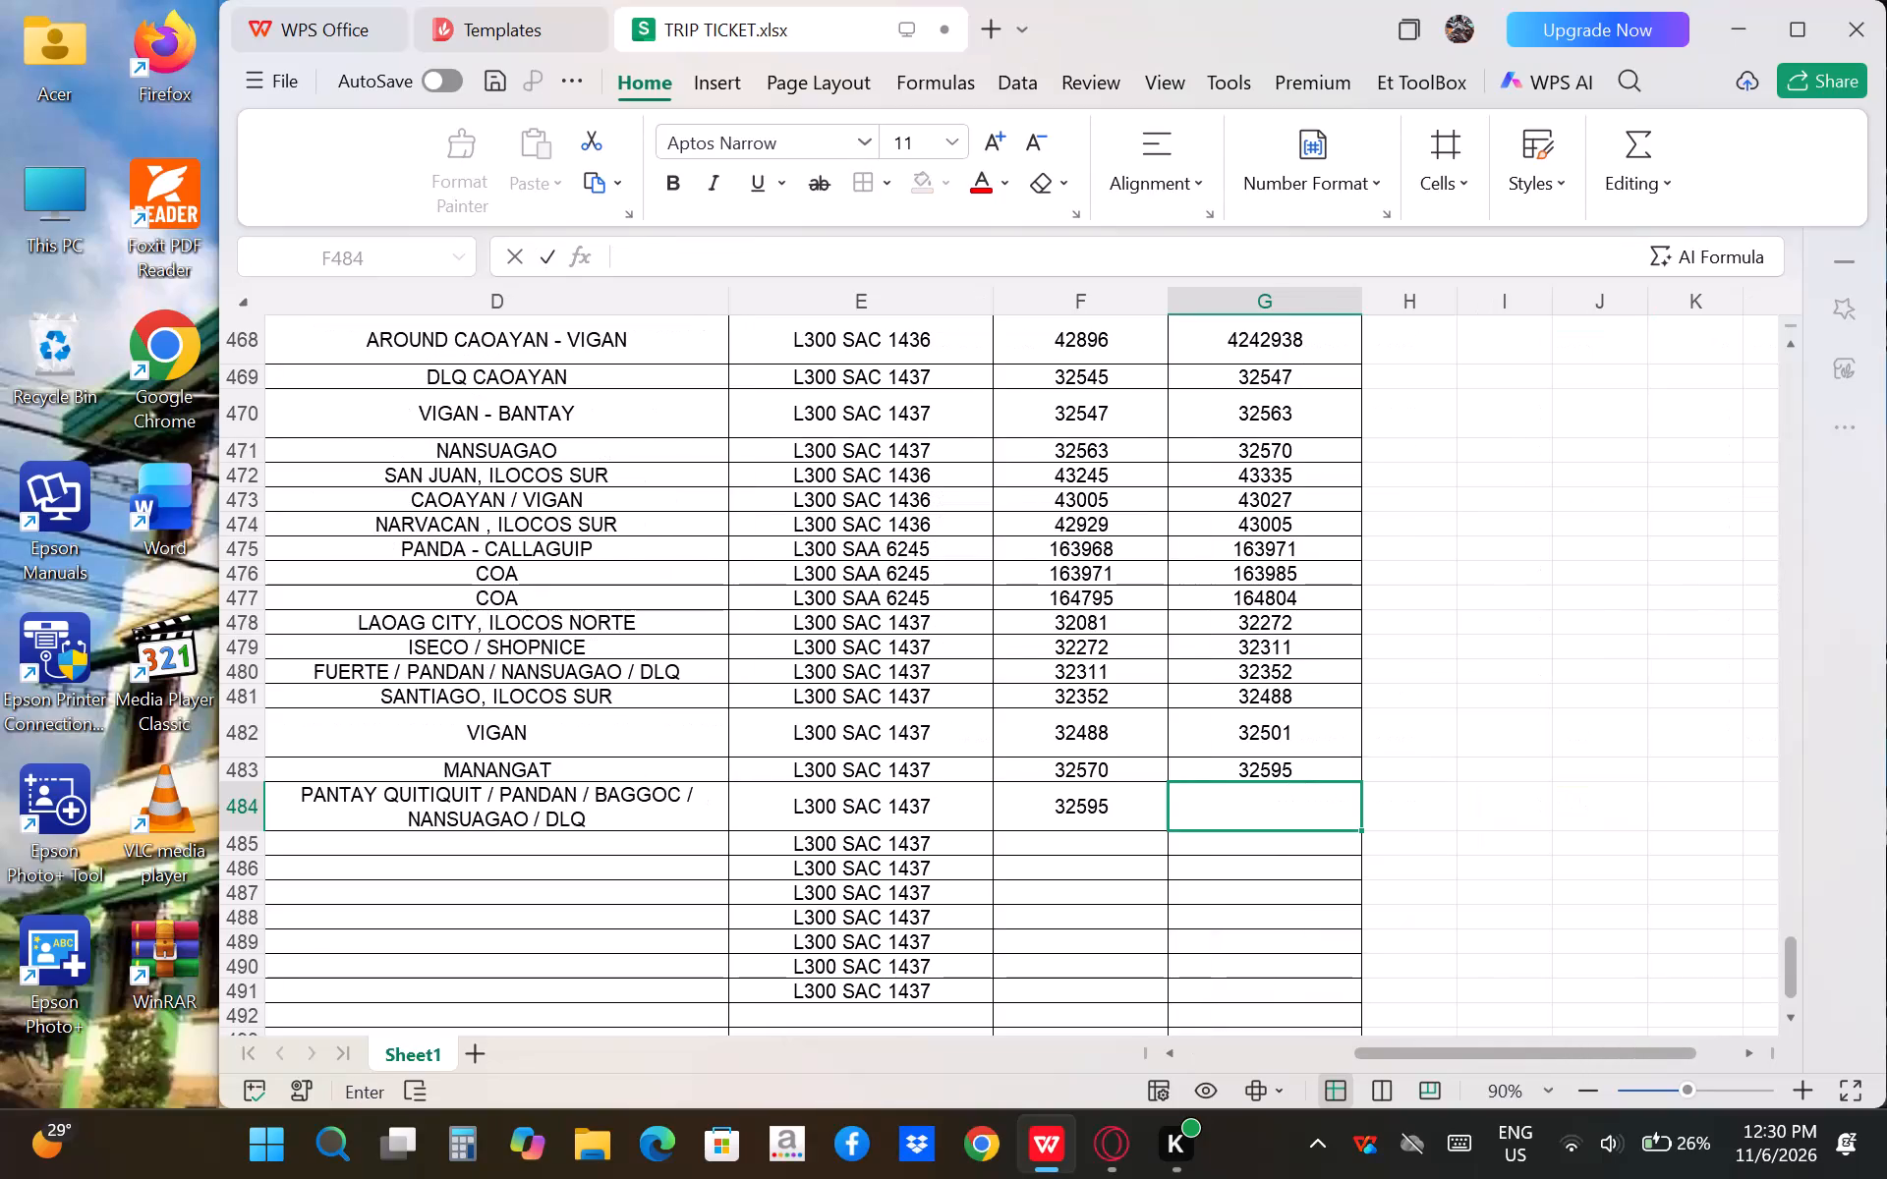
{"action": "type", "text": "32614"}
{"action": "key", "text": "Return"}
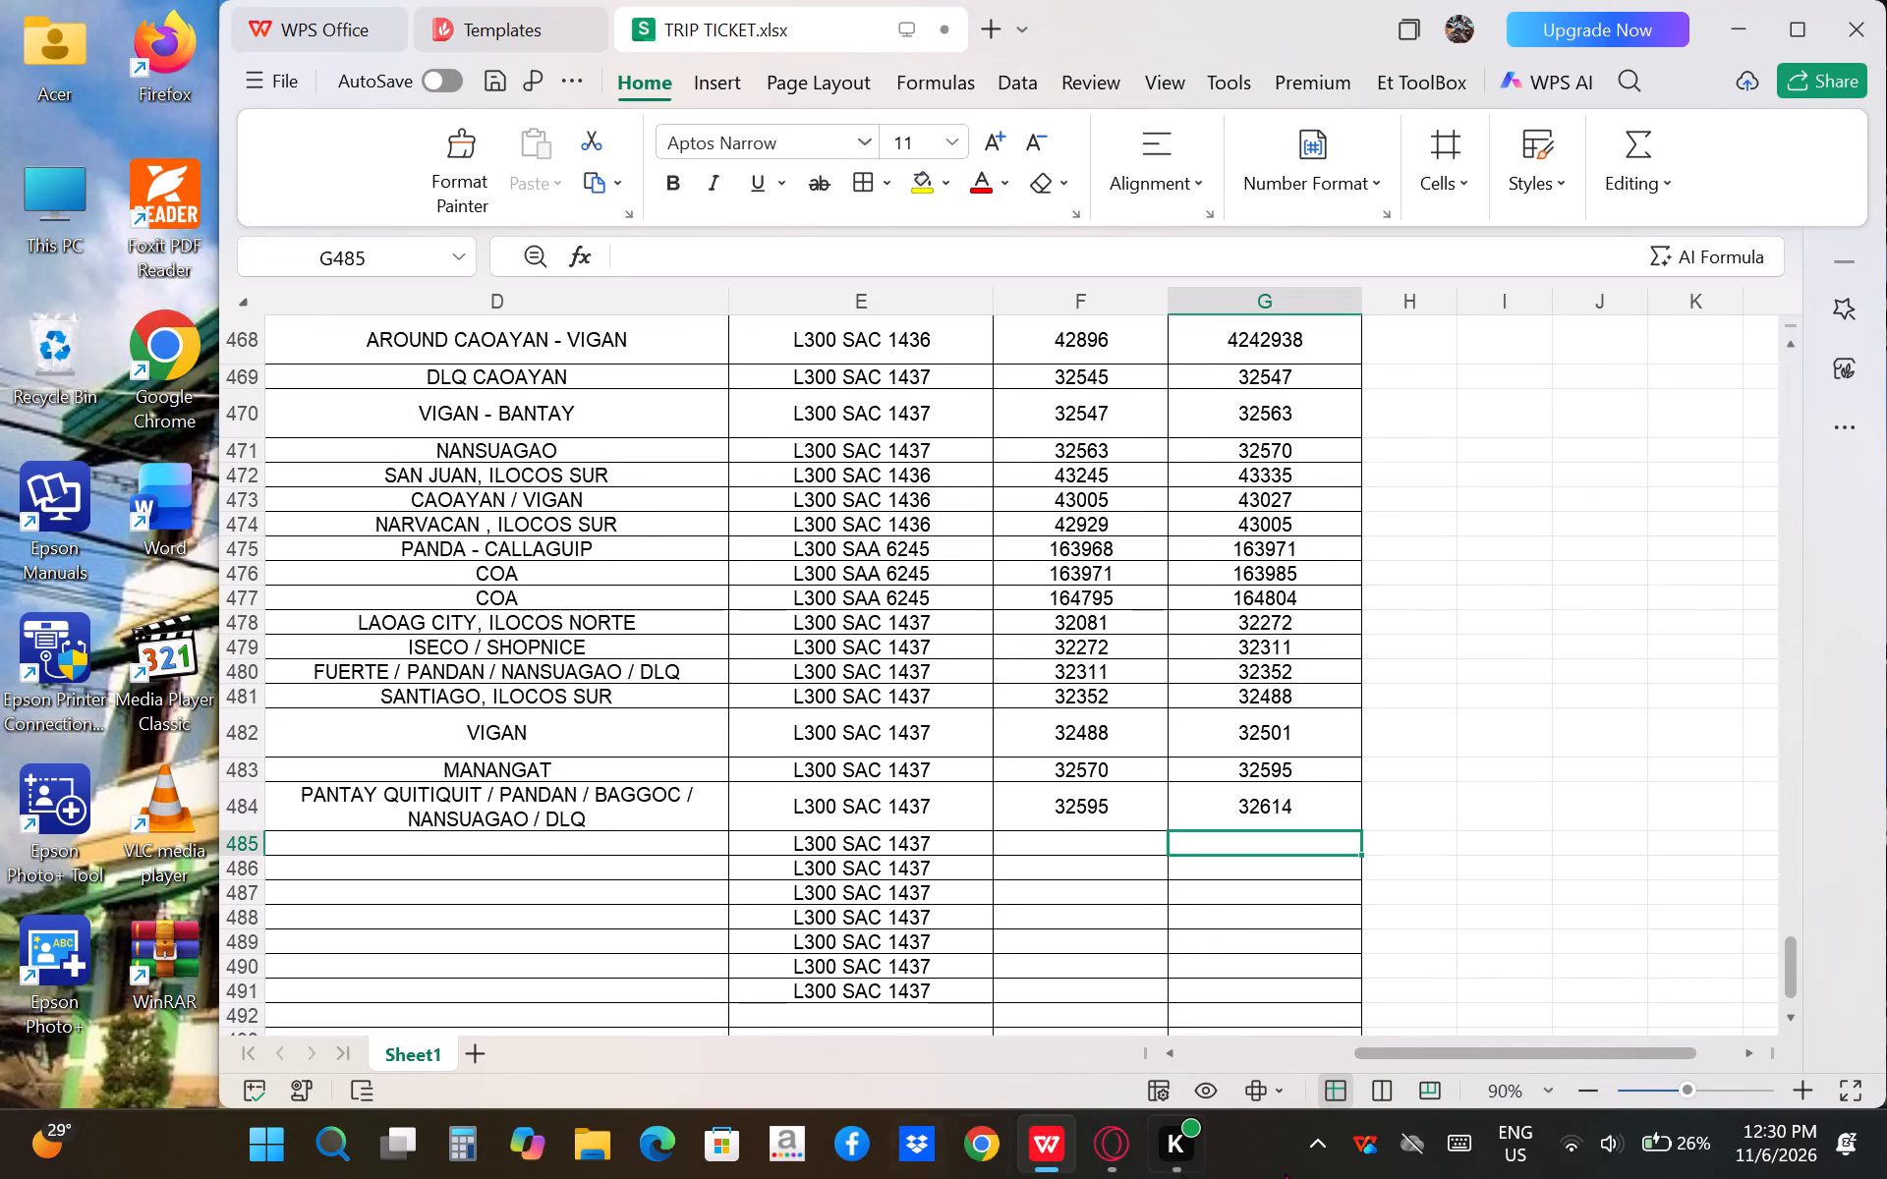
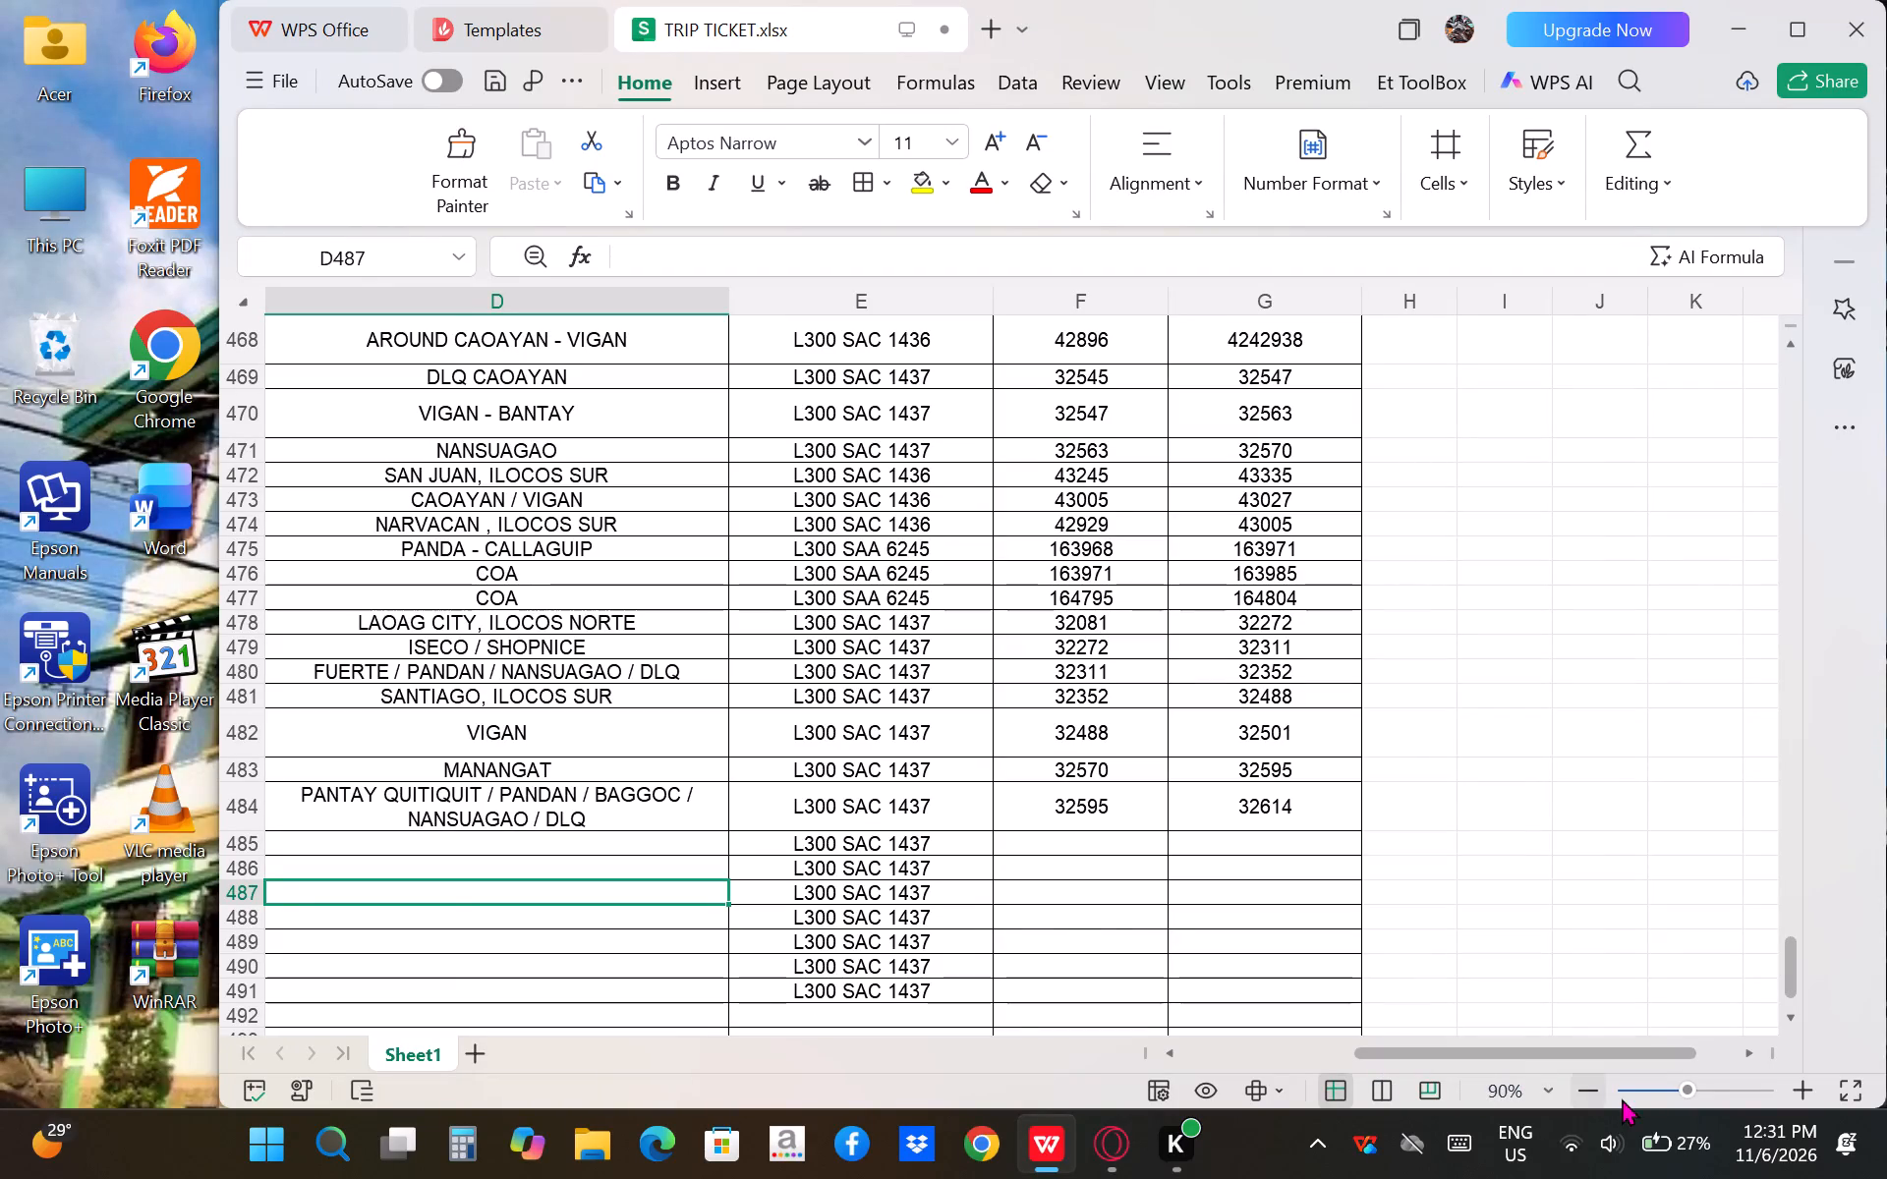
Copy the 05/04/2026 date from B484 into B485:B488.
{"action": "left_click_drag", "start_coordinate": [1627, 1062], "coordinate": [1197, 1020]}
{"action": "left_click", "coordinate": [431, 836]}
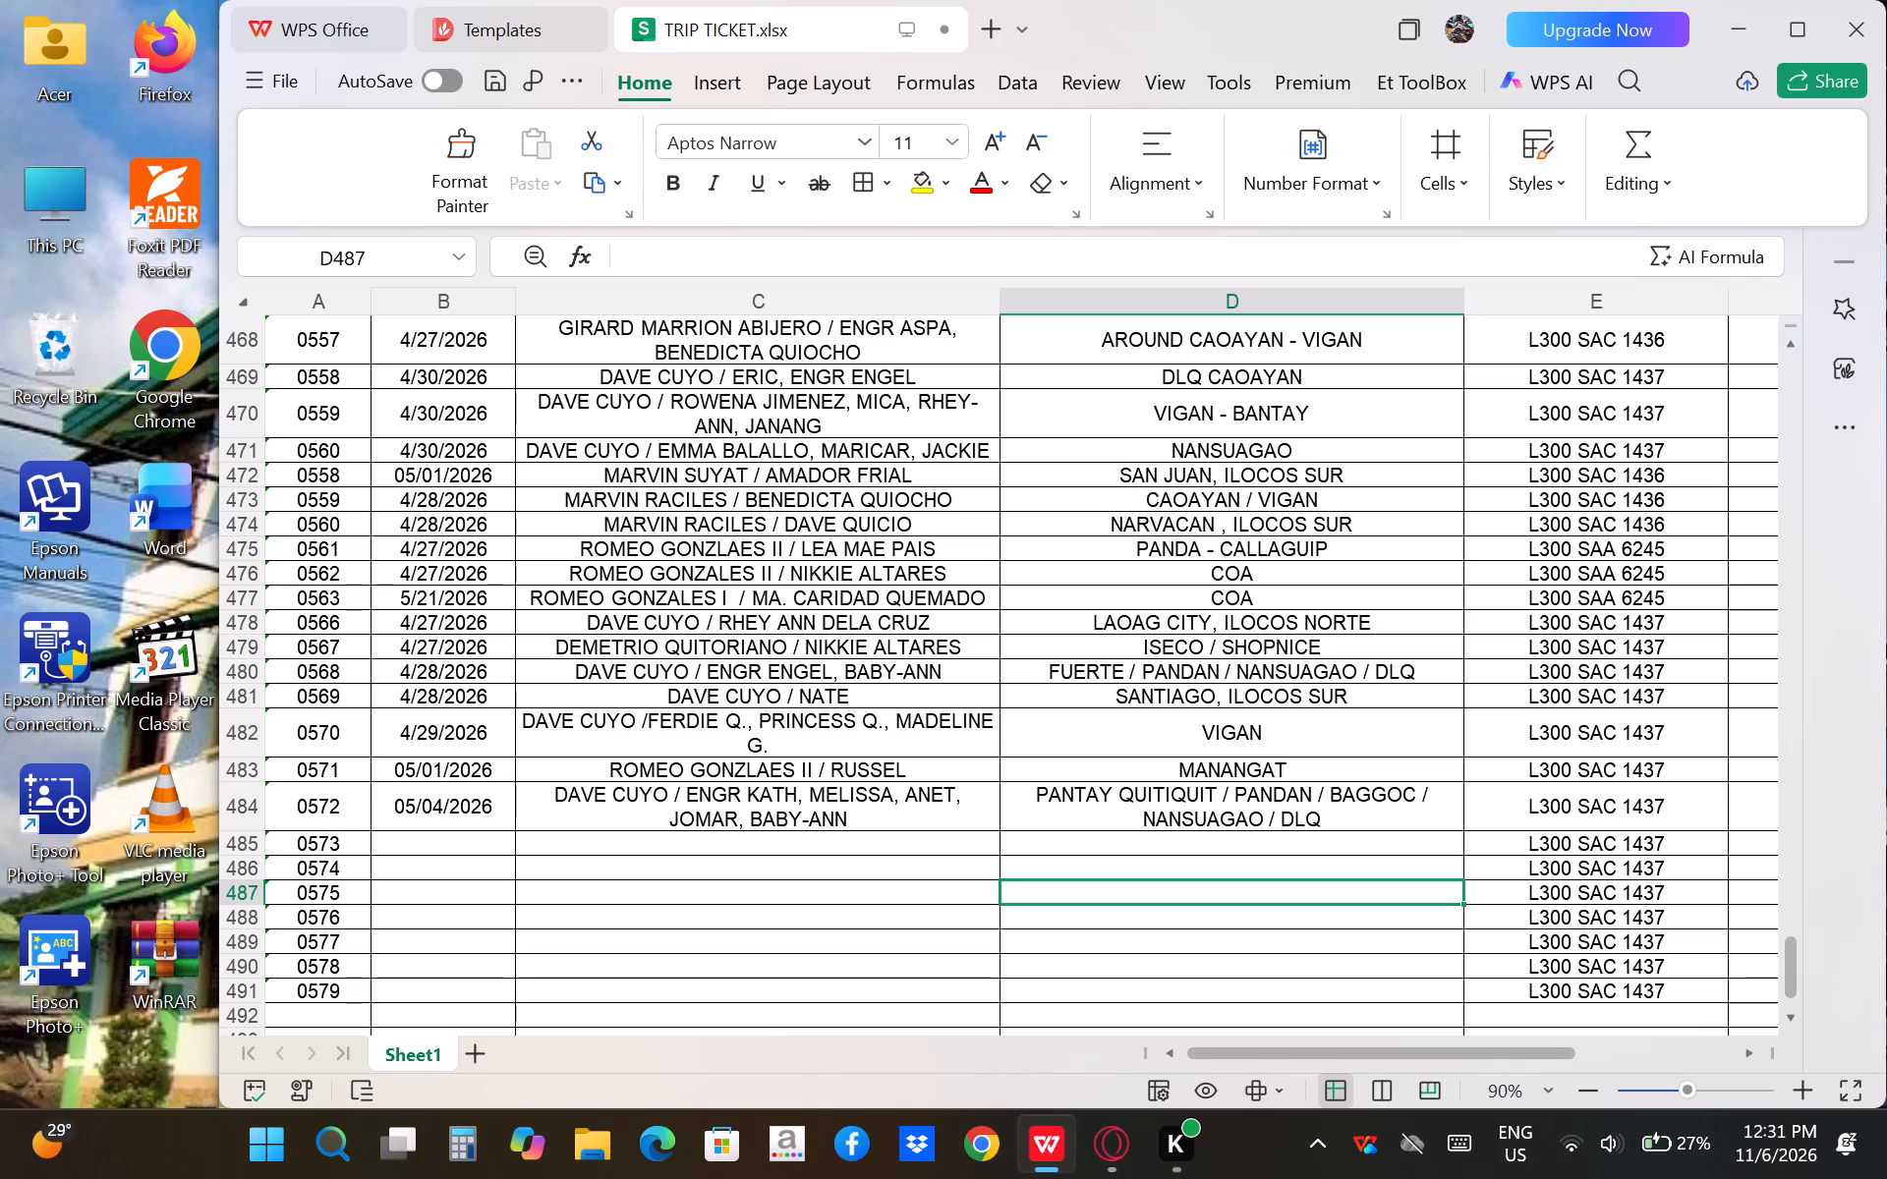
{"action": "left_click", "coordinate": [431, 815]}
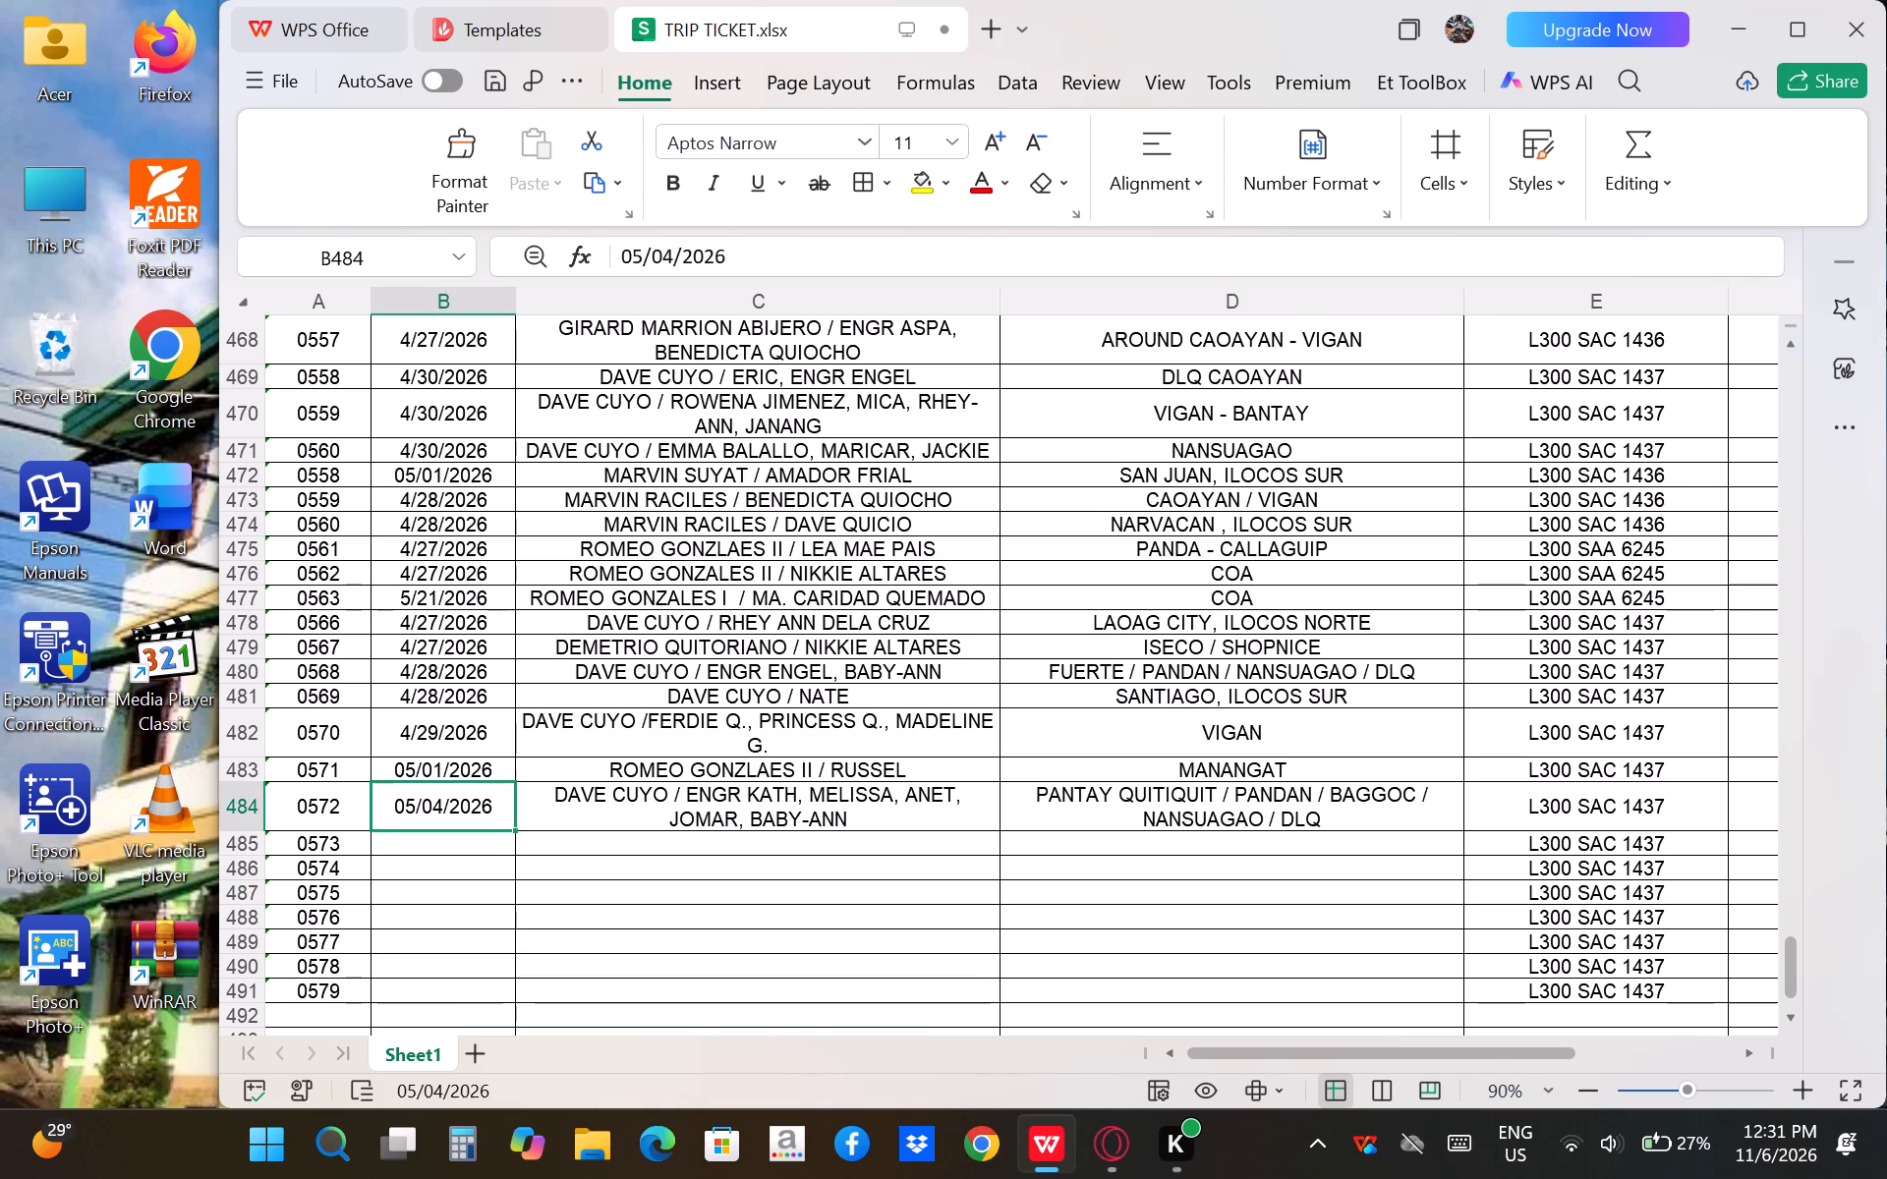
{"action": "key", "text": "ctrl+c"}
{"action": "left_click_drag", "start_coordinate": [436, 848], "coordinate": [456, 903]}
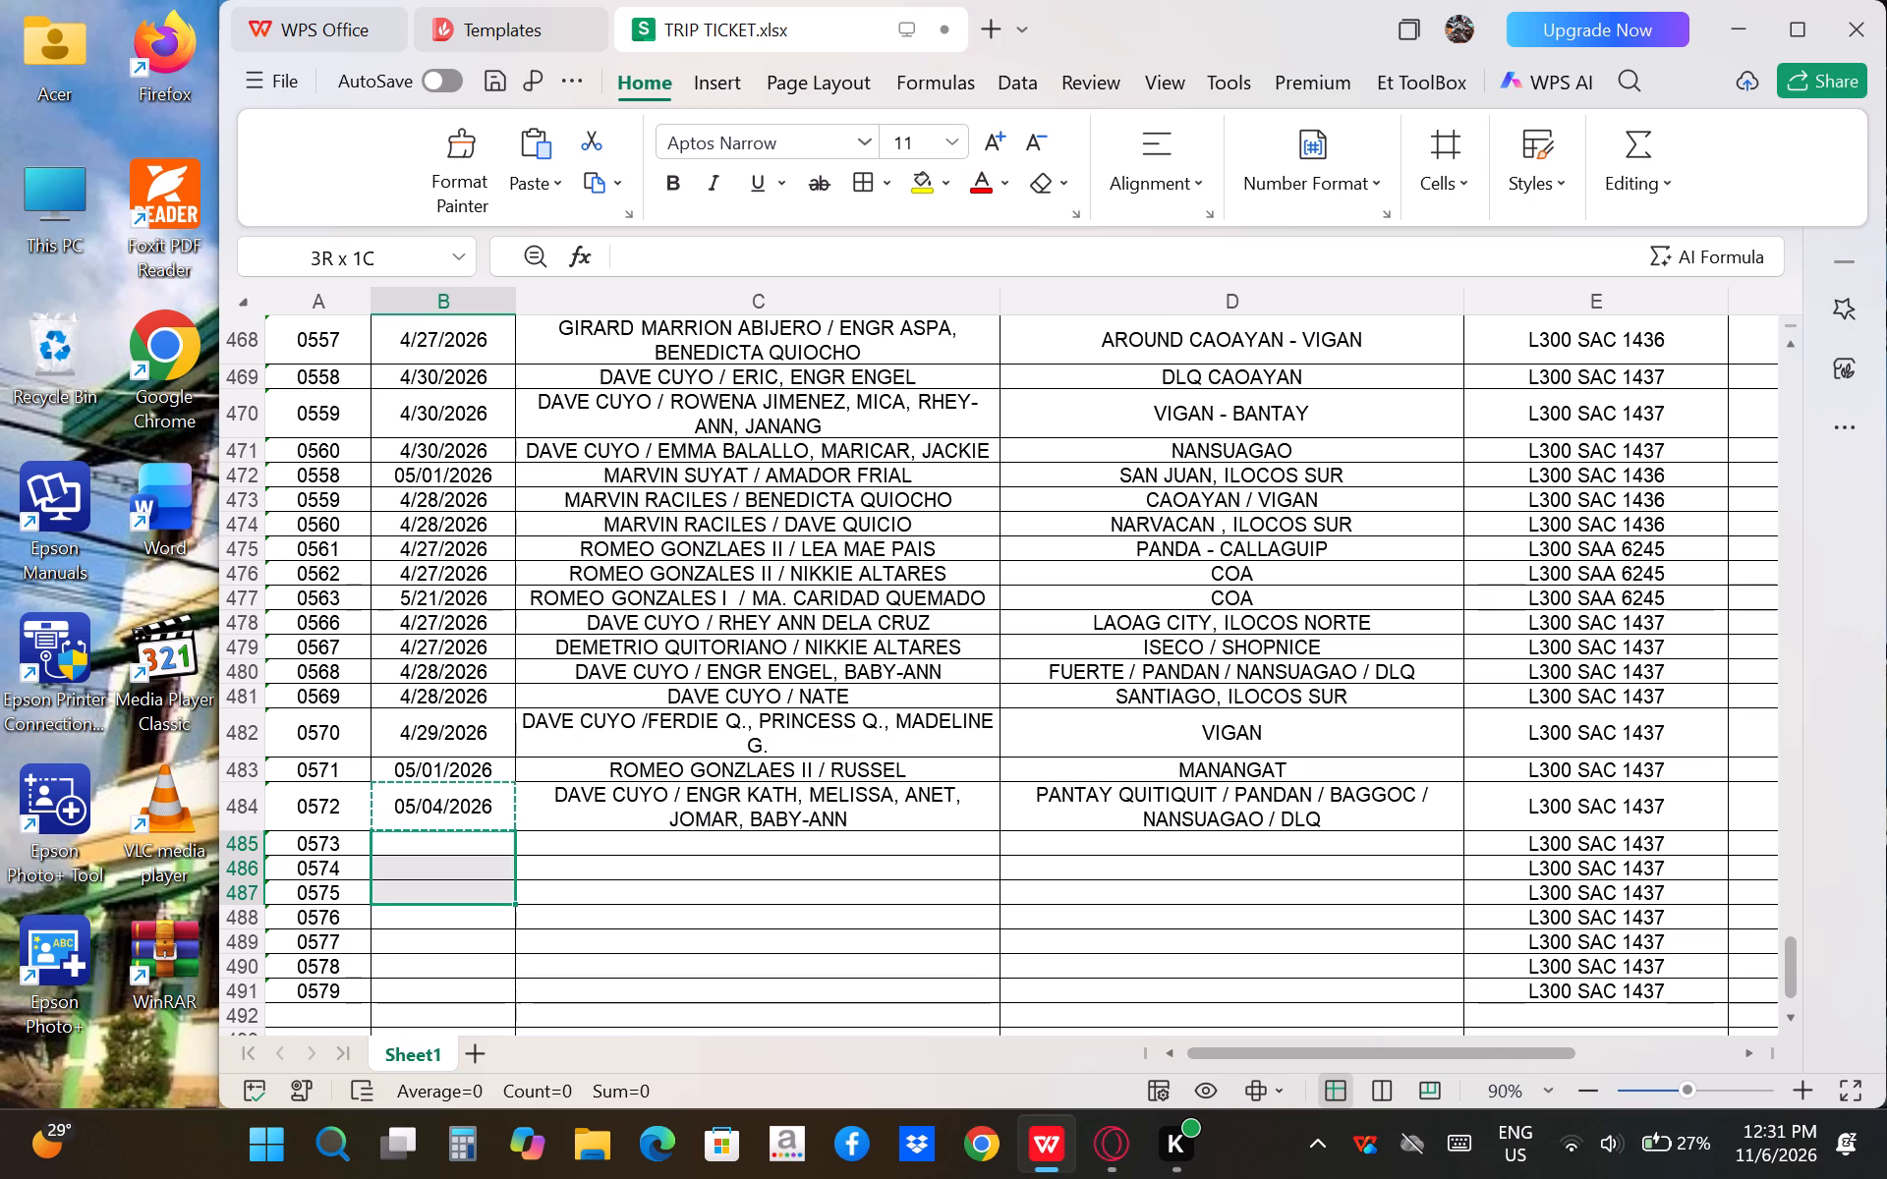
{"action": "left_click_drag", "start_coordinate": [456, 903], "coordinate": [458, 909]}
{"action": "key", "text": "Return"}
Enter row 484's driver with Mica's full name as passenger in C485, and VIGAN as the destination in D485.
{"action": "left_click", "coordinate": [576, 859]}
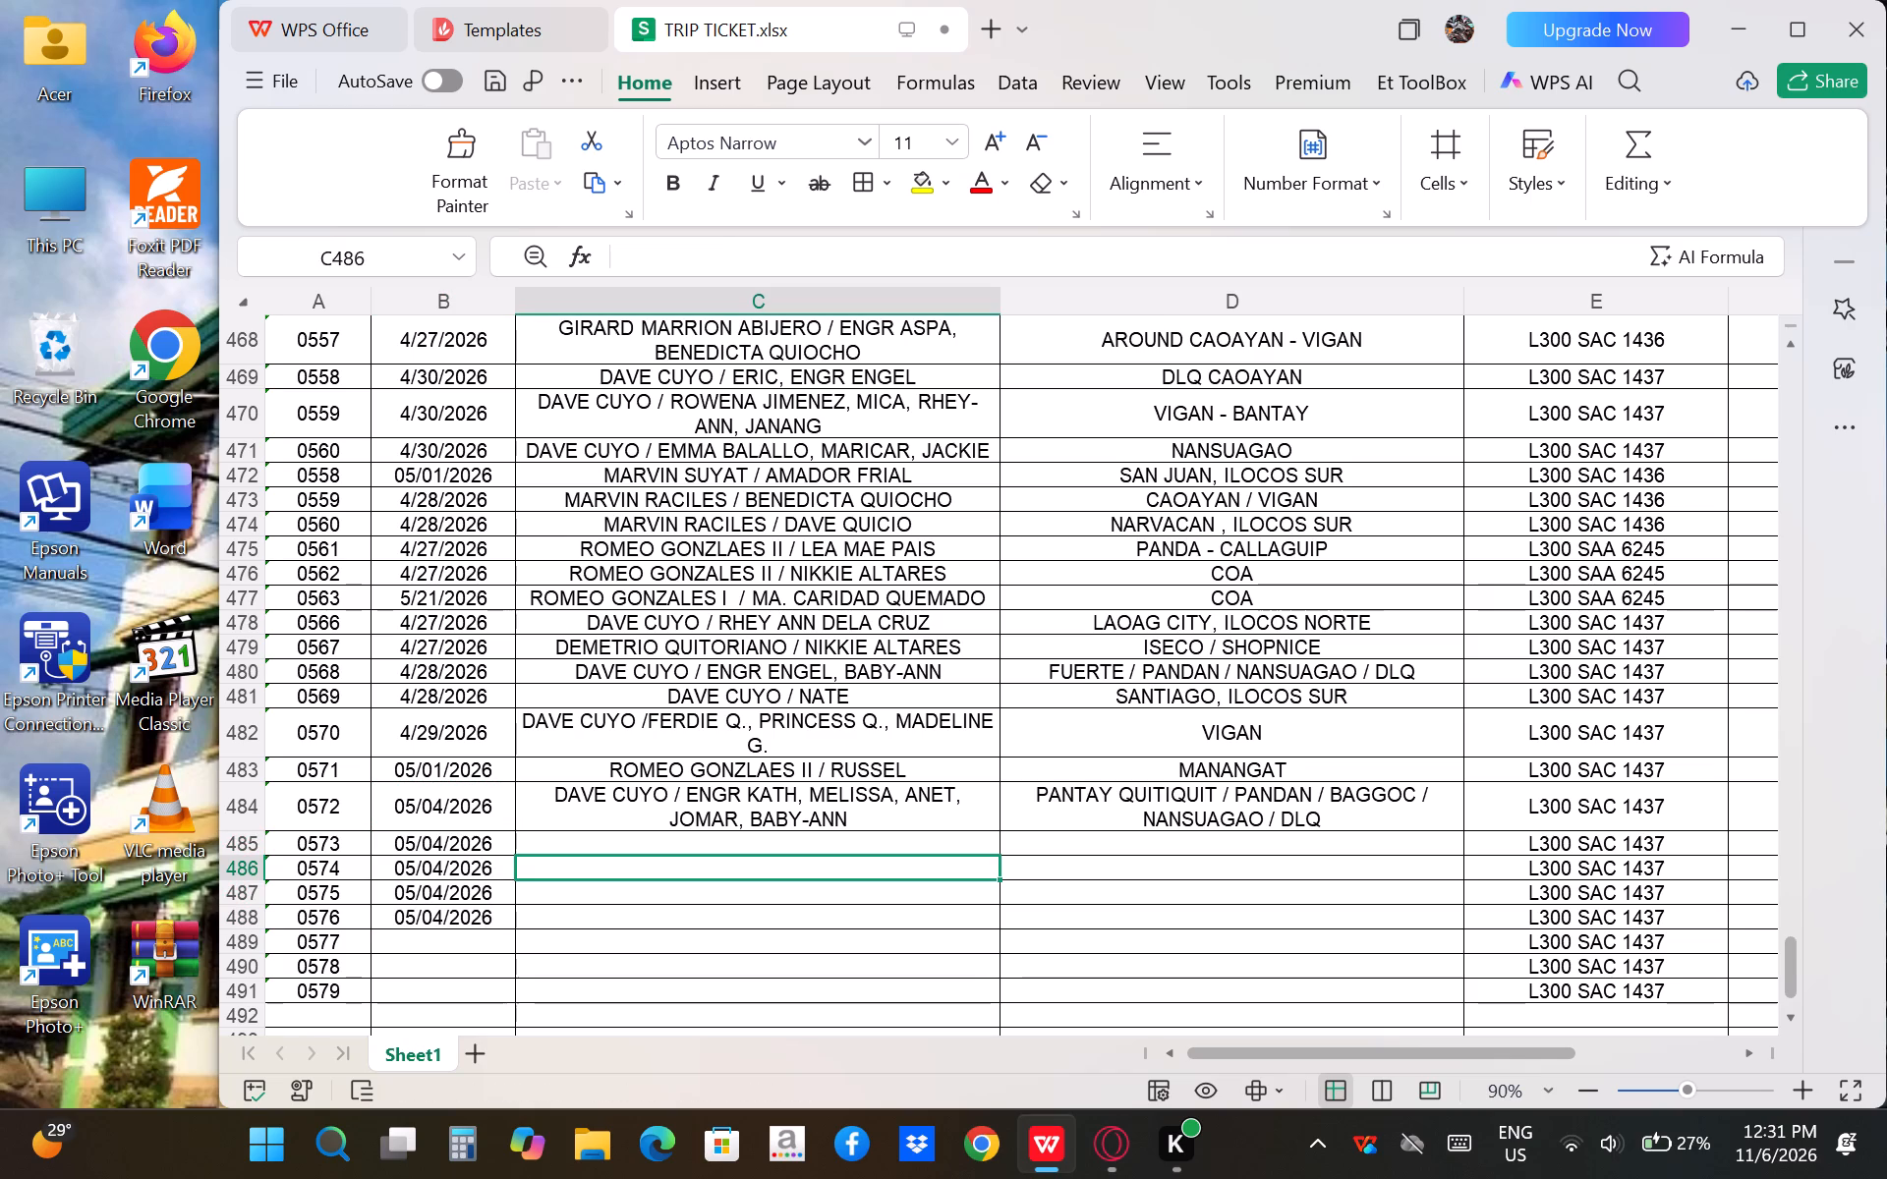
{"action": "left_click", "coordinate": [582, 847]}
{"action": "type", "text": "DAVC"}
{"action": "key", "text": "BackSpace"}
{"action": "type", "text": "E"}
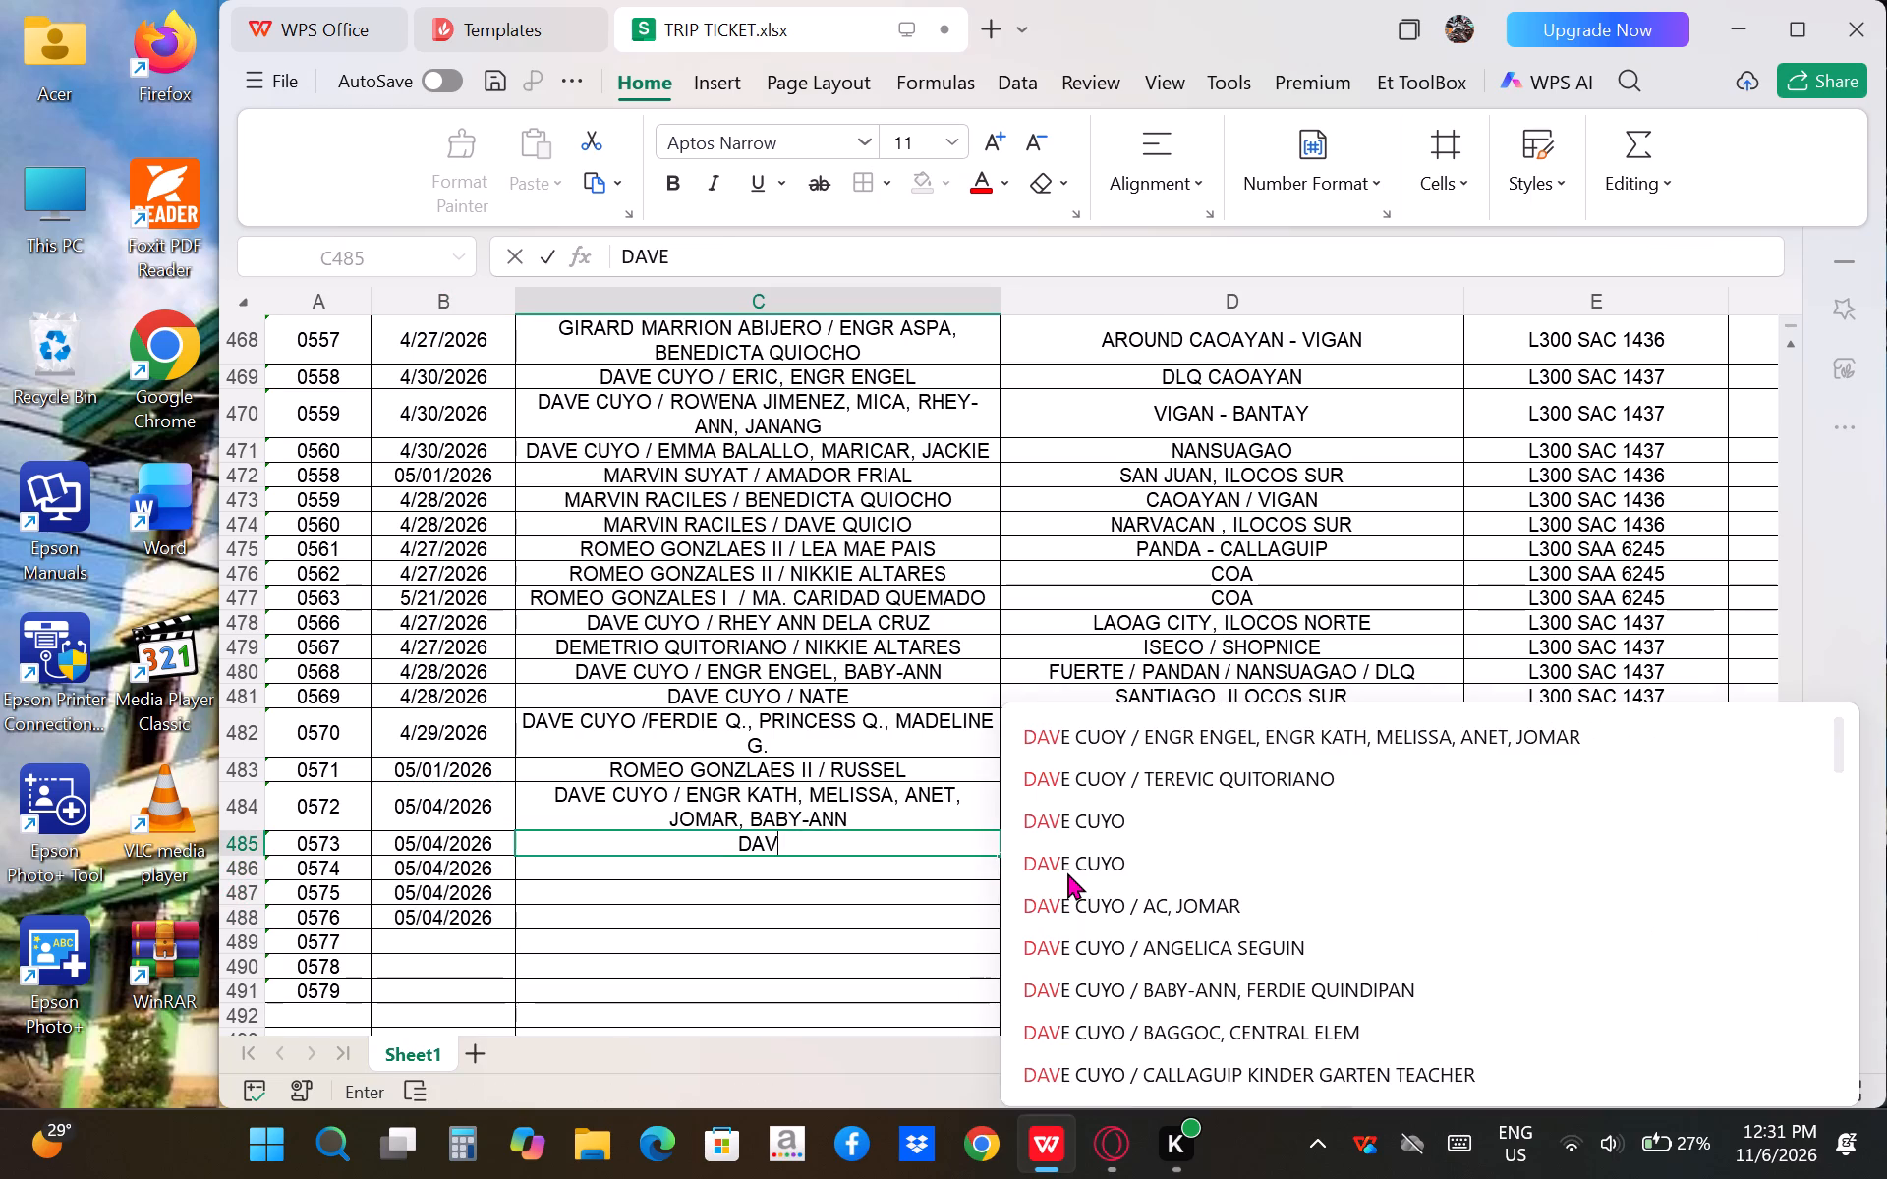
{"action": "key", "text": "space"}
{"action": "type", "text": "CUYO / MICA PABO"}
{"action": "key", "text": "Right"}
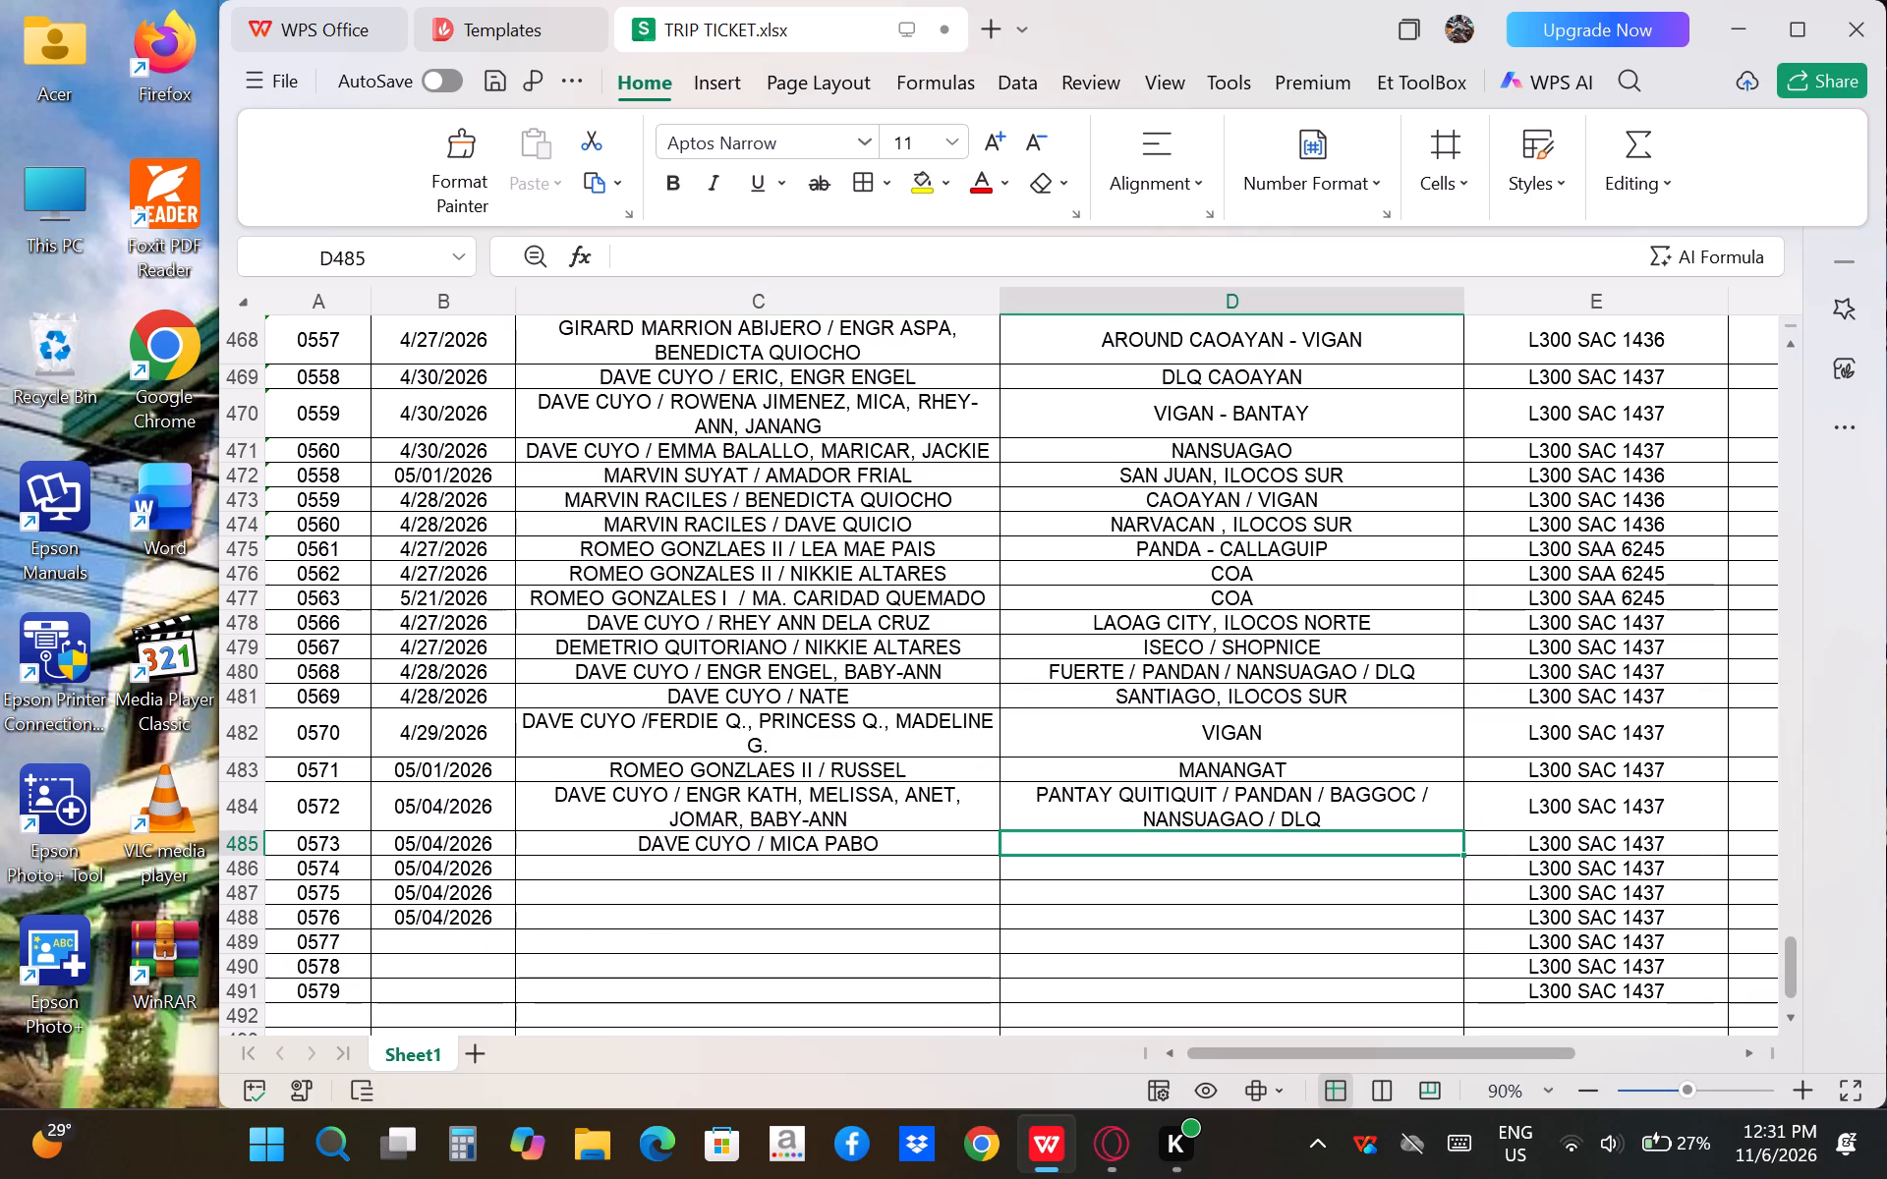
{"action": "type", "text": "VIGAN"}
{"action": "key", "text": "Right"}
Complete row 485 with the number readings 32614 in F485 and 32624 in G485.
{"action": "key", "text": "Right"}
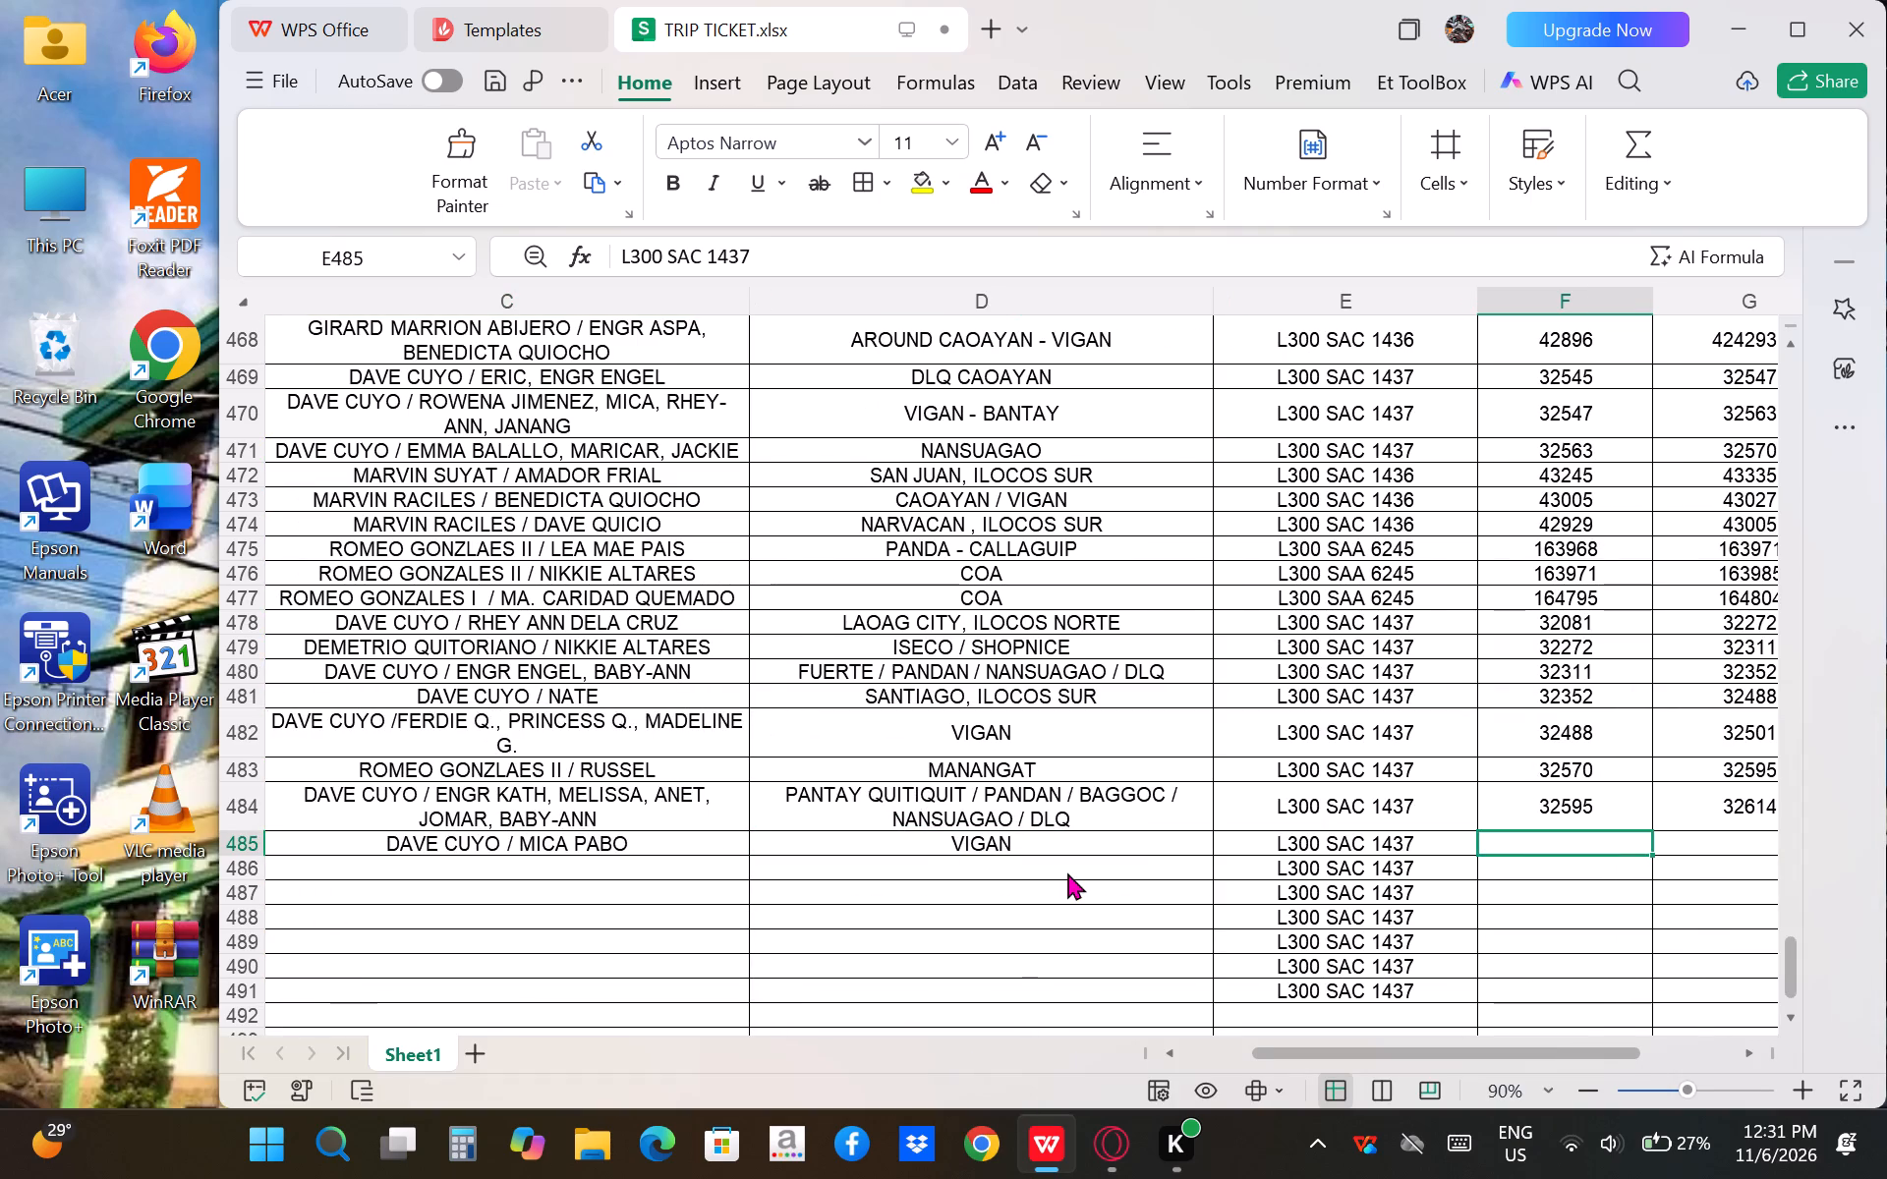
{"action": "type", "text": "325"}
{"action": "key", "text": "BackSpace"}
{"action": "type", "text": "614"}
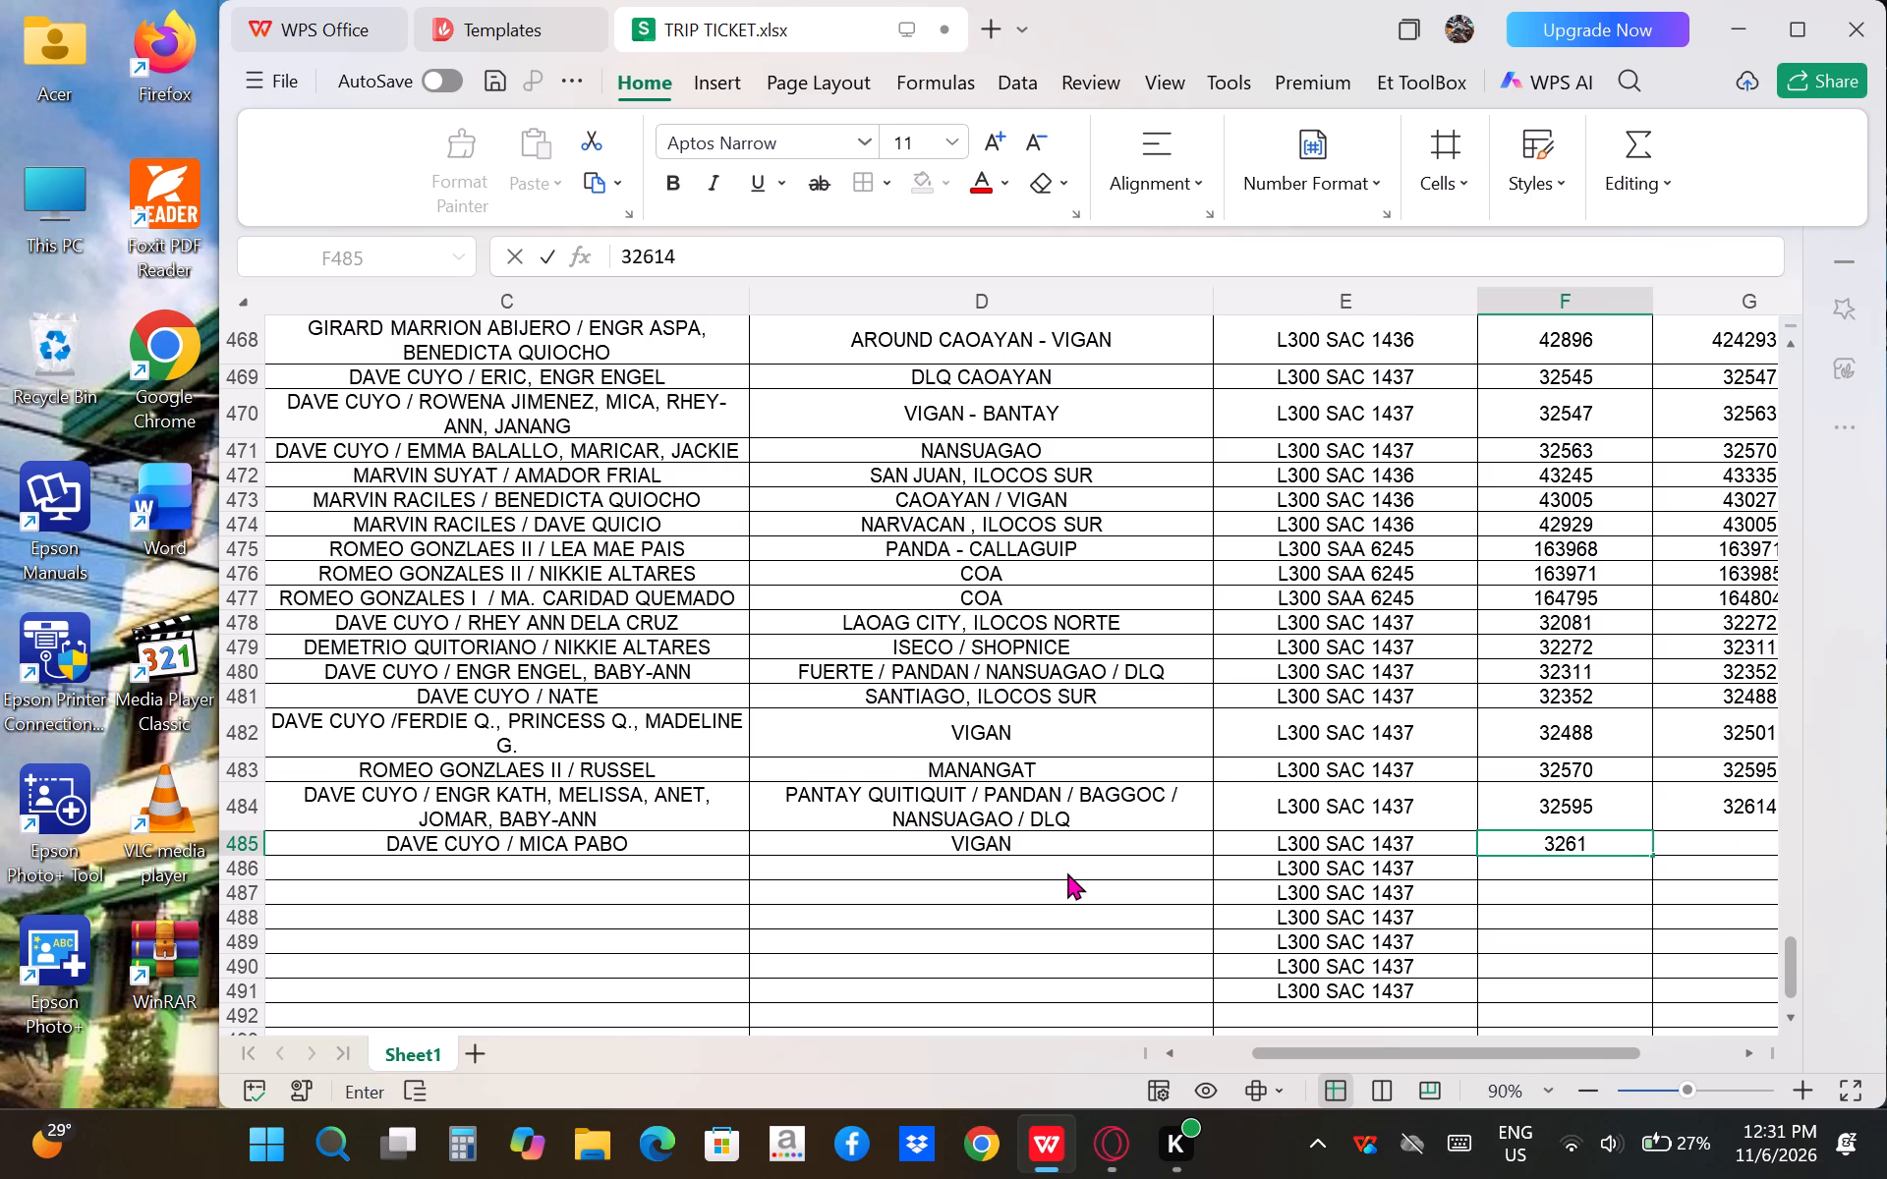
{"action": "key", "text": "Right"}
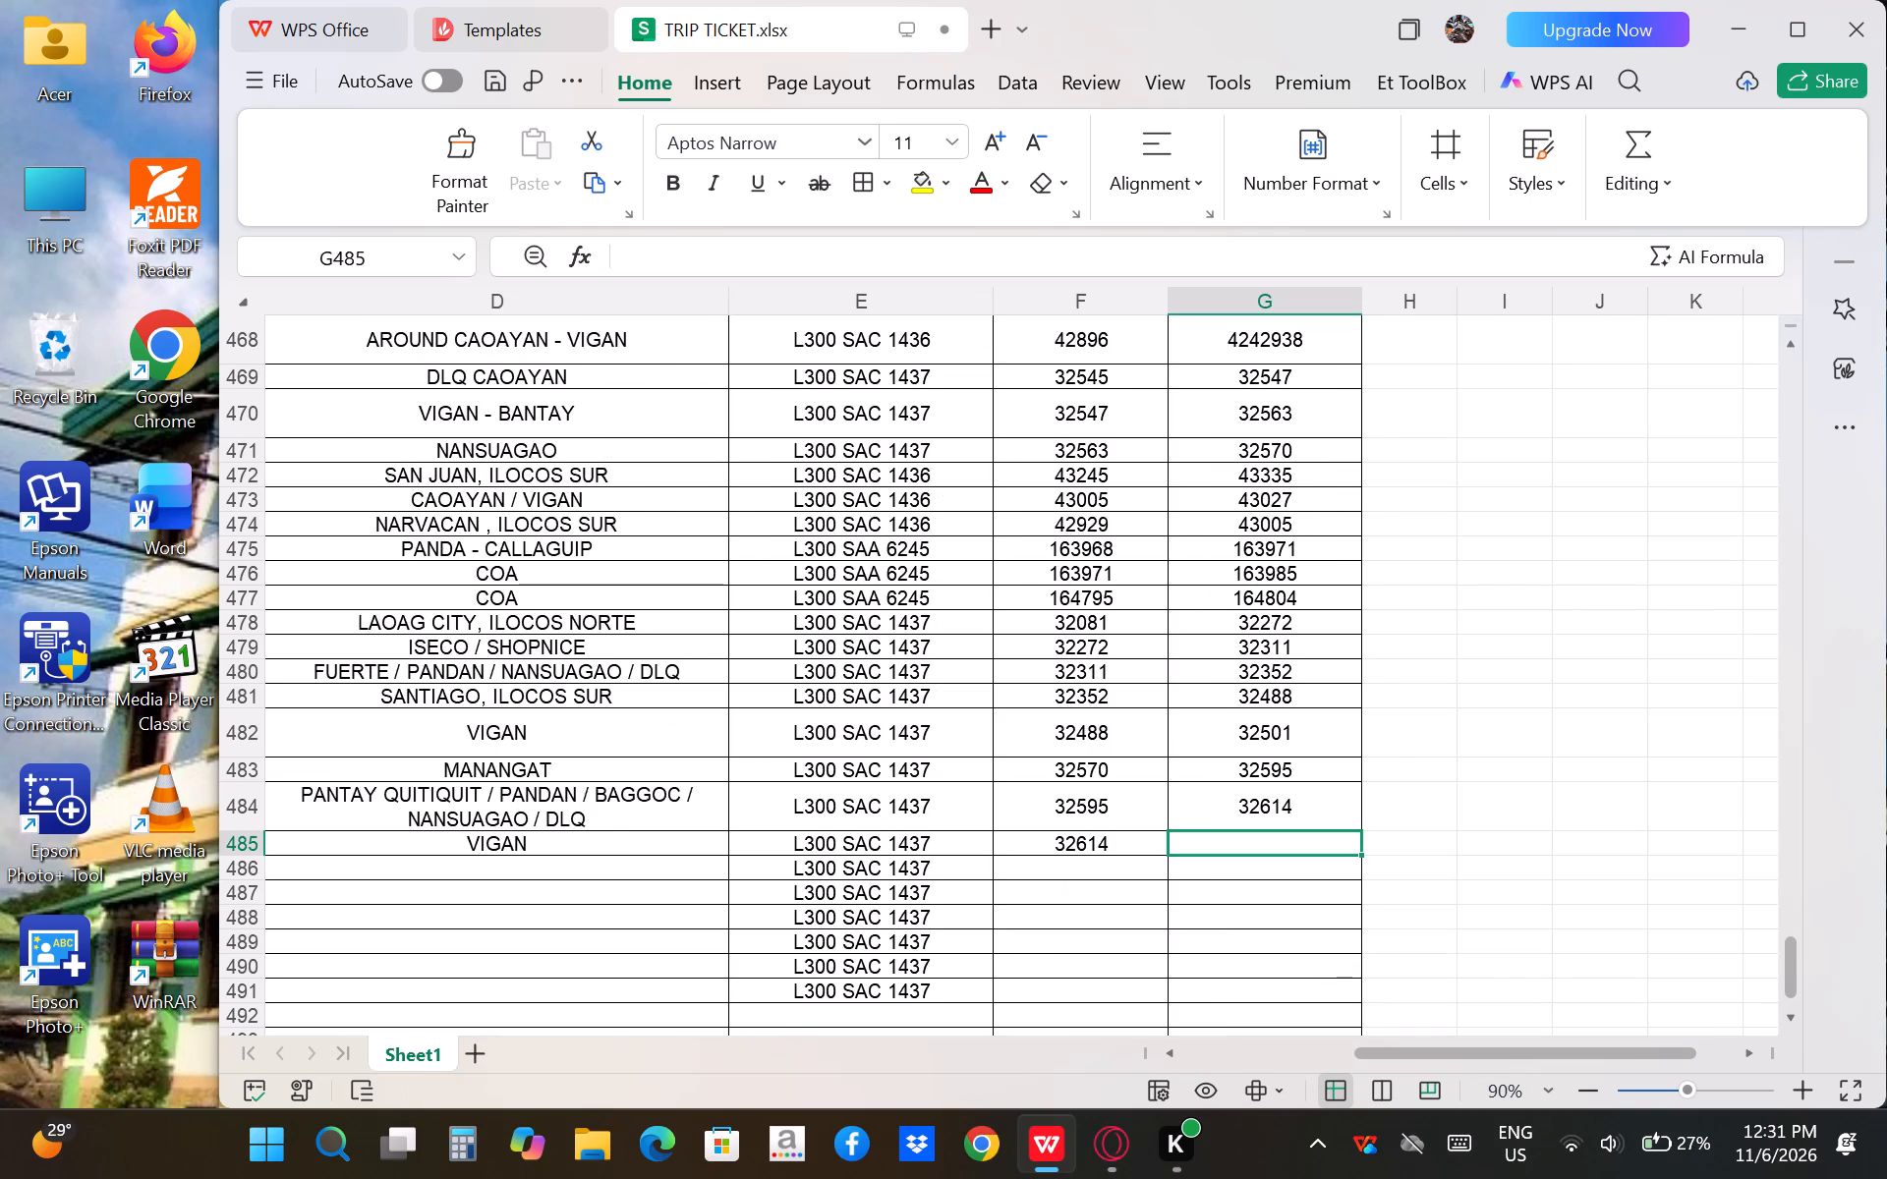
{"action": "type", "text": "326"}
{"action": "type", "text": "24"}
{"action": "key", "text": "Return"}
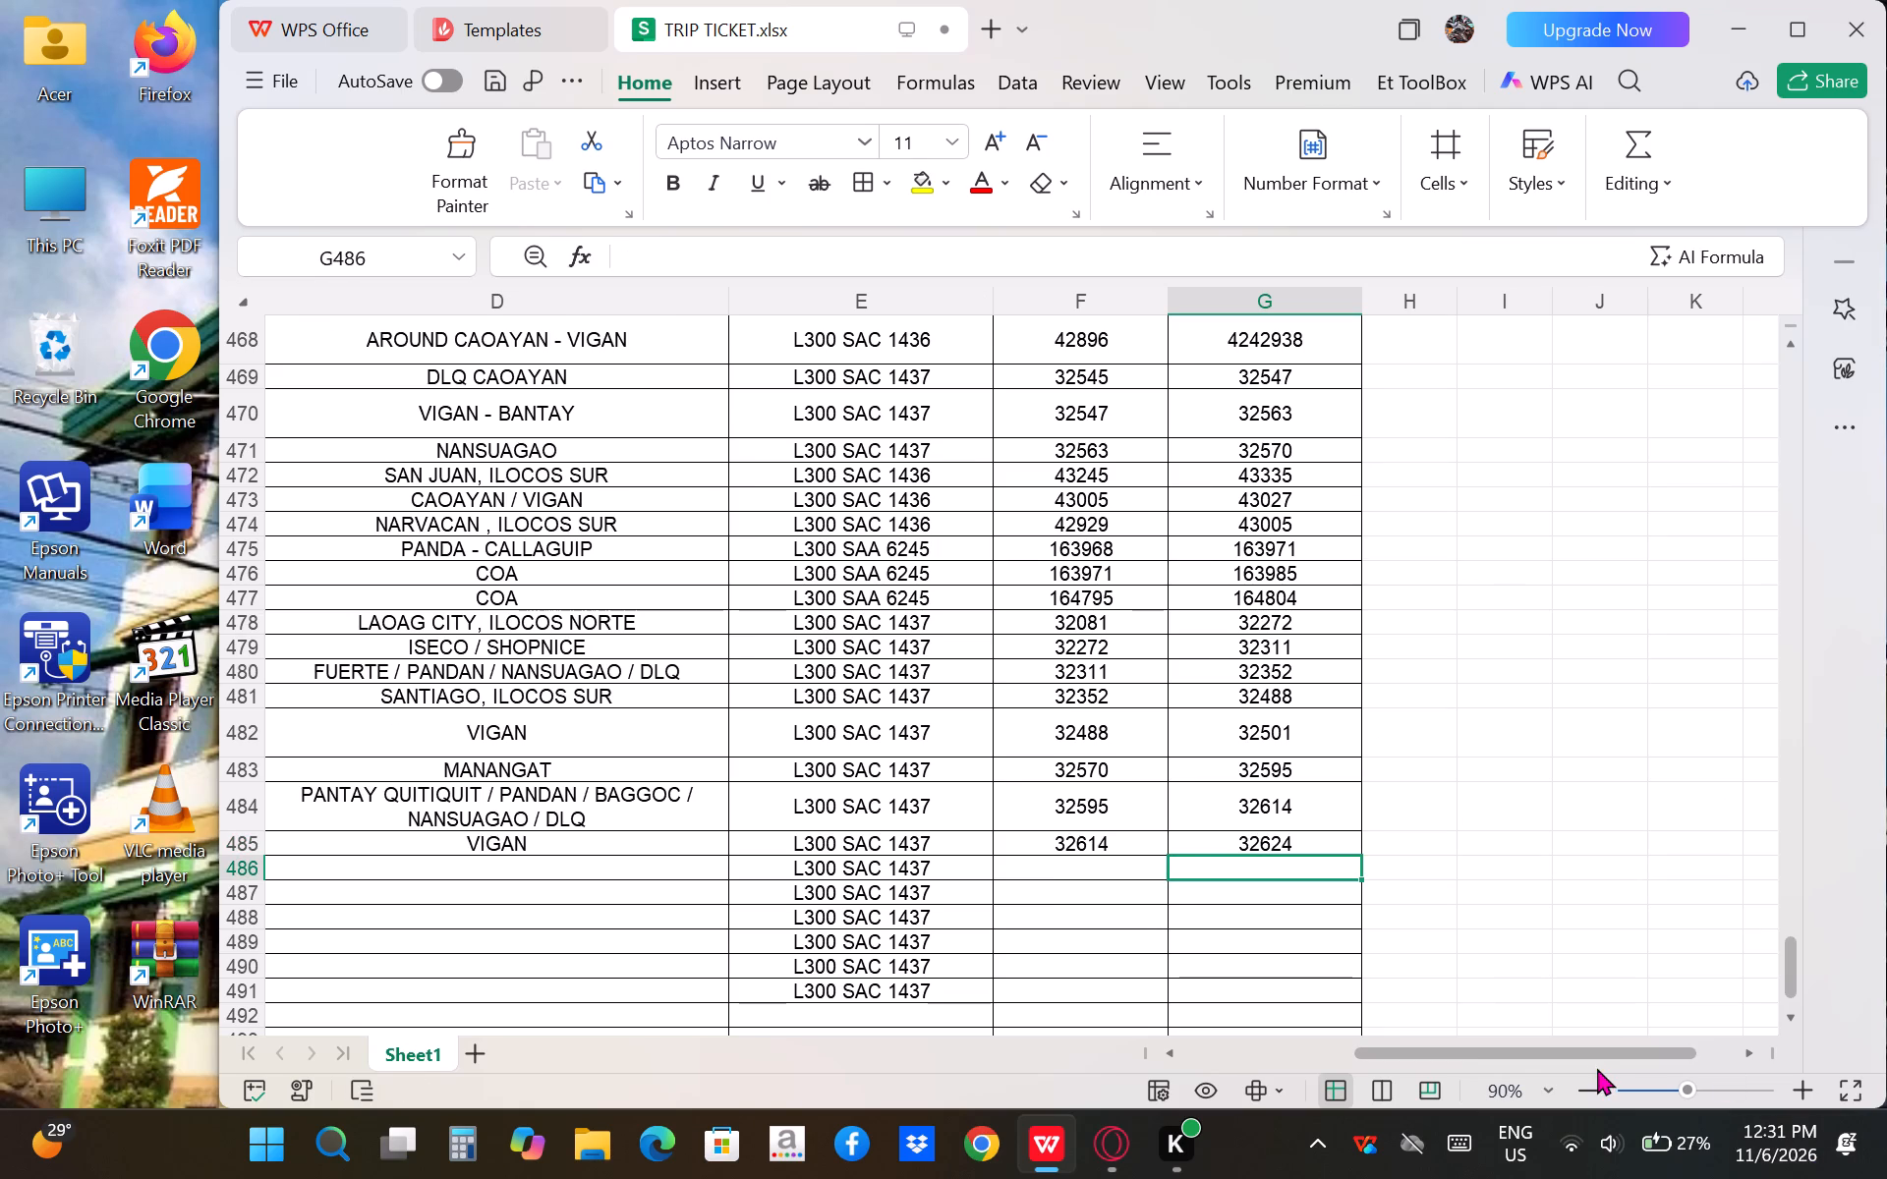
Enter the same driver in C486, followed by Rowena's full name and MICA as passengers.
{"action": "left_click_drag", "start_coordinate": [1597, 1062], "coordinate": [1065, 1001]}
{"action": "scroll", "coordinate": [635, 859], "scroll_direction": "down", "scroll_amount": 6}
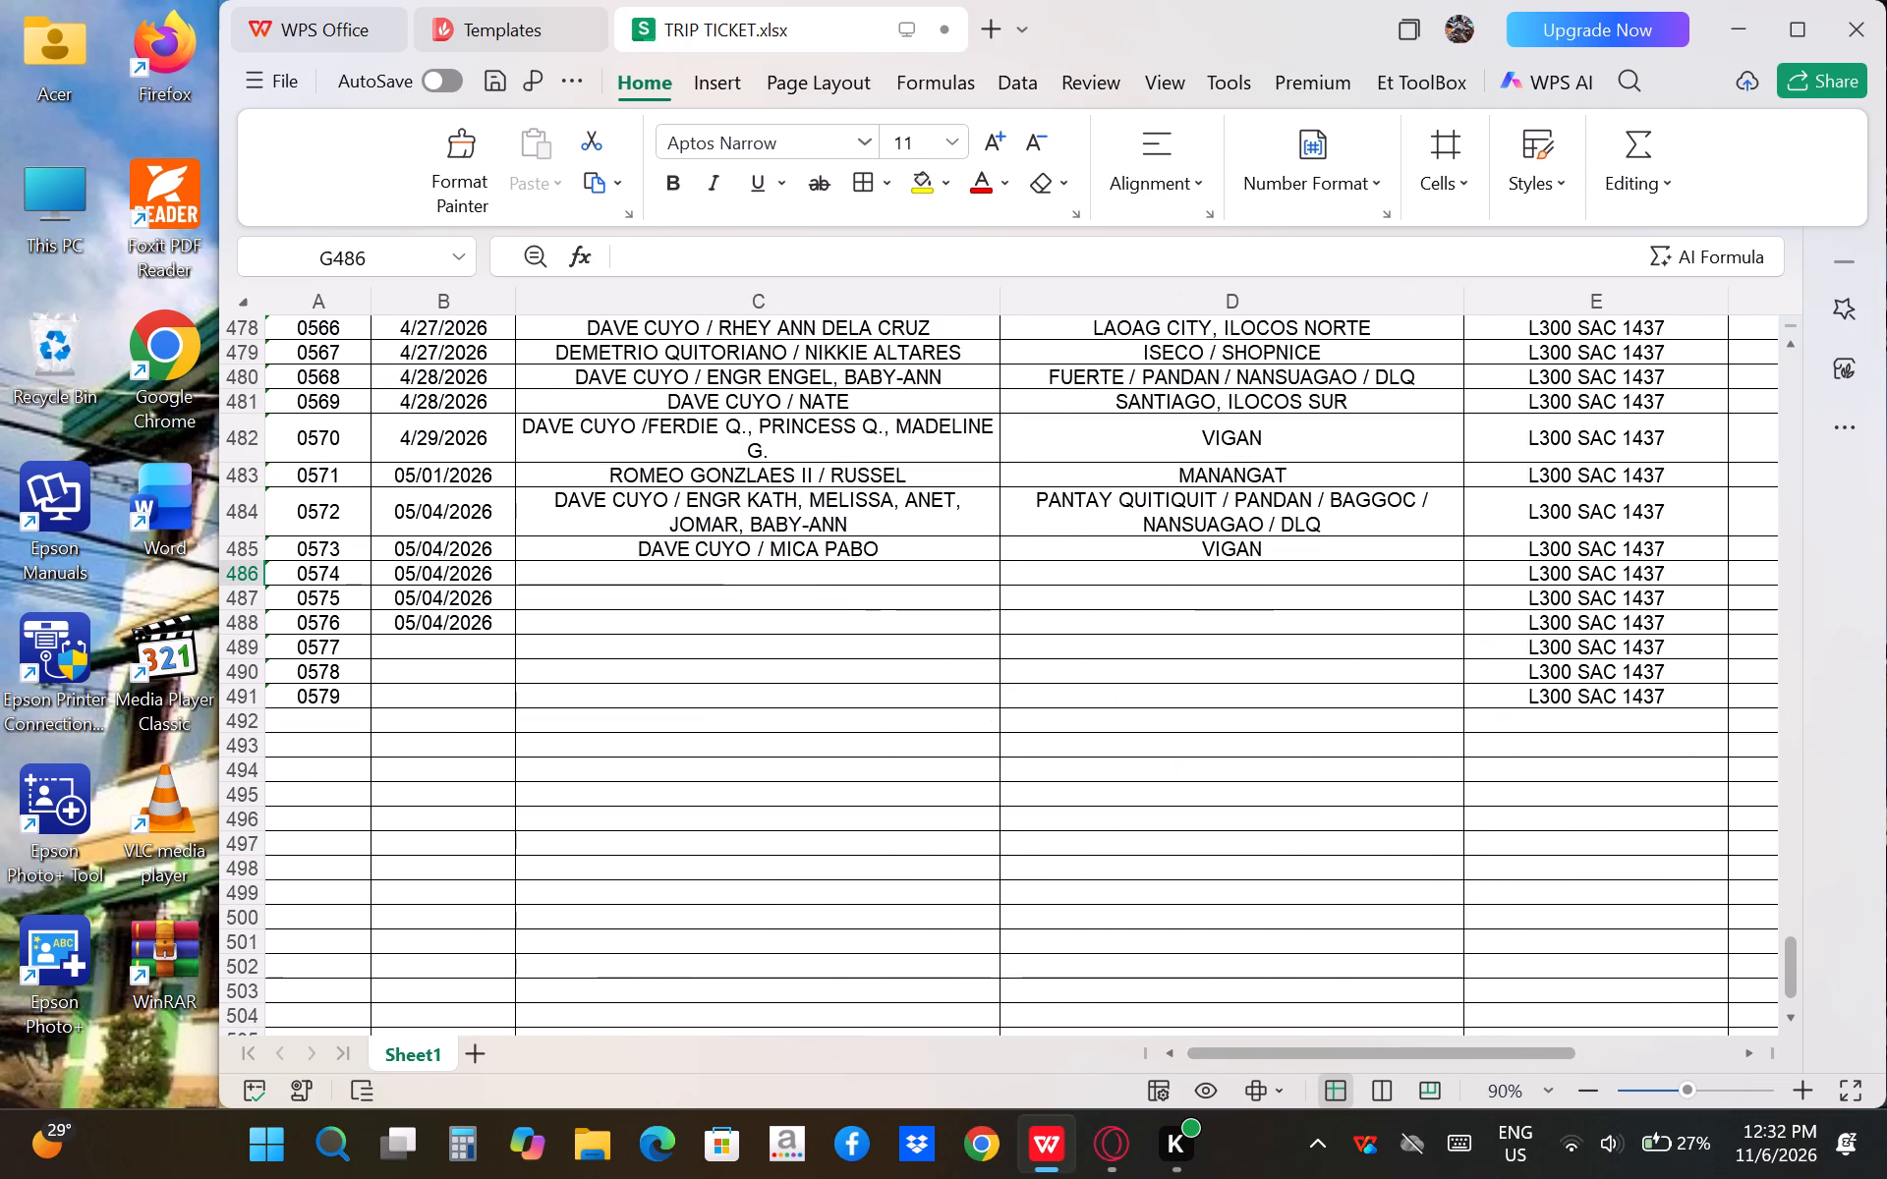
{"action": "left_click", "coordinate": [758, 425]}
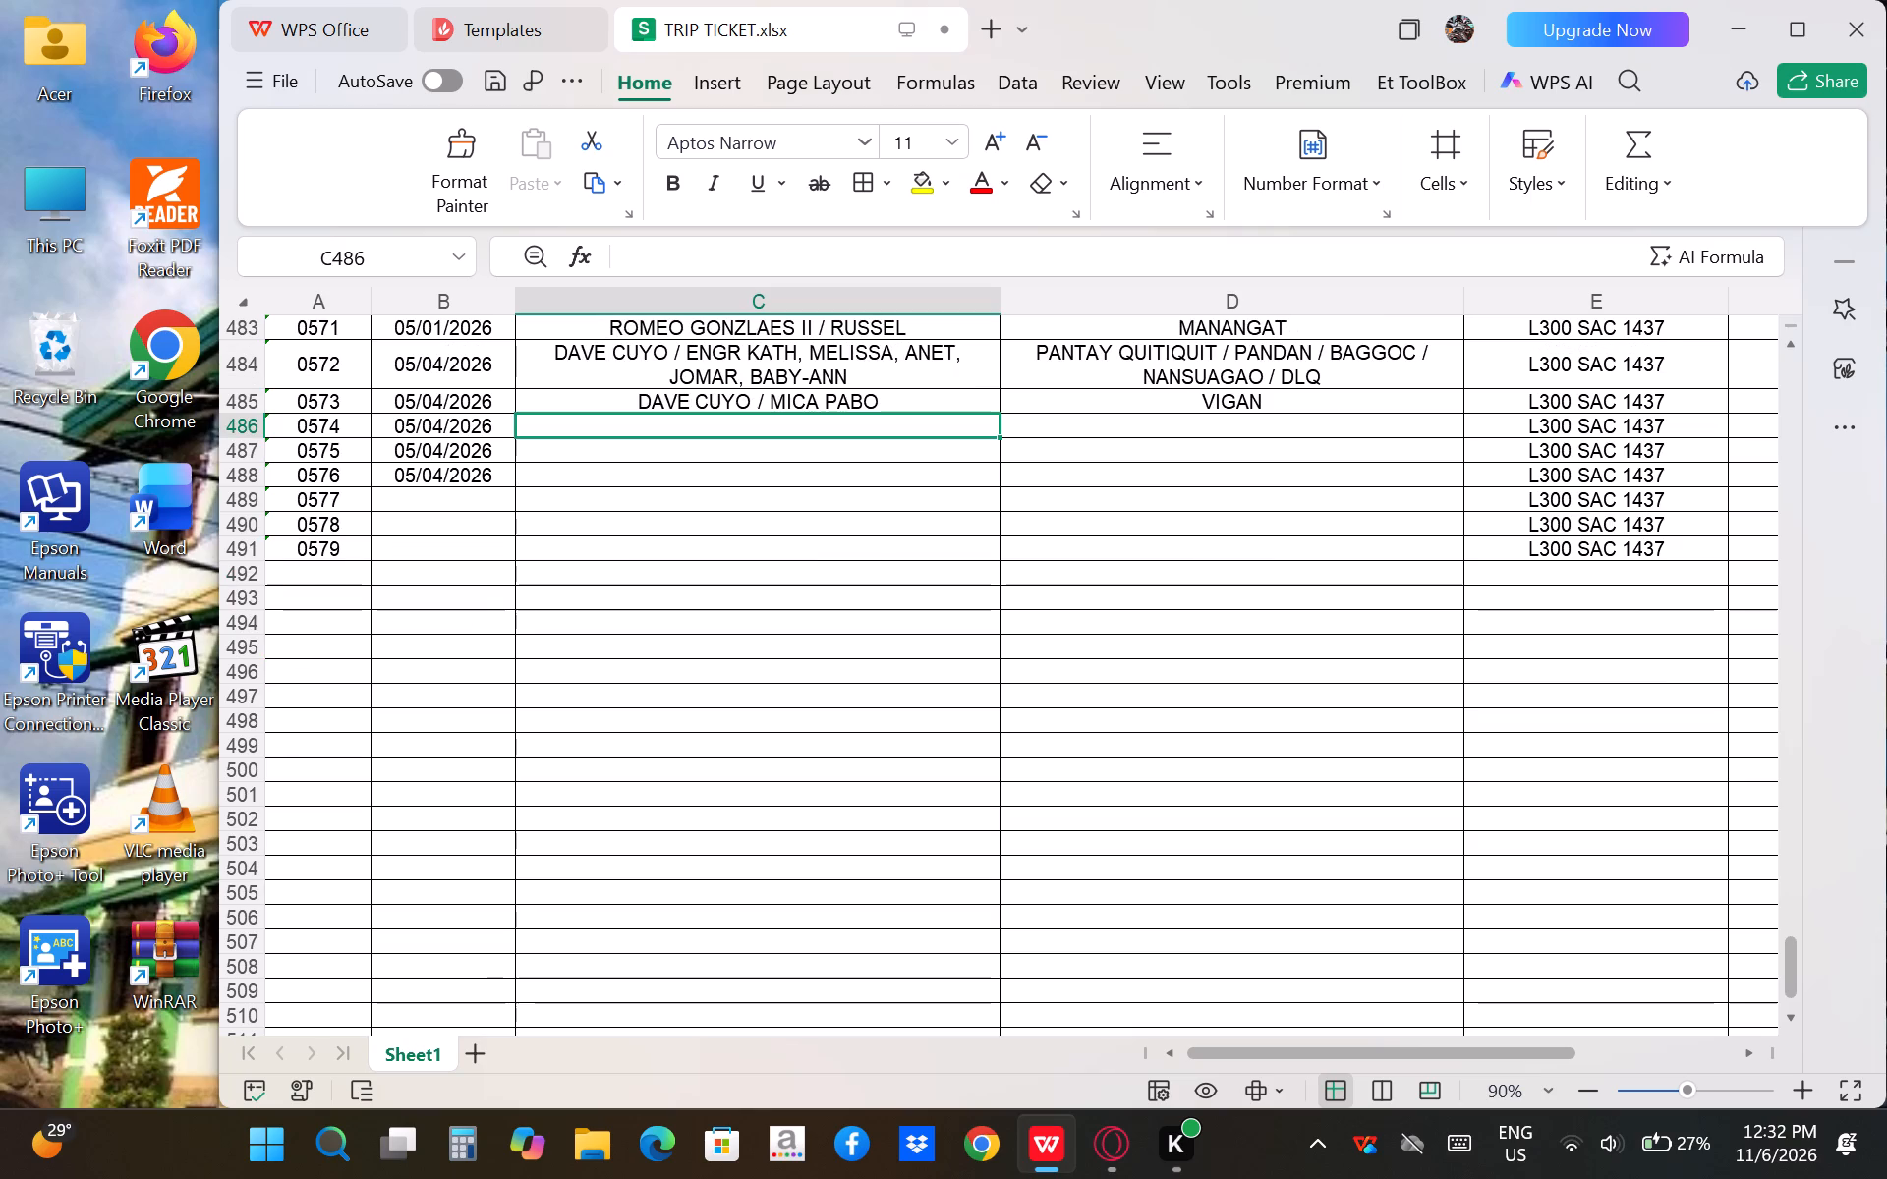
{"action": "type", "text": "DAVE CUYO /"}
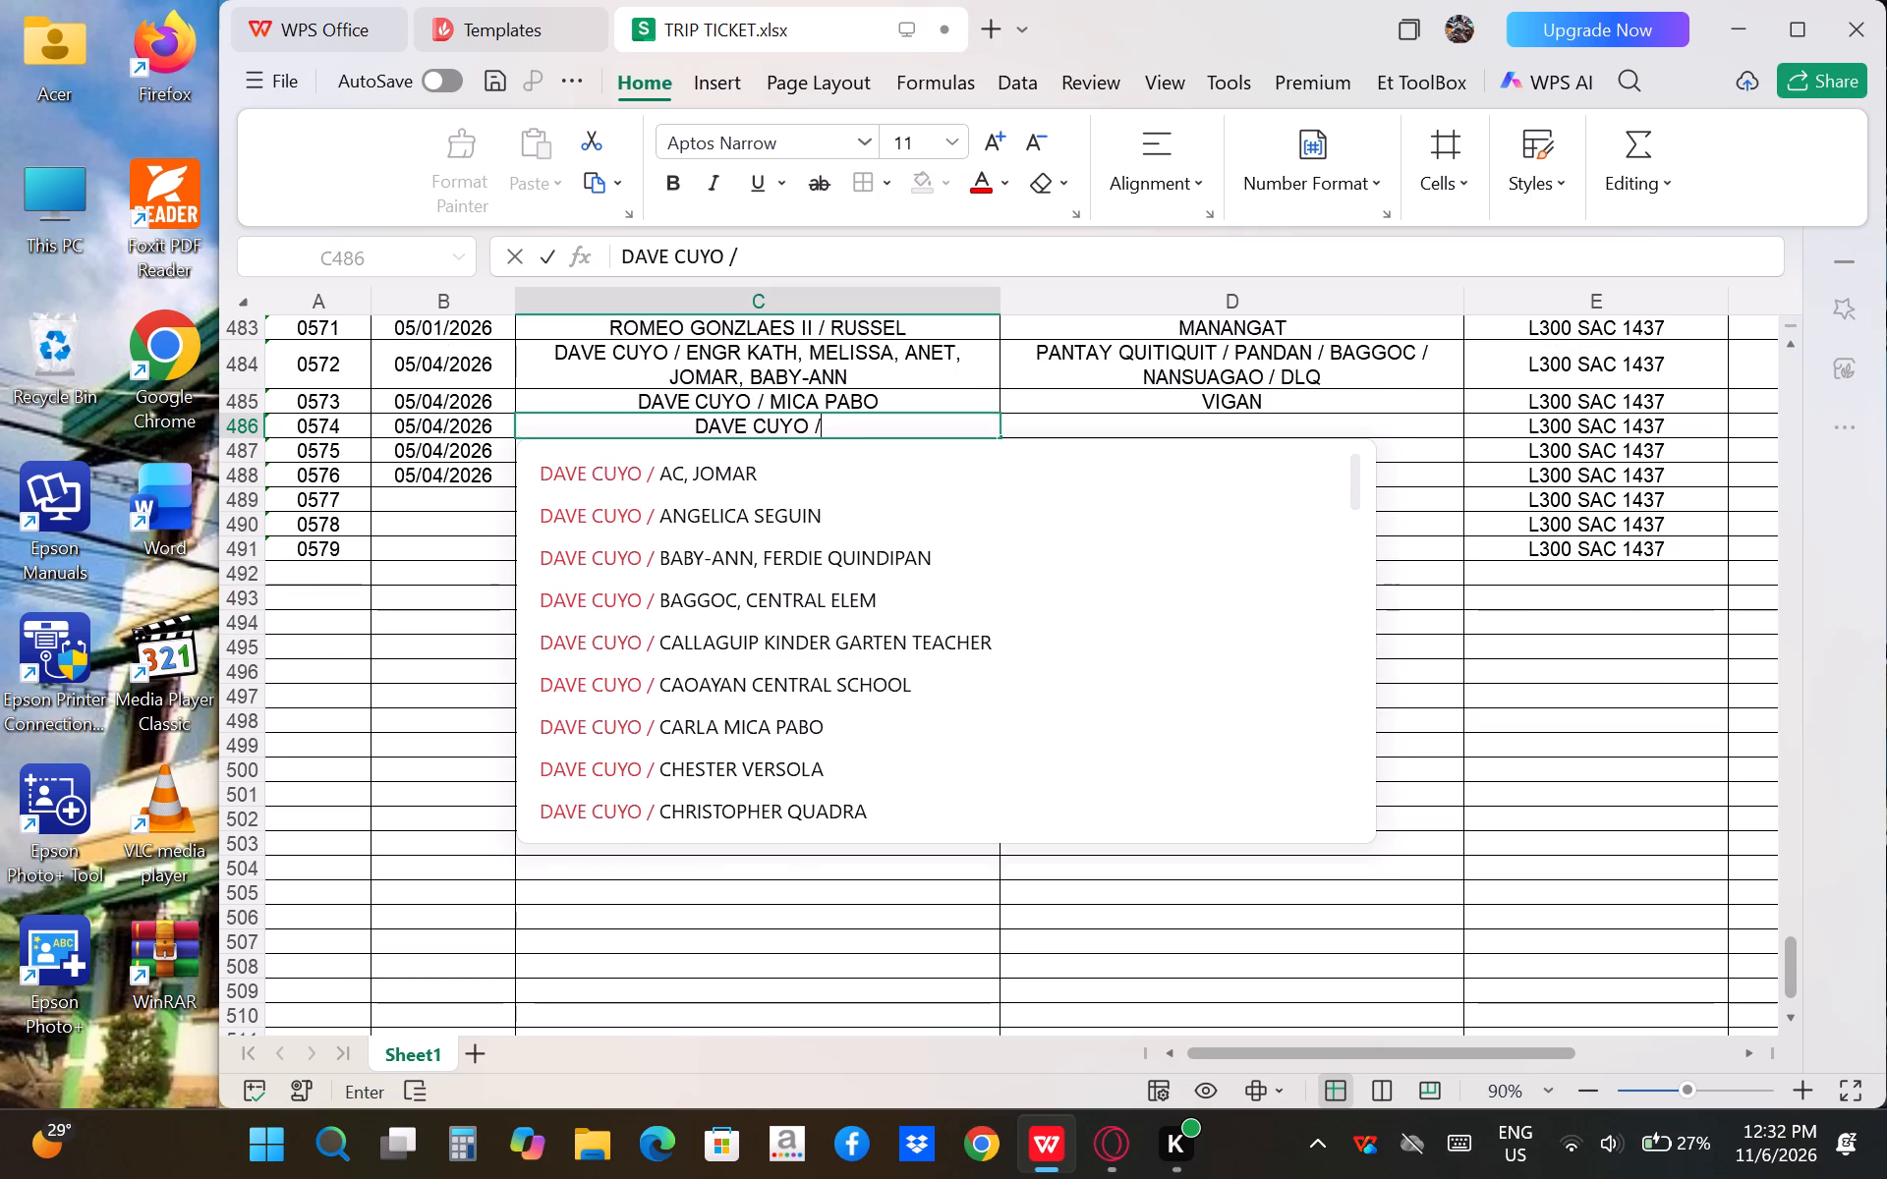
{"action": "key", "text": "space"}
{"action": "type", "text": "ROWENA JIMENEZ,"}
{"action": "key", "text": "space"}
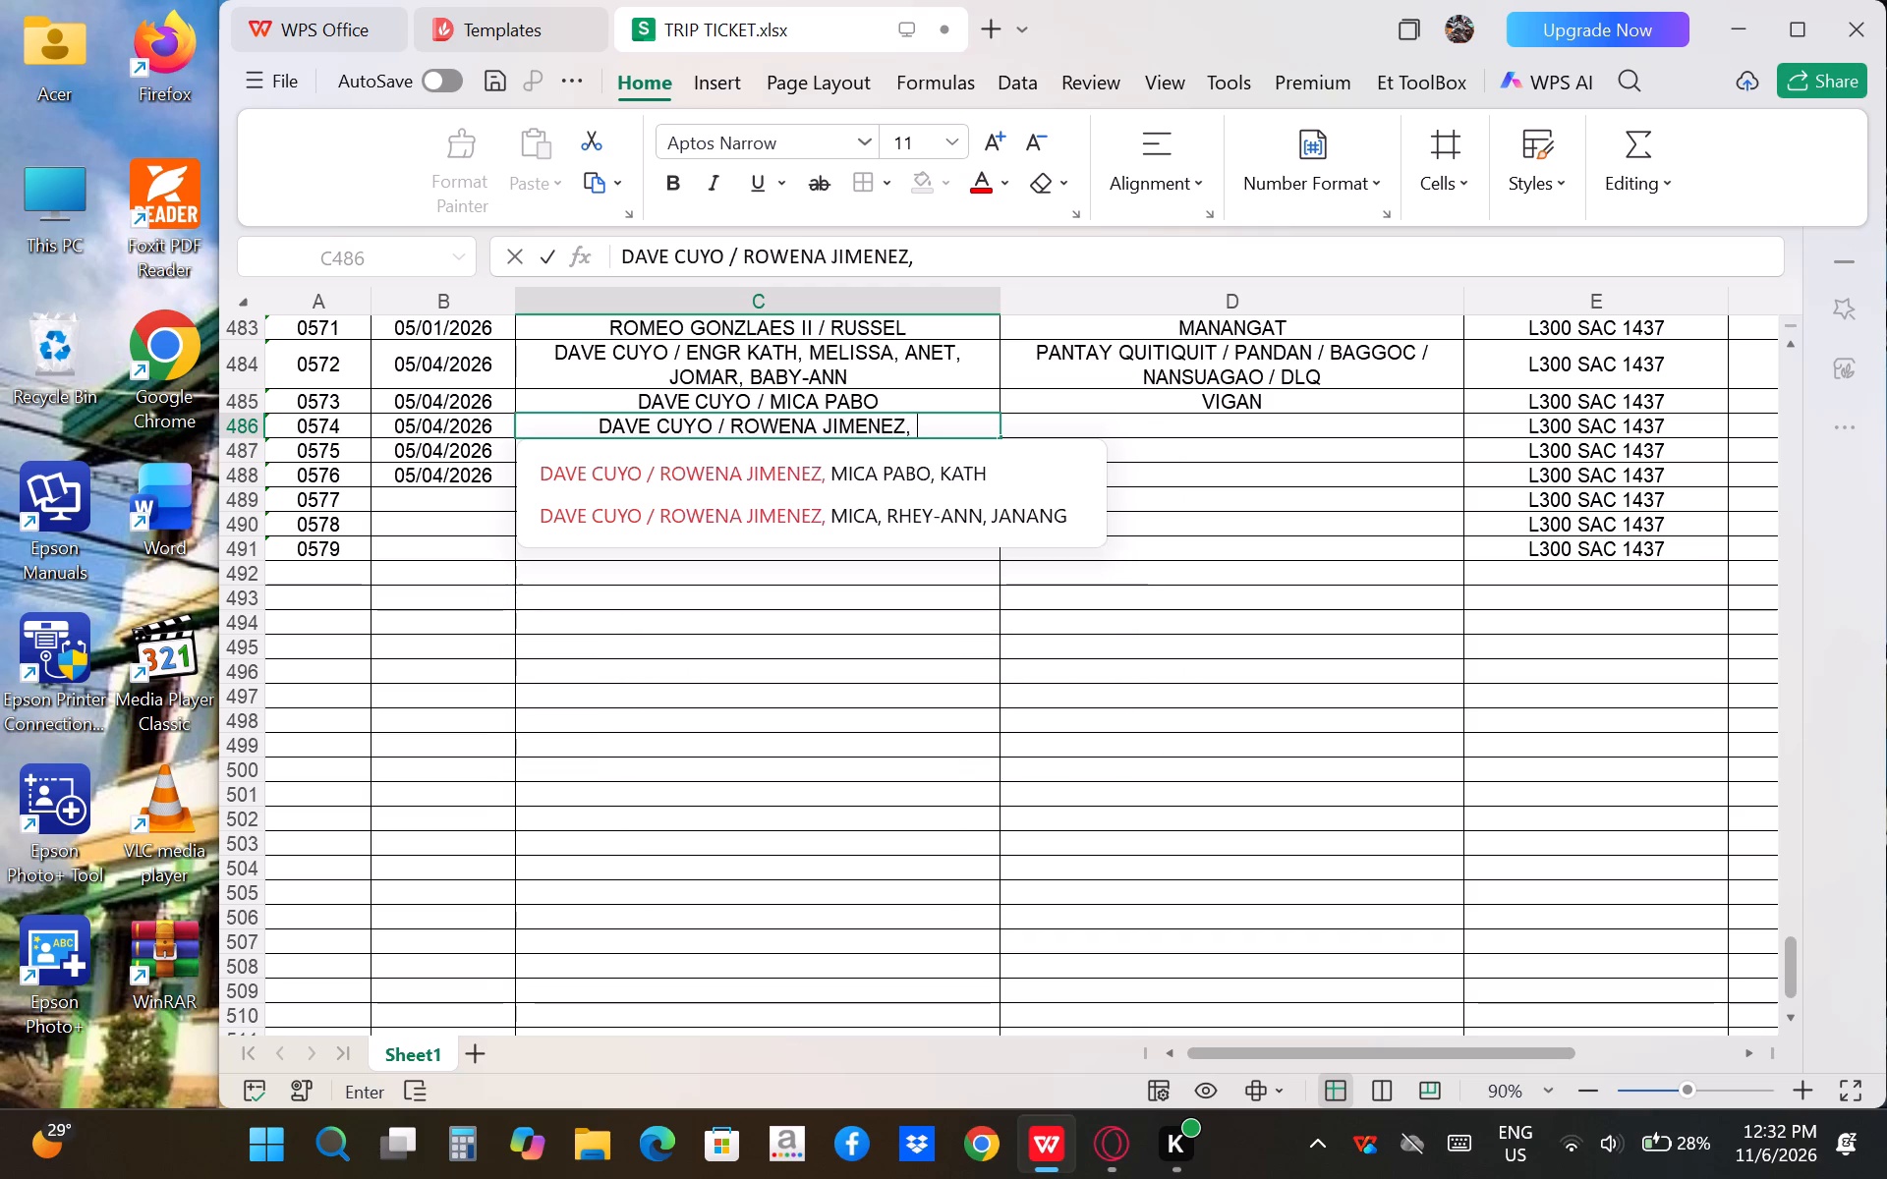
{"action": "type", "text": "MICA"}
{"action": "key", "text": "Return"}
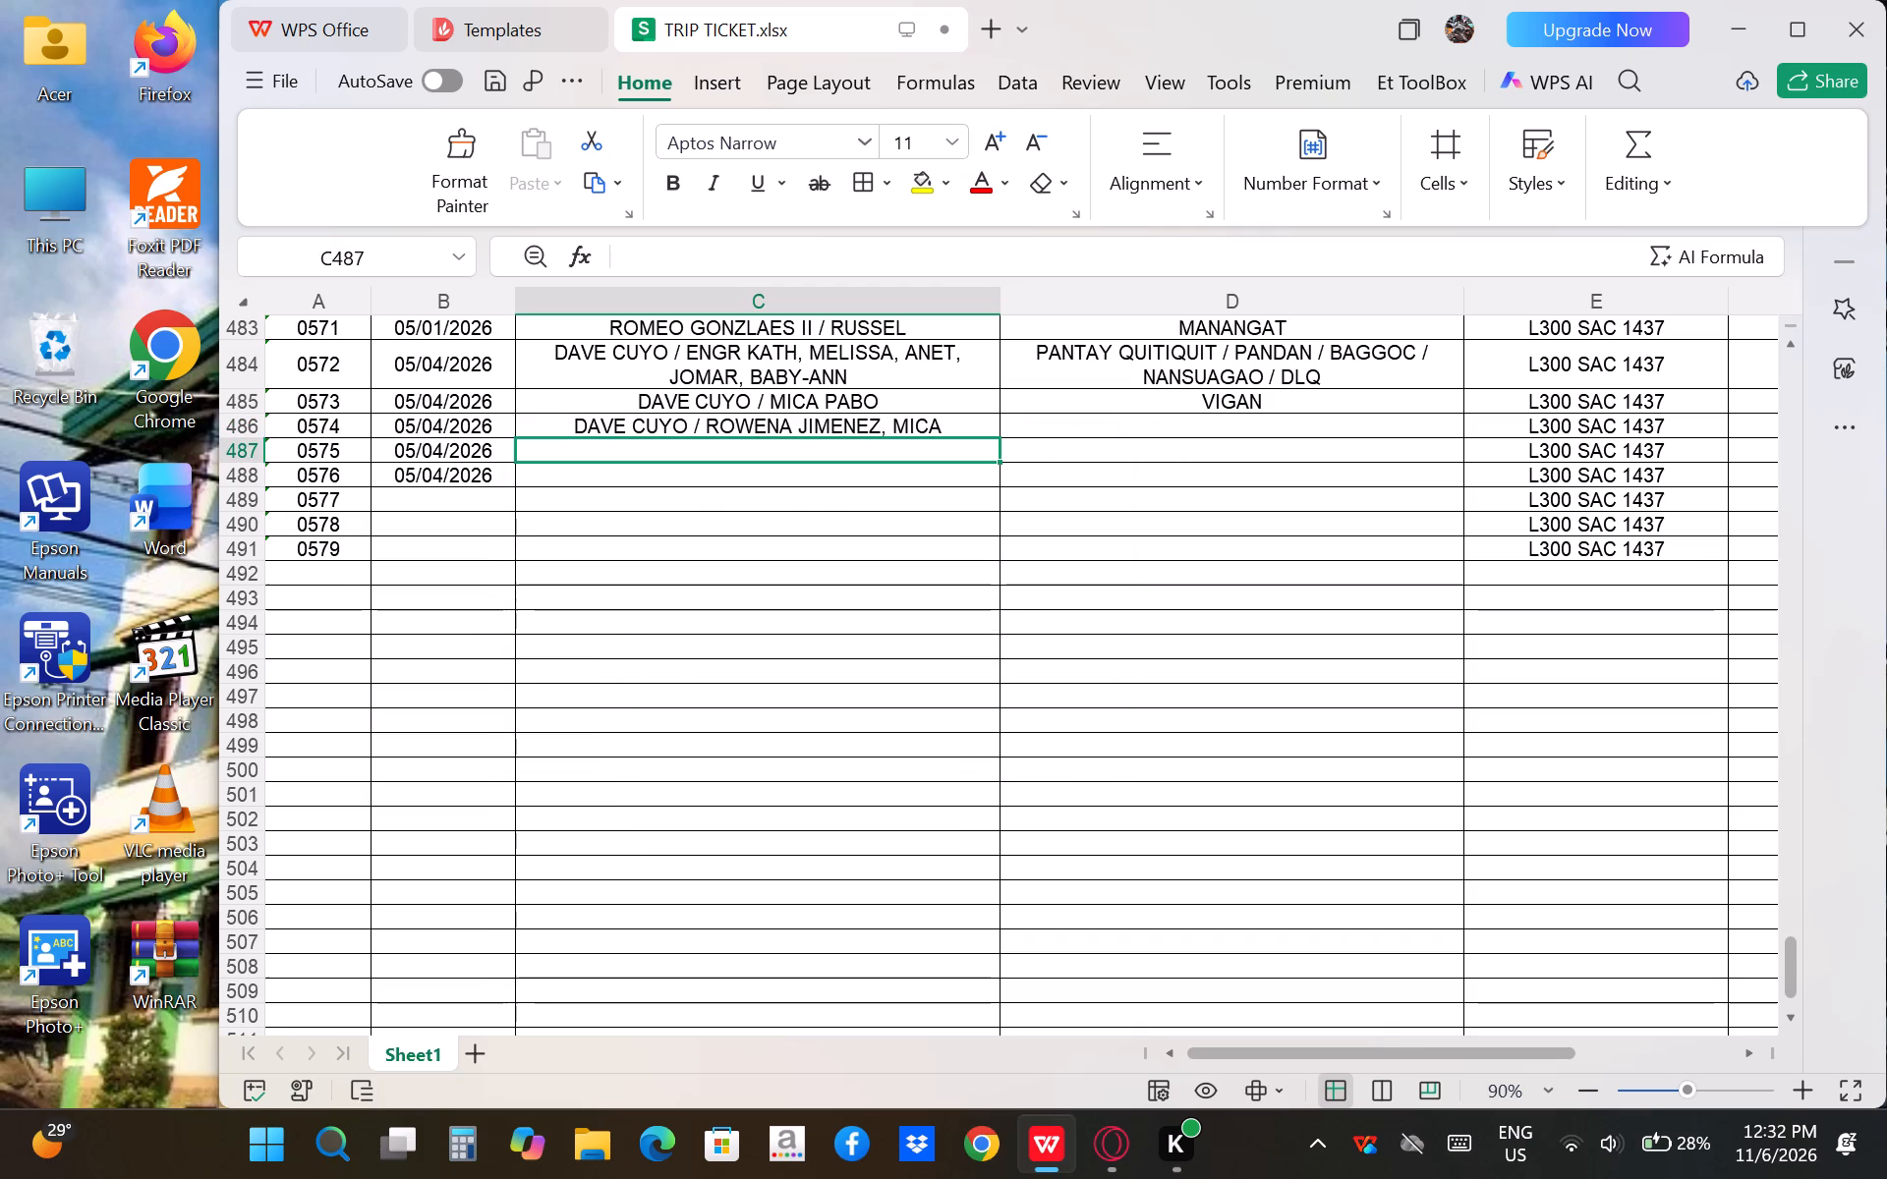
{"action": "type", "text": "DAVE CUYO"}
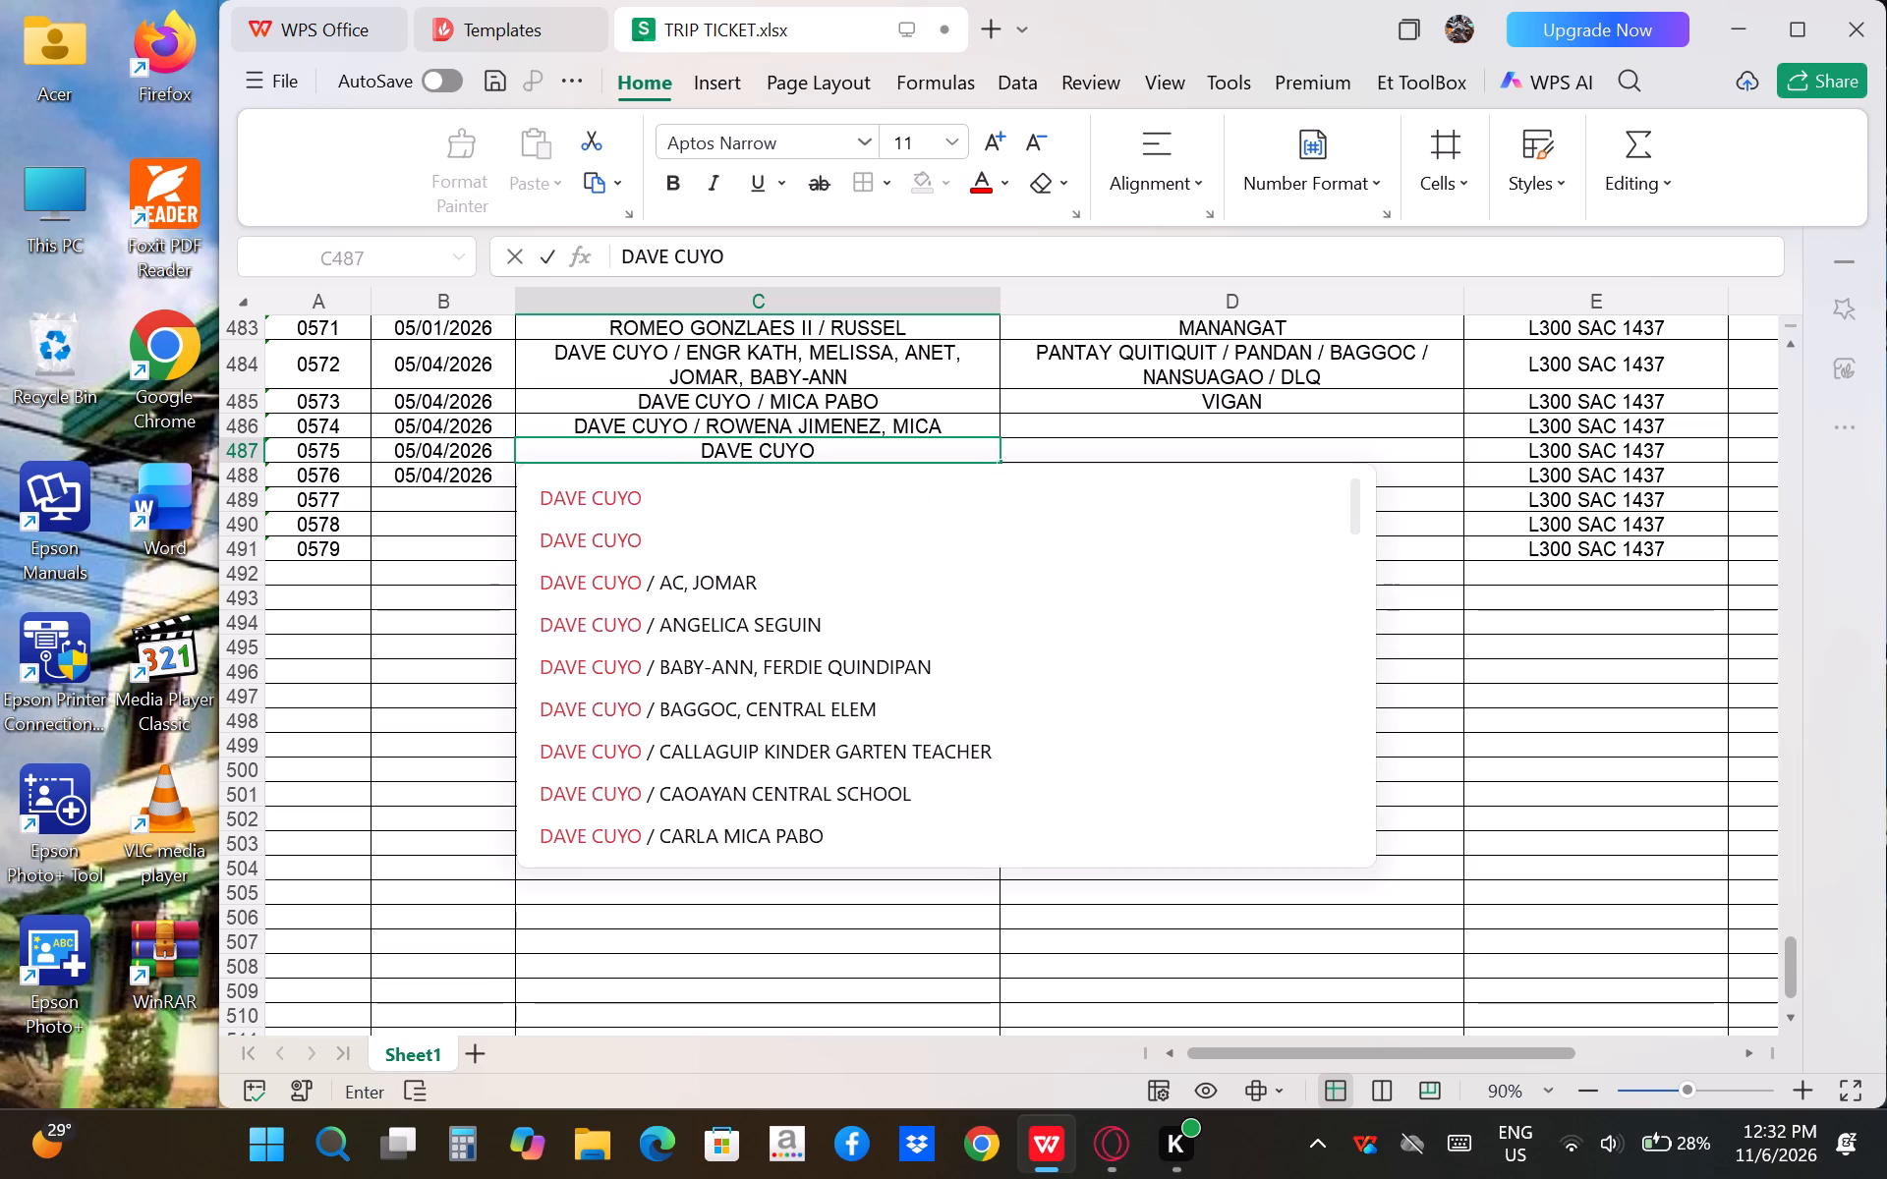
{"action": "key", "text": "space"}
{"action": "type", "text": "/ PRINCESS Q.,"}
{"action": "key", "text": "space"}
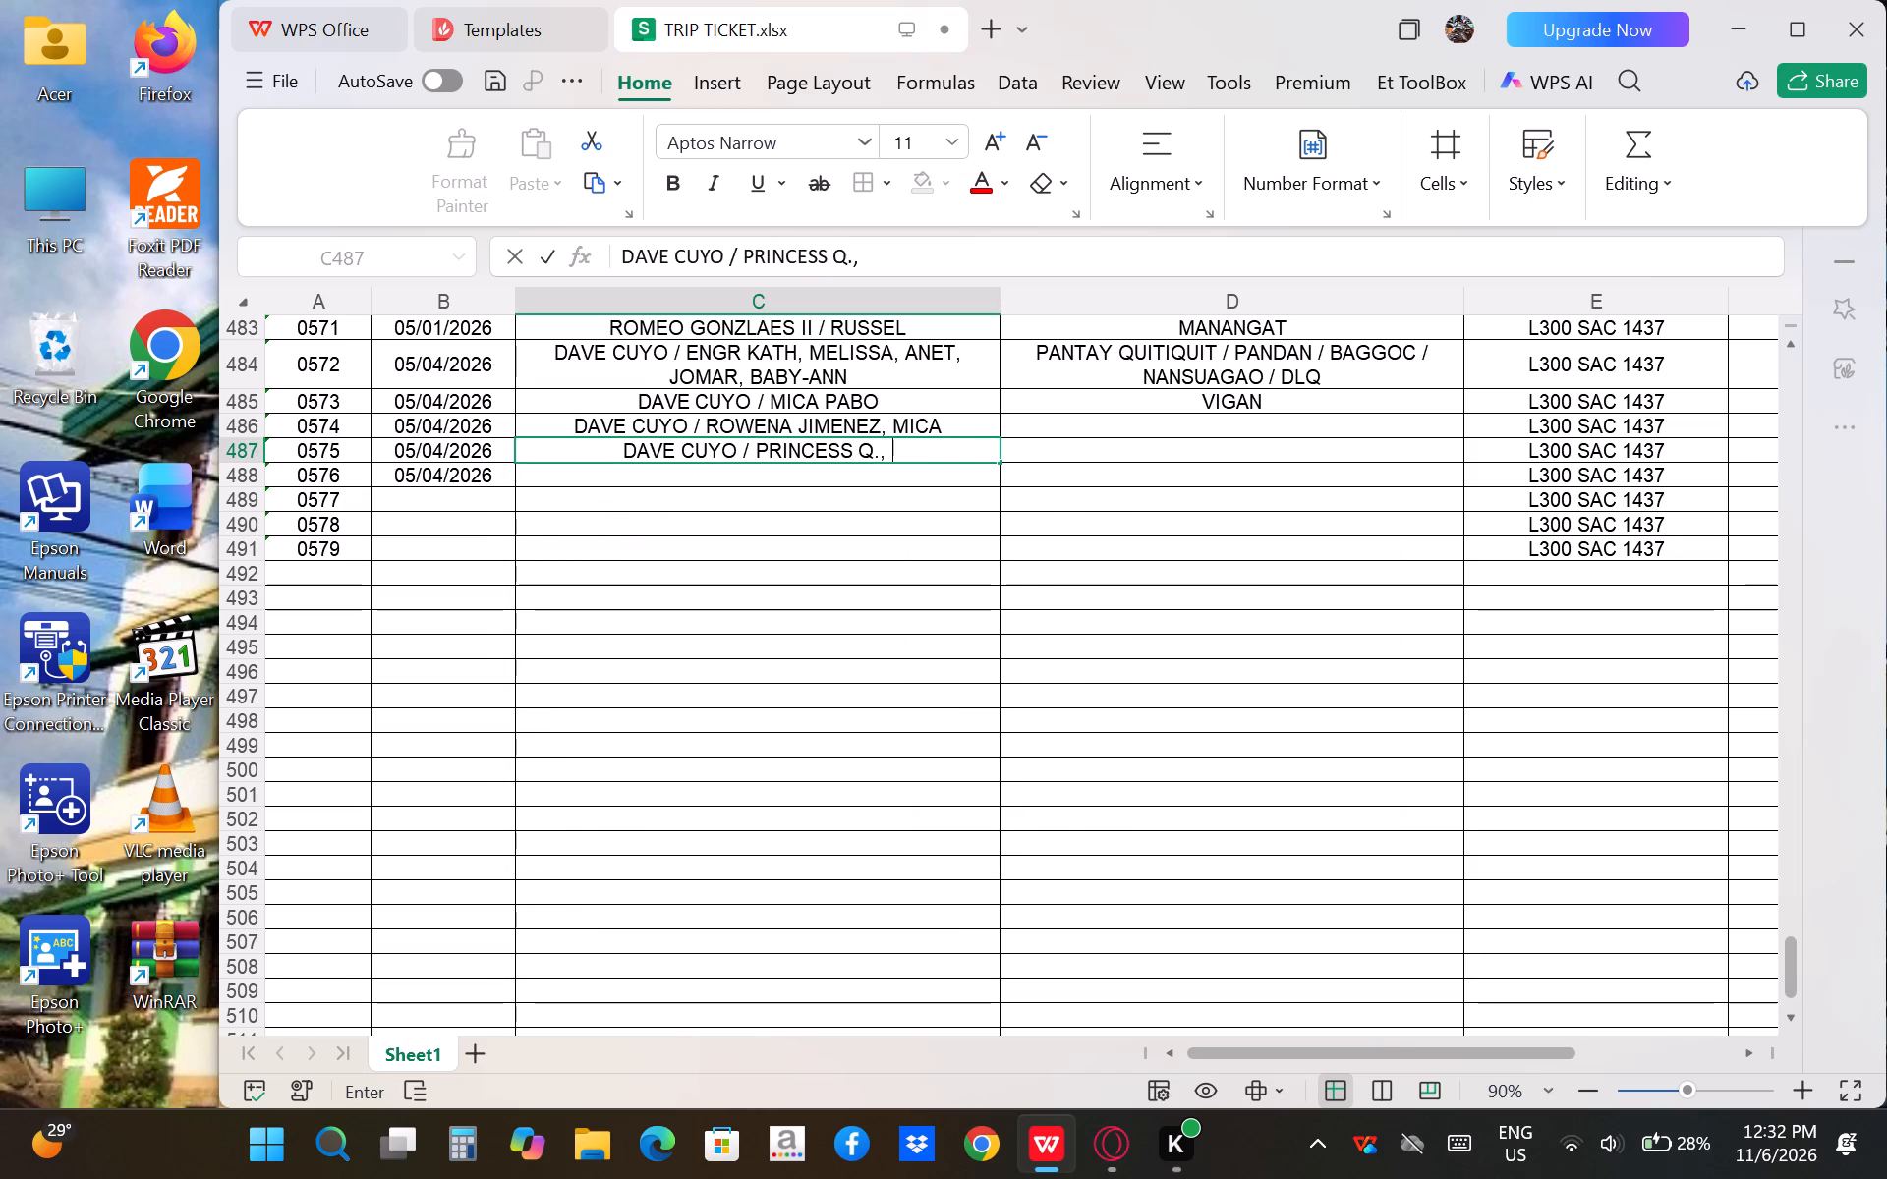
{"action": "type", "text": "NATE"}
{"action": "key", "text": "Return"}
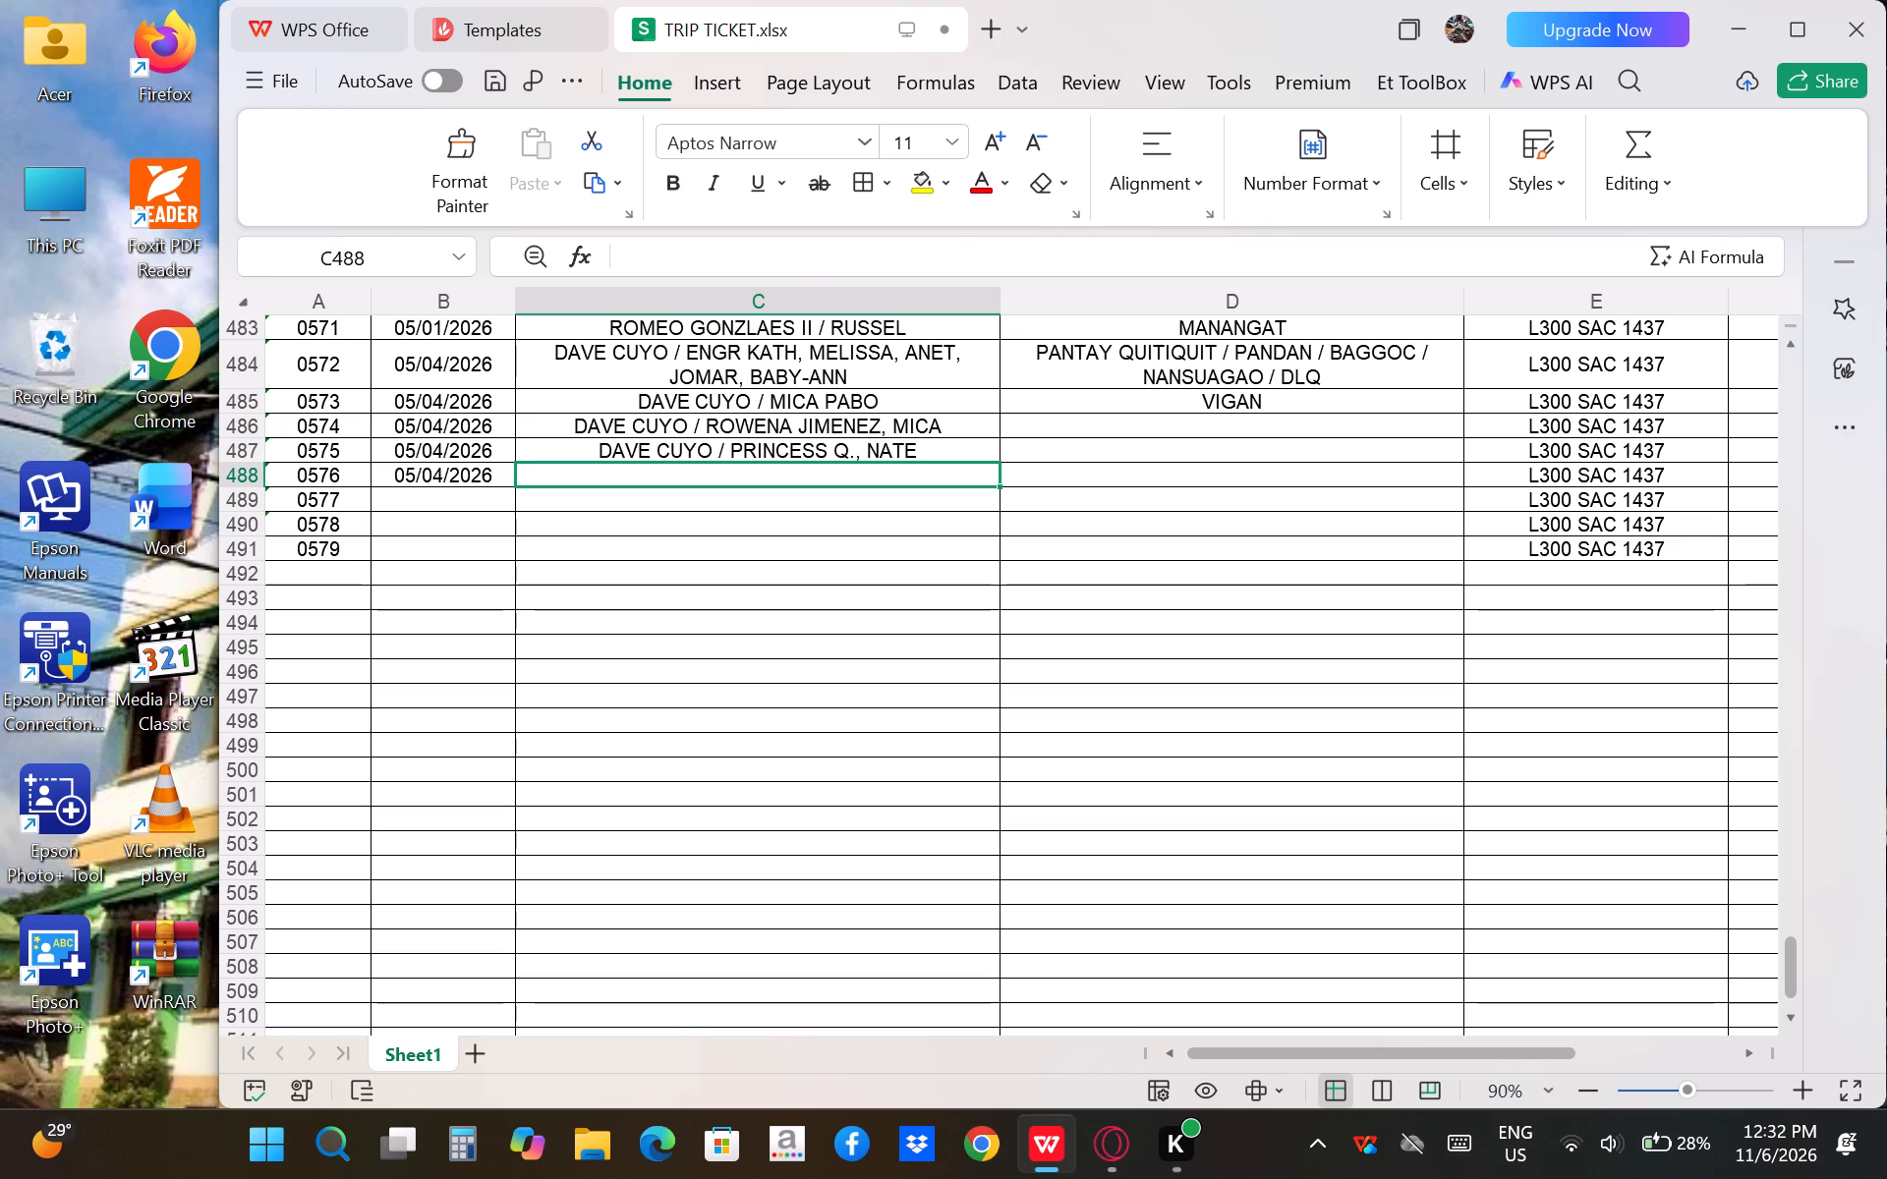
Enter the same driver in C488, followed by passengers ENGR KATH and ERIC.
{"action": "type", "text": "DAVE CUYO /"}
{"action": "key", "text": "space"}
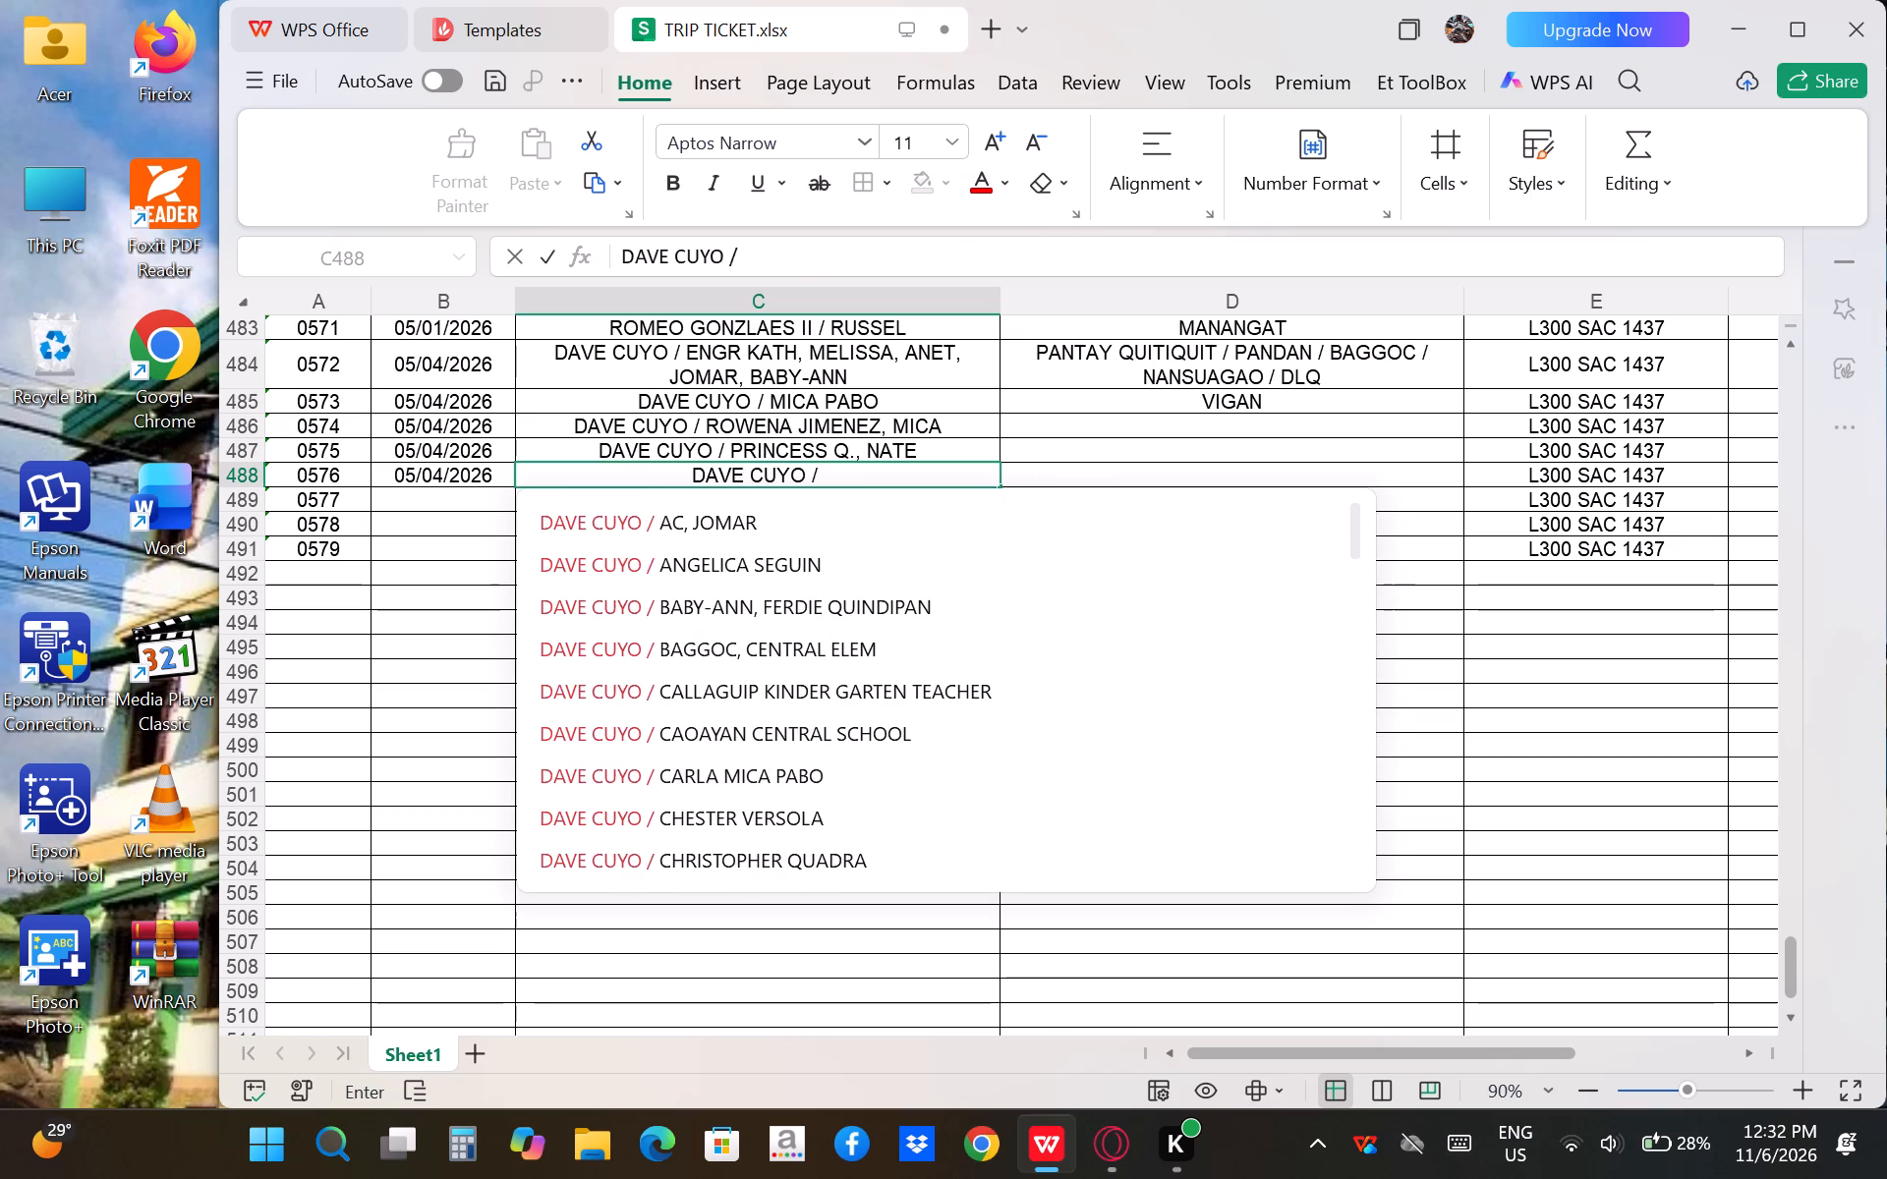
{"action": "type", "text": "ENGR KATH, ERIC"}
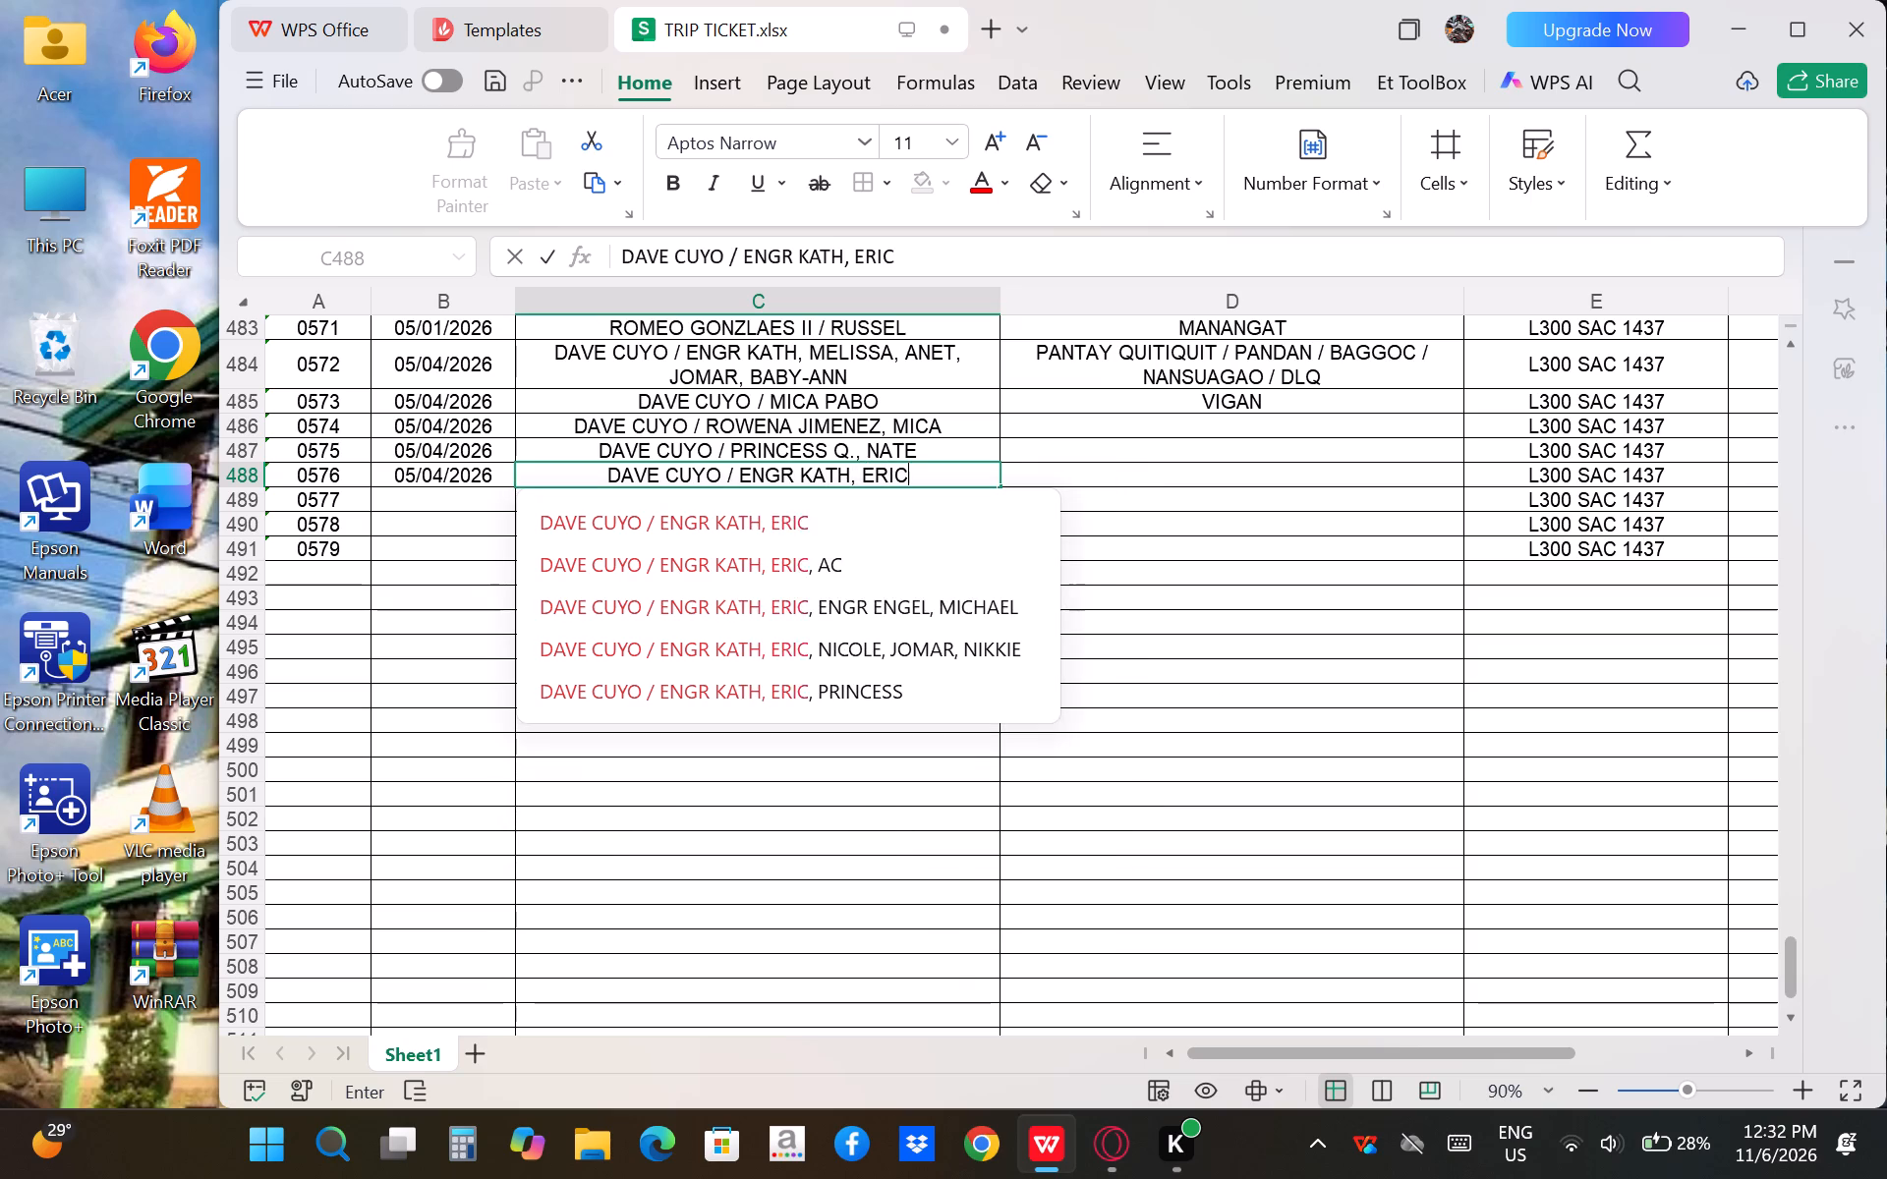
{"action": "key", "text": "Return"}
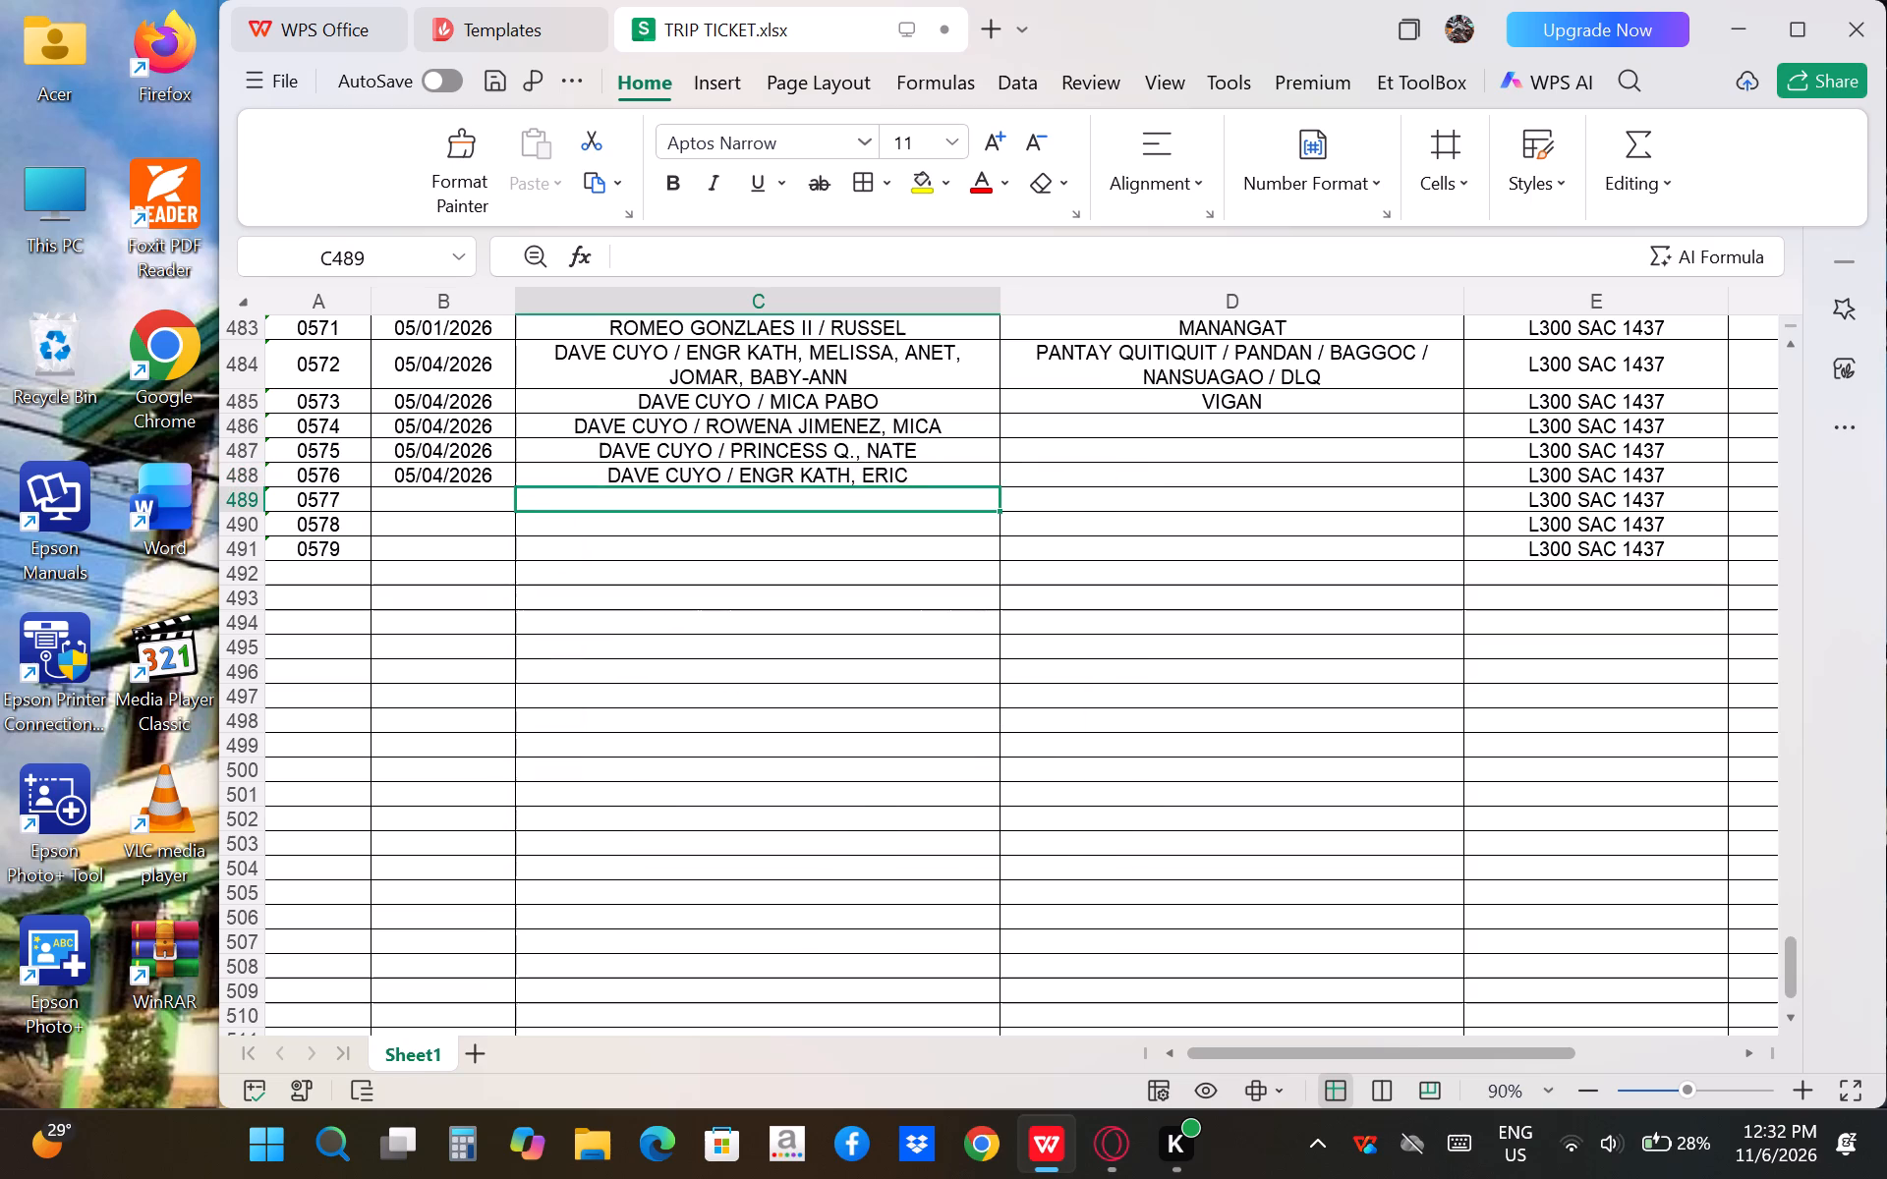
Enter the date 5/5/2026 in B489 and copy it into B490:B491.
{"action": "left_click", "coordinate": [471, 492]}
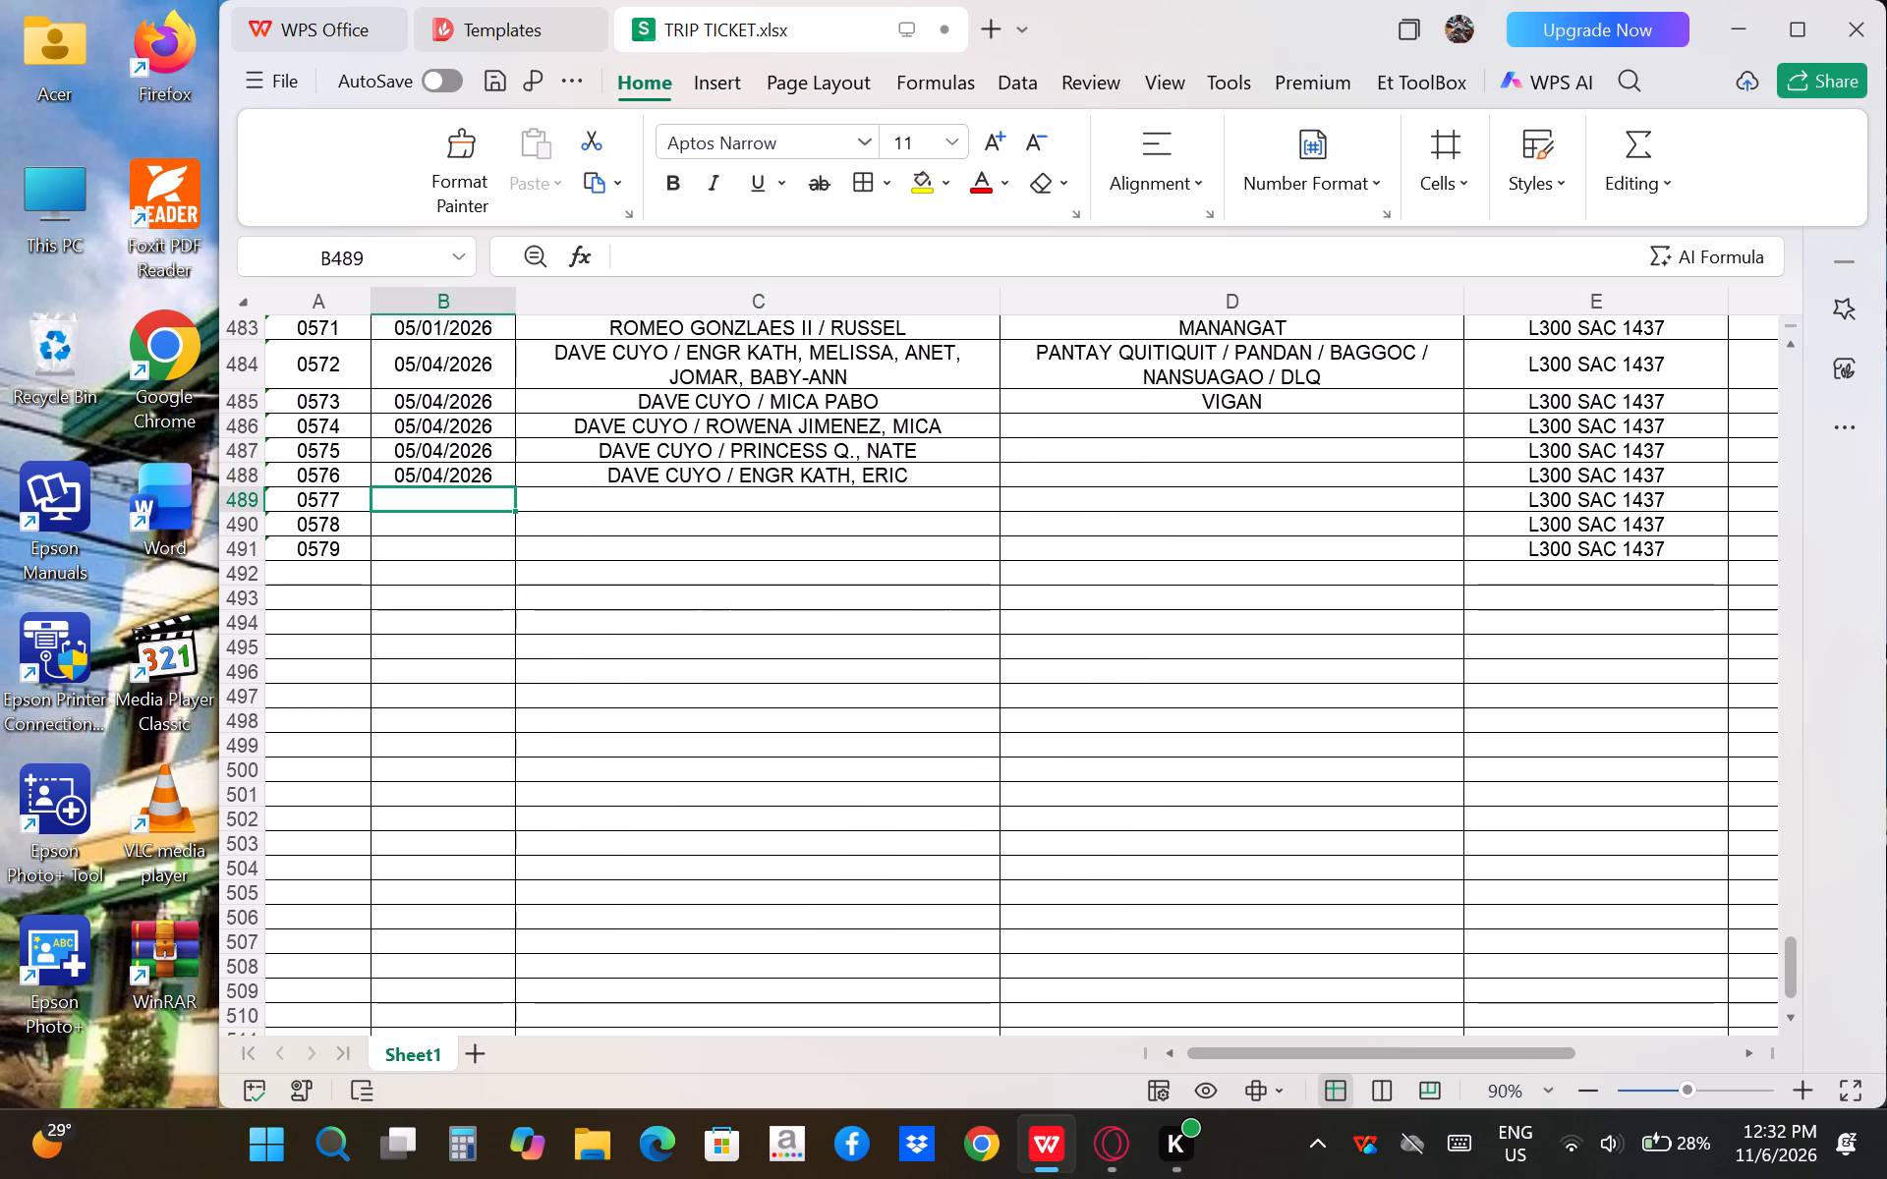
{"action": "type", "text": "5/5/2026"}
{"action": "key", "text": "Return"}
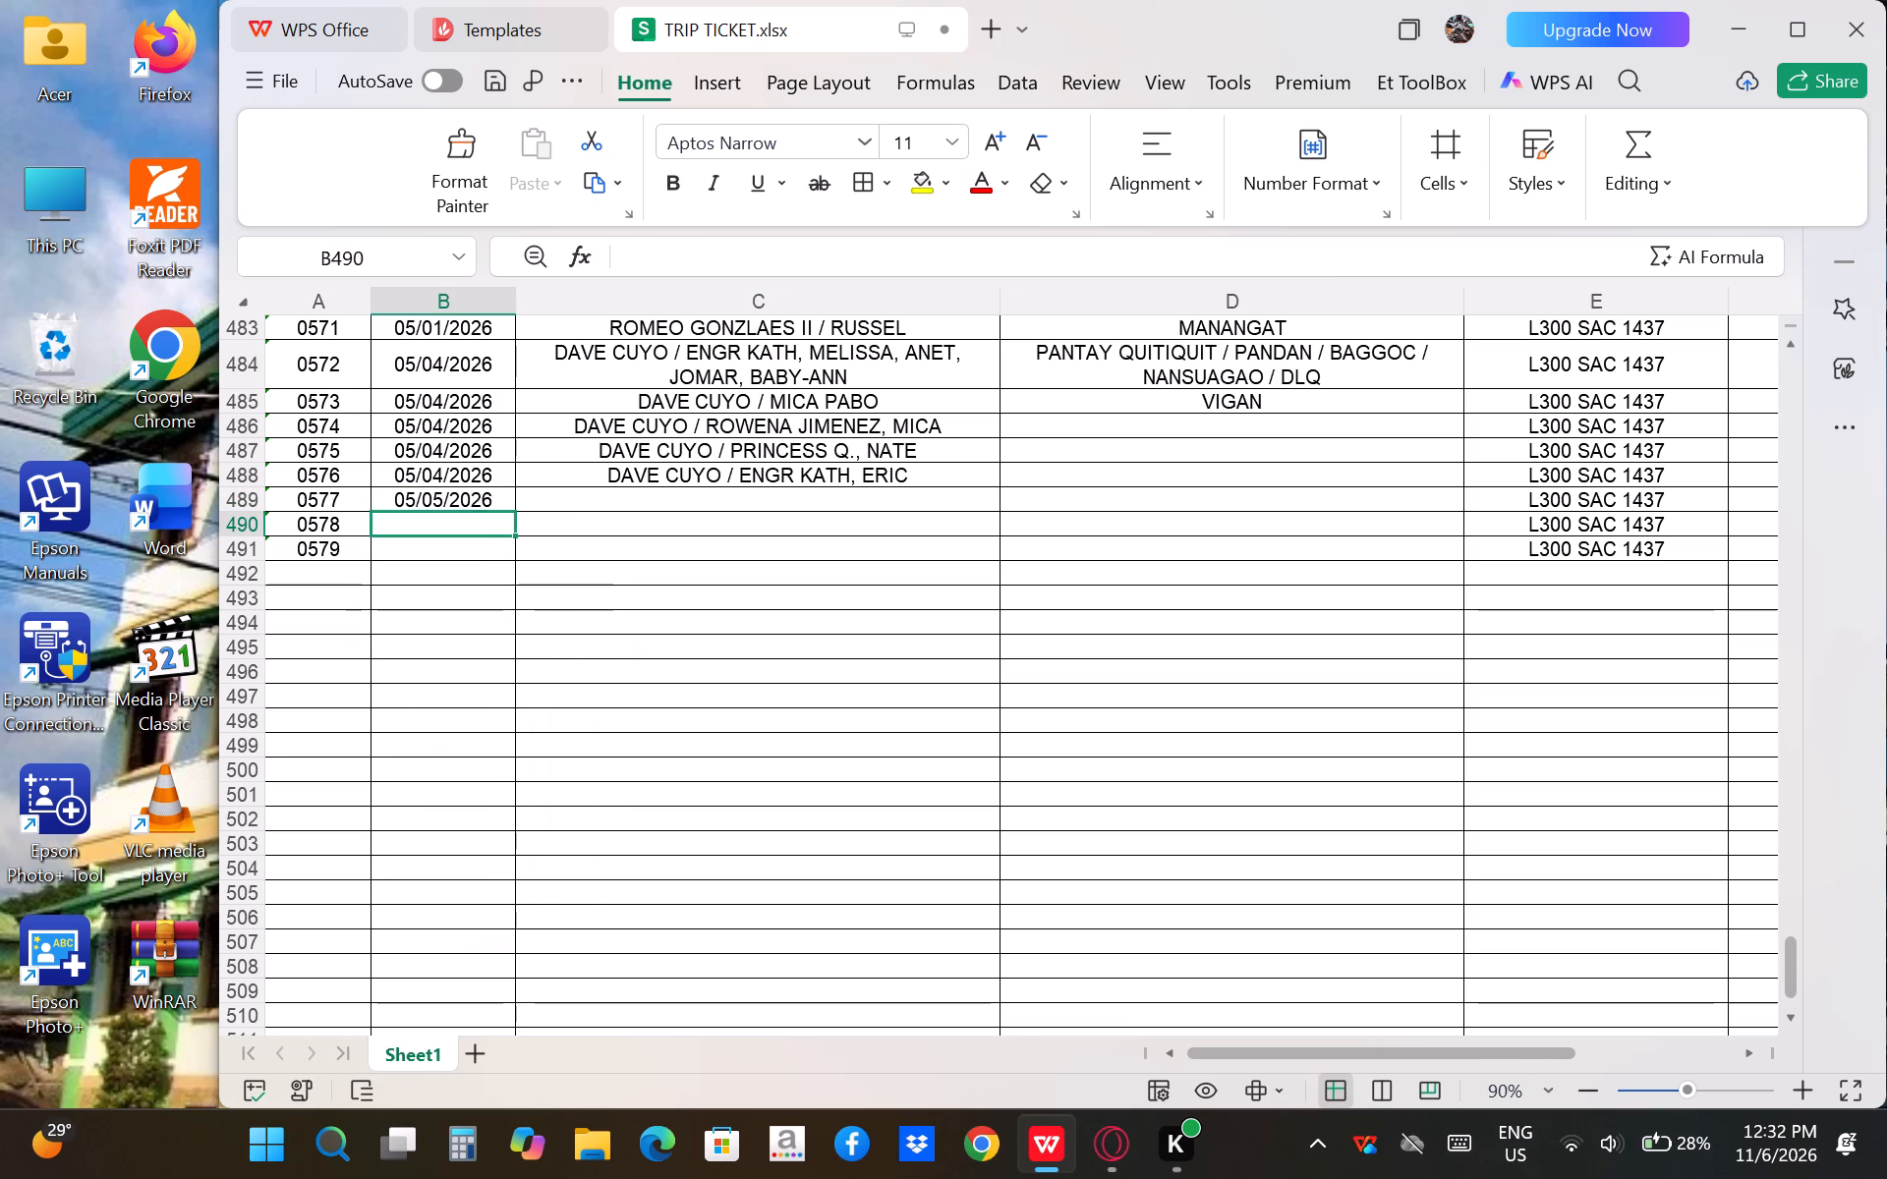
{"action": "left_click", "coordinate": [471, 494]}
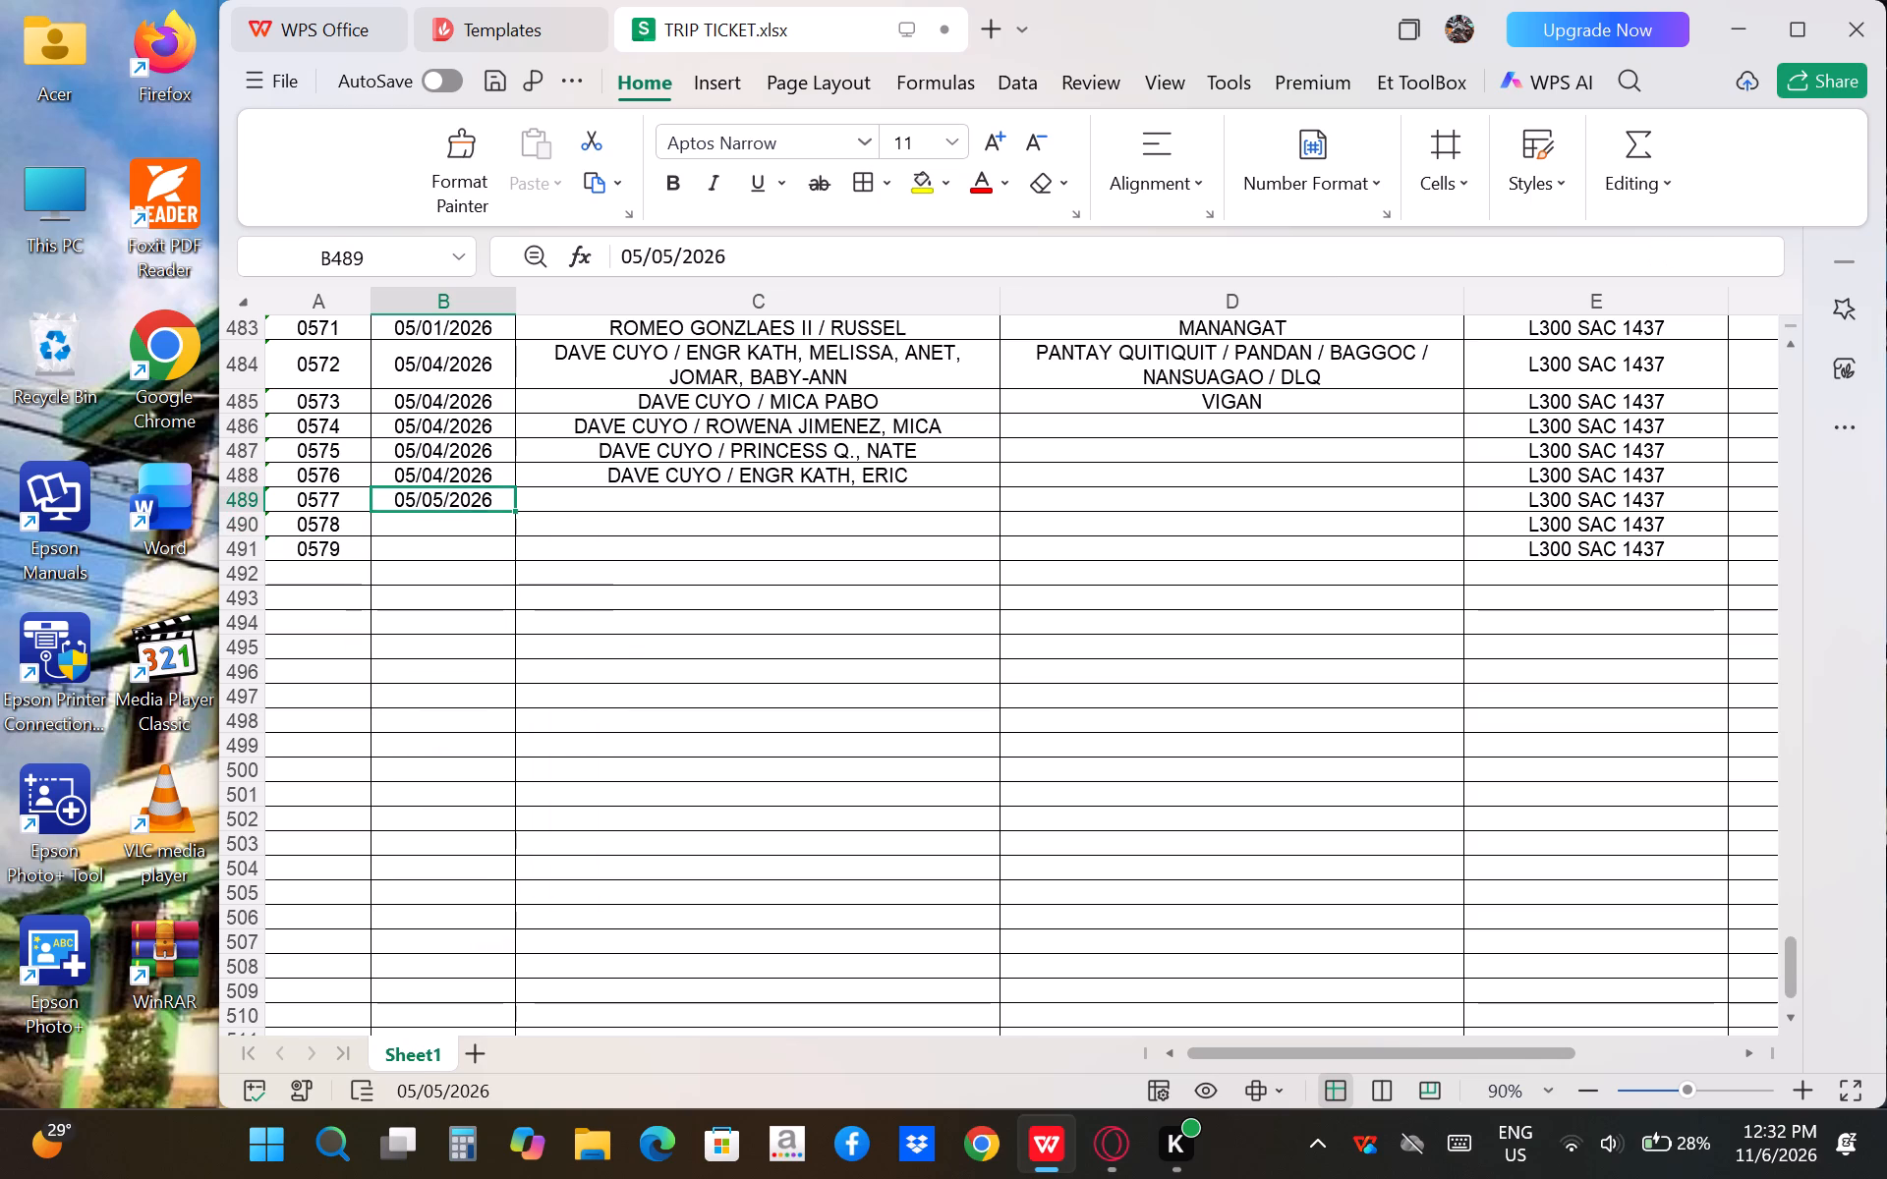
{"action": "left_click", "coordinate": [471, 494]}
{"action": "key", "text": "ctrl+c"}
{"action": "left_click_drag", "start_coordinate": [466, 518], "coordinate": [474, 541]}
{"action": "key", "text": "Return"}
Enter the same driver in C489, followed by the full names of passengers Nikkie and Maria.
{"action": "left_click", "coordinate": [556, 502]}
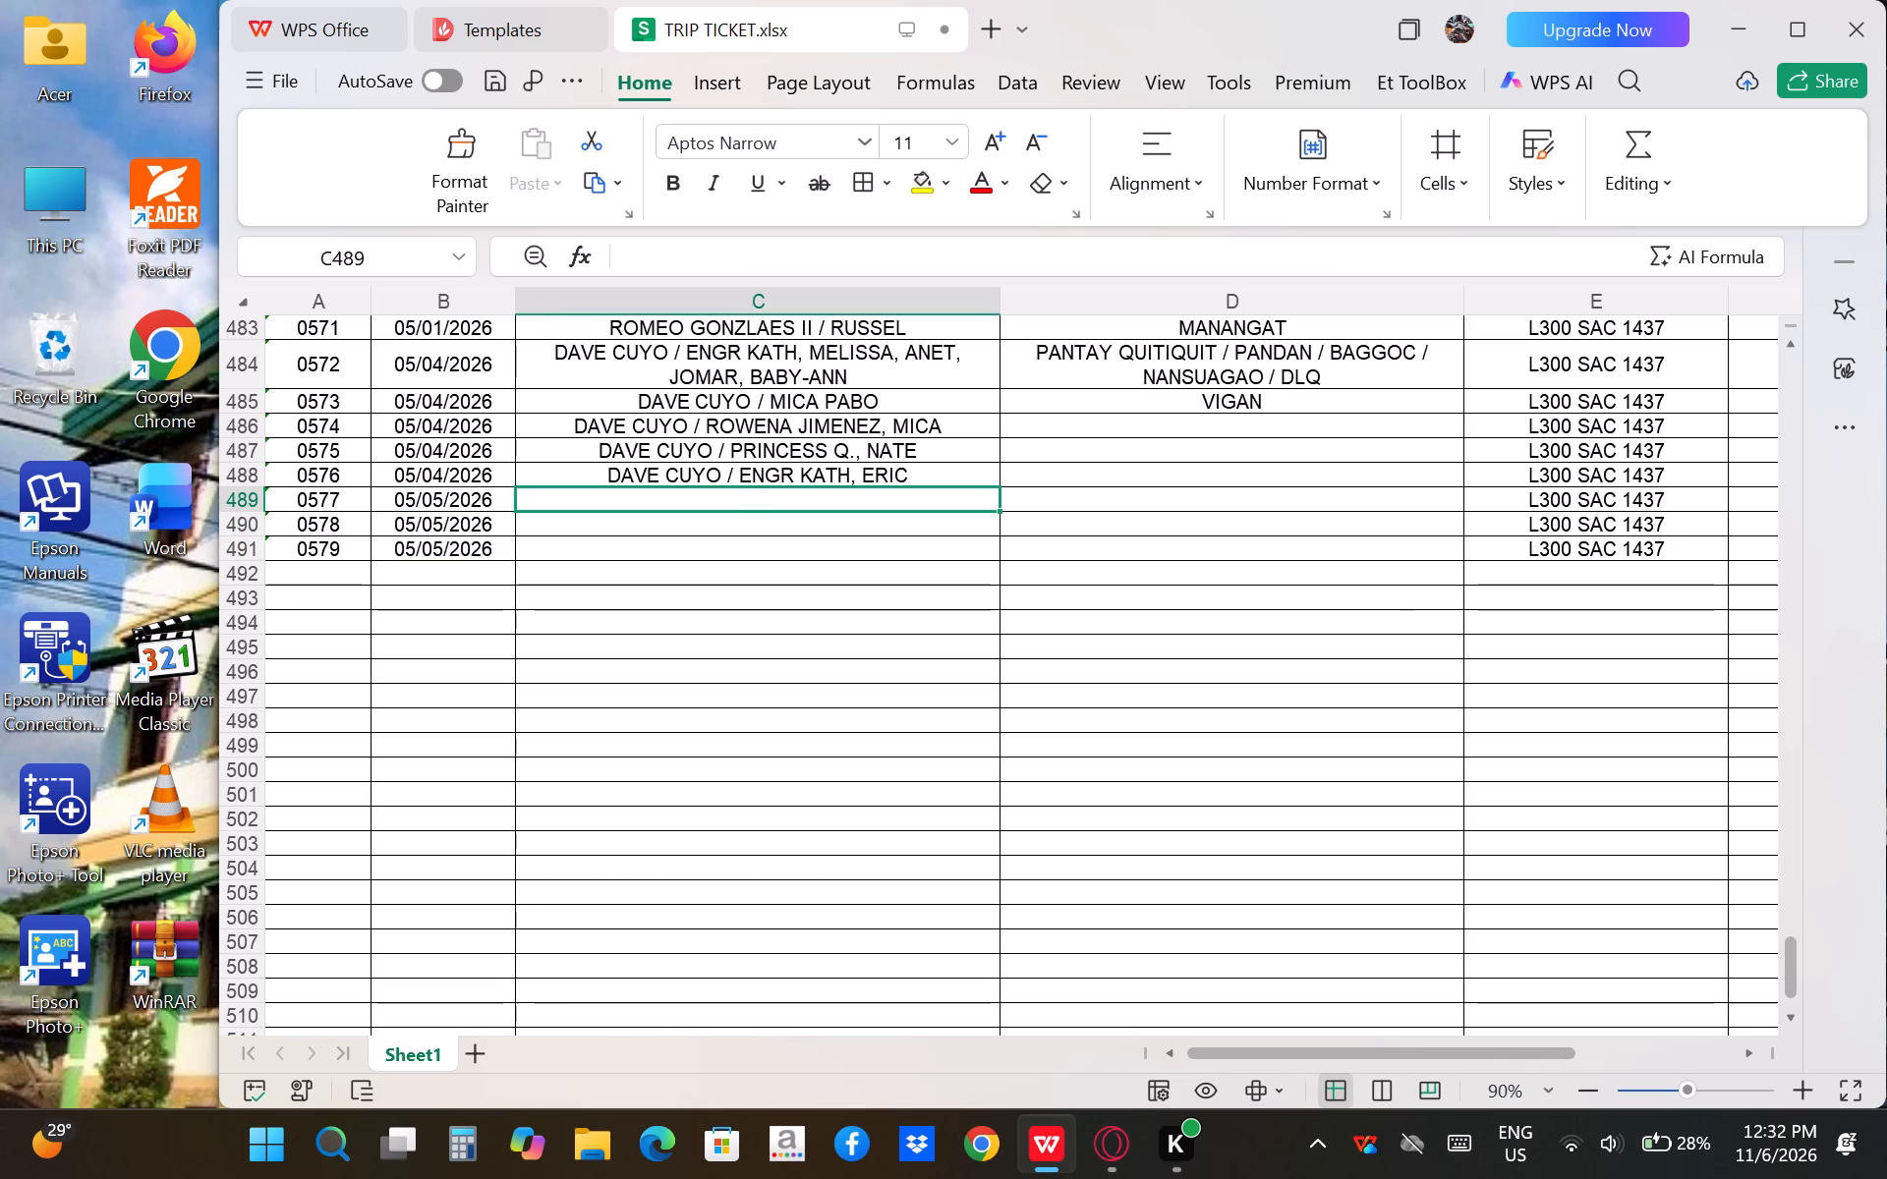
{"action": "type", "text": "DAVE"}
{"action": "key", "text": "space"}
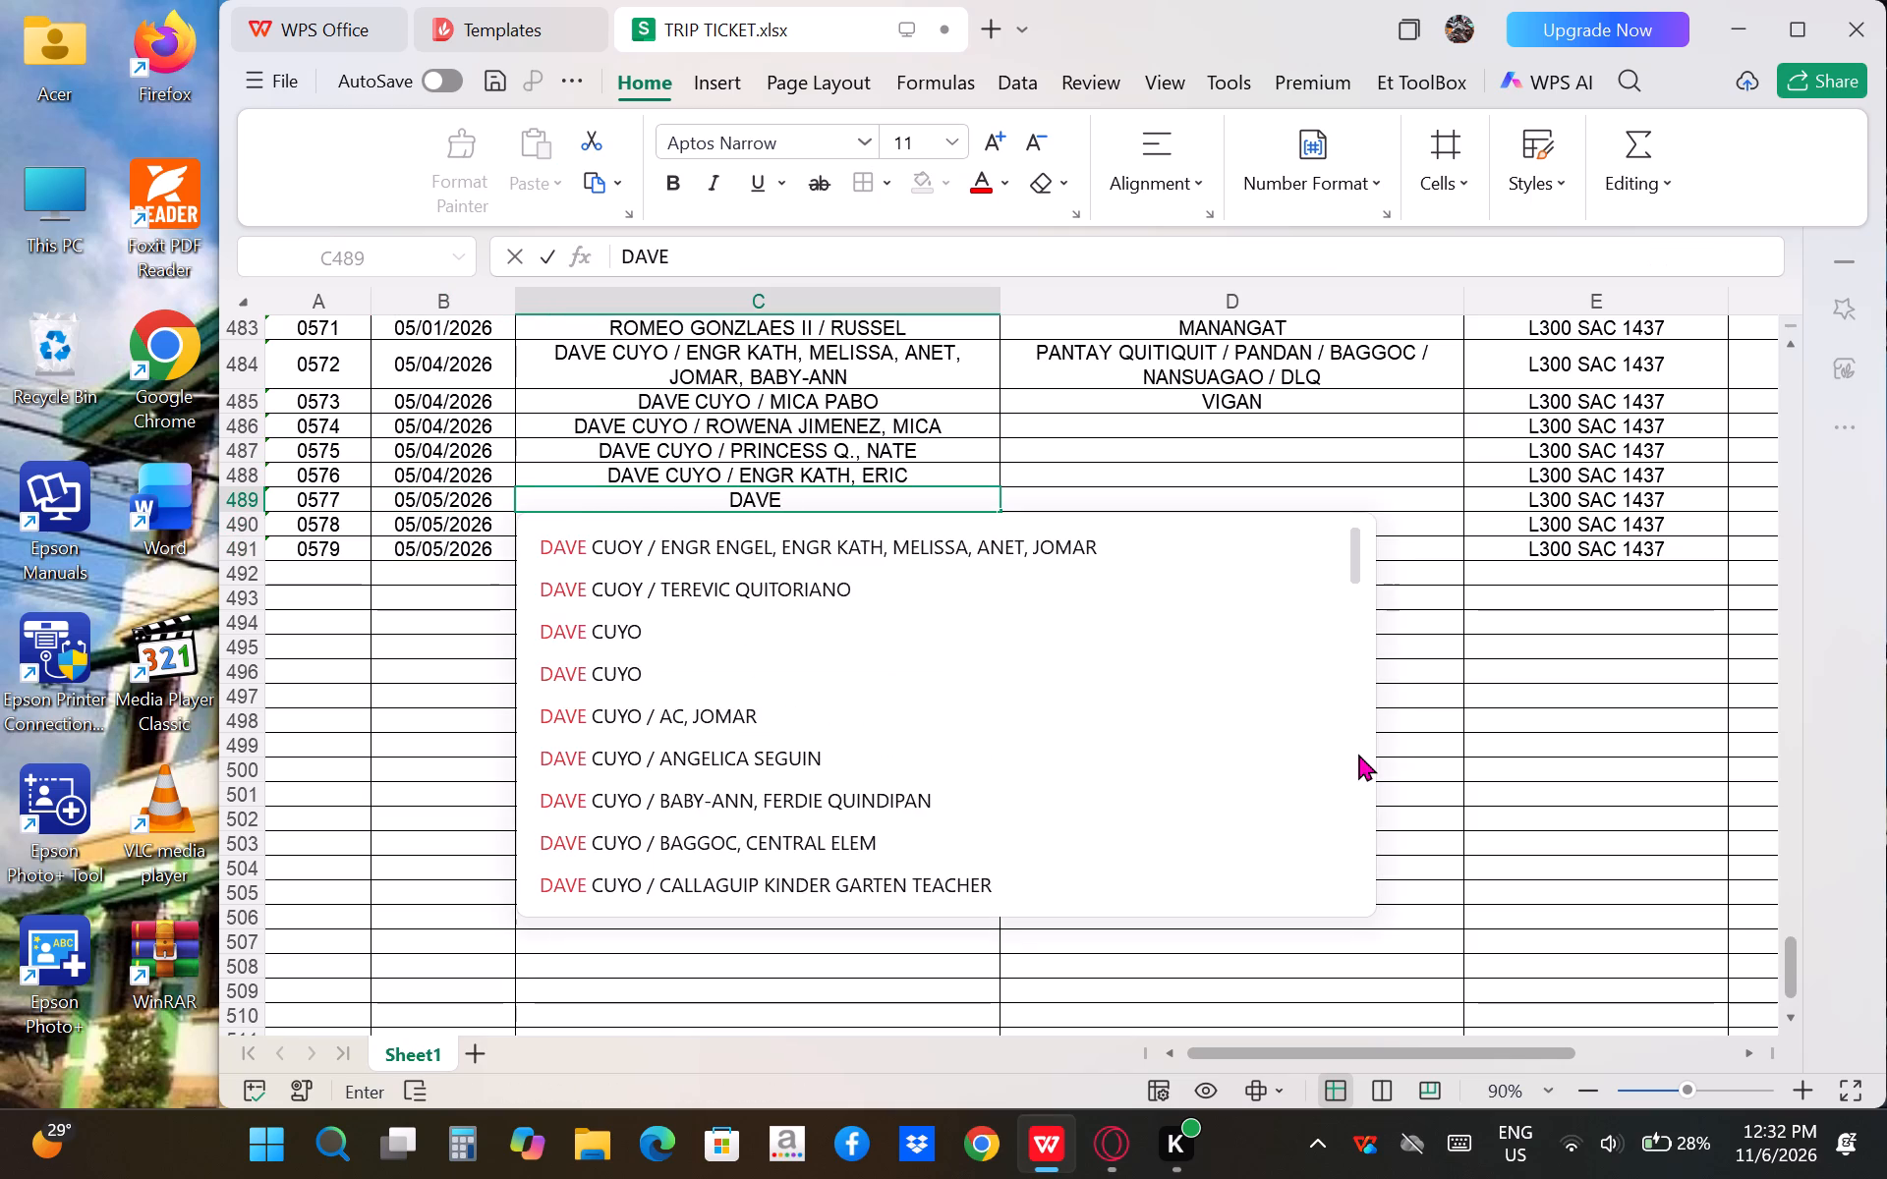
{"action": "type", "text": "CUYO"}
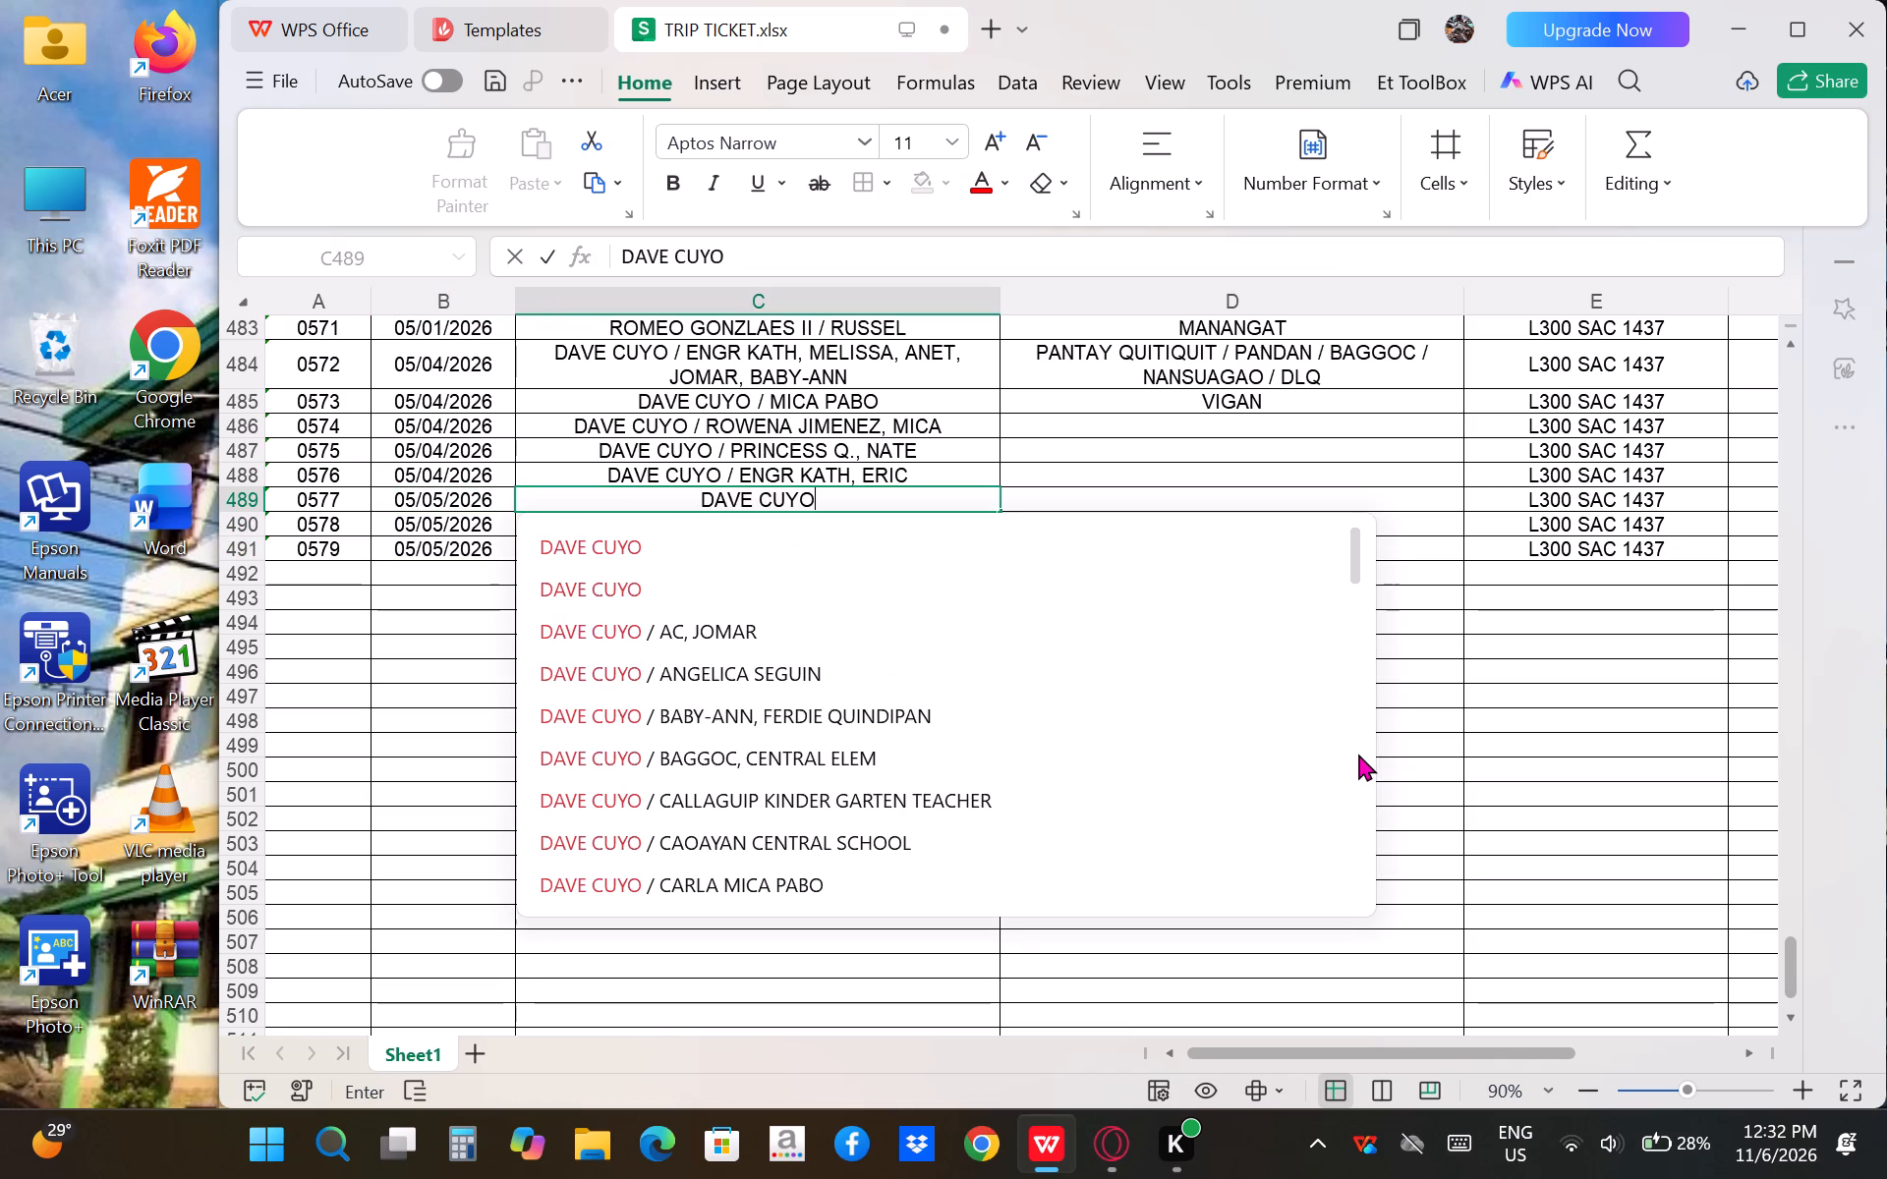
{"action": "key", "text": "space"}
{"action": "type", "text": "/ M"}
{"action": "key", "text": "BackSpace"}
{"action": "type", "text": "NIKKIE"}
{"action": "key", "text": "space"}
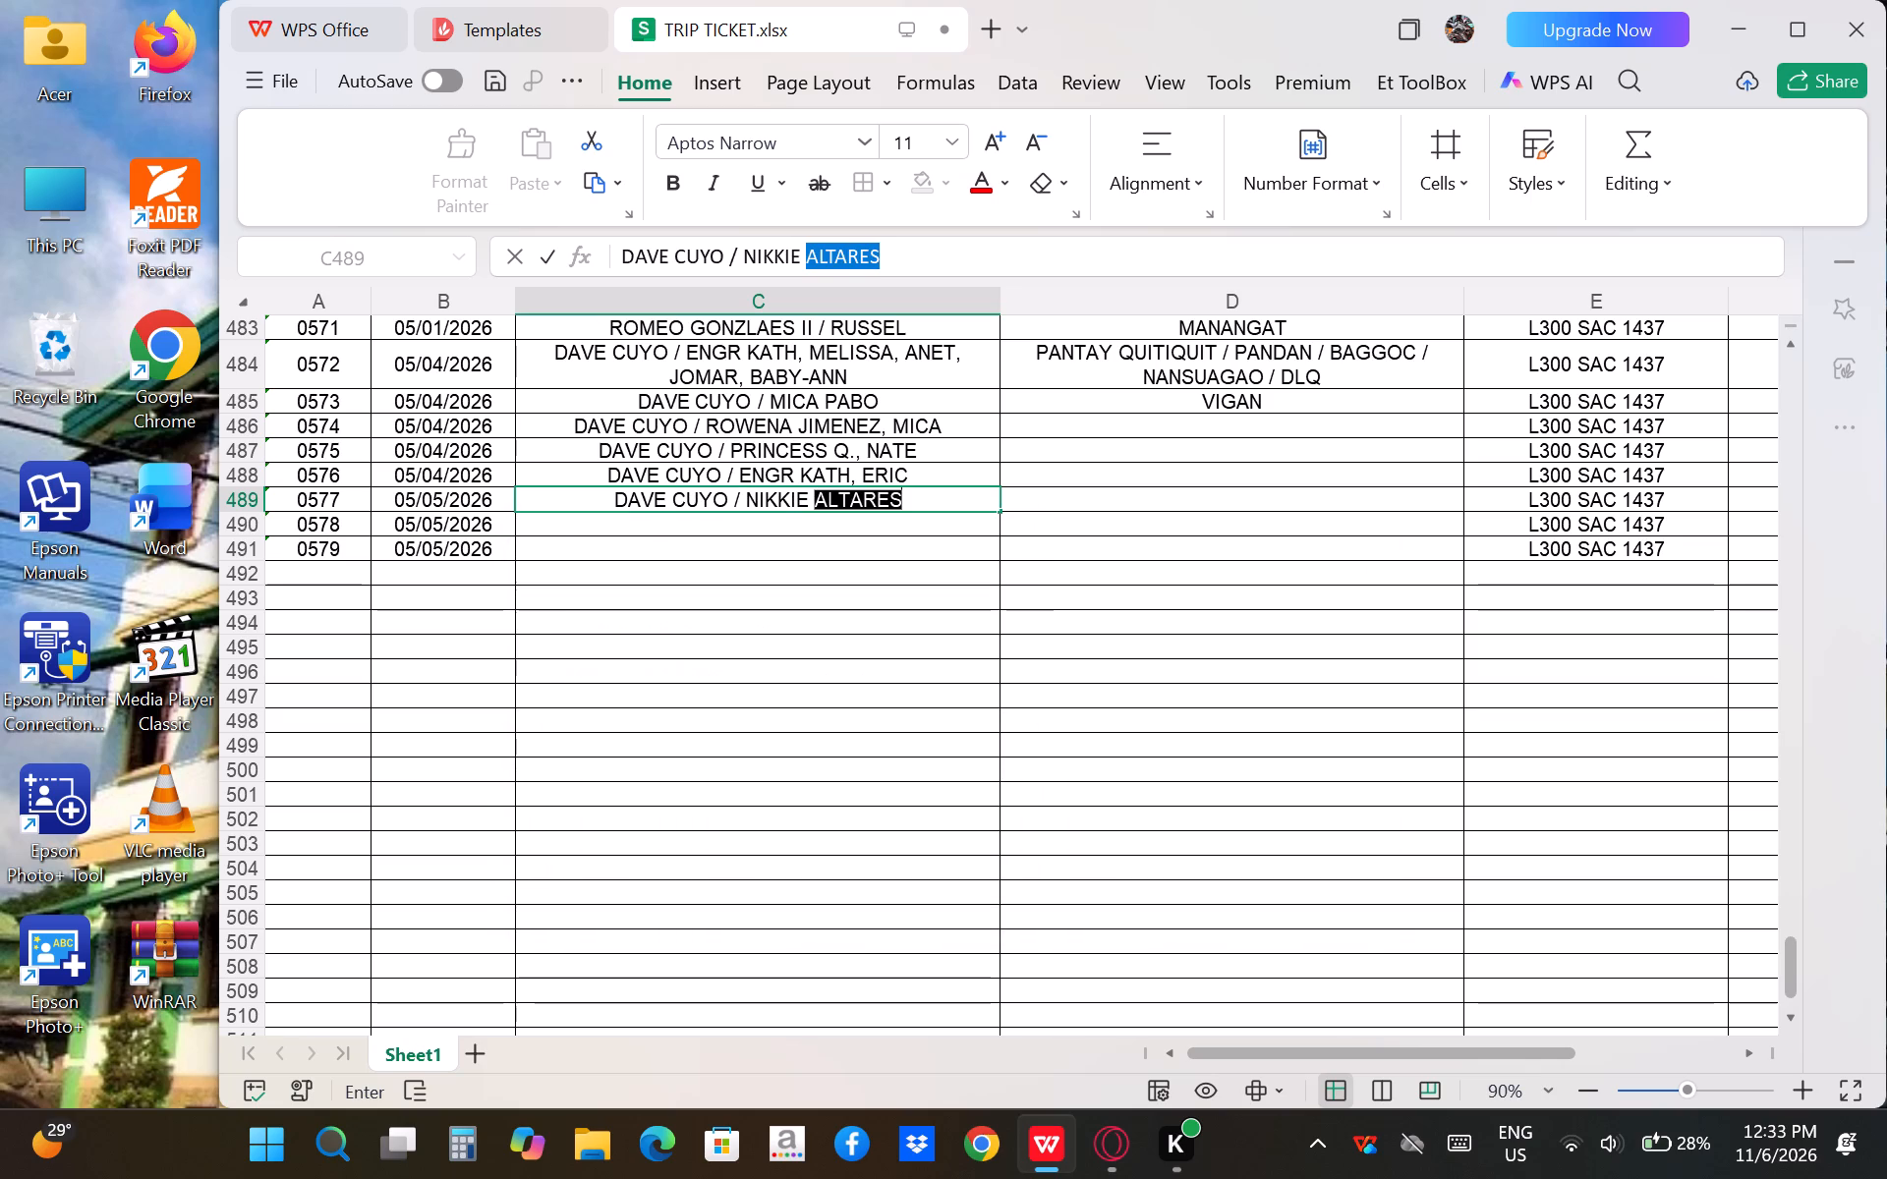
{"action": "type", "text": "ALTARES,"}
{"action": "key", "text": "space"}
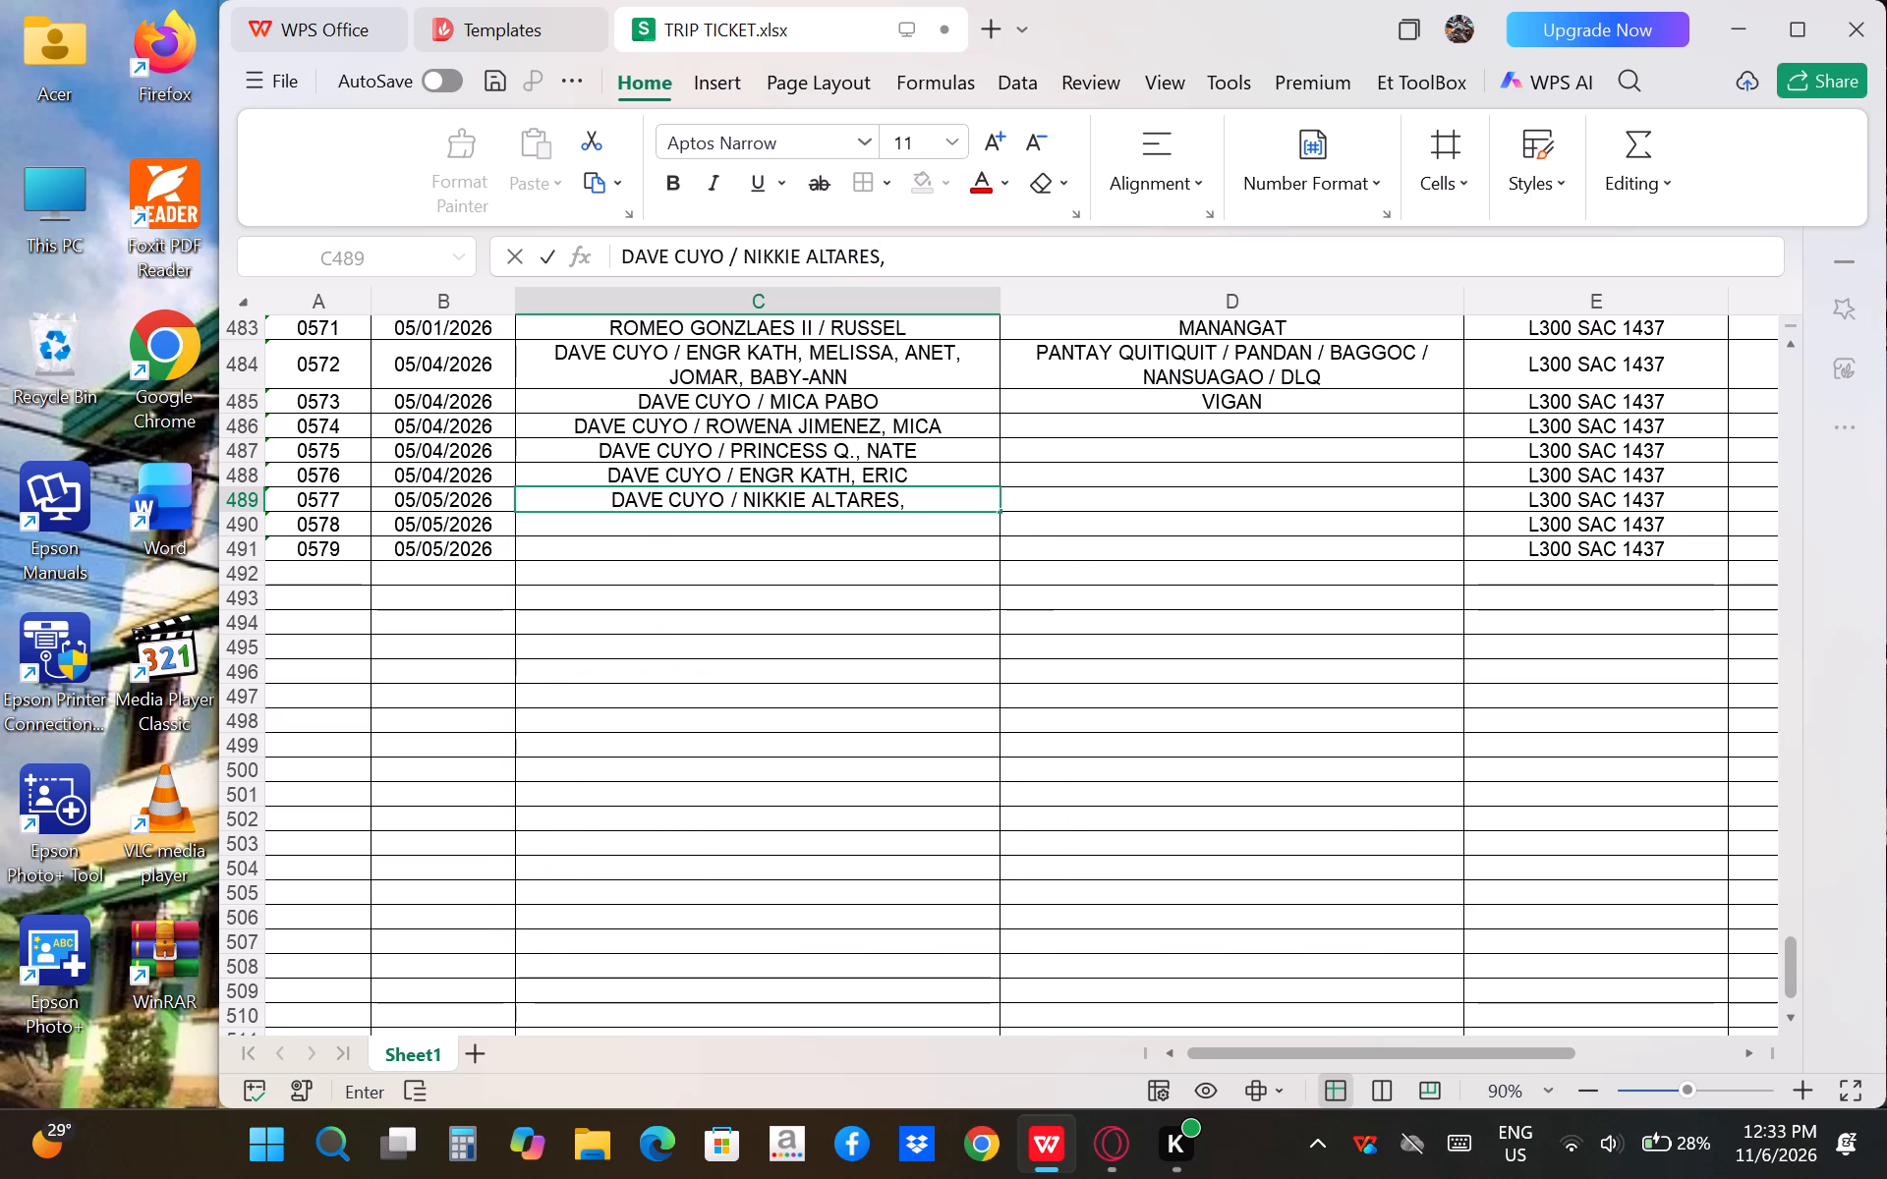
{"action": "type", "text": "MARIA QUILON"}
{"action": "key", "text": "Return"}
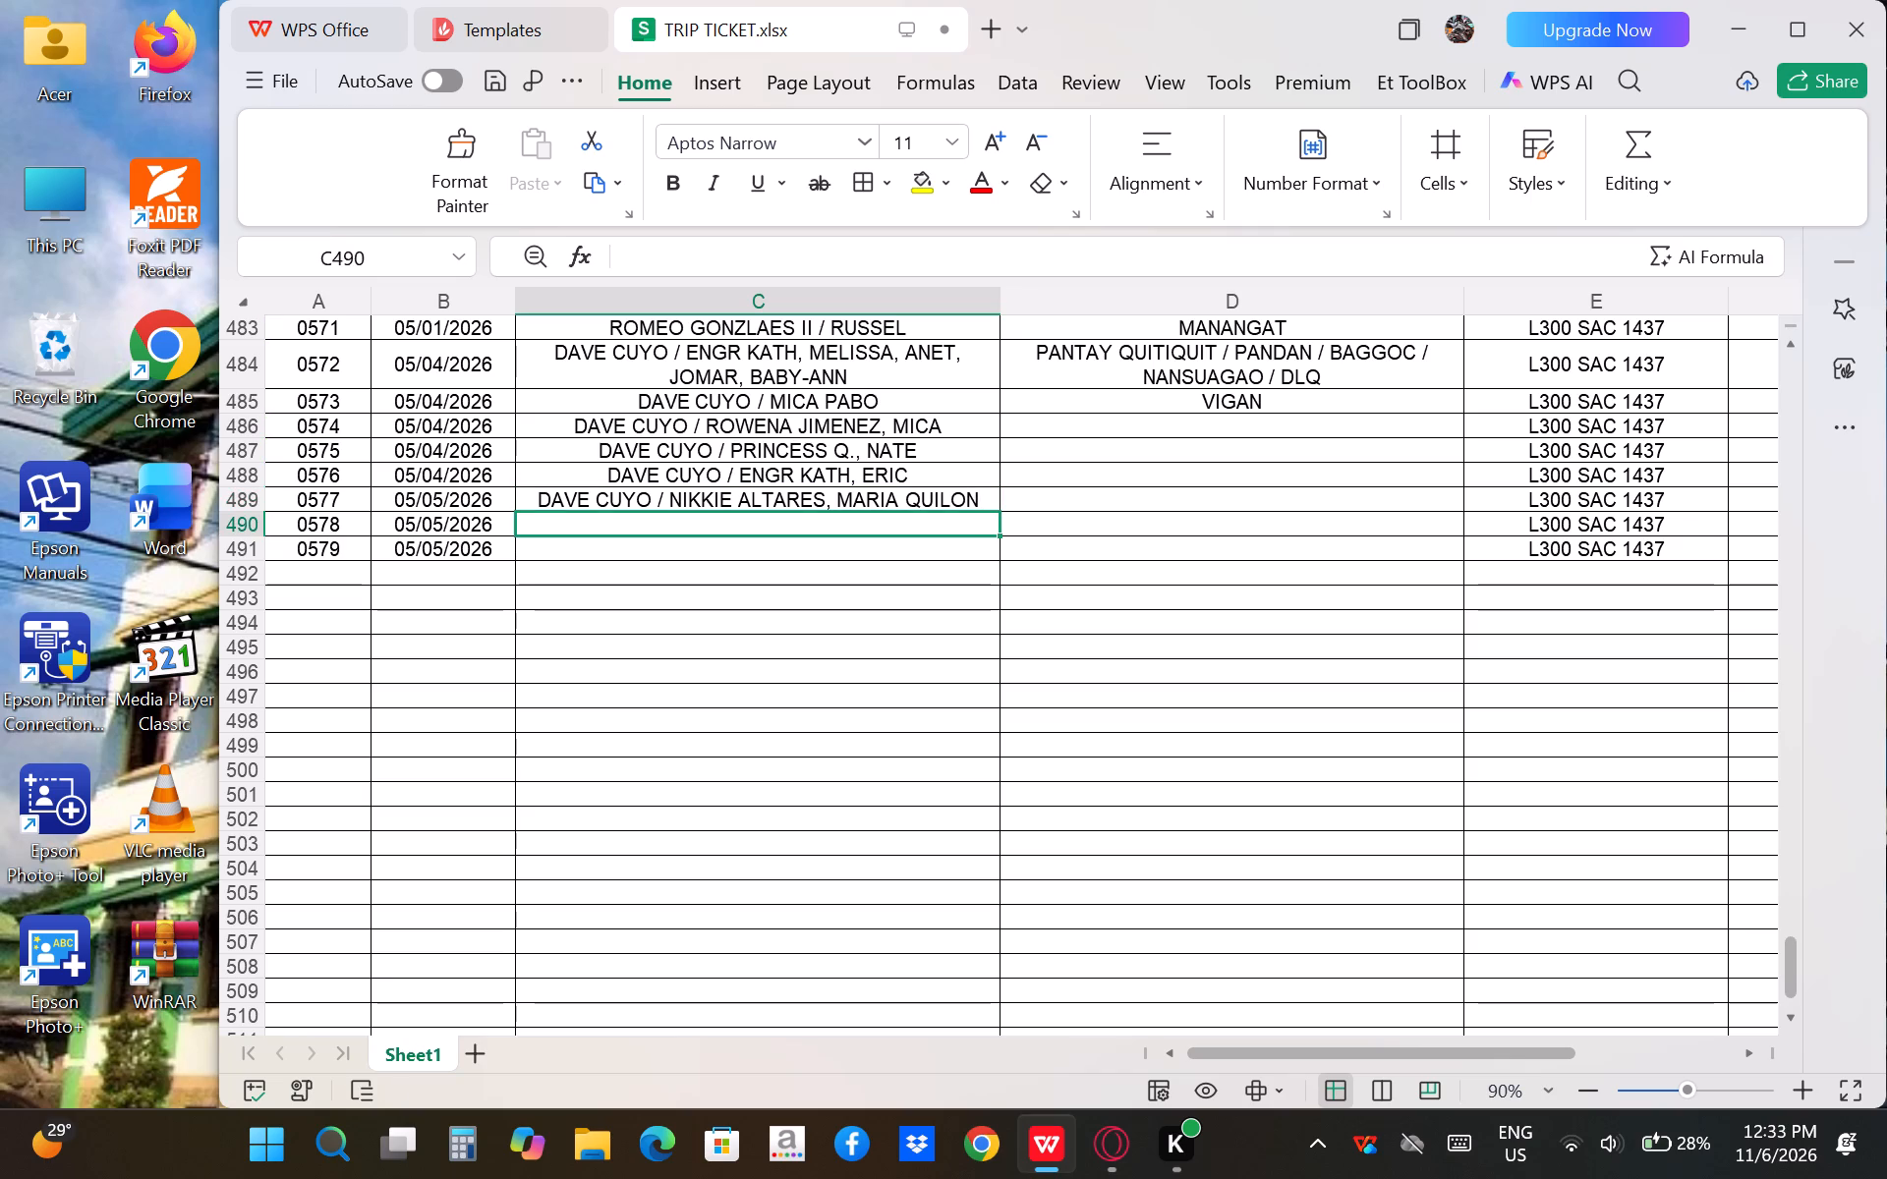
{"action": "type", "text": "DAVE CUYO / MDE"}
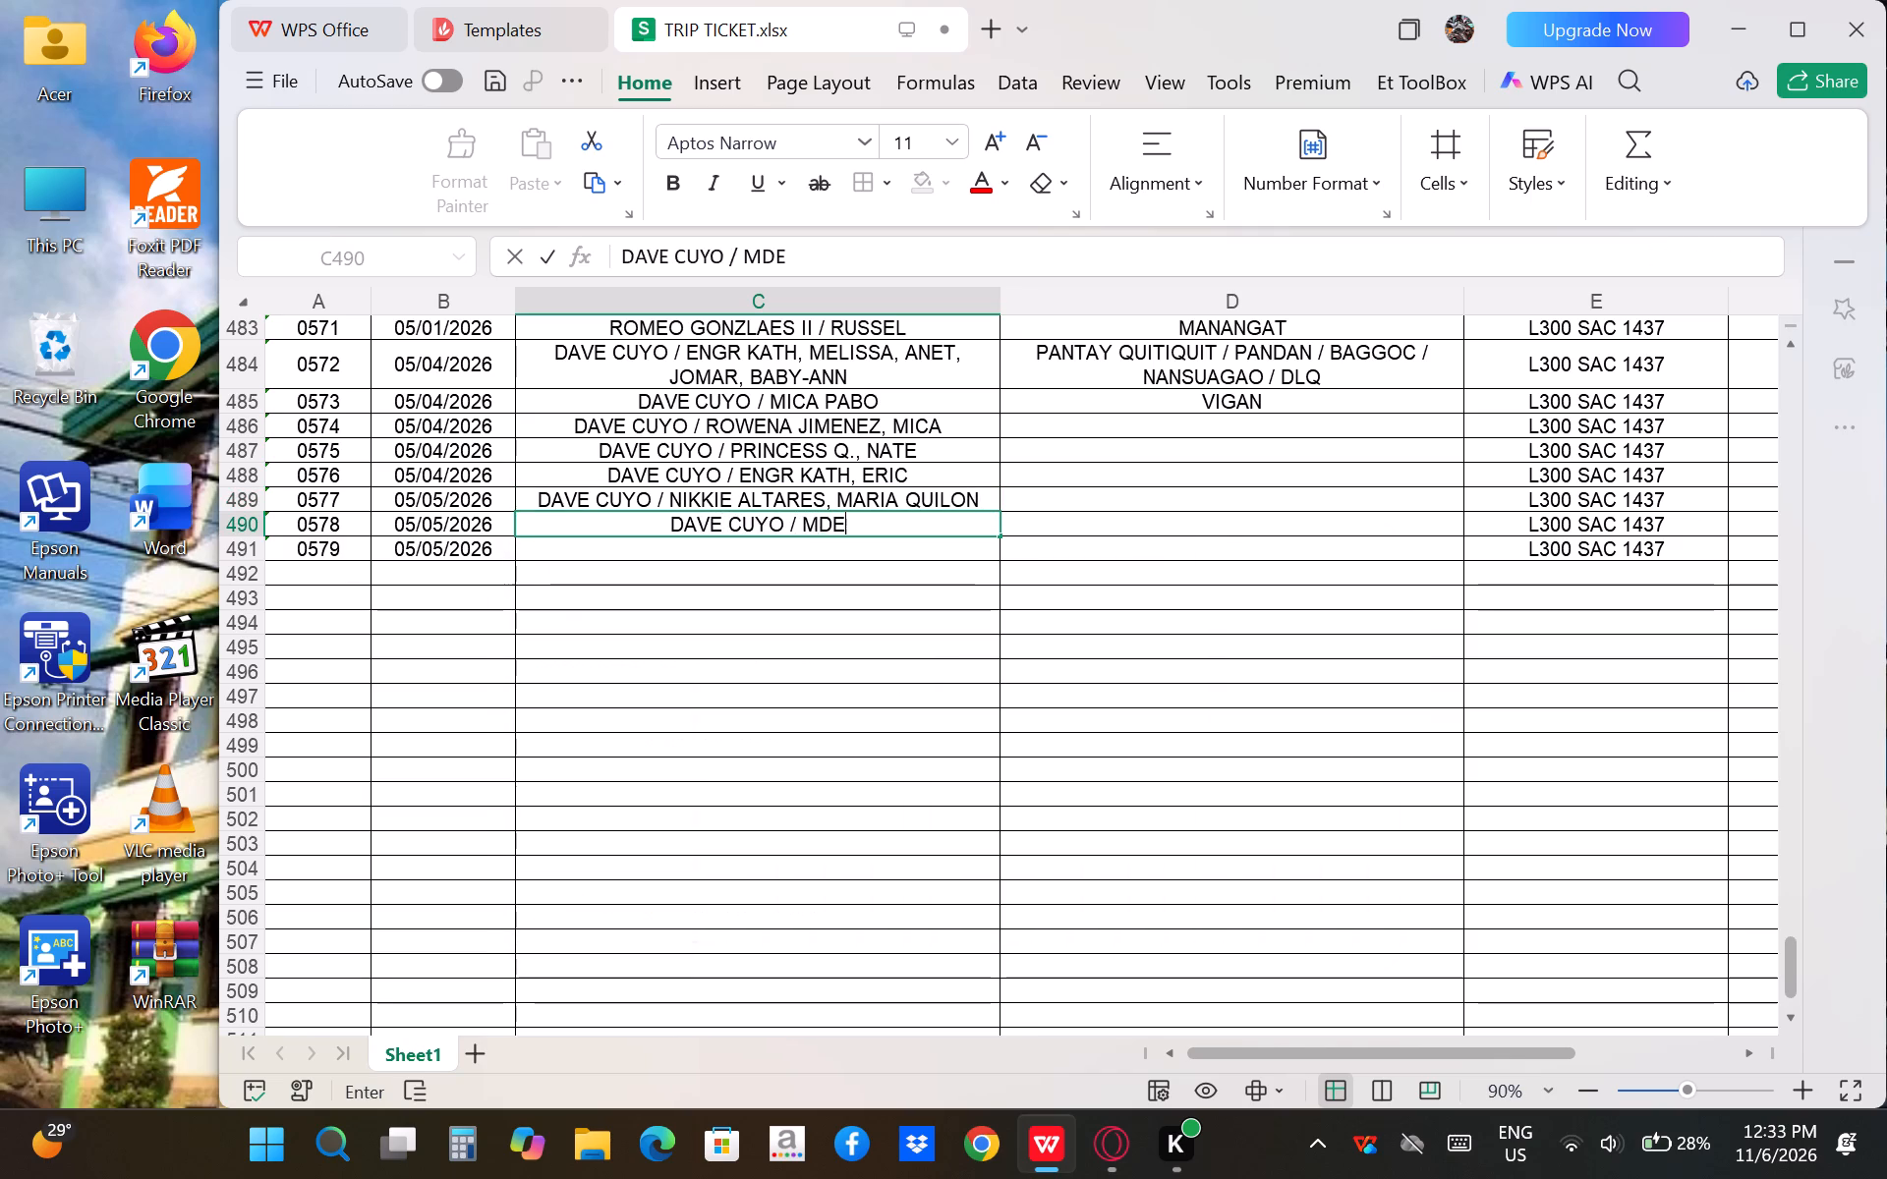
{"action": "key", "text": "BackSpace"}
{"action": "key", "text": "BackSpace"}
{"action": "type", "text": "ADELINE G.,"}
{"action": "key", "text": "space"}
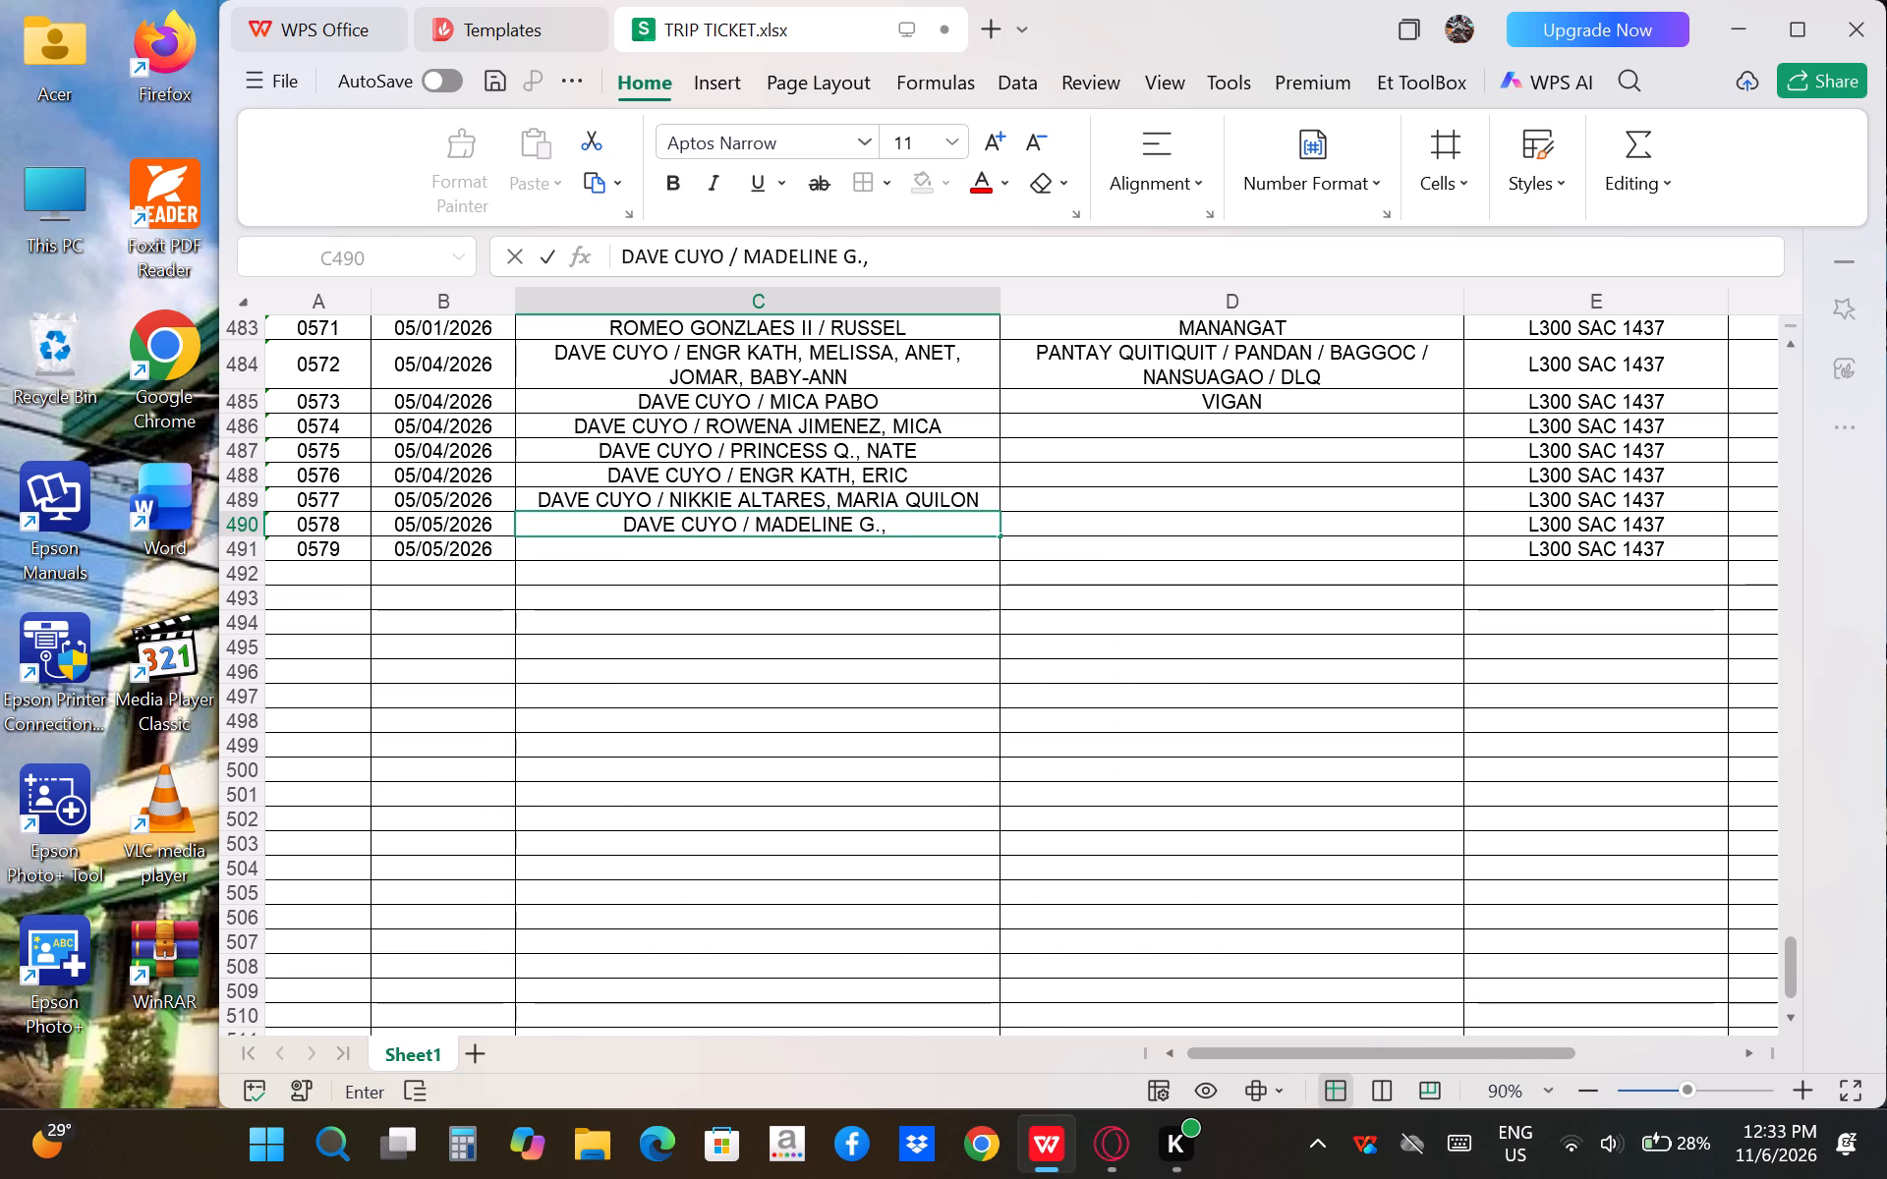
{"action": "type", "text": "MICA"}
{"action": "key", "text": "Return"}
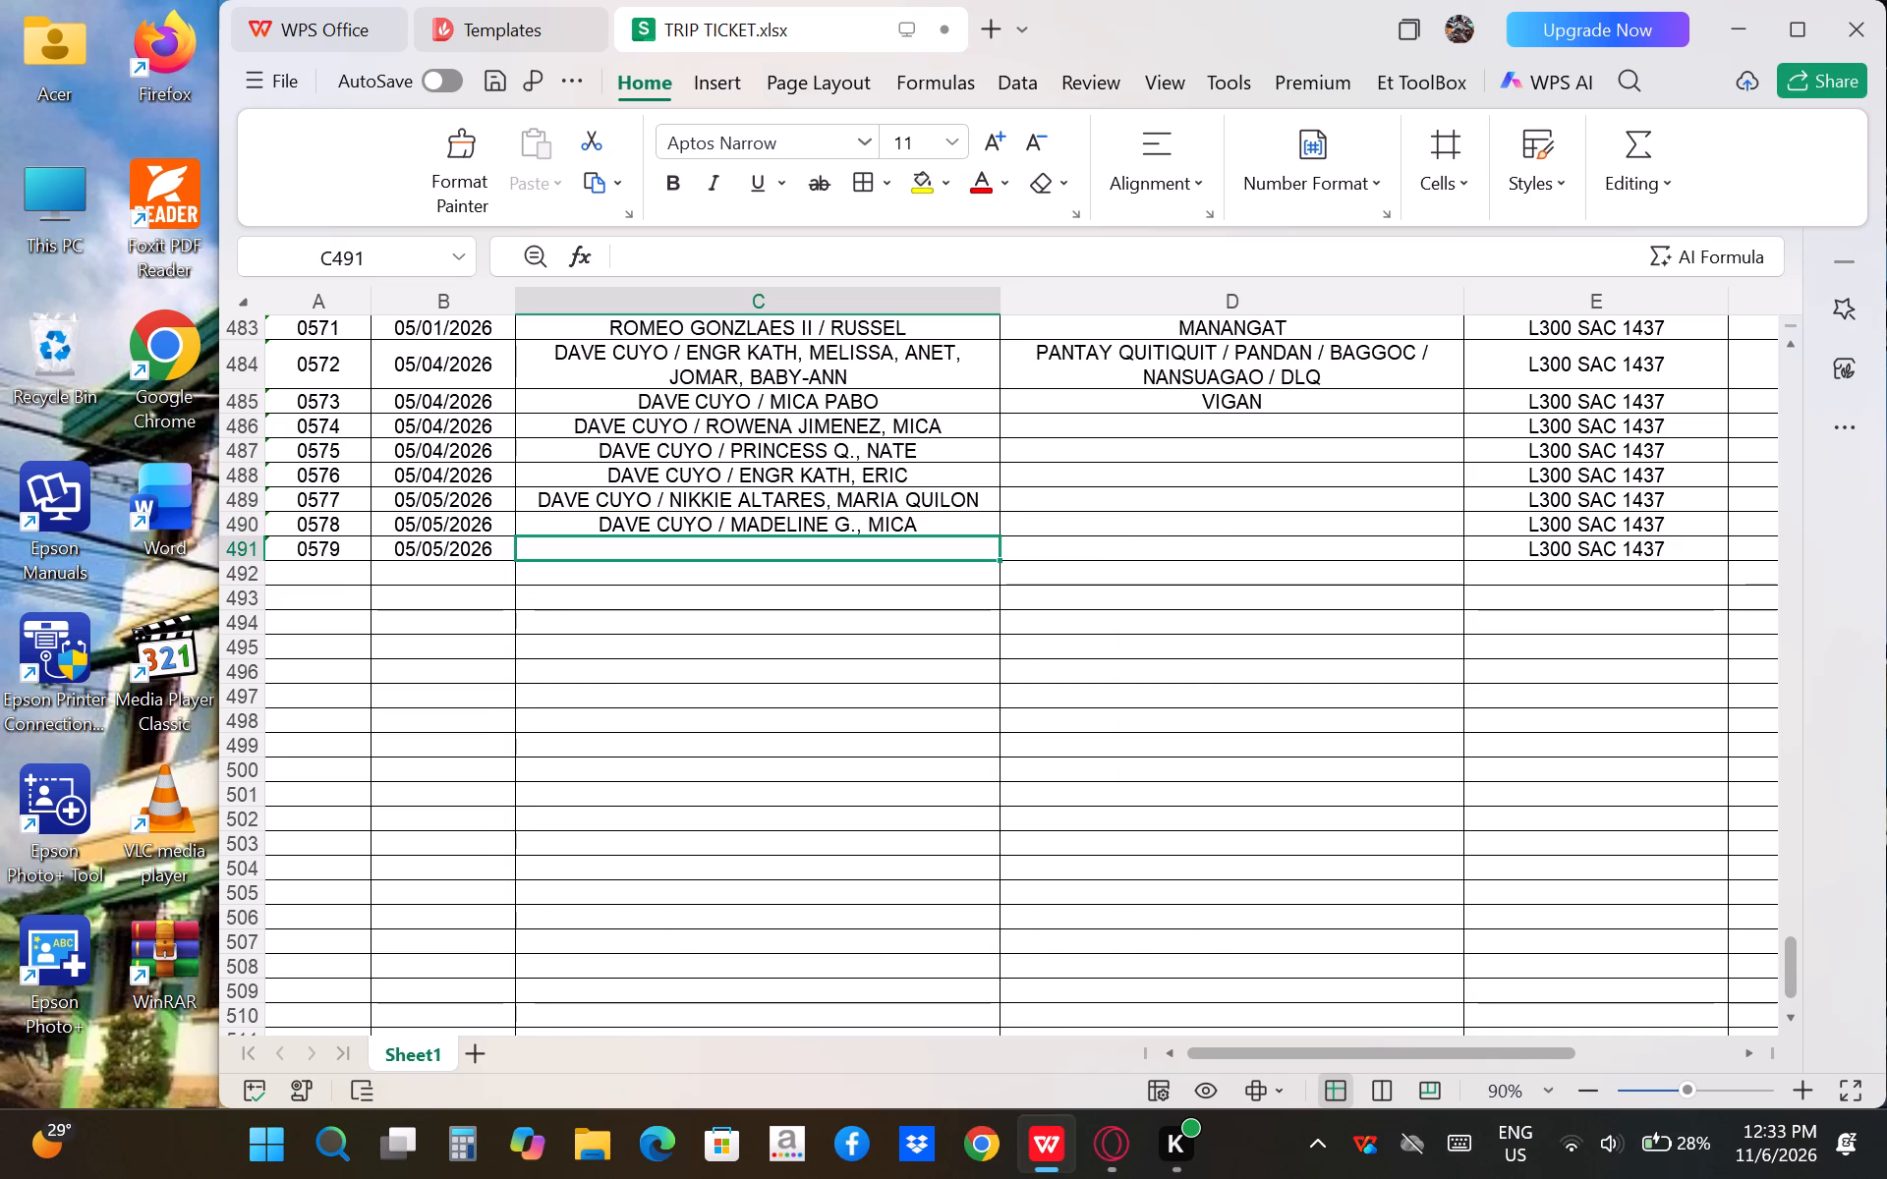
Enter the same driver in C491, followed by passenger Nikkie's full name.
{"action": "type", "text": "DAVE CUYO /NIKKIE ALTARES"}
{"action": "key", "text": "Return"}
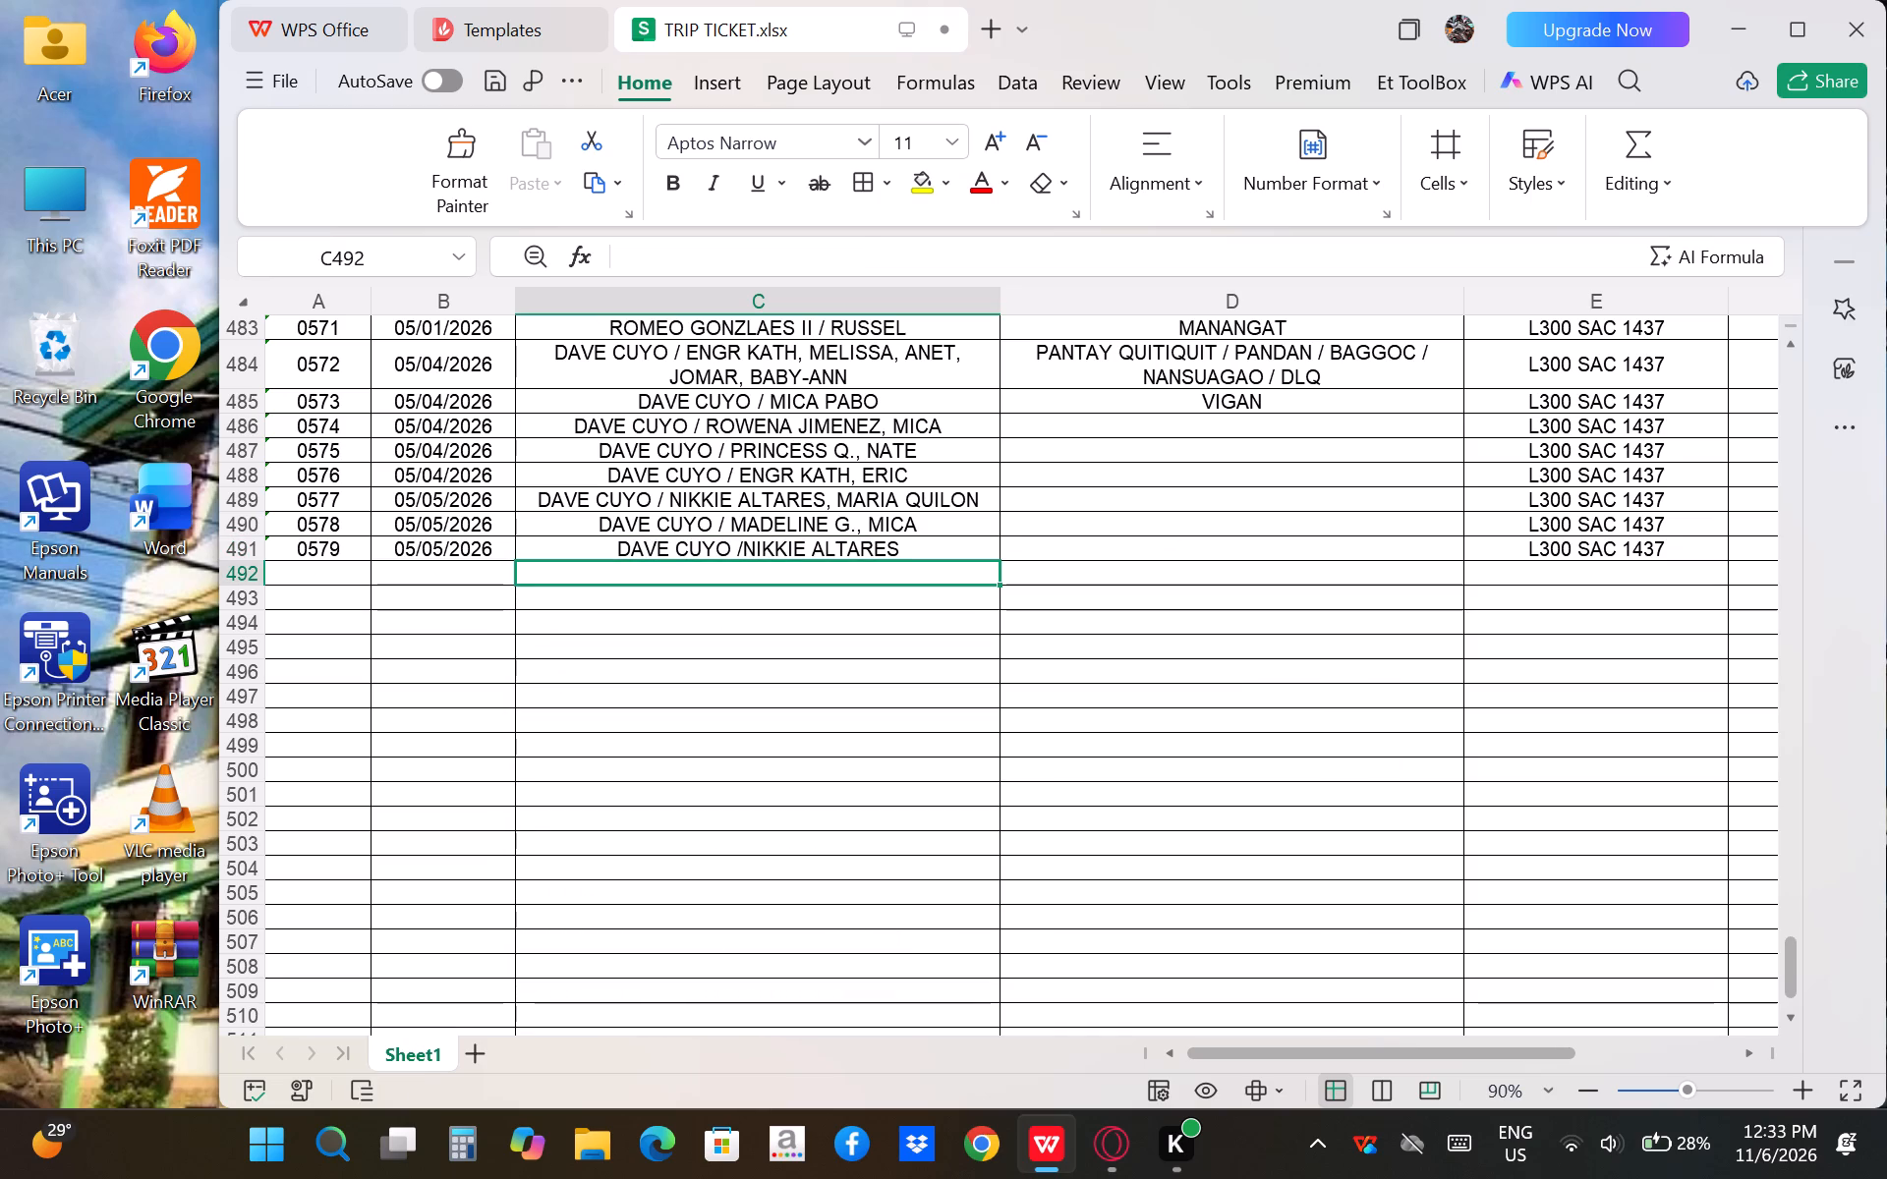
Continue the ticket number series from A491 down to A495, filling in 0580 to 0583.
{"action": "left_click", "coordinate": [305, 578]}
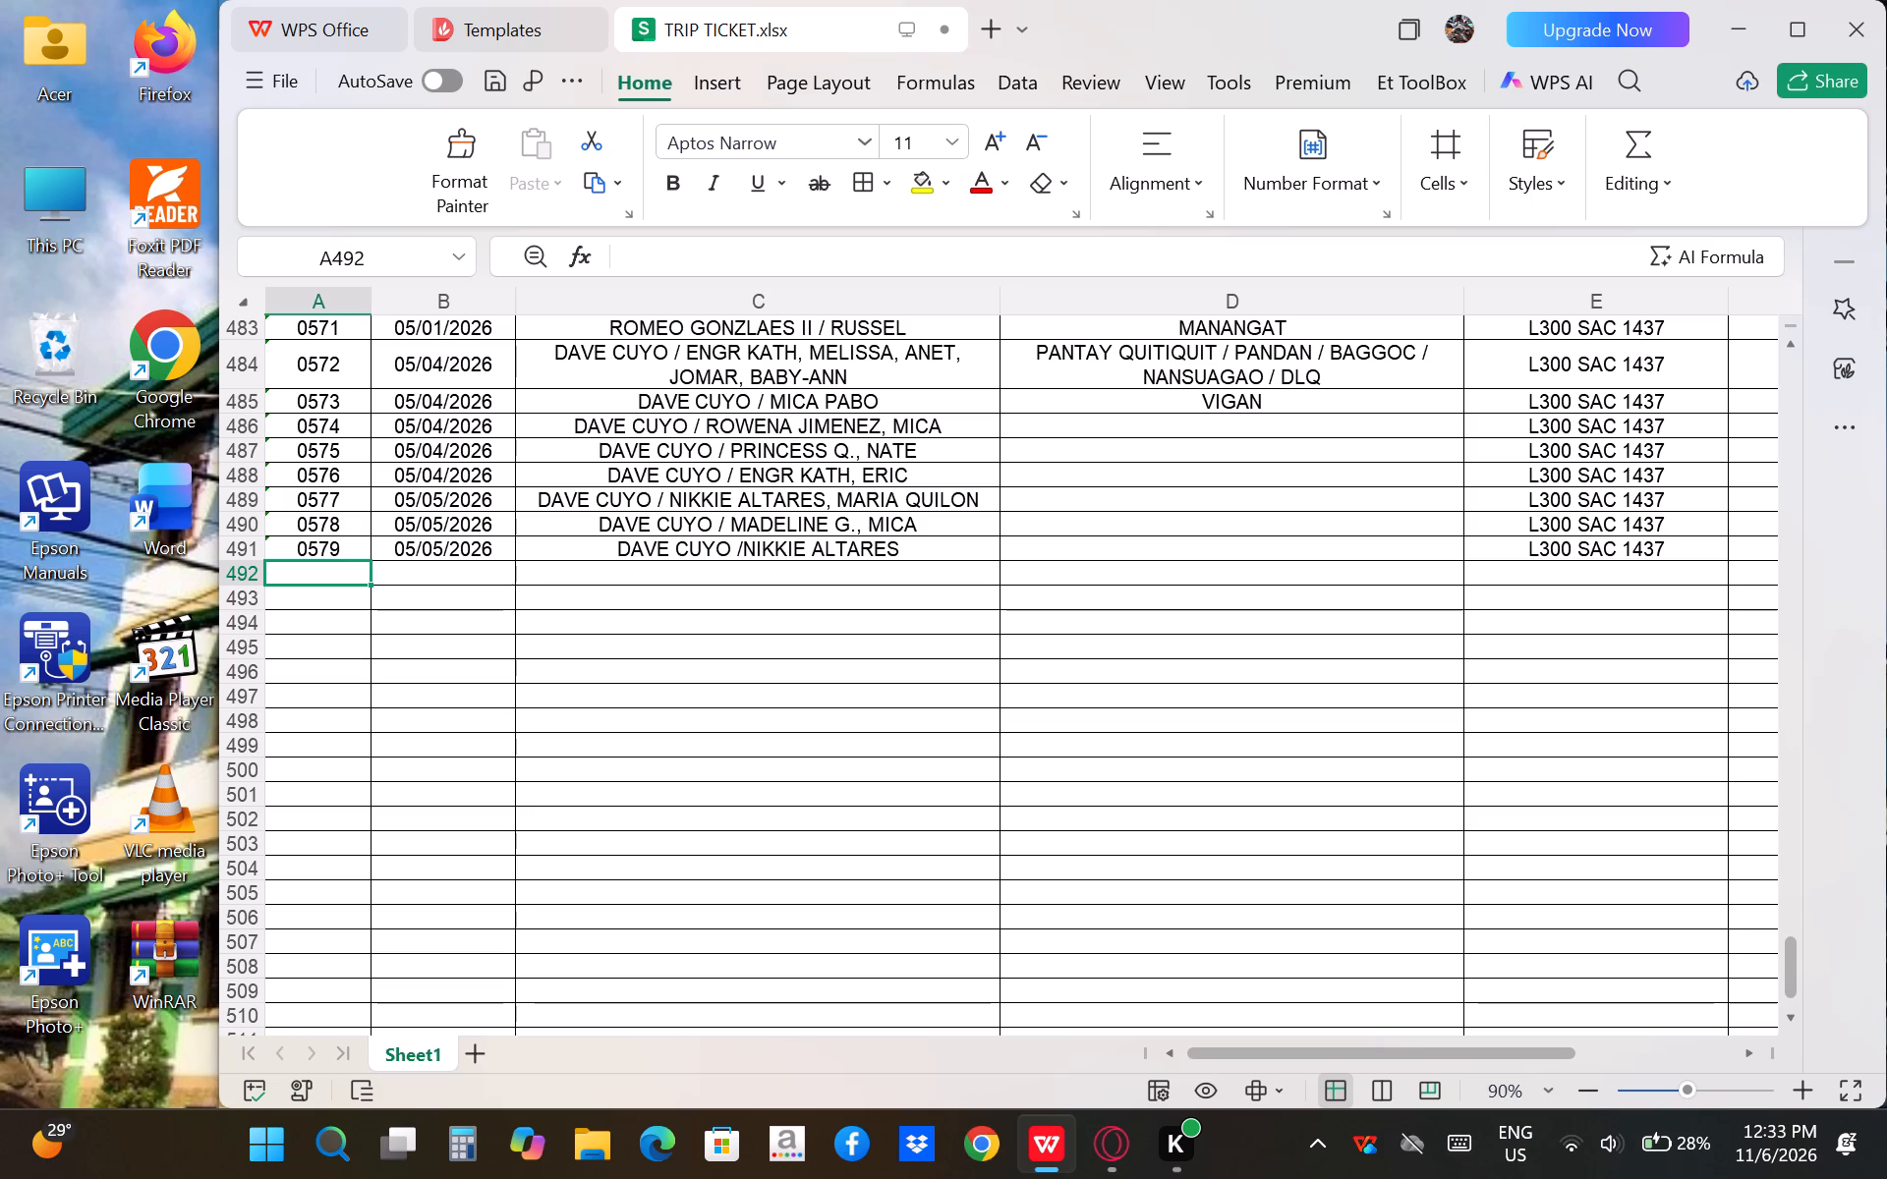
{"action": "left_click", "coordinate": [337, 545]}
{"action": "left_click_drag", "start_coordinate": [371, 564], "coordinate": [374, 625]}
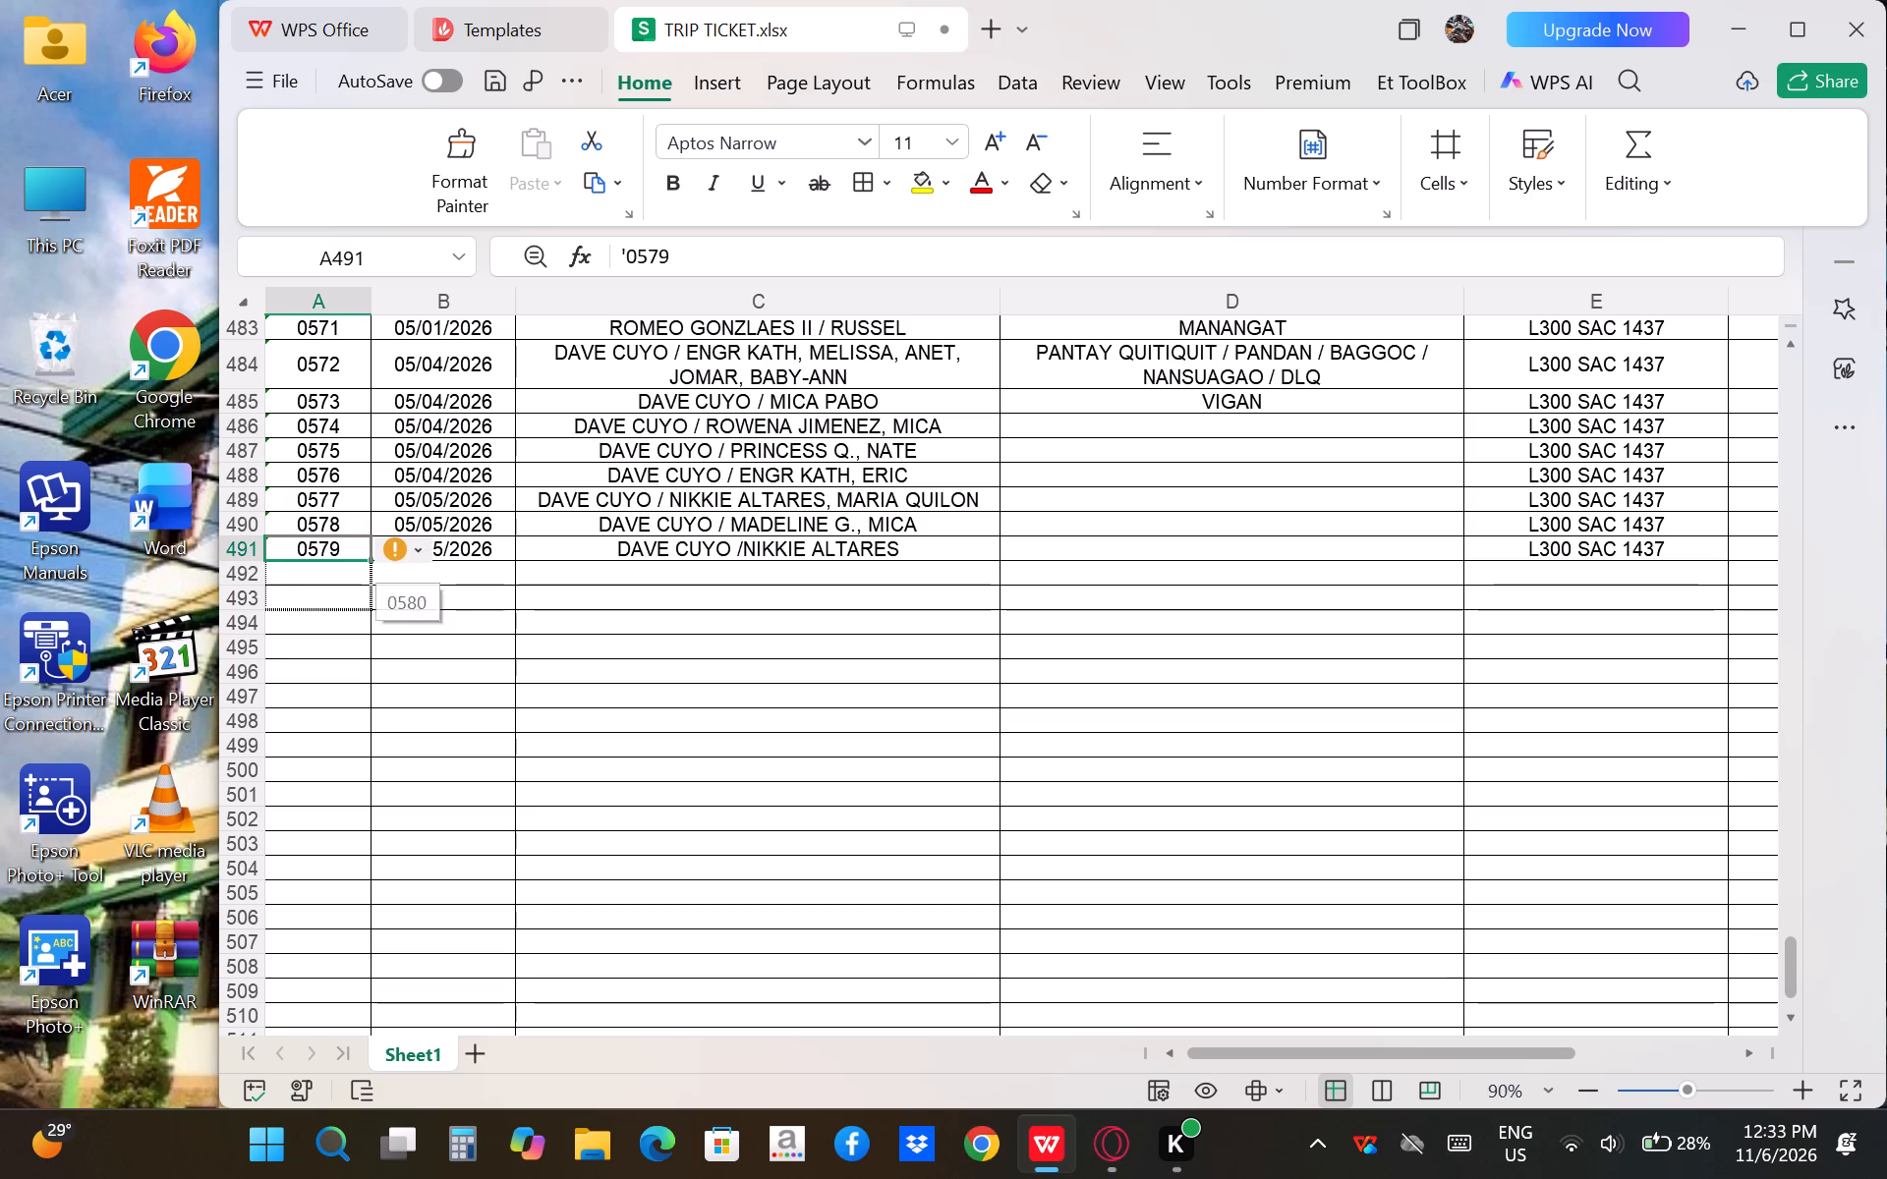
{"action": "left_click_drag", "start_coordinate": [374, 625], "coordinate": [369, 665]}
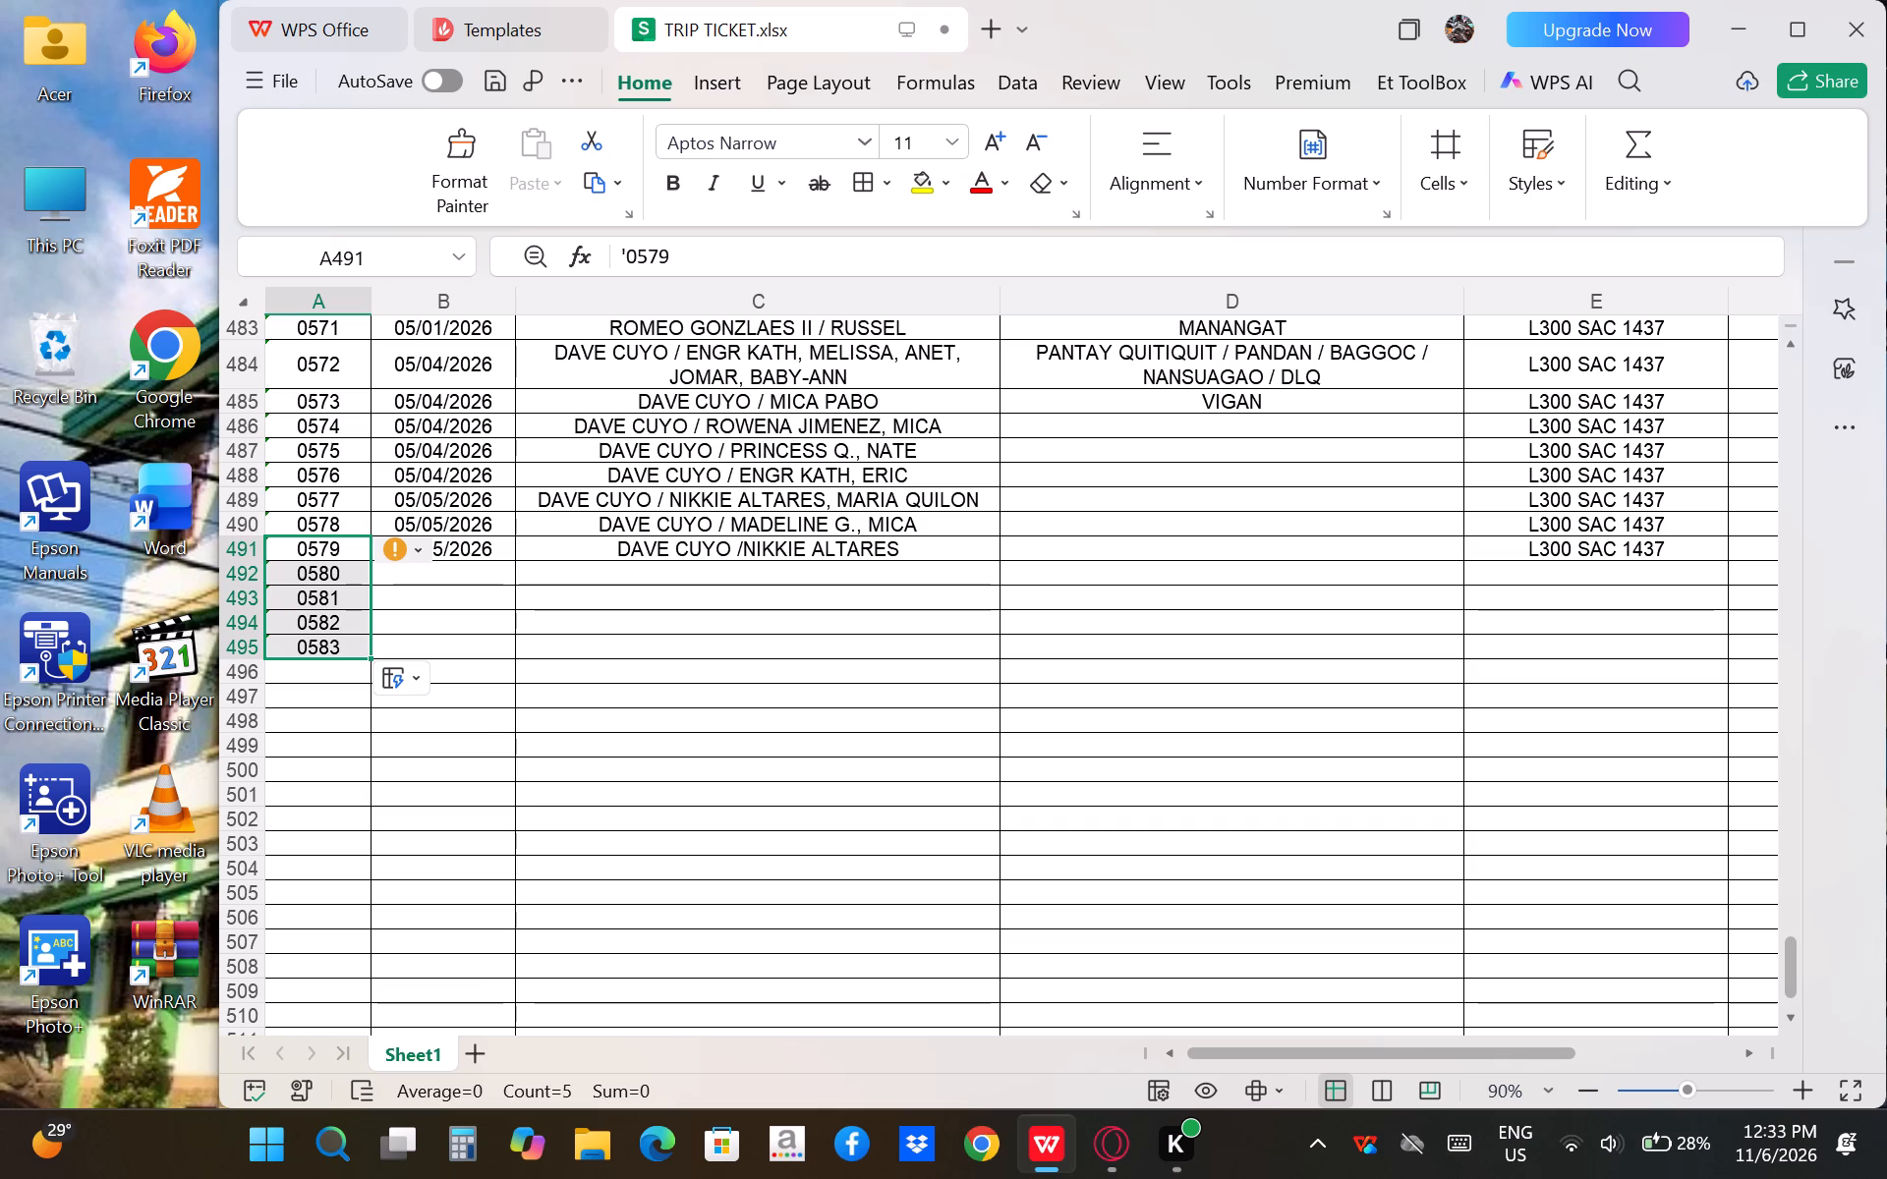
Change the ticket number in A495 to 0584 and continue the series from it down to 0594 in A505.
{"action": "double_click", "coordinate": [354, 644]}
{"action": "key", "text": "BackSpace"}
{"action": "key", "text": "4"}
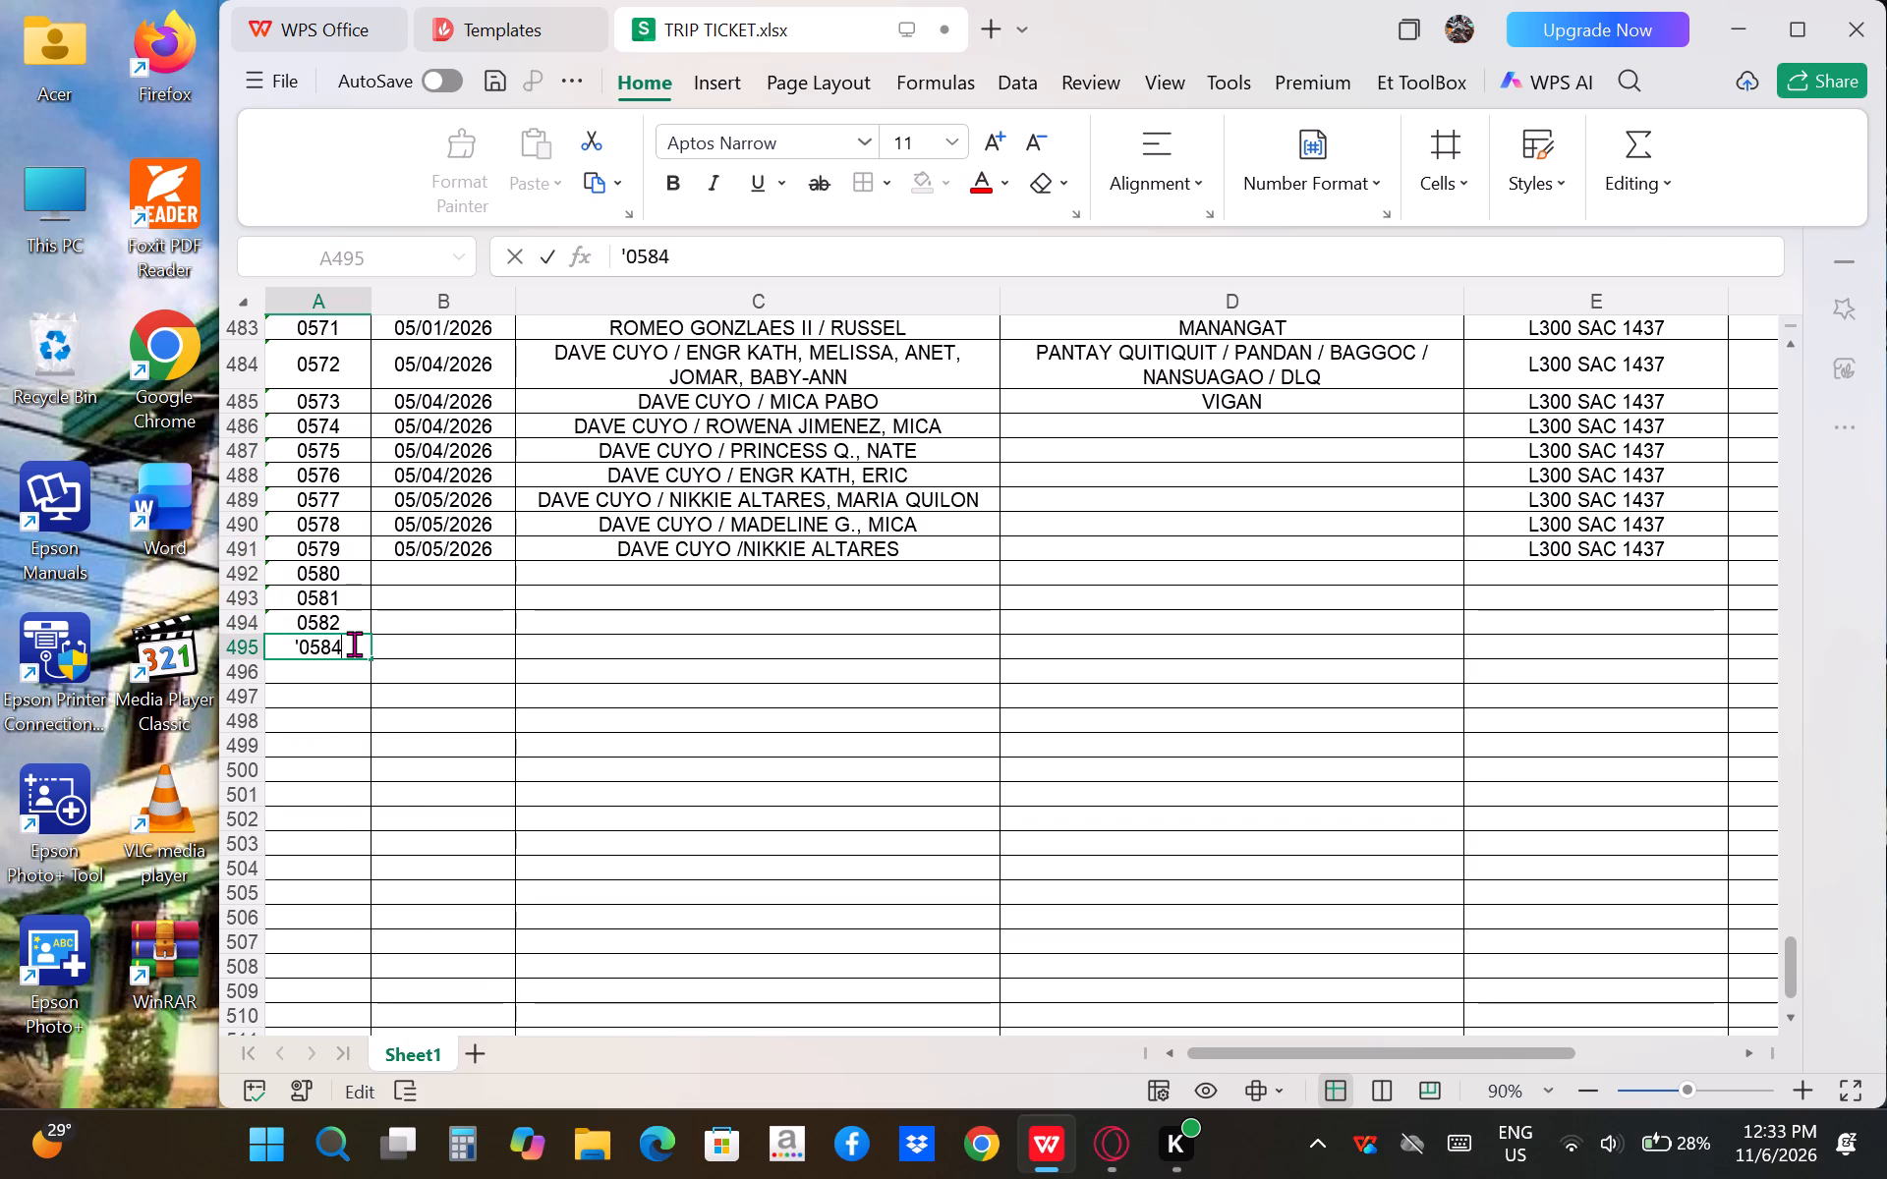
{"action": "key", "text": "Return"}
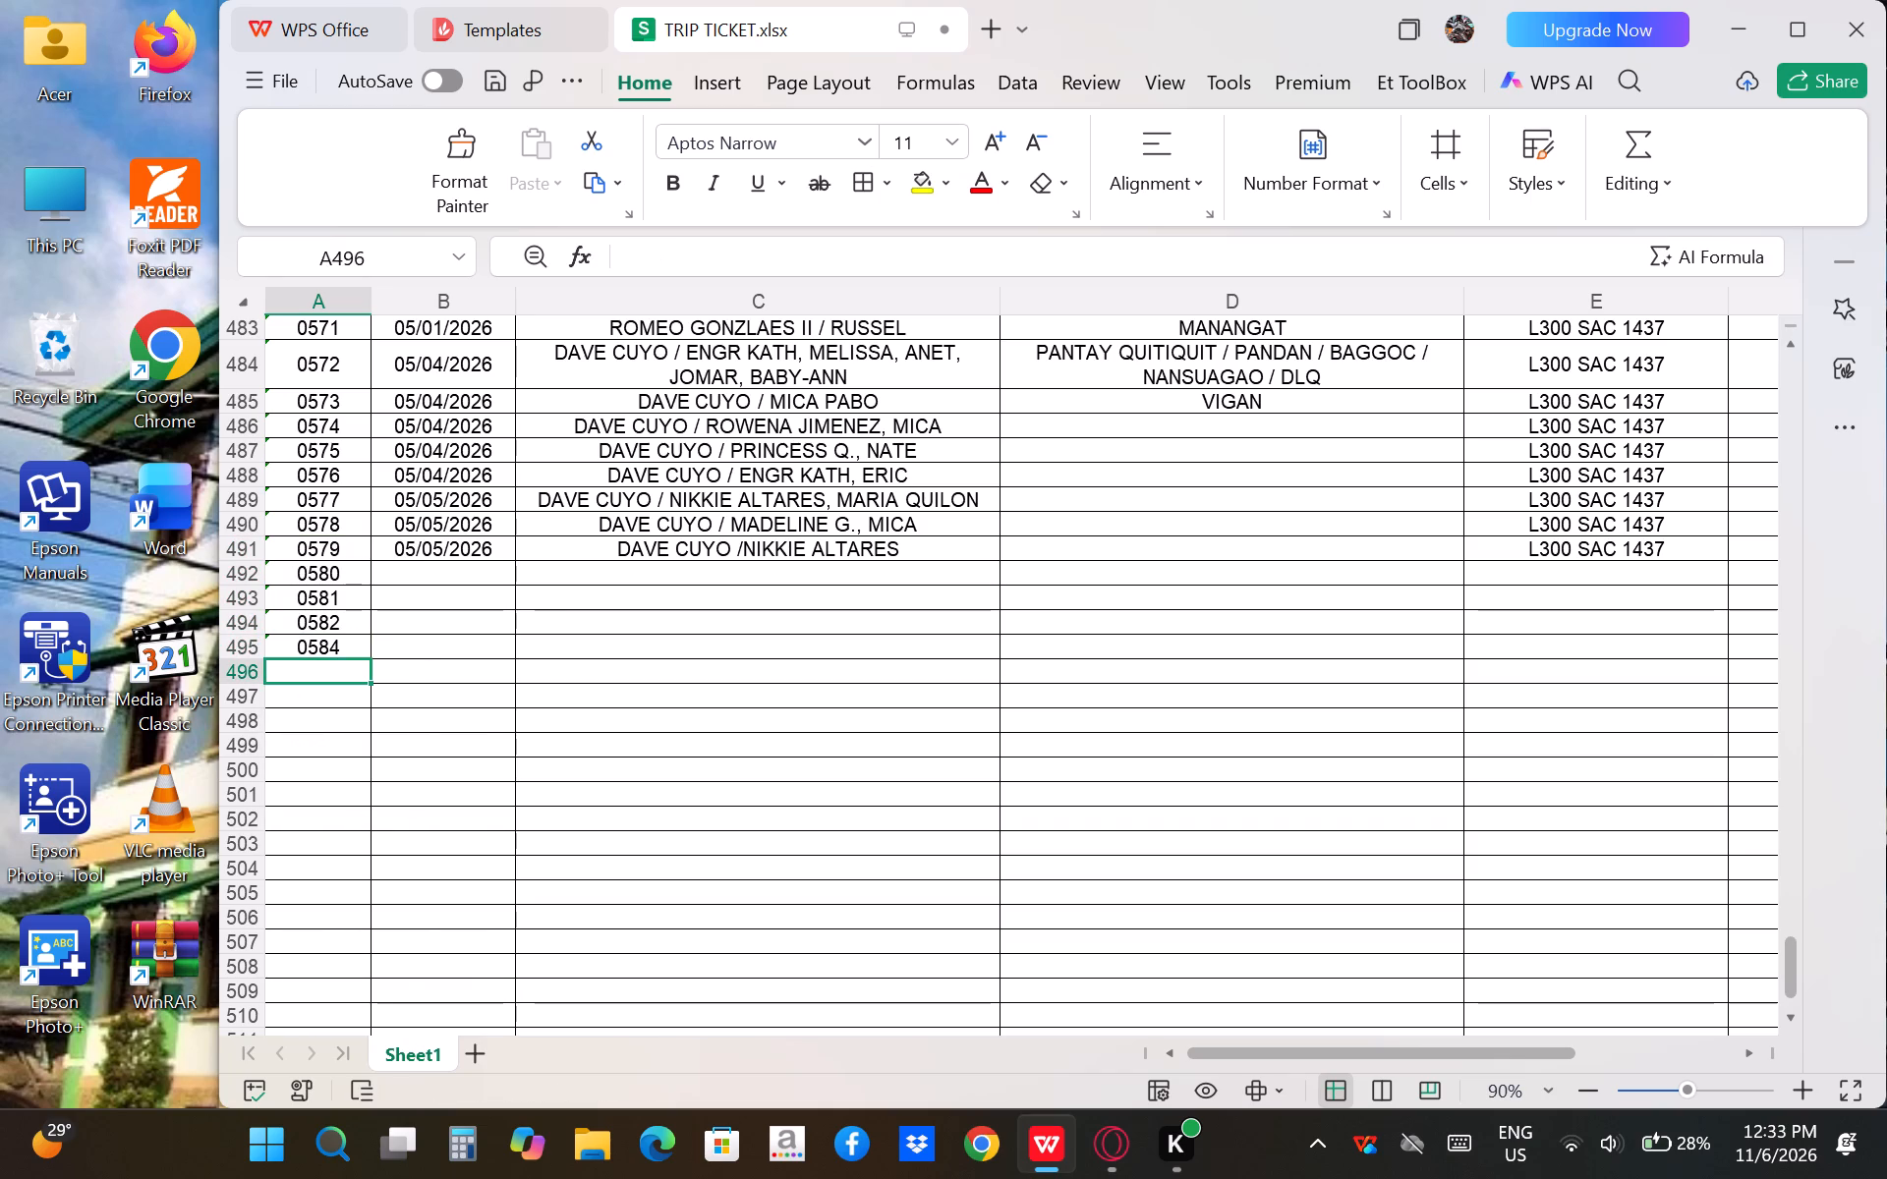
{"action": "left_click", "coordinate": [358, 647]}
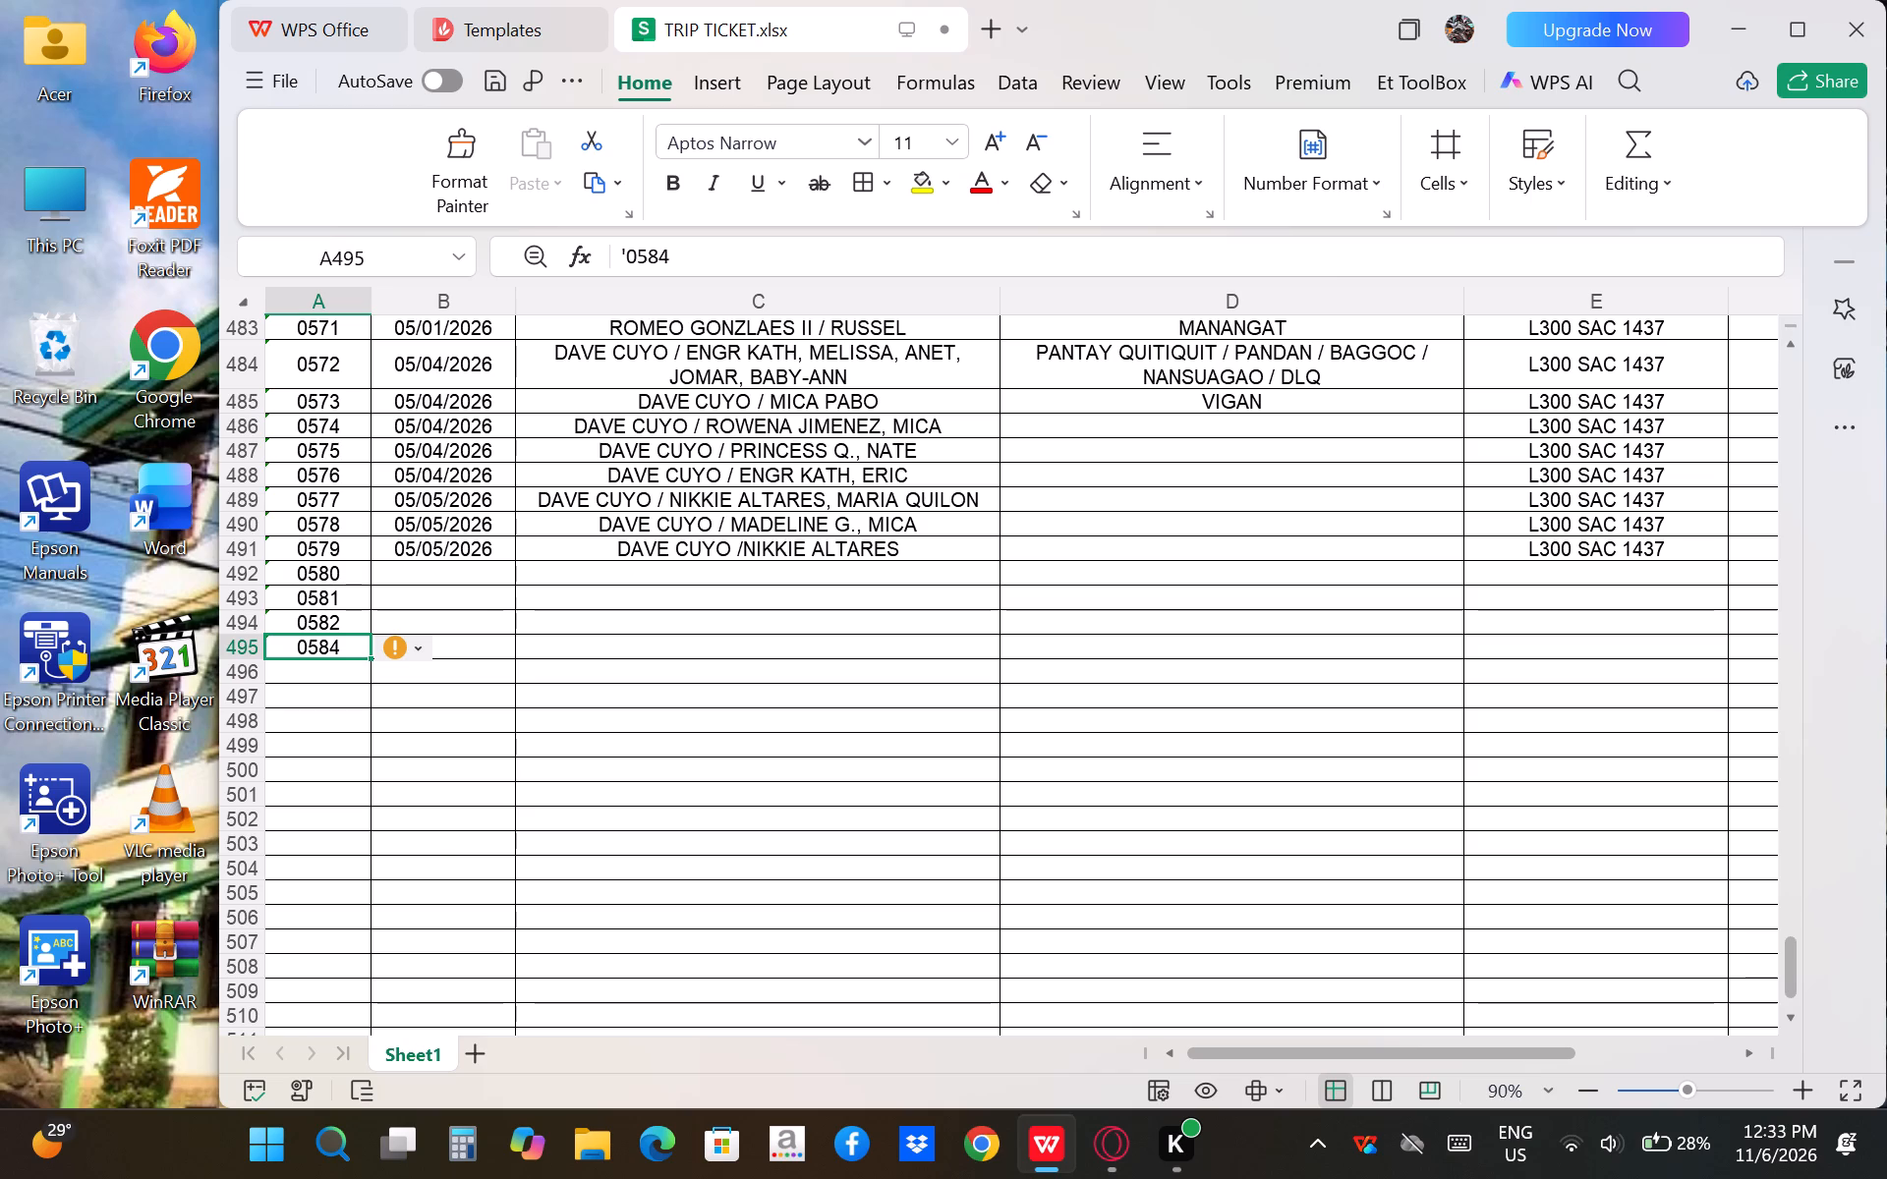
{"action": "left_click_drag", "start_coordinate": [370, 660], "coordinate": [369, 900]}
Enter the dates 5/6/2026, 4/30/2026, 5/5/2026, 5/6/2026 and 5/8/2026 in B492:B496, one per row.
{"action": "left_click", "coordinate": [491, 576]}
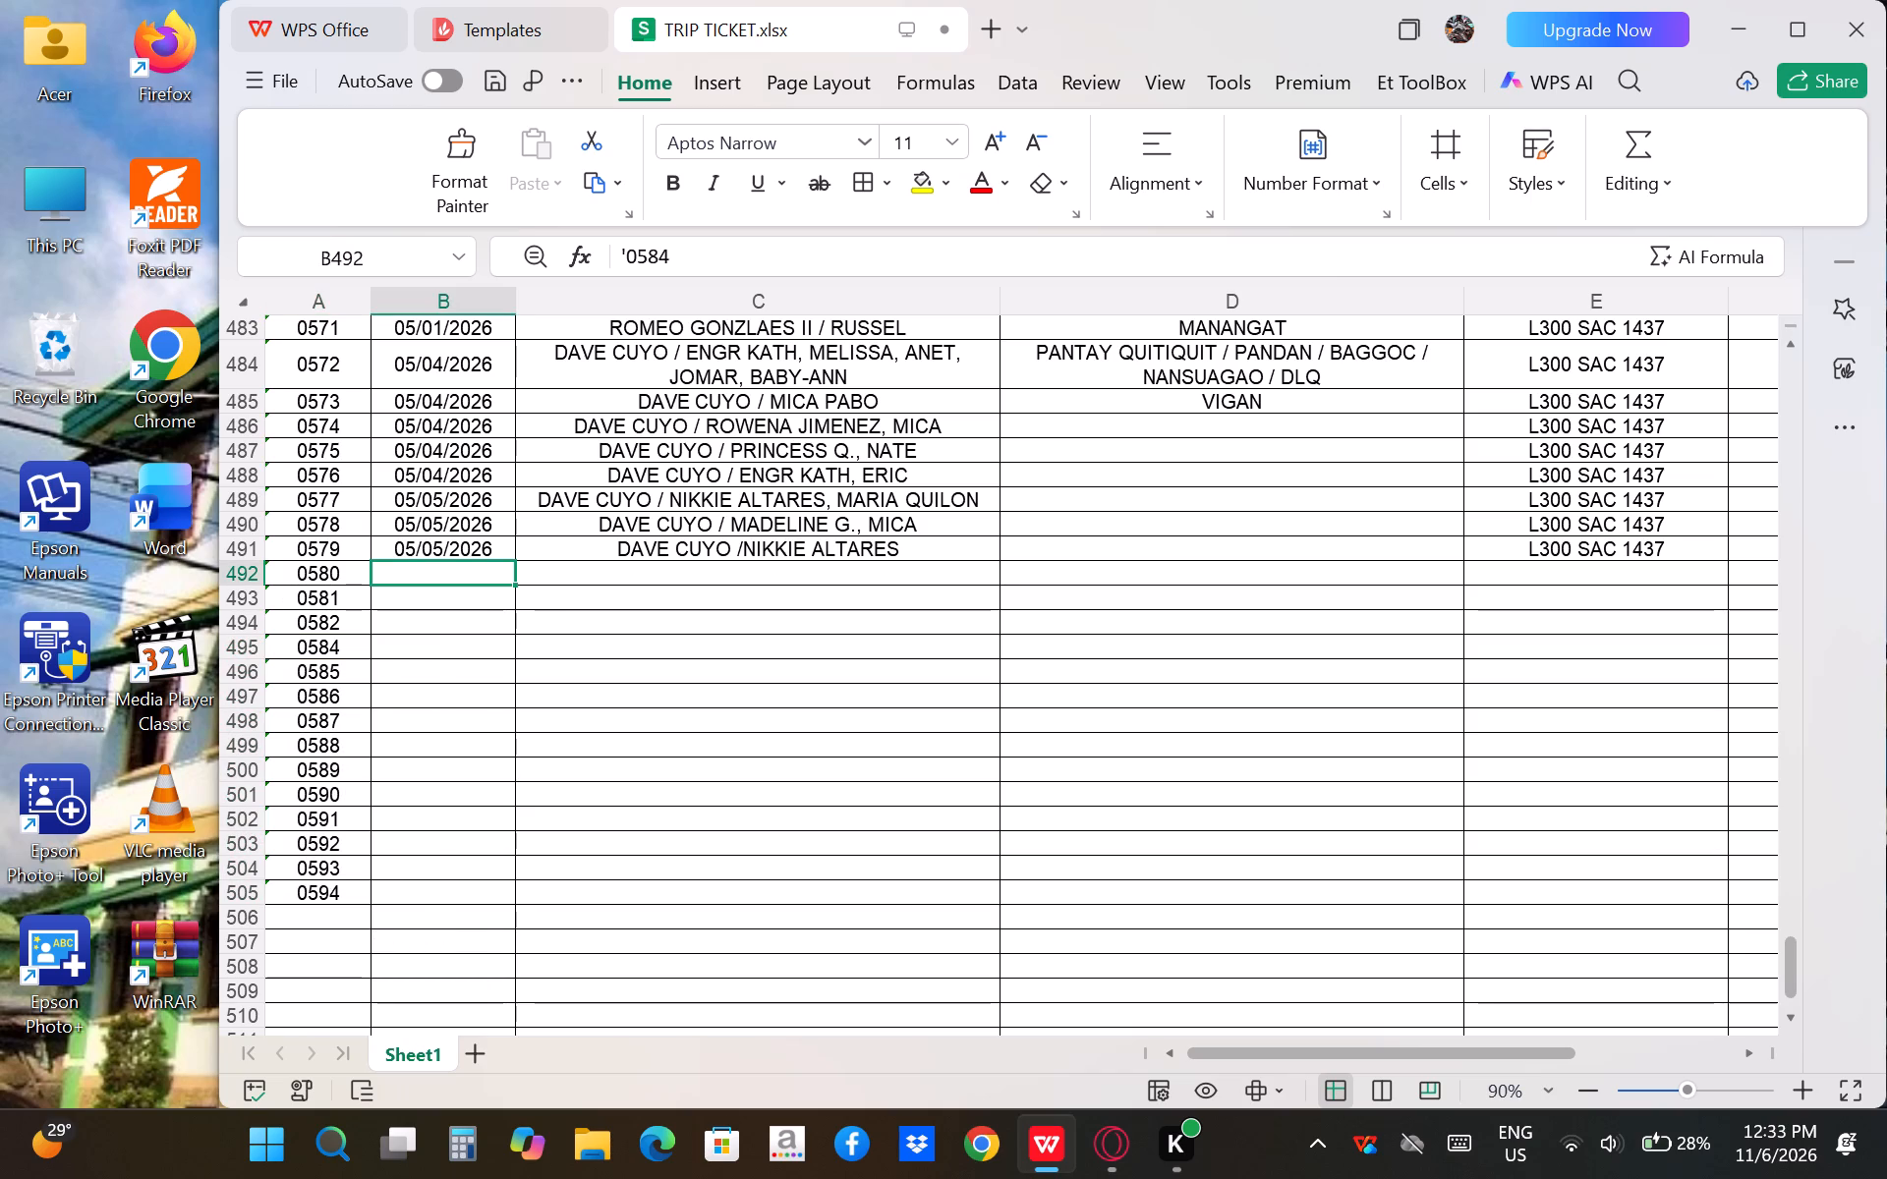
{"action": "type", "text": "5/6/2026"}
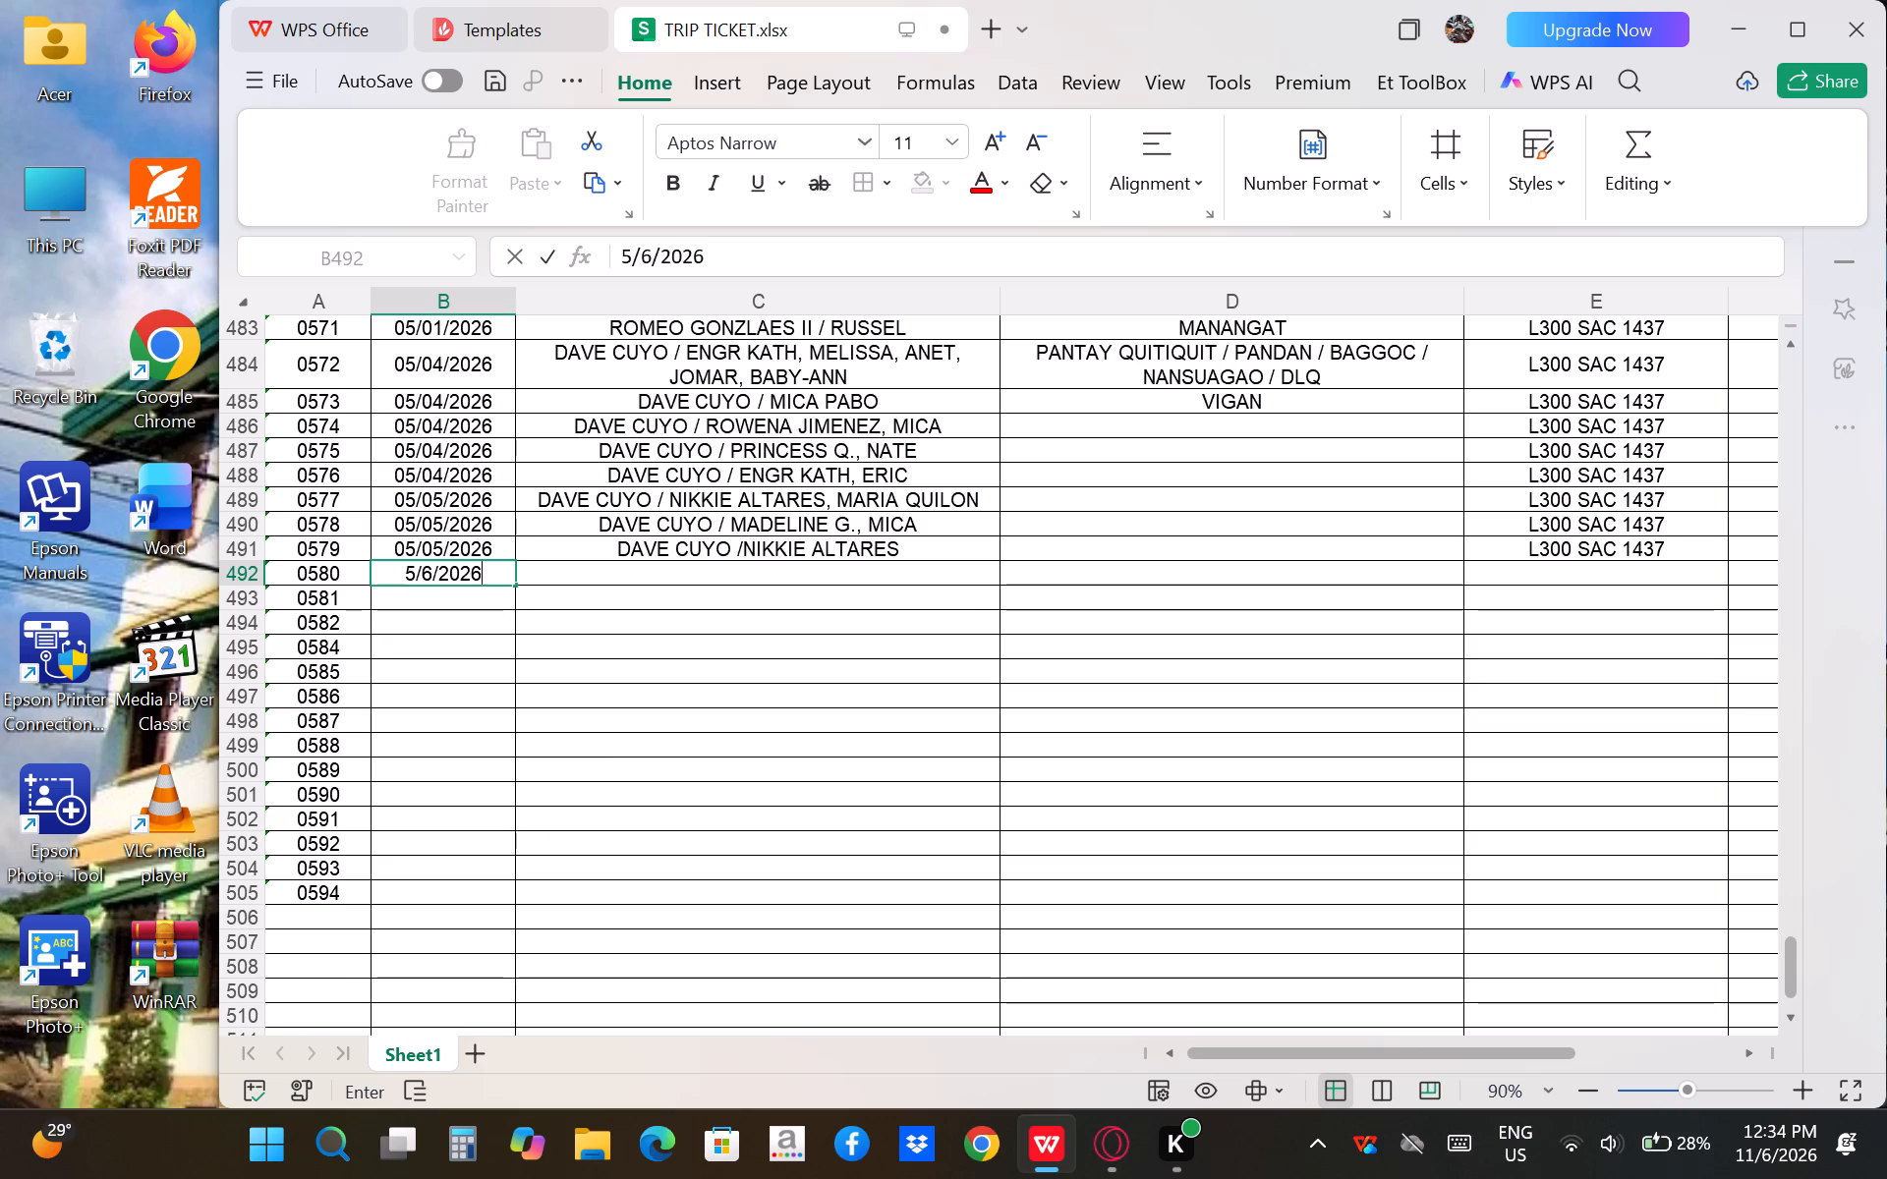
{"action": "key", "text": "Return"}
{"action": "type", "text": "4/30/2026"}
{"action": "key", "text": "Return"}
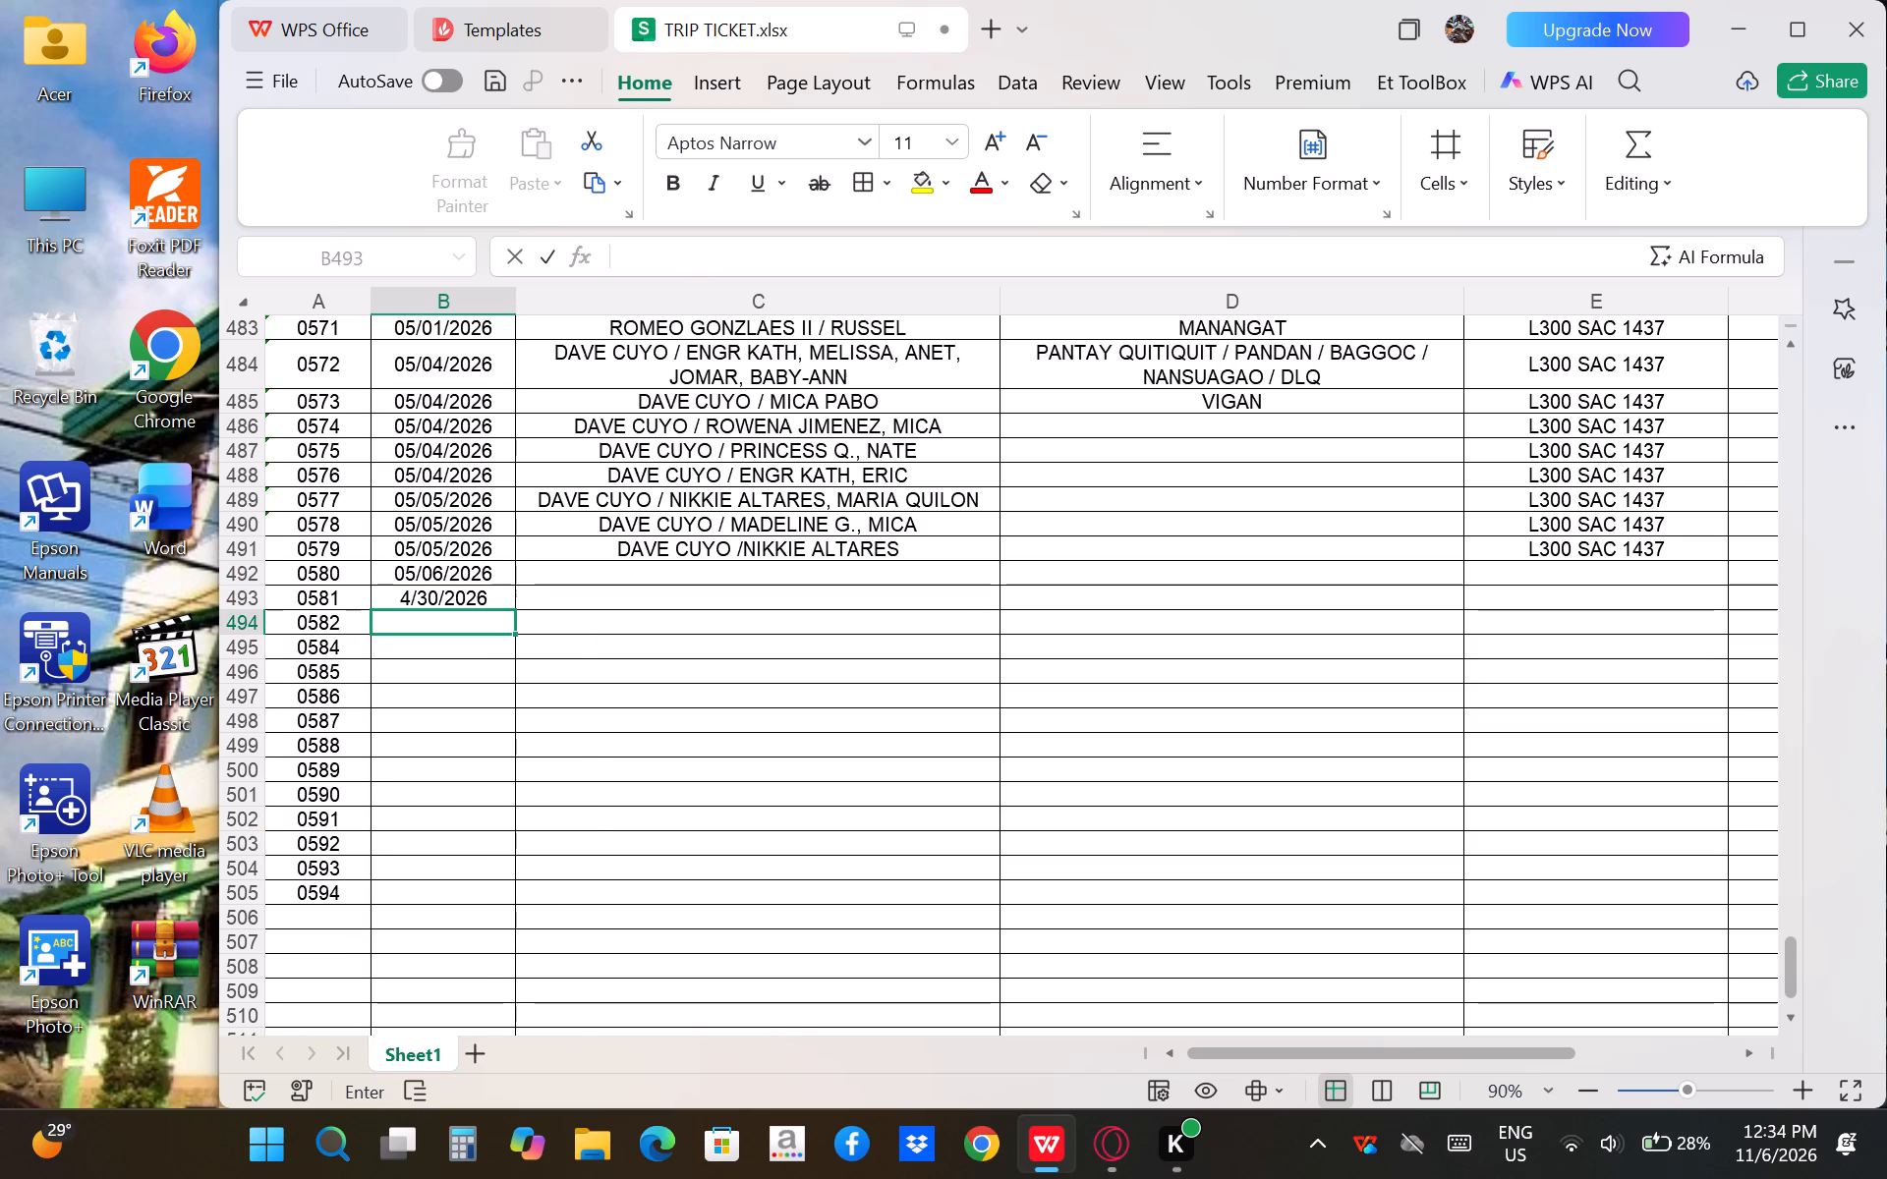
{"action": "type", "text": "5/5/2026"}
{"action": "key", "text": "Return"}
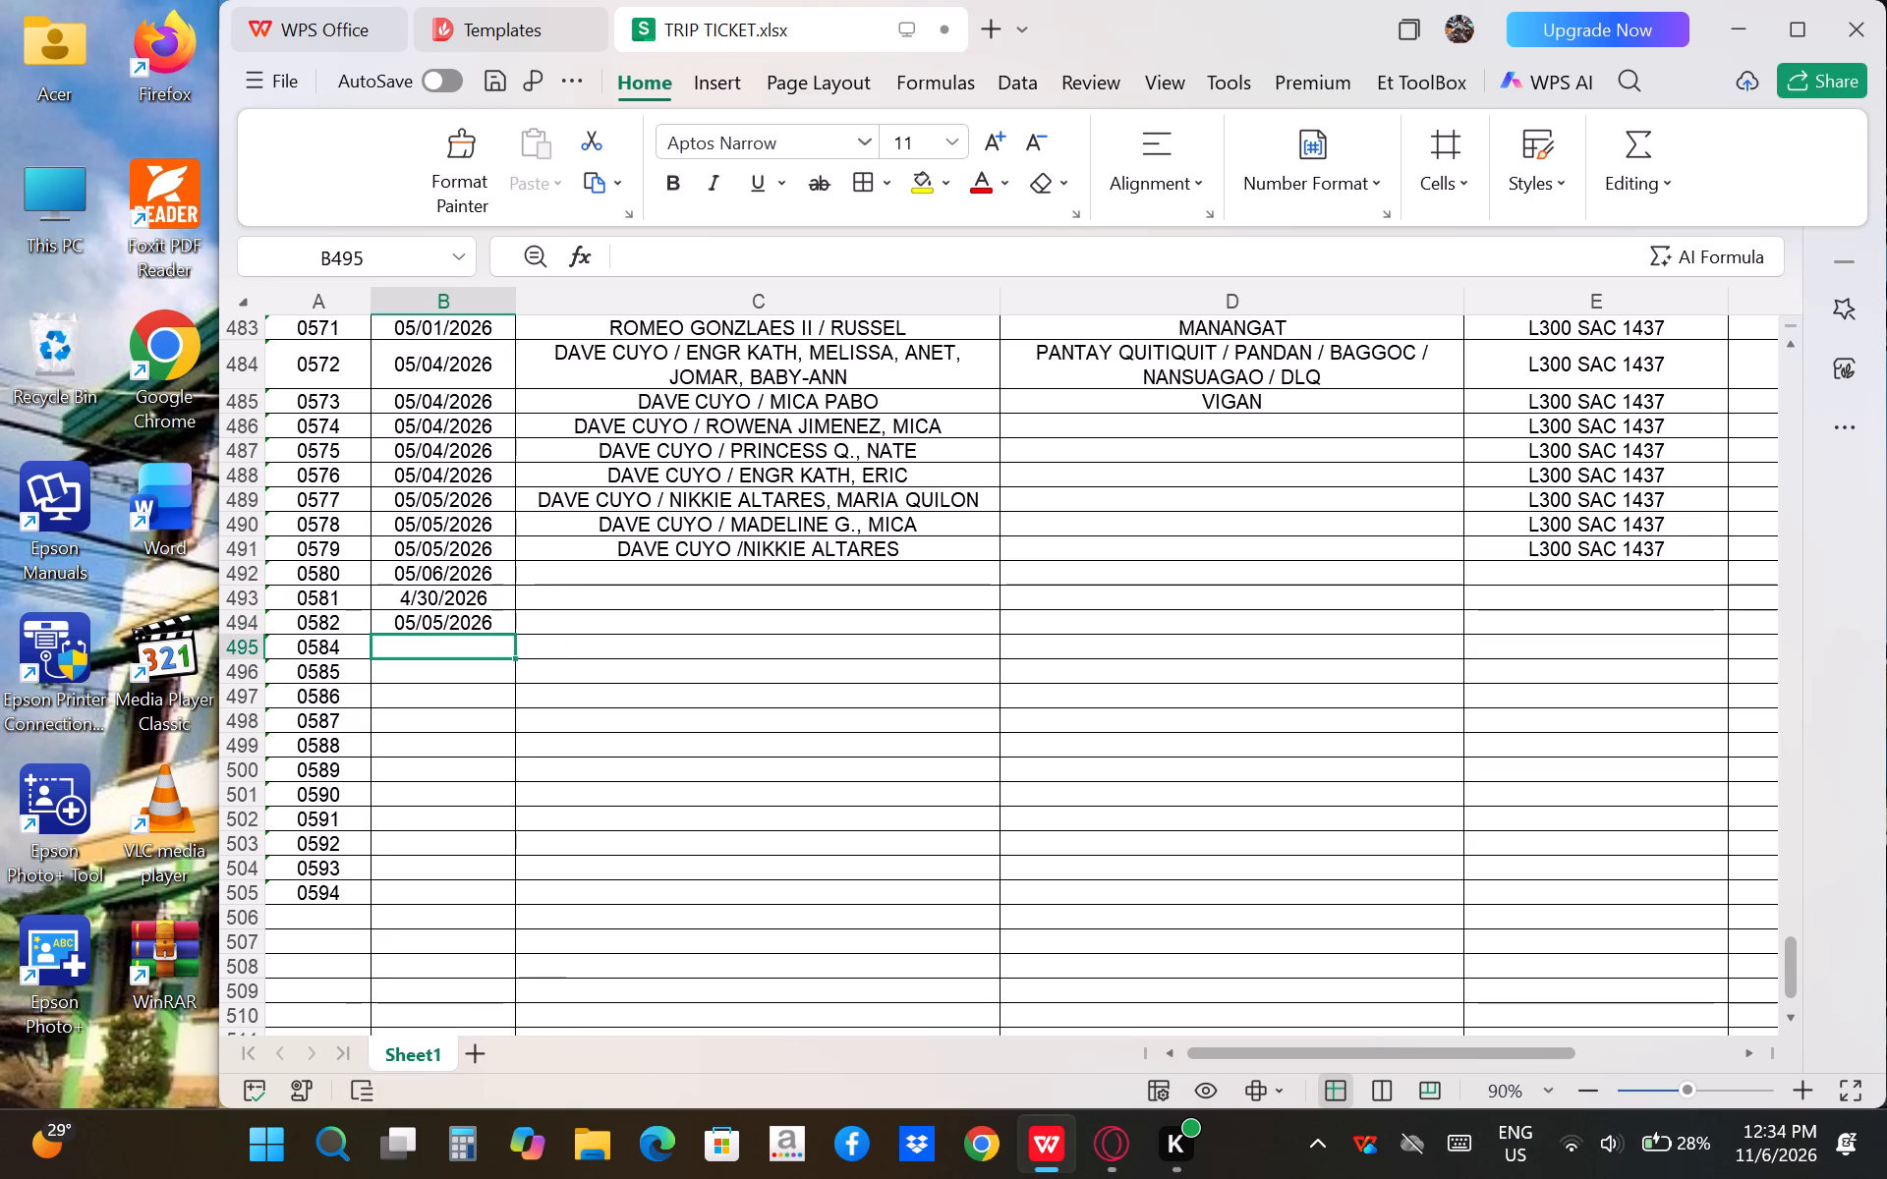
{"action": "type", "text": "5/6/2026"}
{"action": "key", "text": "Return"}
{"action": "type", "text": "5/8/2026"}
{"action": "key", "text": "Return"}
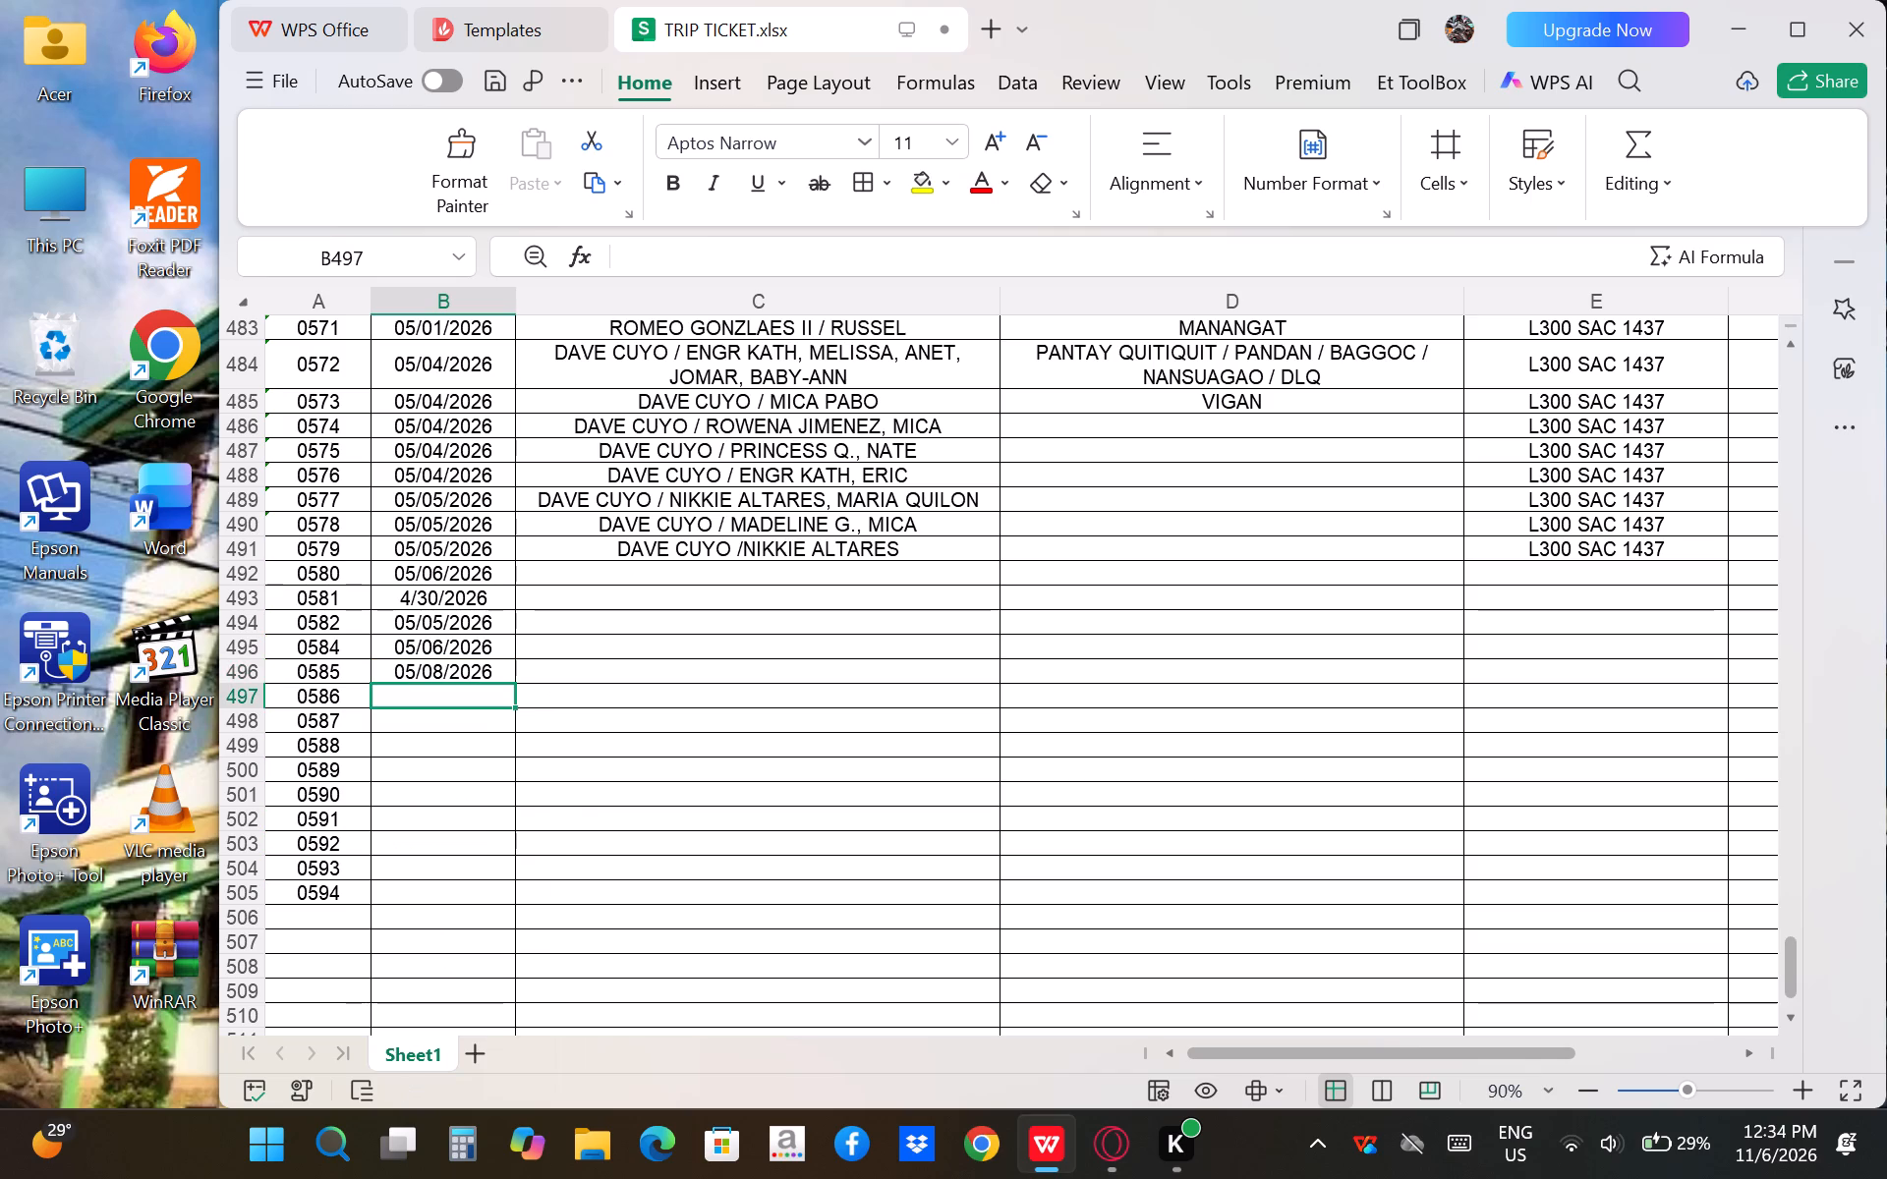
Copy the 05/08/2026 date from B496 into B497 for ticket 0586.
{"action": "left_click", "coordinate": [388, 681]}
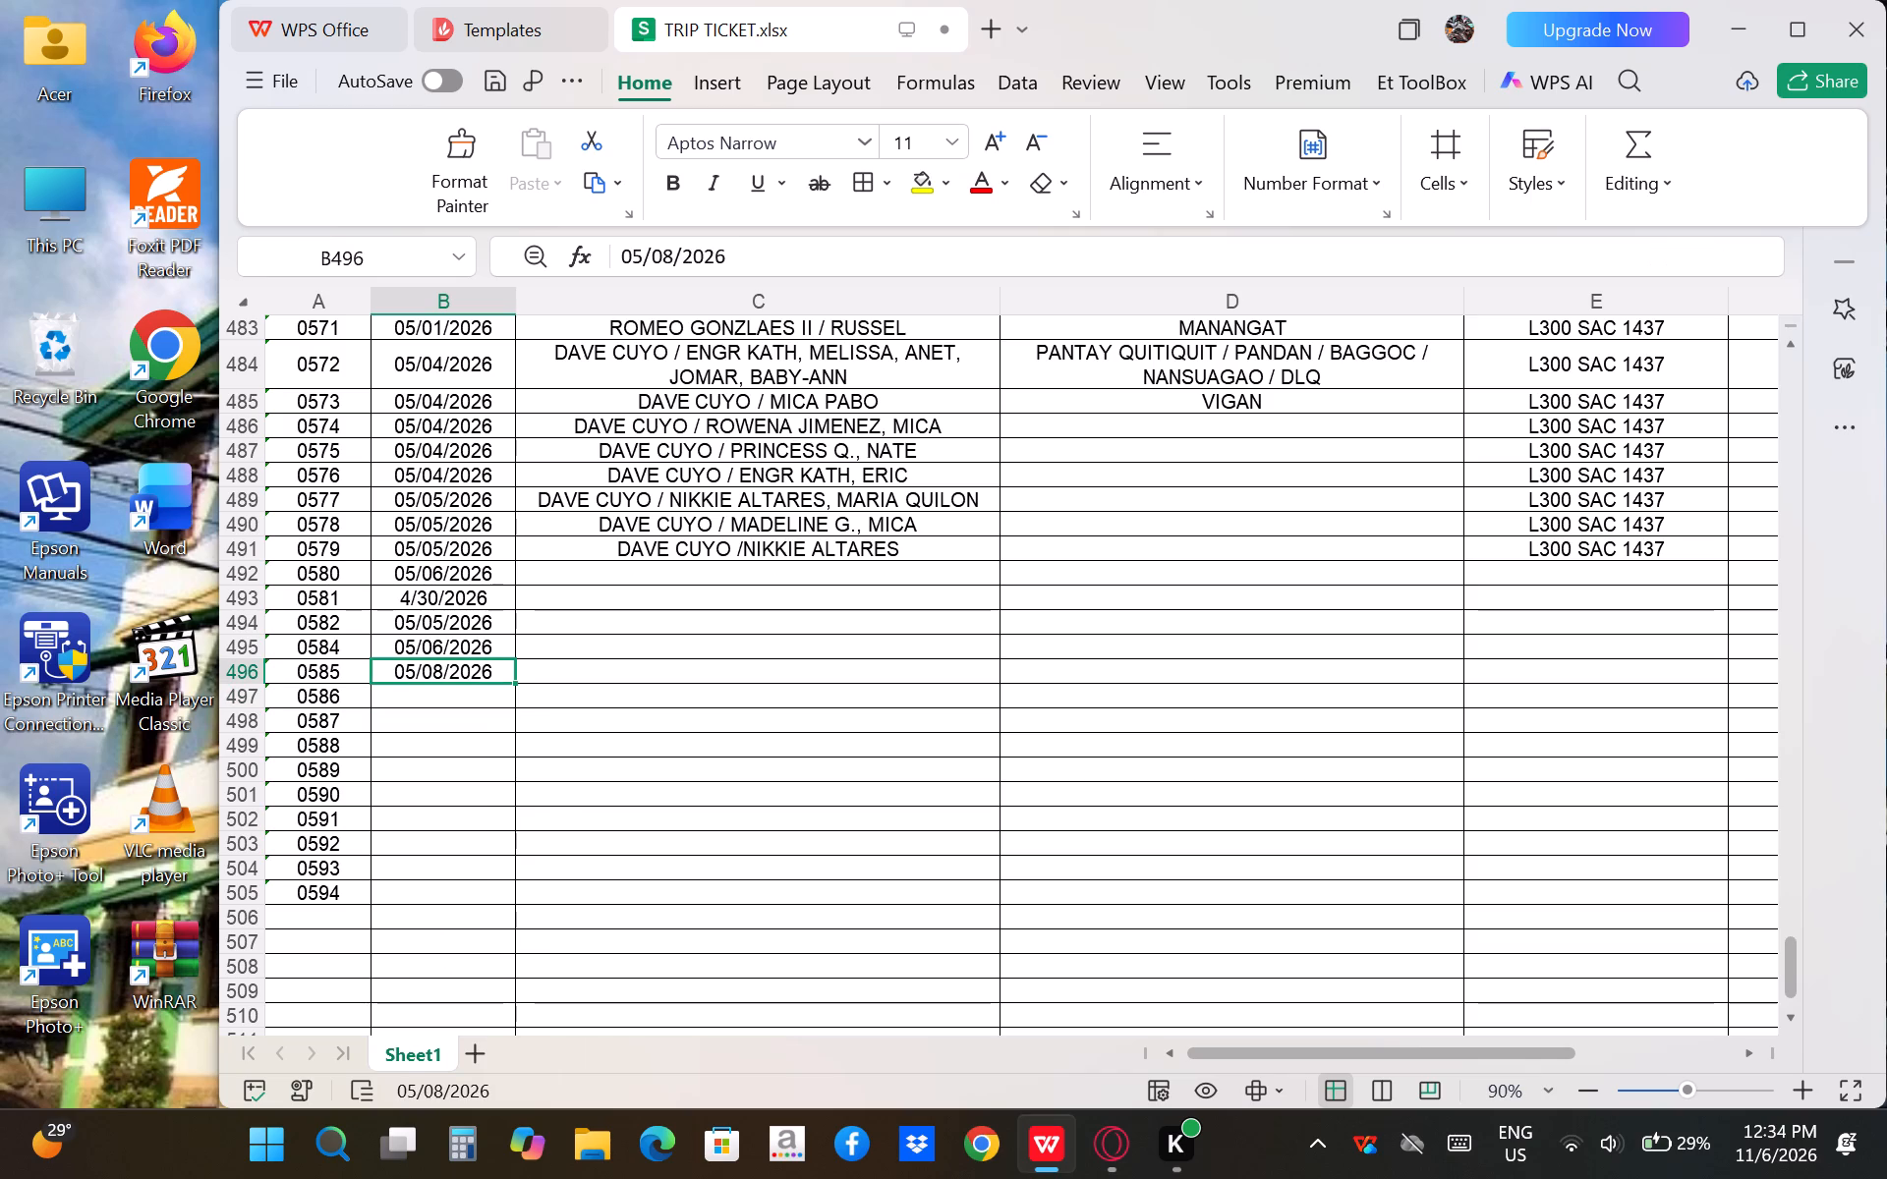
{"action": "key", "text": "ctrl+c"}
{"action": "left_click", "coordinate": [447, 704]}
{"action": "key", "text": "Return"}
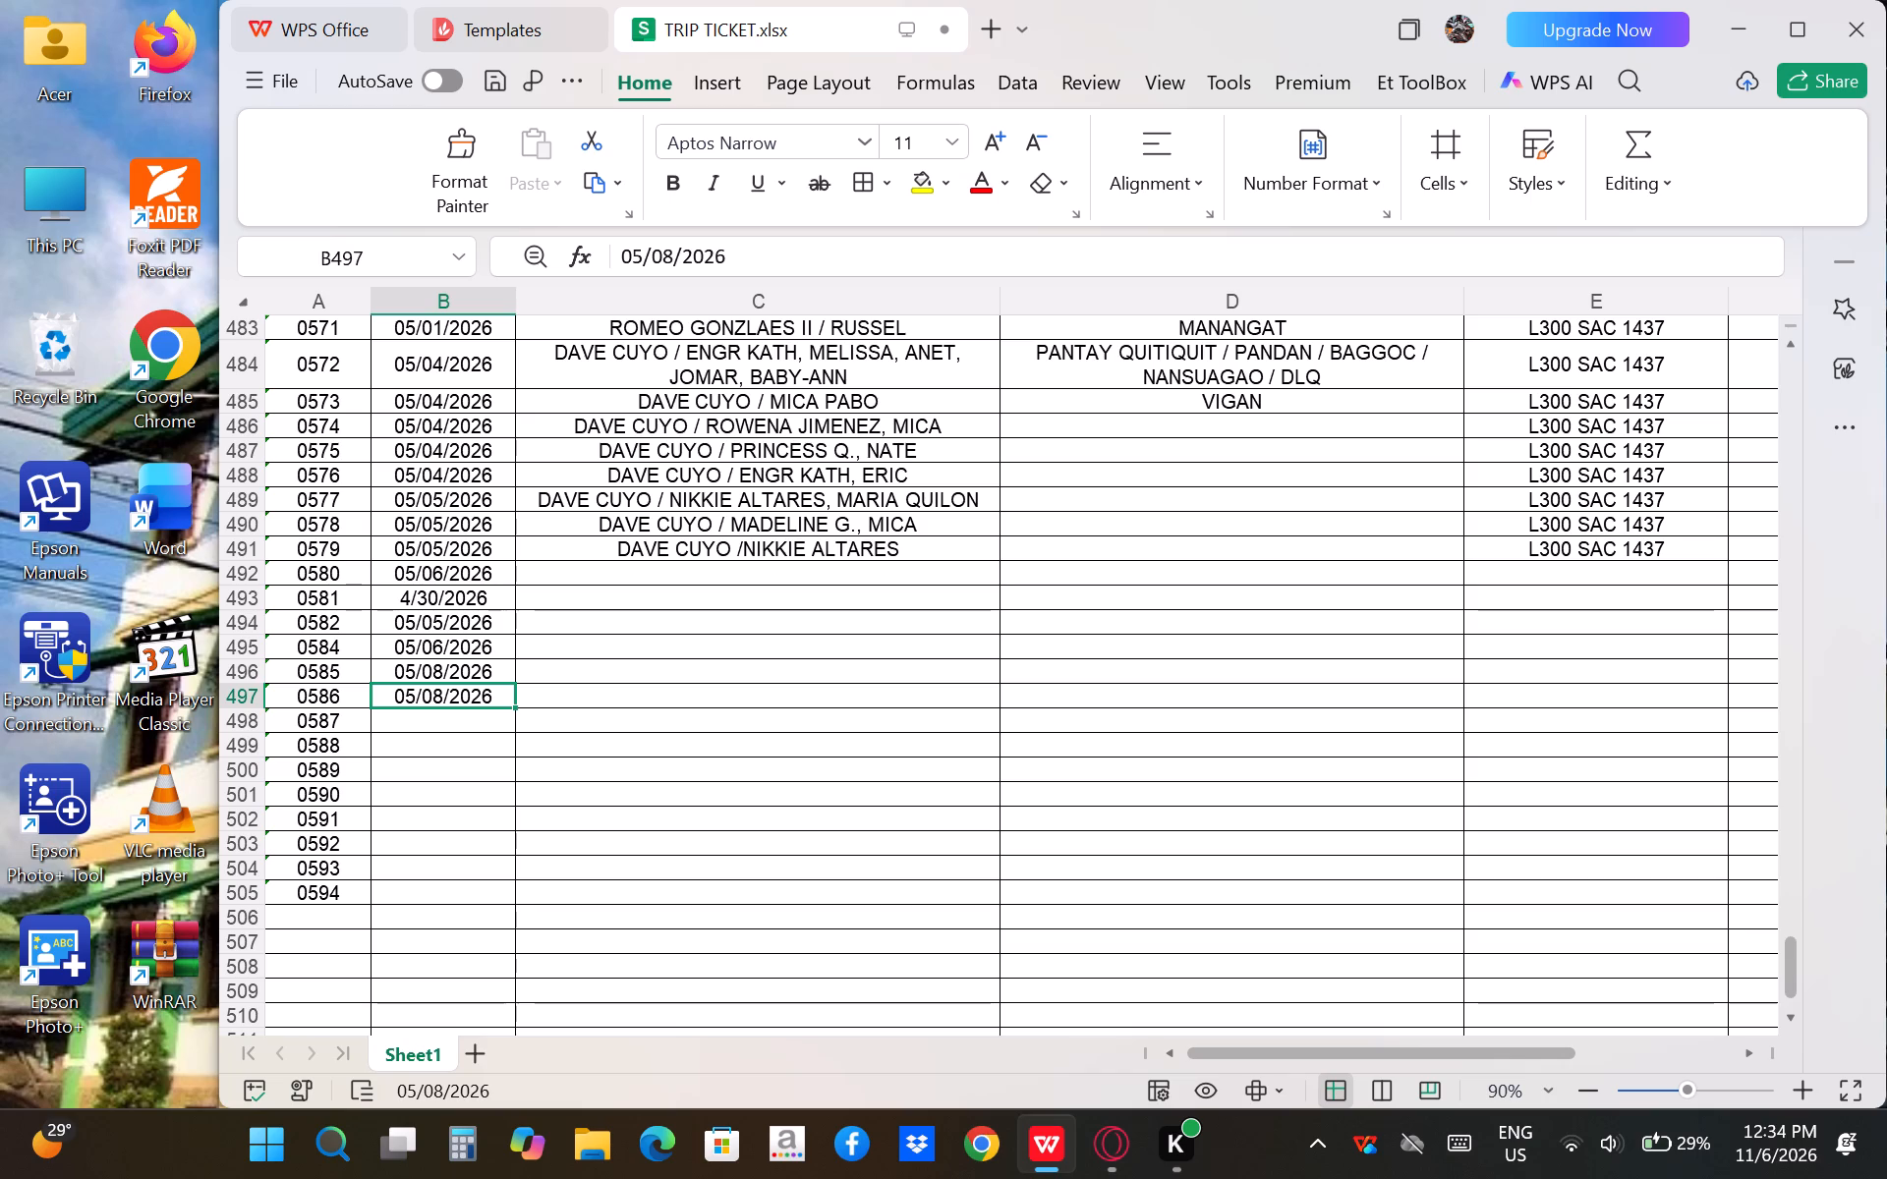
Enter the same driver as in C491 in C492, followed by passenger Remel's full name.
{"action": "left_click", "coordinate": [689, 577]}
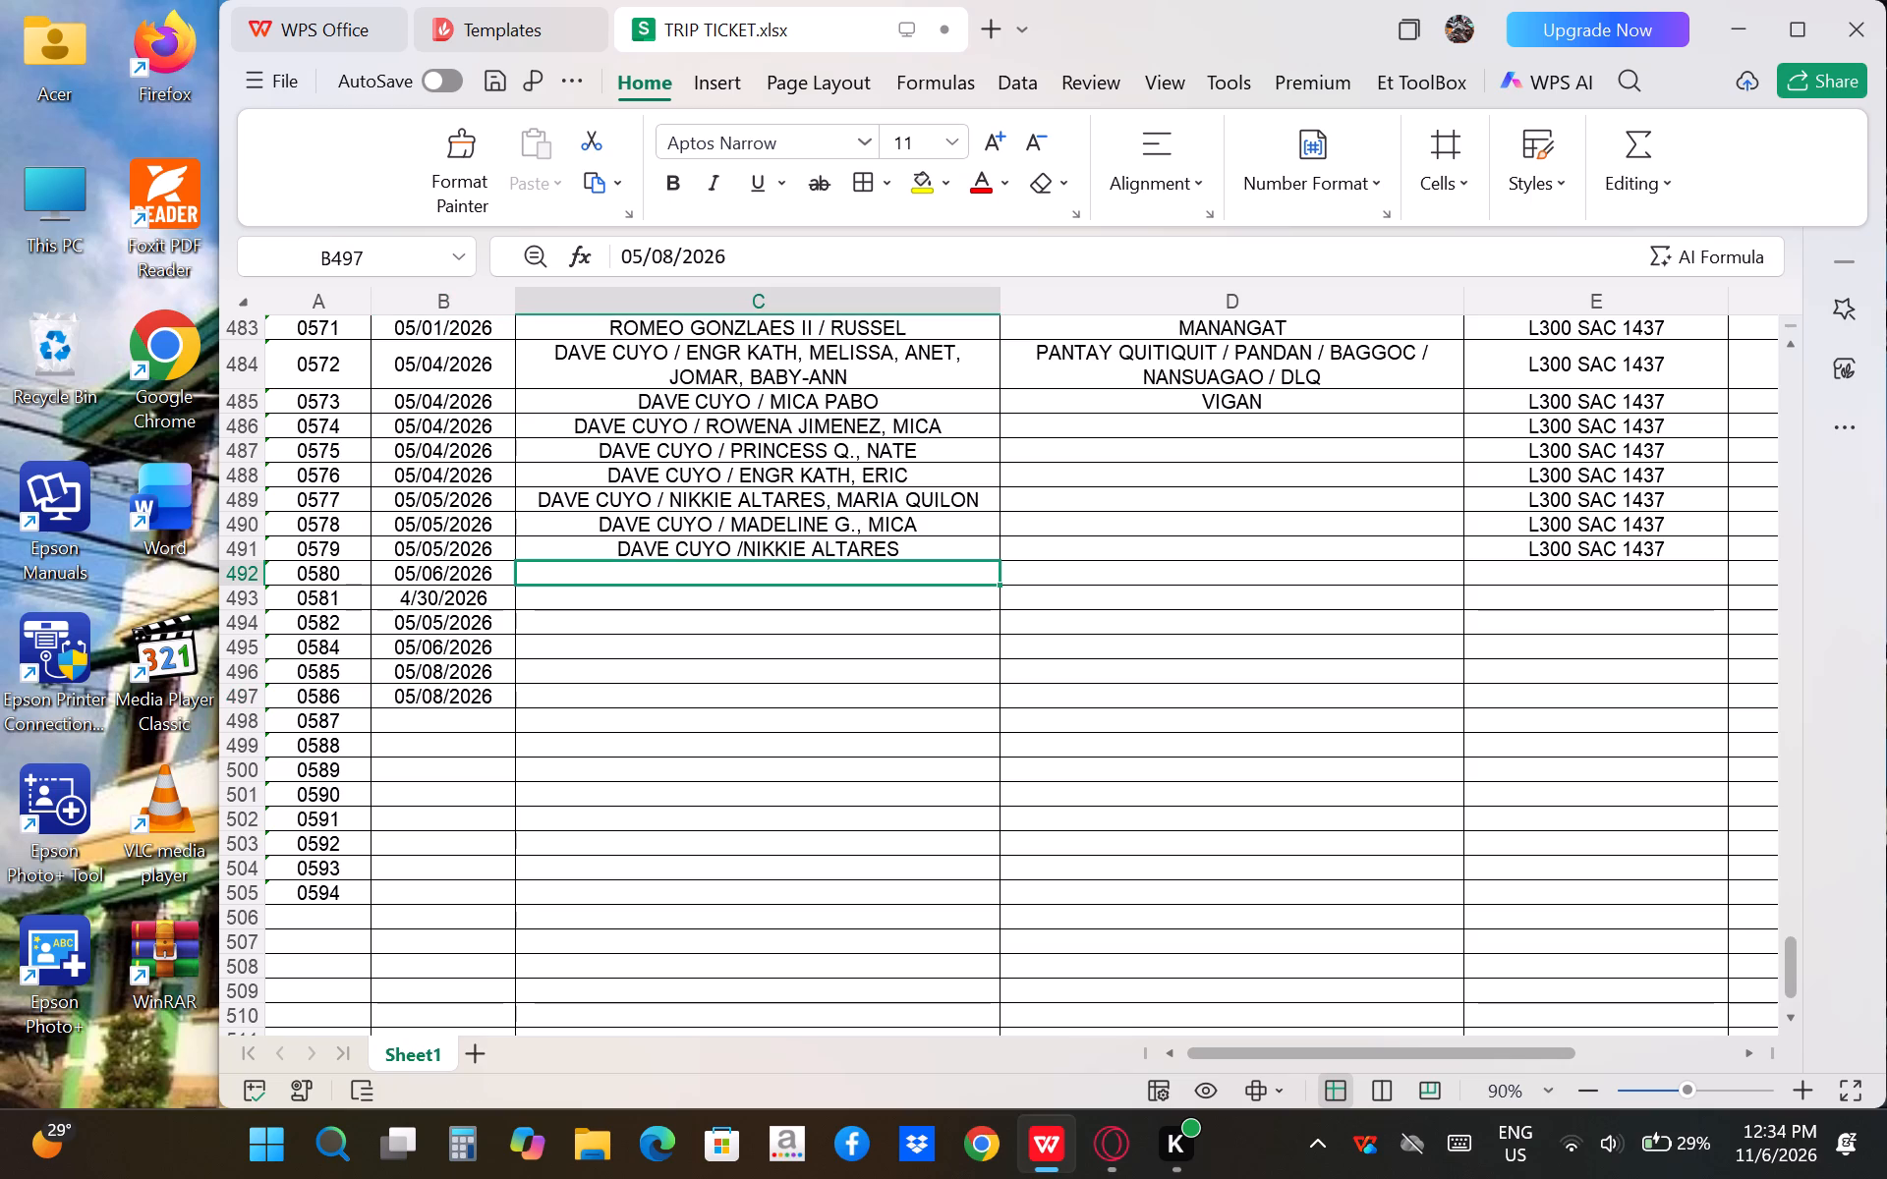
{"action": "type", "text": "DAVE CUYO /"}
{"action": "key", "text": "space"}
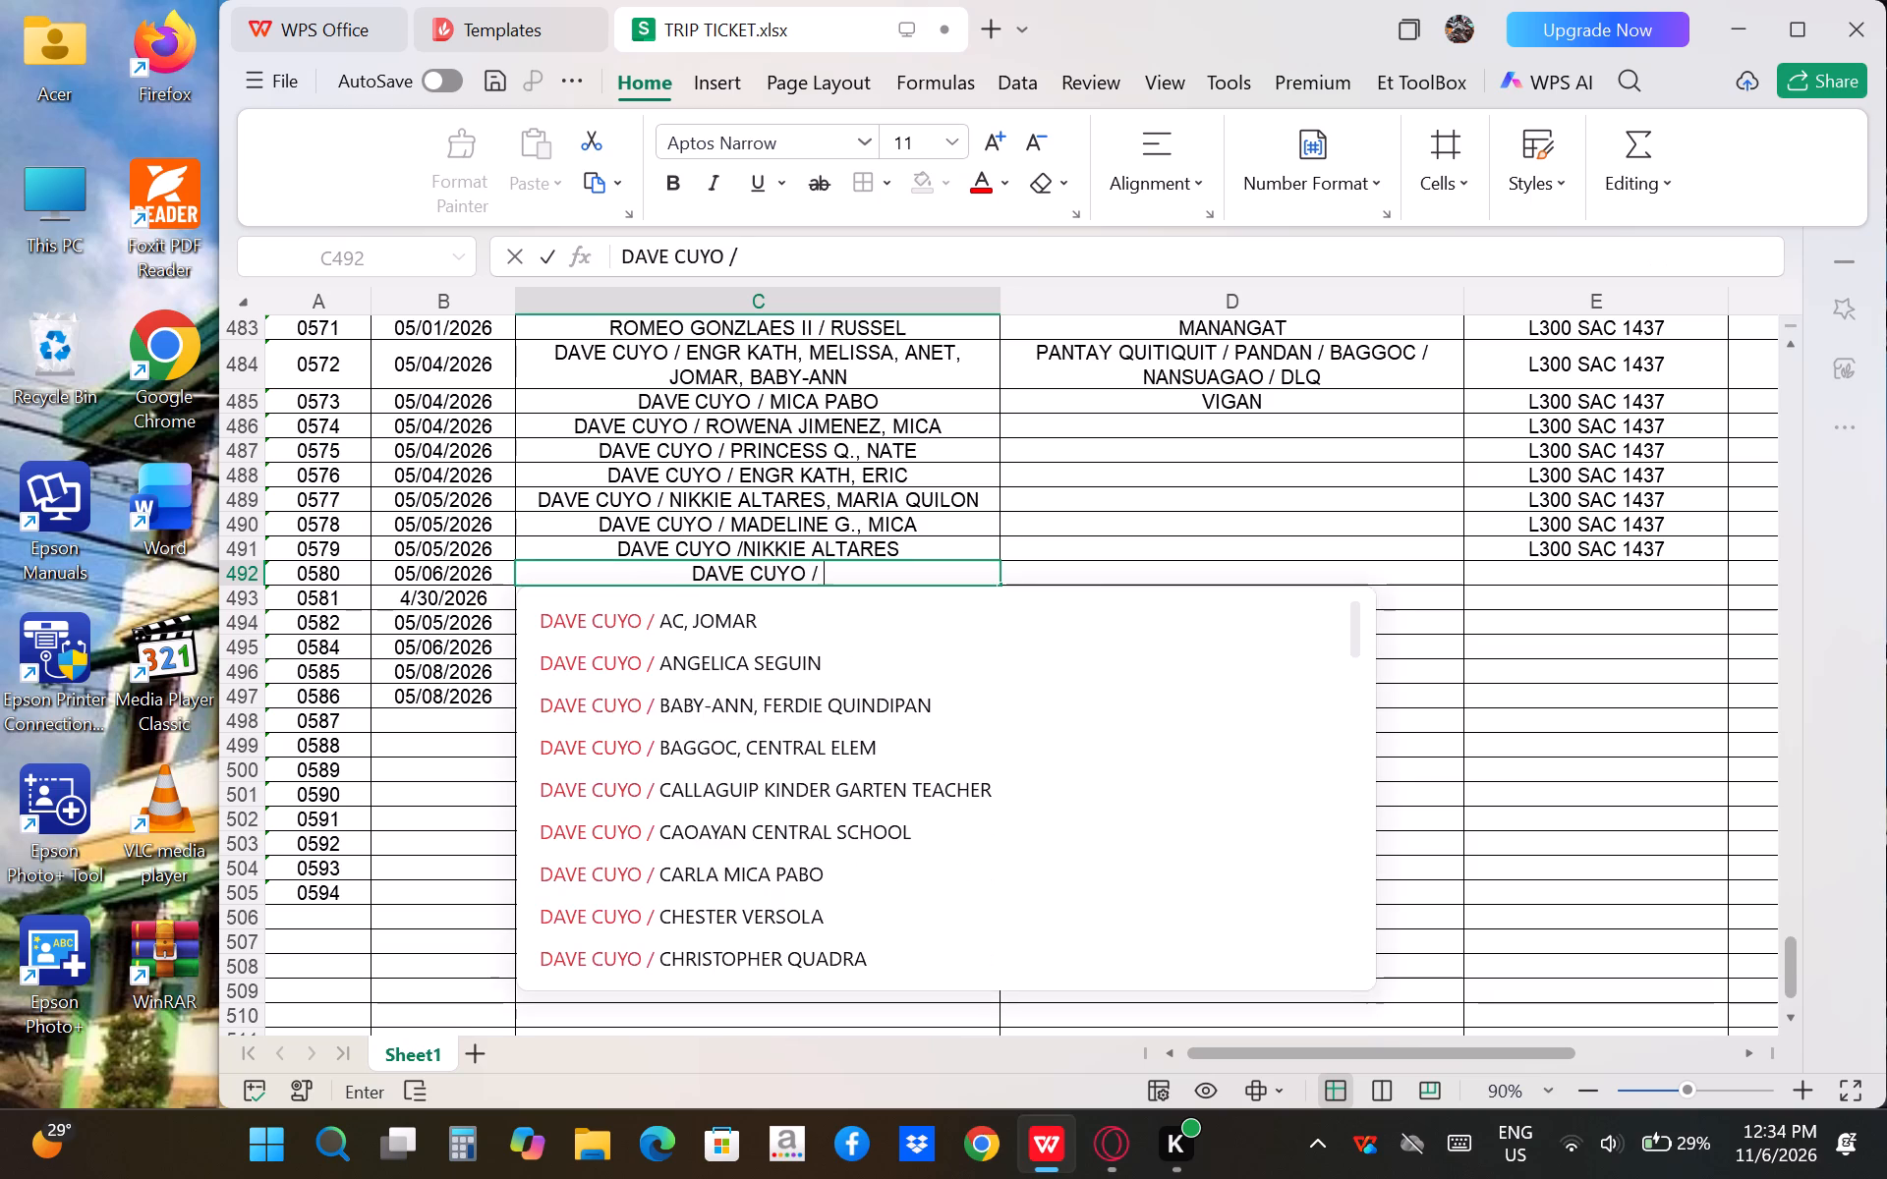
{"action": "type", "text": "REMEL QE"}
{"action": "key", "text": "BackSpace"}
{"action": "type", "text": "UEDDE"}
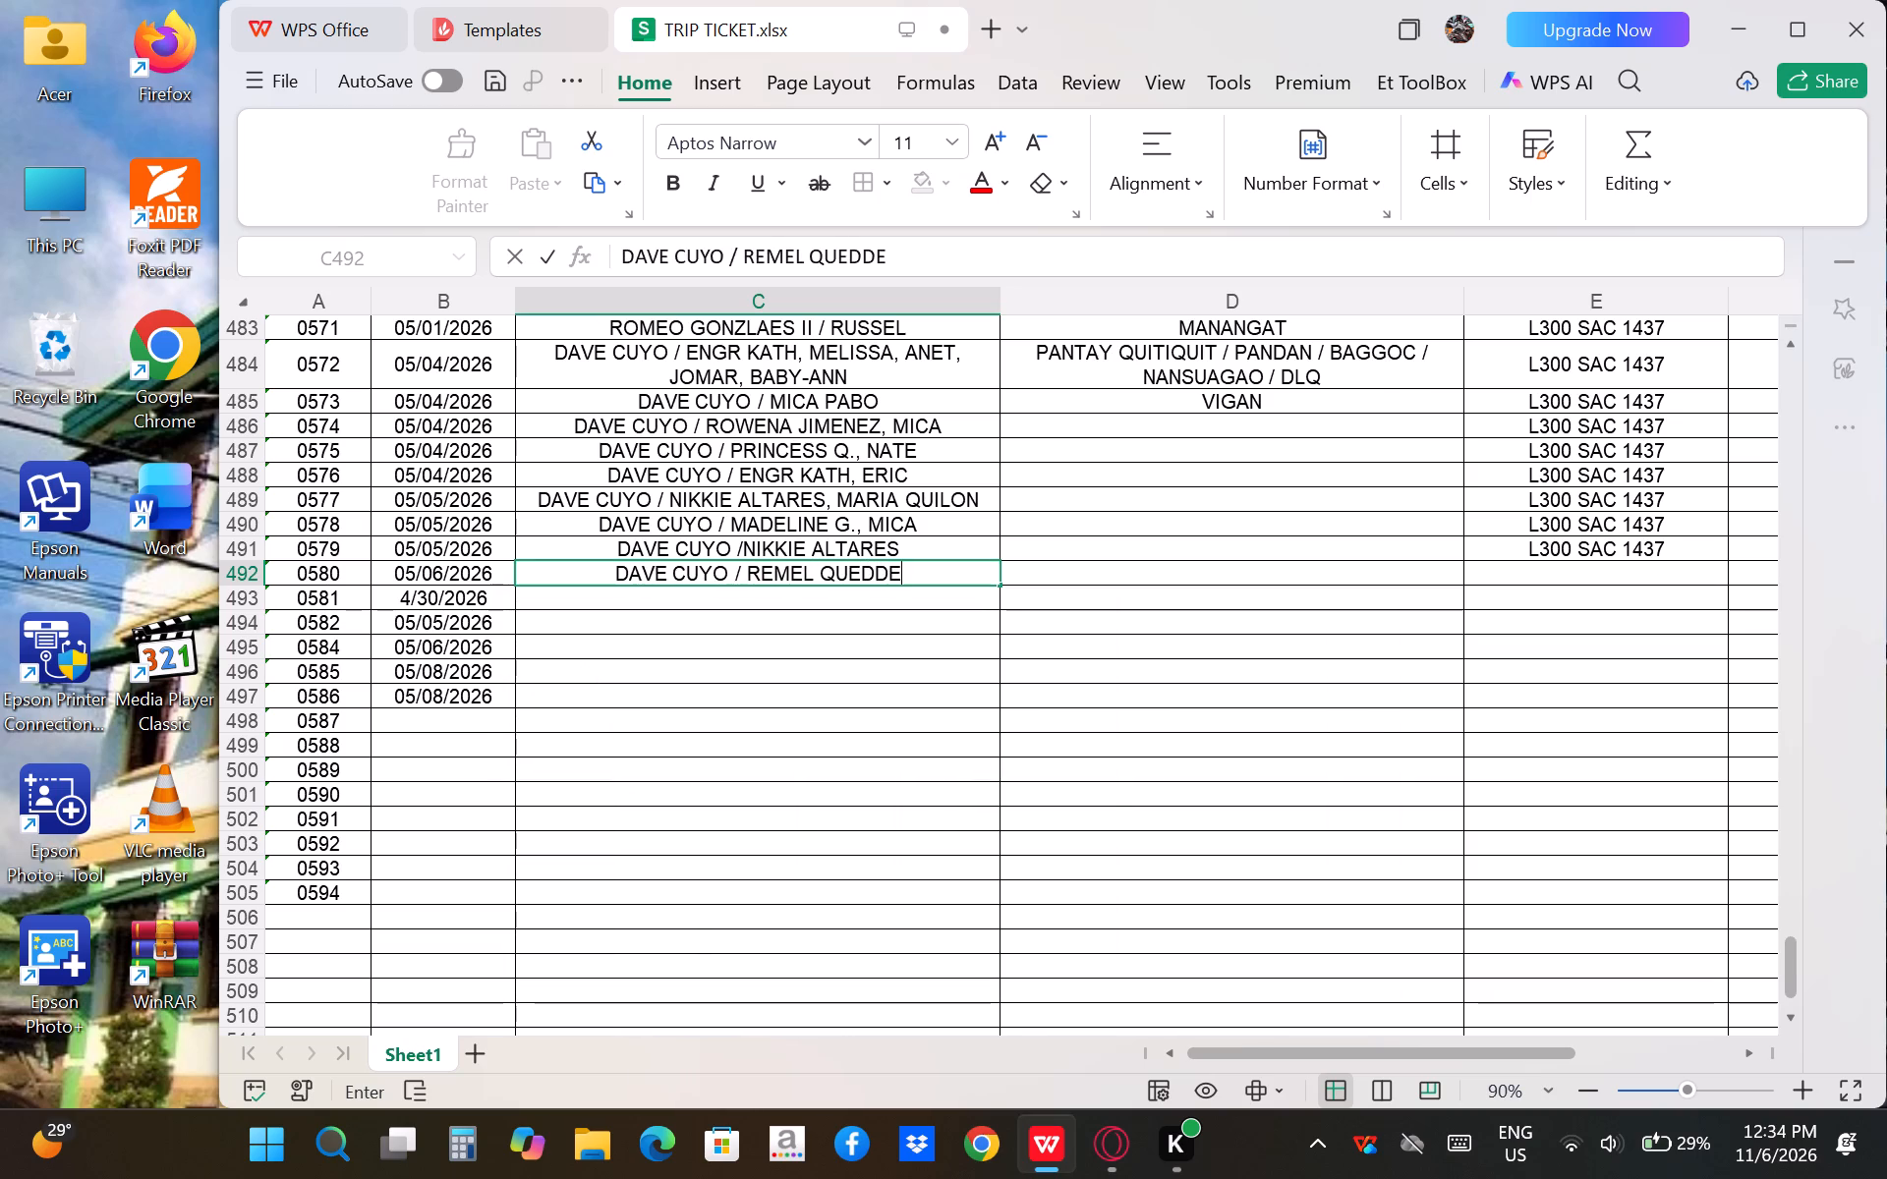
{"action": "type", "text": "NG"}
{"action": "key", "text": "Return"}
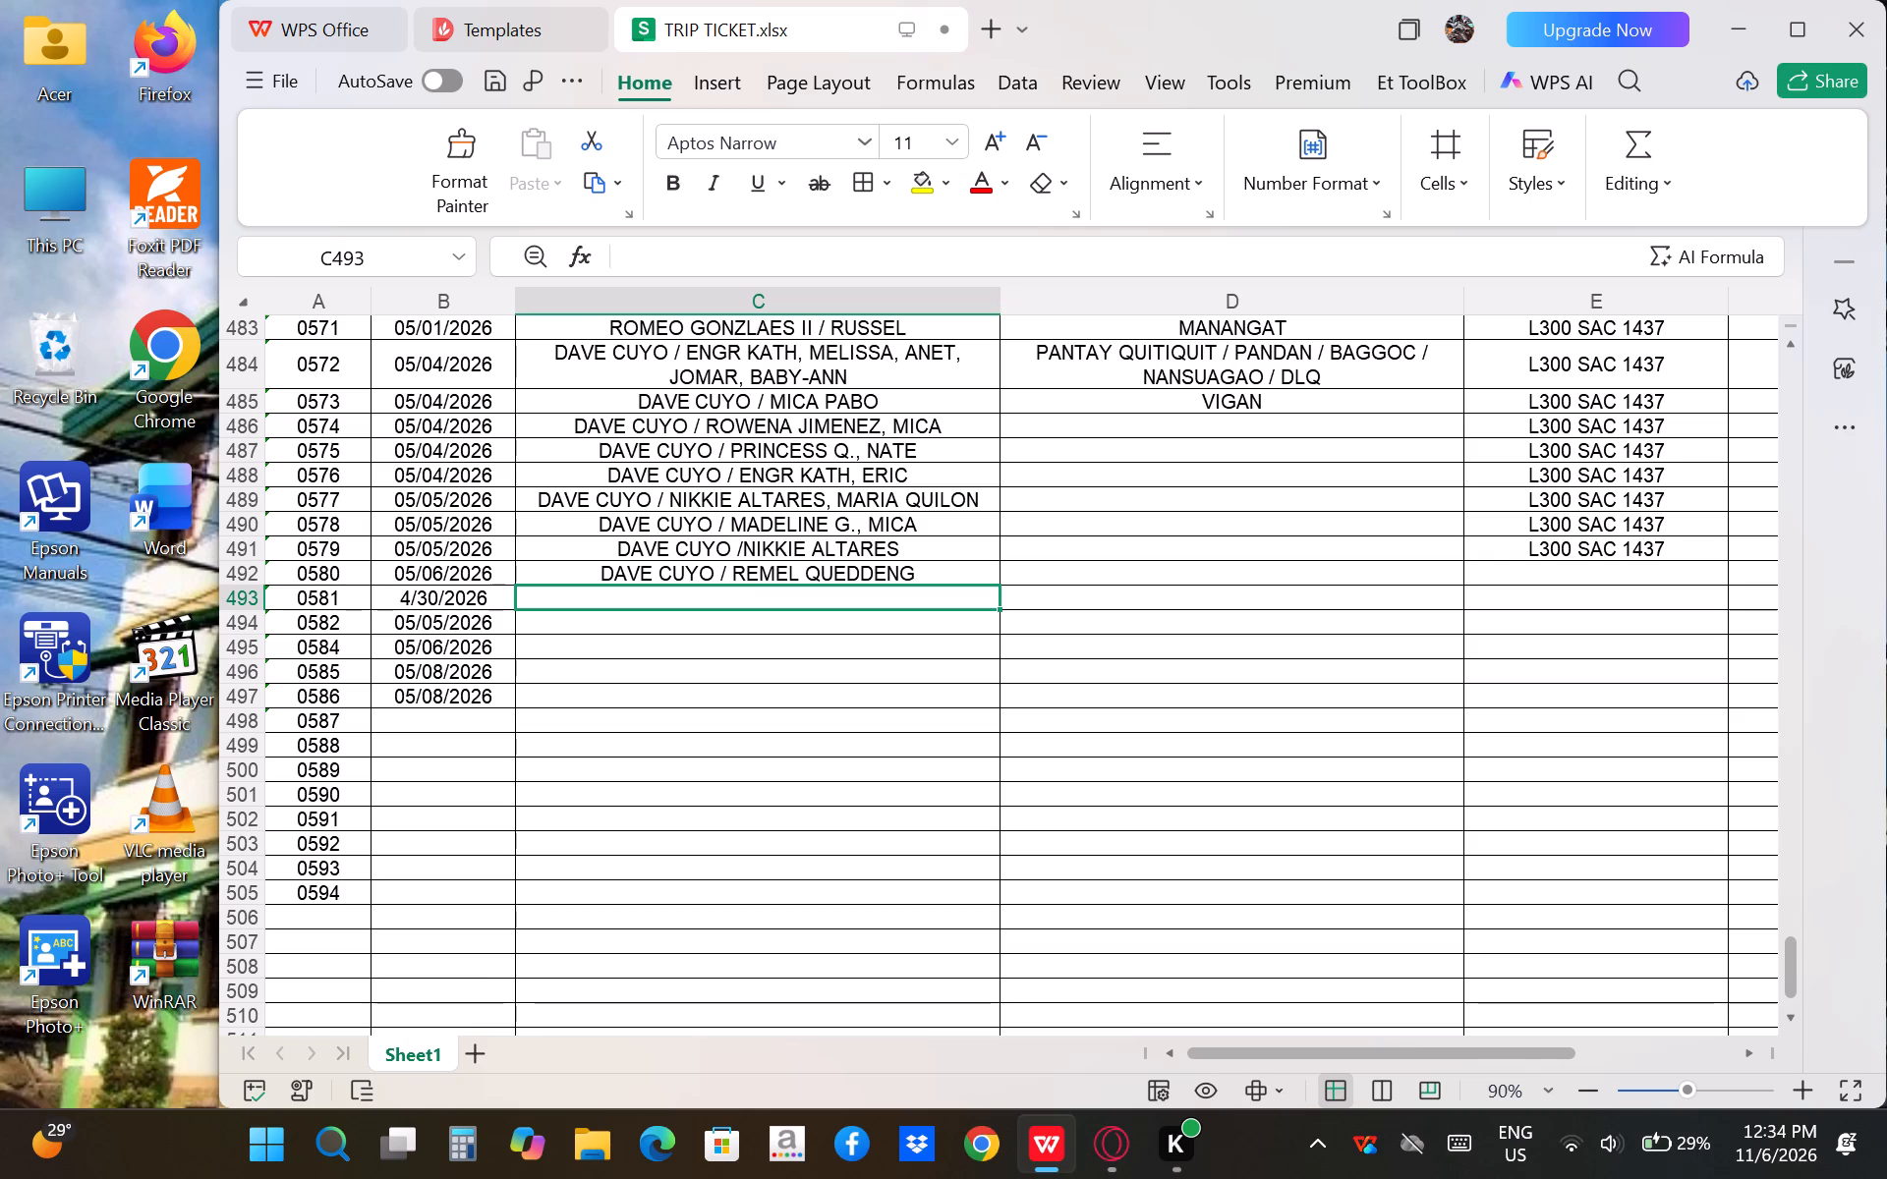
Enter driver Girard's full name in C493, followed by a slash and passenger Benedicta's full name.
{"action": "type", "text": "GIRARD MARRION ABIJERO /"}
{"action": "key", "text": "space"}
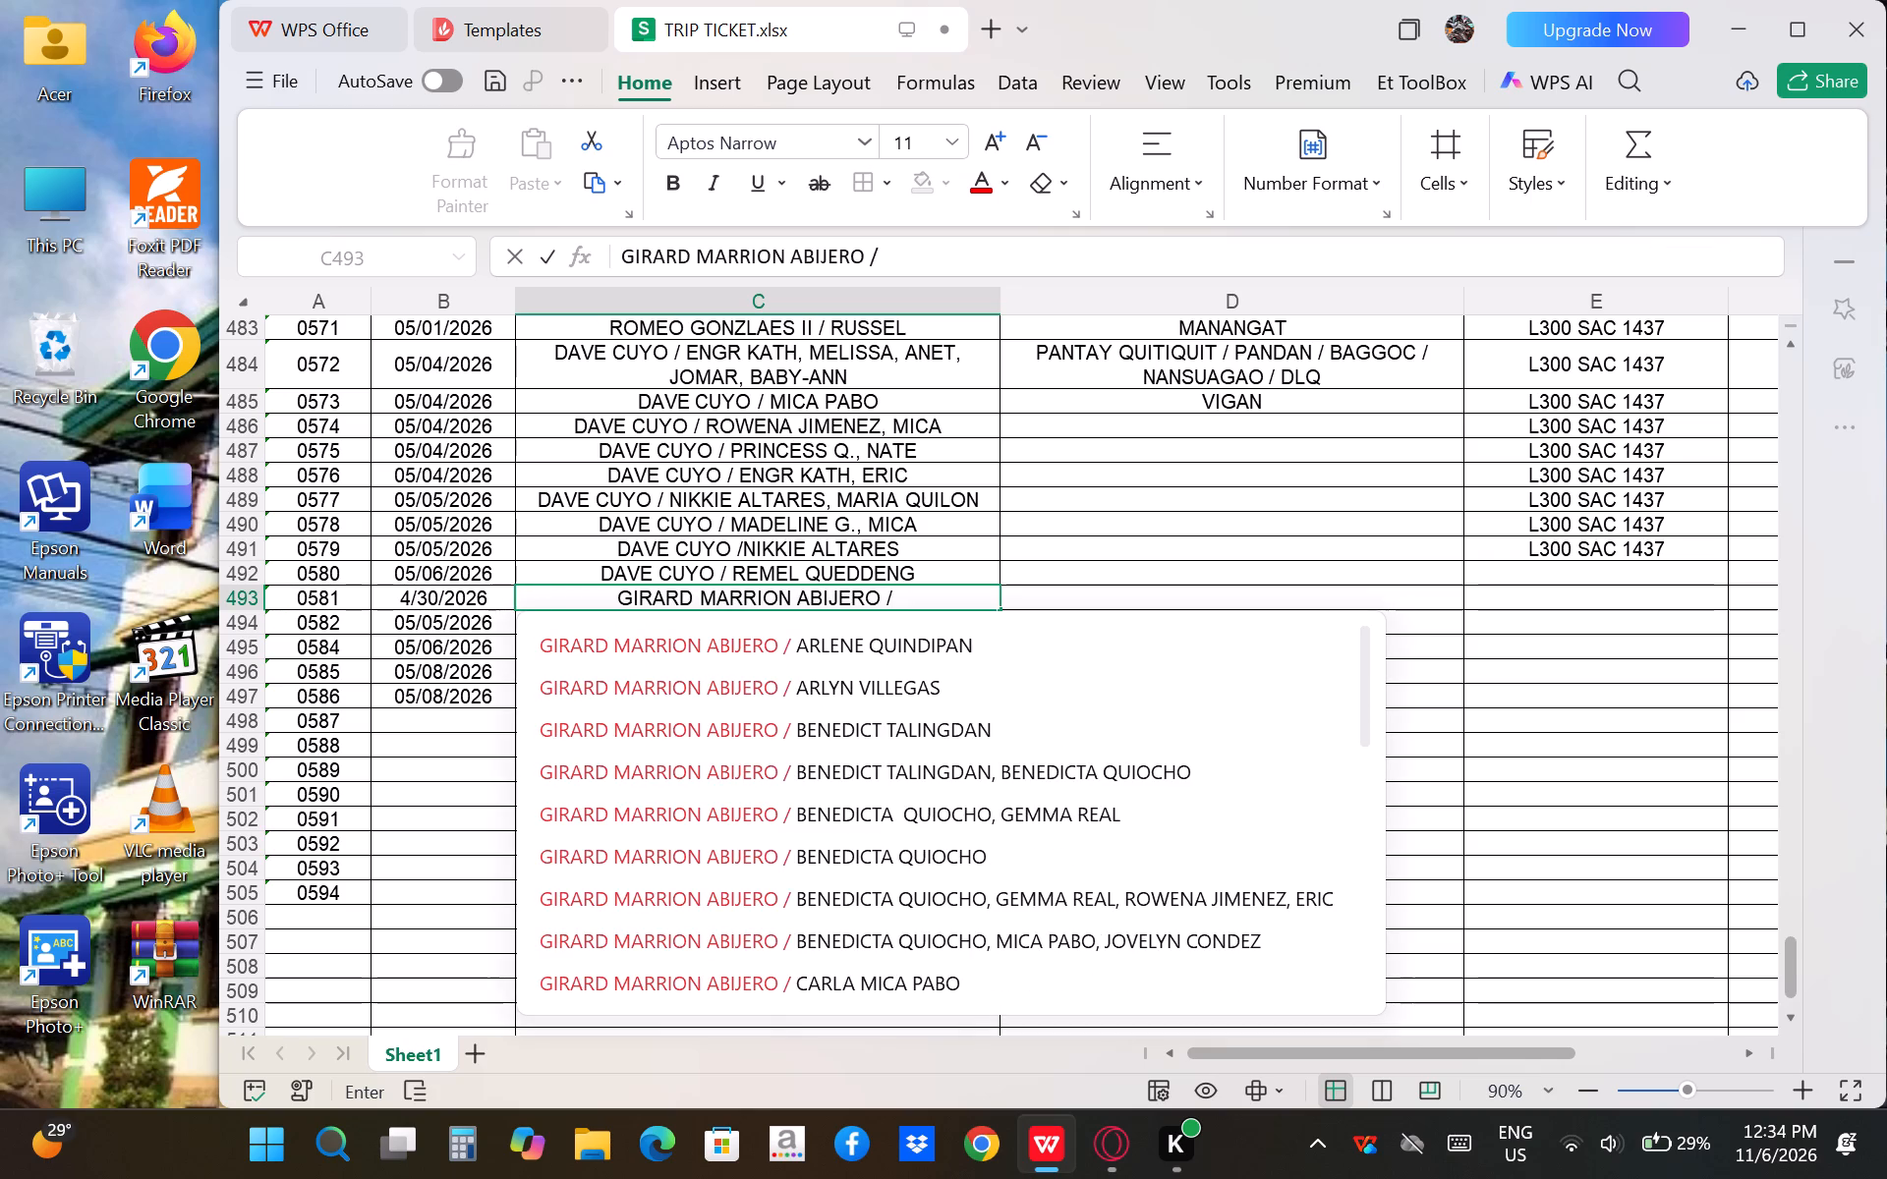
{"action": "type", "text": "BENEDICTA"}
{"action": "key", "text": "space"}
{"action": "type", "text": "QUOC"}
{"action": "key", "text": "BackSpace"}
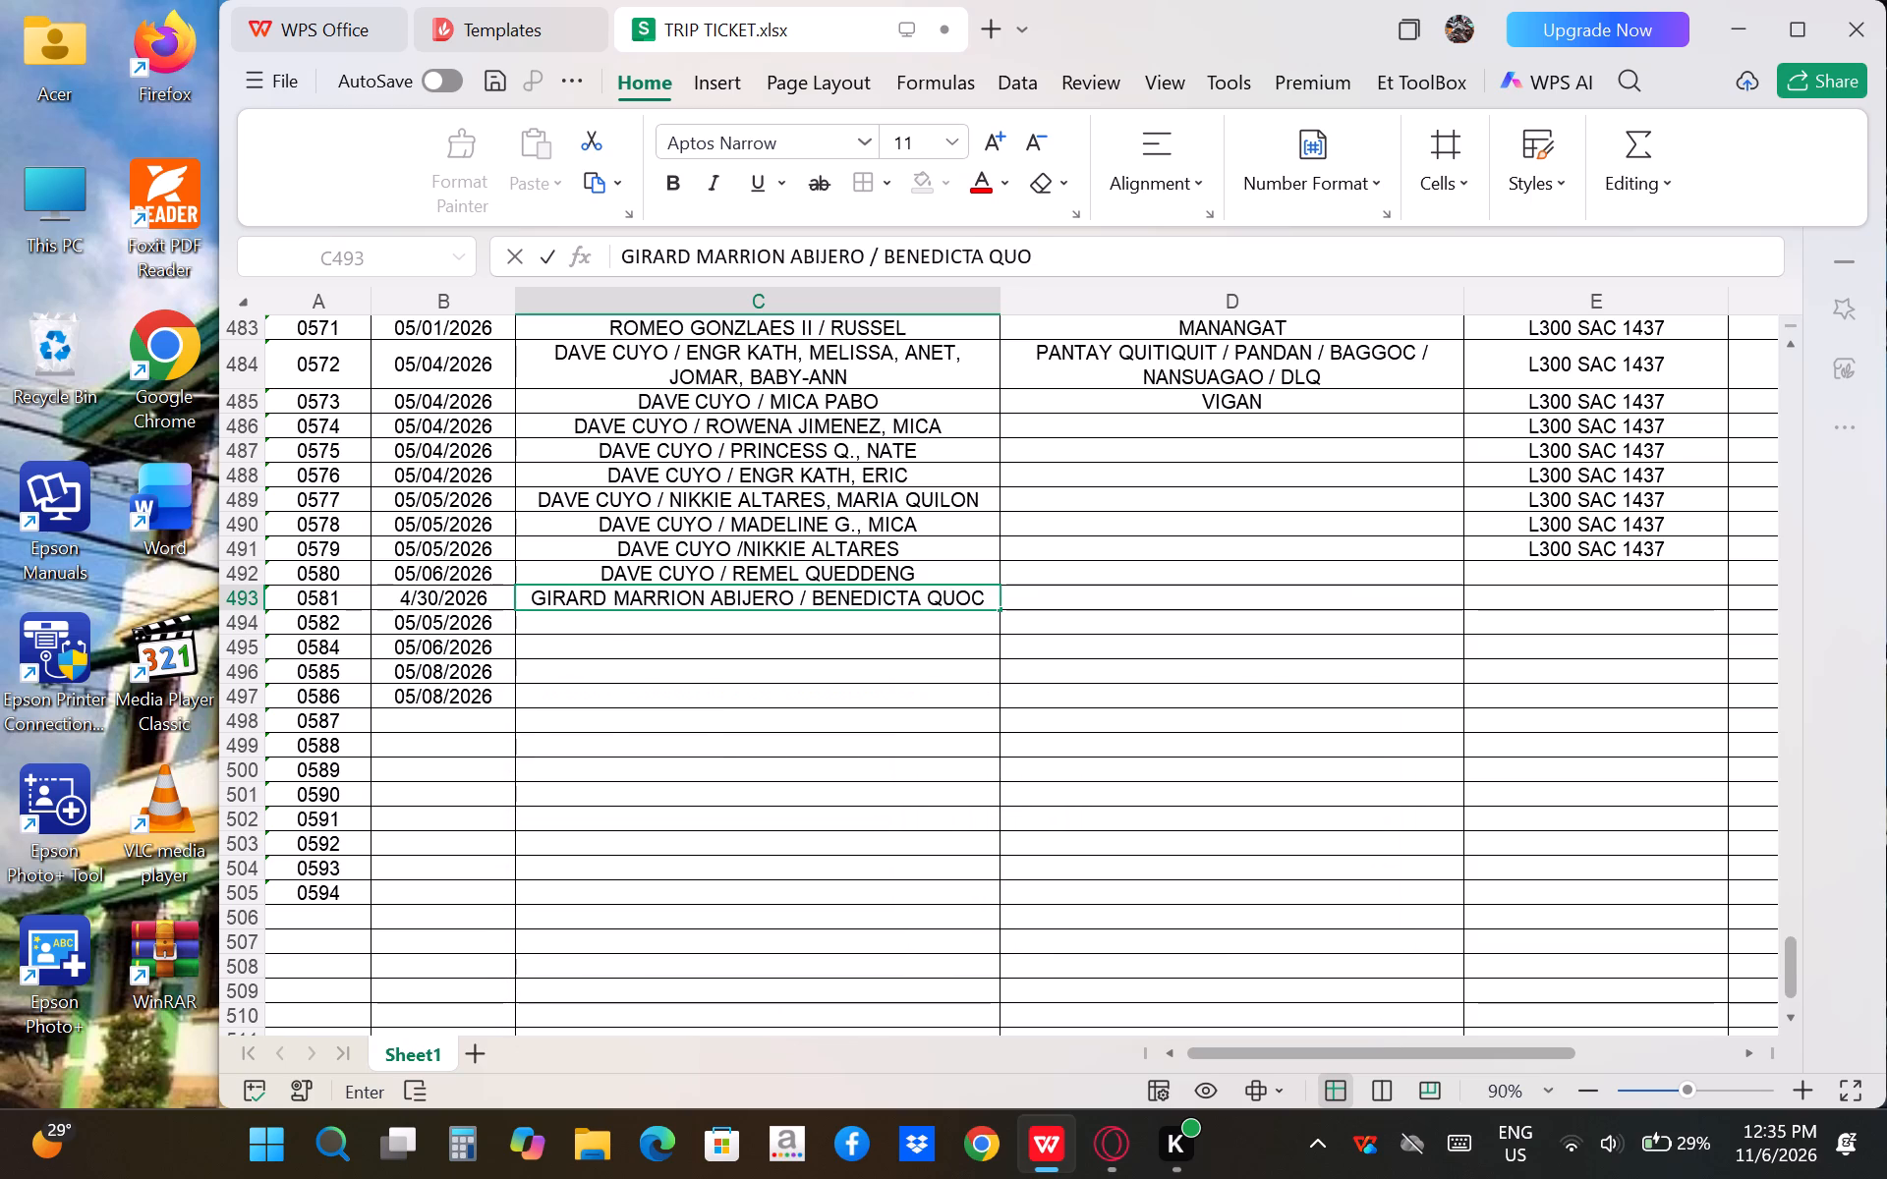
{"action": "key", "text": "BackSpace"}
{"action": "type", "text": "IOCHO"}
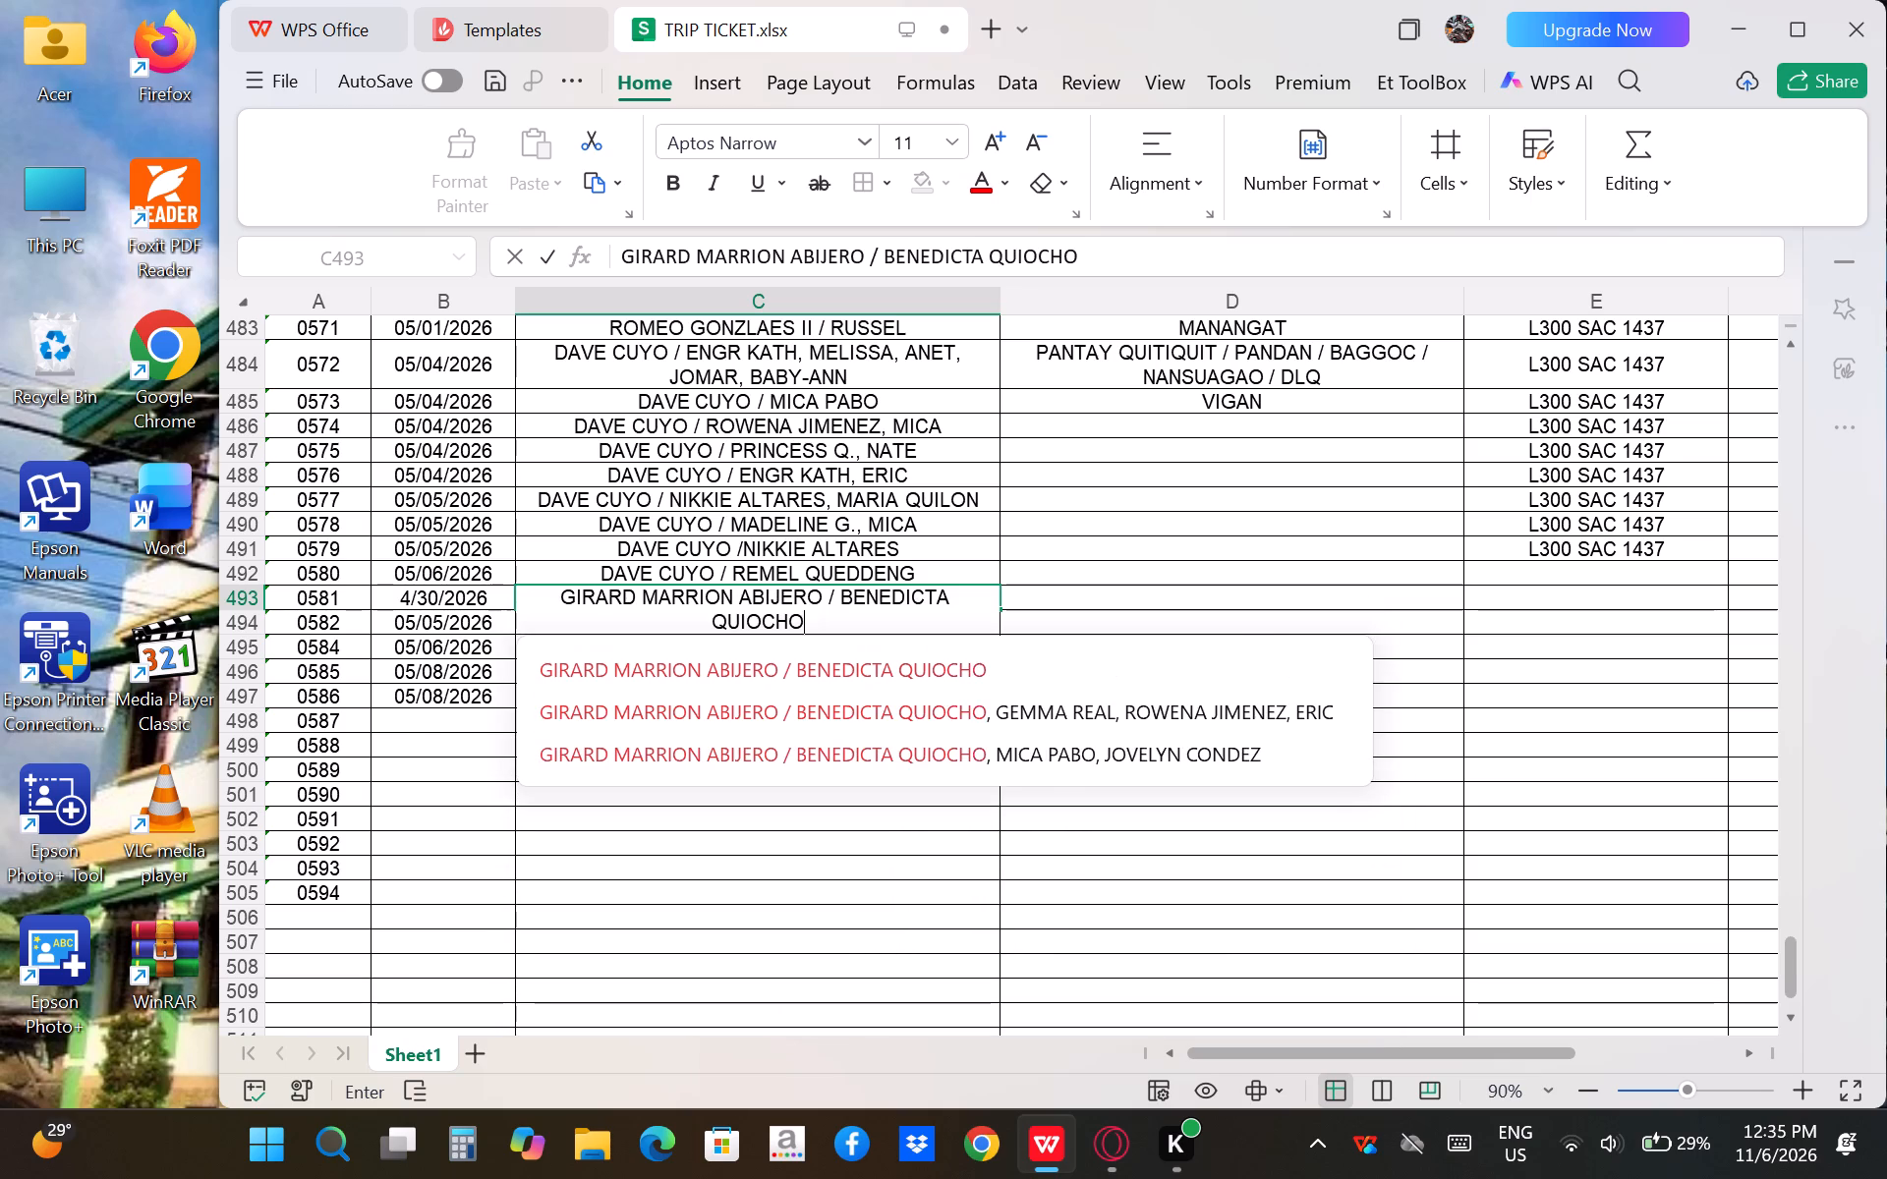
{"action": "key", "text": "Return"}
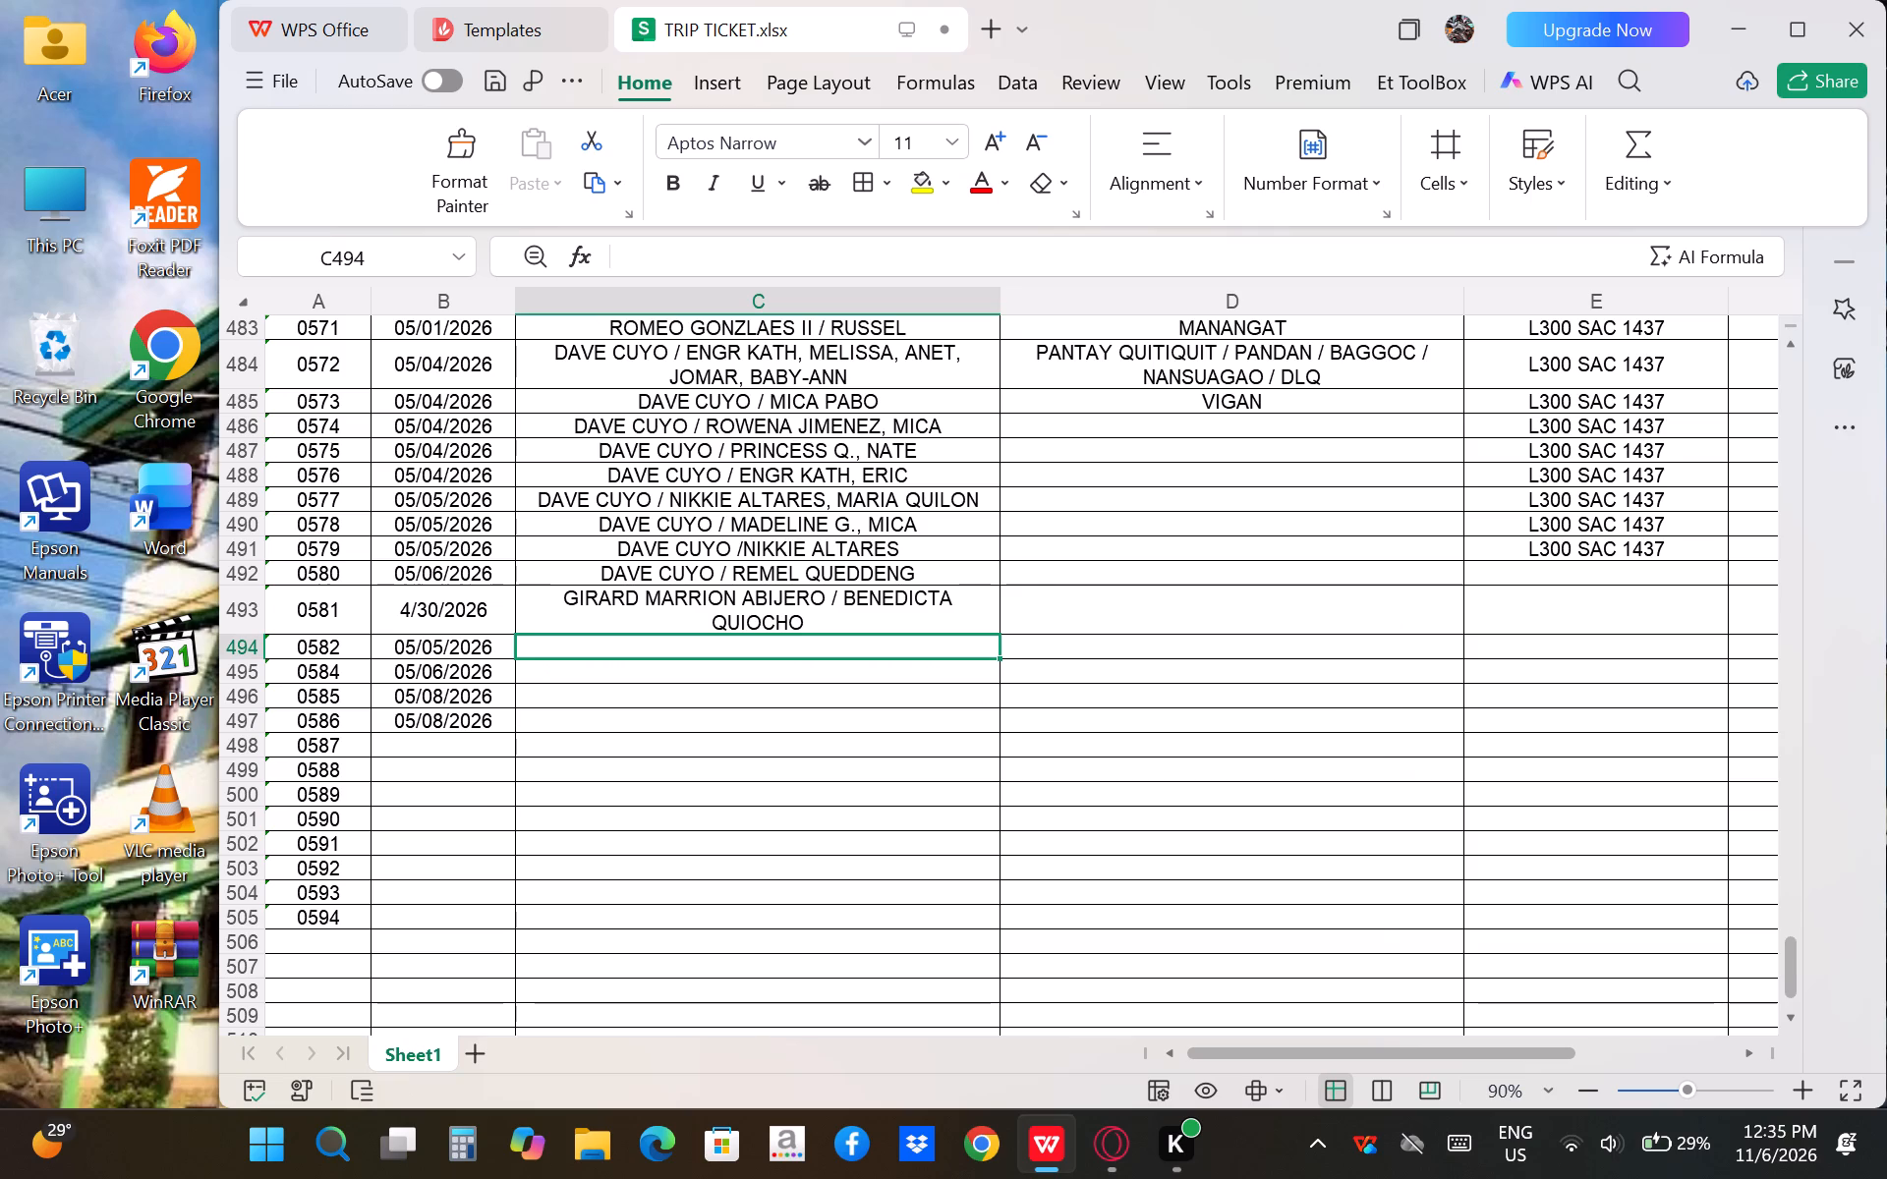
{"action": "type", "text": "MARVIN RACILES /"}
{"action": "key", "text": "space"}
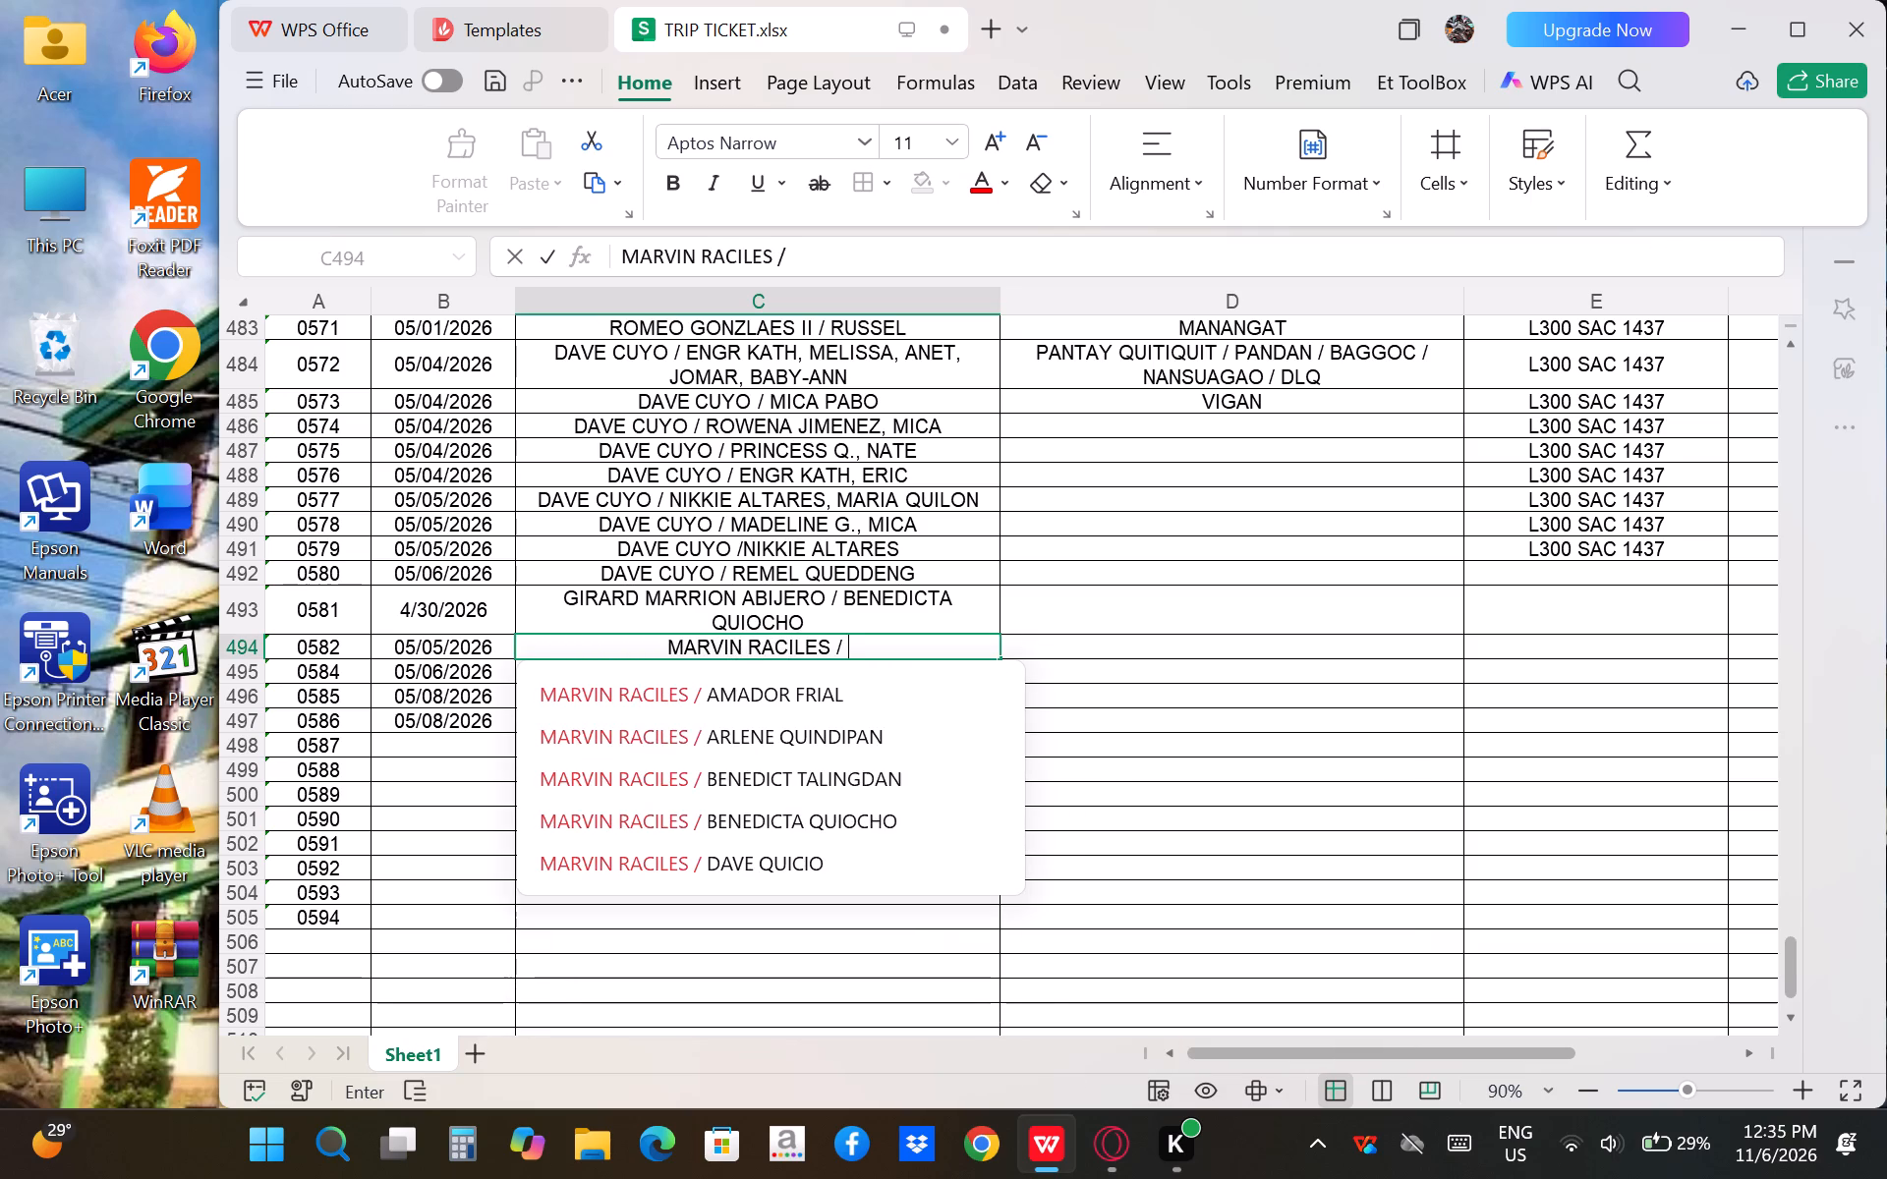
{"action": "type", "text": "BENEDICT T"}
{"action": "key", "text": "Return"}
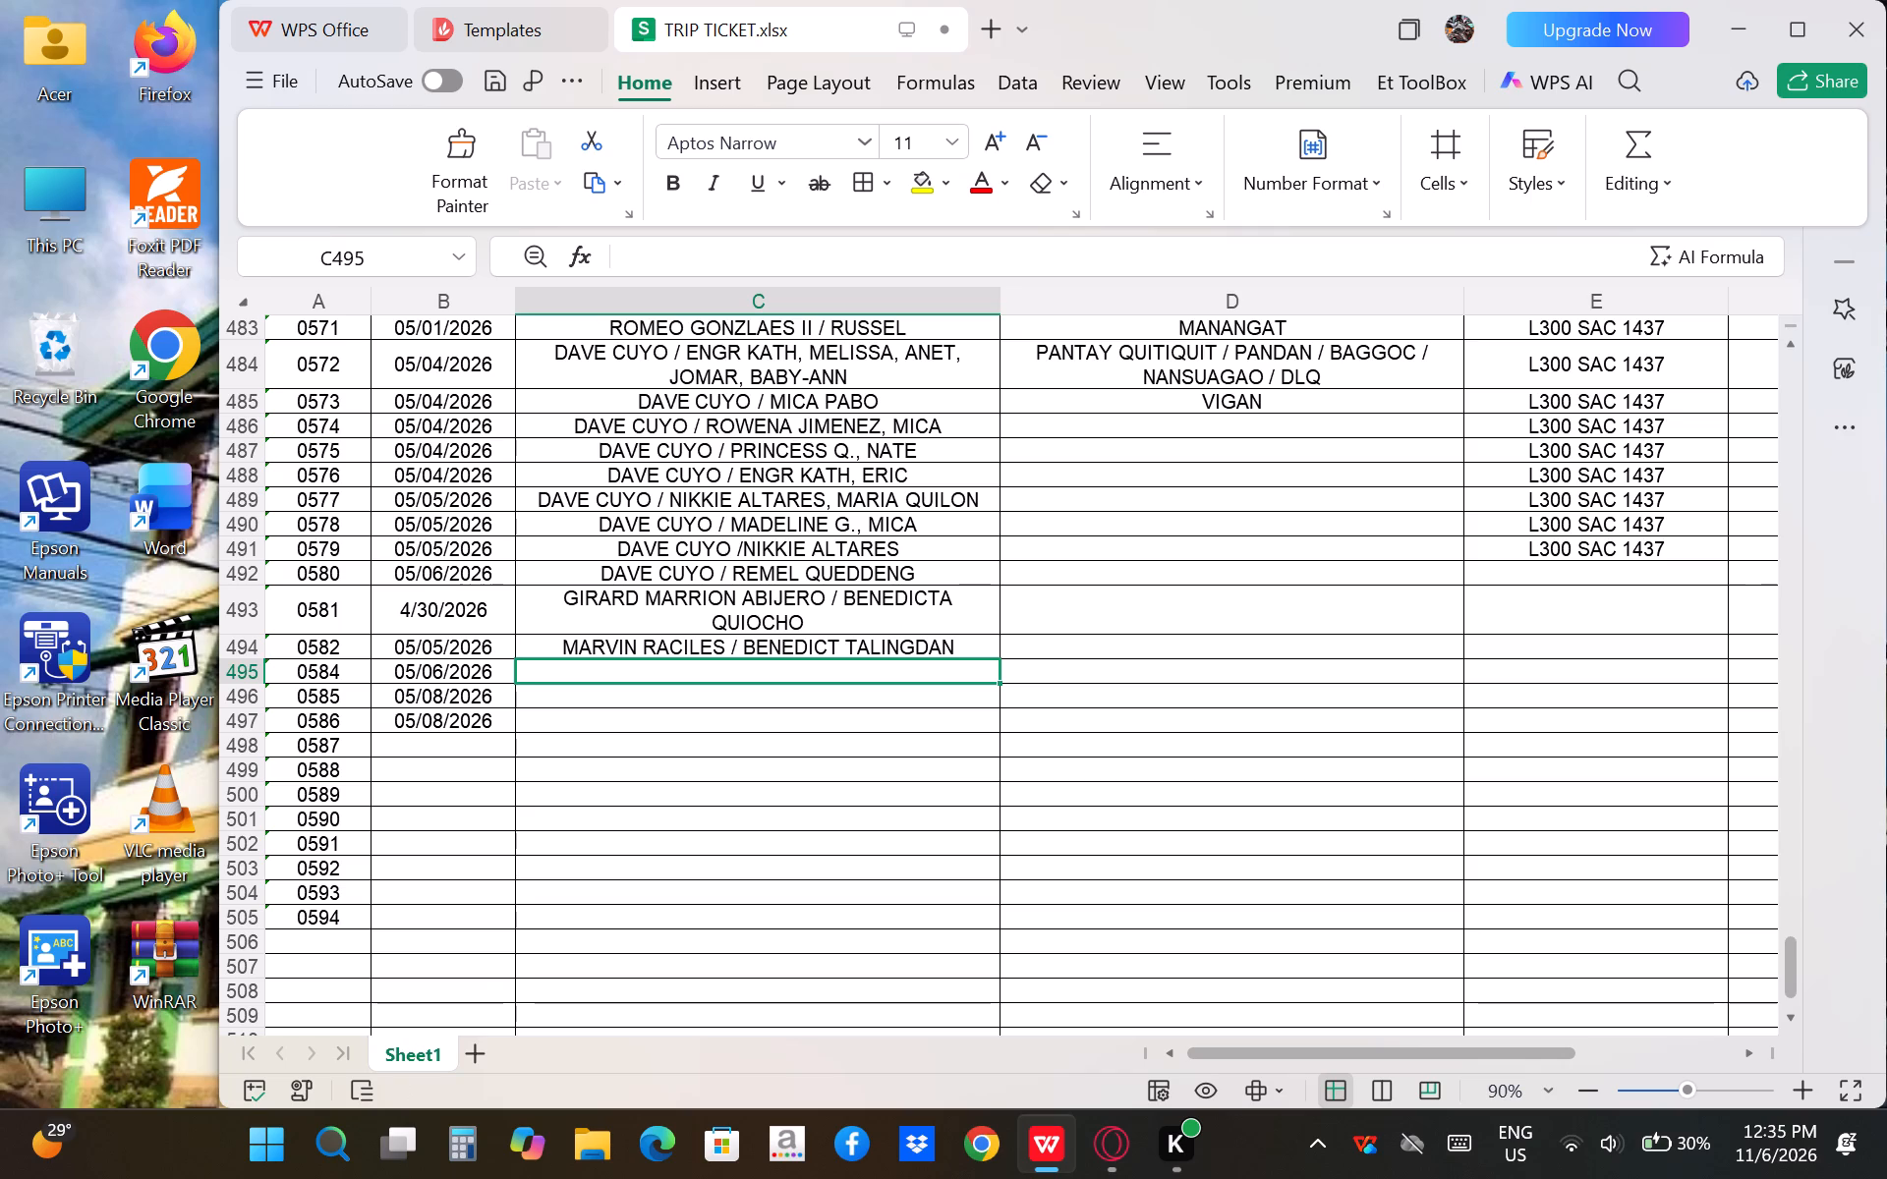
Enter the same driver as in C493 in C495, followed by a slash and passenger Gemma's full name.
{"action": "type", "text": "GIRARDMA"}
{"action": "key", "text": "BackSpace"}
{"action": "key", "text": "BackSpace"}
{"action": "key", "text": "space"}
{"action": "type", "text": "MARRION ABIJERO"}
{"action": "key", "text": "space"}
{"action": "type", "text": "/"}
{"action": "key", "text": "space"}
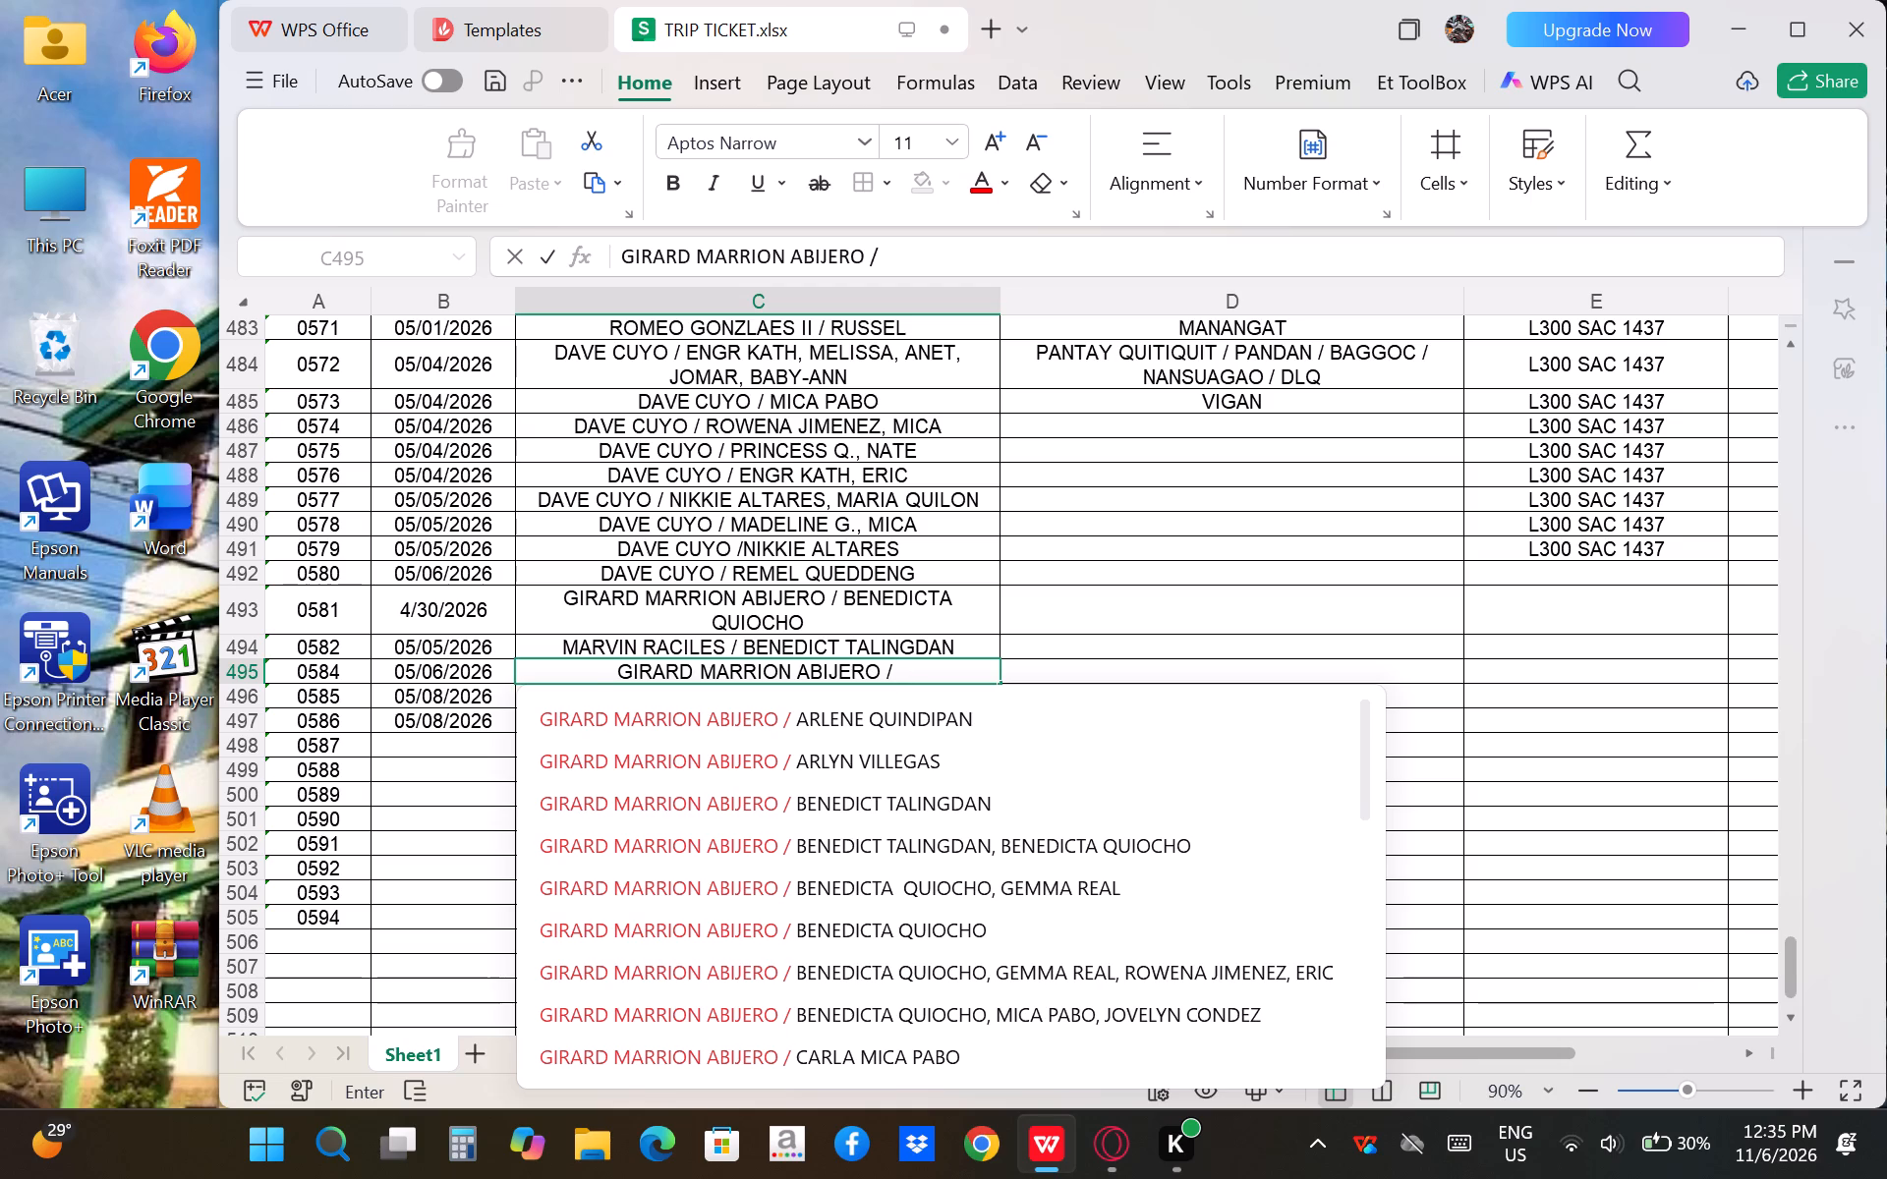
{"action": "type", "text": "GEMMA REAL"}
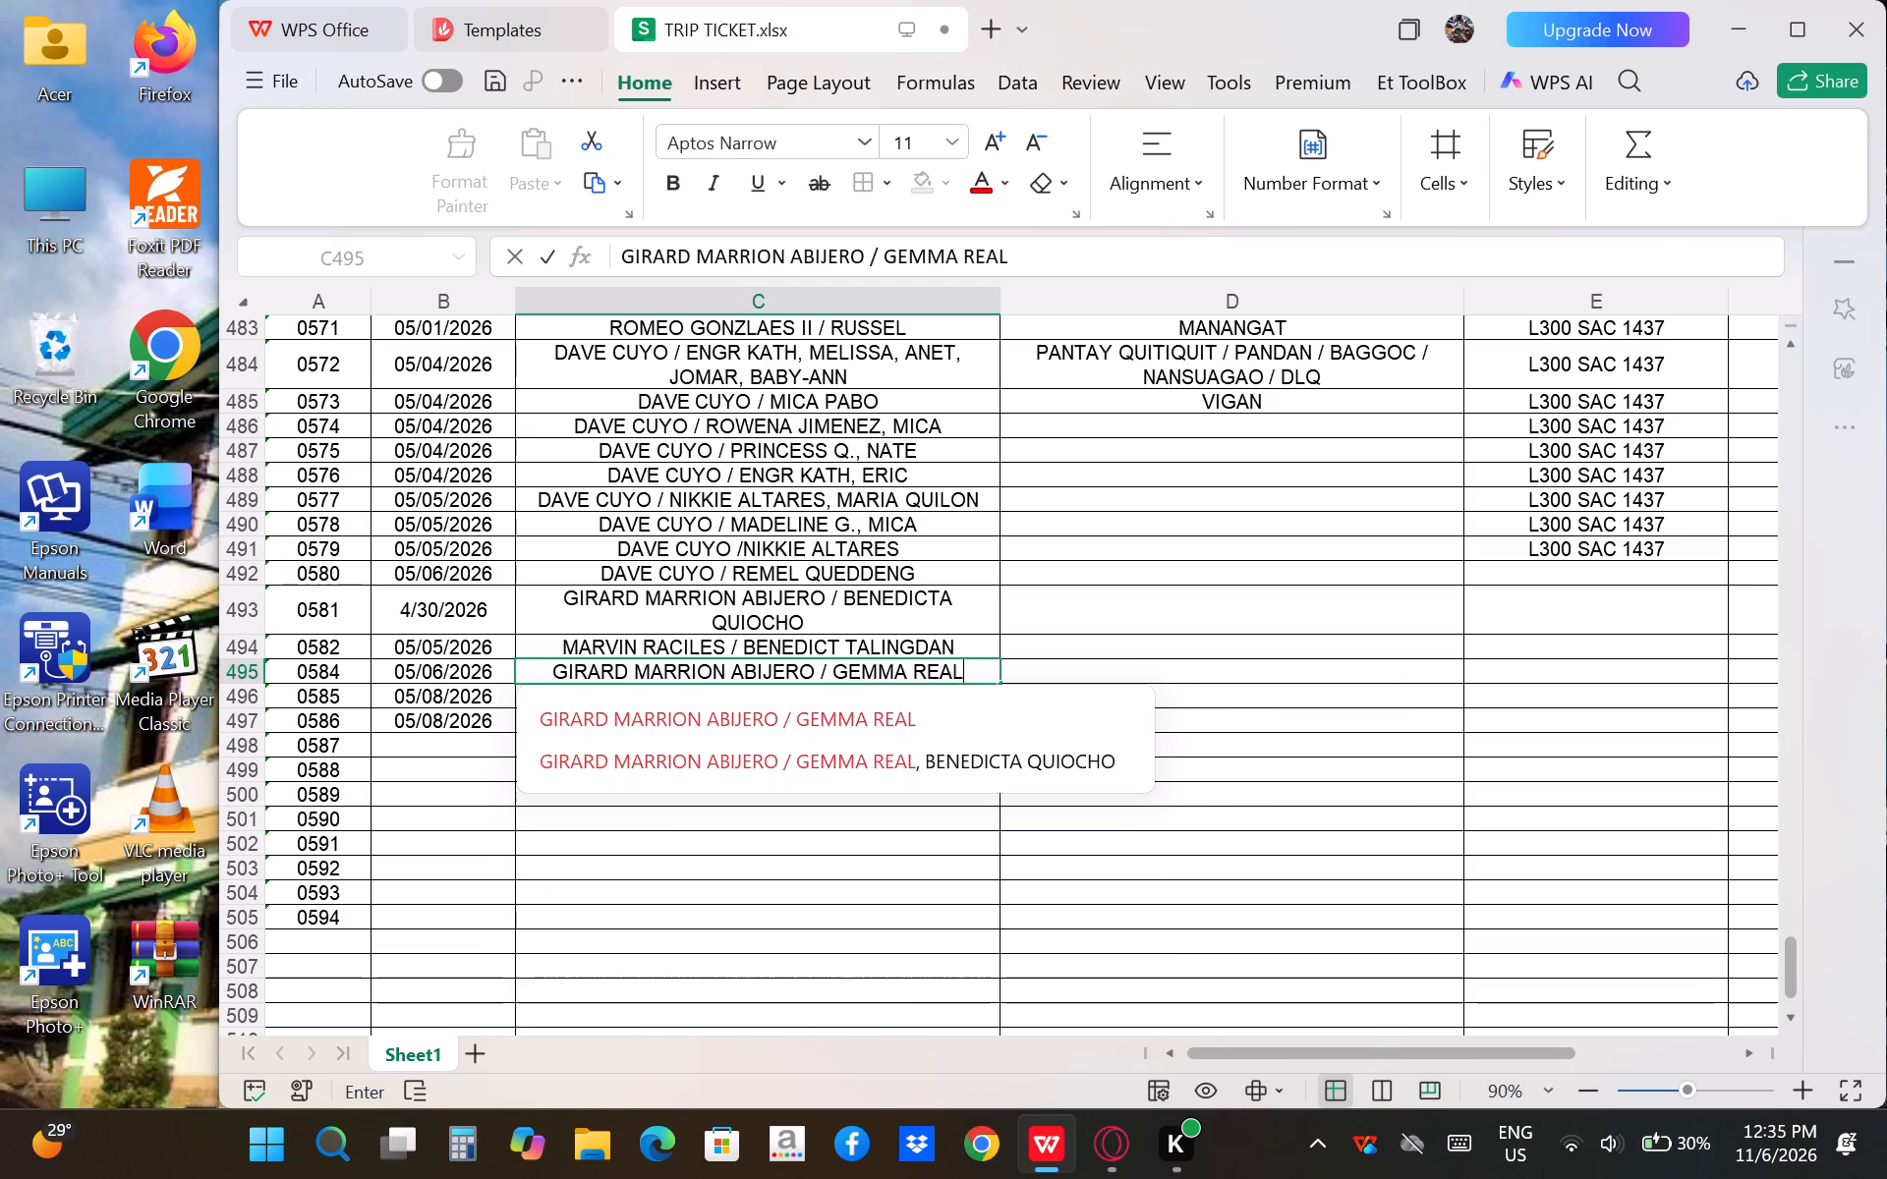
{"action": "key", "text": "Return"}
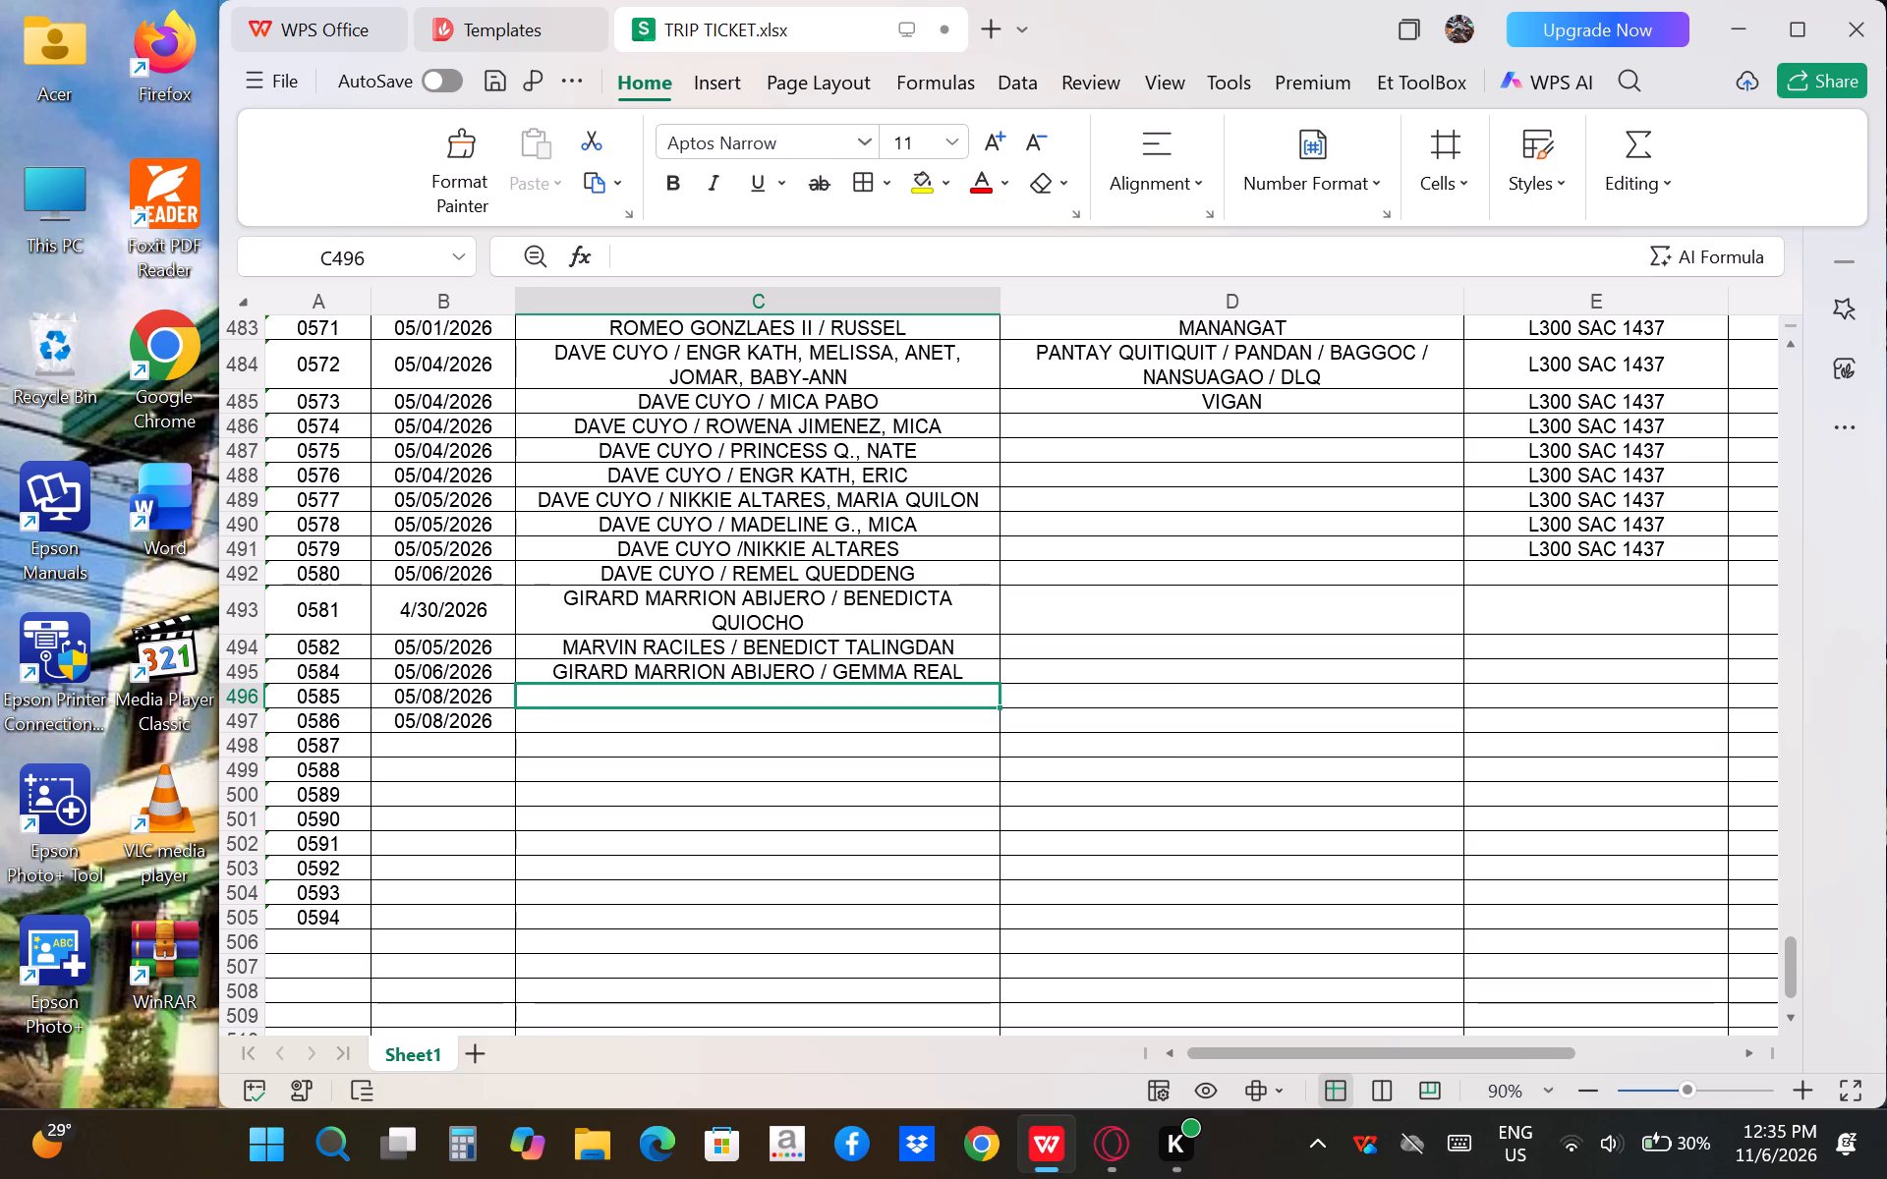
Copy the driver and passenger entry from C495 into C496 for ticket 0585.
{"action": "left_click", "coordinate": [824, 661]}
{"action": "key", "text": "ctrl+c"}
{"action": "left_click", "coordinate": [801, 690]}
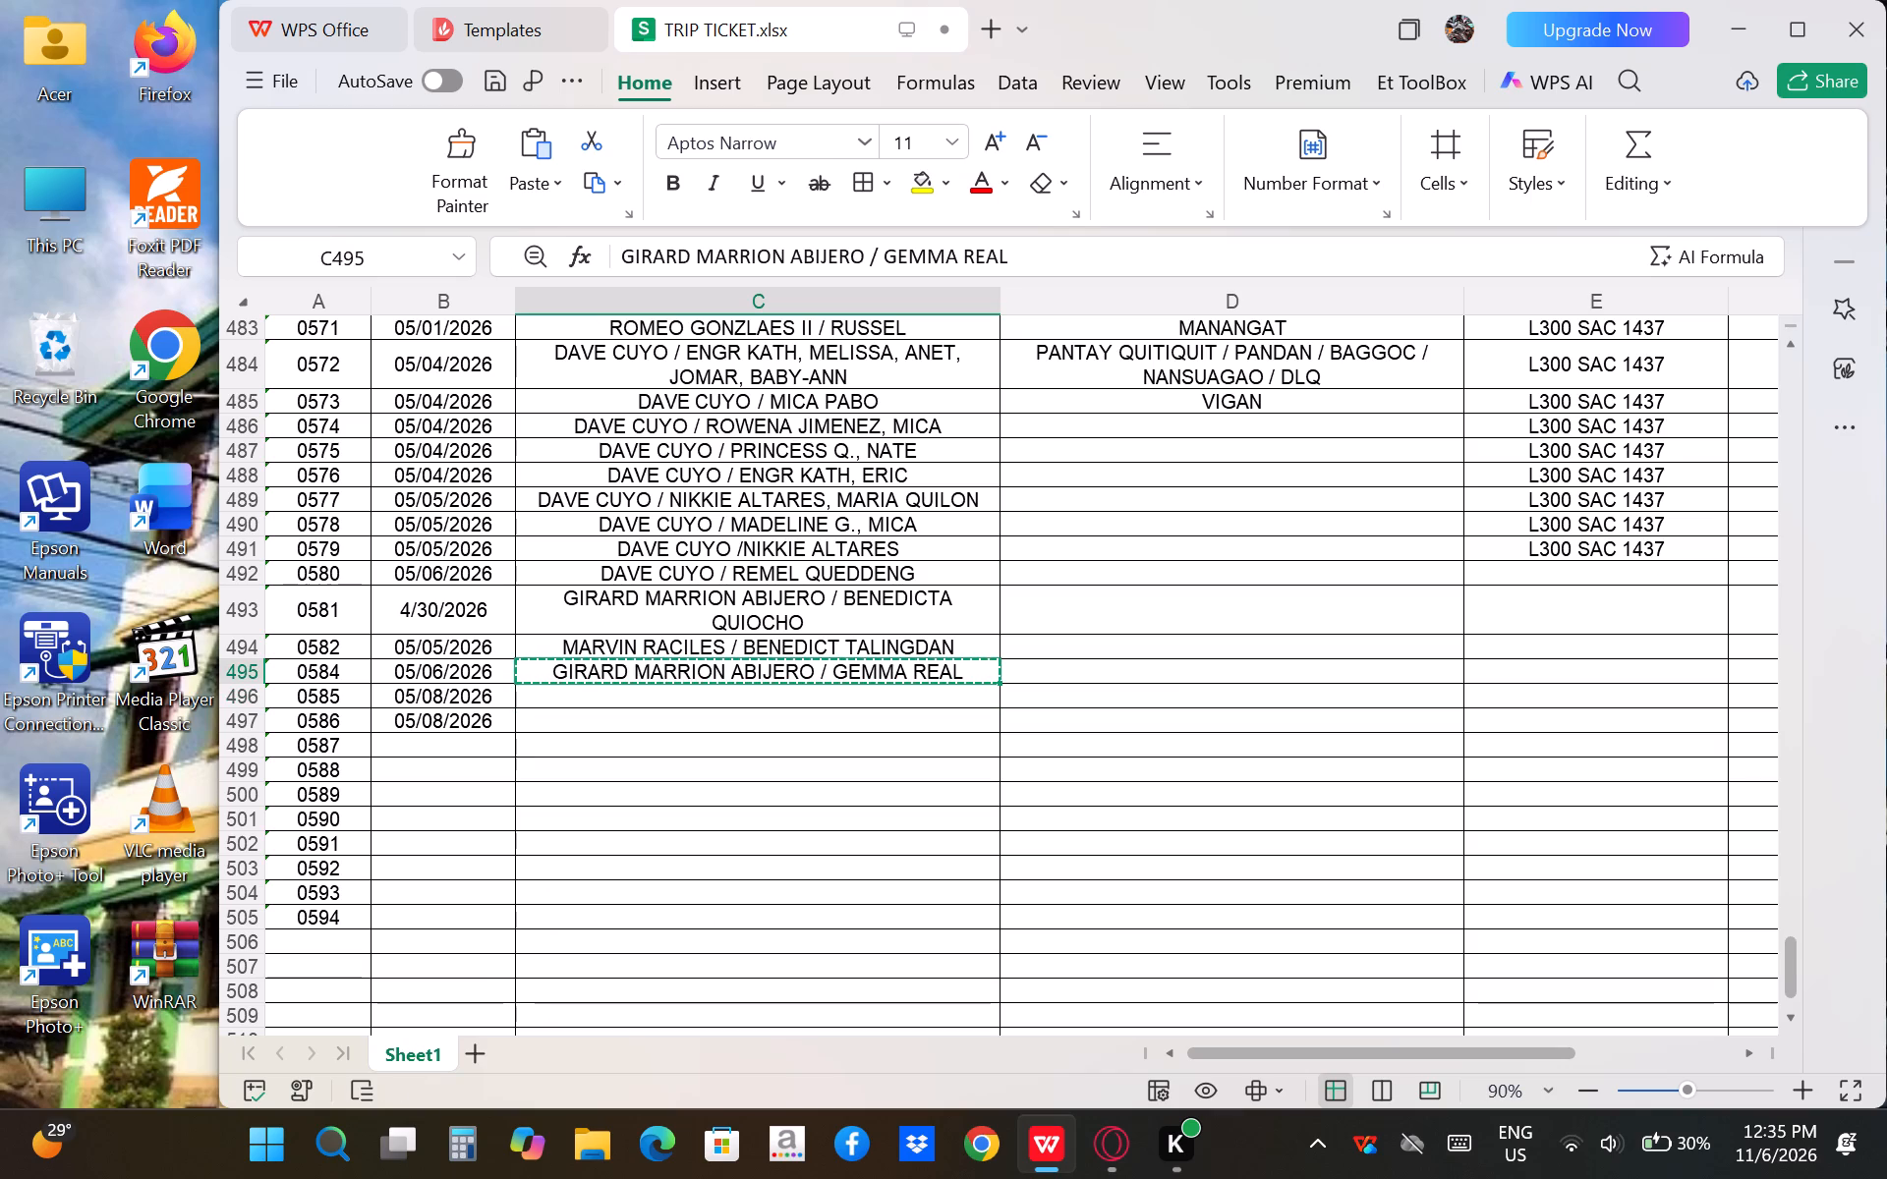
{"action": "left_click", "coordinate": [799, 702]}
{"action": "key", "text": "Return"}
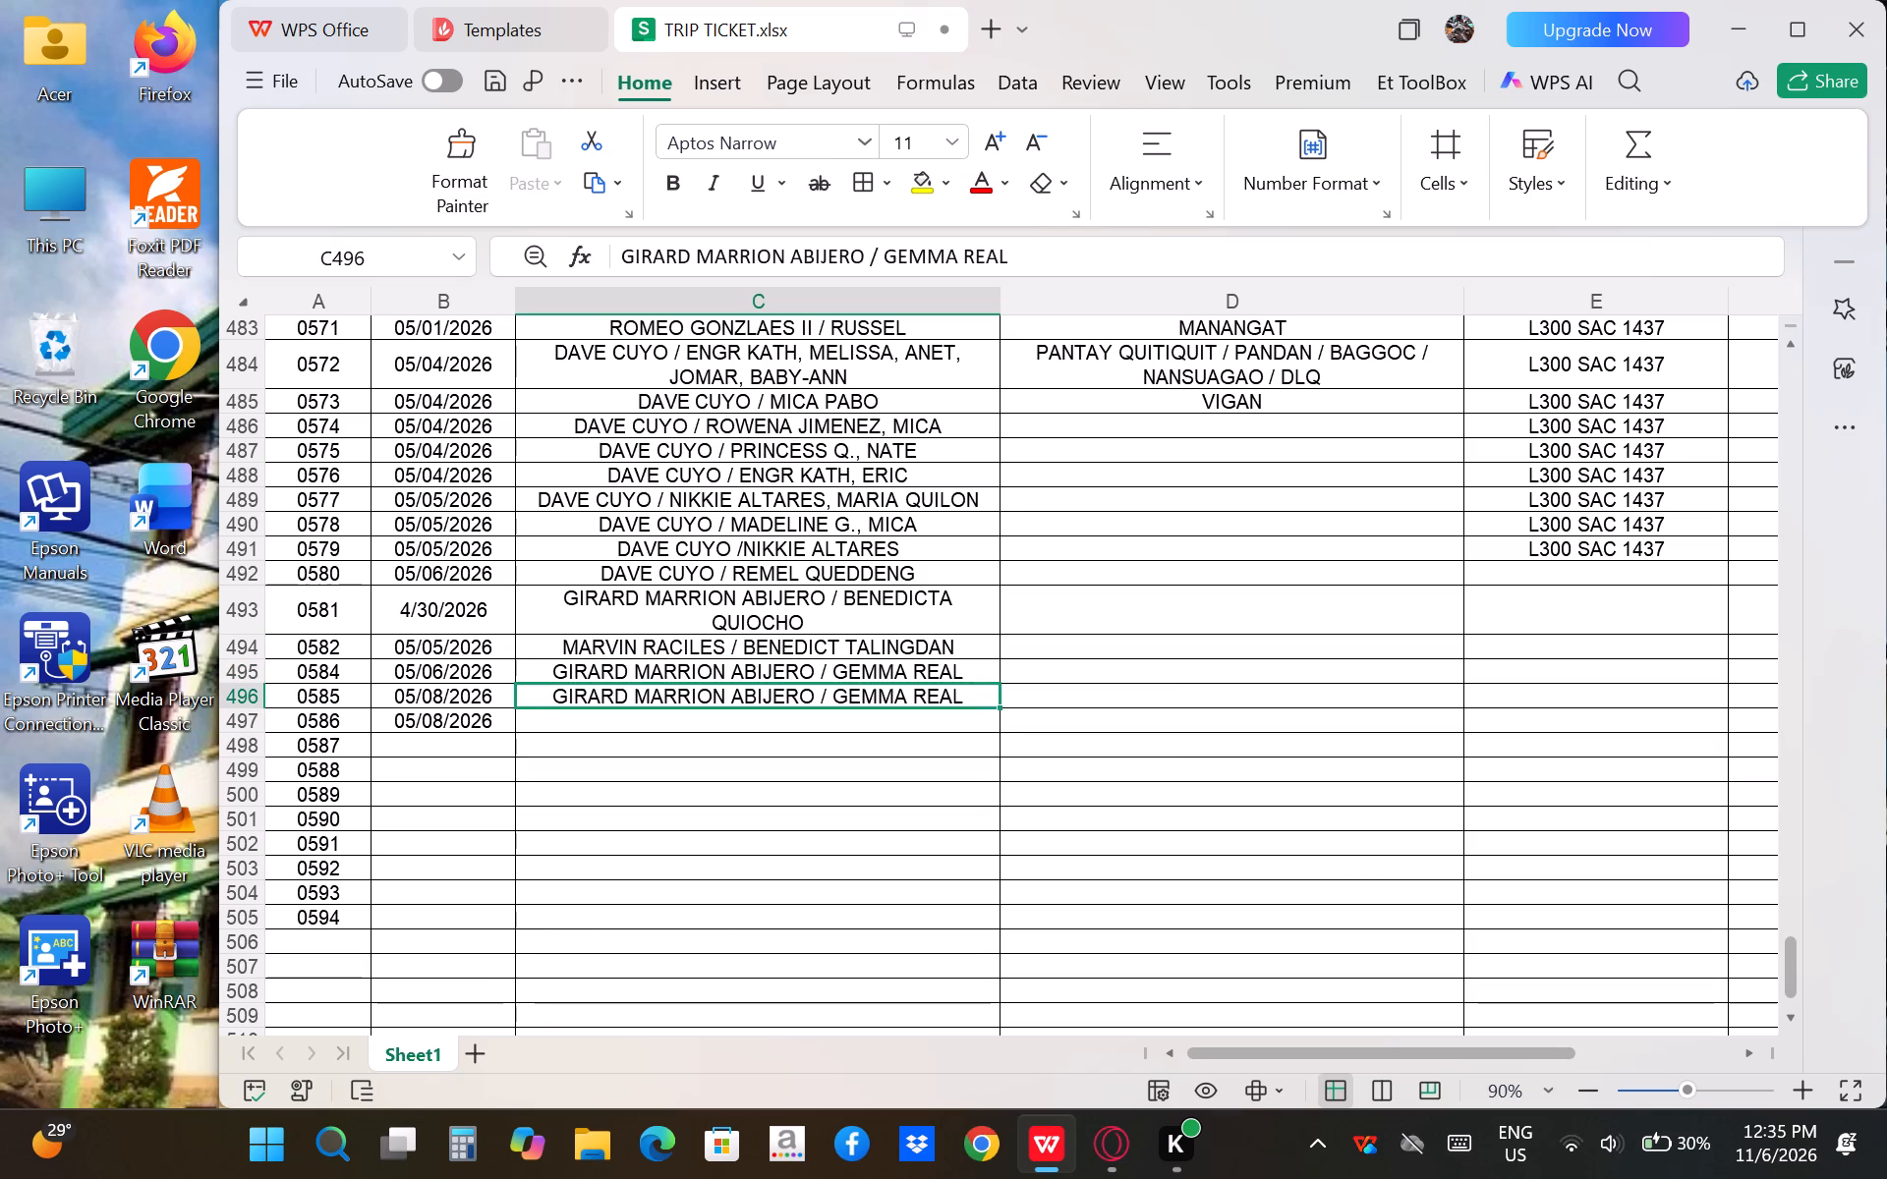
{"action": "left_click", "coordinate": [788, 730]}
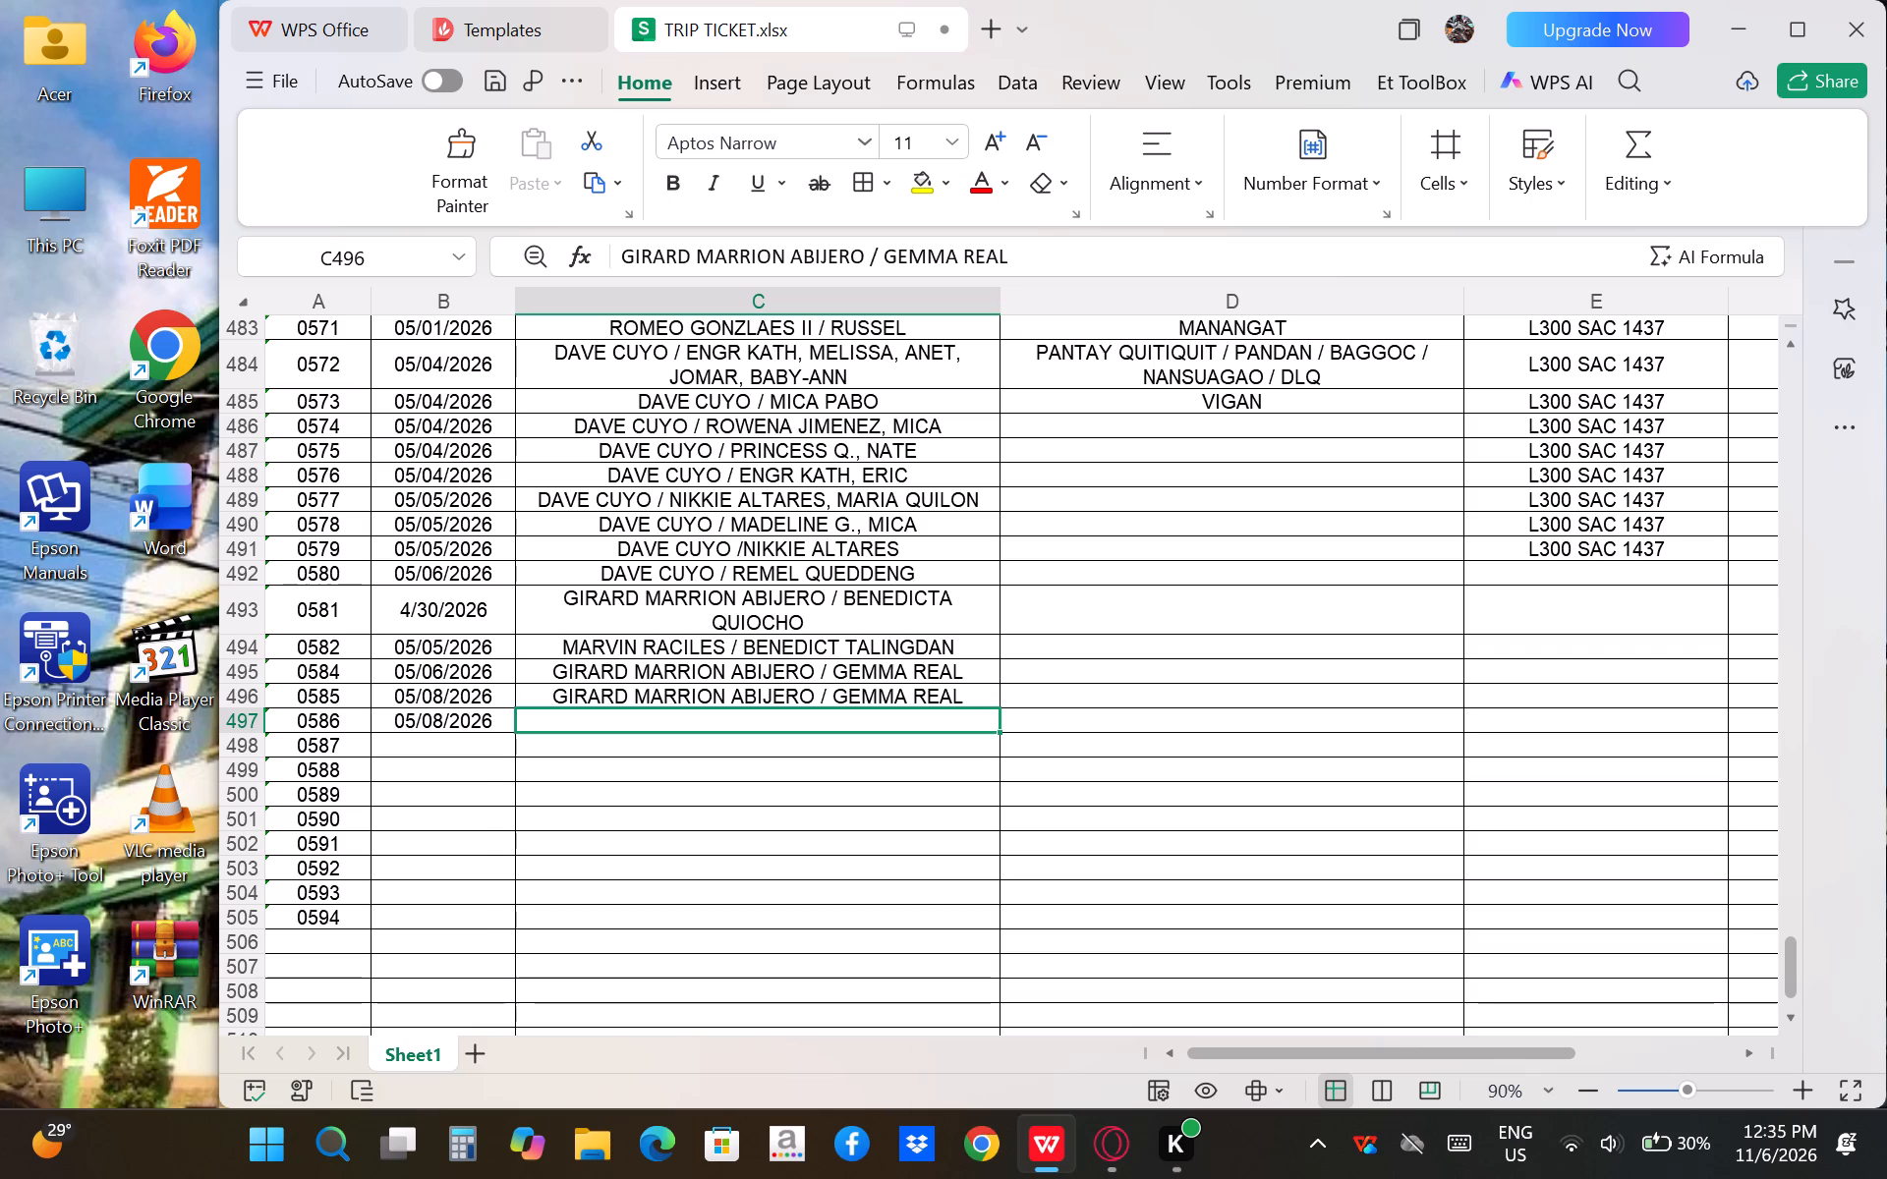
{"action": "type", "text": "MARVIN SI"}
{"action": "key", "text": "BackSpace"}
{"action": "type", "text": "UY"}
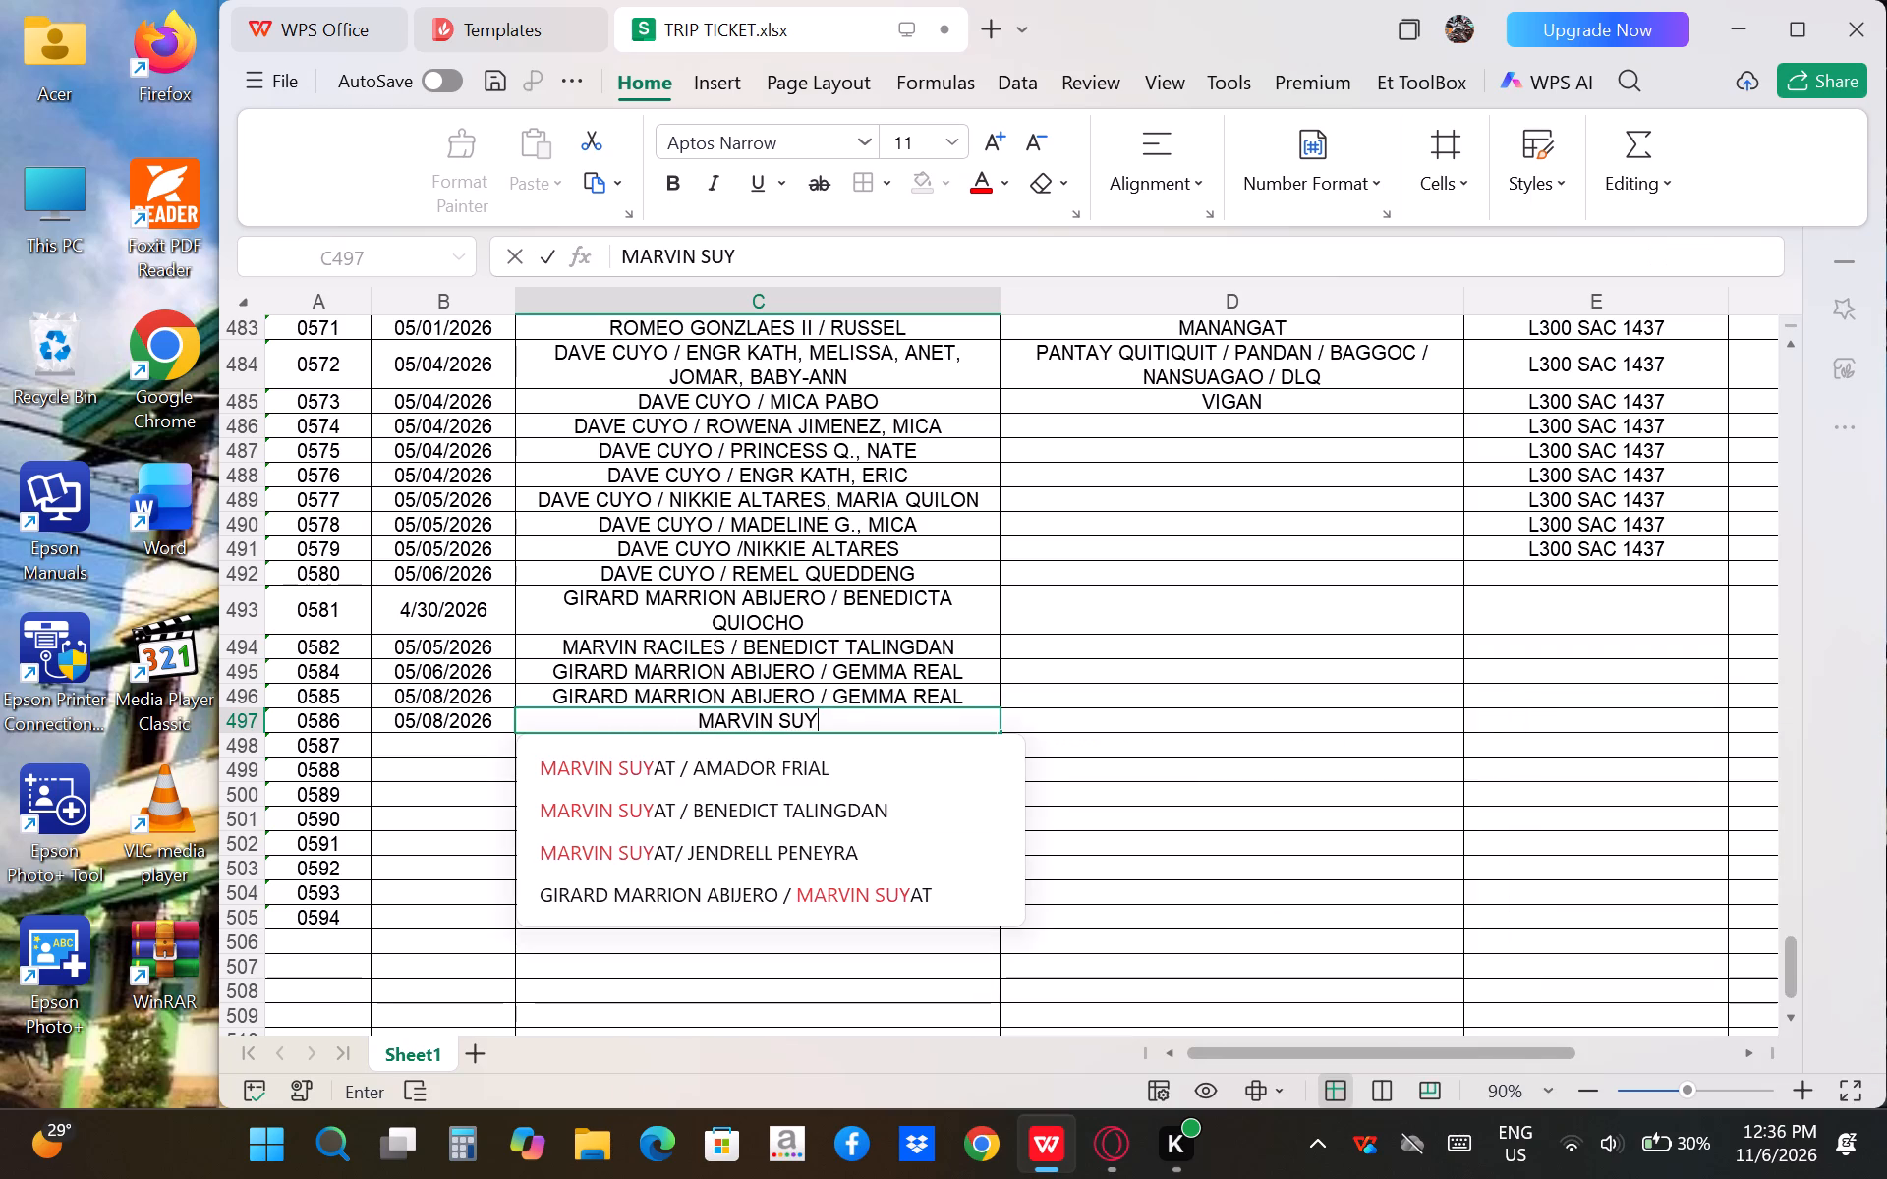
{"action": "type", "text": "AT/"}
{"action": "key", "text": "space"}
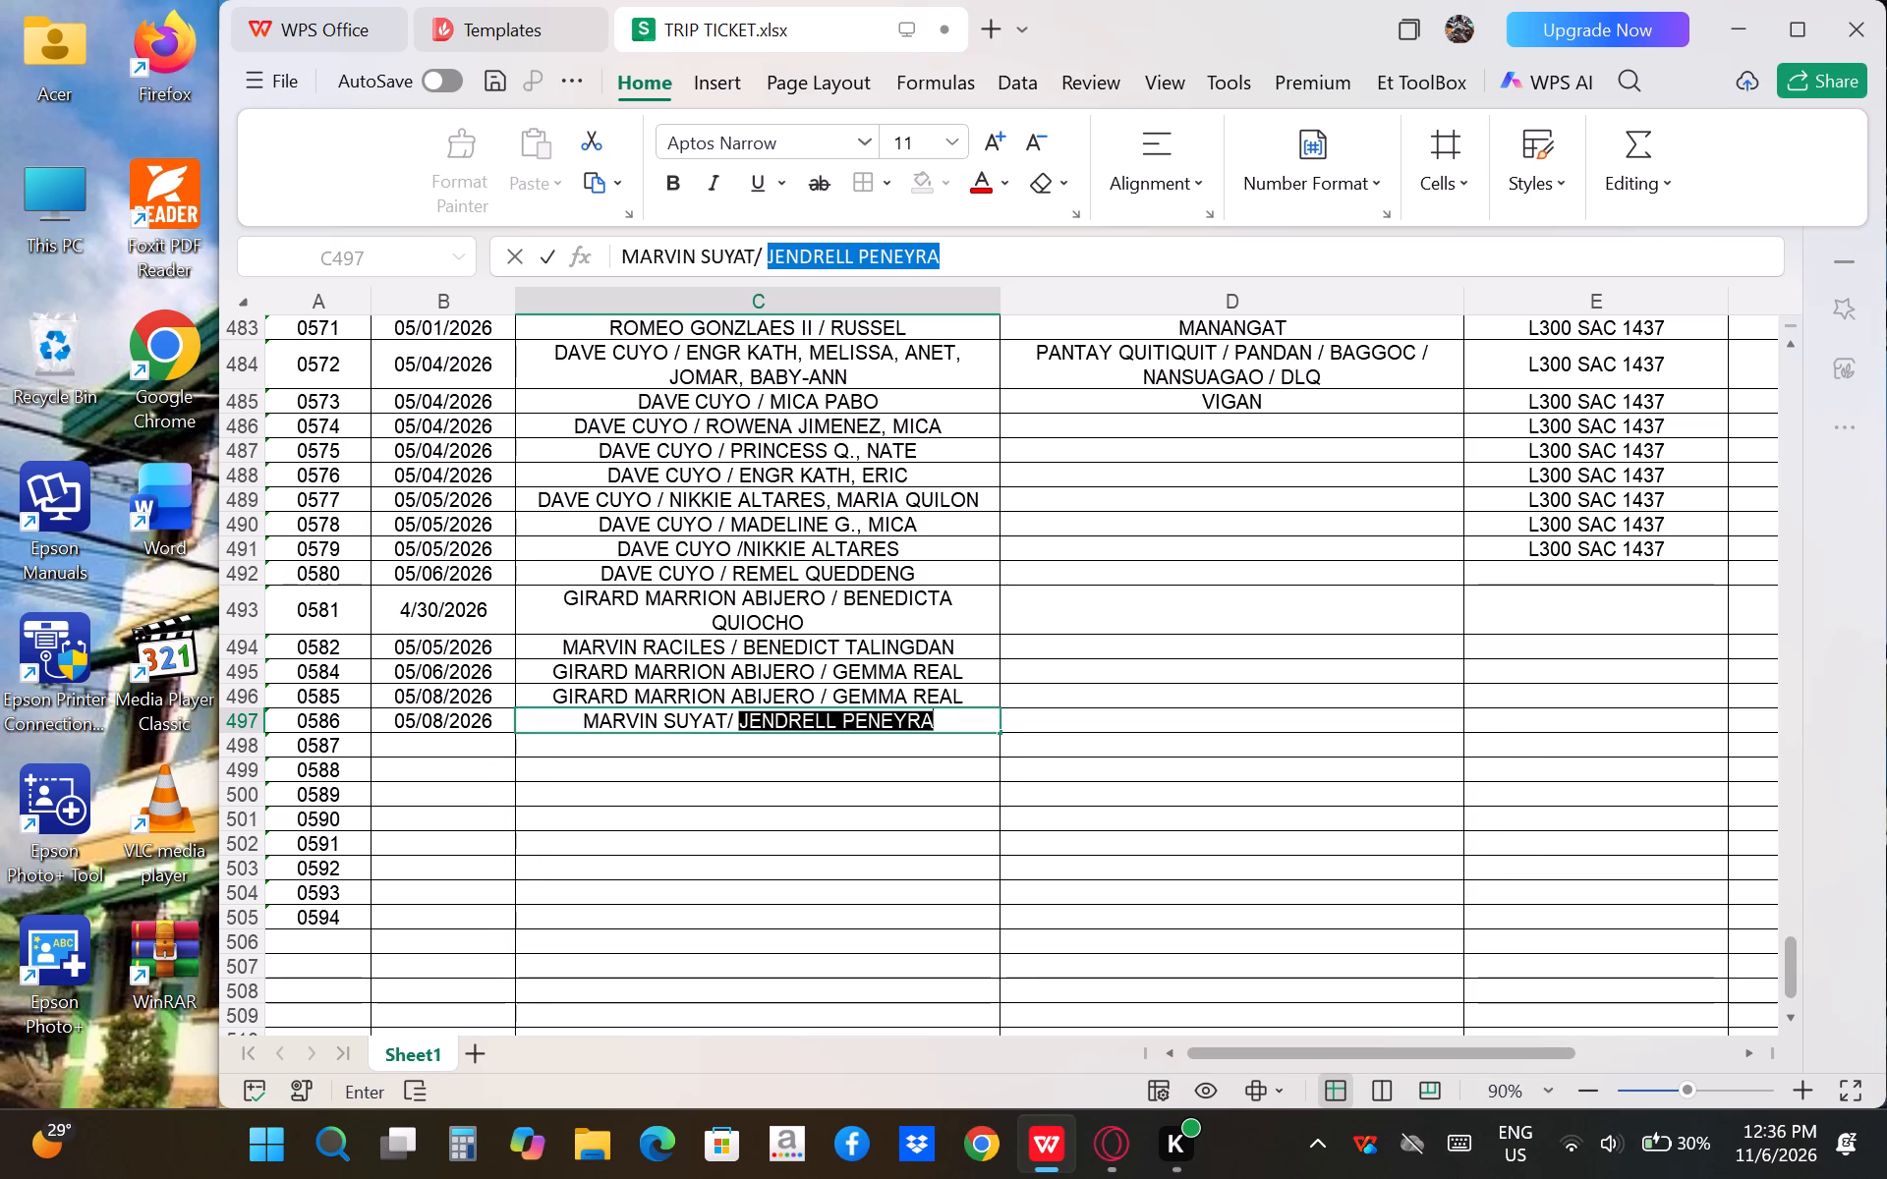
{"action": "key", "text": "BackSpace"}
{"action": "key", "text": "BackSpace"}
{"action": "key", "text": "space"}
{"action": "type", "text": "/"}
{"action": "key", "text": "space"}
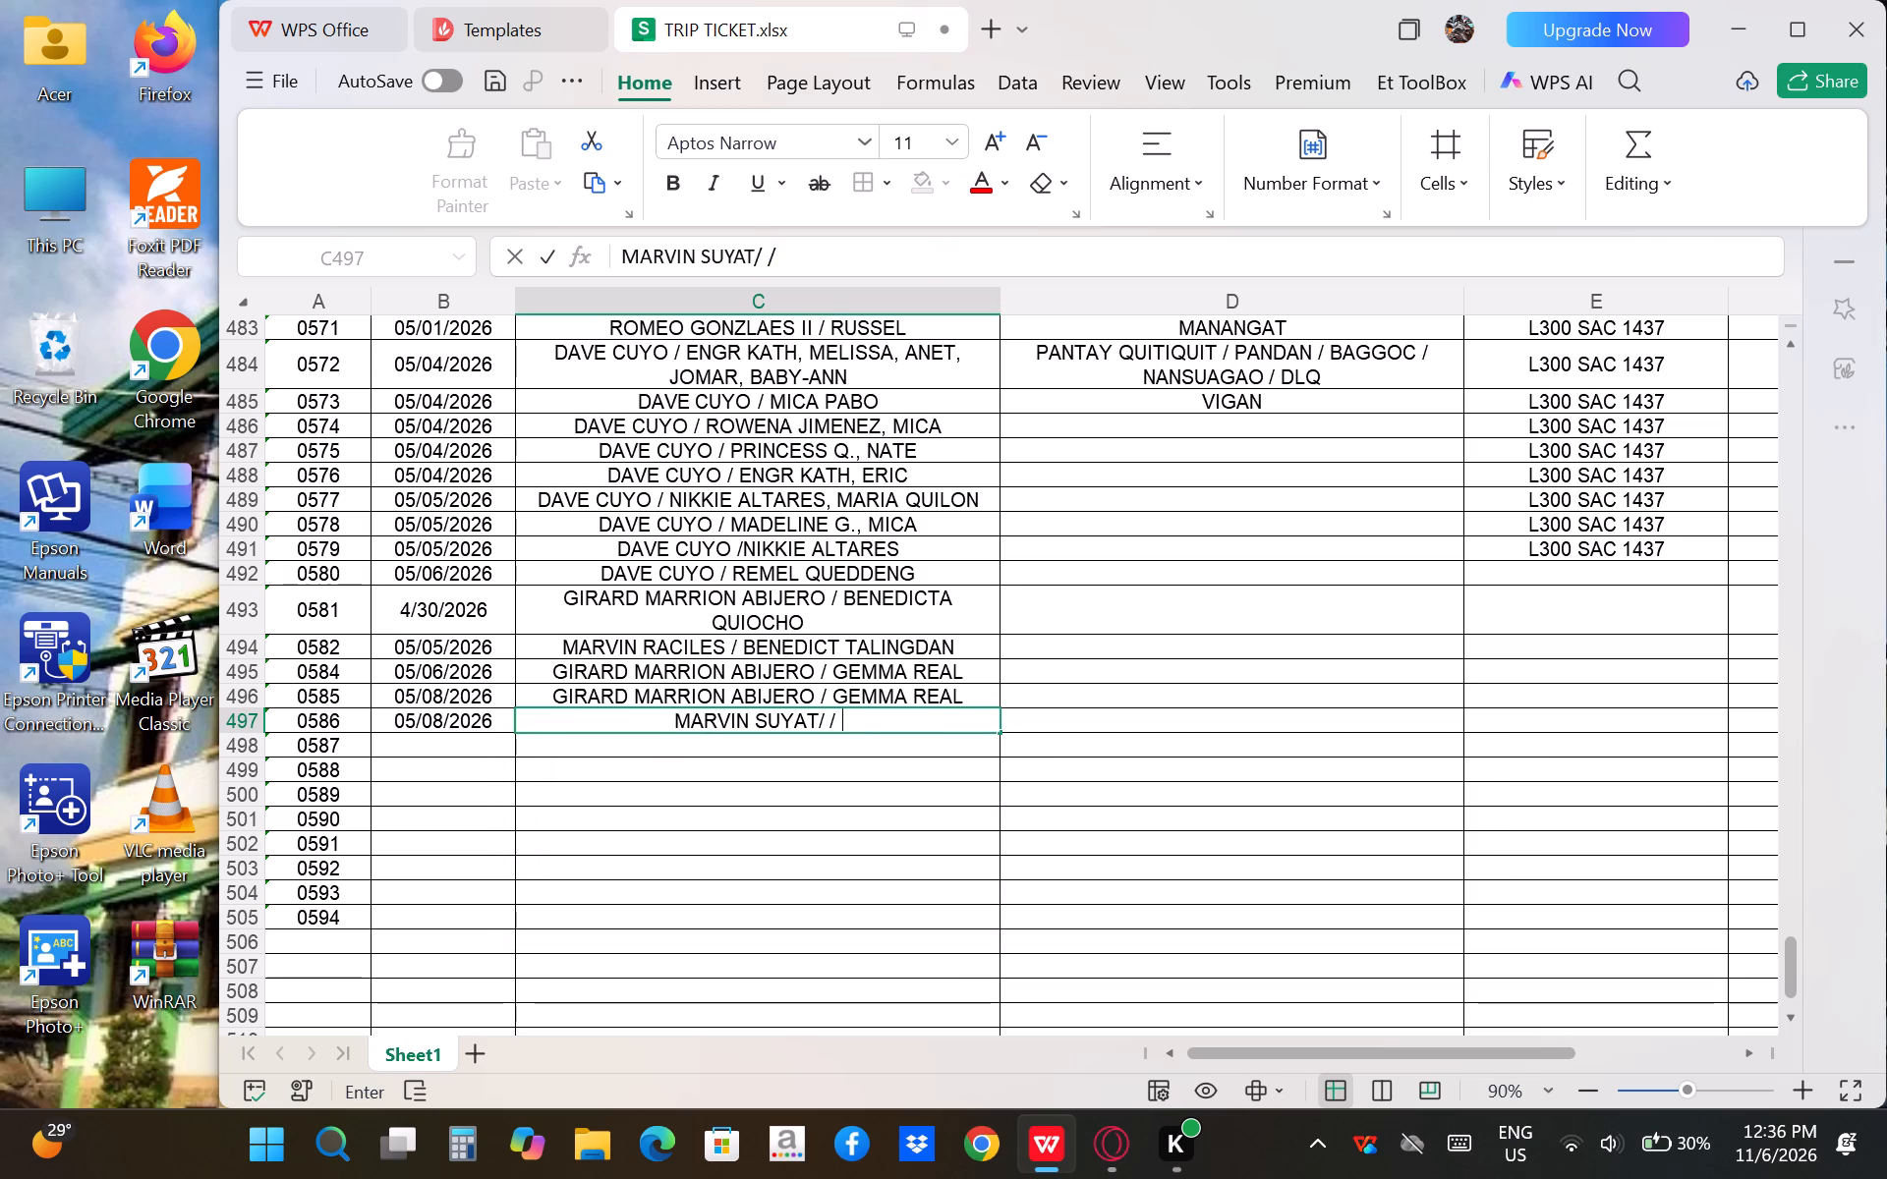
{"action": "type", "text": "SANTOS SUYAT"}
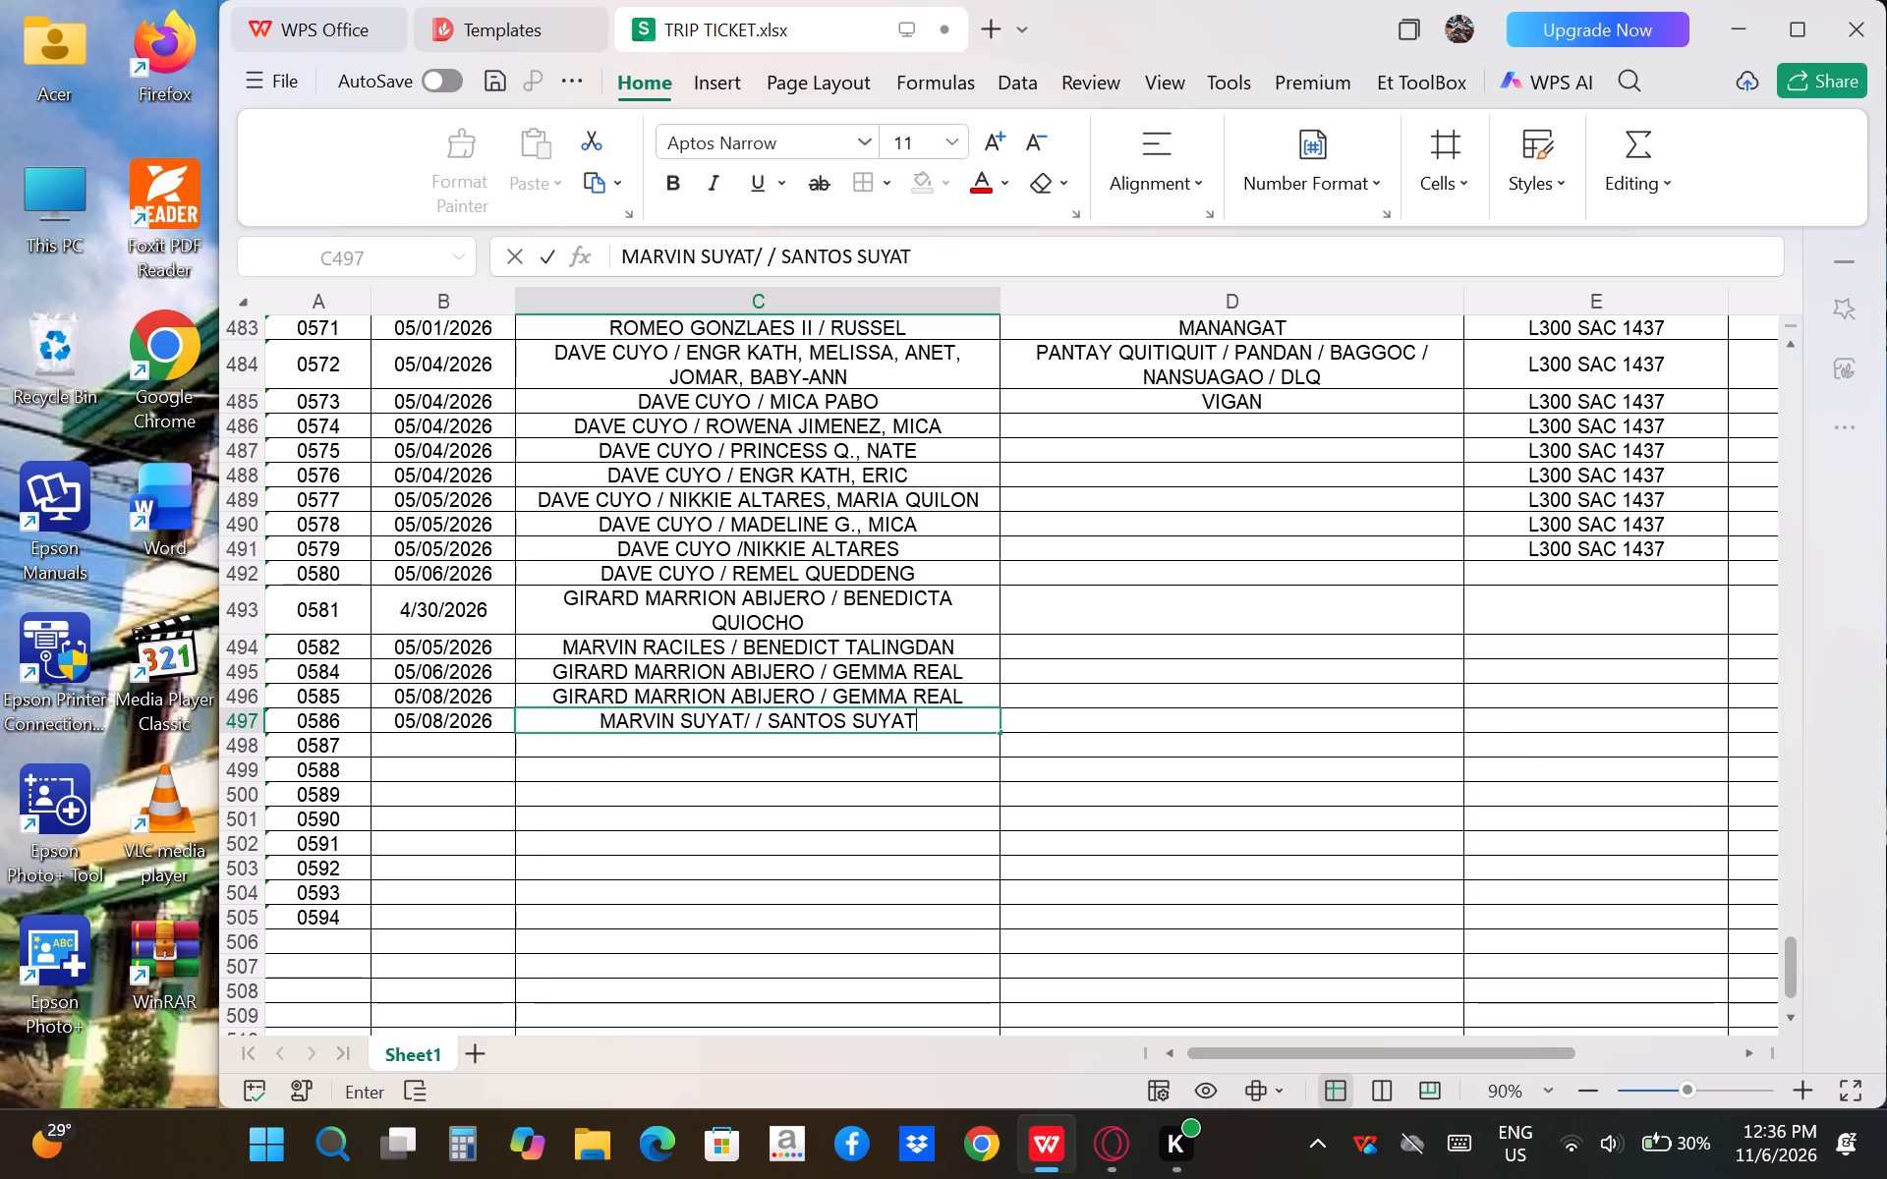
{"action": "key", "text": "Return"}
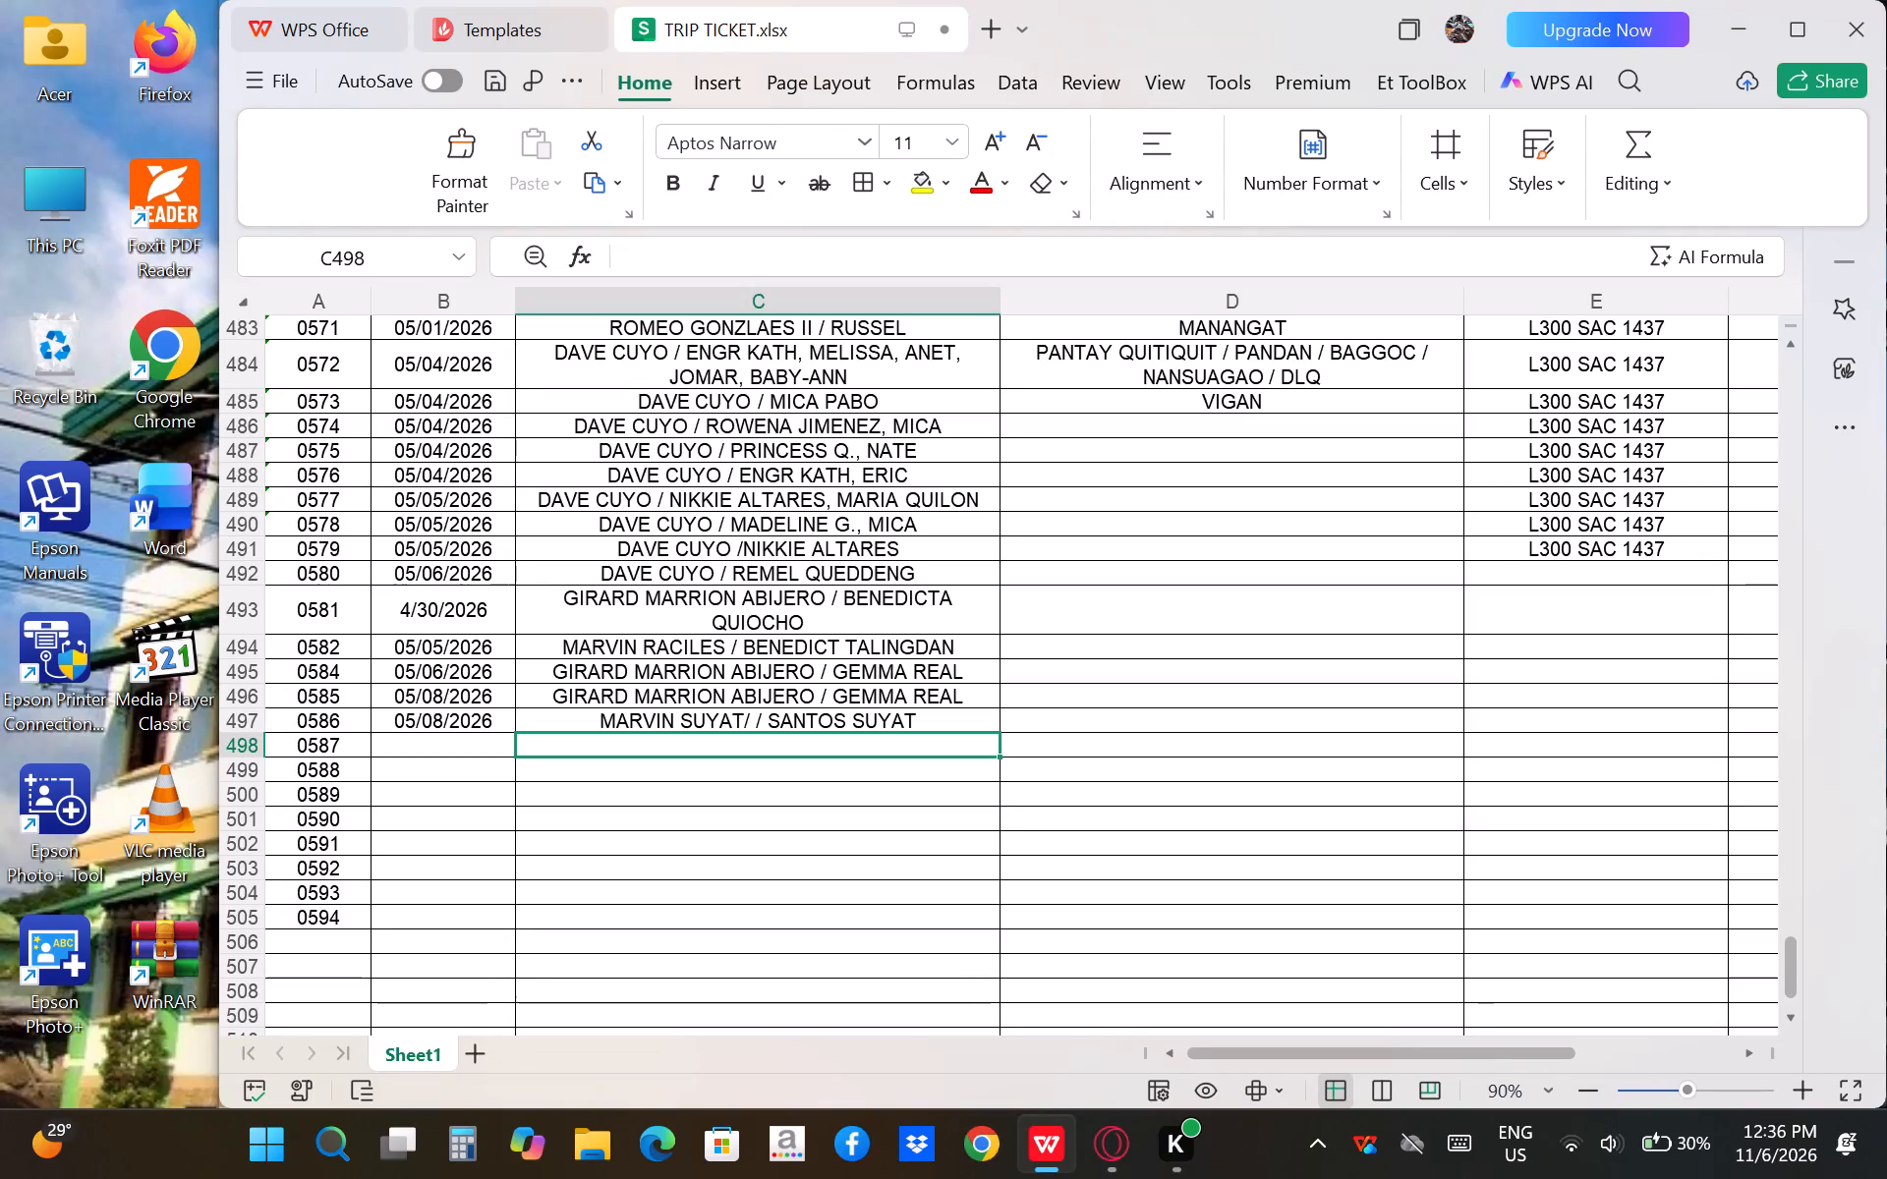
Enter the dates 5/12/2026, 5/13/2026, 5/14/2026 and 5/11/2026 in B498 through B501 for tickets 0587 to 0590.
{"action": "left_click", "coordinate": [490, 740]}
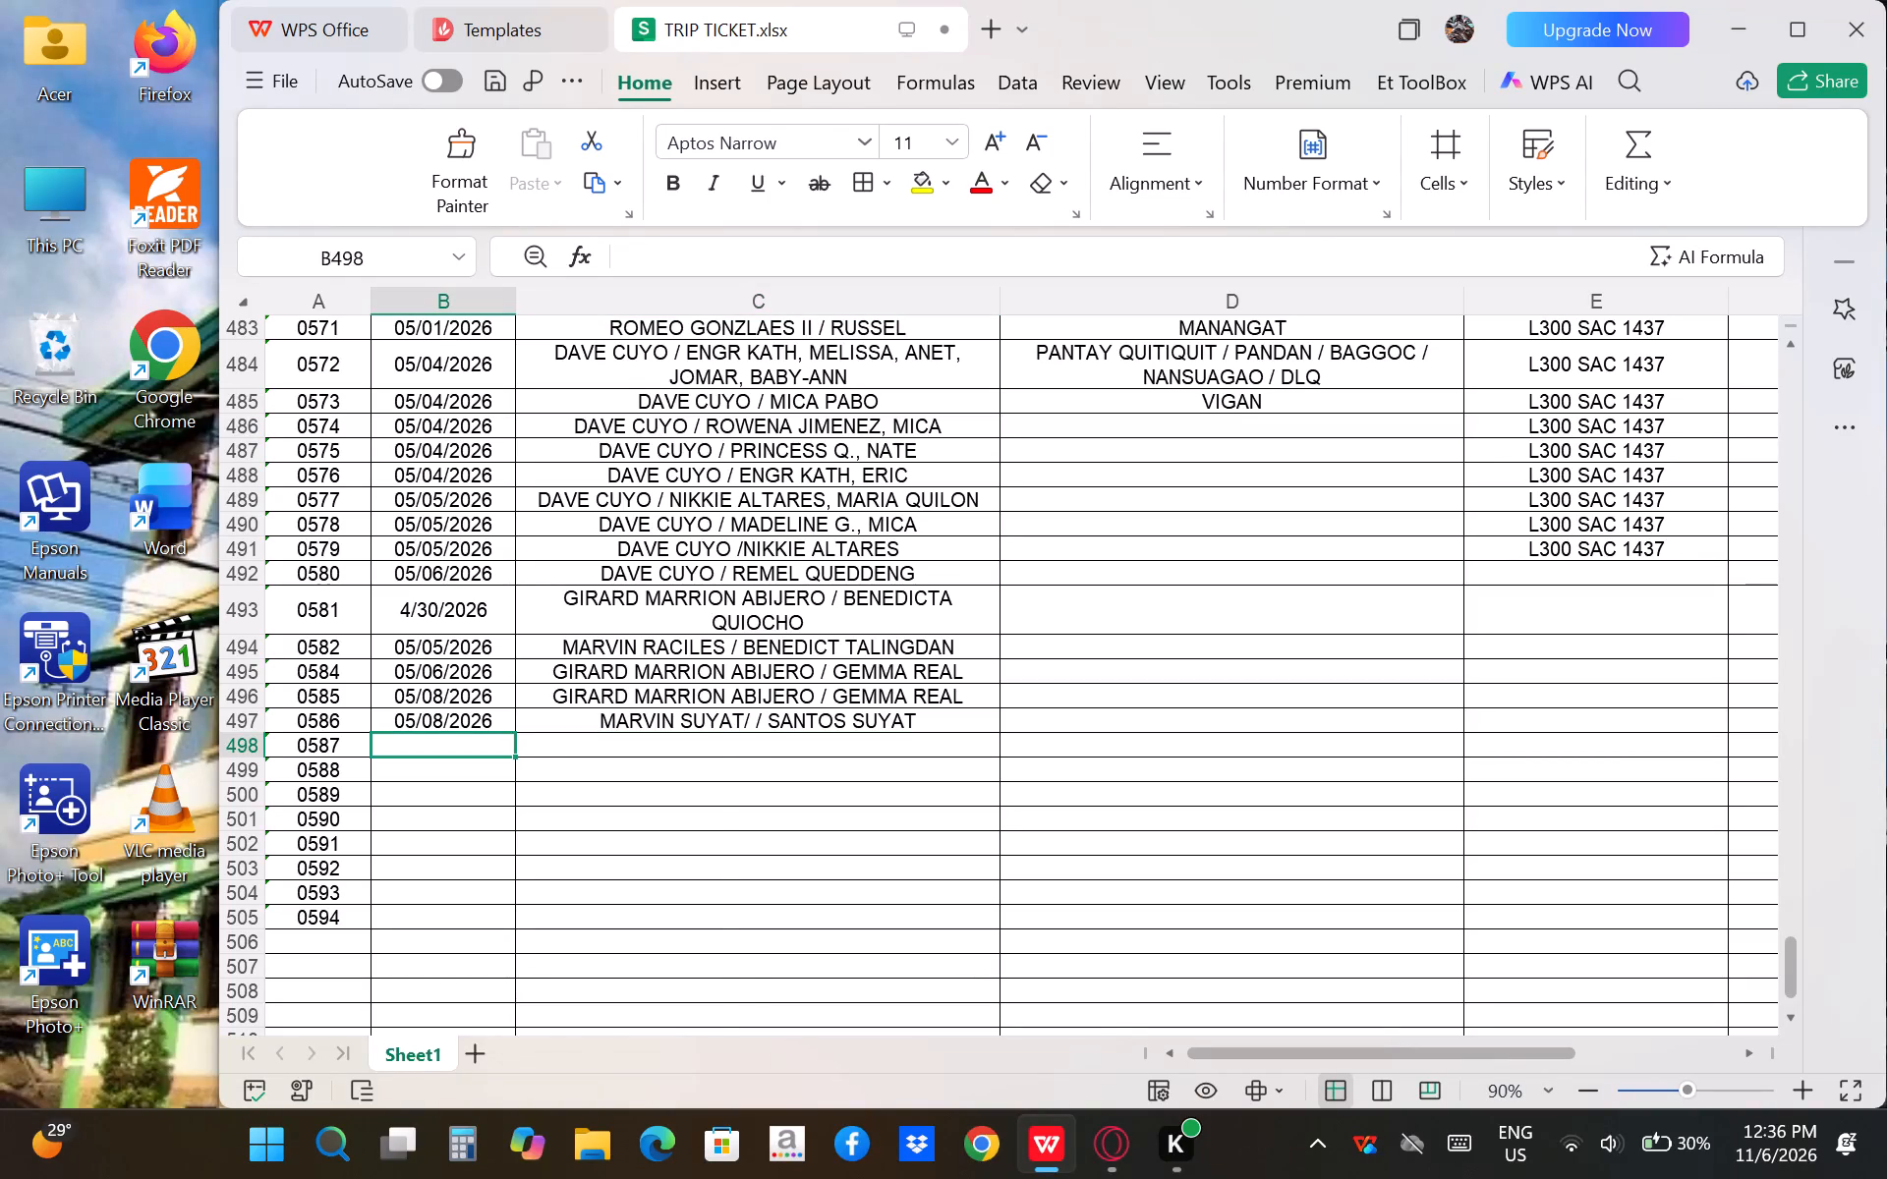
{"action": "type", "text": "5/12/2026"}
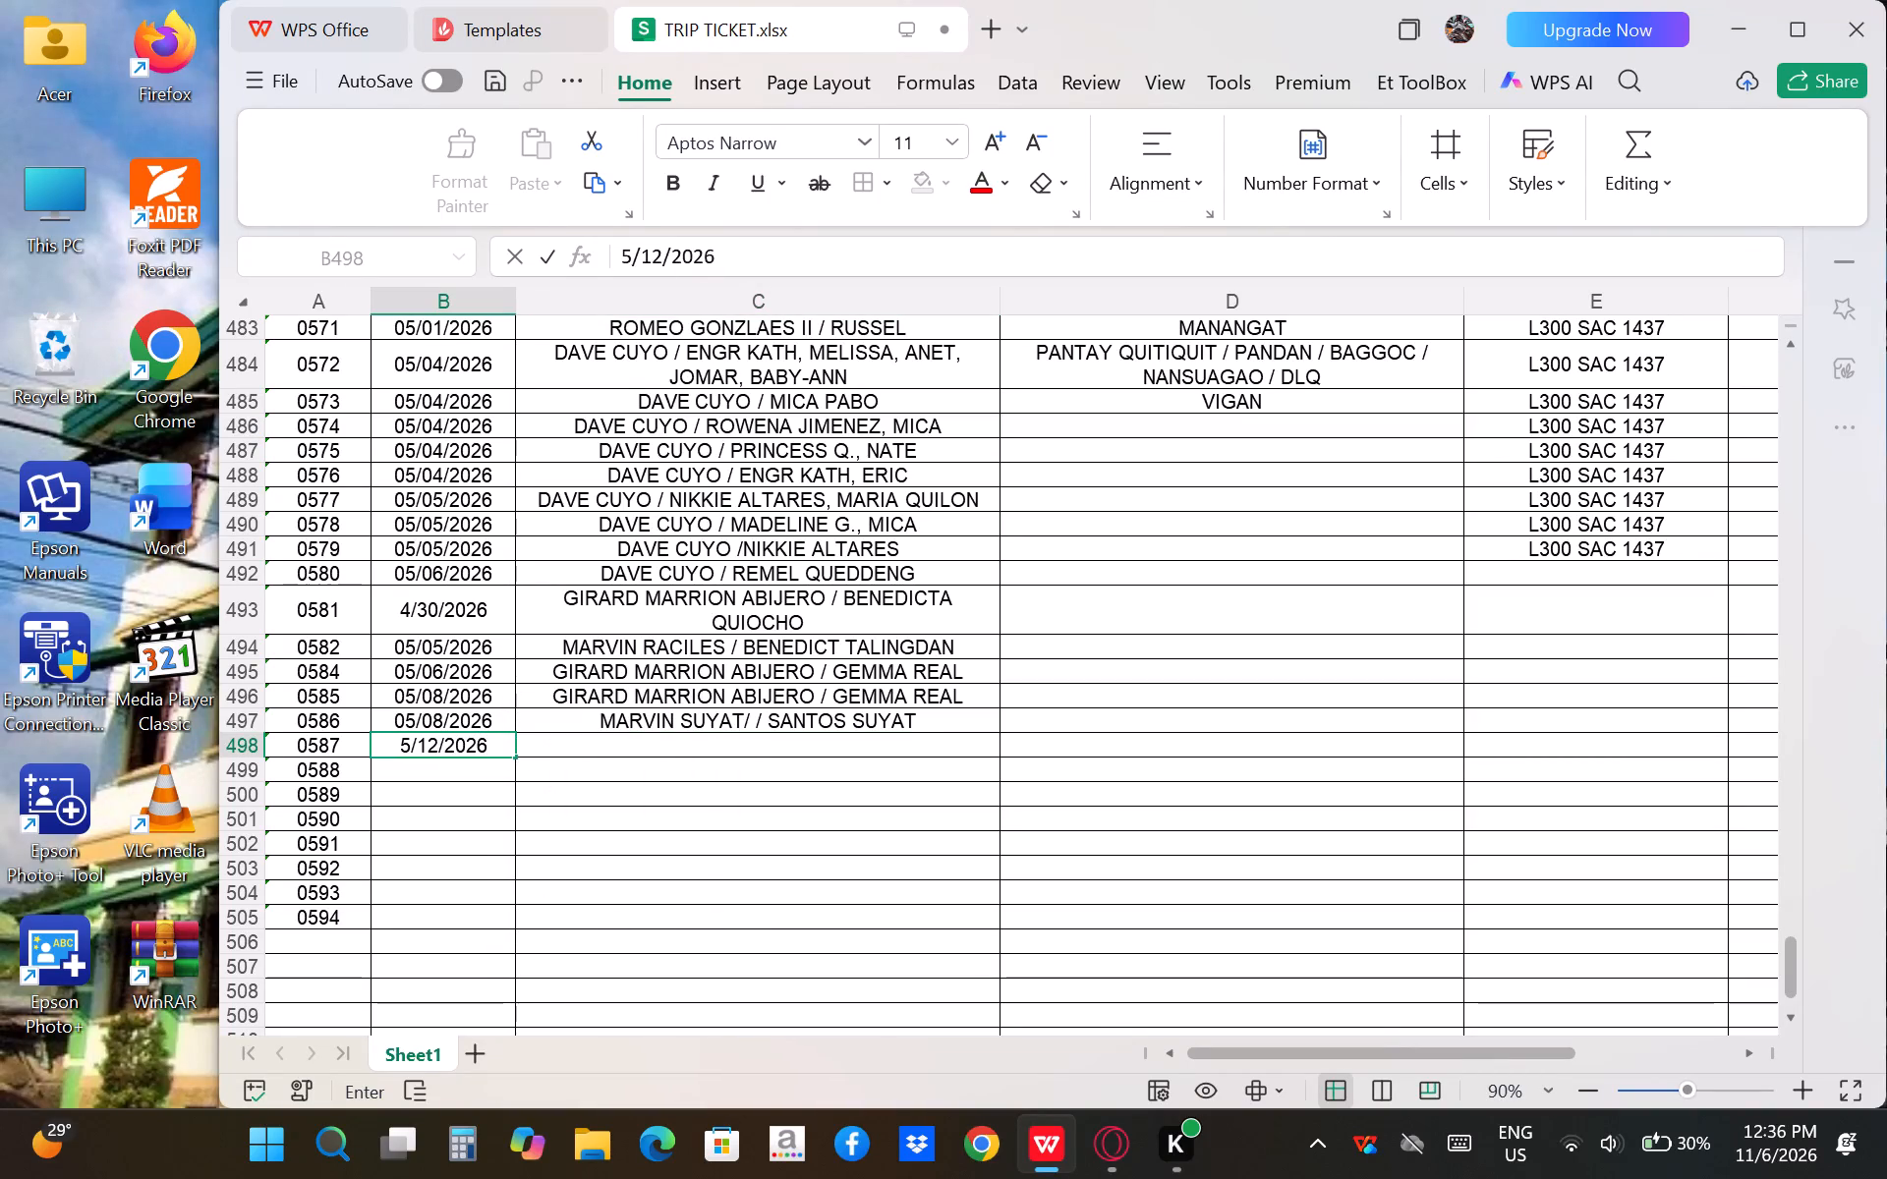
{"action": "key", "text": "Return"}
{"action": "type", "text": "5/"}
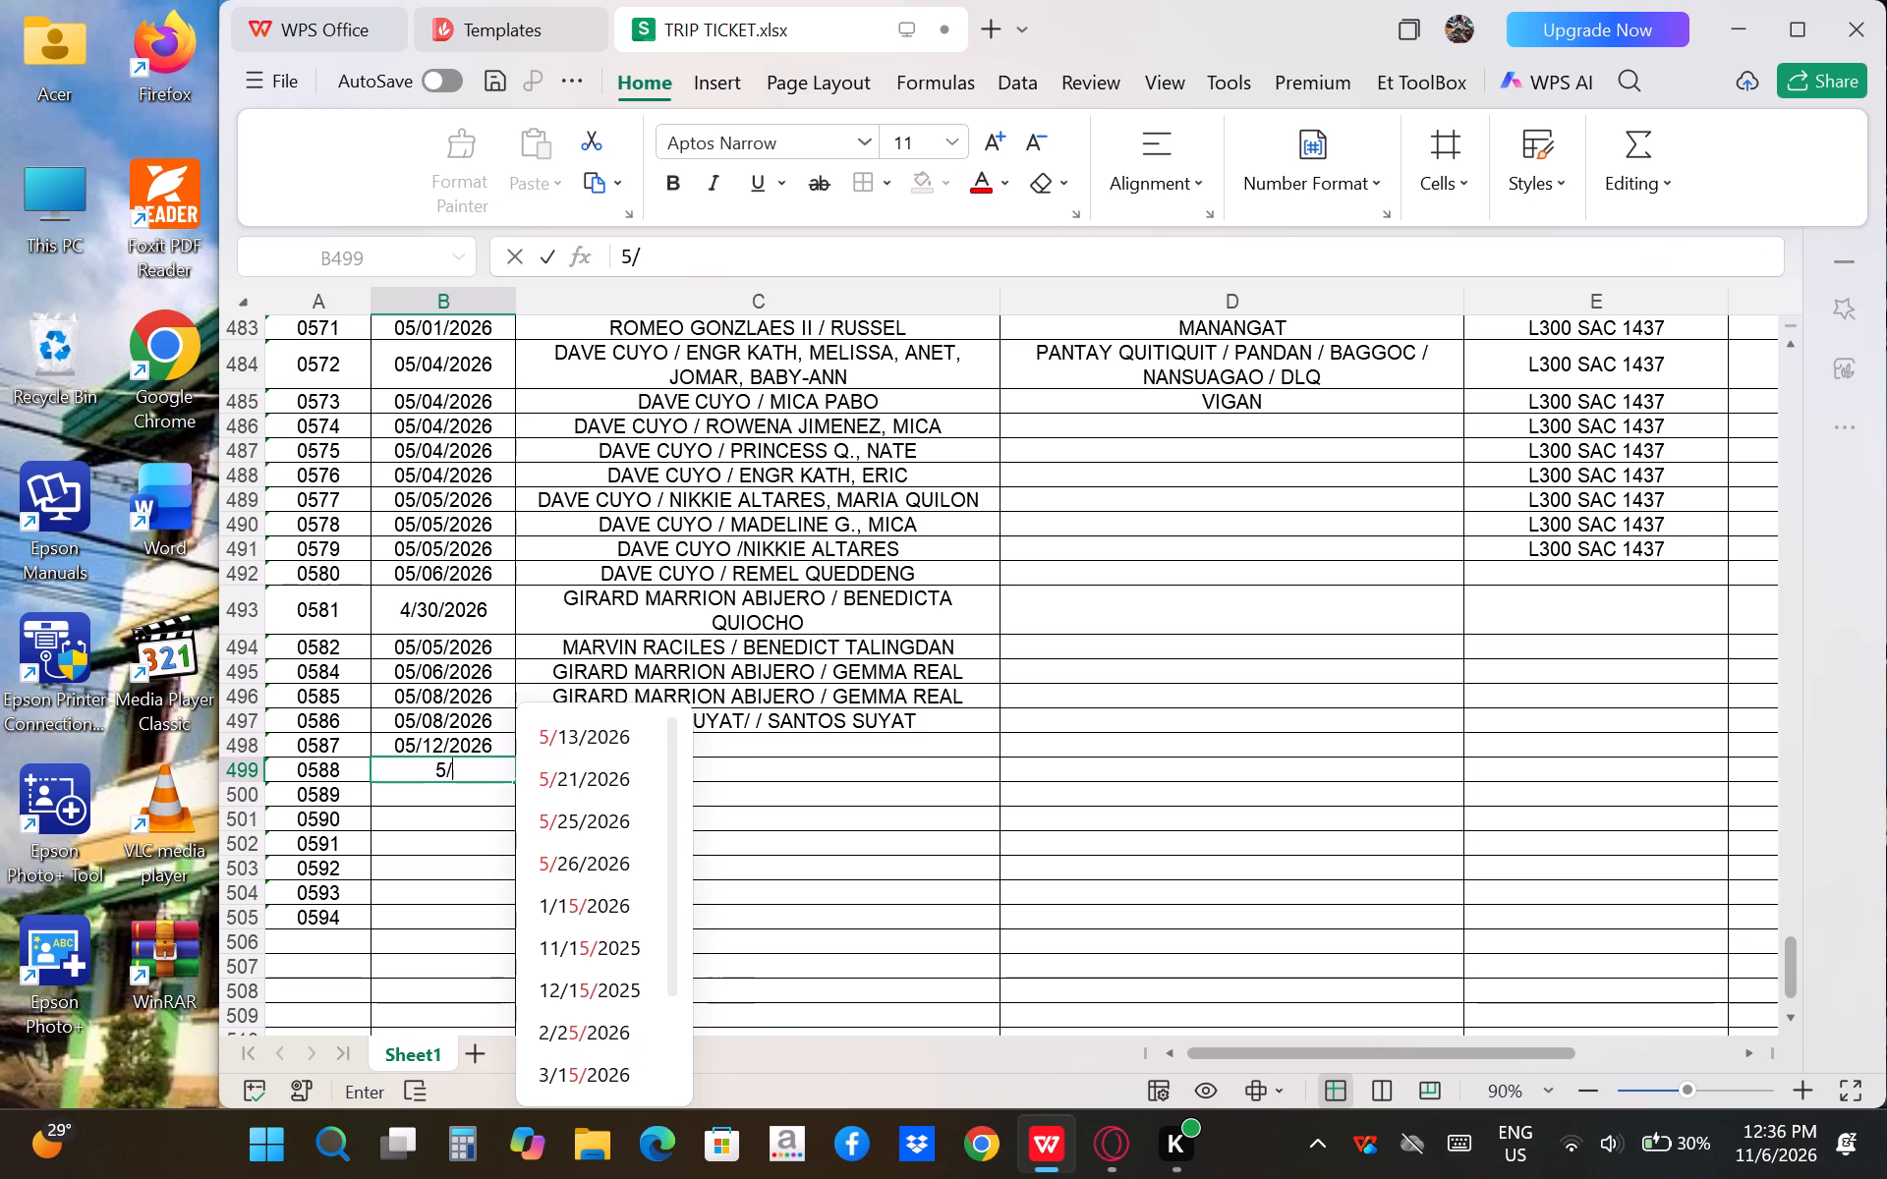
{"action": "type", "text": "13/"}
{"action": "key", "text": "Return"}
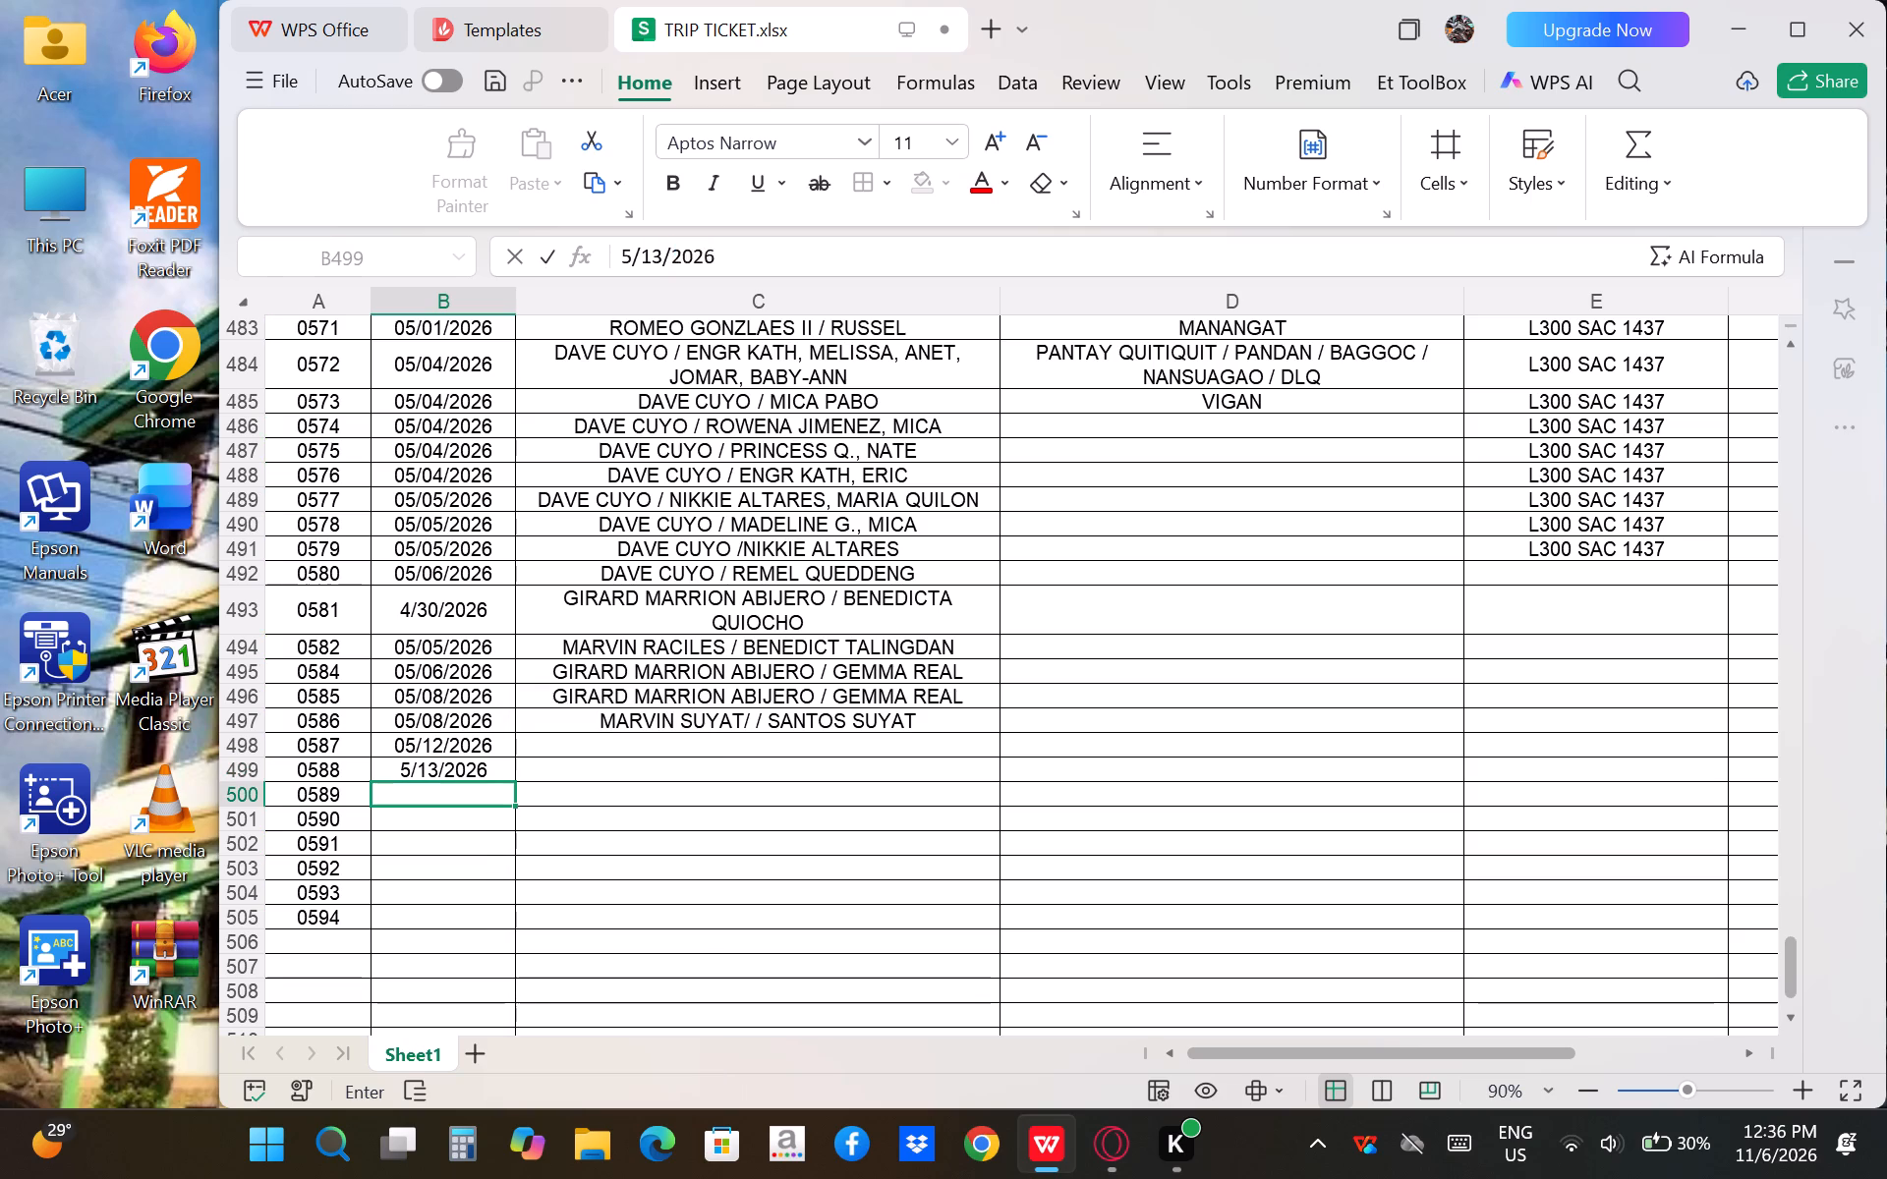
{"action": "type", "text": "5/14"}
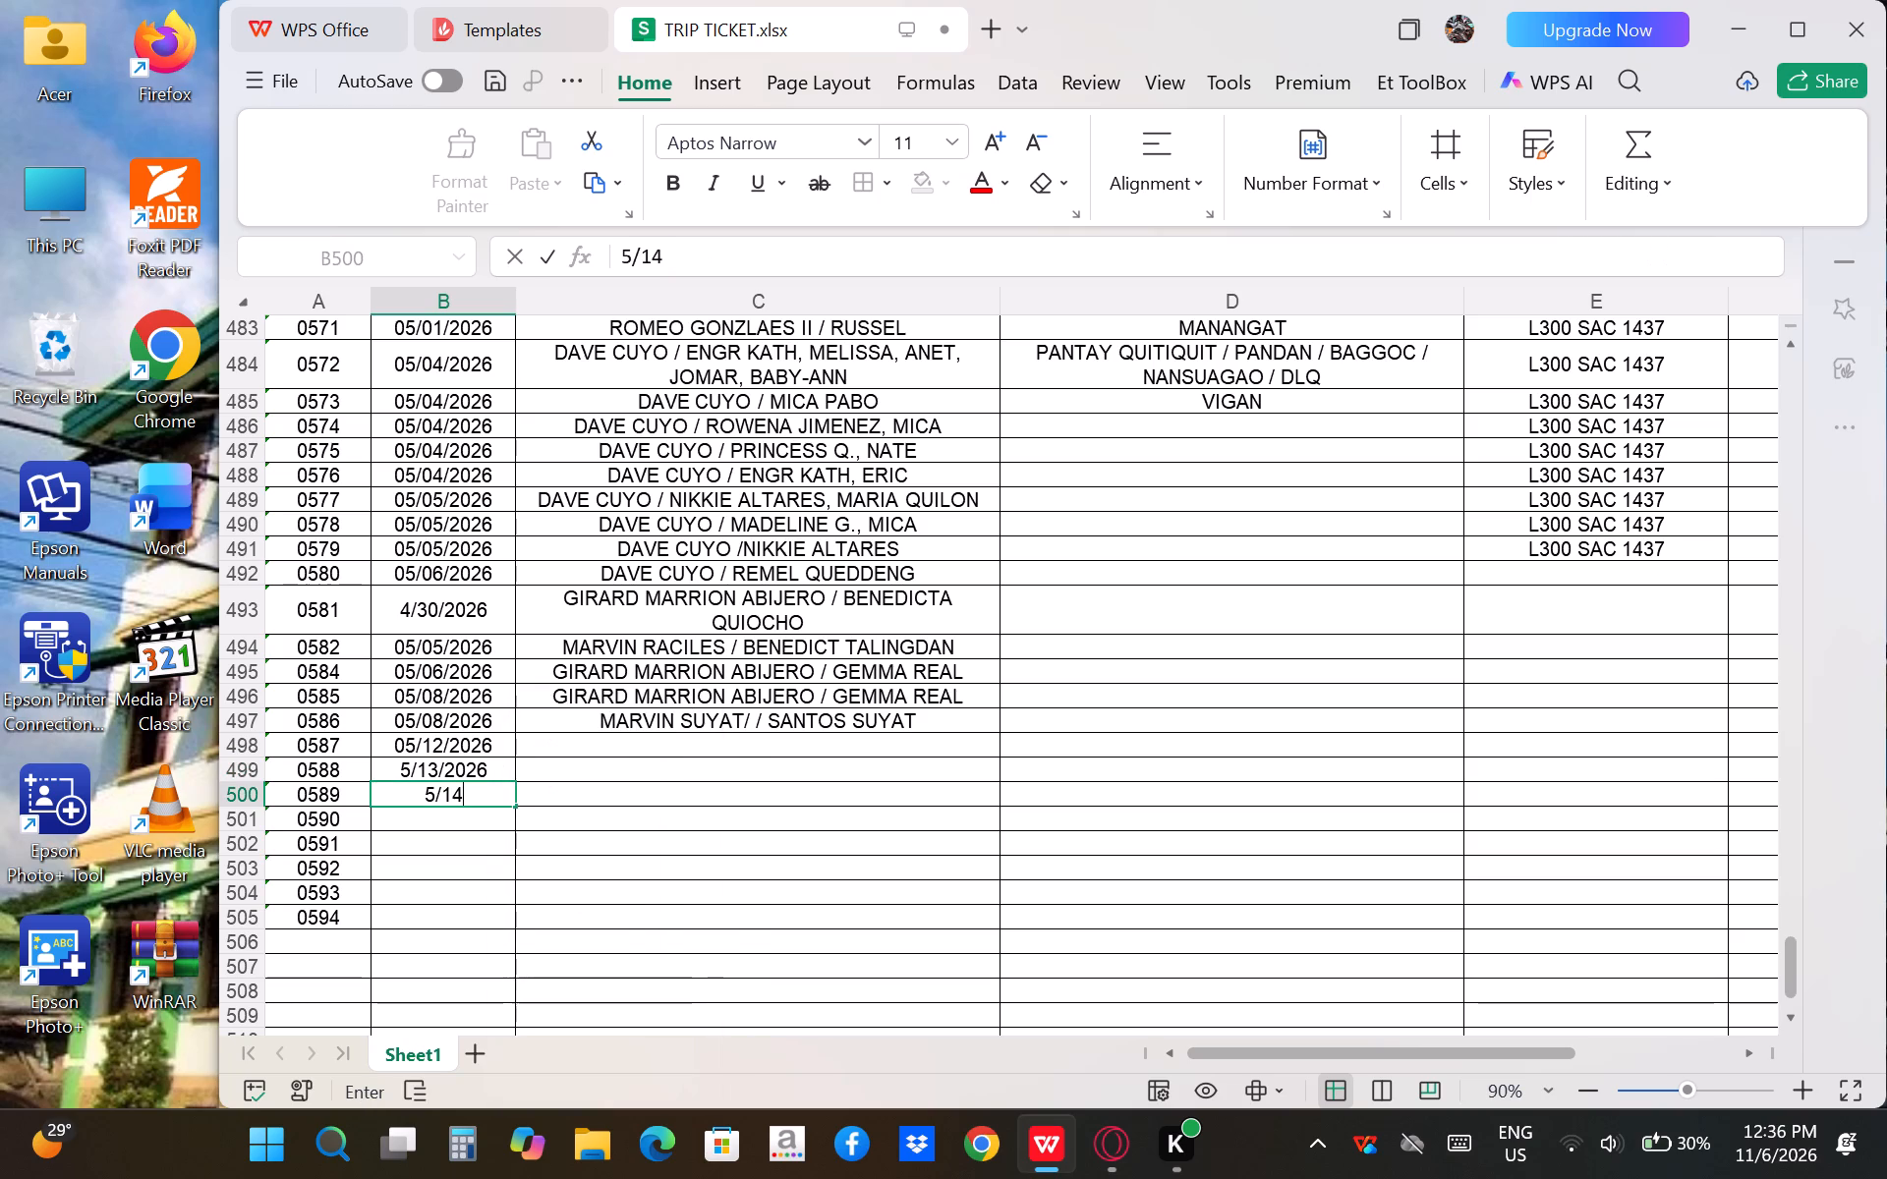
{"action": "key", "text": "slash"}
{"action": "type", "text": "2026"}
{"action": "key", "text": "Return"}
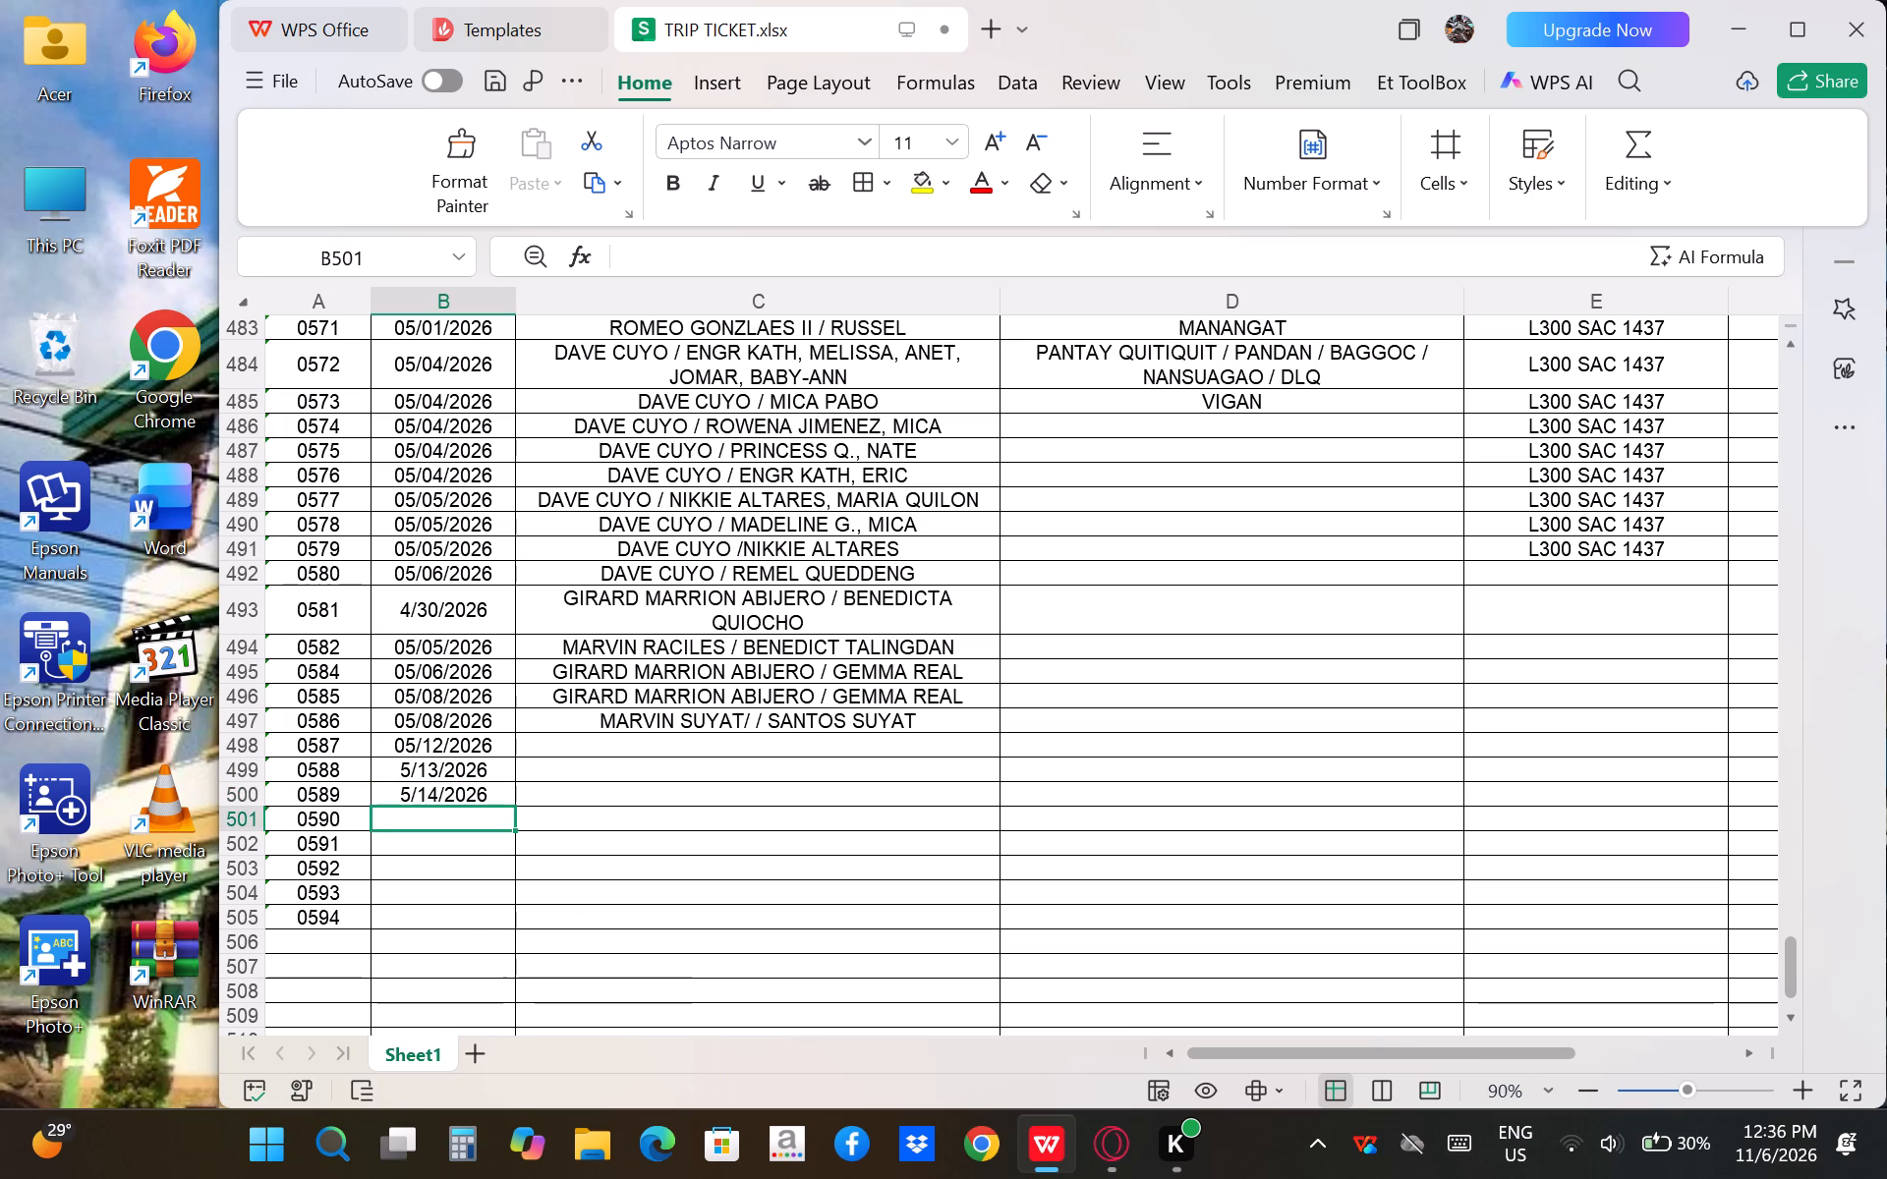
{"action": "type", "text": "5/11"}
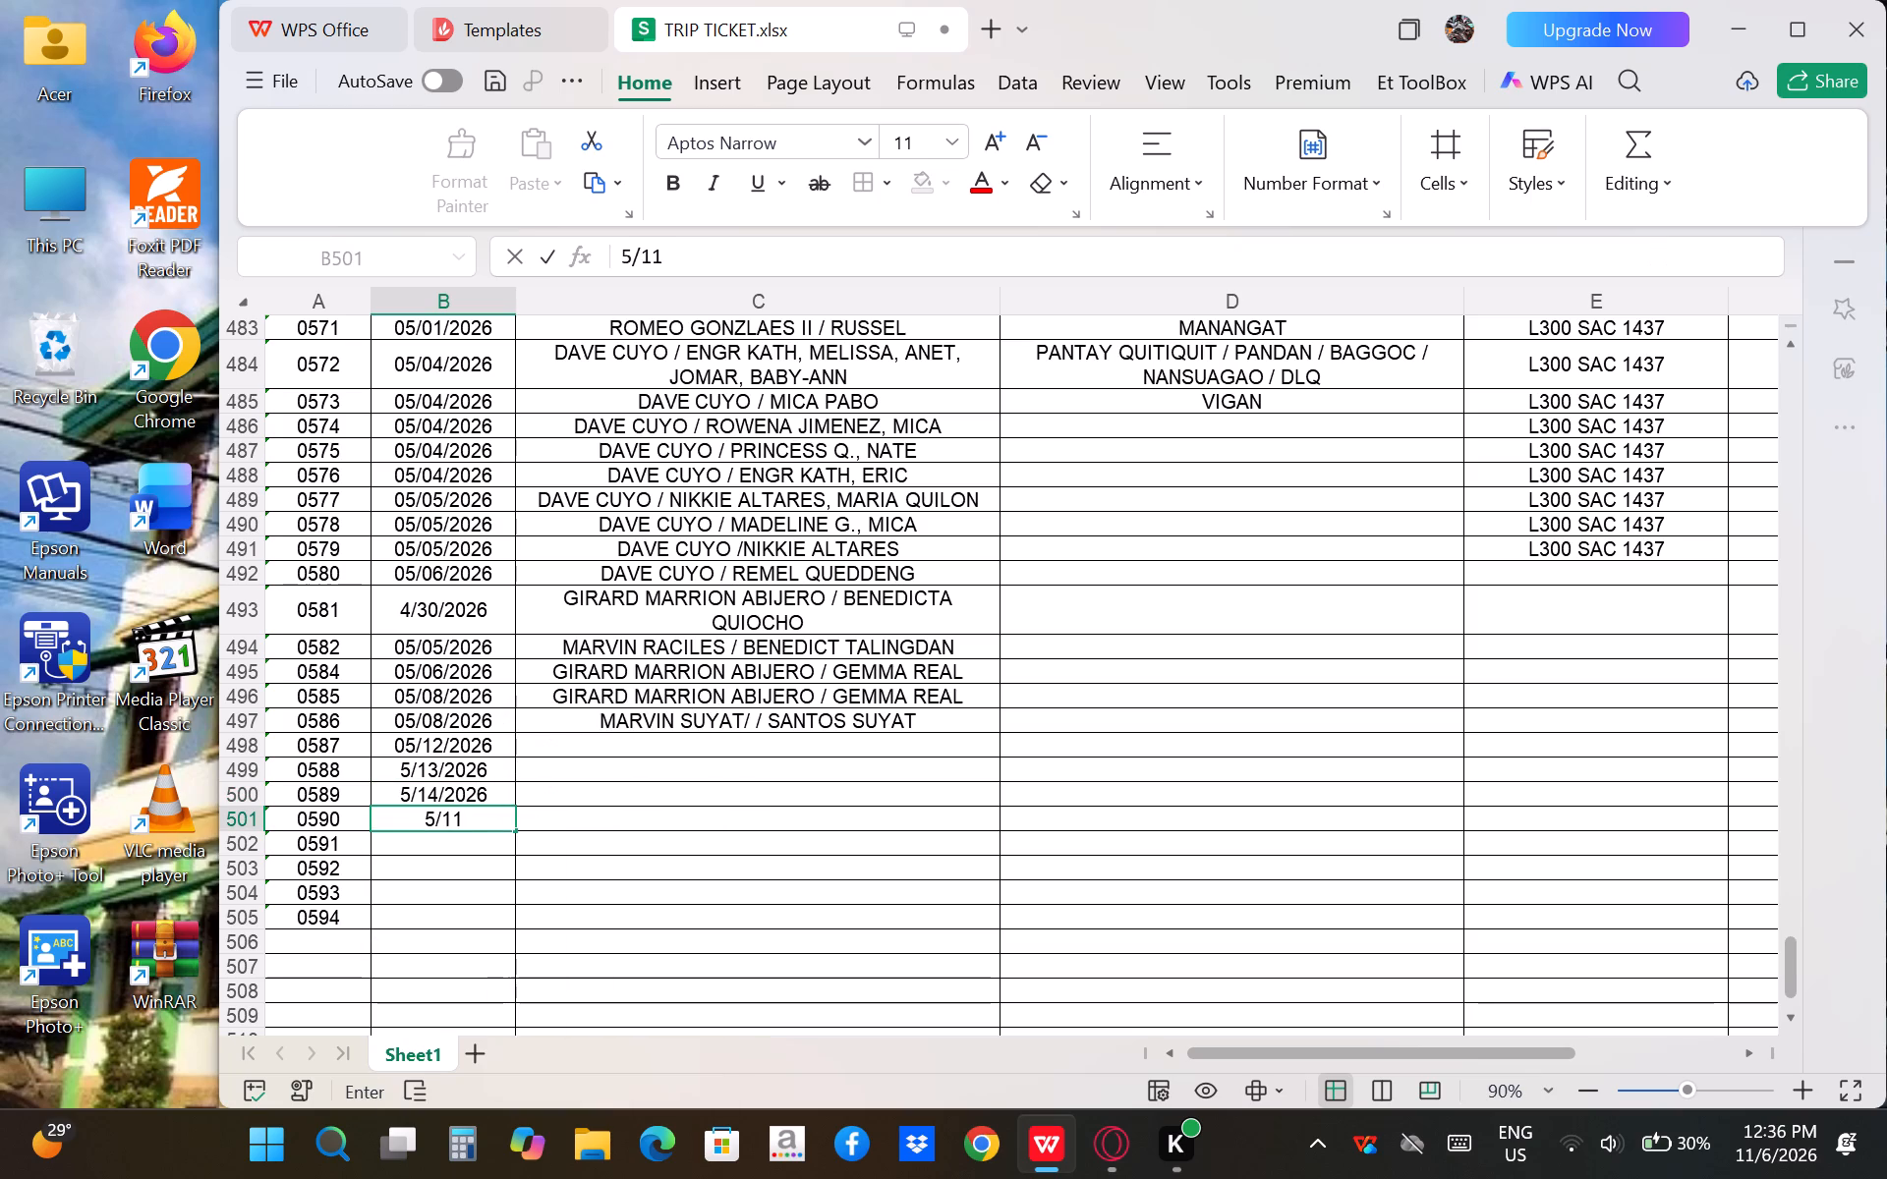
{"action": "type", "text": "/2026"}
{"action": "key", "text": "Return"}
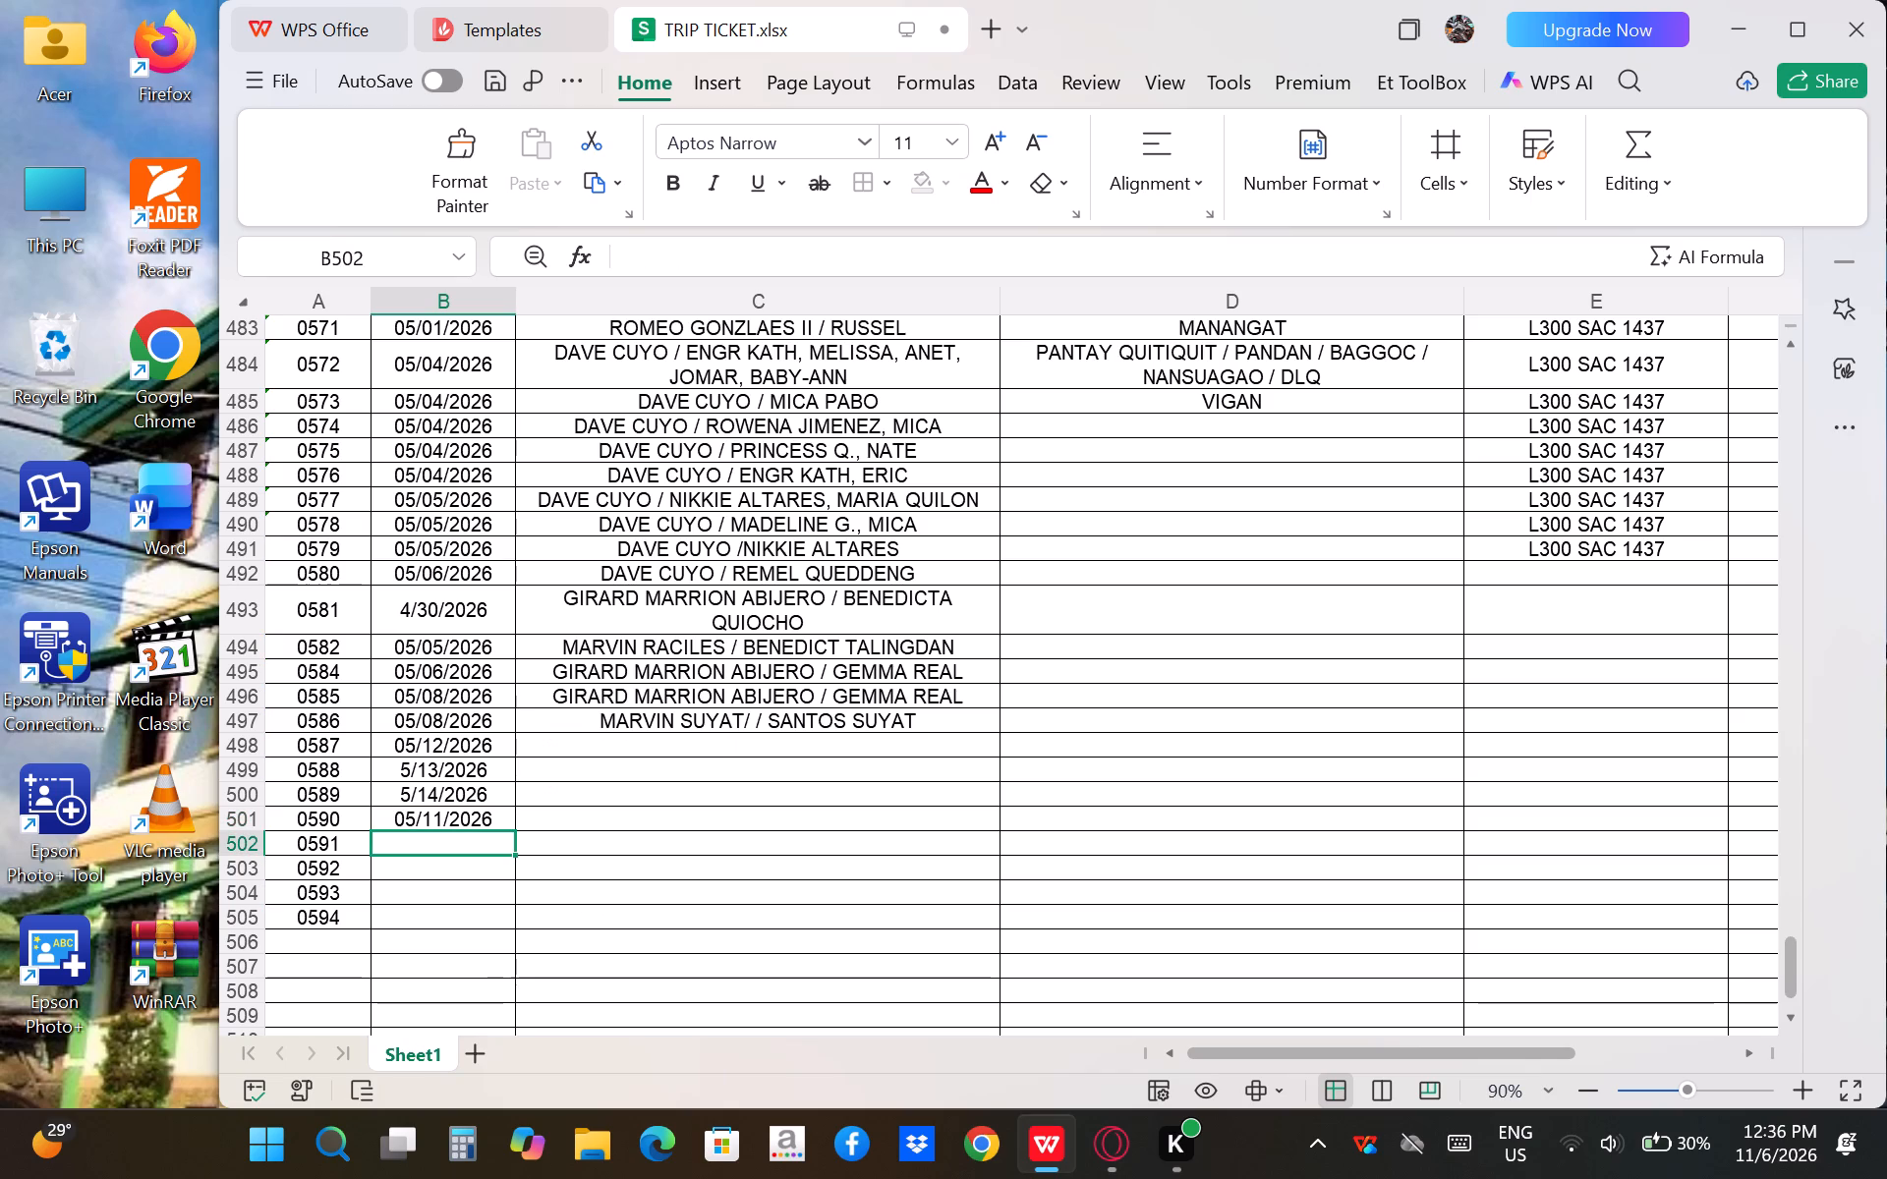
Copy the 05/06/2026 date from B495 into B502 through B504 for tickets 0591 to 0593.
{"action": "left_click", "coordinate": [448, 671]}
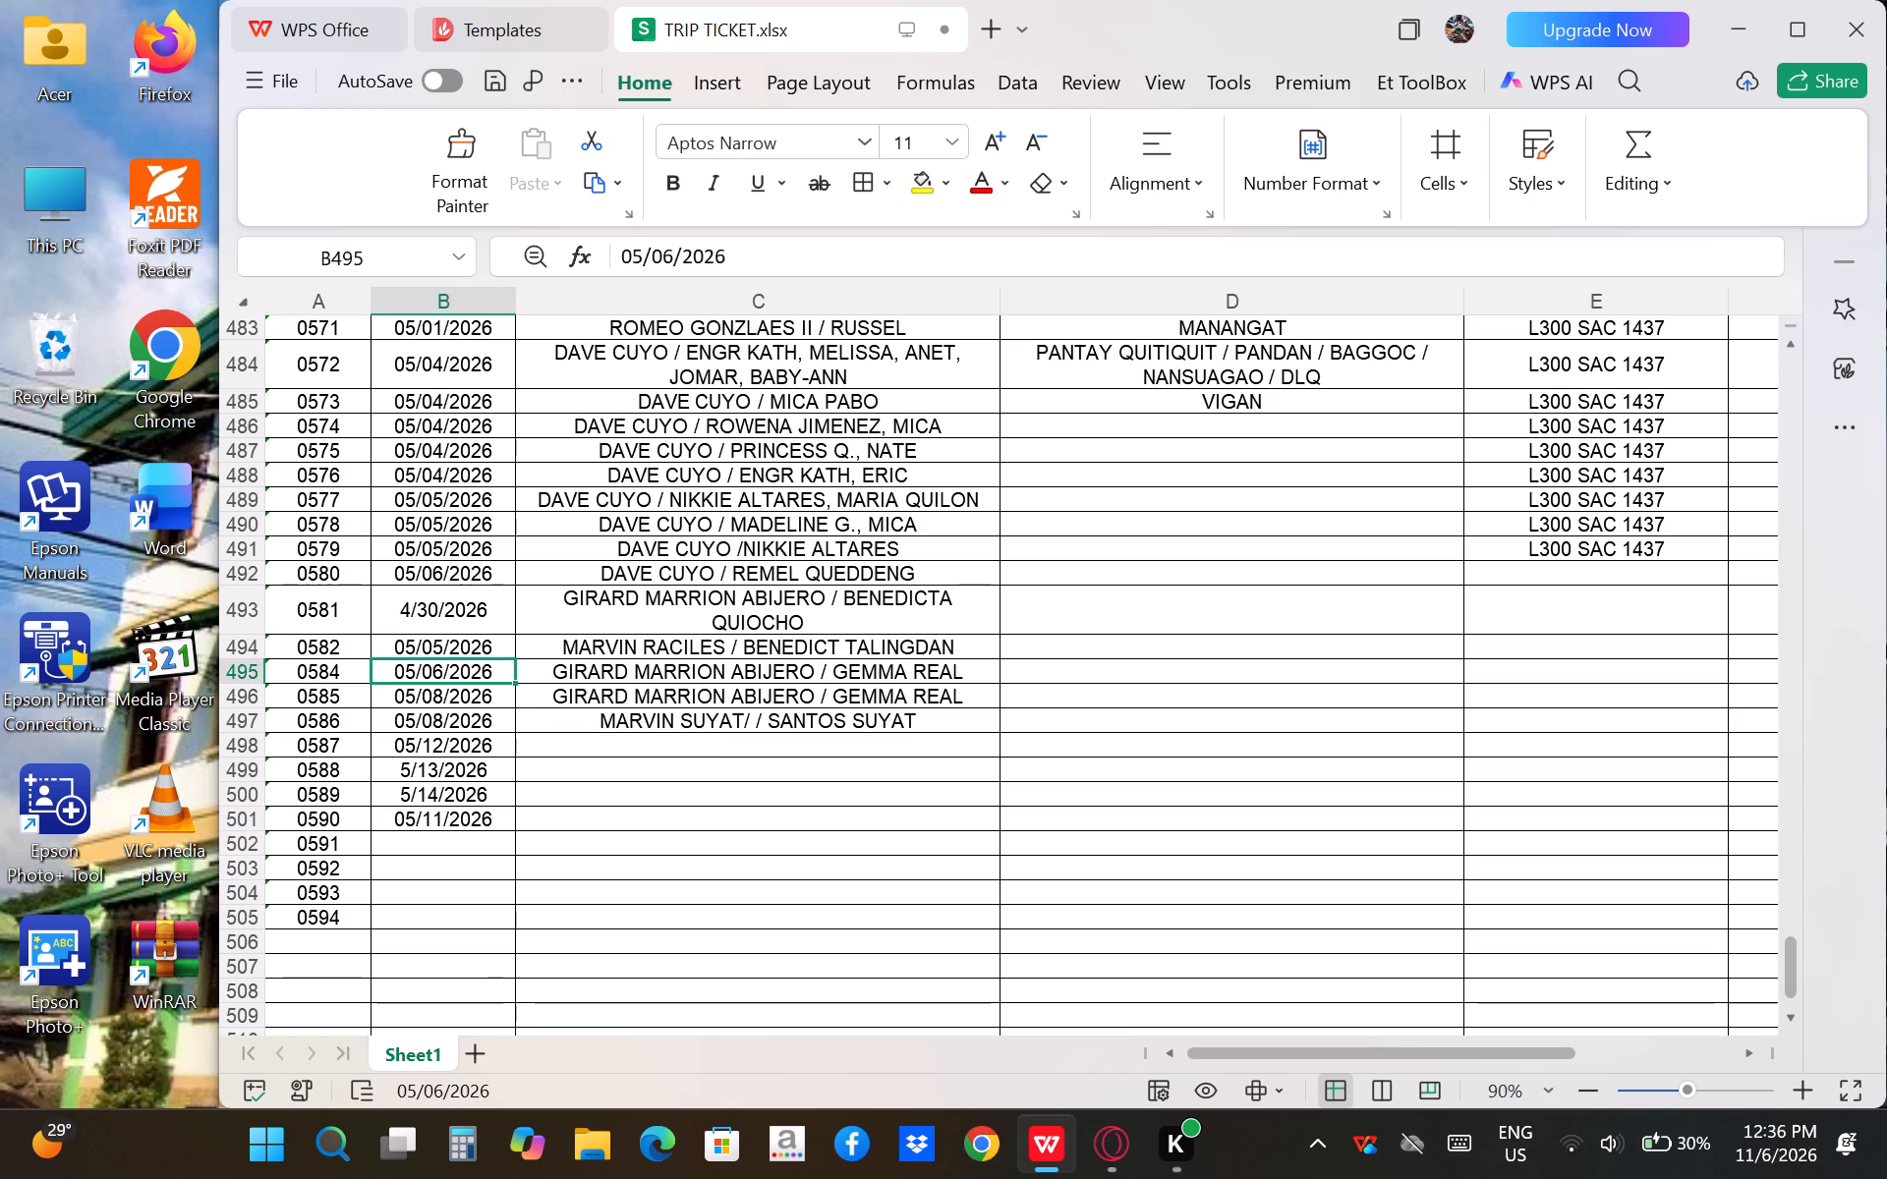
{"action": "key", "text": "ctrl+c"}
{"action": "left_click_drag", "start_coordinate": [462, 848], "coordinate": [465, 876]}
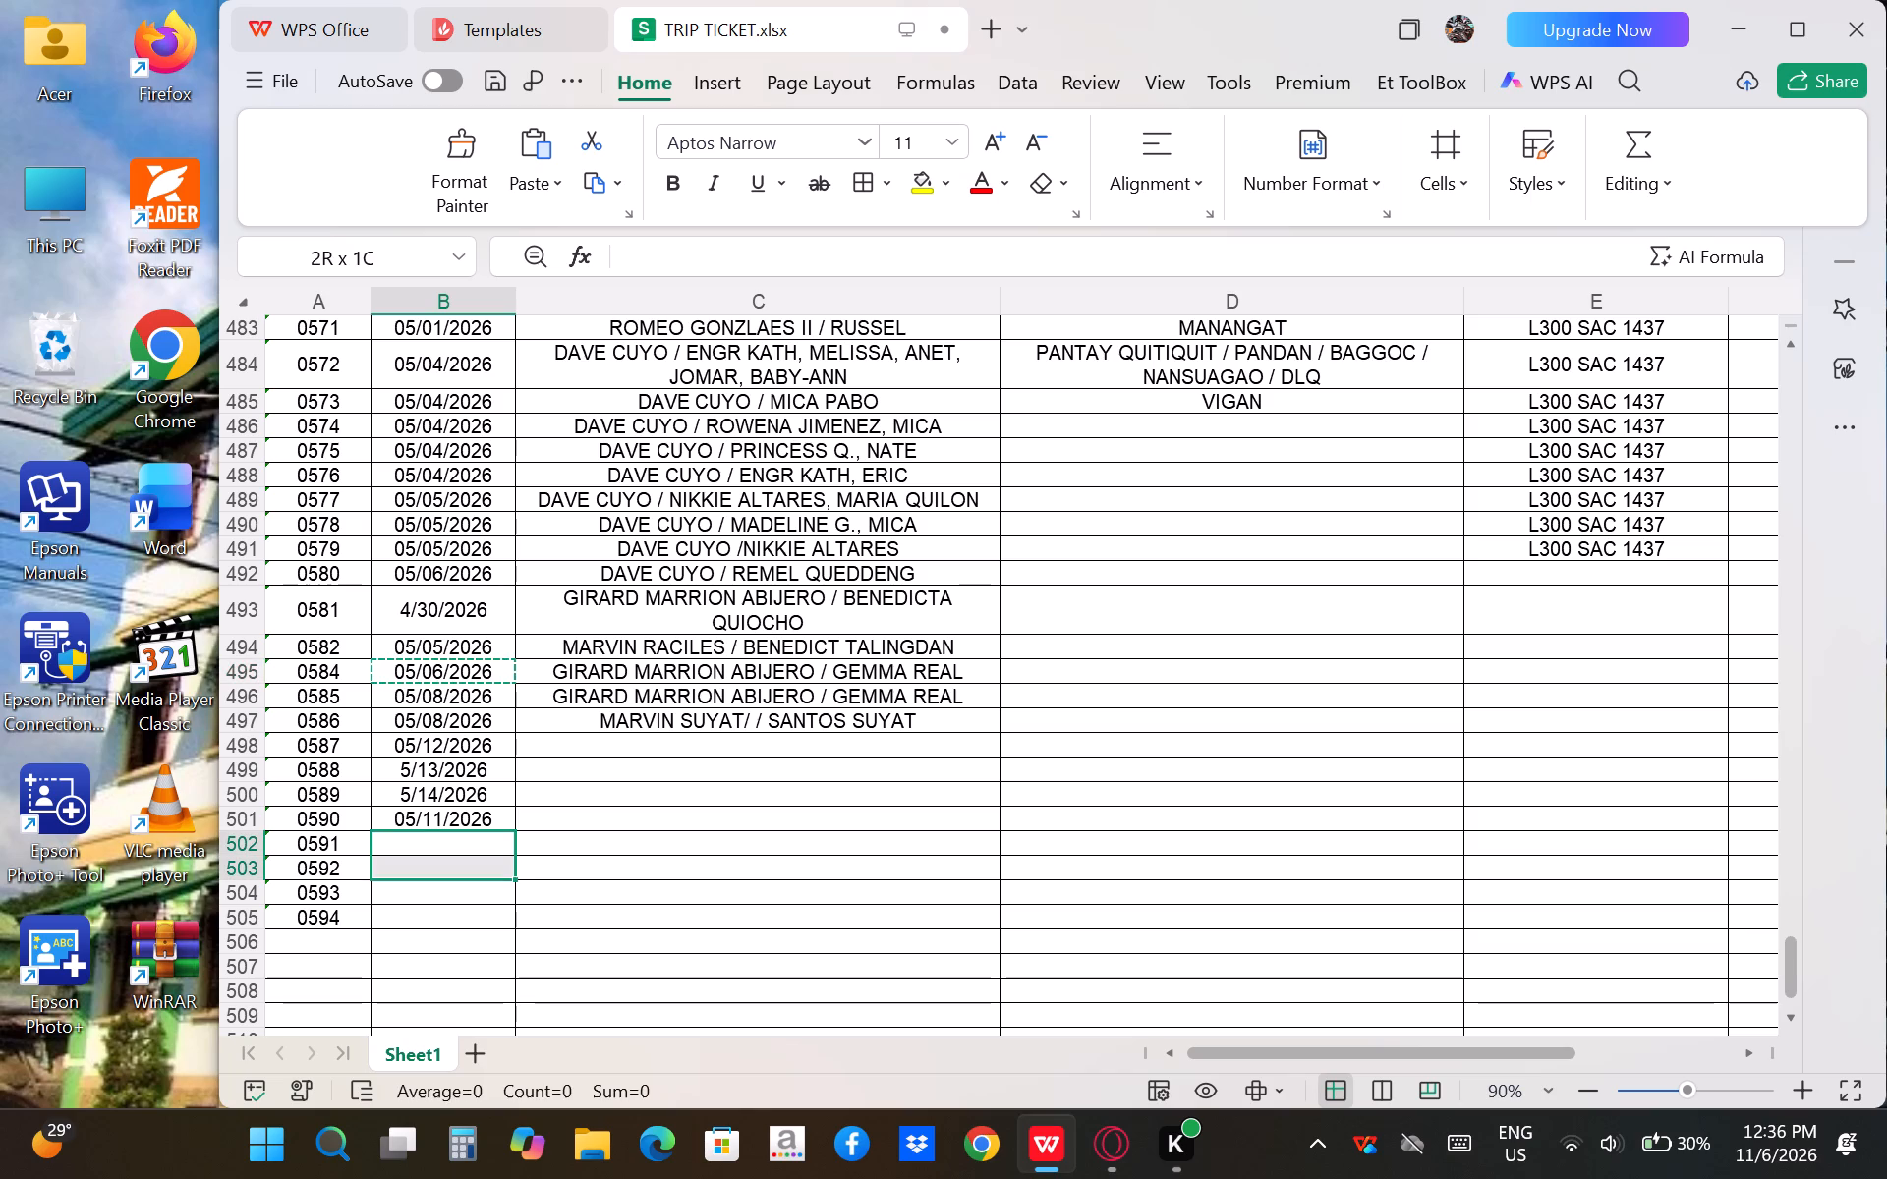
{"action": "left_click_drag", "start_coordinate": [465, 876], "coordinate": [452, 896]}
{"action": "key", "text": "Return"}
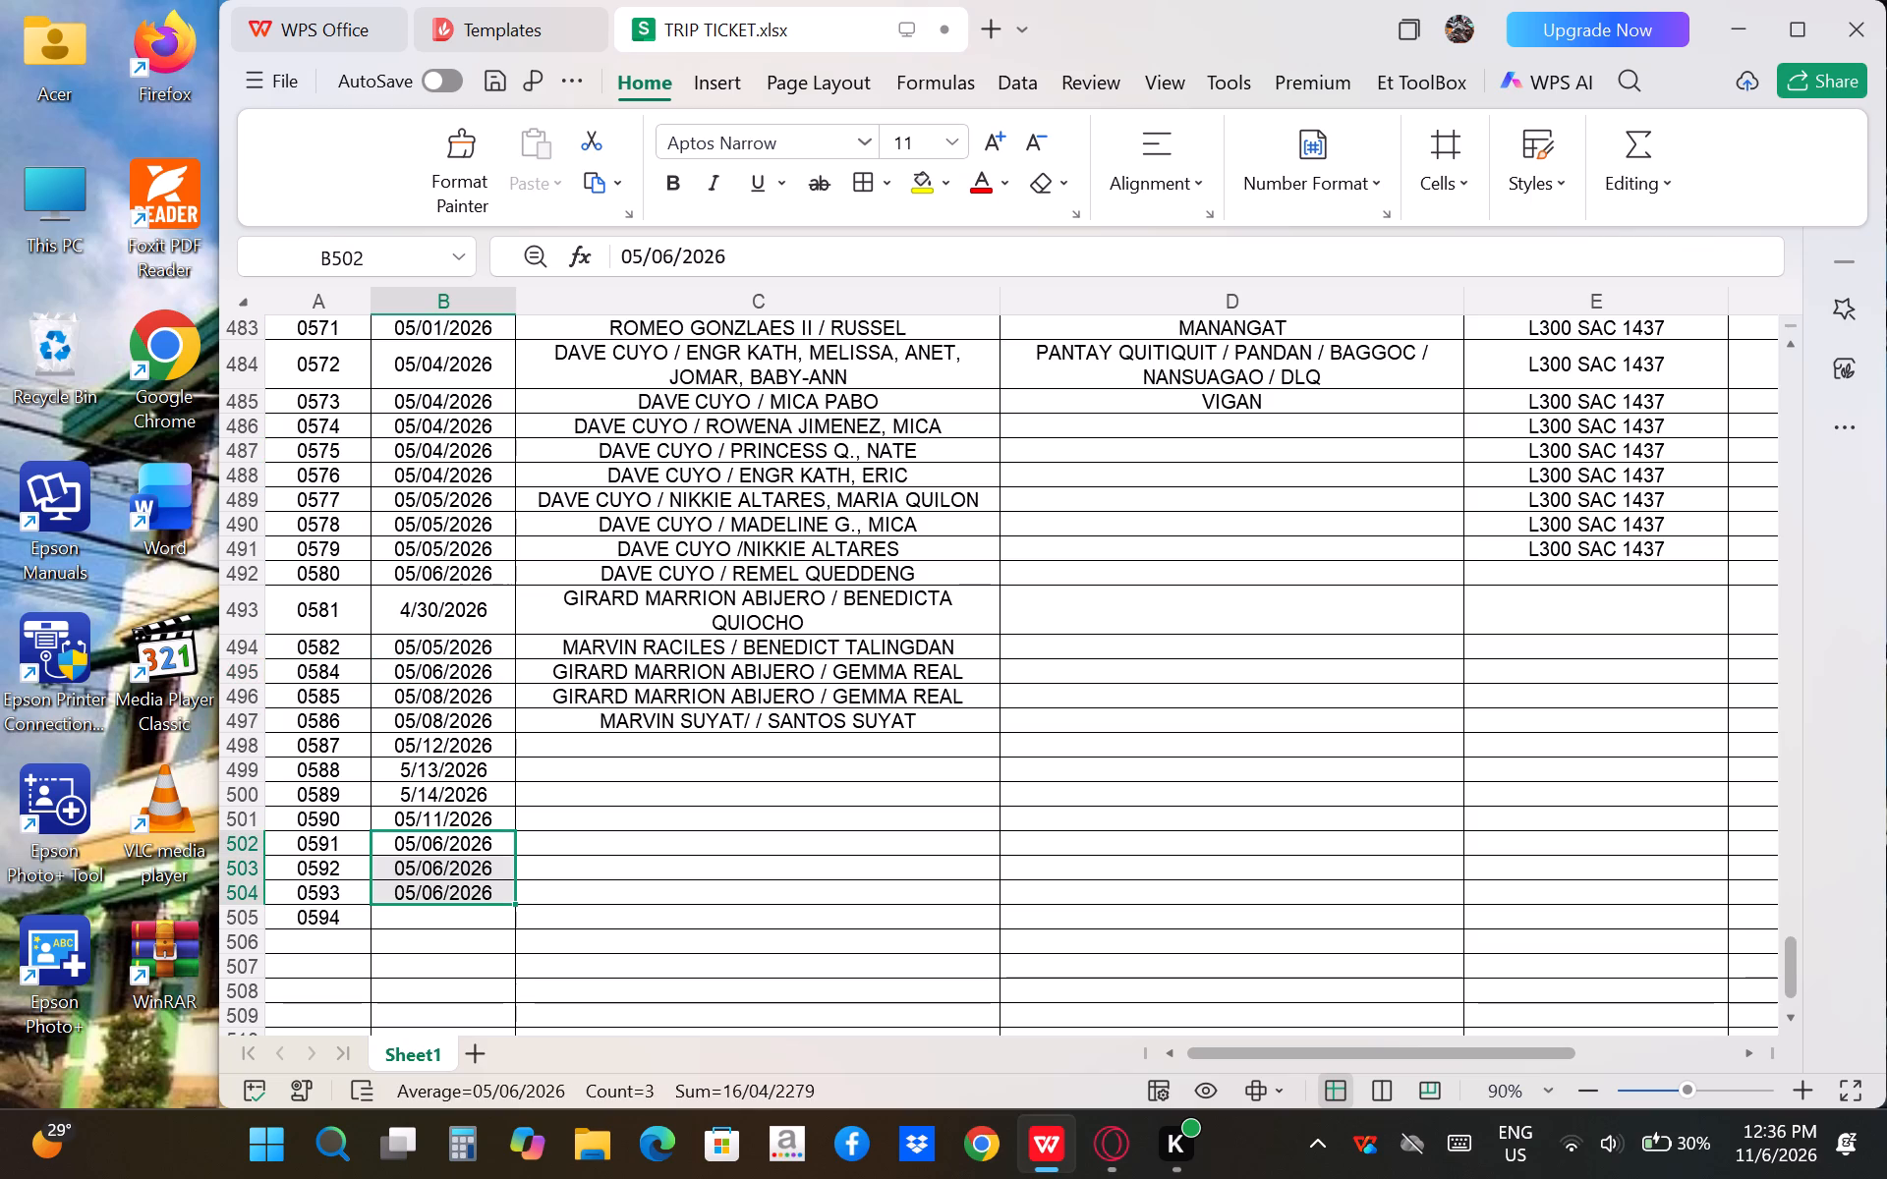
Enter the date 5/9/2026 in B505 for ticket 0594.
{"action": "left_click", "coordinate": [613, 748]}
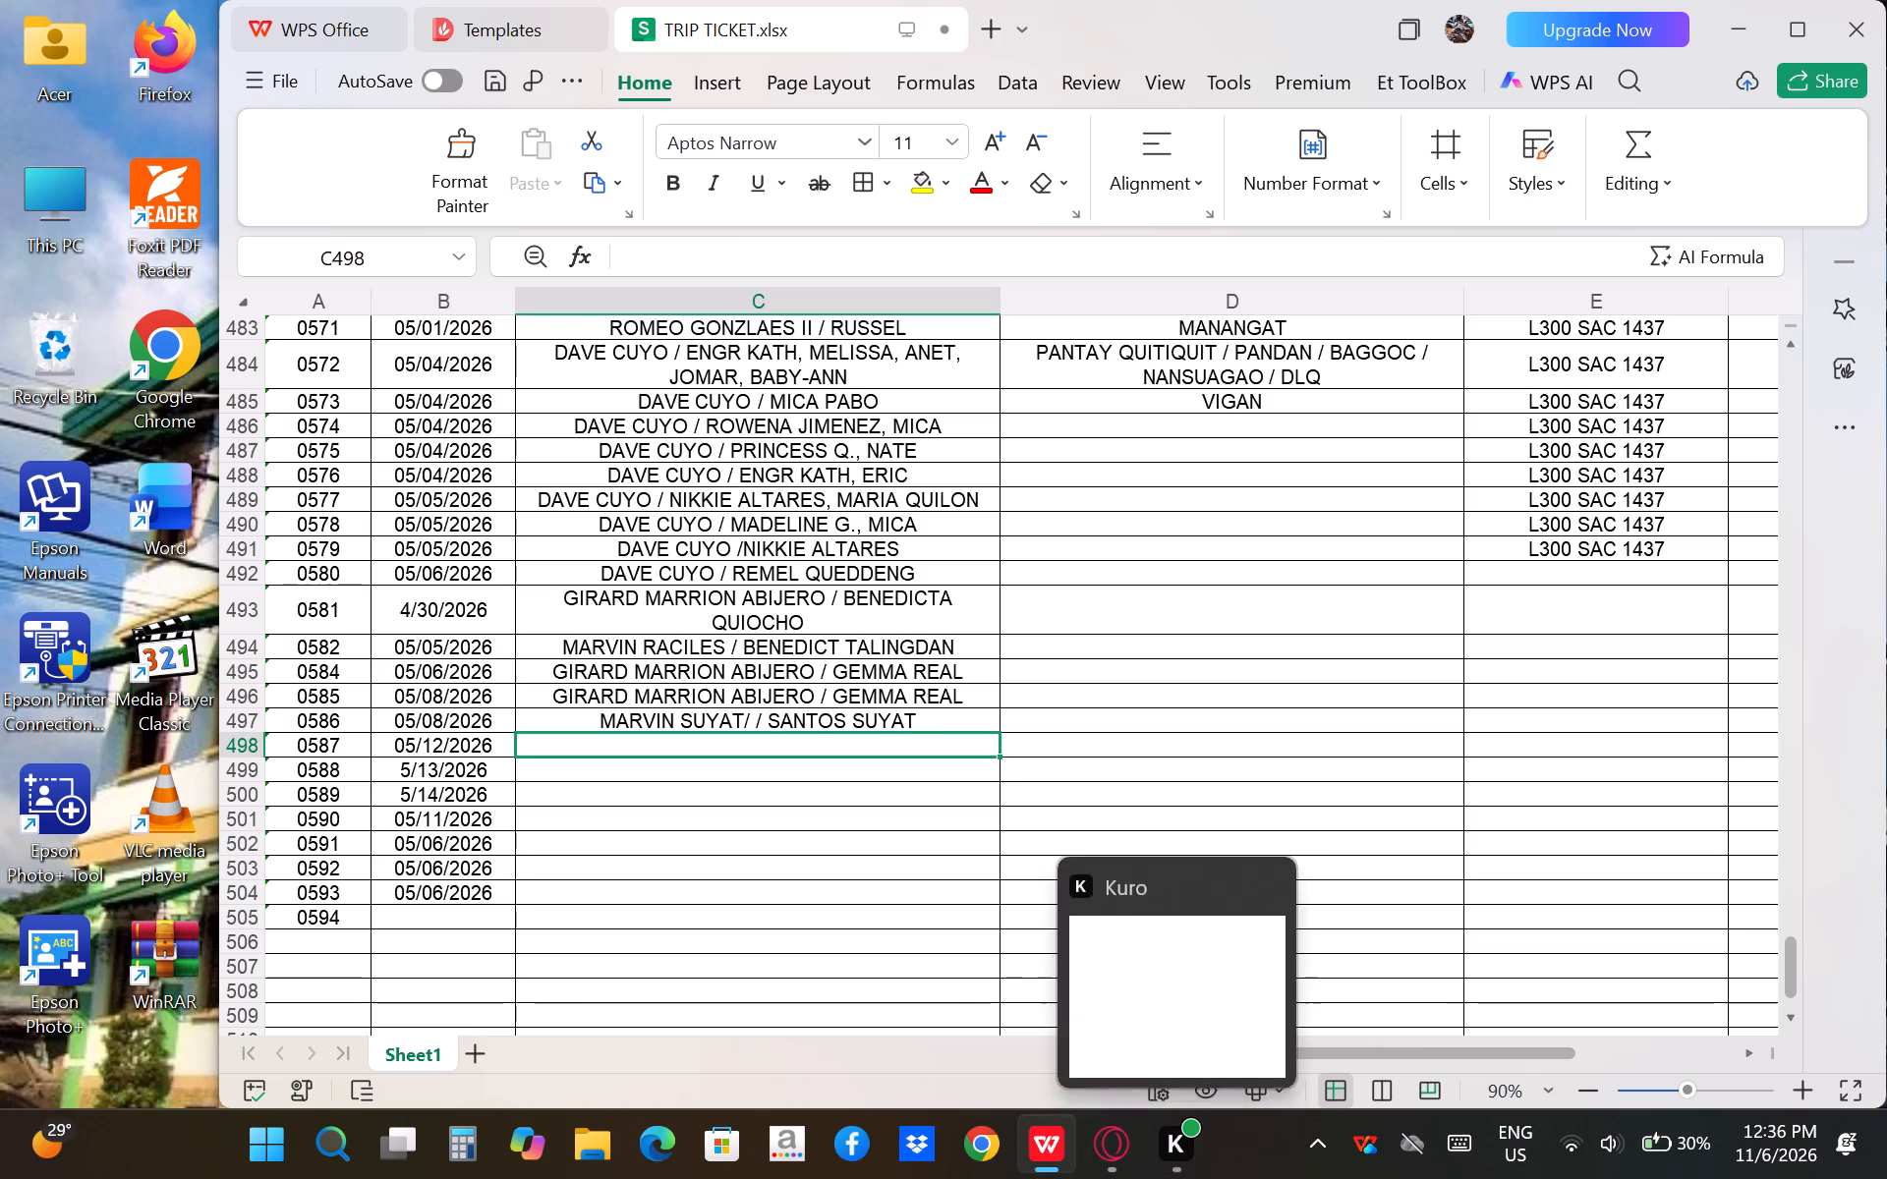
{"action": "left_click", "coordinate": [493, 920]}
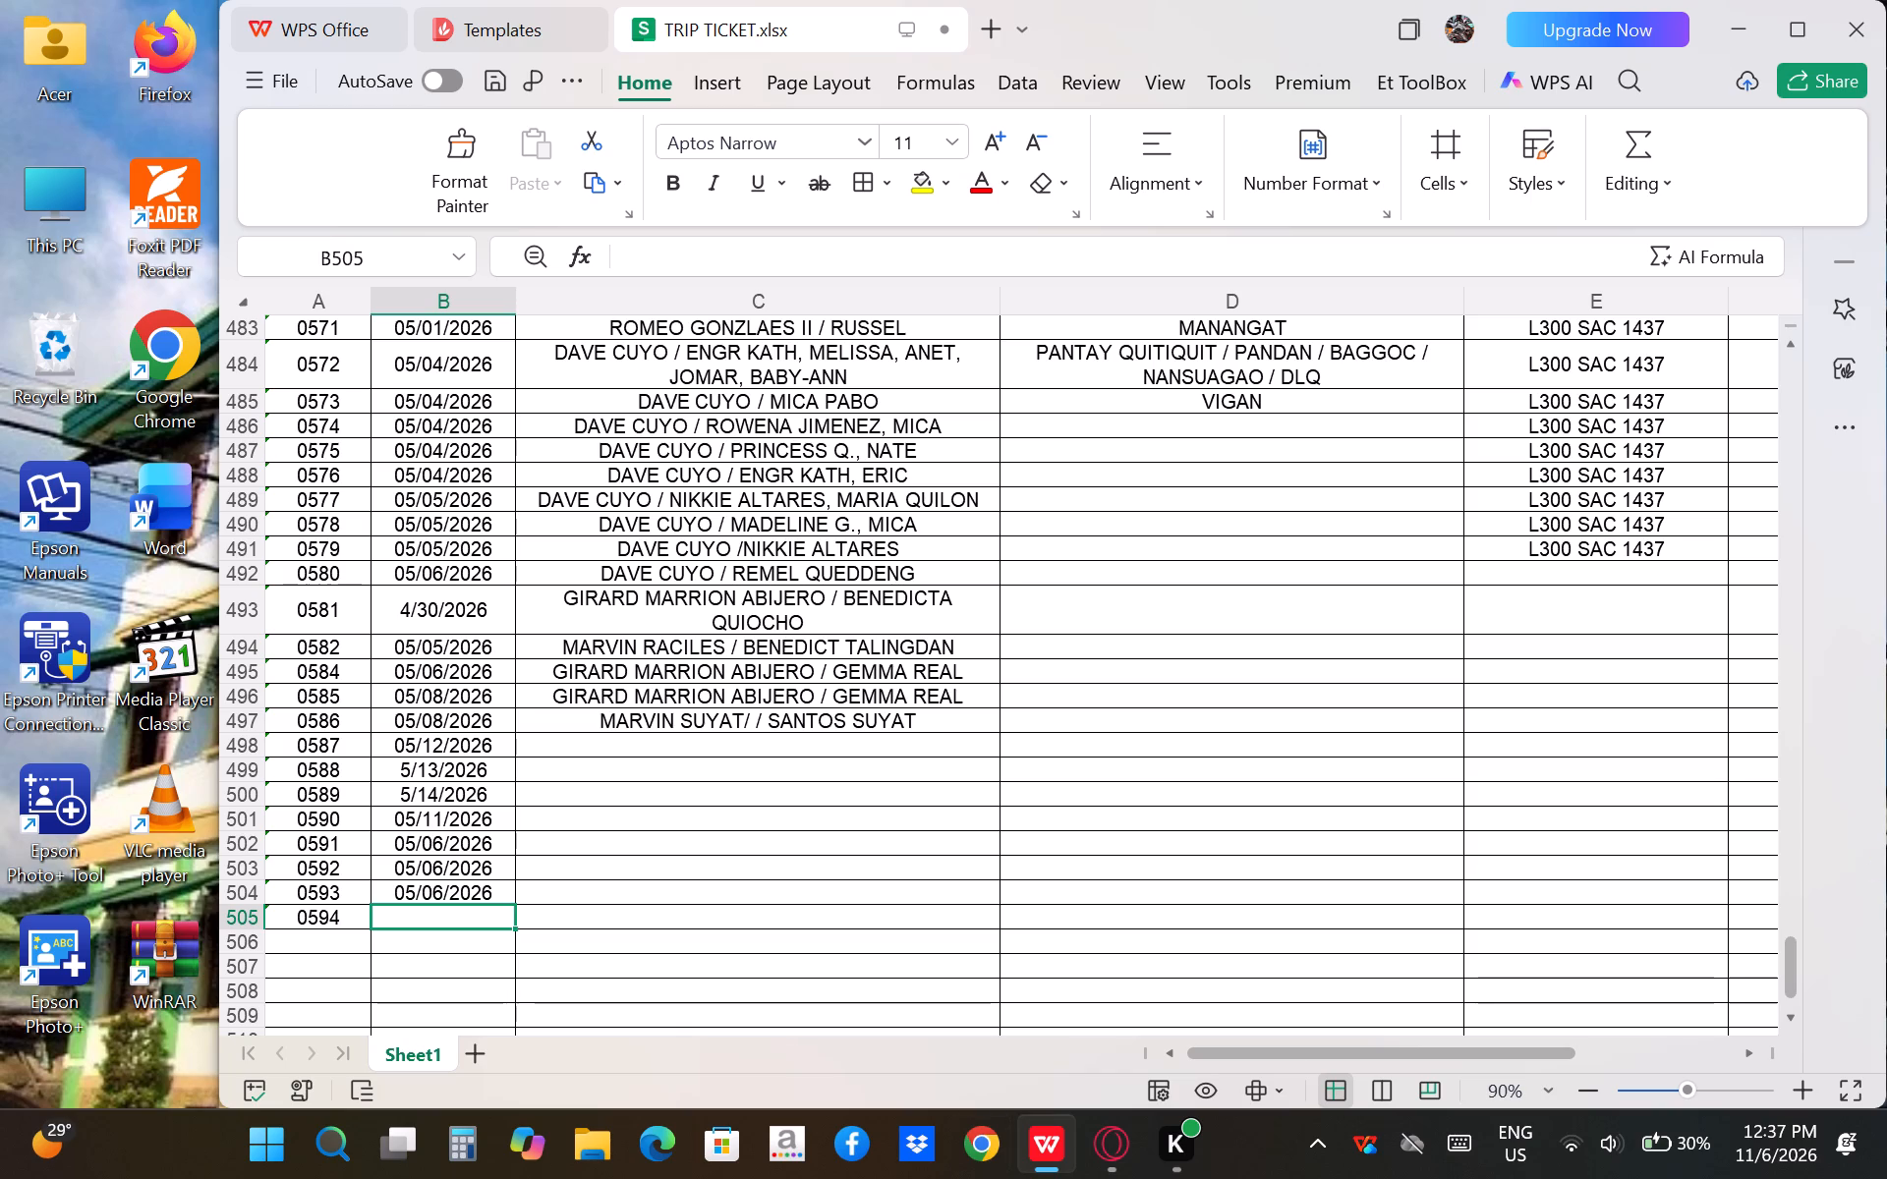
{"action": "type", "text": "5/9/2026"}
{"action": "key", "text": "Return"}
{"action": "left_click", "coordinate": [643, 731]}
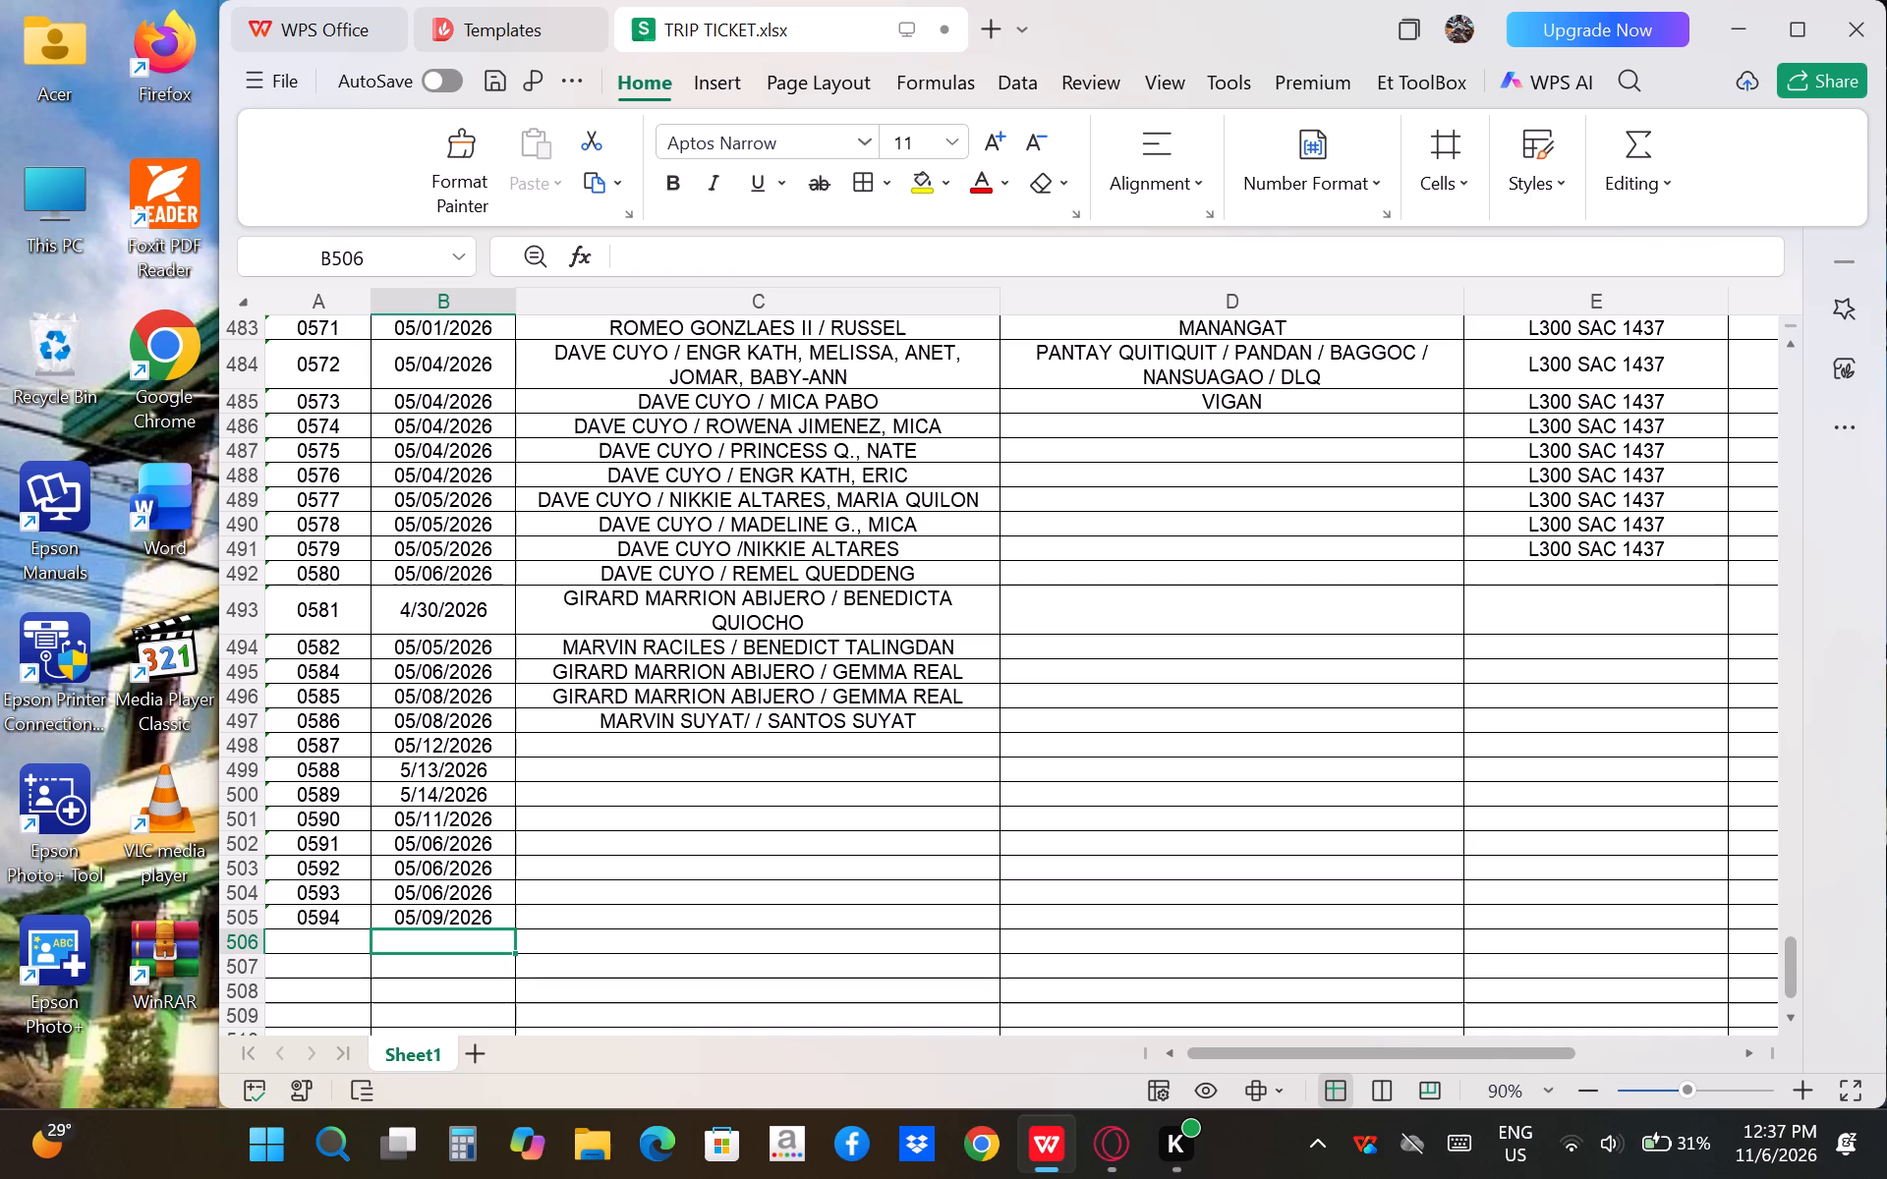
{"action": "left_click", "coordinate": [621, 742]}
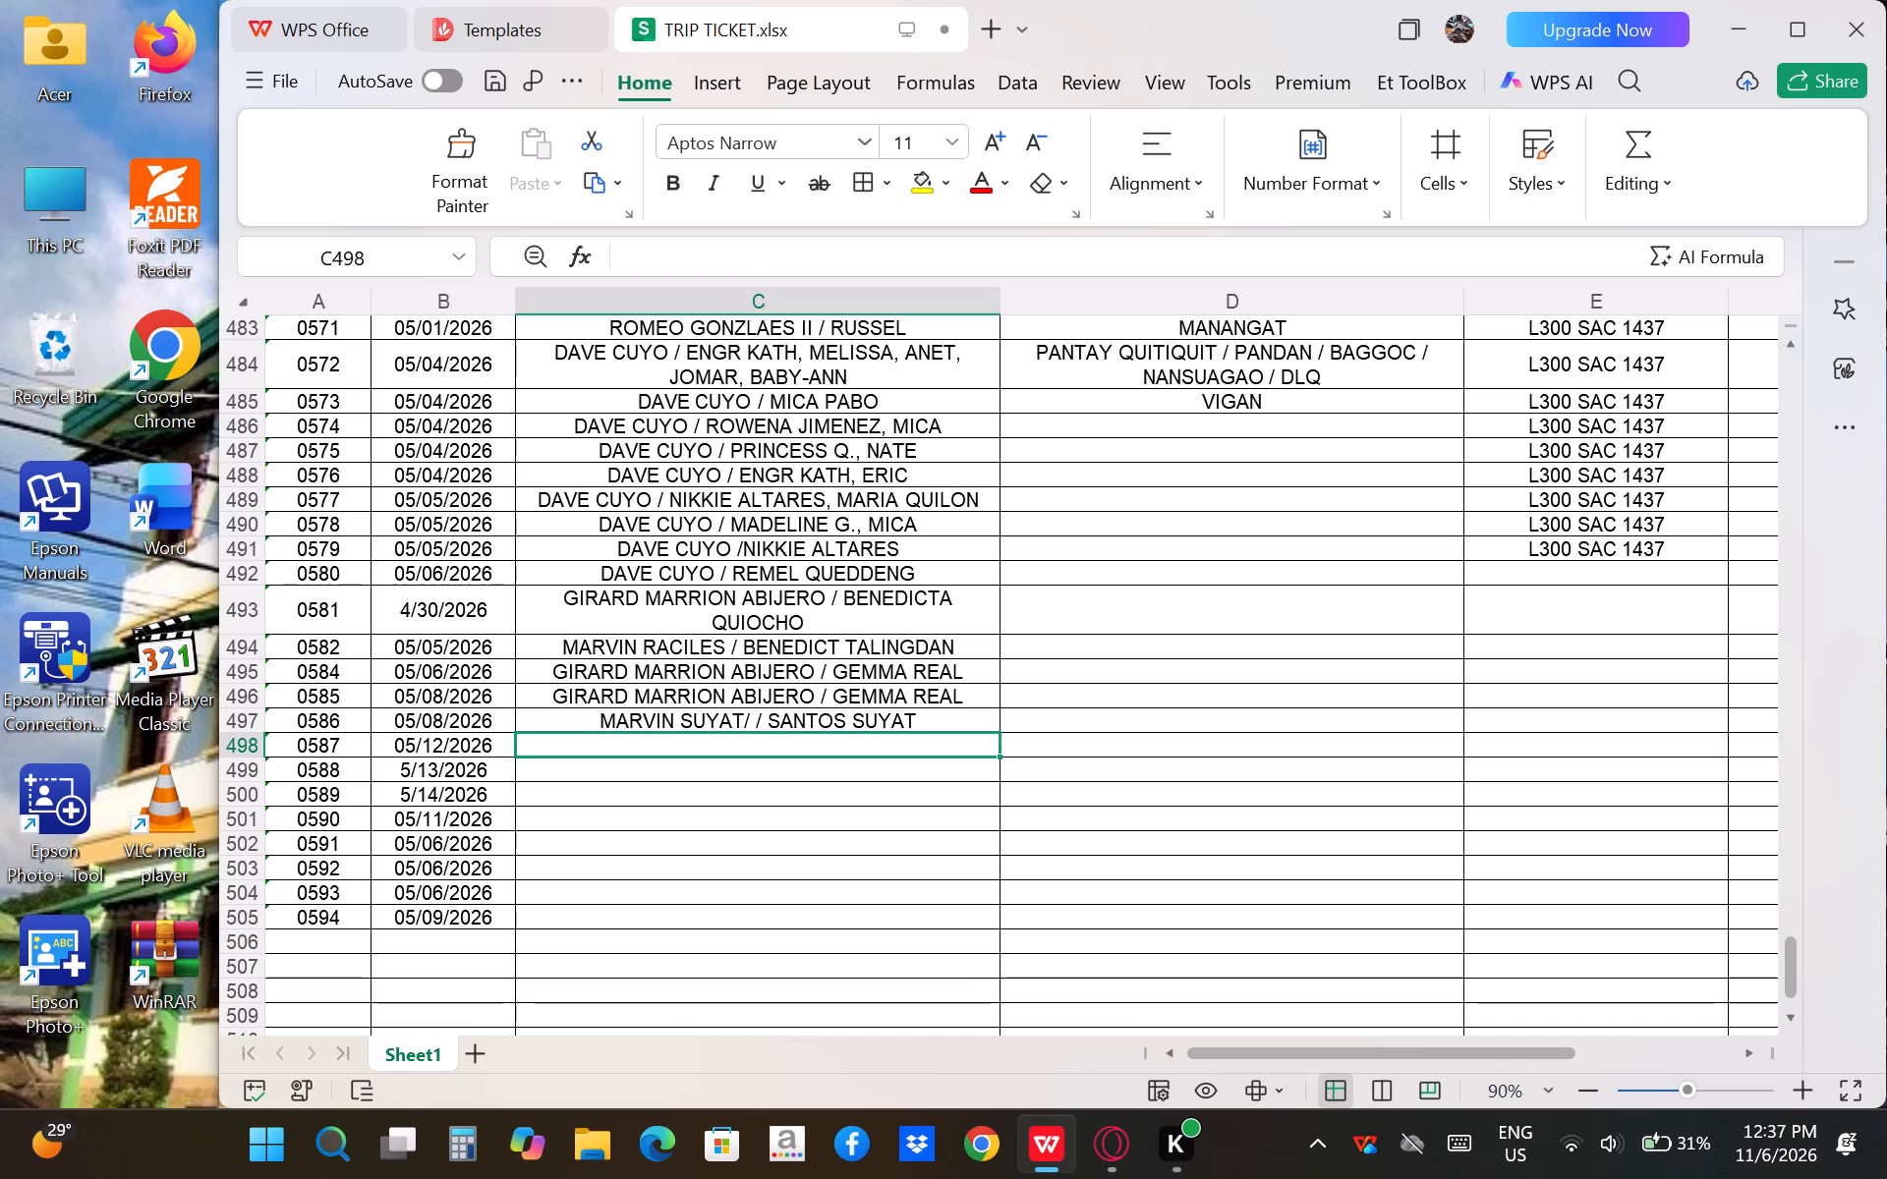
{"action": "scroll", "coordinate": [616, 752], "scroll_direction": "down", "scroll_amount": 3}
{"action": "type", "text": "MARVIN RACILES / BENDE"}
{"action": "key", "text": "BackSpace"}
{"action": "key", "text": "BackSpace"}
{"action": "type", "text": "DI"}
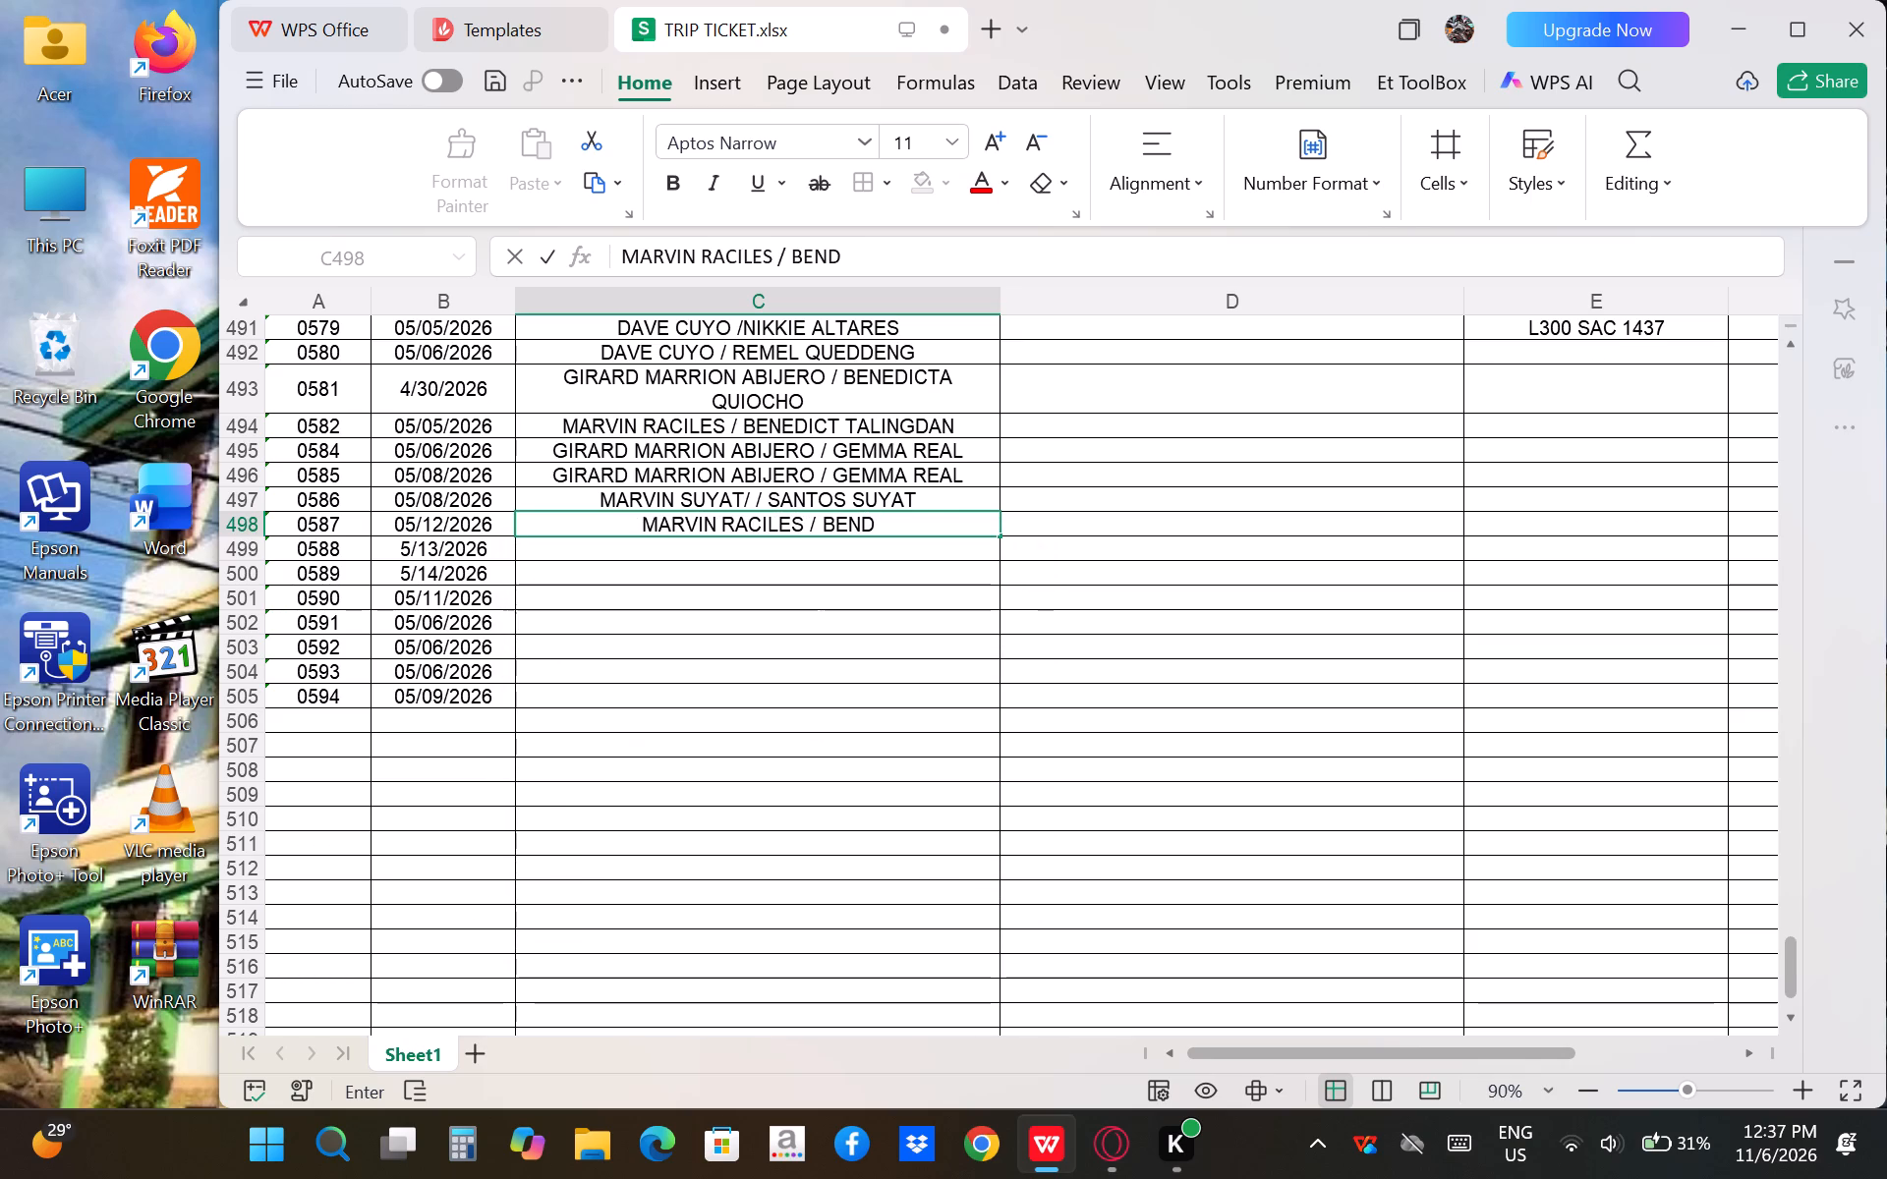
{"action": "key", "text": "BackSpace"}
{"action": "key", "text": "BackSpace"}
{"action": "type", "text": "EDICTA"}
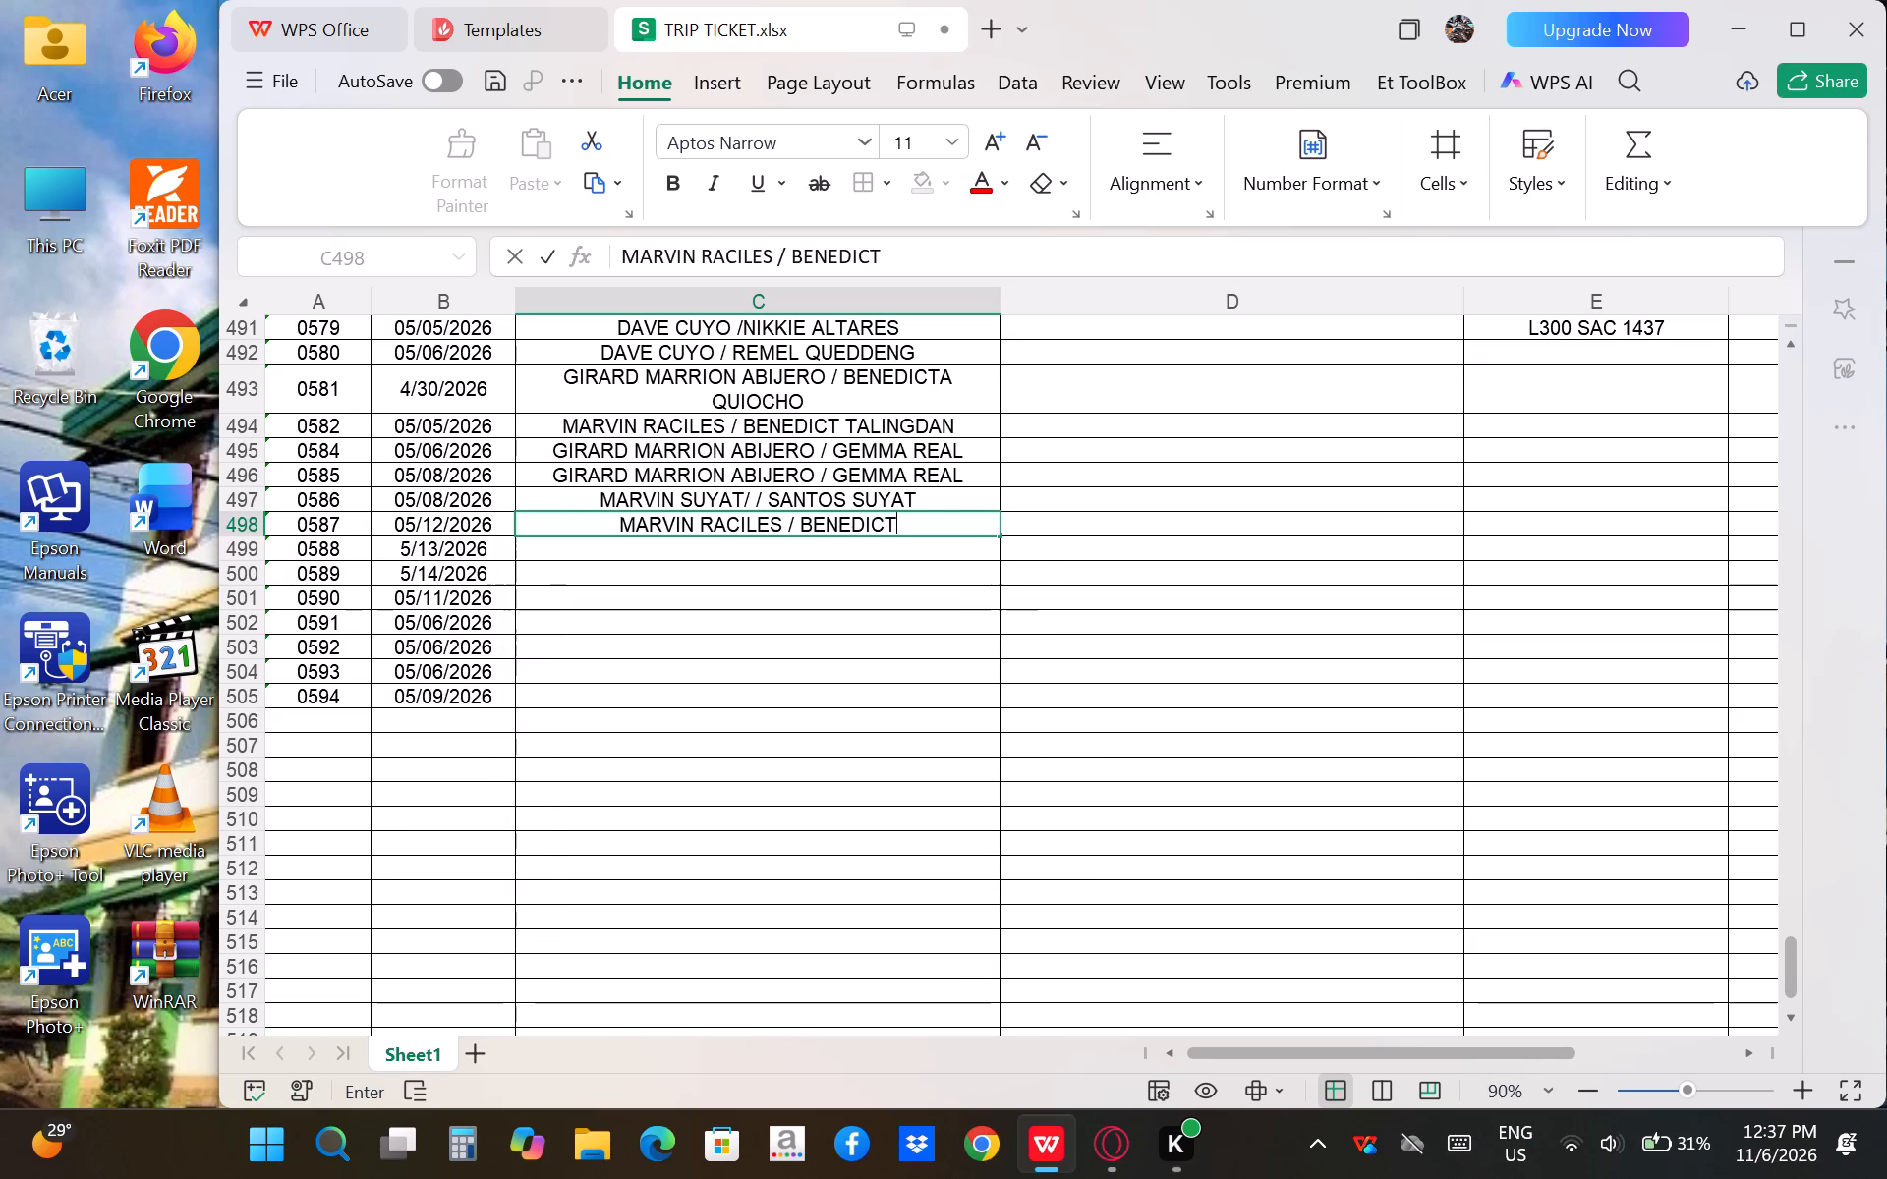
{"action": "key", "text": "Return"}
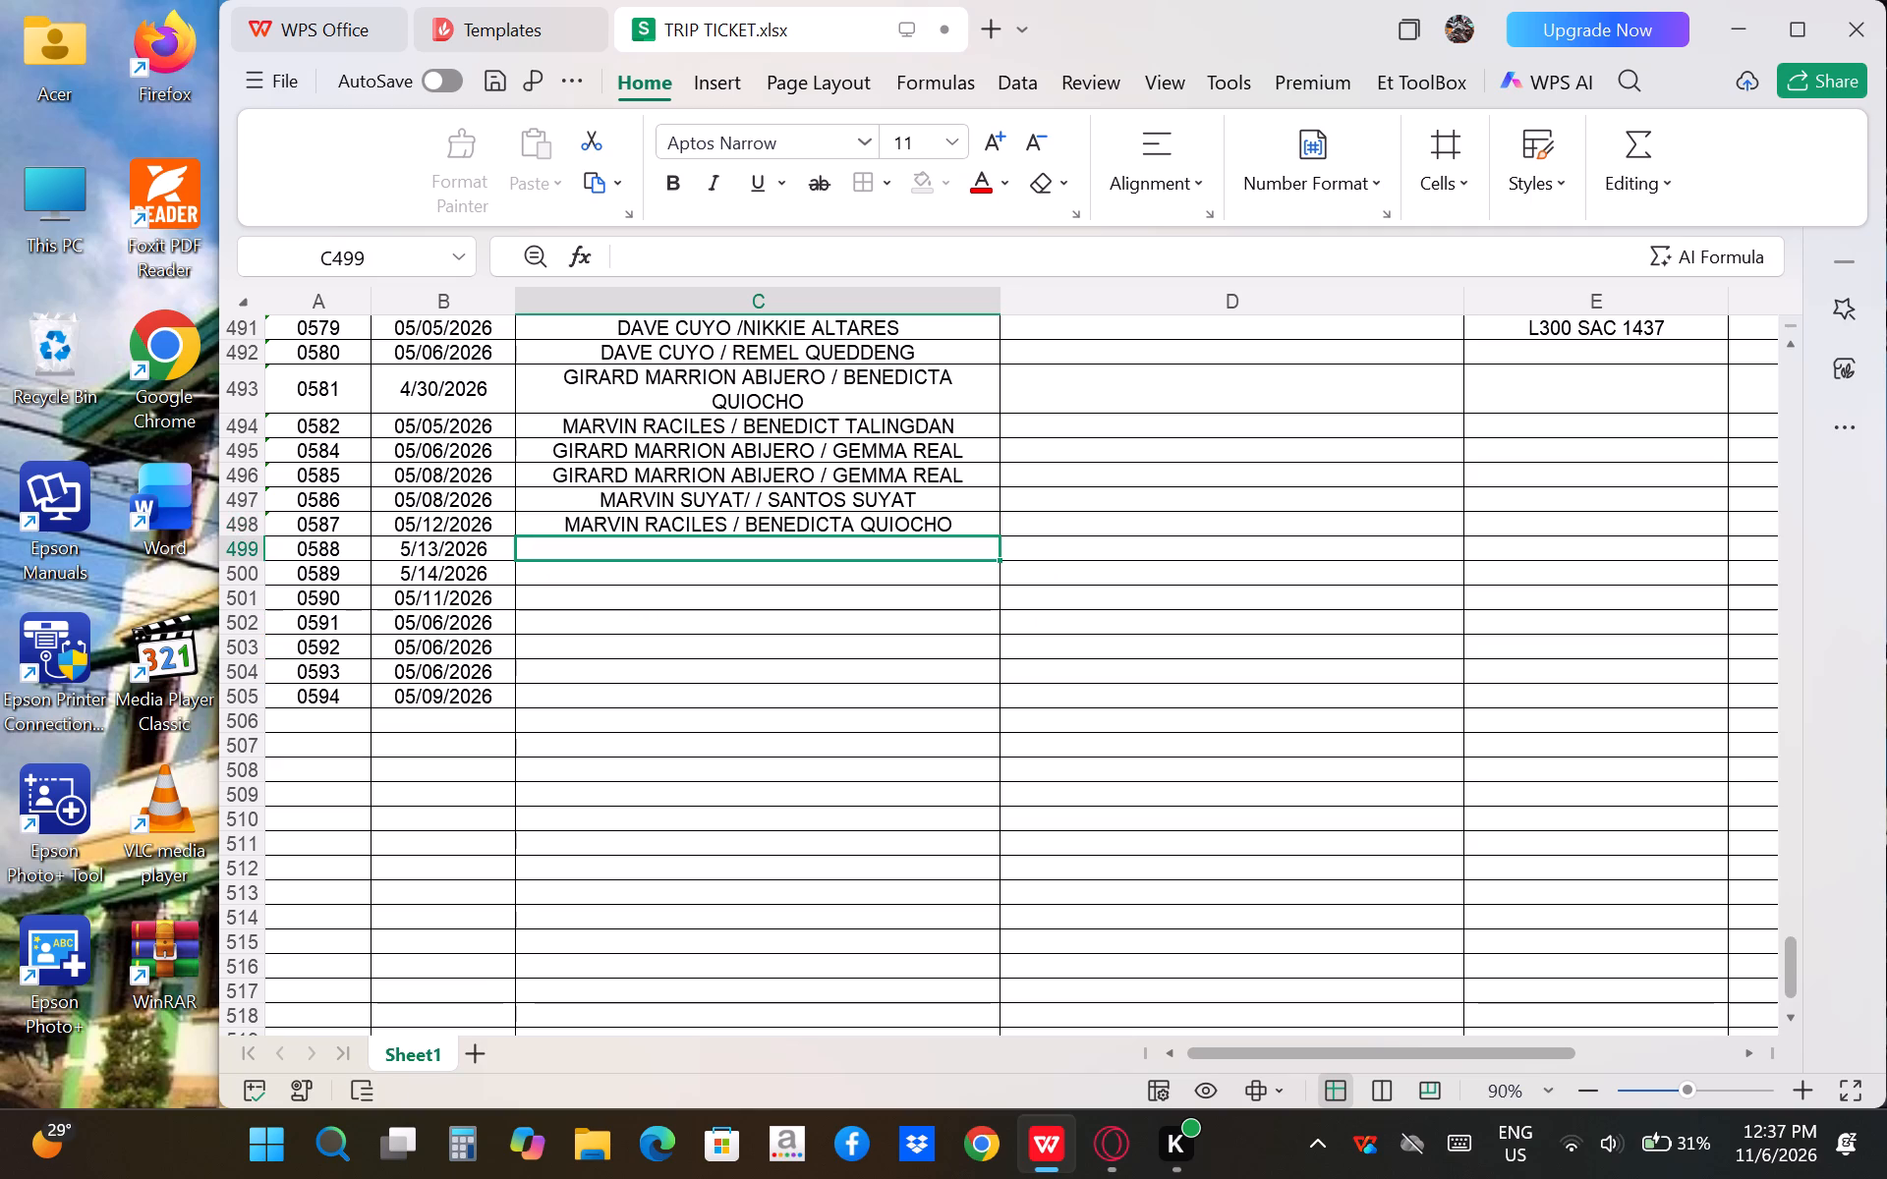
Copy the driver and passenger entry from C496 into C499 for ticket 0588.
{"action": "left_click", "coordinate": [723, 488]}
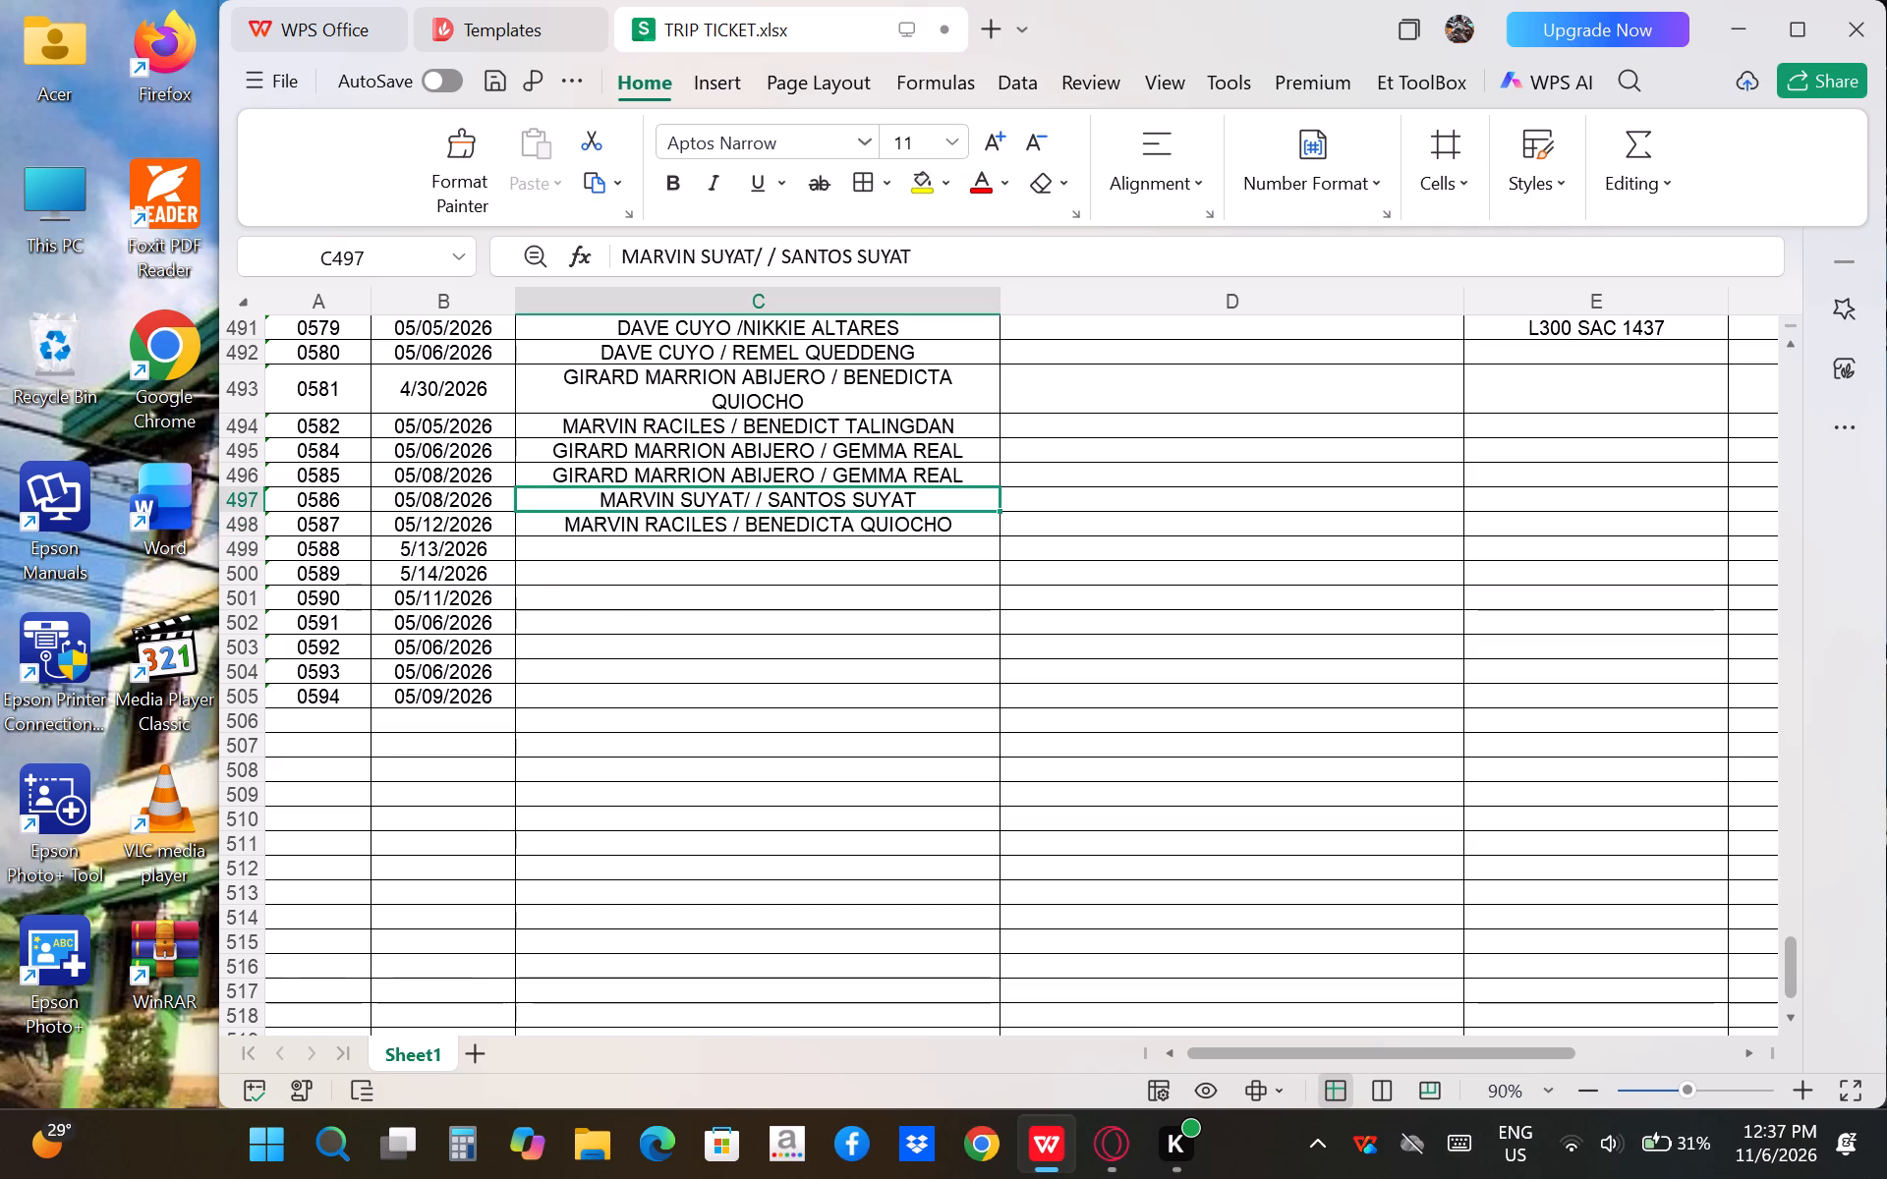
{"action": "left_click", "coordinate": [736, 480]}
{"action": "key", "text": "ctrl+c"}
{"action": "left_click", "coordinate": [697, 549]}
{"action": "key", "text": "Return"}
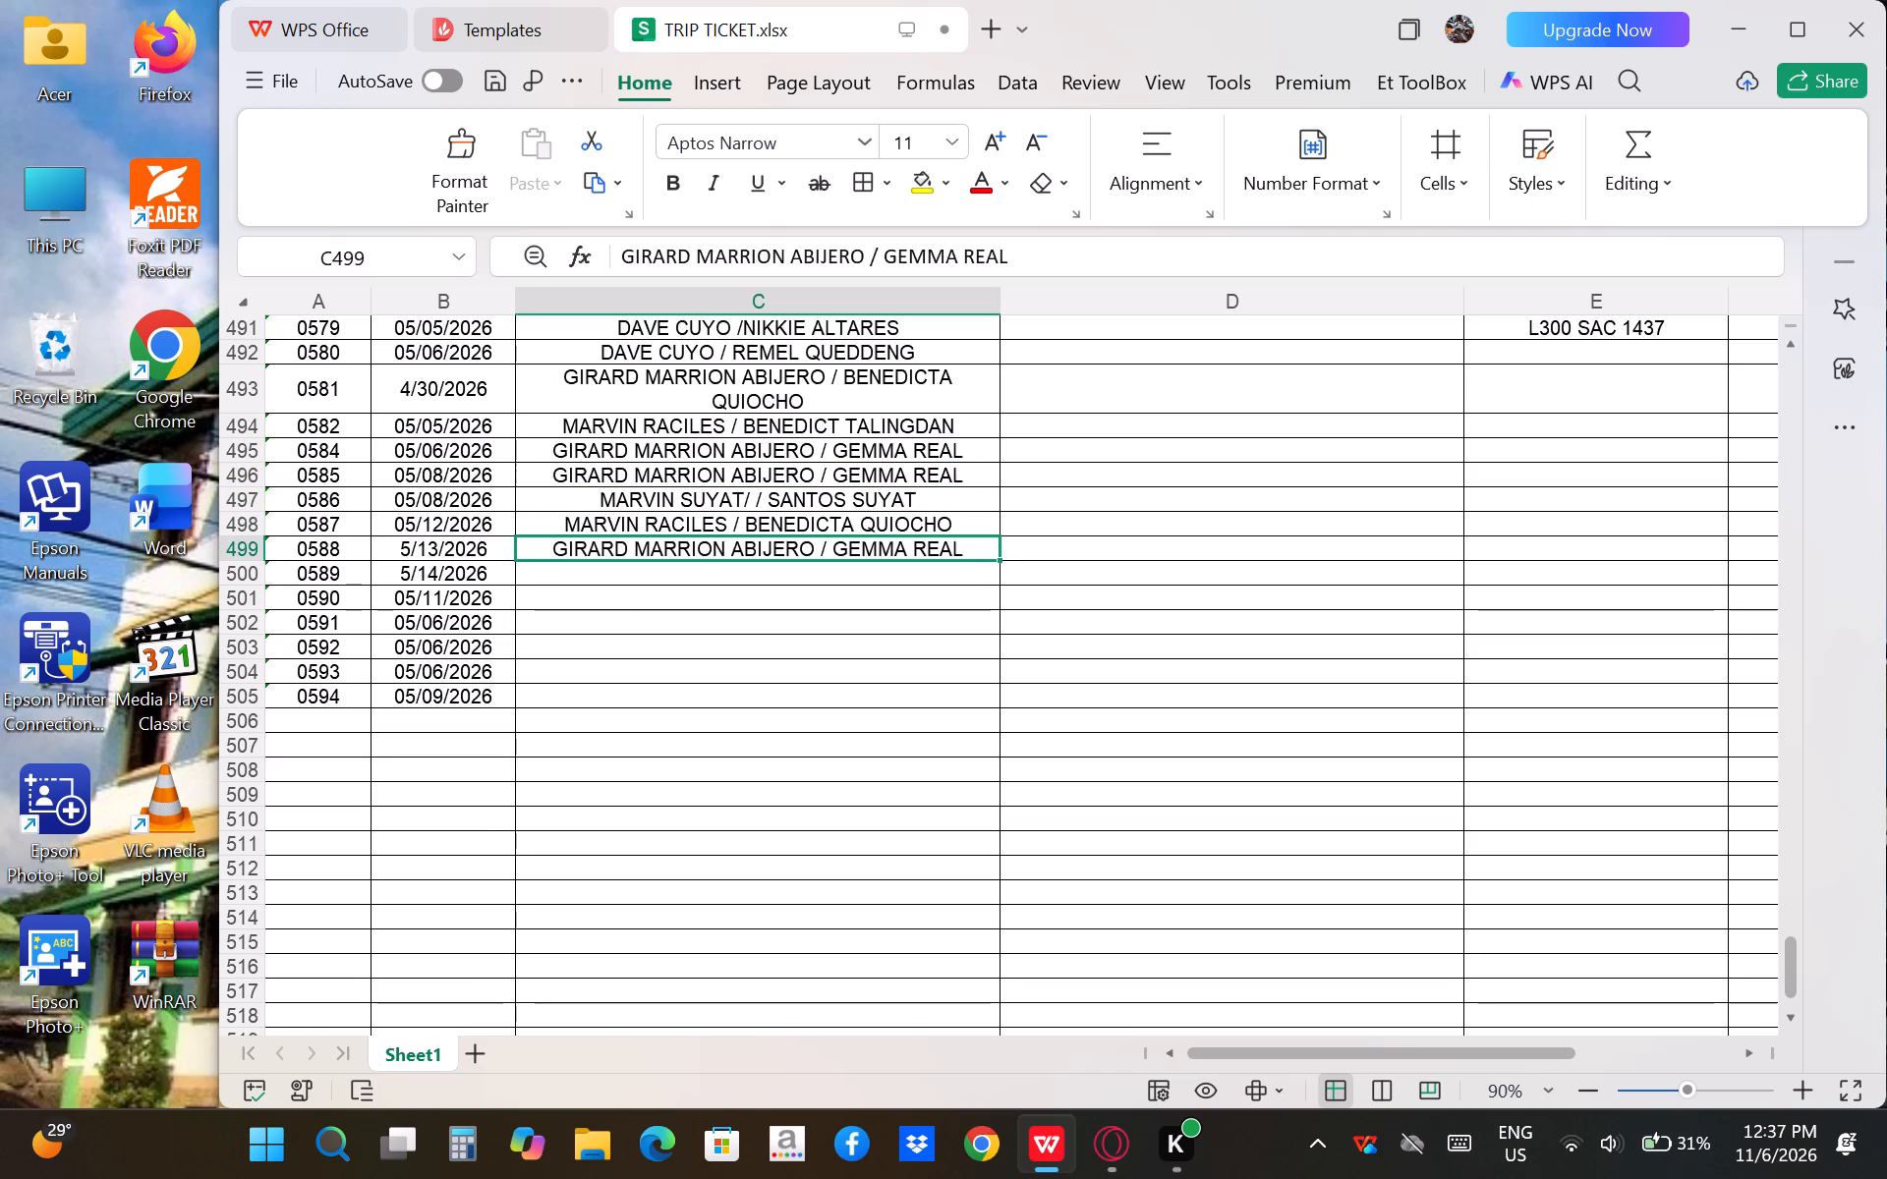
{"action": "key", "text": "Return"}
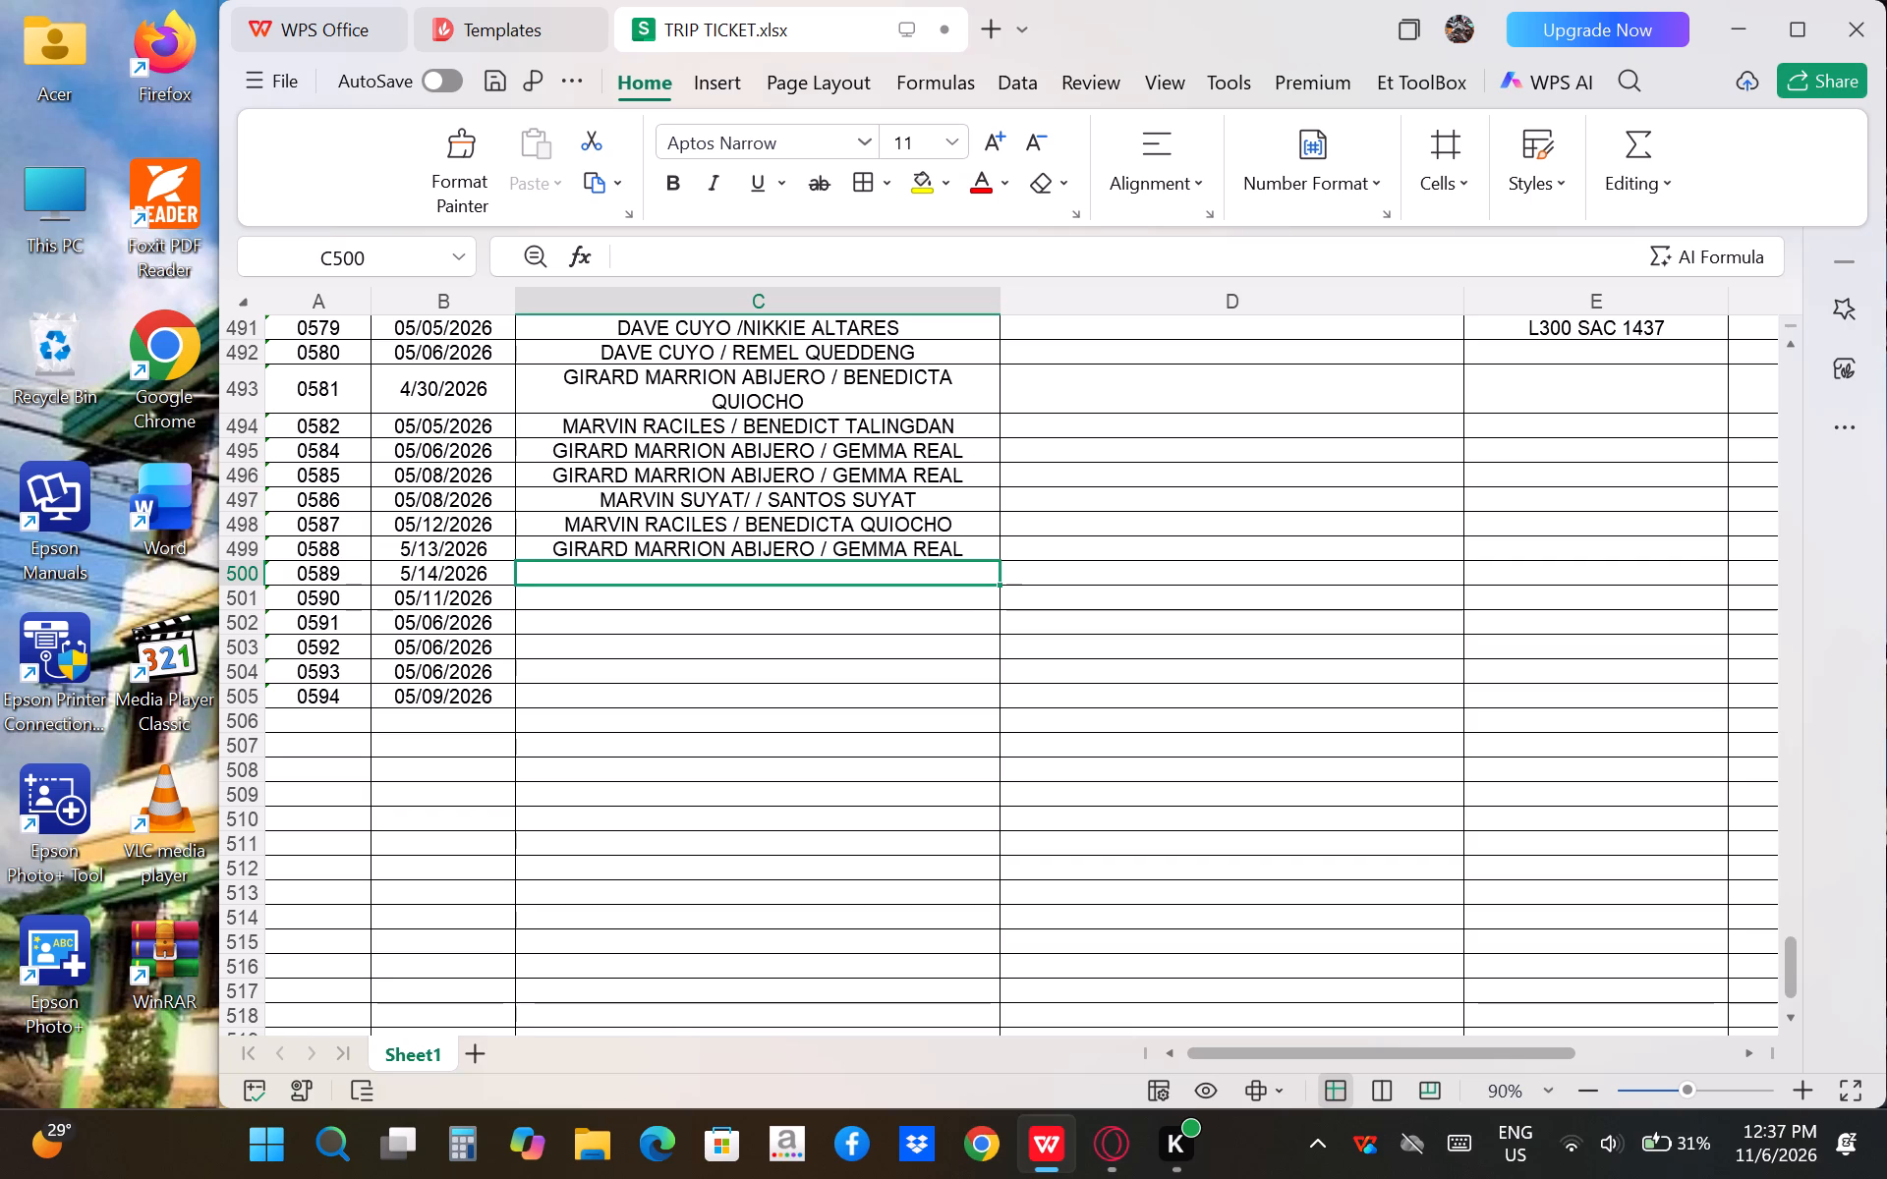
Copy the driver and passenger entry from C493 into C500.
{"action": "left_click", "coordinate": [771, 400]}
{"action": "key", "text": "ctrl+c"}
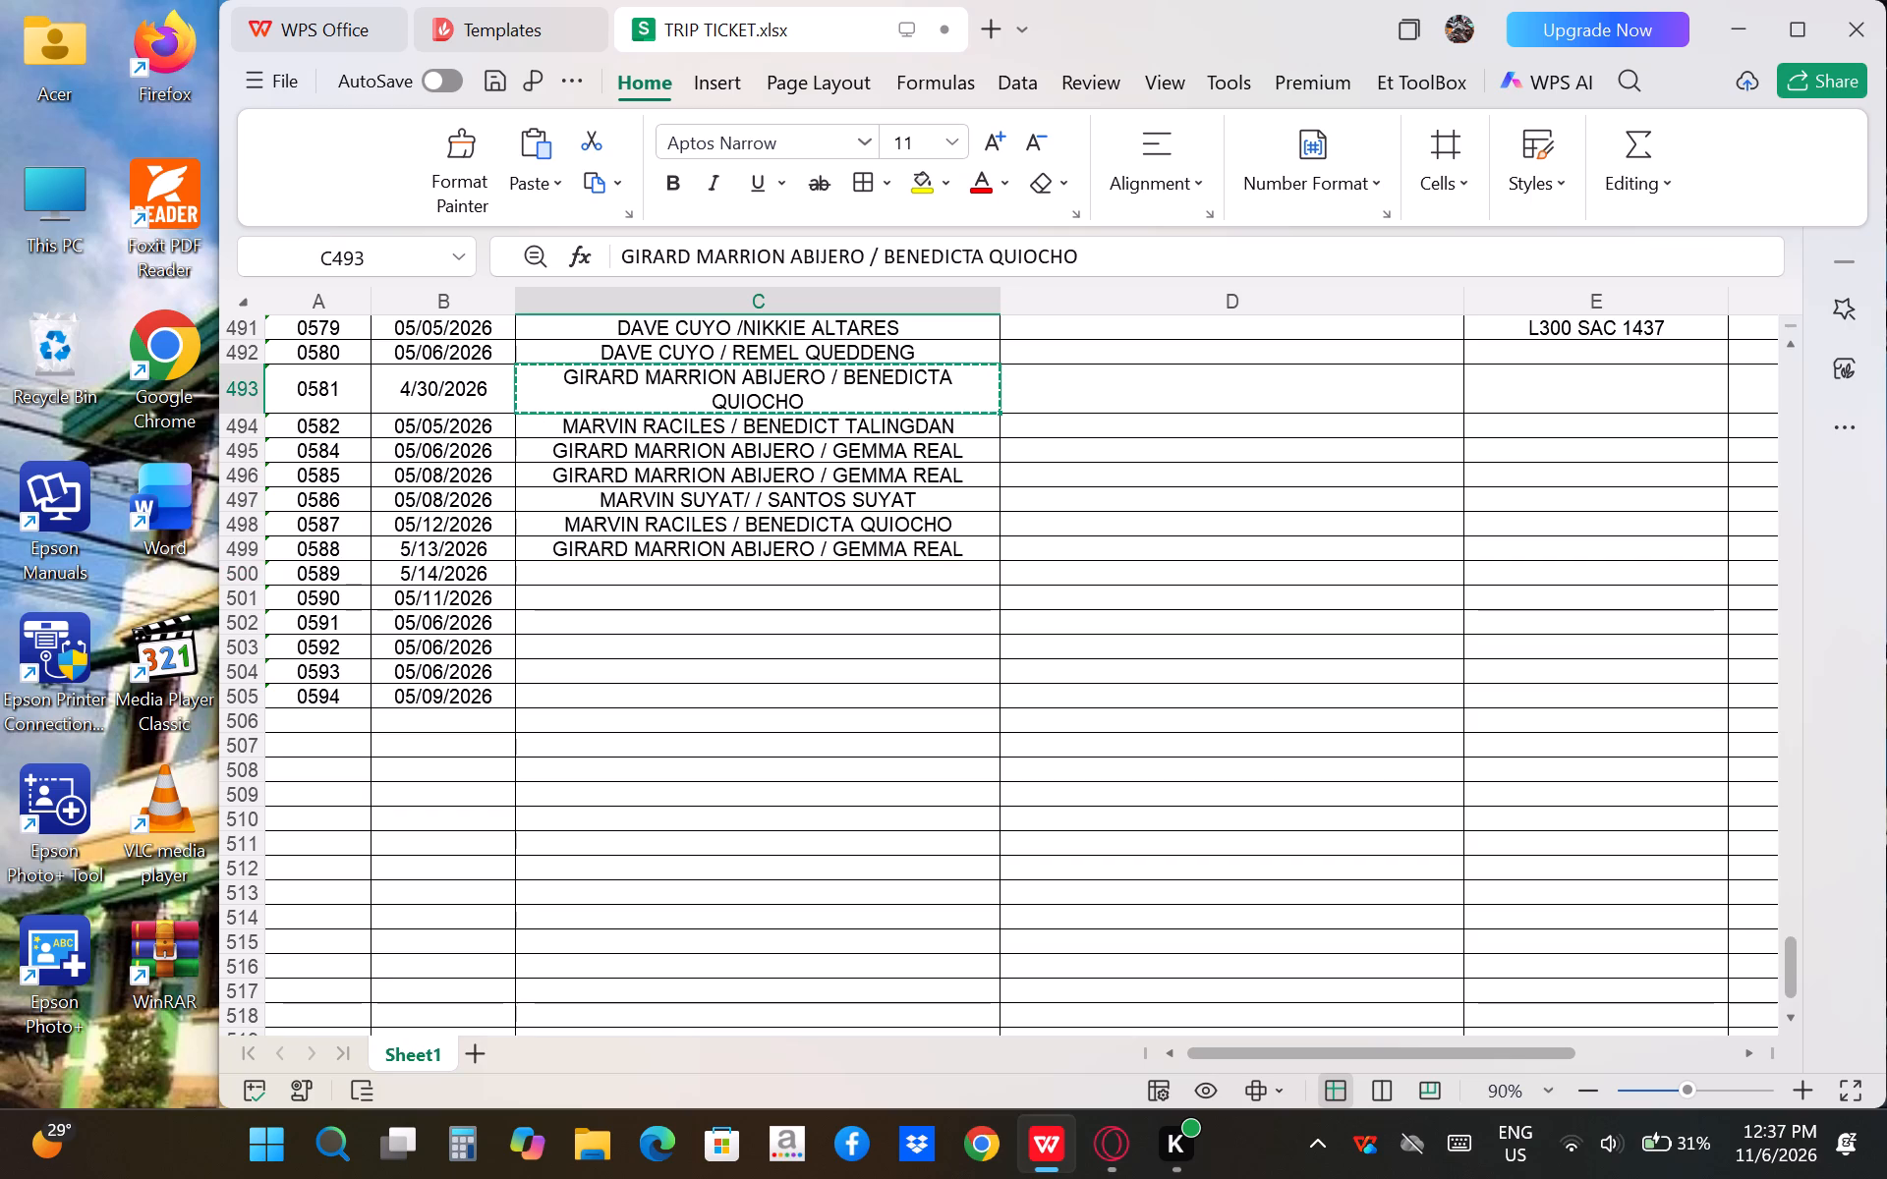
{"action": "left_click", "coordinate": [751, 578]}
{"action": "key", "text": "Return"}
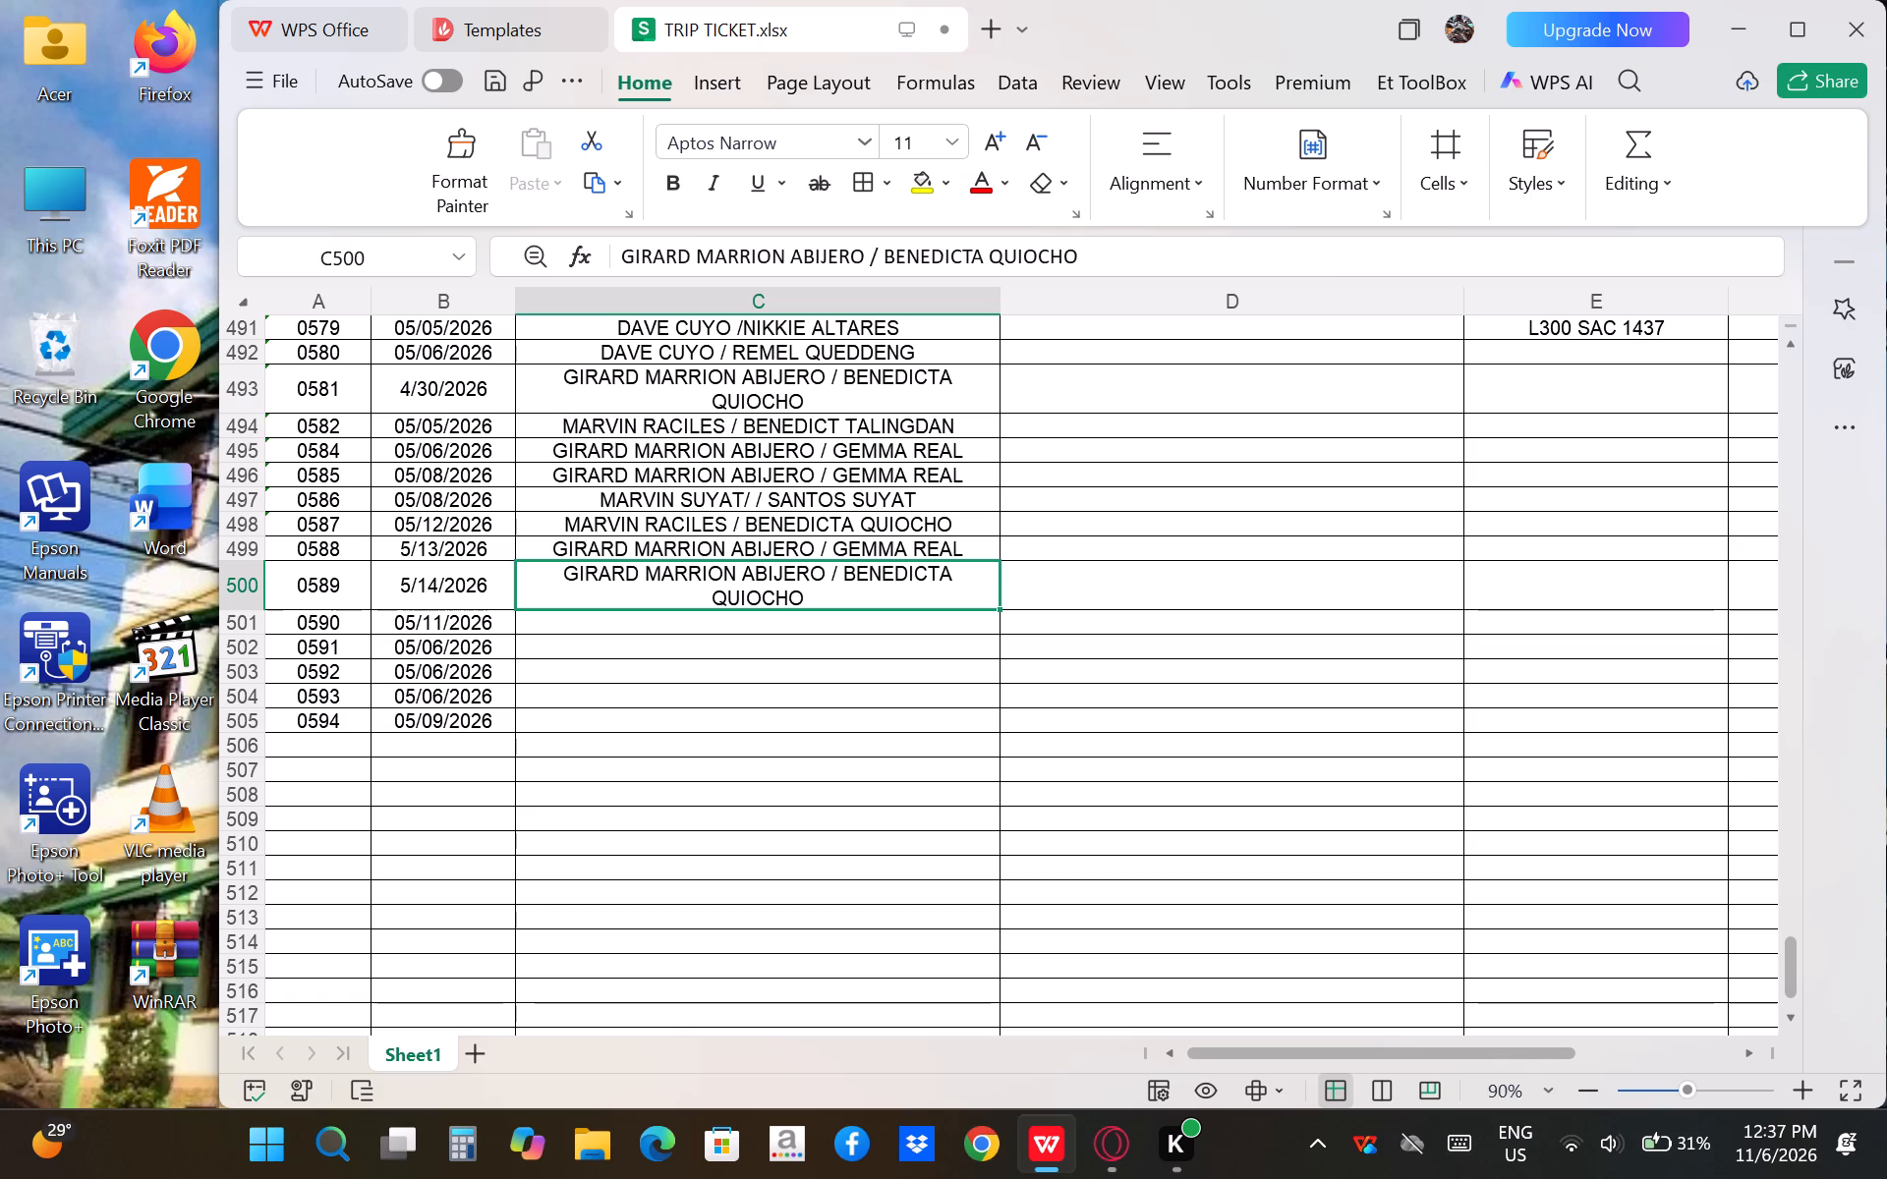
Move the driver and passenger entry from C500 to C501 for ticket 0590.
{"action": "left_click", "coordinate": [742, 635]}
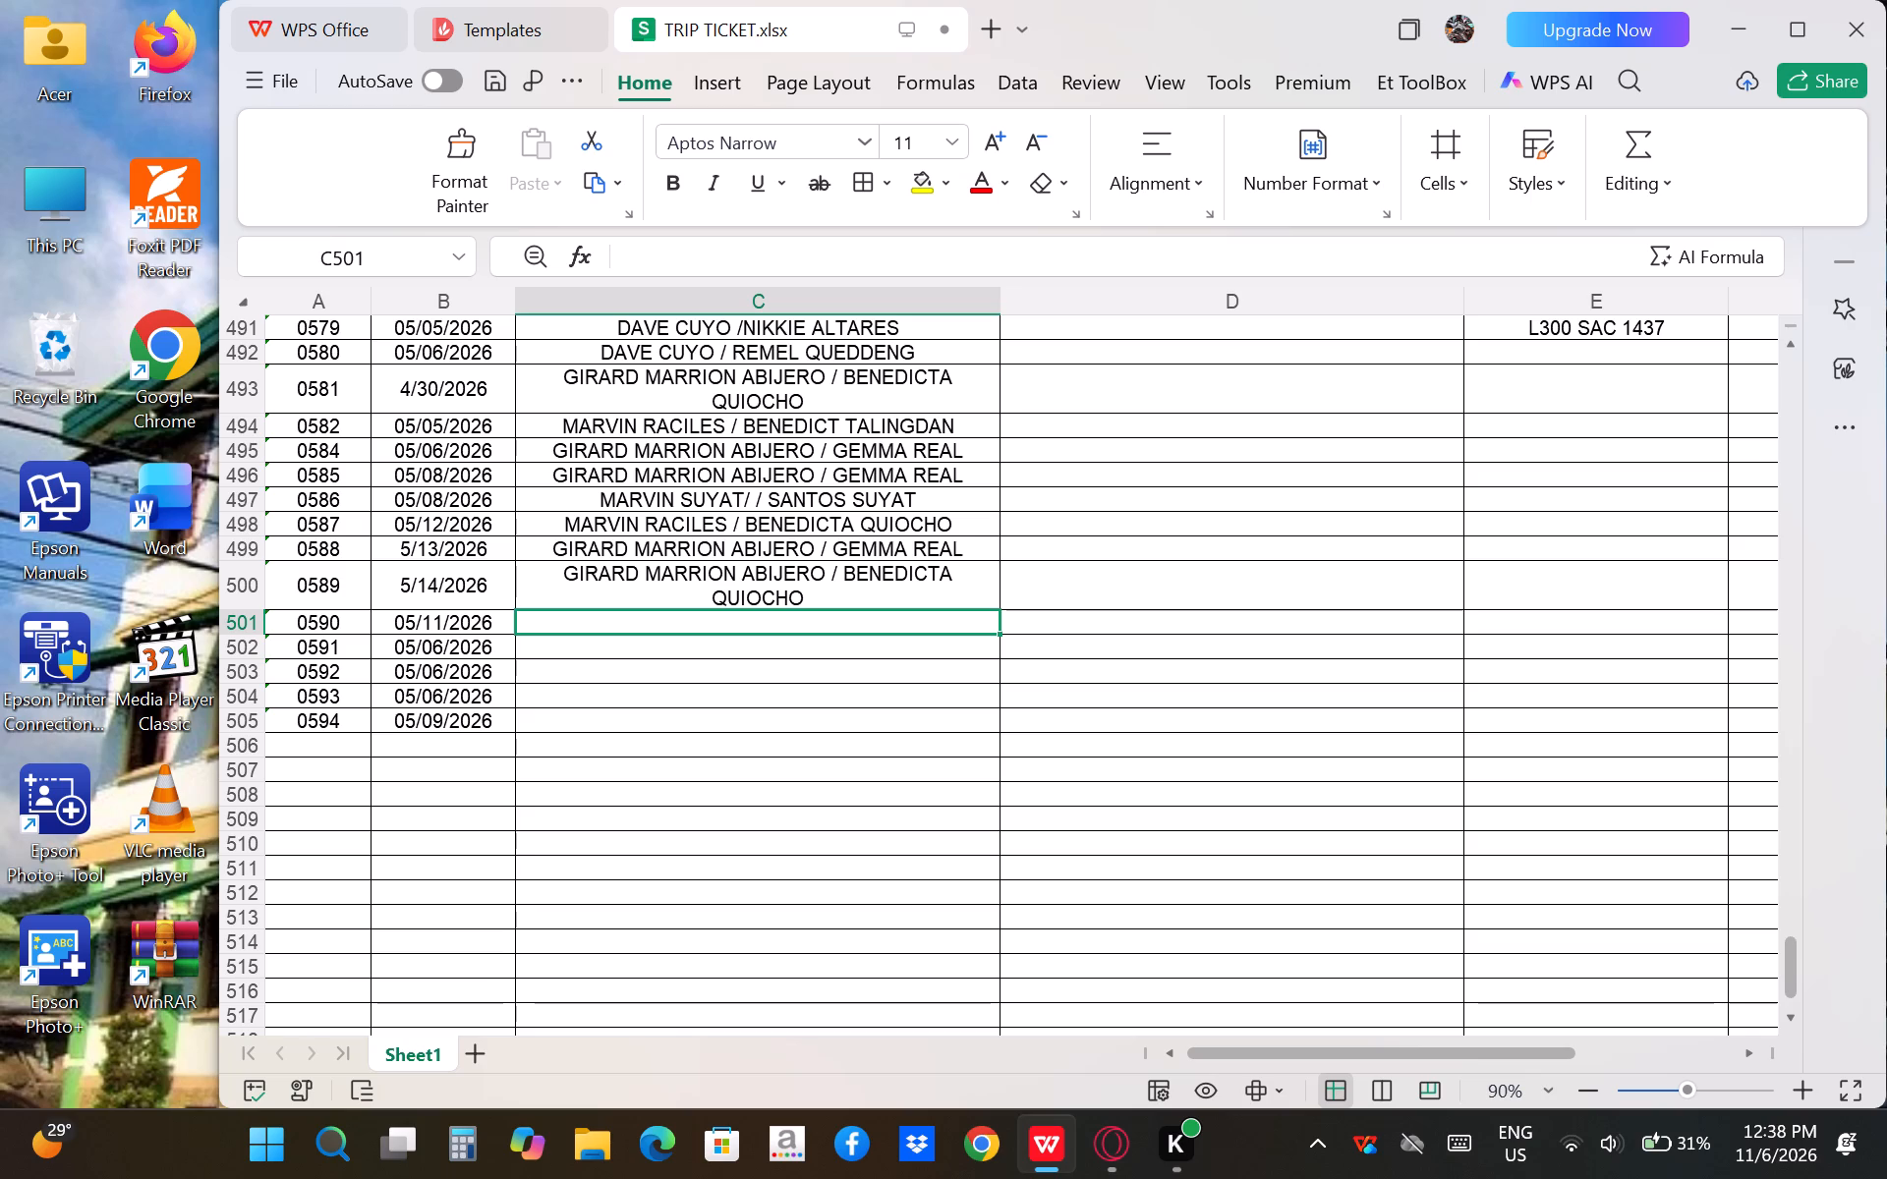
{"action": "left_click", "coordinate": [633, 572]}
{"action": "key", "text": "ctrl+x"}
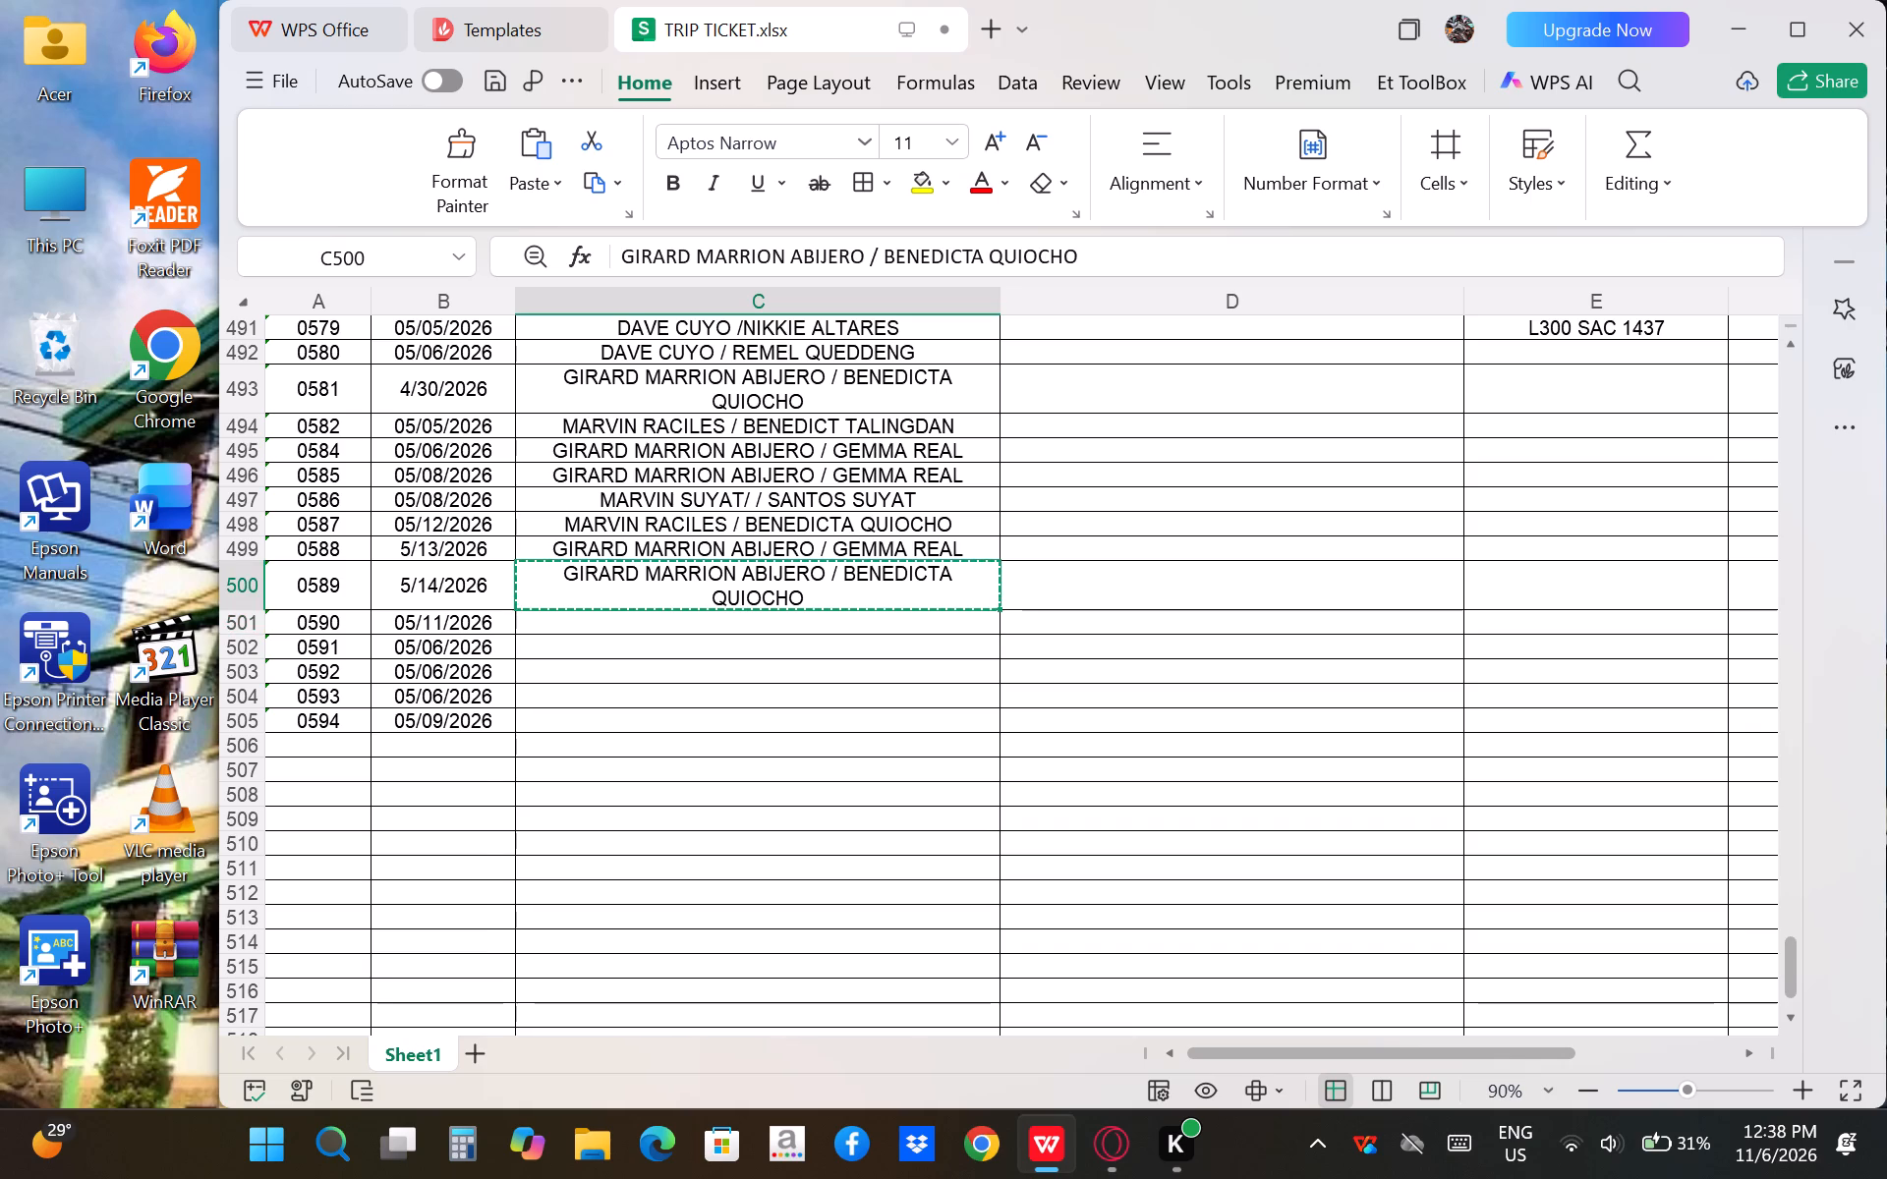
{"action": "left_click", "coordinate": [630, 626]}
{"action": "key", "text": "Return"}
Copy the driver and passenger entry from C499 into C500 for ticket 0589.
{"action": "left_click", "coordinate": [657, 557]}
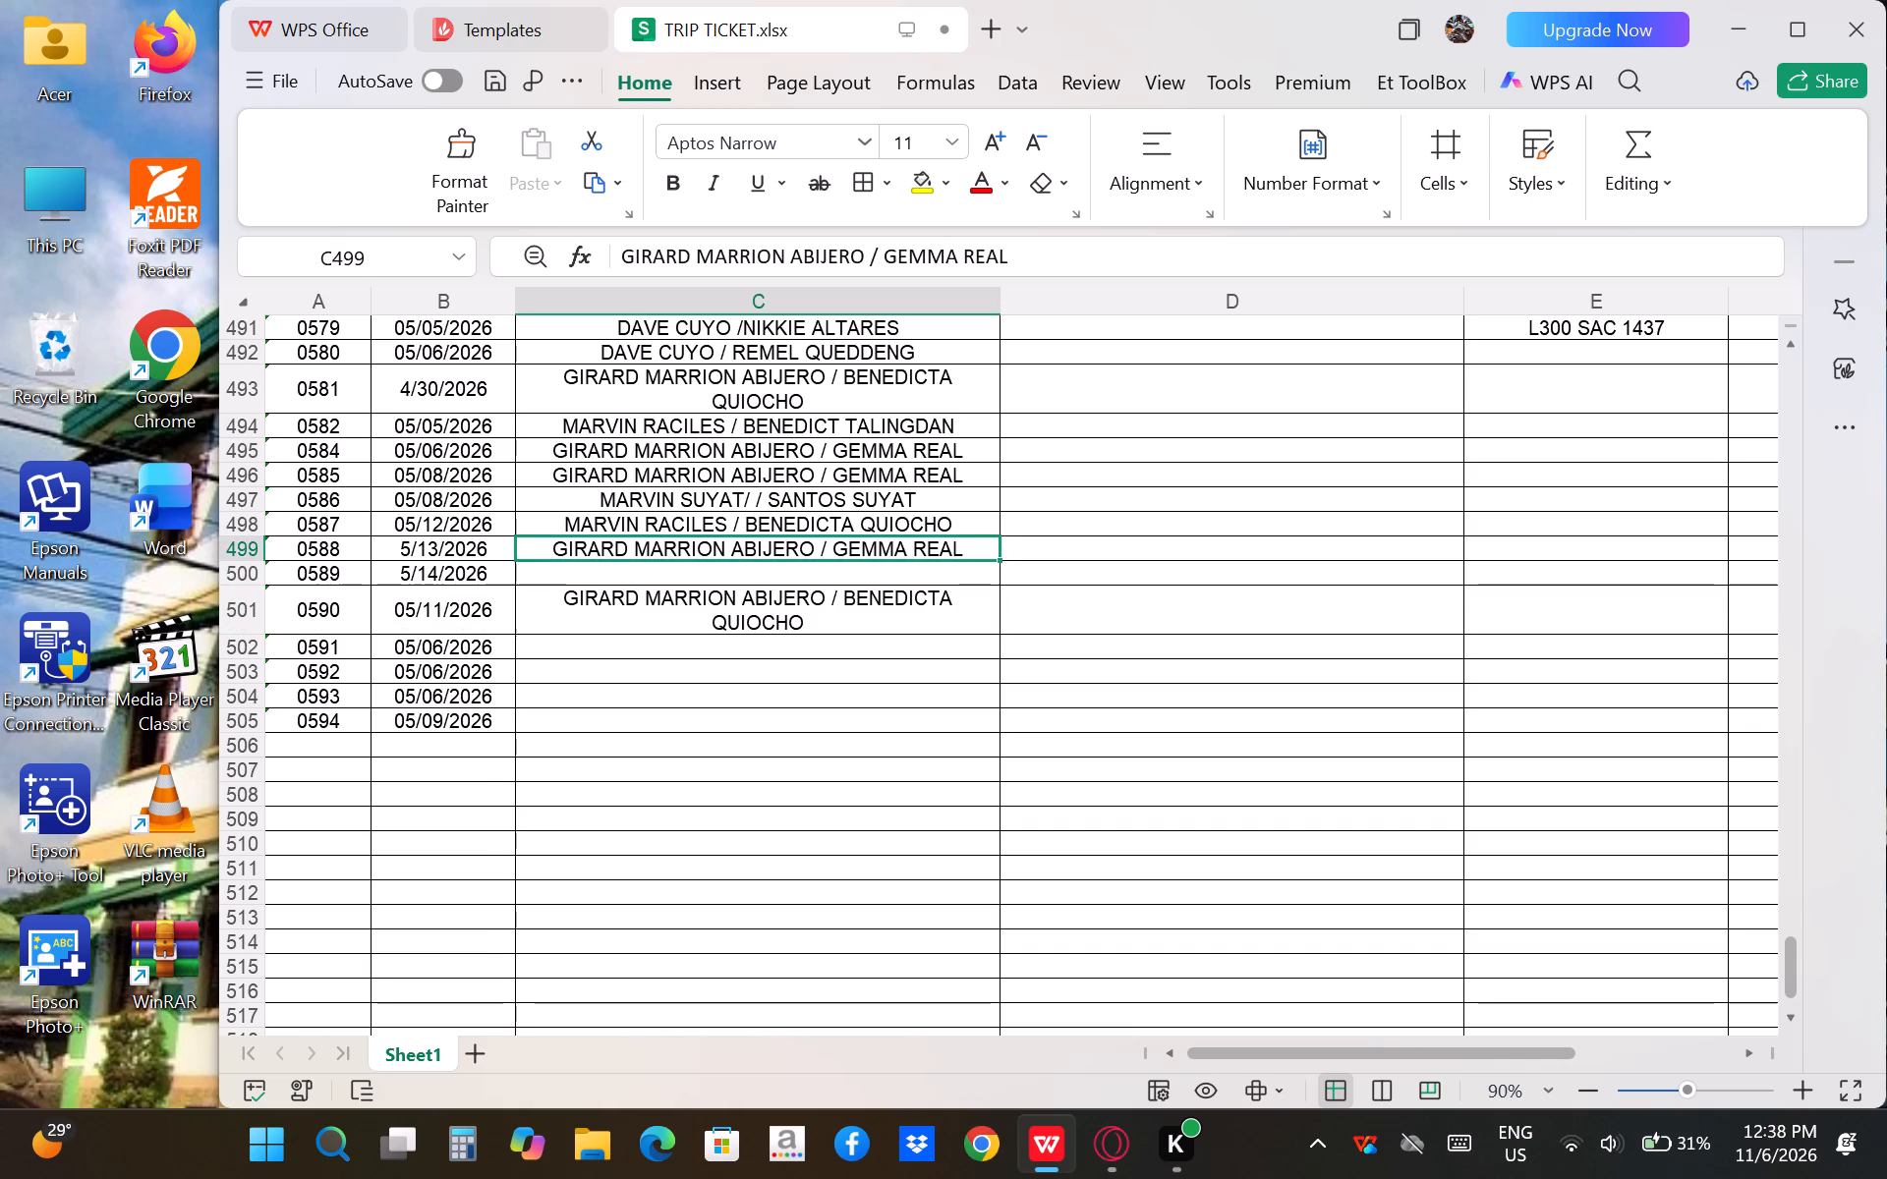
{"action": "key", "text": "ctrl+c"}
{"action": "left_click", "coordinate": [649, 583]}
{"action": "key", "text": "Return"}
Enter driver Dave's full name in C502, followed by a slash and passenger Nelson's full name.
{"action": "left_click", "coordinate": [646, 644]}
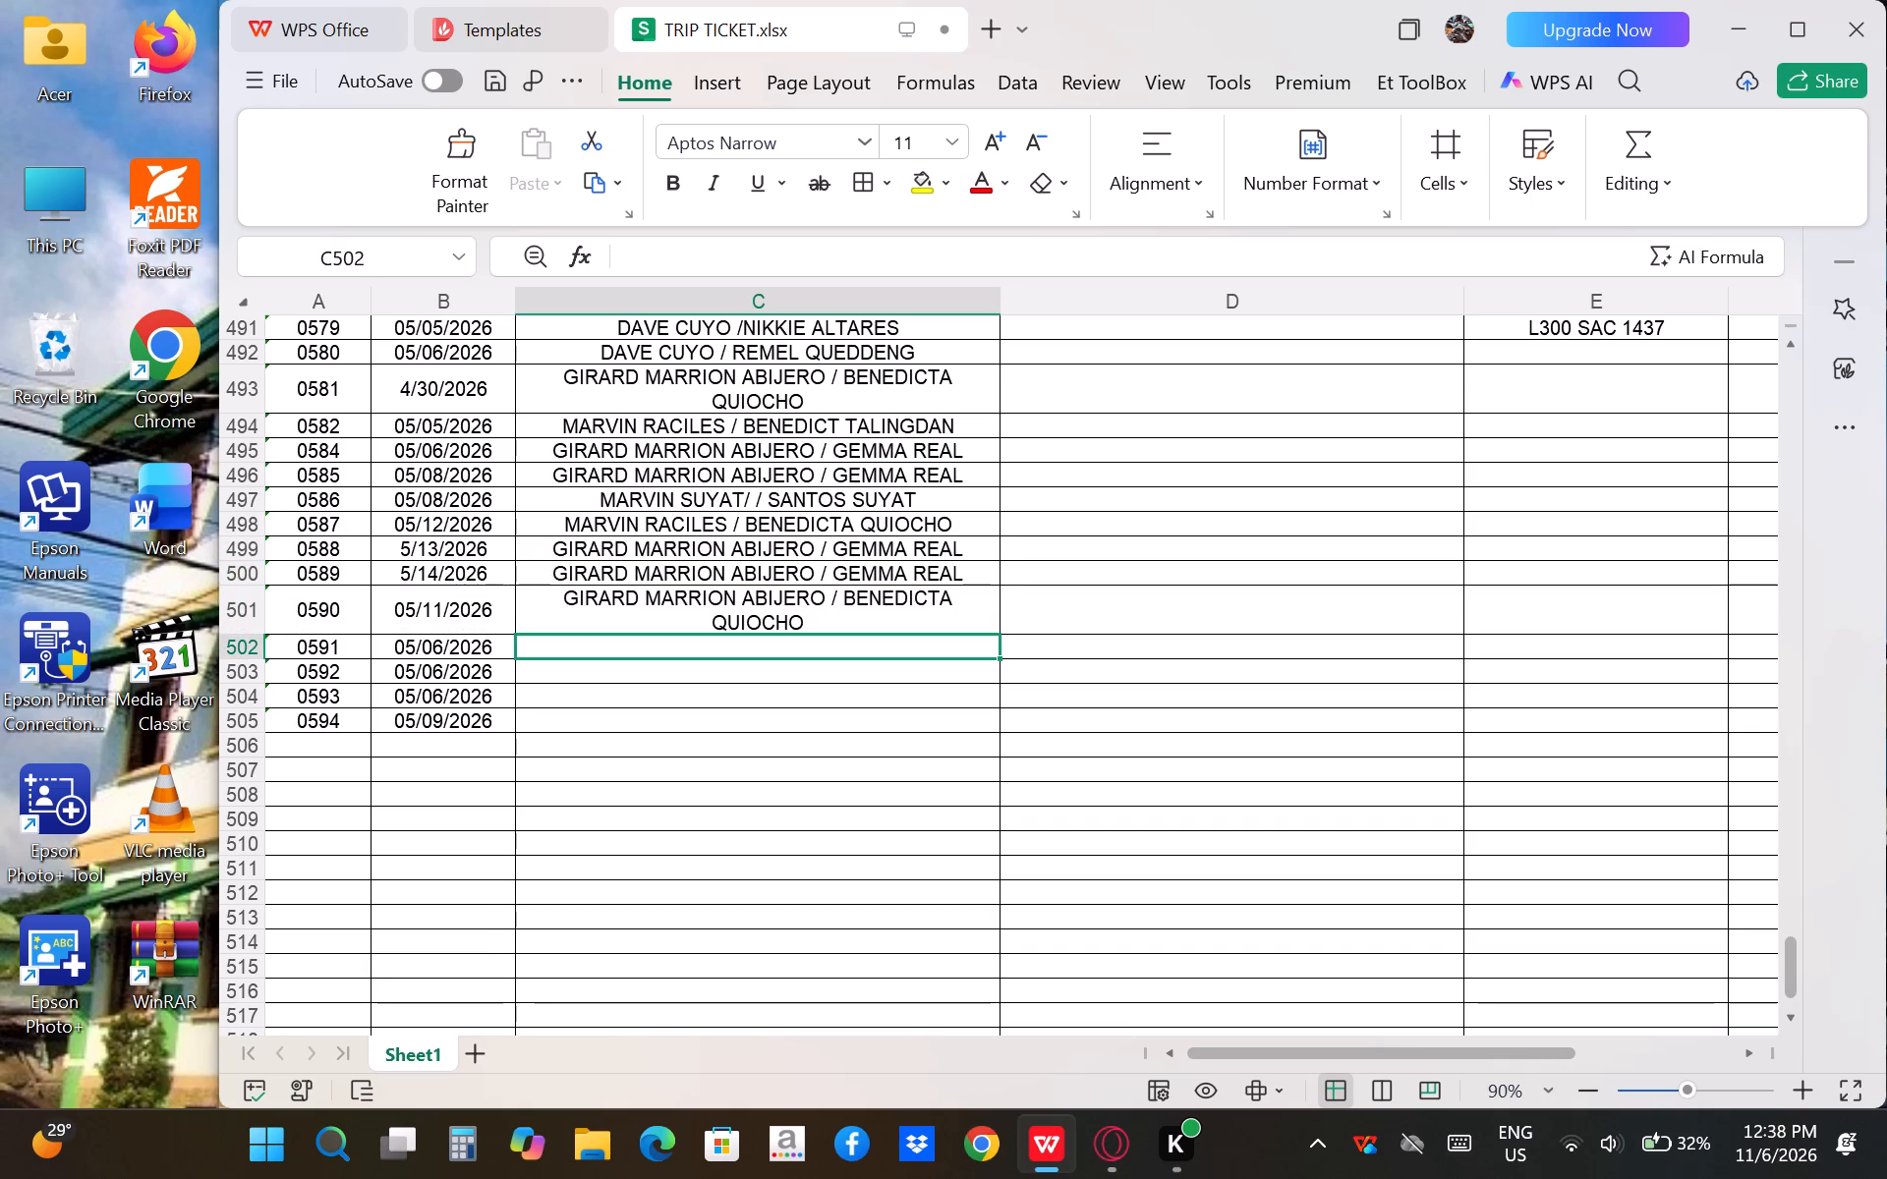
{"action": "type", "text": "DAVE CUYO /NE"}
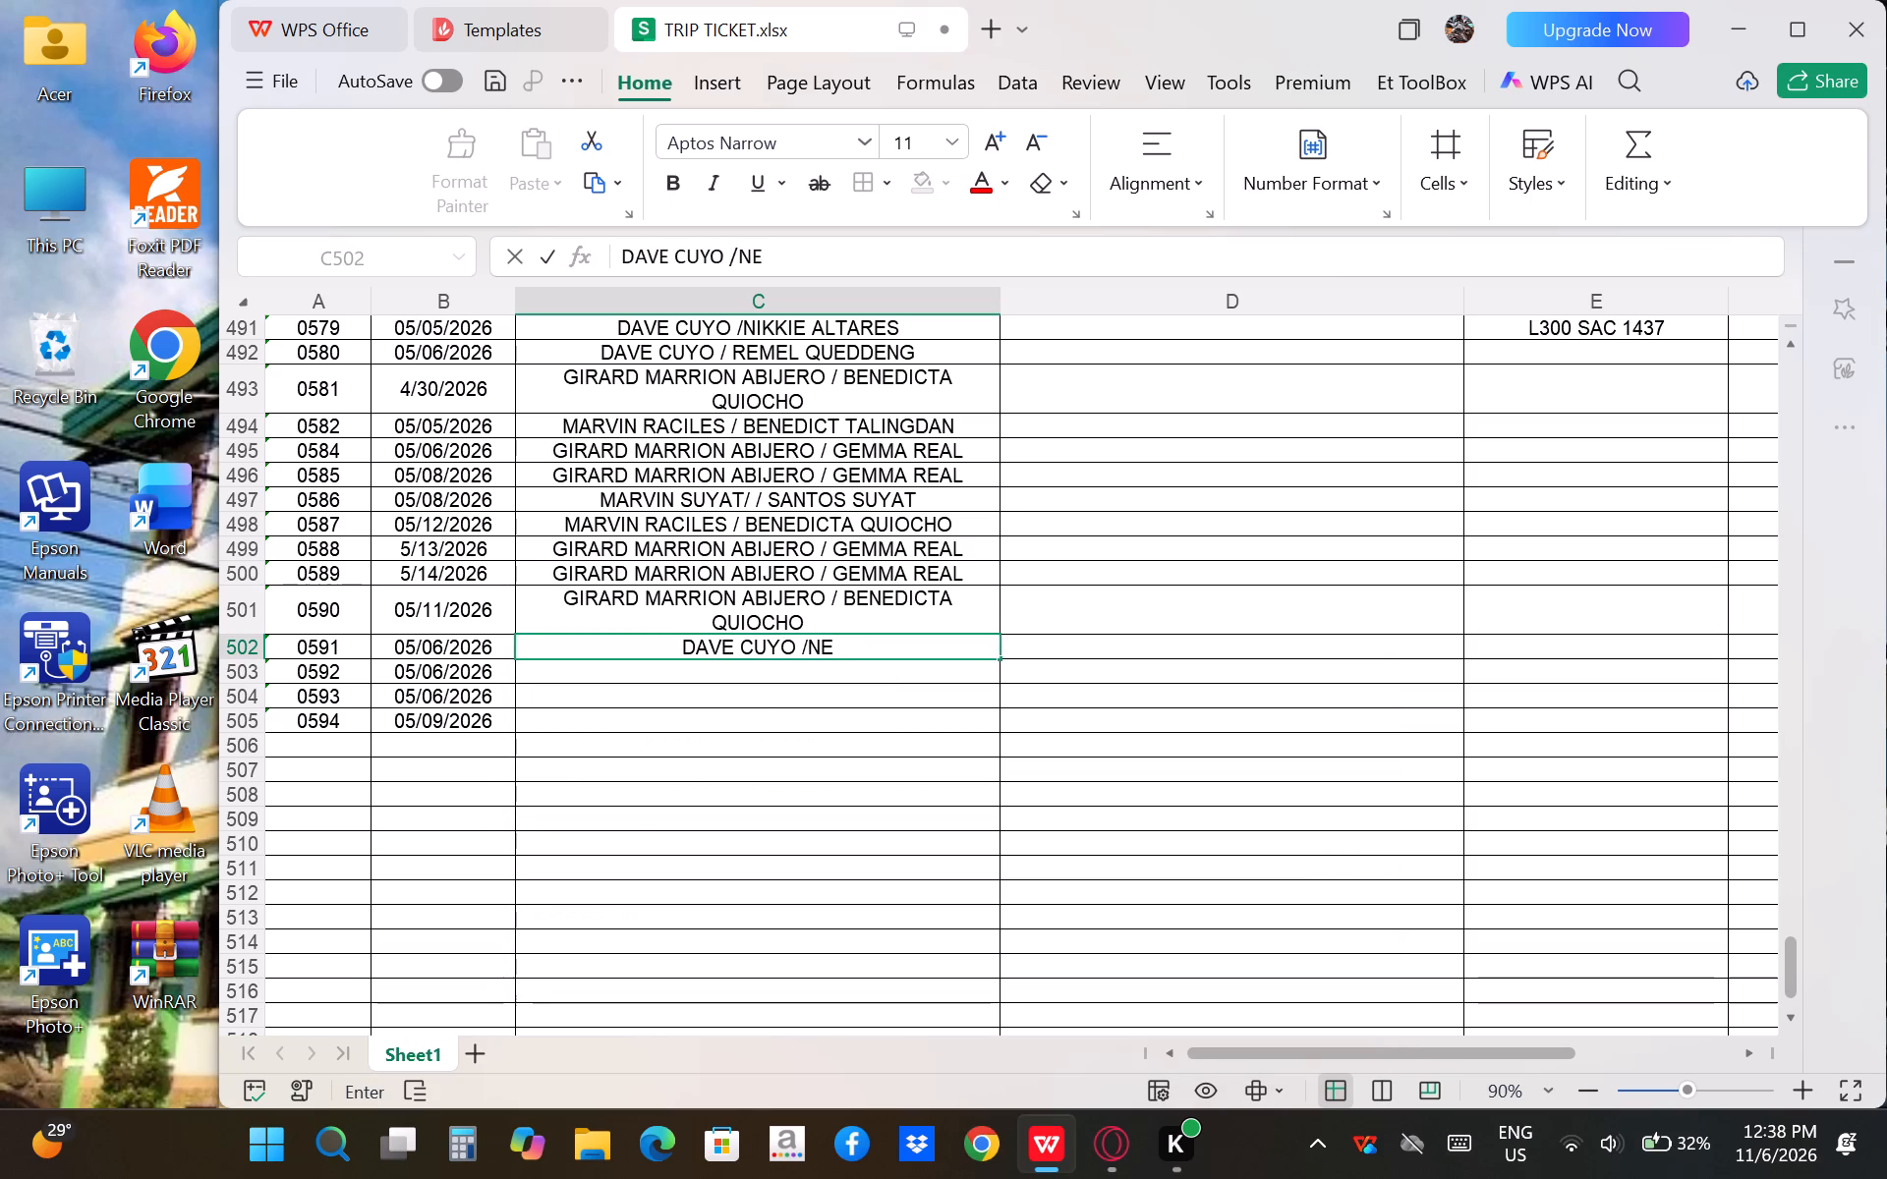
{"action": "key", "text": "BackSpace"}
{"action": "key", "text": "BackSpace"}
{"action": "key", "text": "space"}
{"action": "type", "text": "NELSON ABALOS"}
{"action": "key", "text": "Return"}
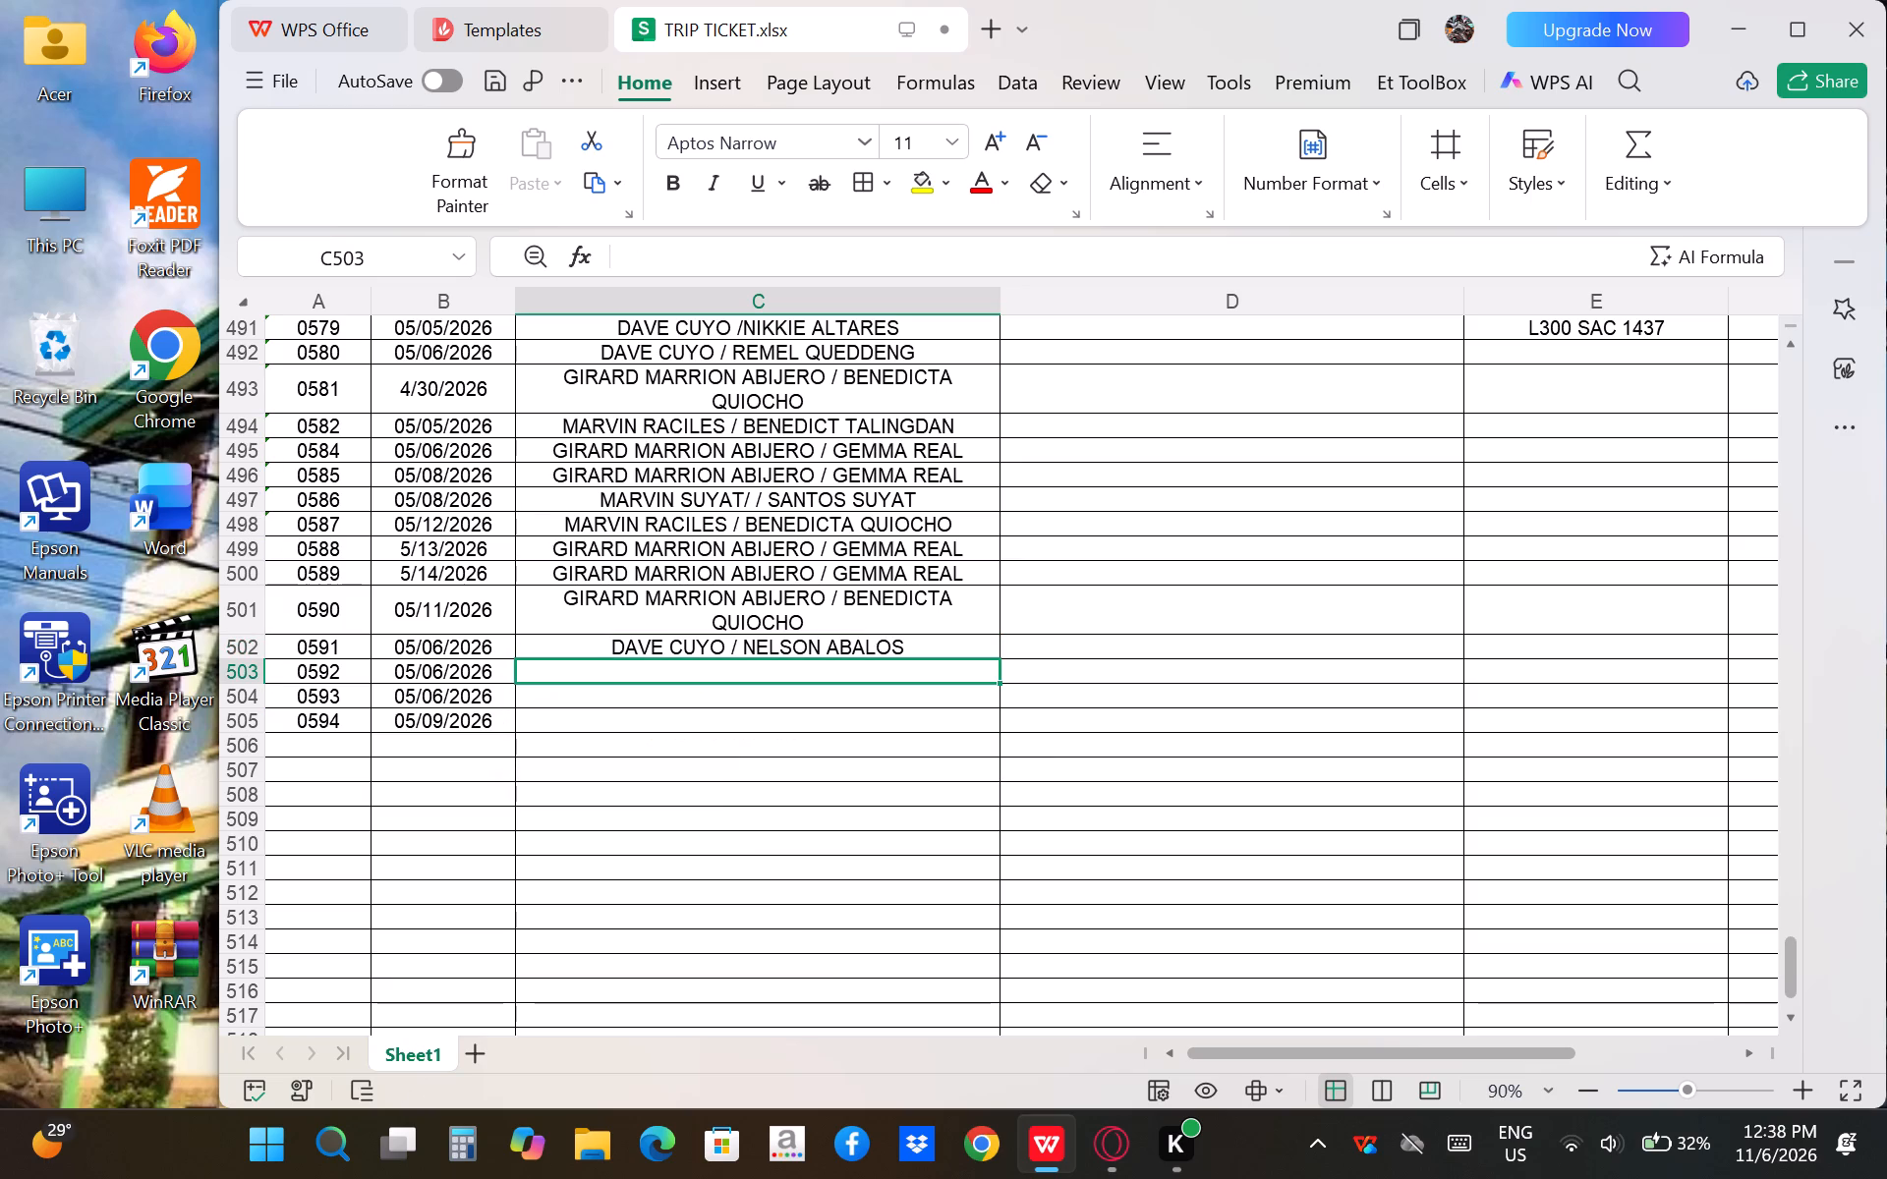
Enter driver Dave's full name in C503, followed by a slash and the passengers as MICA, MARIA.
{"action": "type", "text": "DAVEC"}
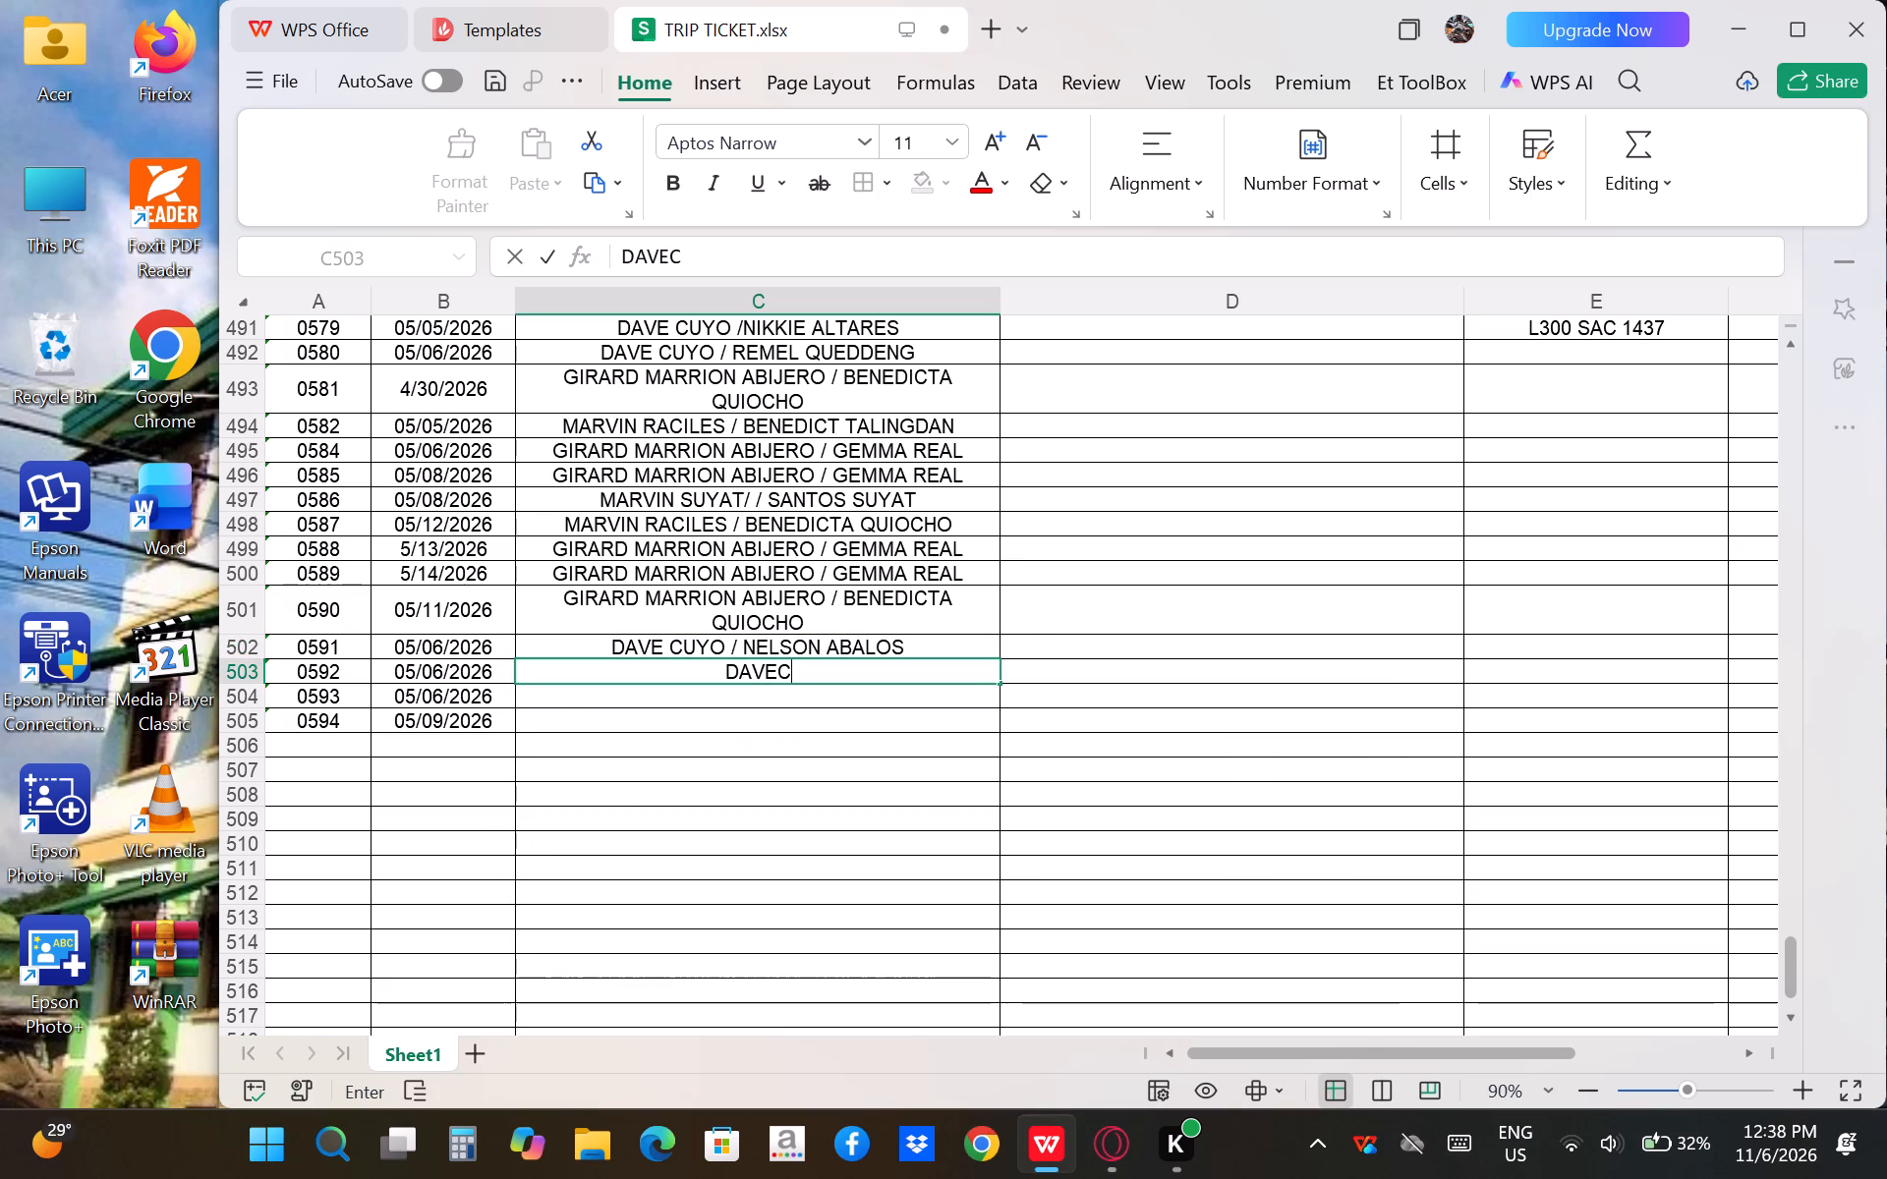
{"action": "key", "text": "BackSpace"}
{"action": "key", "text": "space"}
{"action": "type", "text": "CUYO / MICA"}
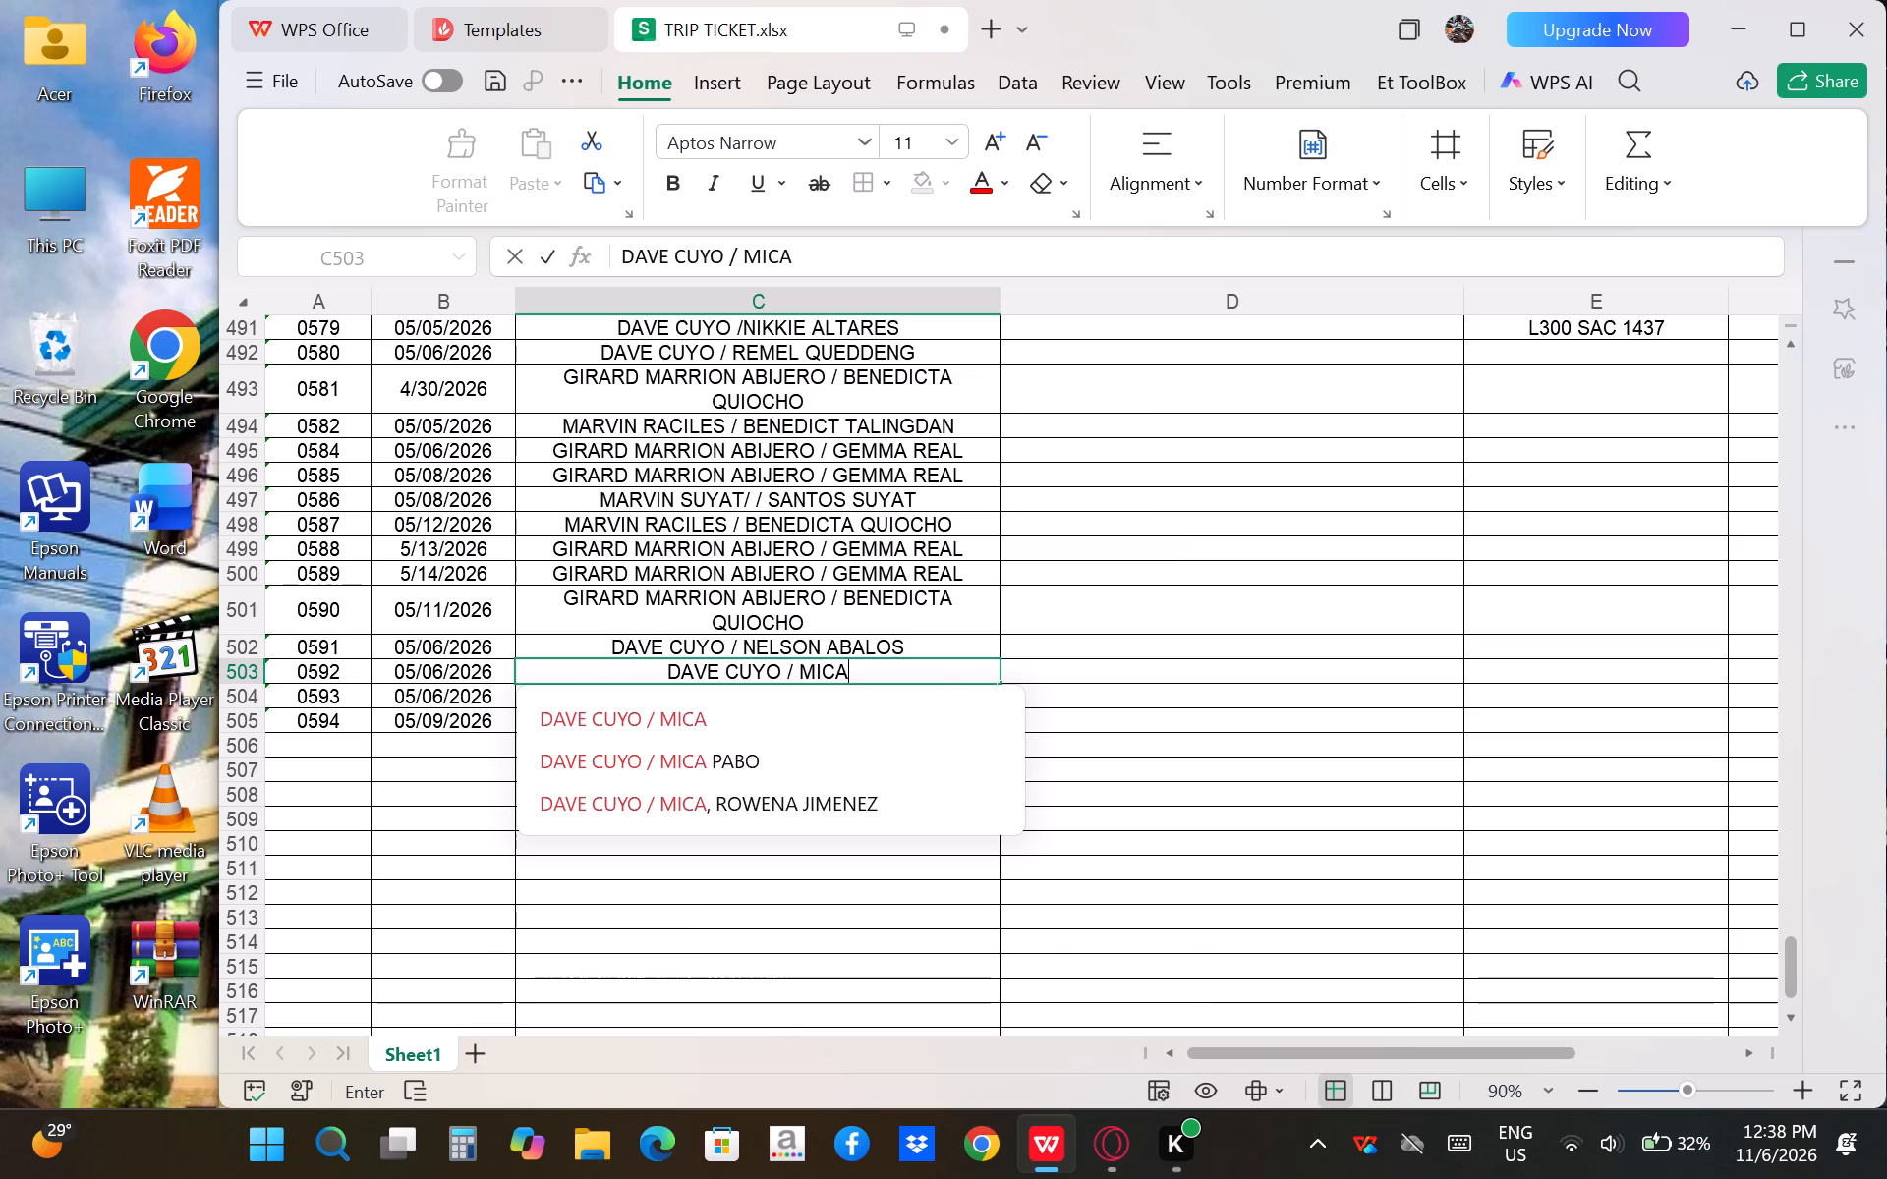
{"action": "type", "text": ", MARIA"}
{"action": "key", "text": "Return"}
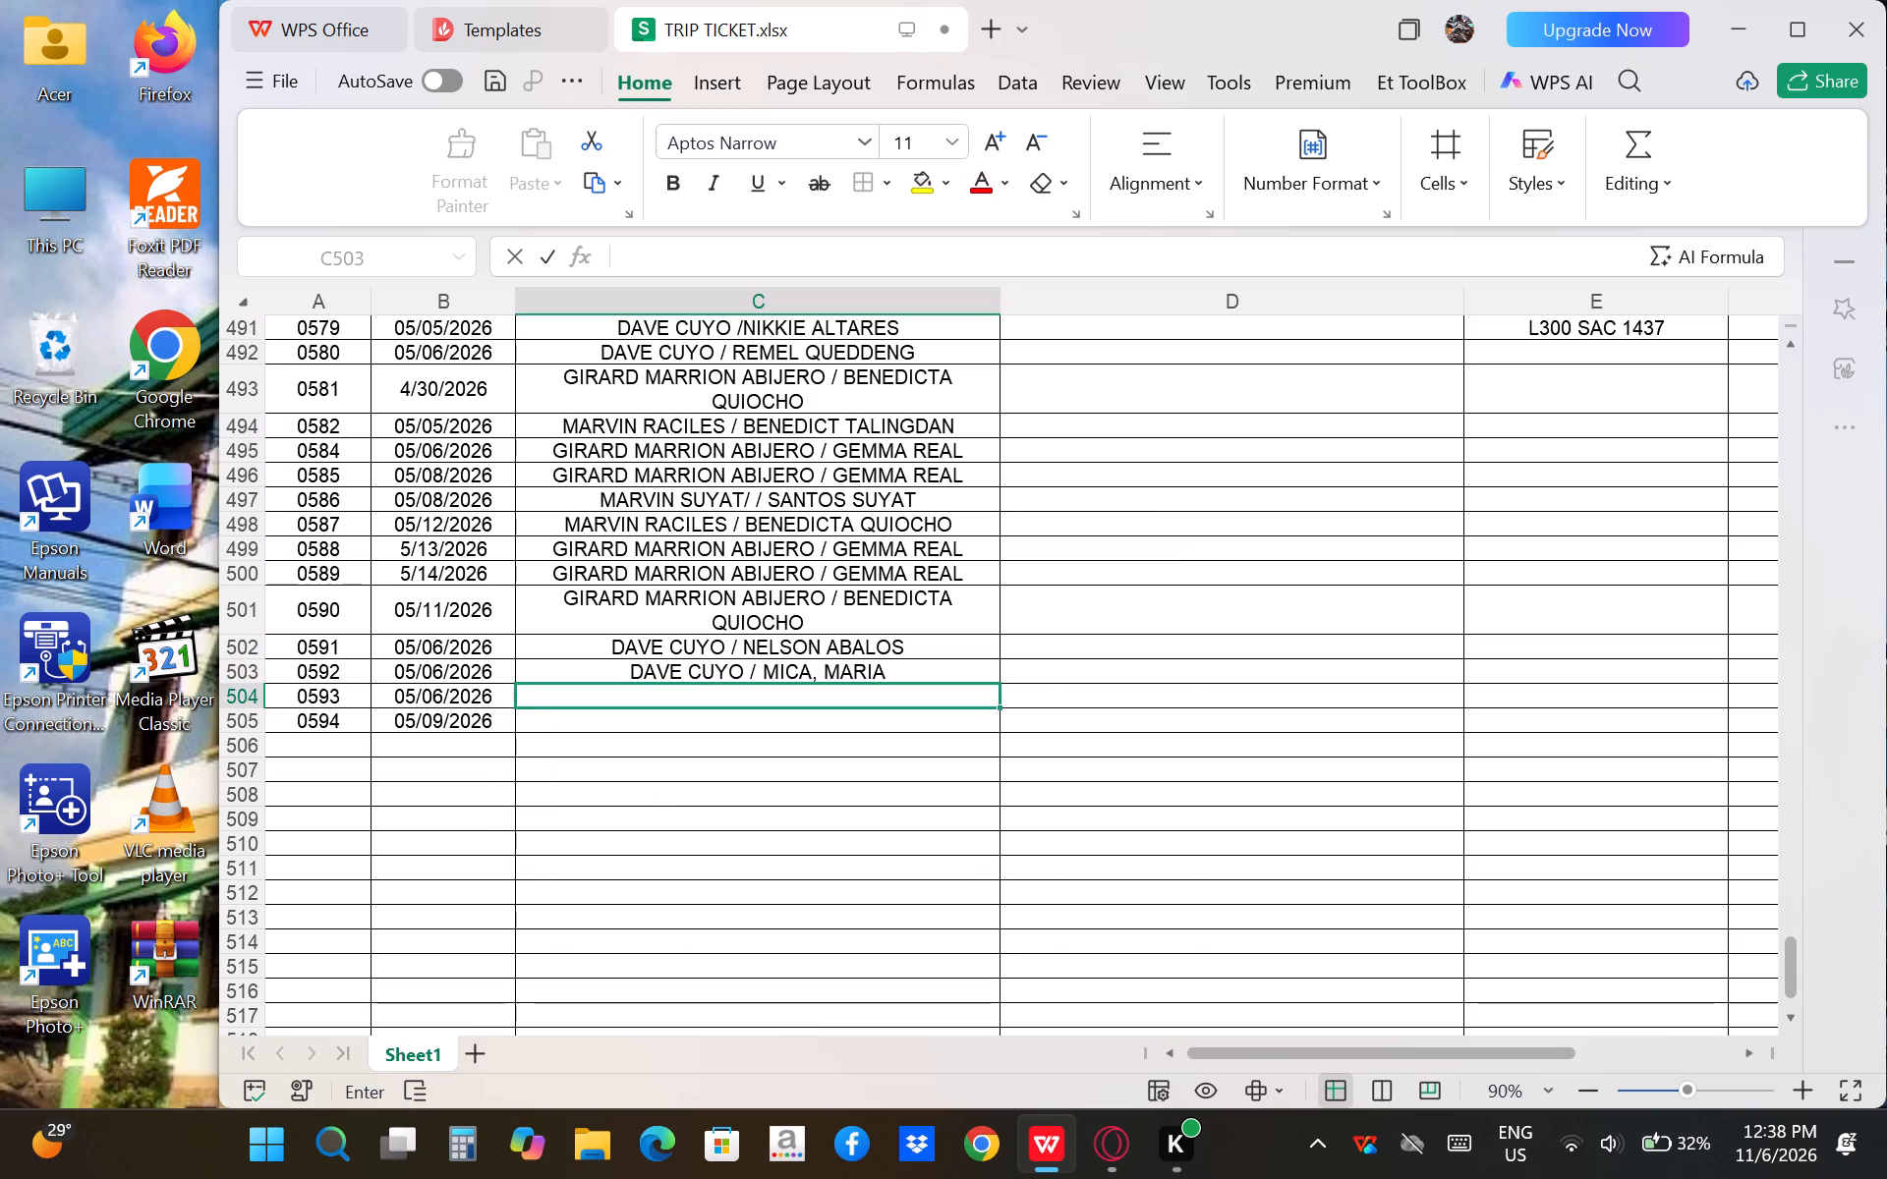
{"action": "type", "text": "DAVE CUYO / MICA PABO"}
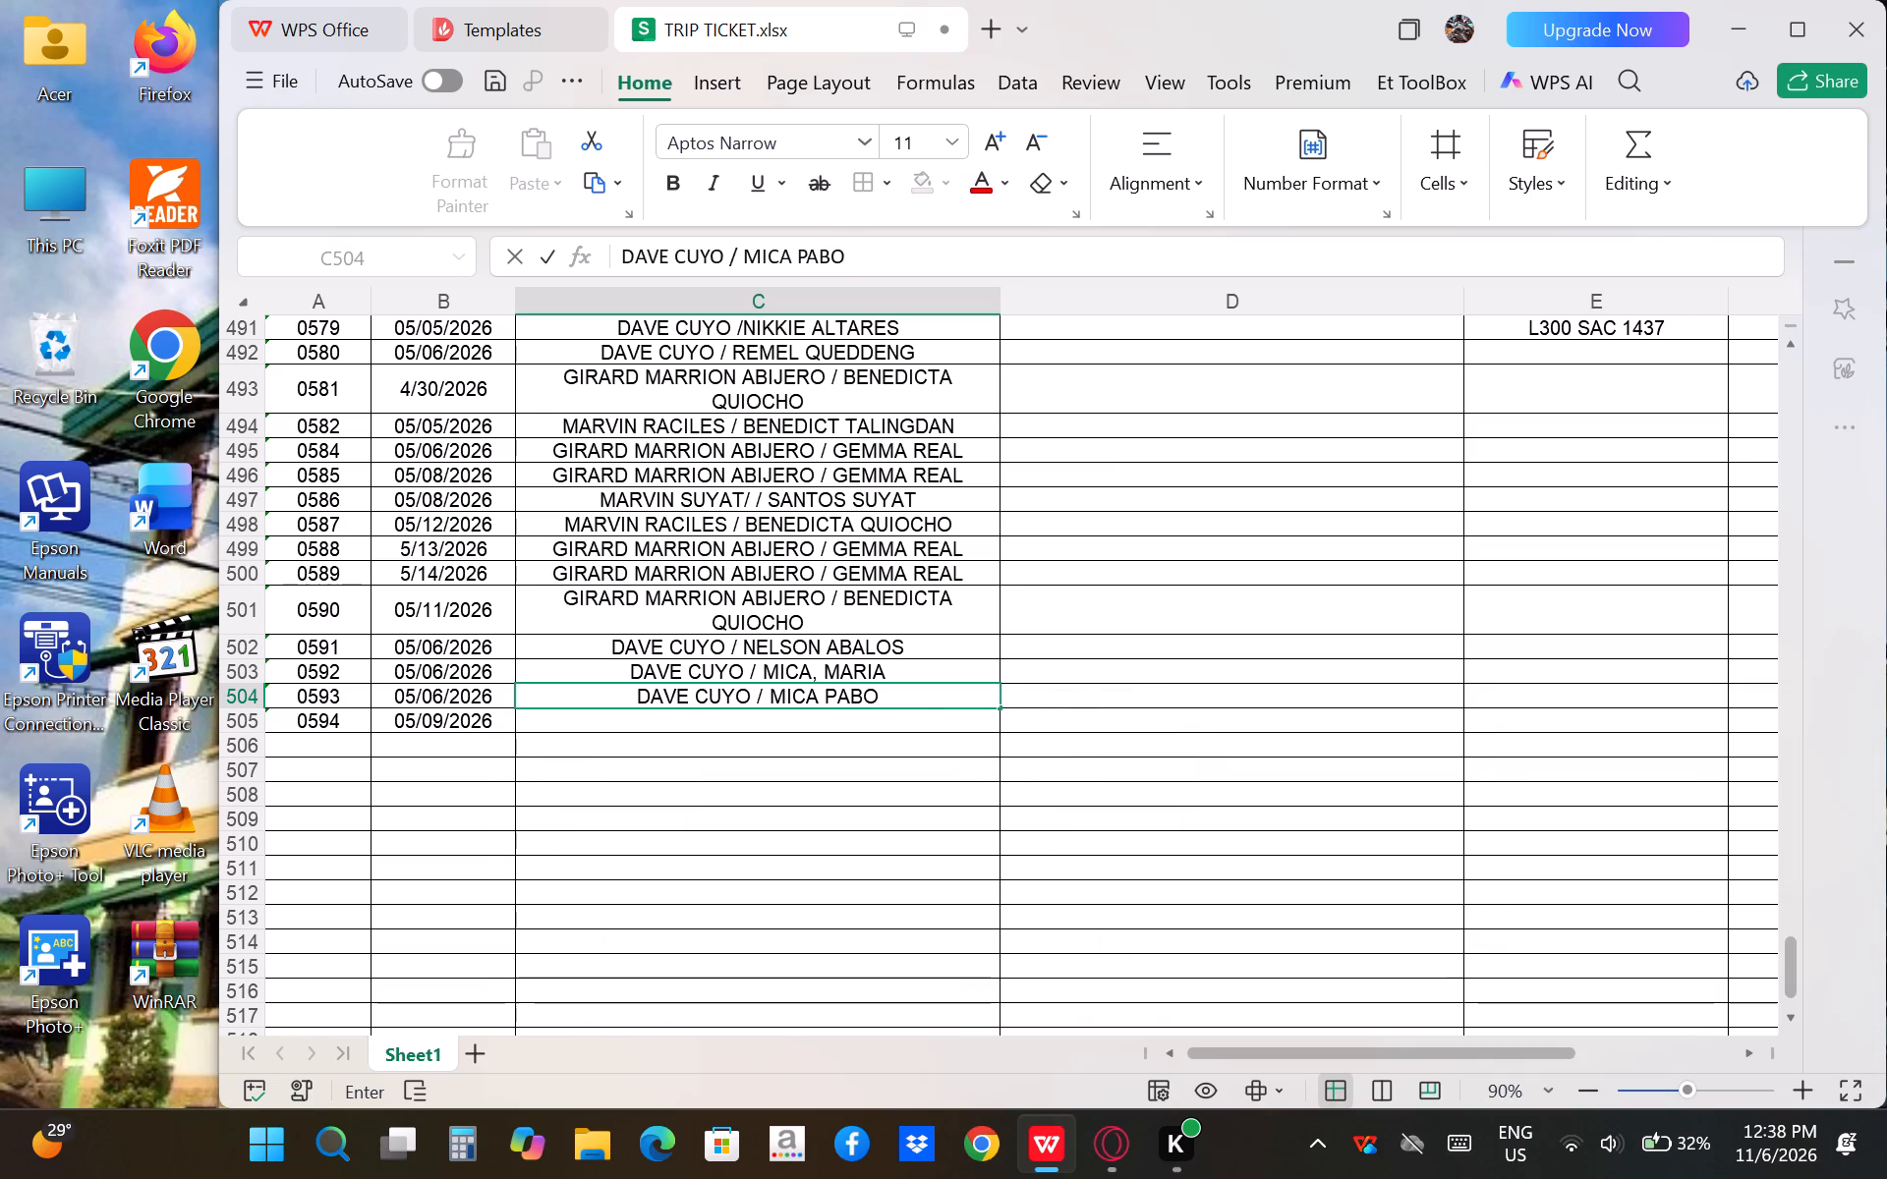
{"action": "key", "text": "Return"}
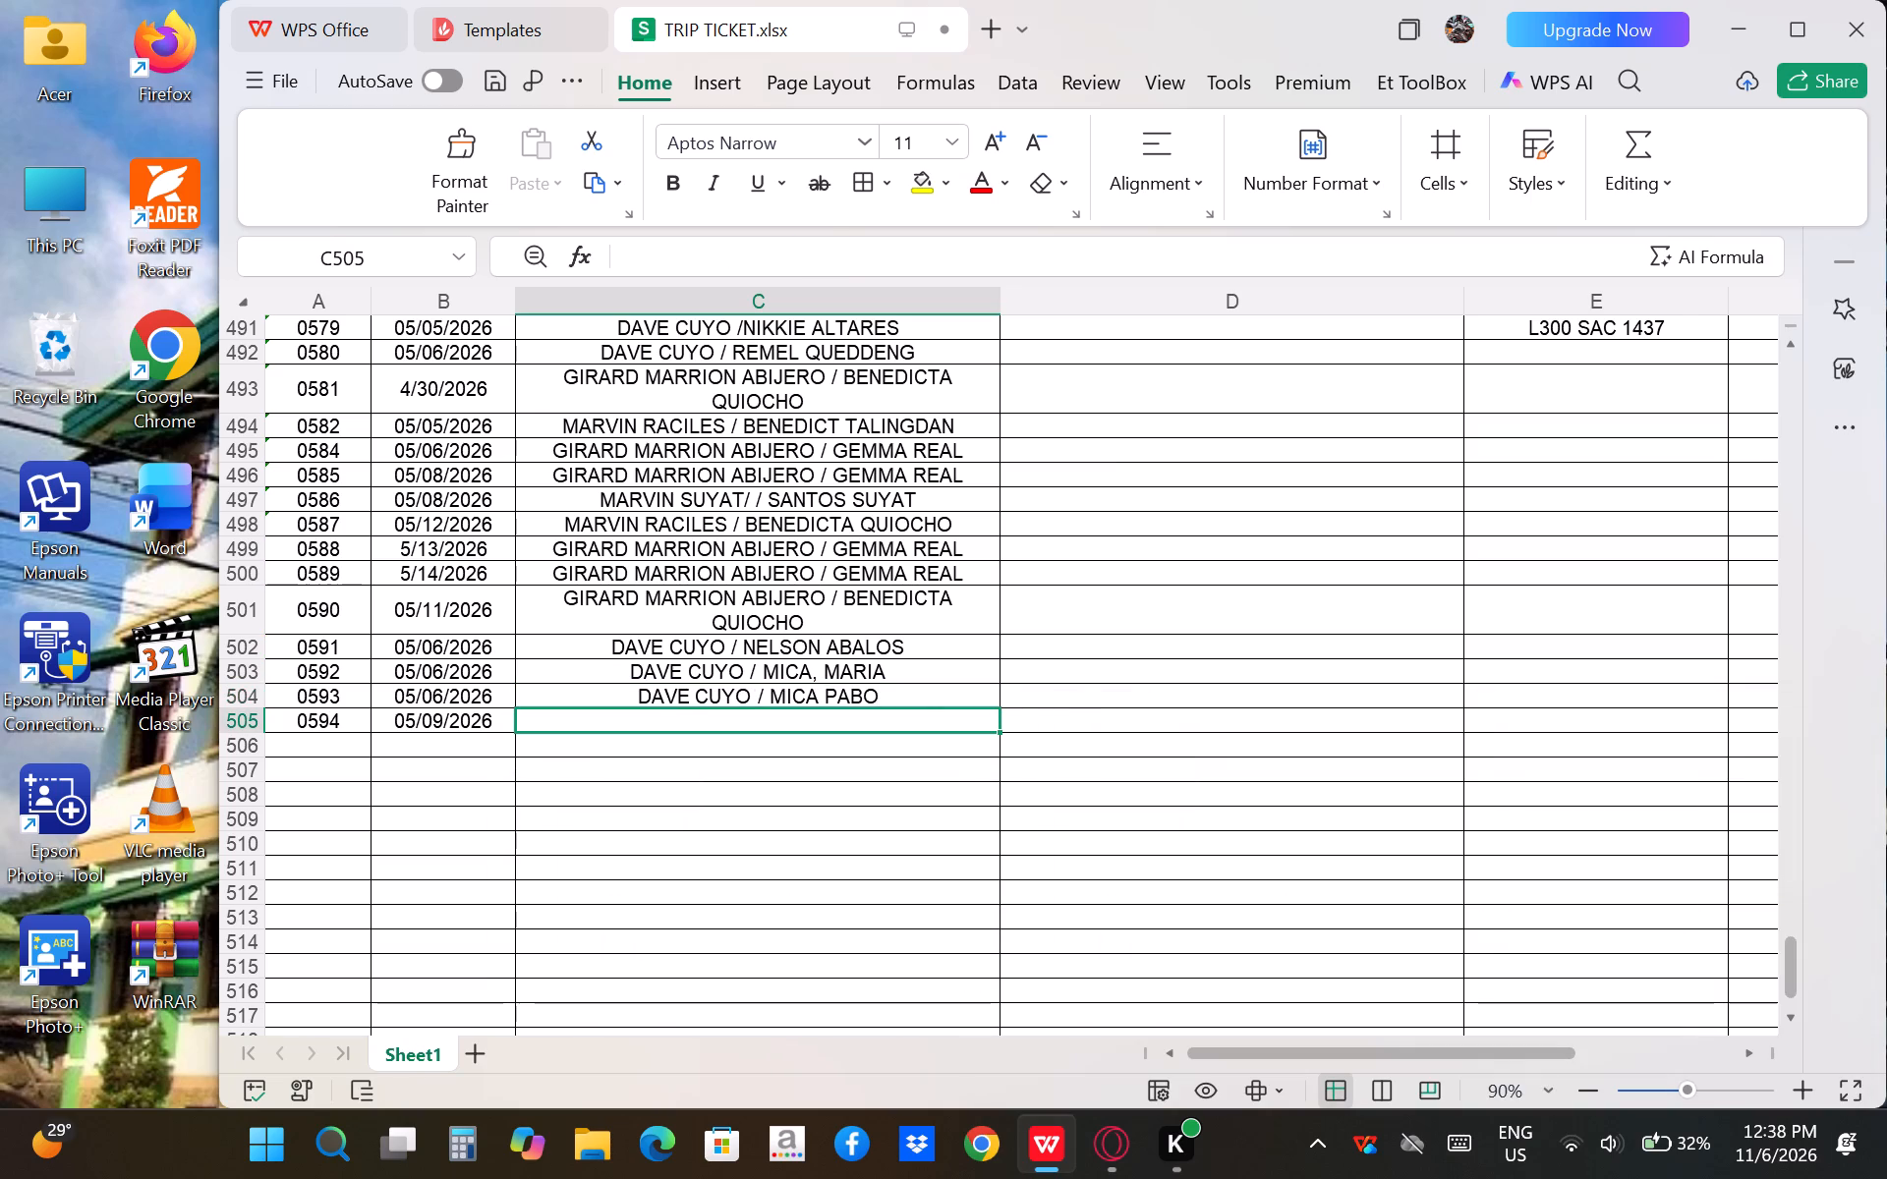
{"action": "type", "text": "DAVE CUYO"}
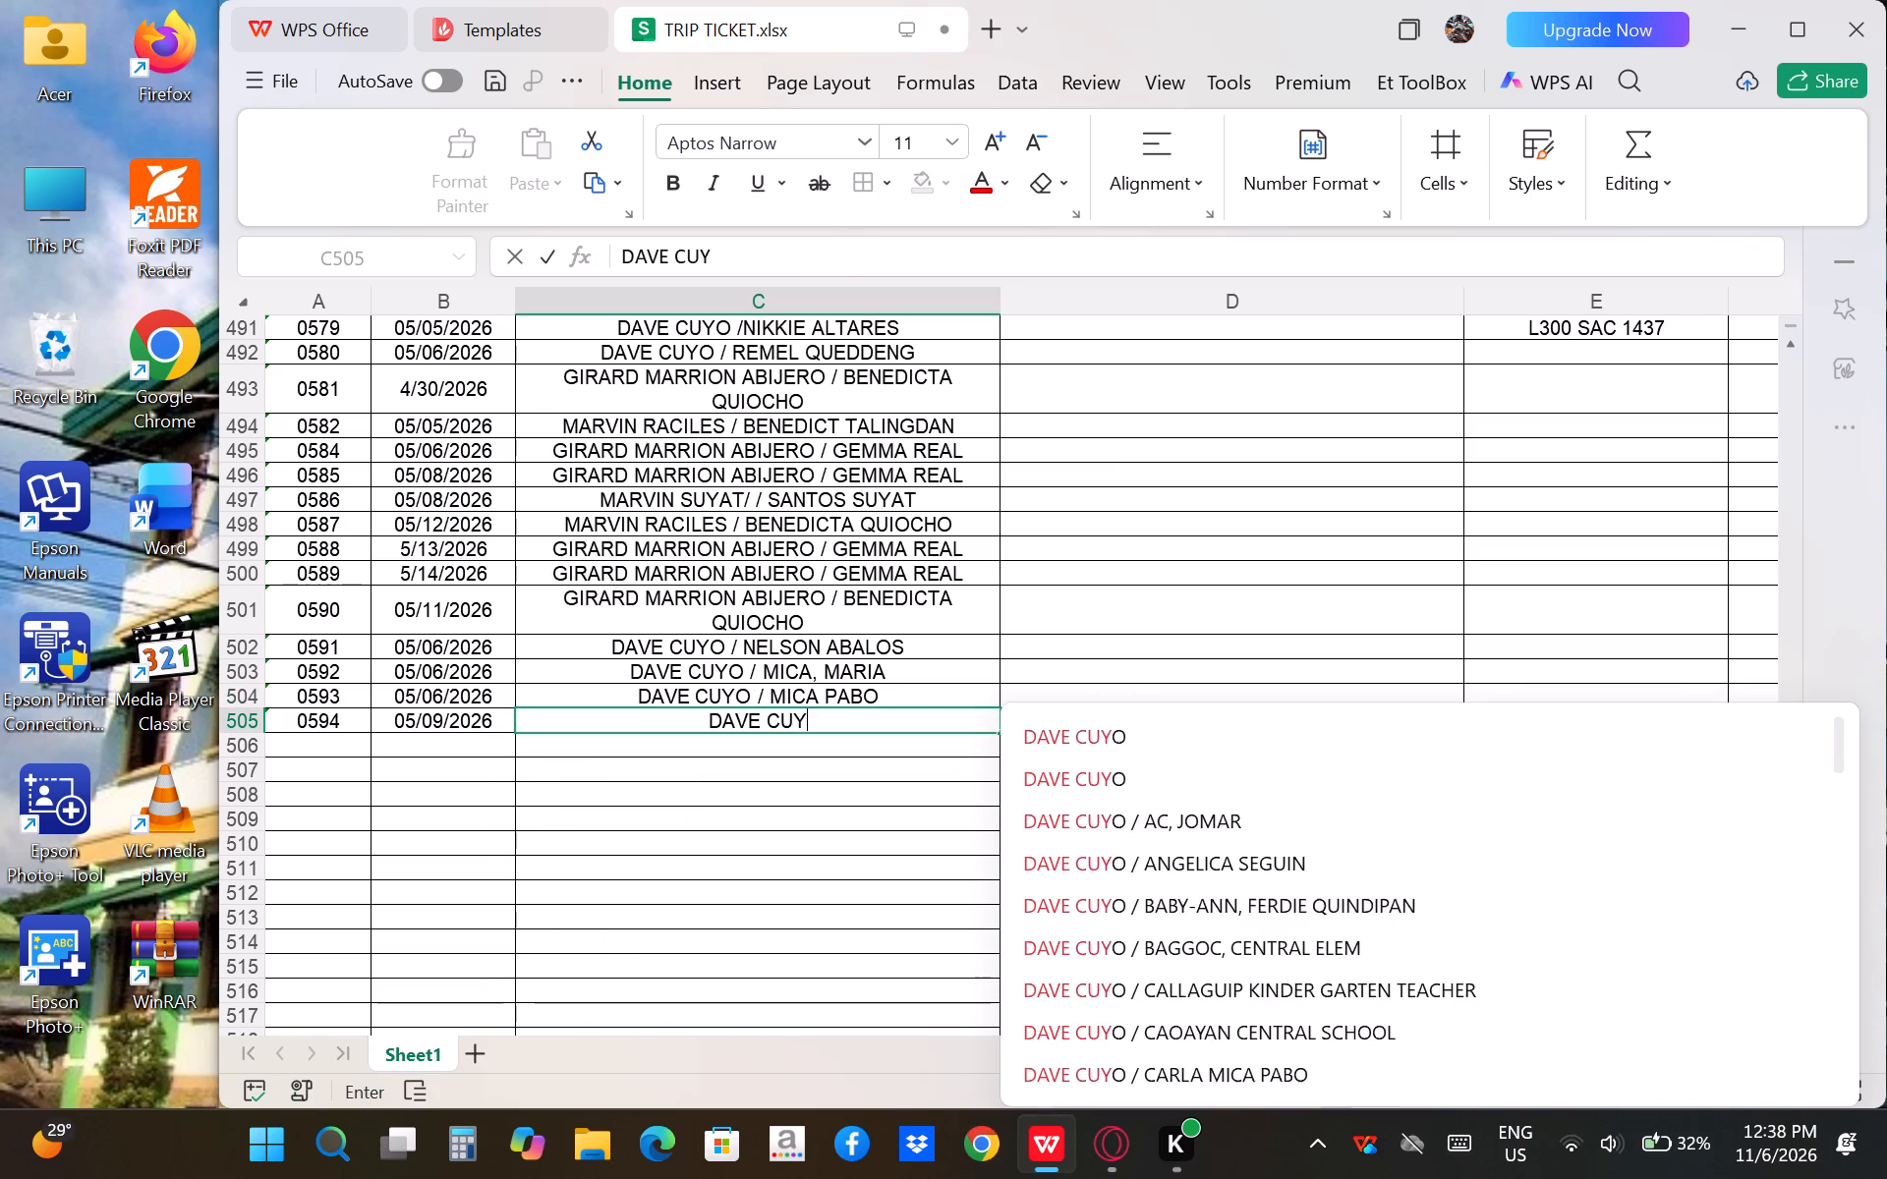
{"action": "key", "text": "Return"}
Start the next trip ticket's row at A506.
{"action": "left_click", "coordinate": [307, 745]}
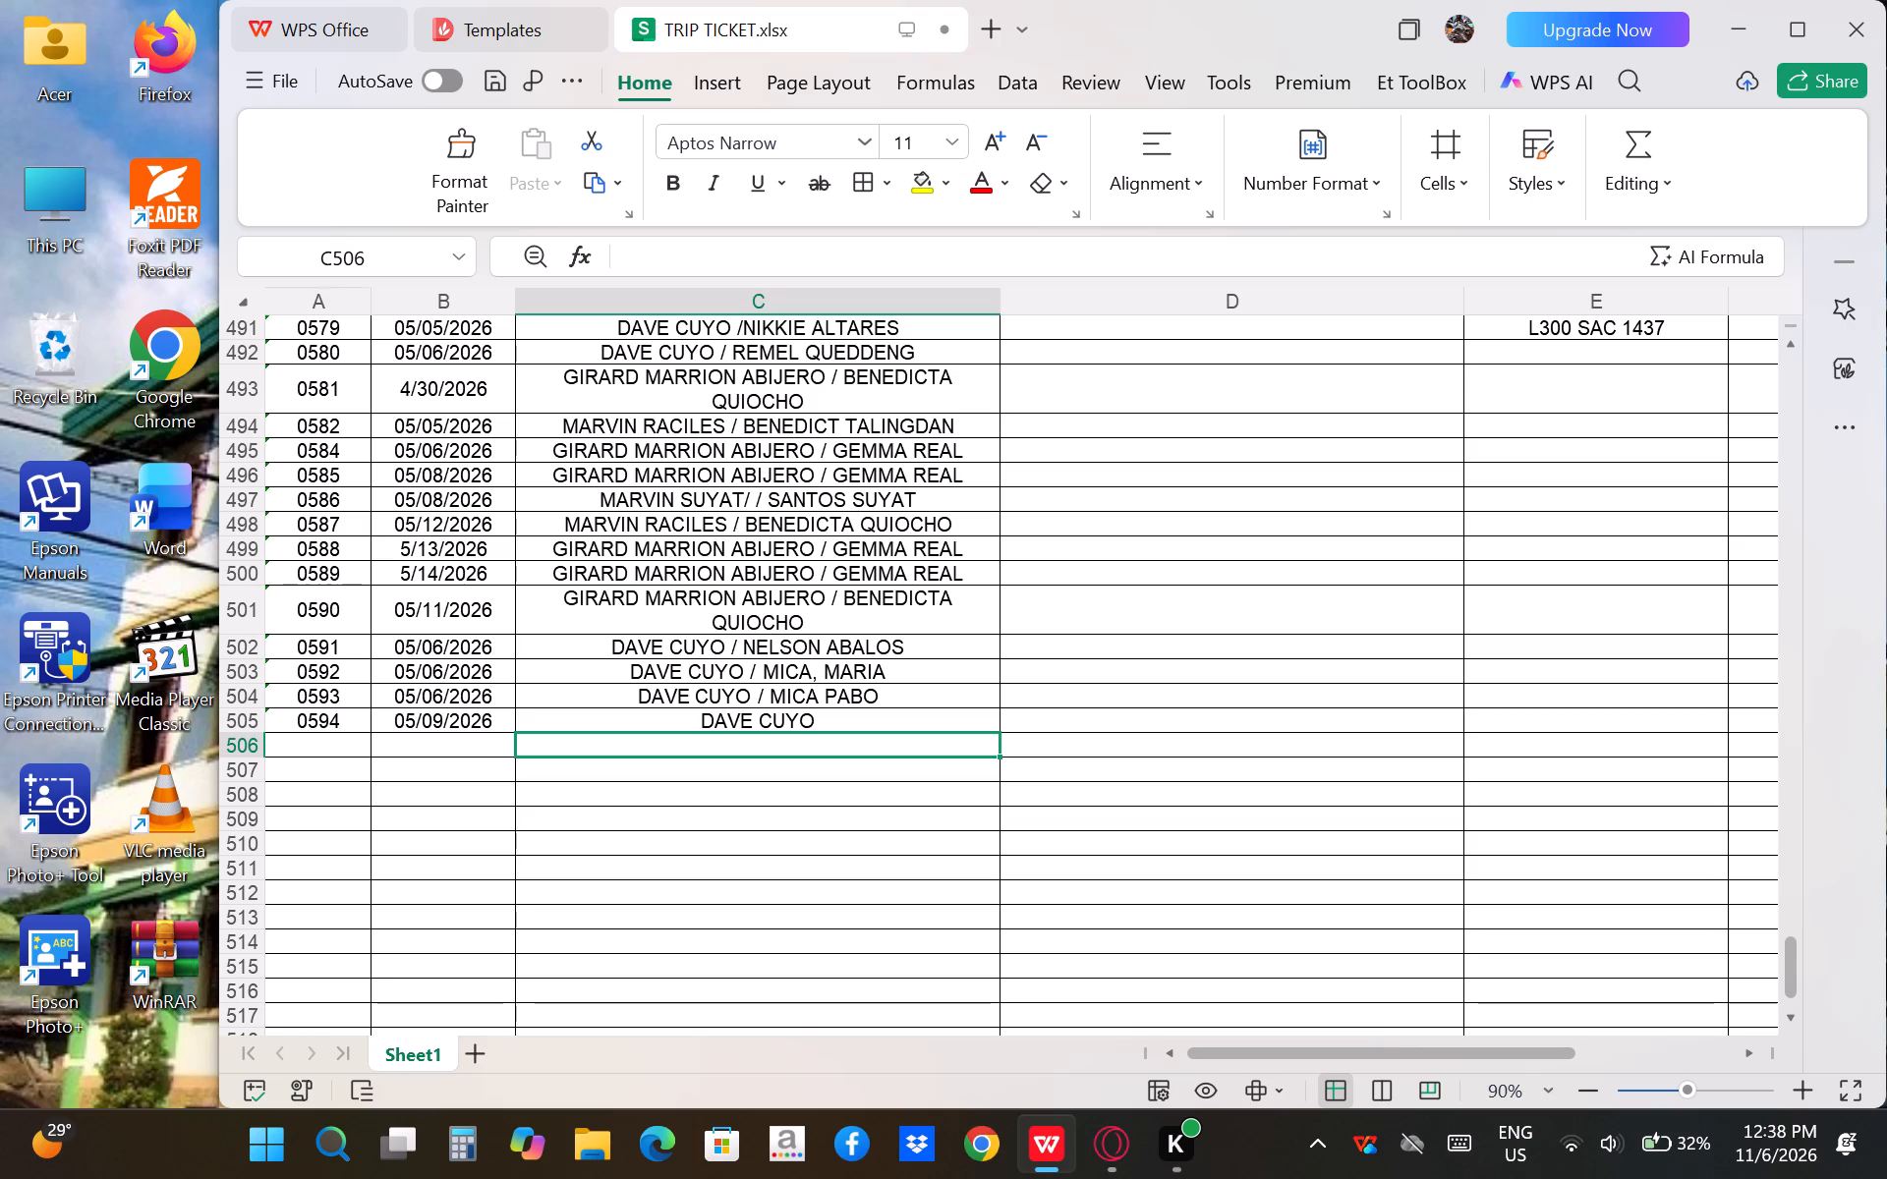
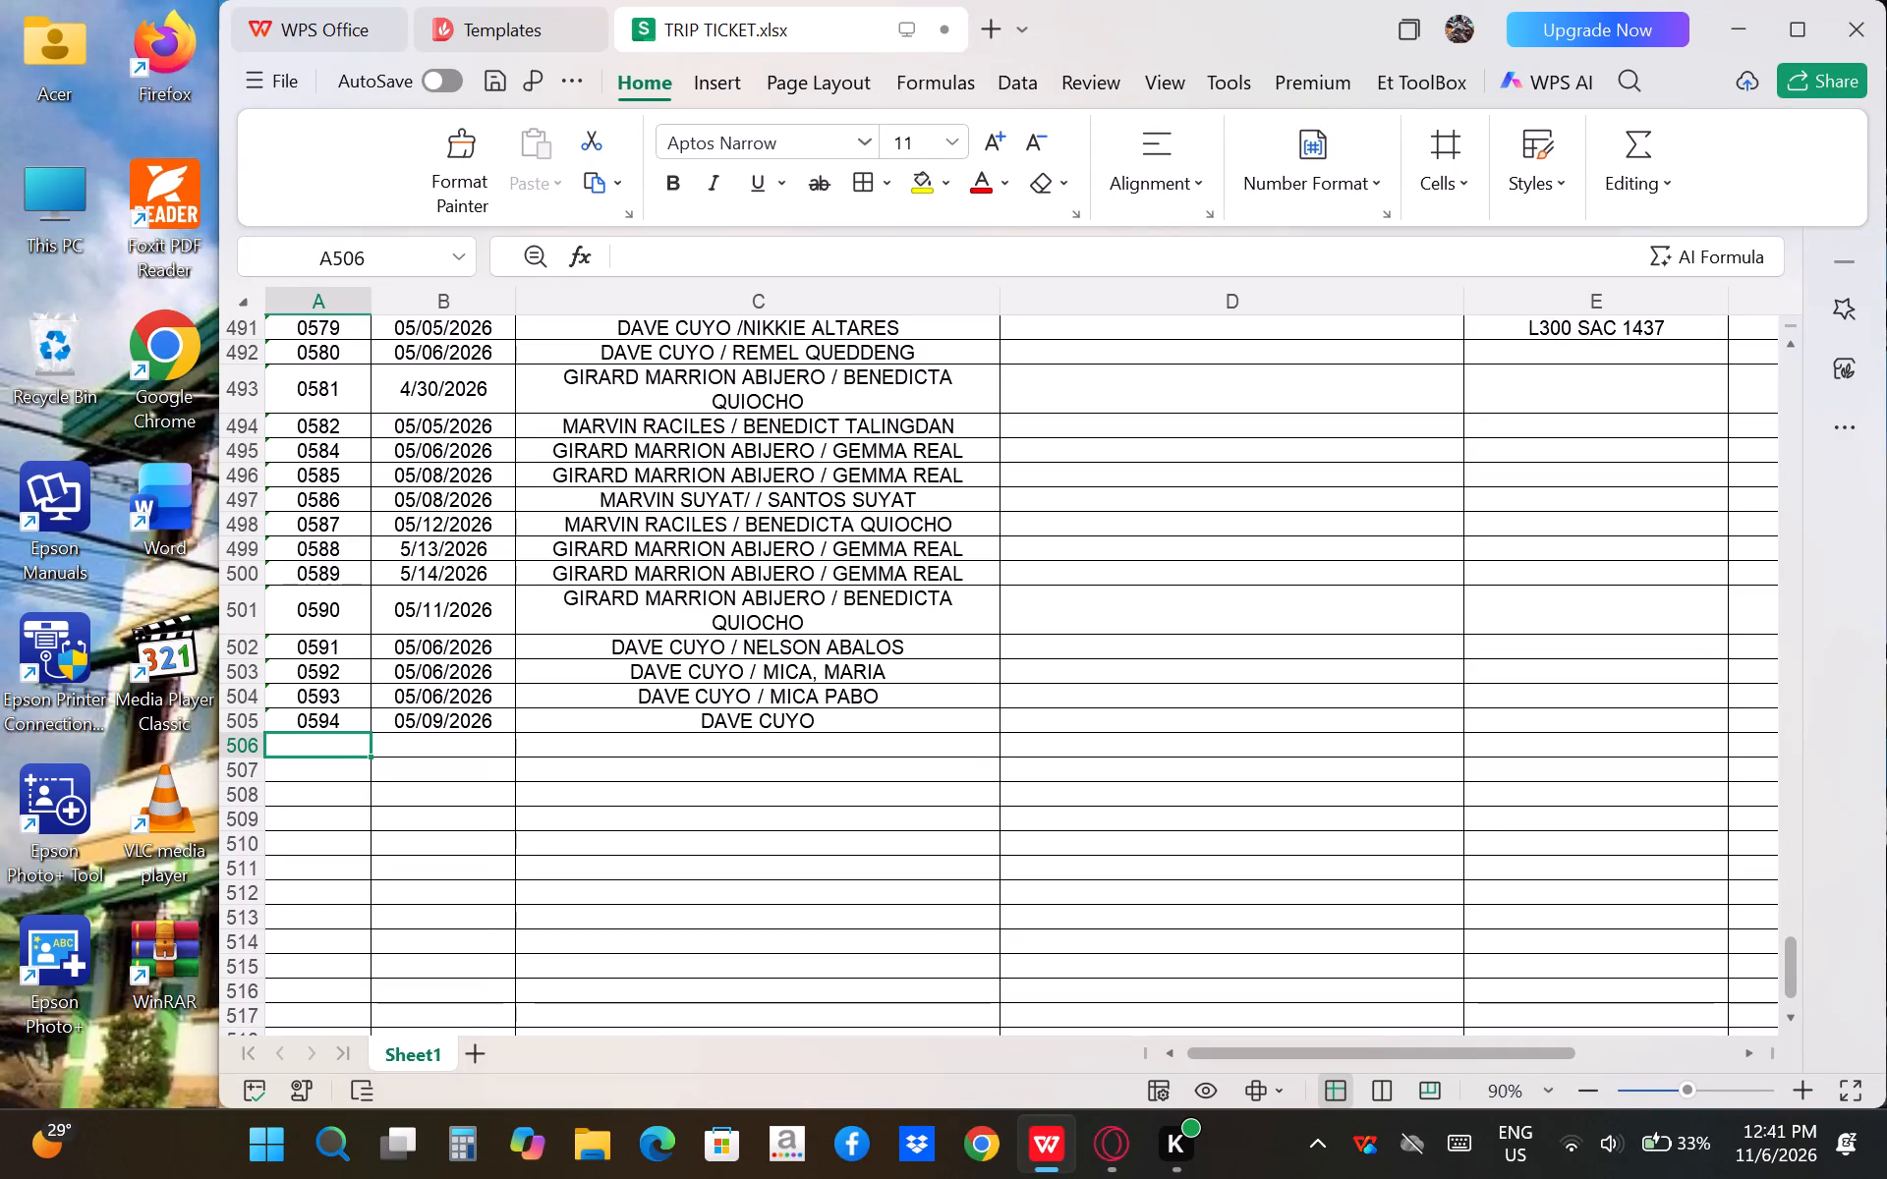
Fill the ticket number series down column A from 0595 in A506 to 0606 in A517.
{"action": "left_click", "coordinate": [322, 715]}
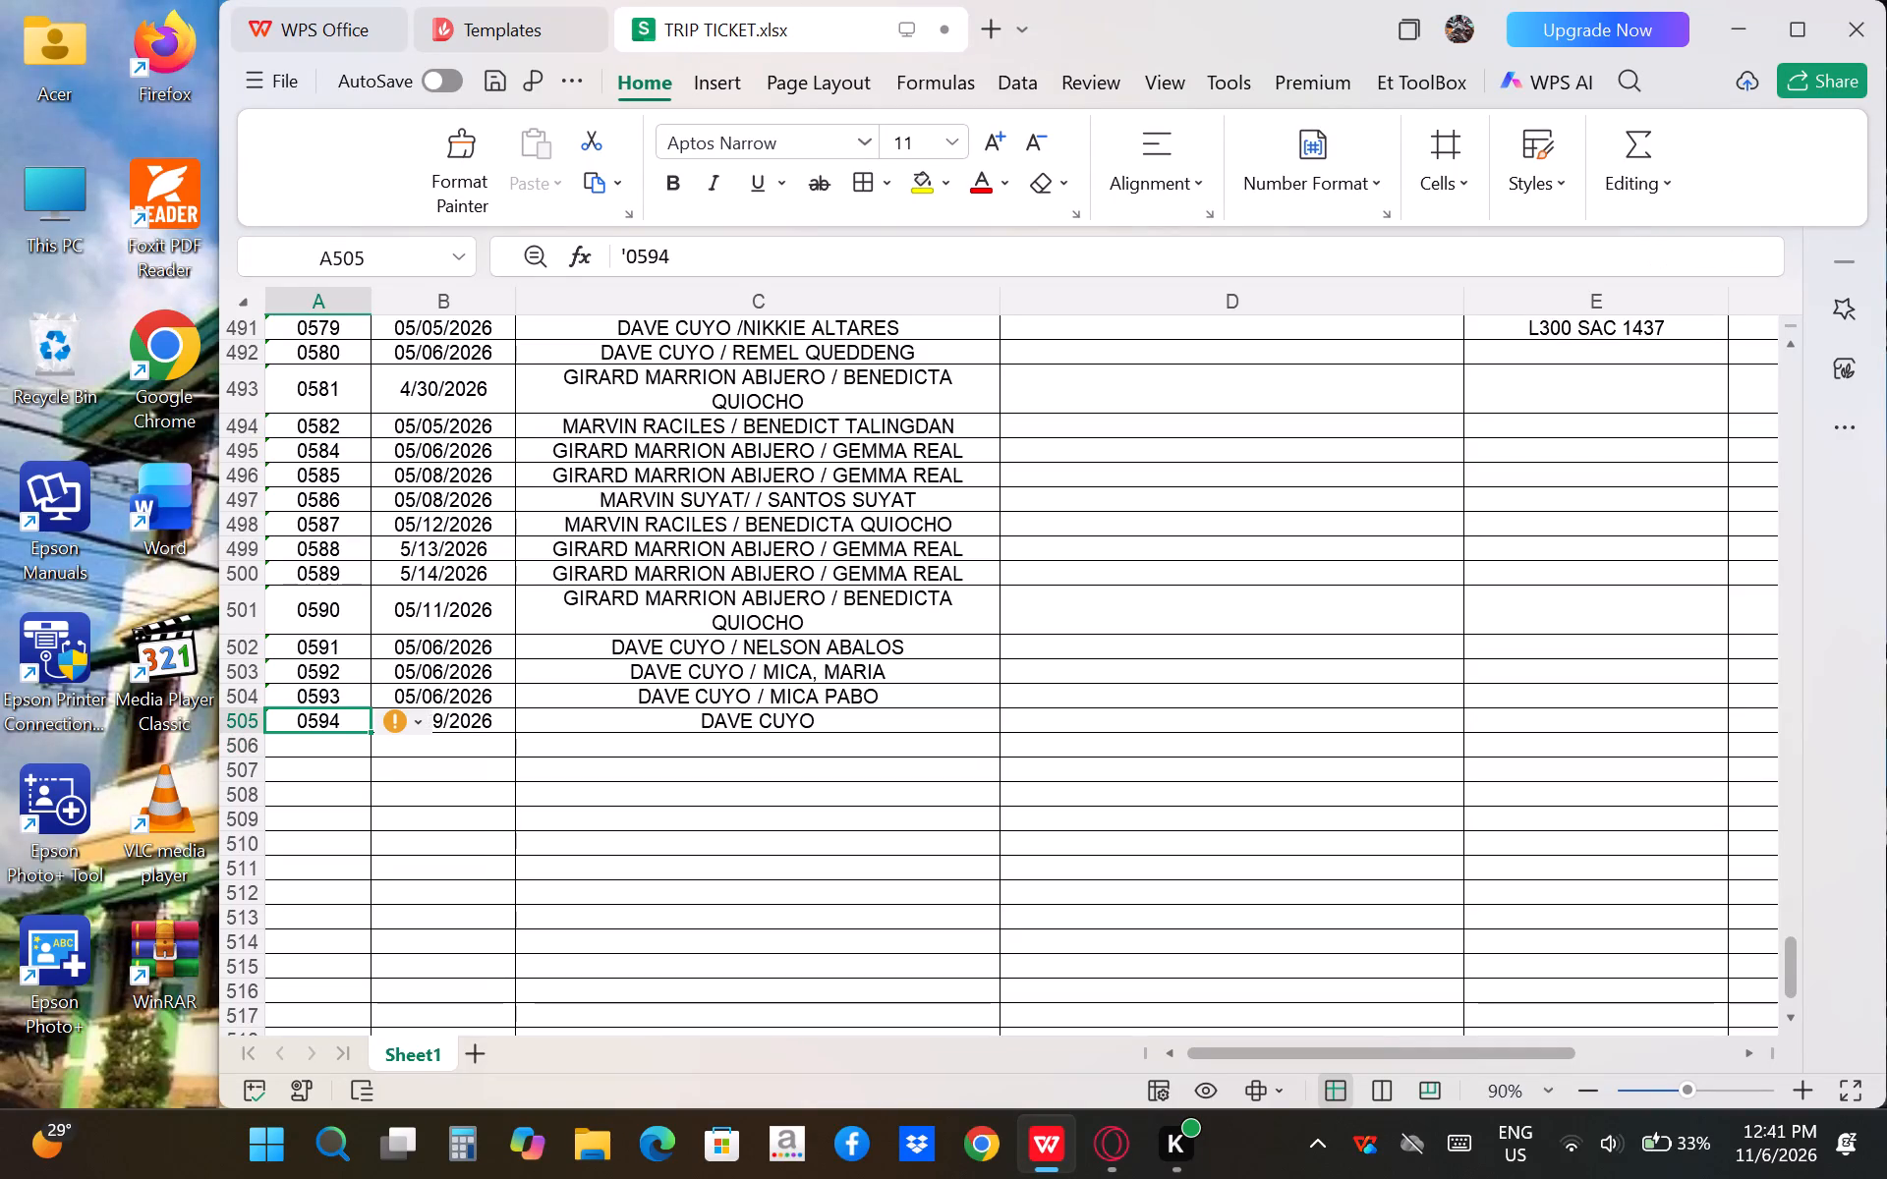
{"action": "left_click_drag", "start_coordinate": [370, 736], "coordinate": [366, 761]}
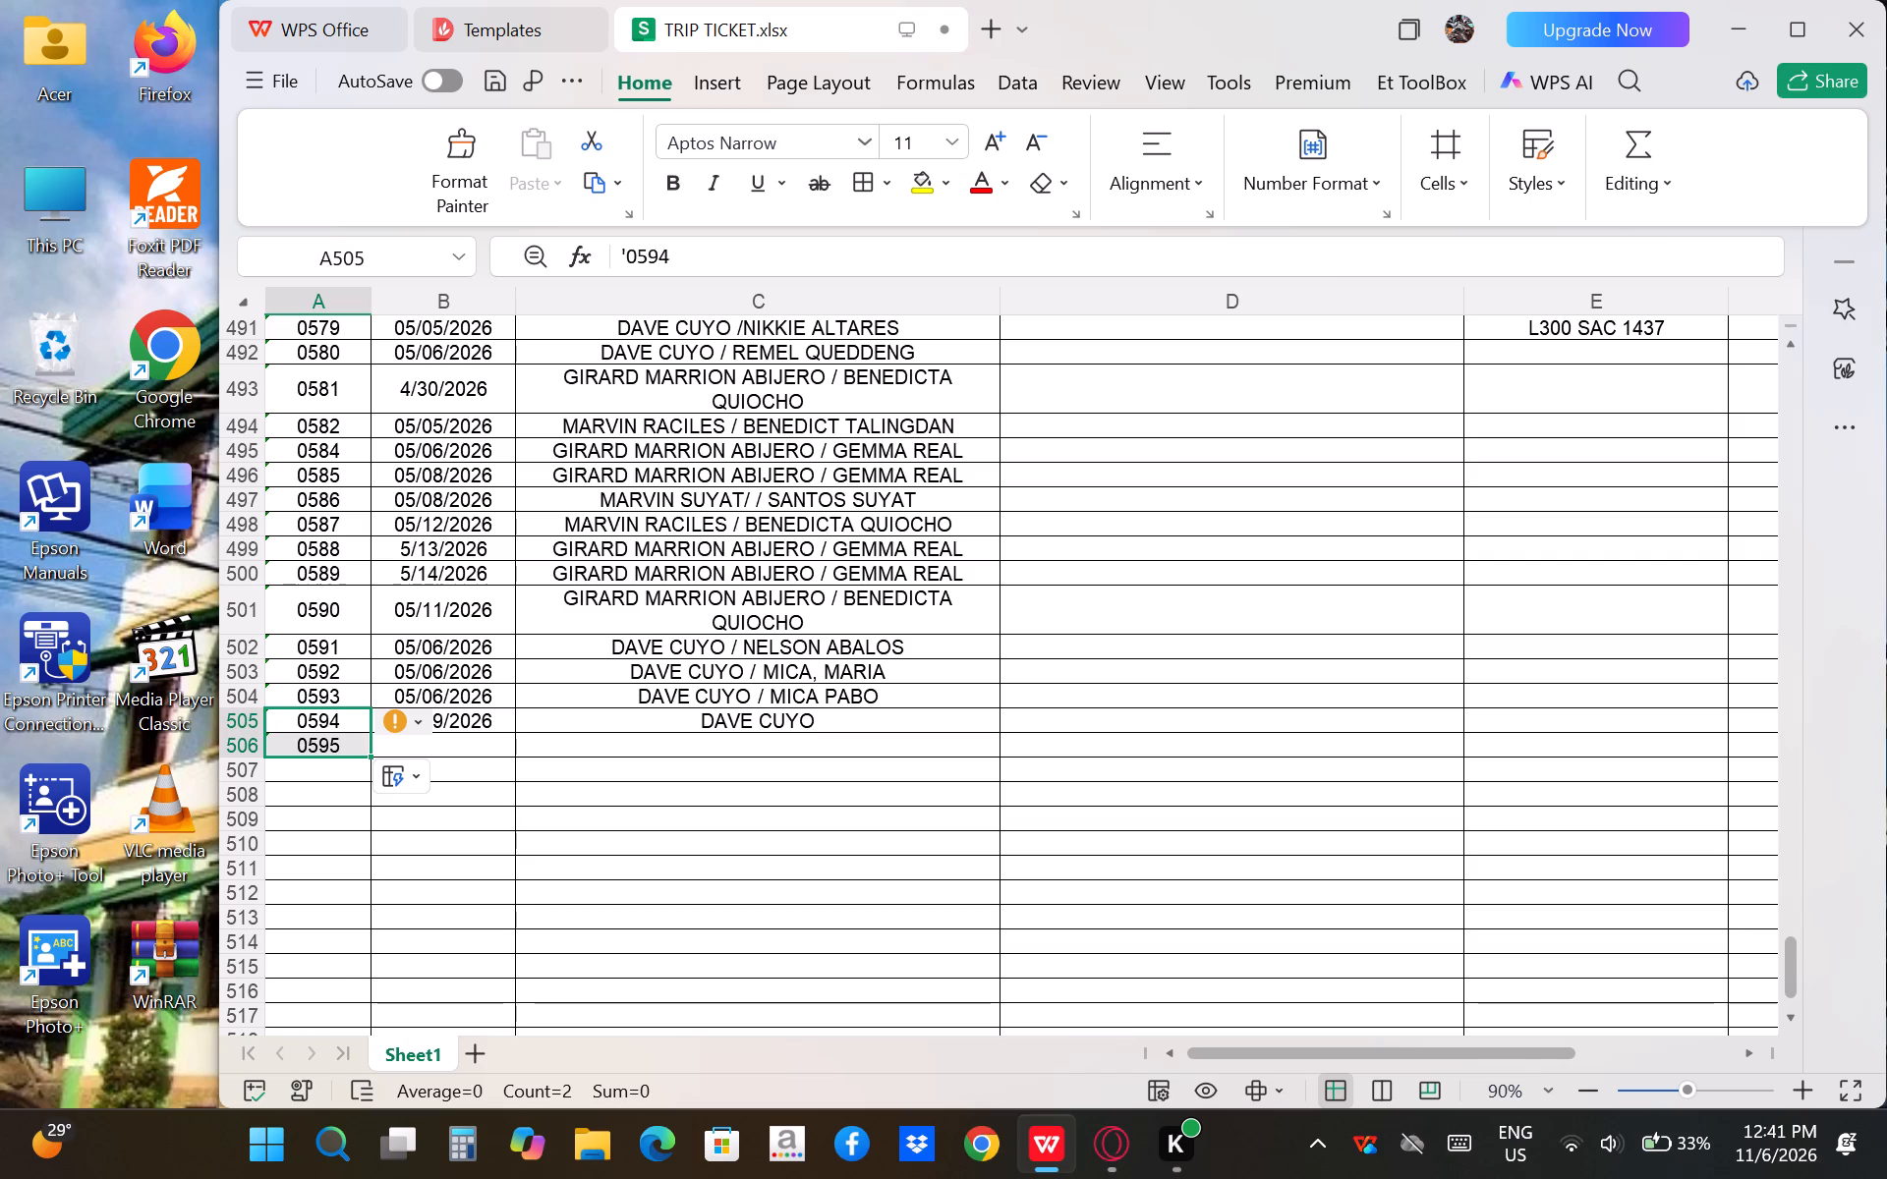
{"action": "left_click_drag", "start_coordinate": [366, 761], "coordinate": [360, 918]}
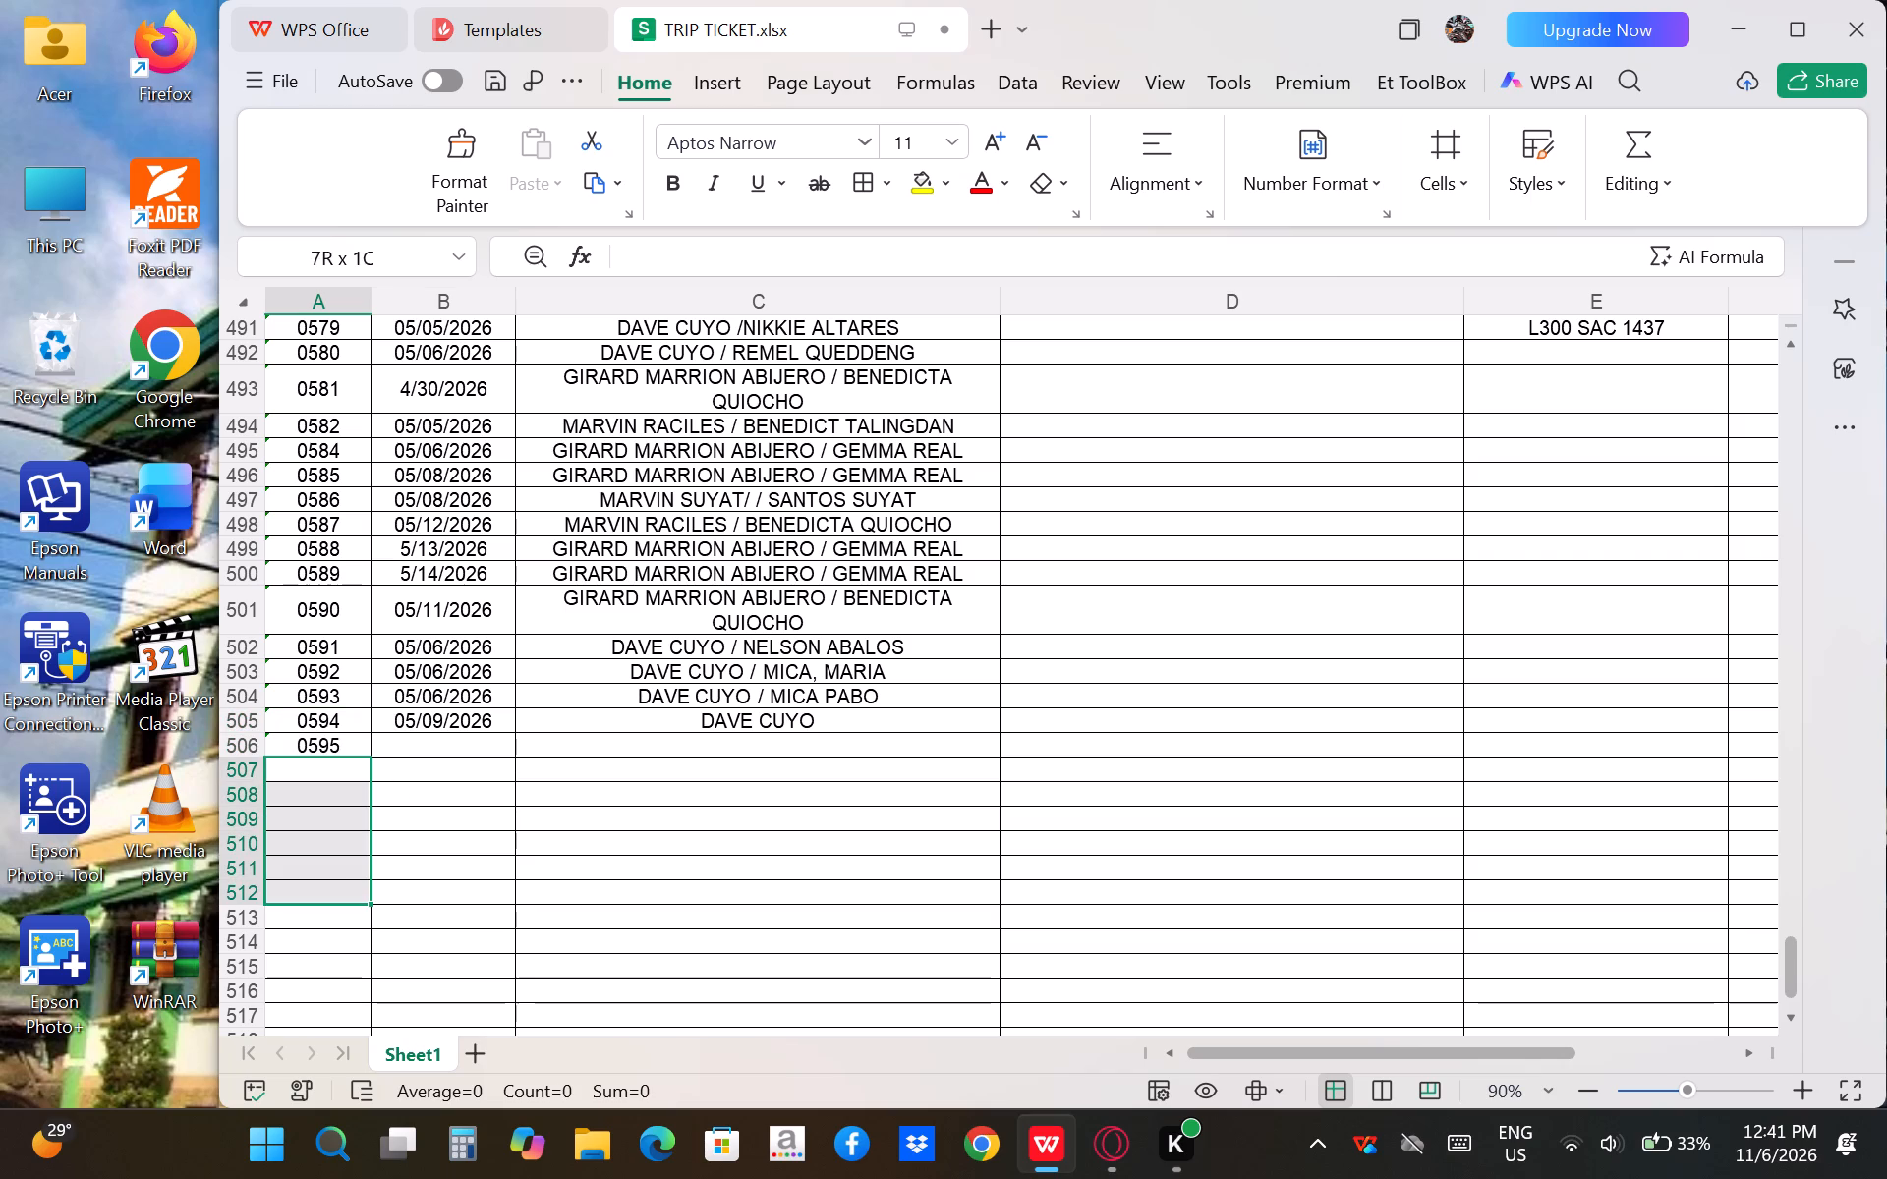
{"action": "left_click_drag", "start_coordinate": [360, 918], "coordinate": [364, 917]}
{"action": "left_click", "coordinate": [341, 750]}
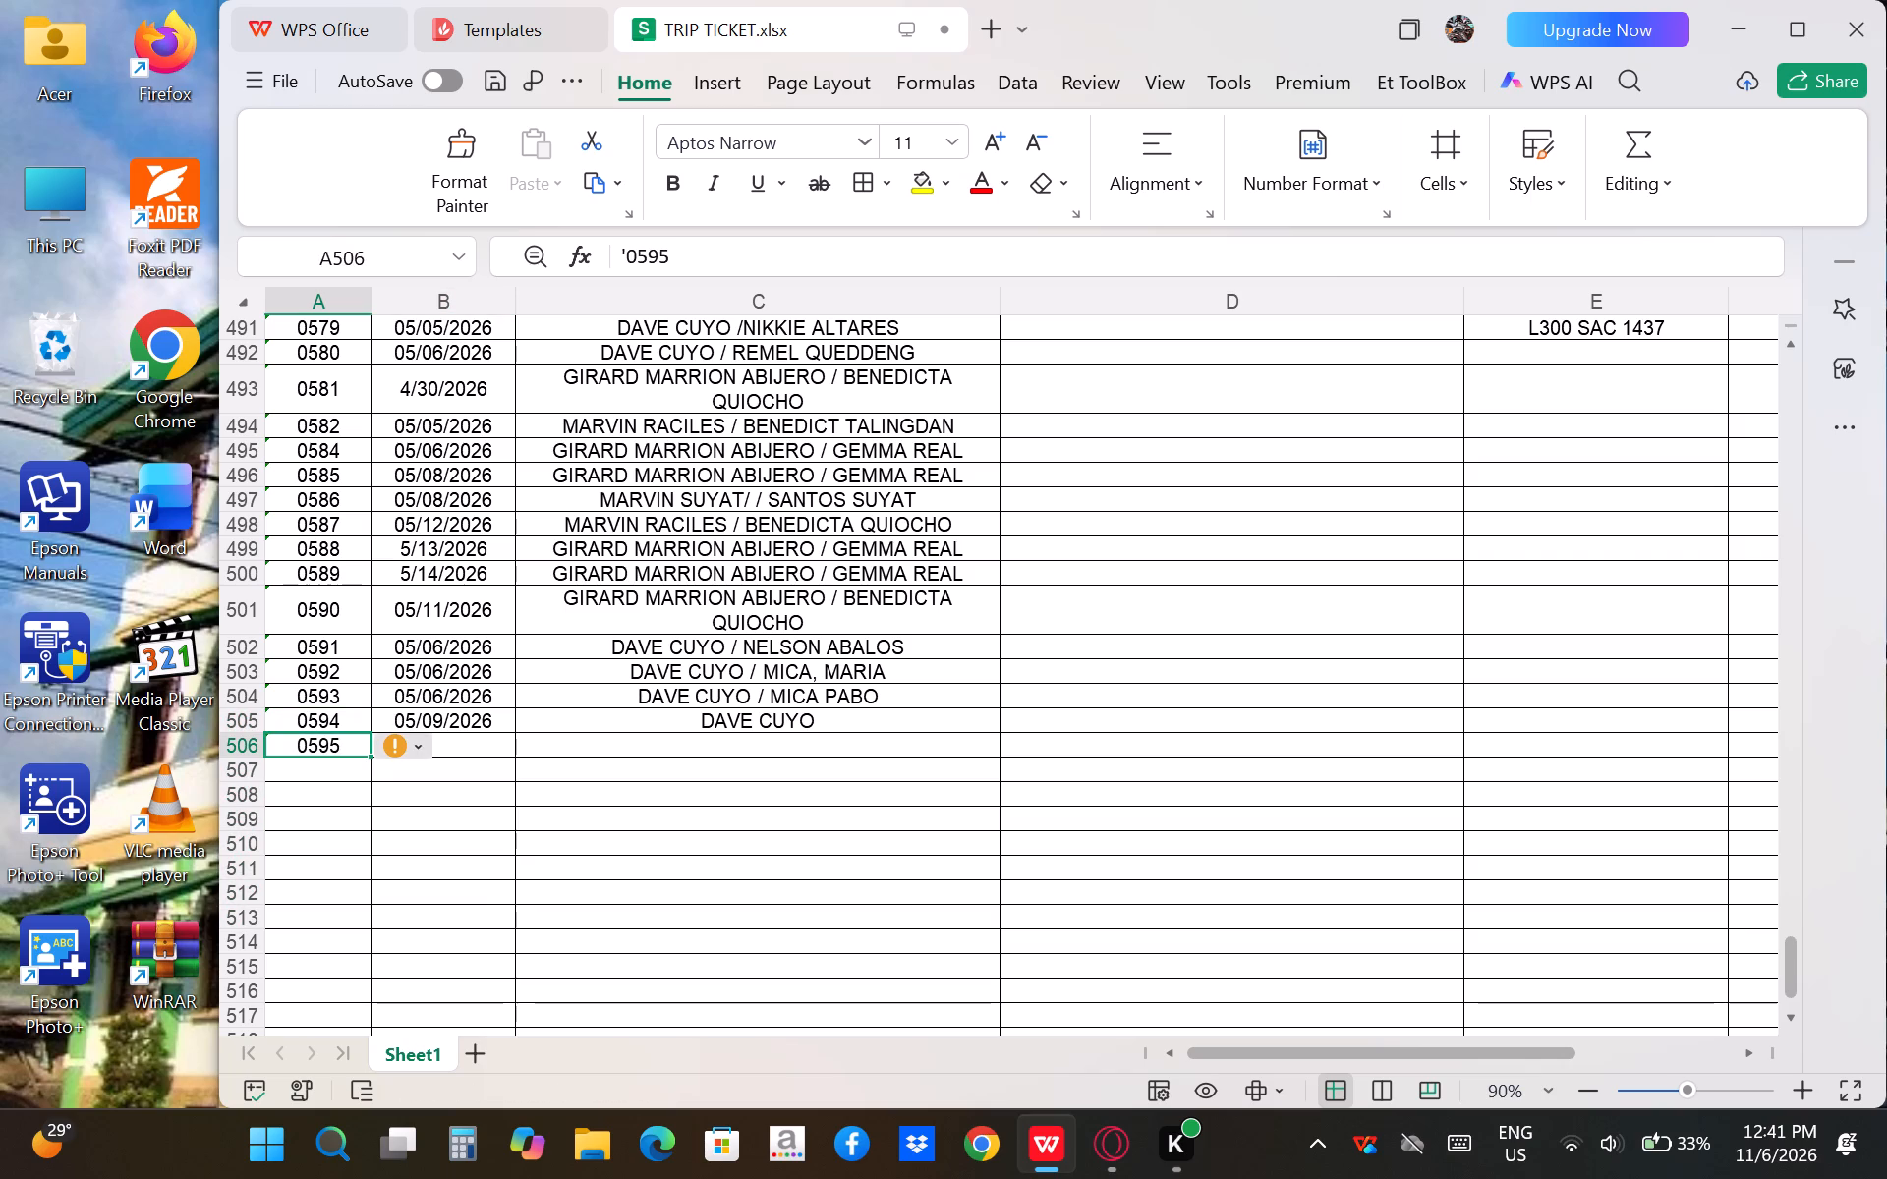
{"action": "left_click_drag", "start_coordinate": [372, 758], "coordinate": [348, 911]}
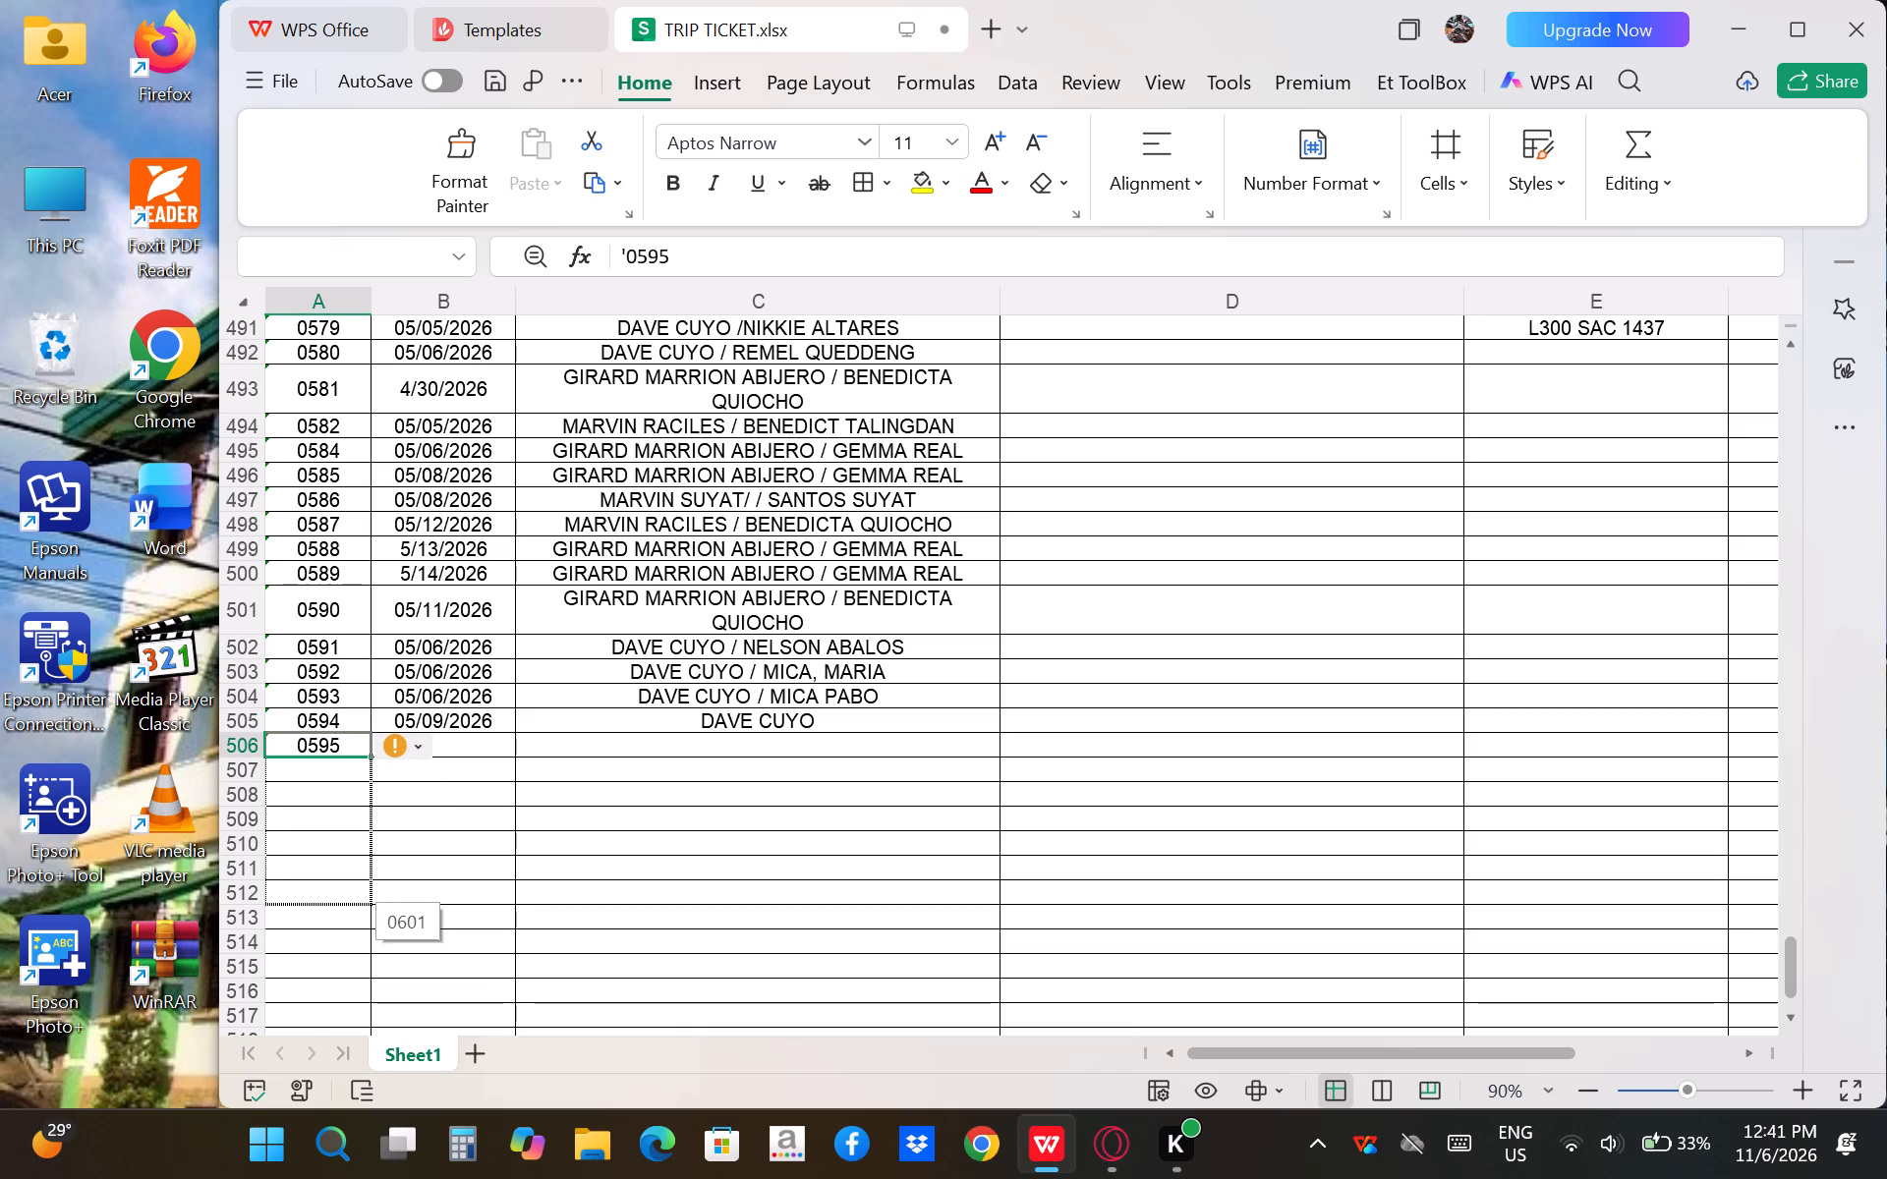
{"action": "left_click_drag", "start_coordinate": [348, 911], "coordinate": [354, 1008]}
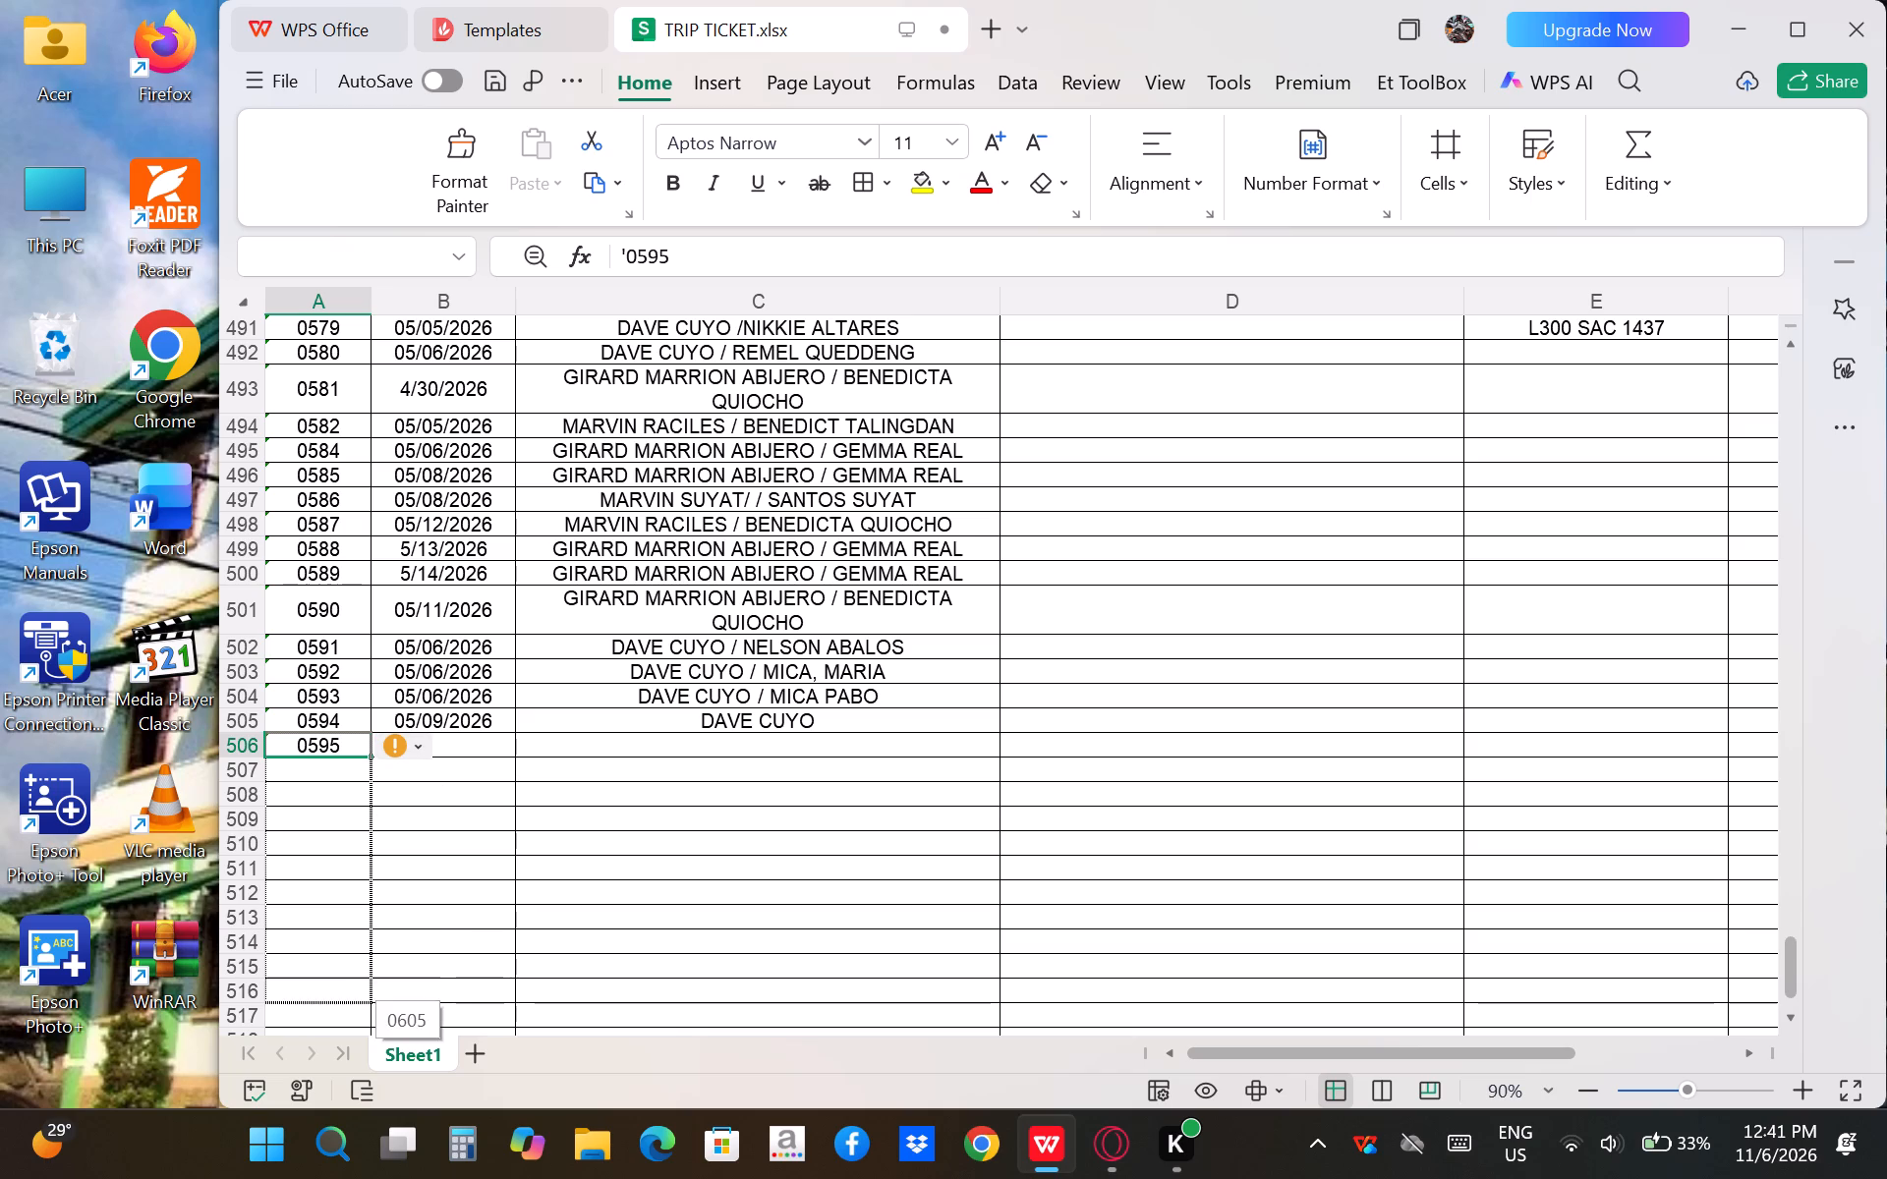
{"action": "left_click_drag", "start_coordinate": [354, 1008], "coordinate": [349, 1028]}
Copy the date 05/09/2026 from B505 into B506, and 05/06/2026 from B504 into B507.
{"action": "left_click", "coordinate": [485, 749]}
{"action": "scroll", "coordinate": [480, 752], "scroll_direction": "down", "scroll_amount": 4}
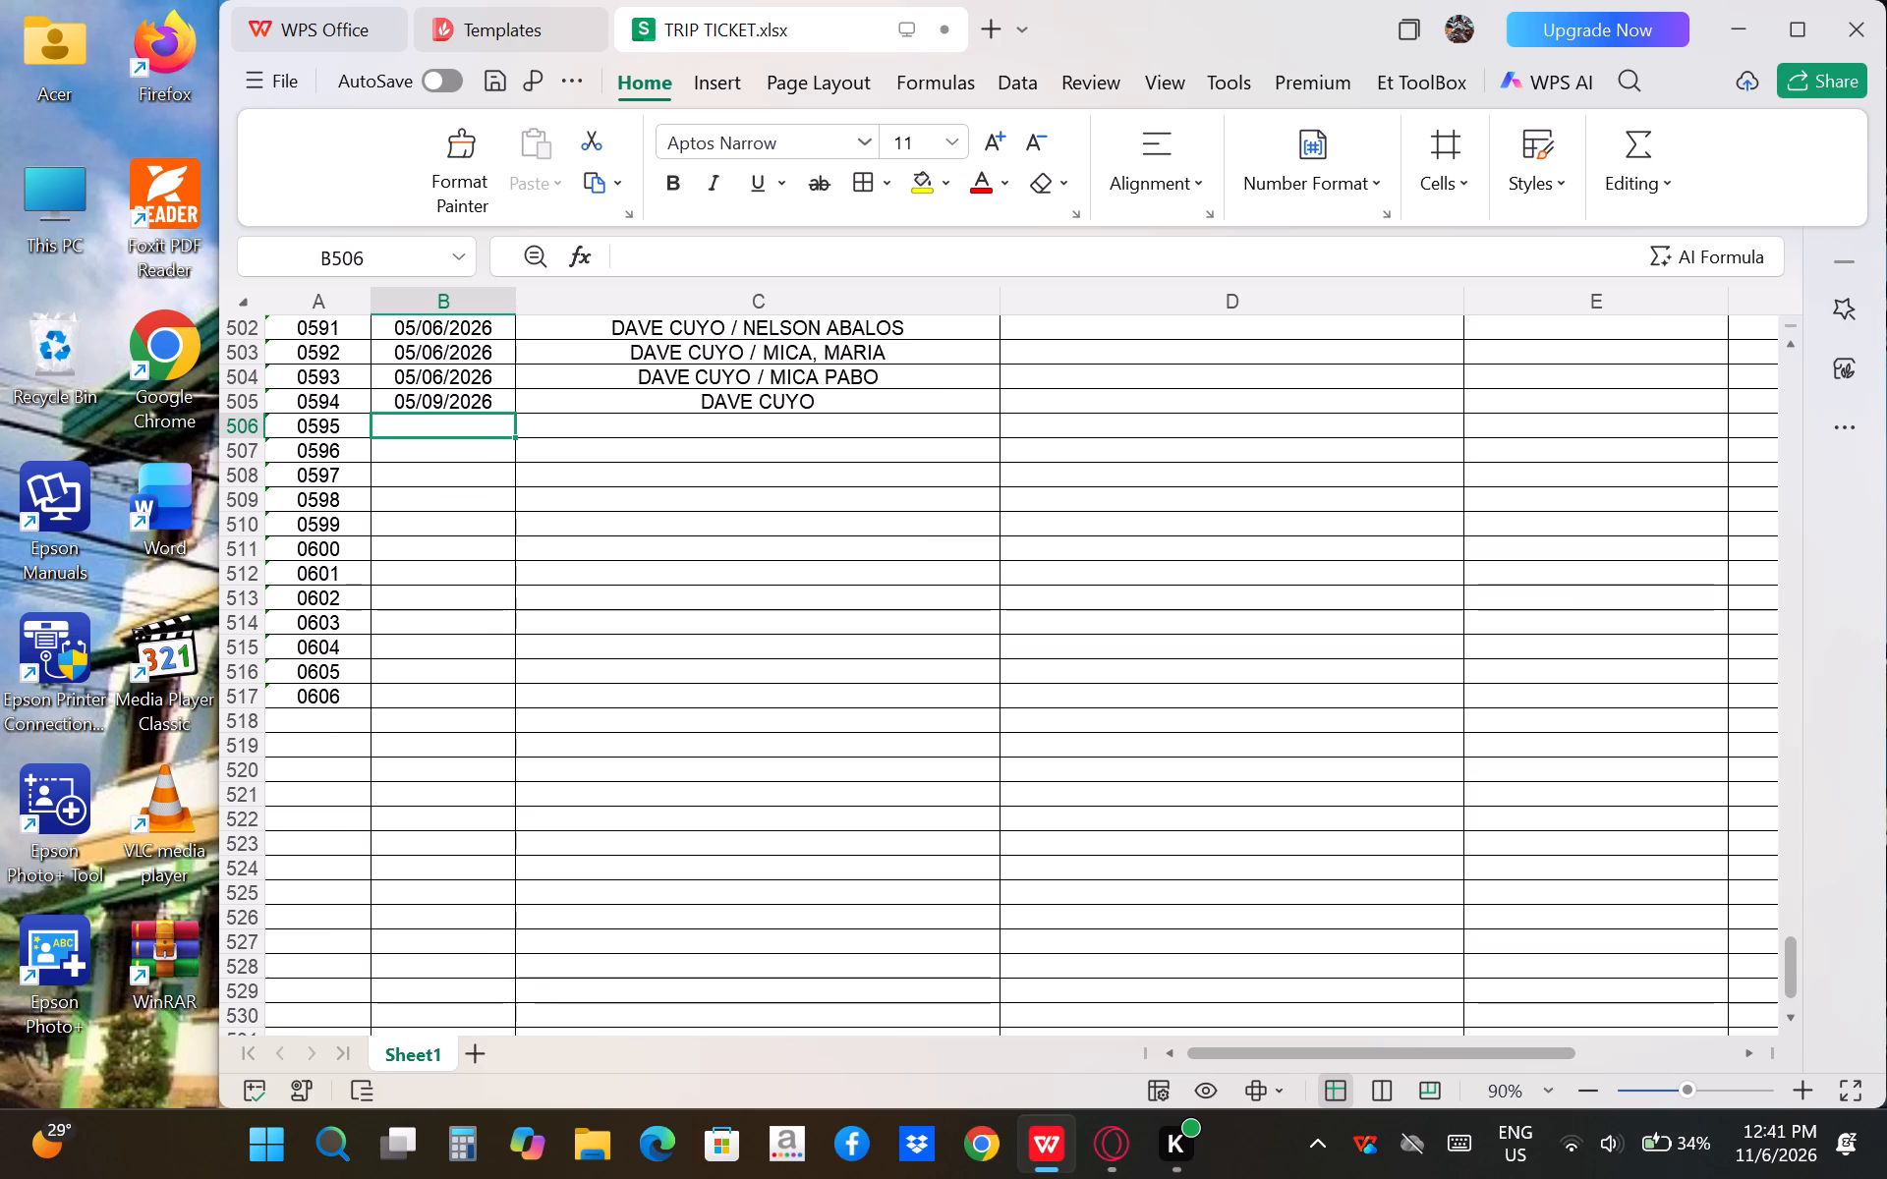
{"action": "left_click", "coordinate": [438, 399]}
{"action": "key", "text": "ctrl+c"}
{"action": "left_click", "coordinate": [433, 427]}
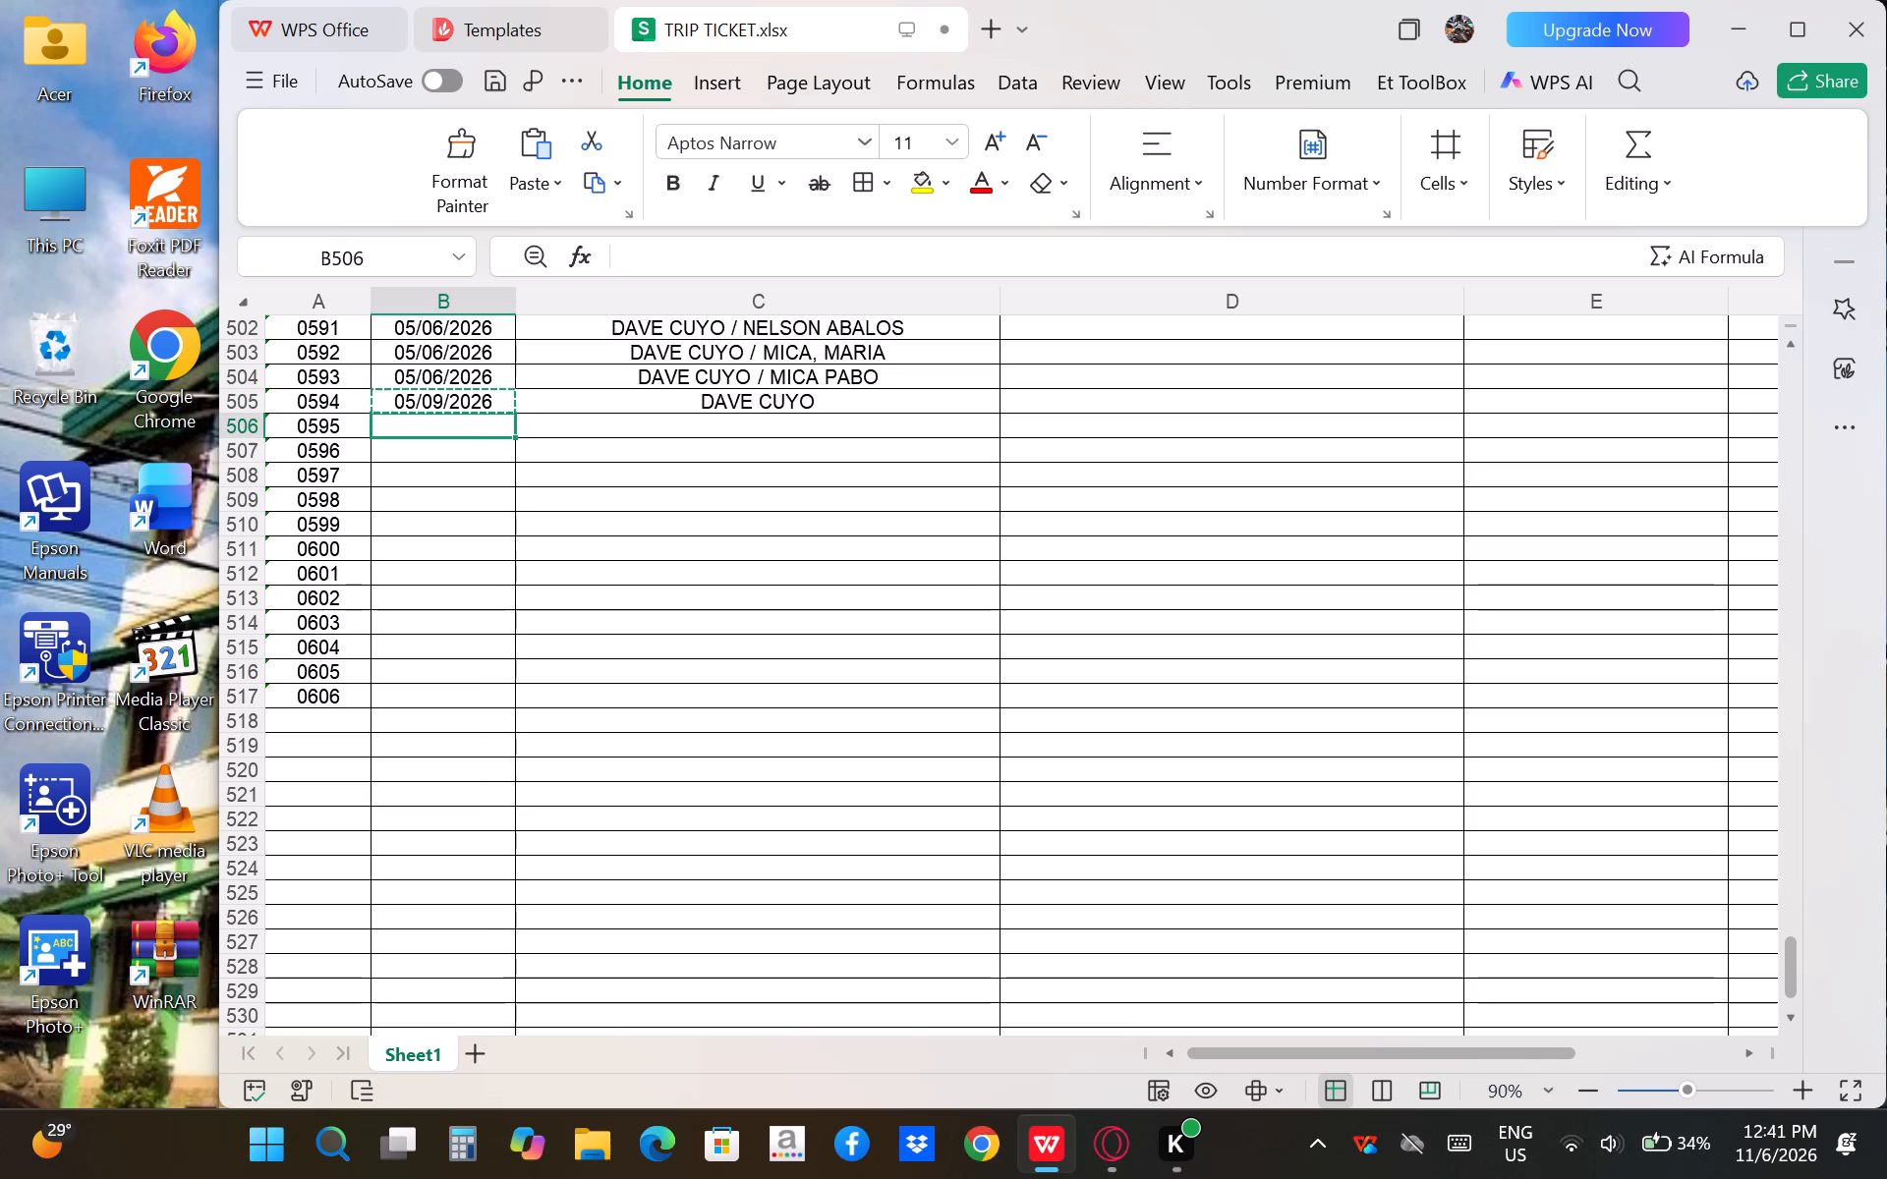
{"action": "key", "text": "Return"}
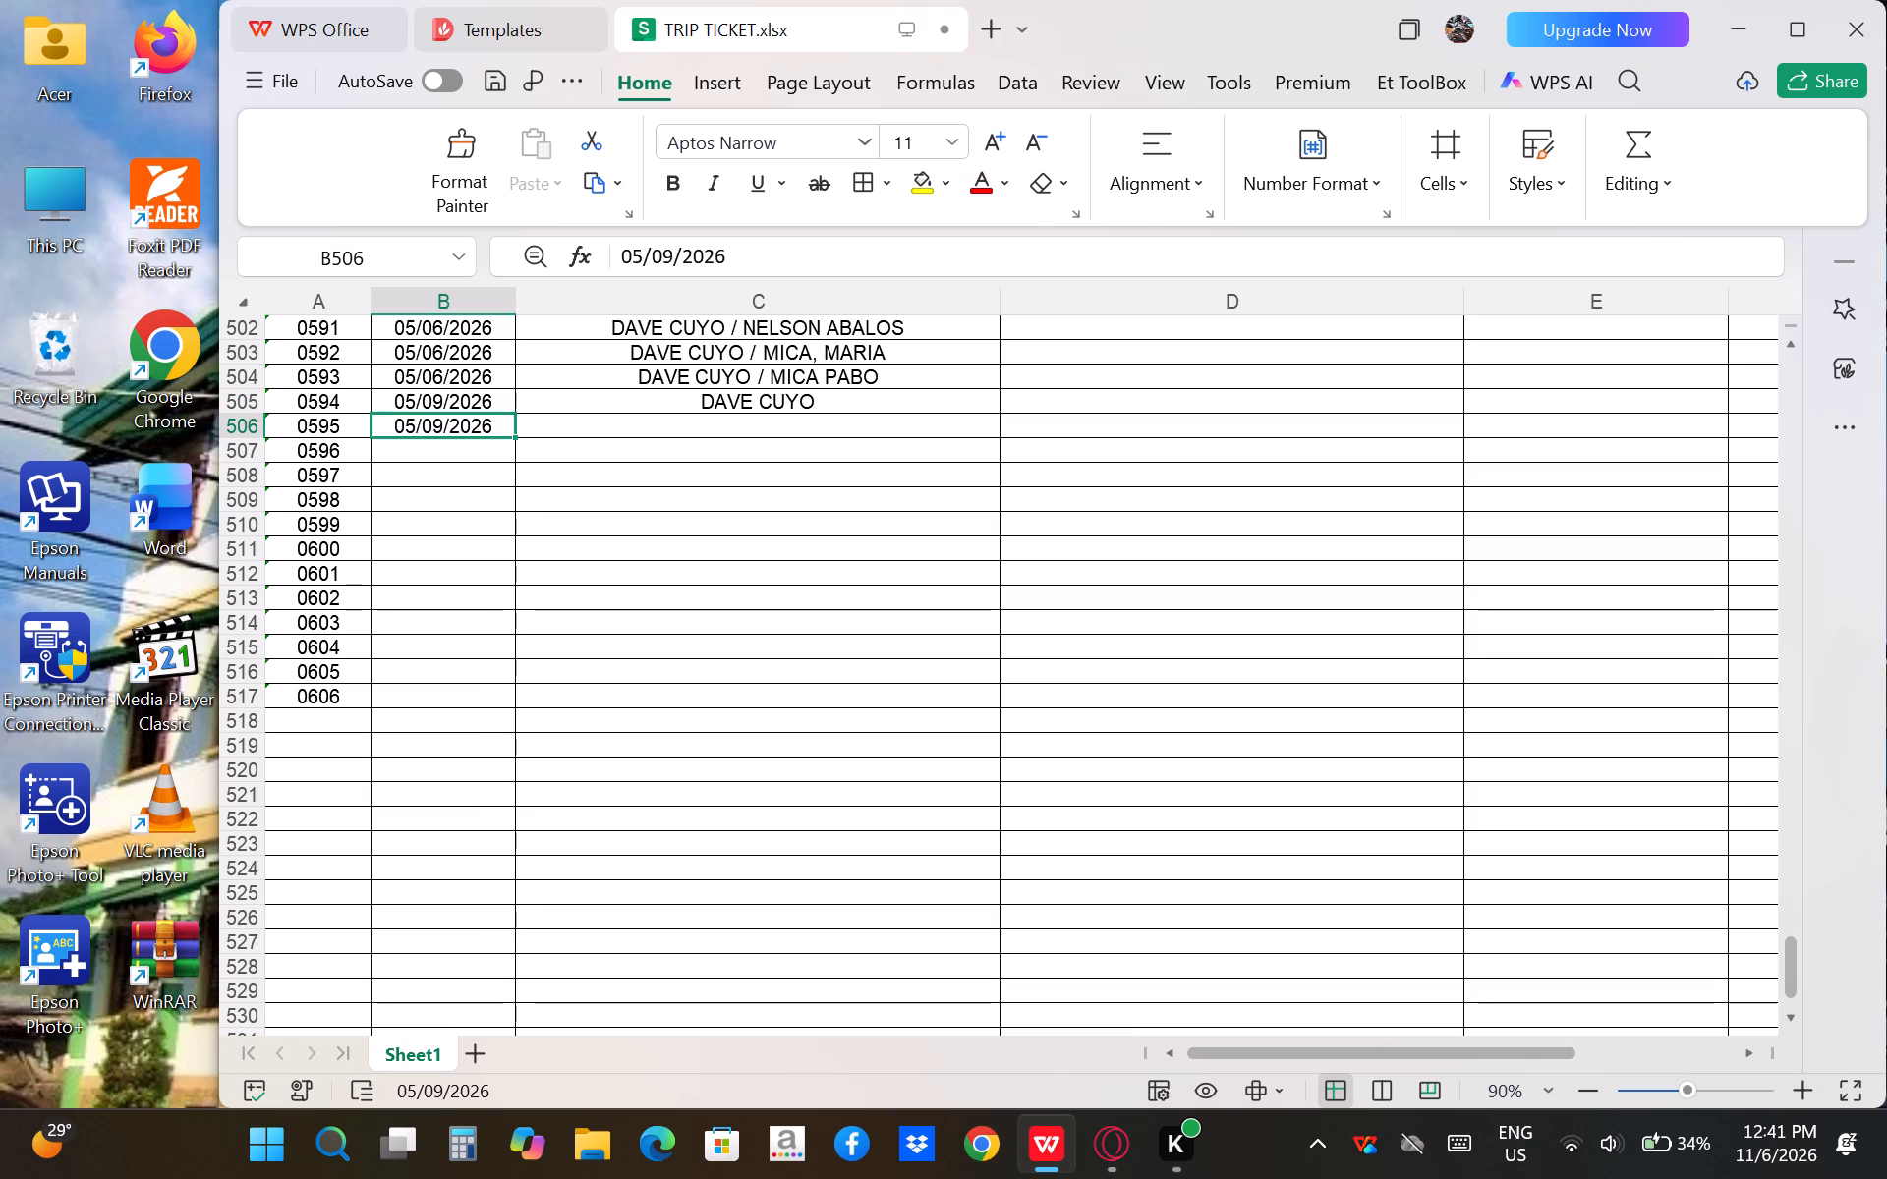
{"action": "left_click", "coordinate": [460, 369]}
{"action": "key", "text": "ctrl+c"}
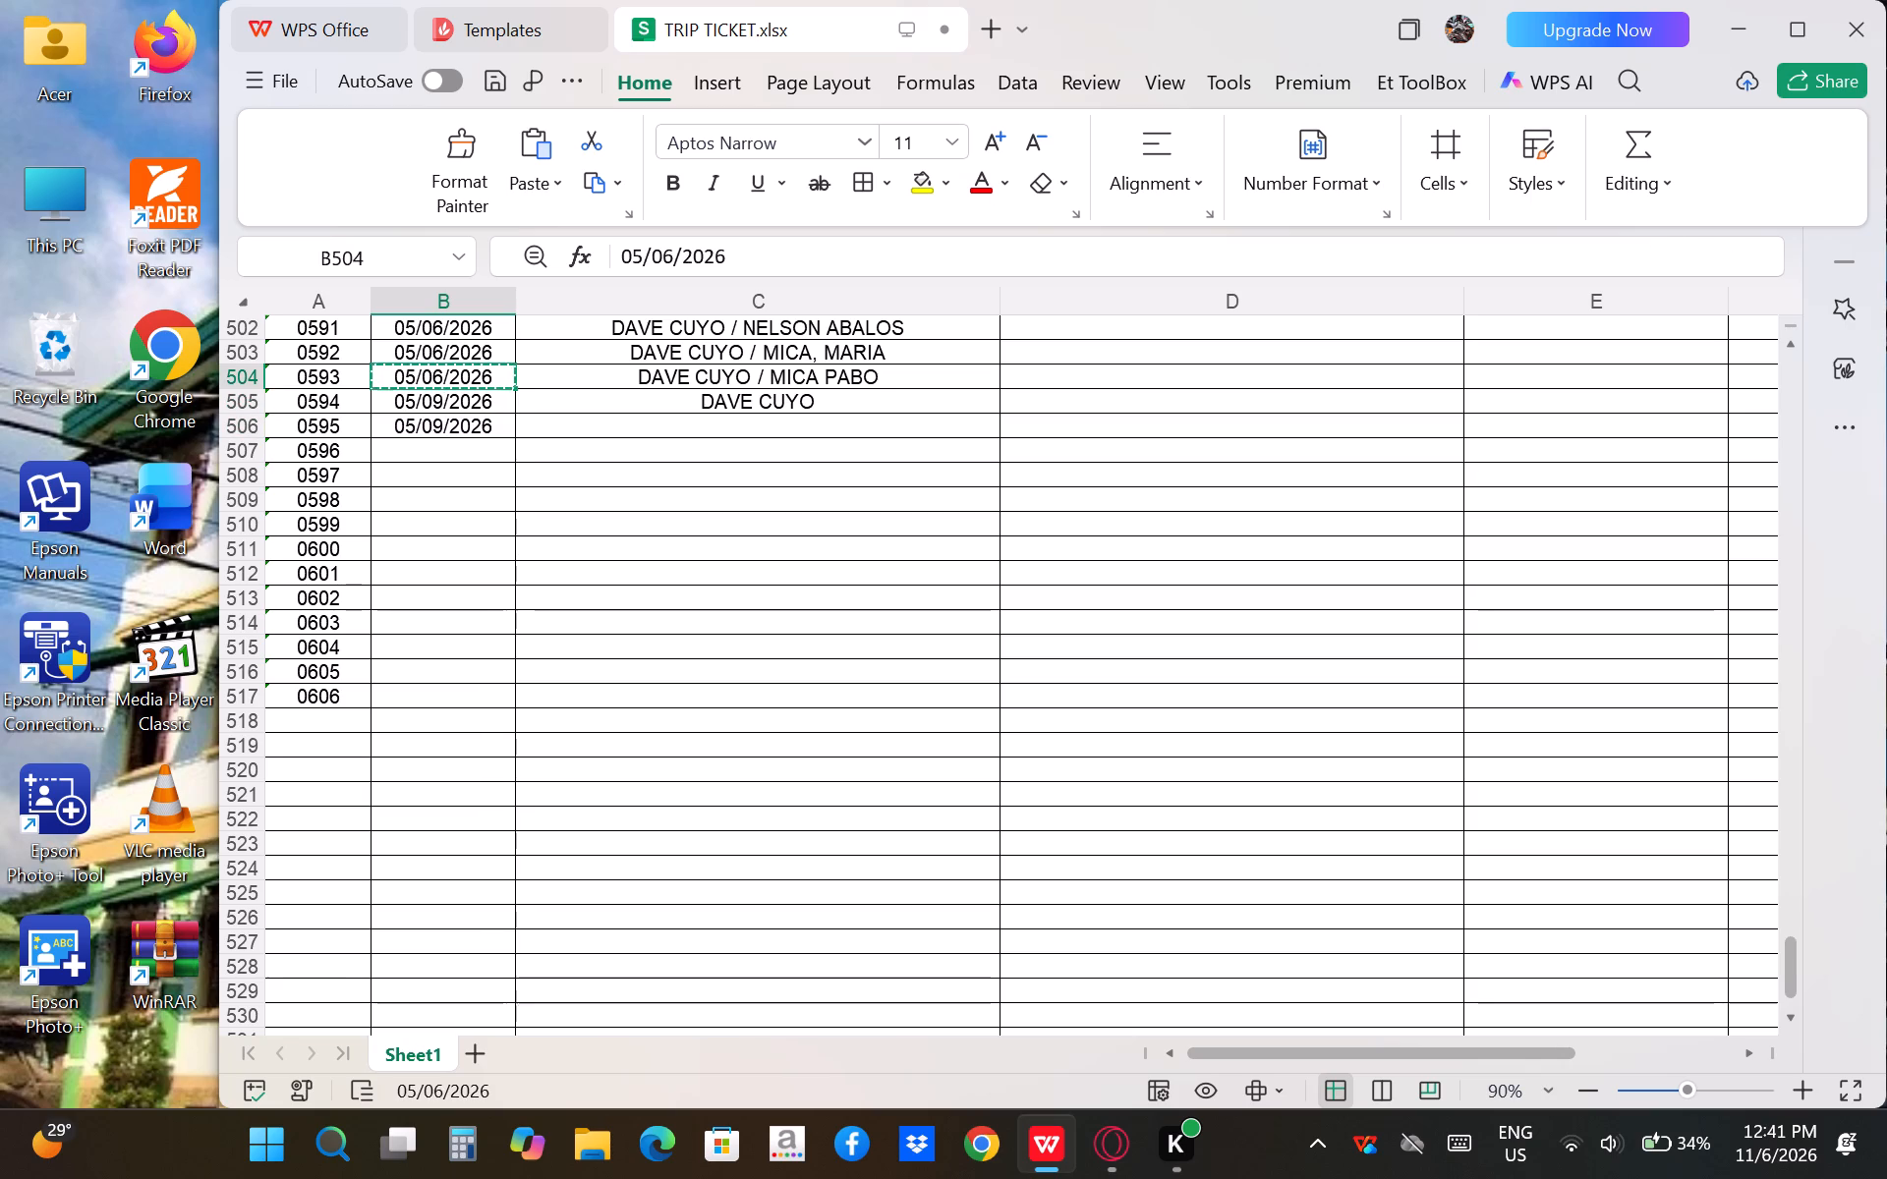
{"action": "left_click", "coordinate": [452, 450]}
{"action": "key", "text": "Return"}
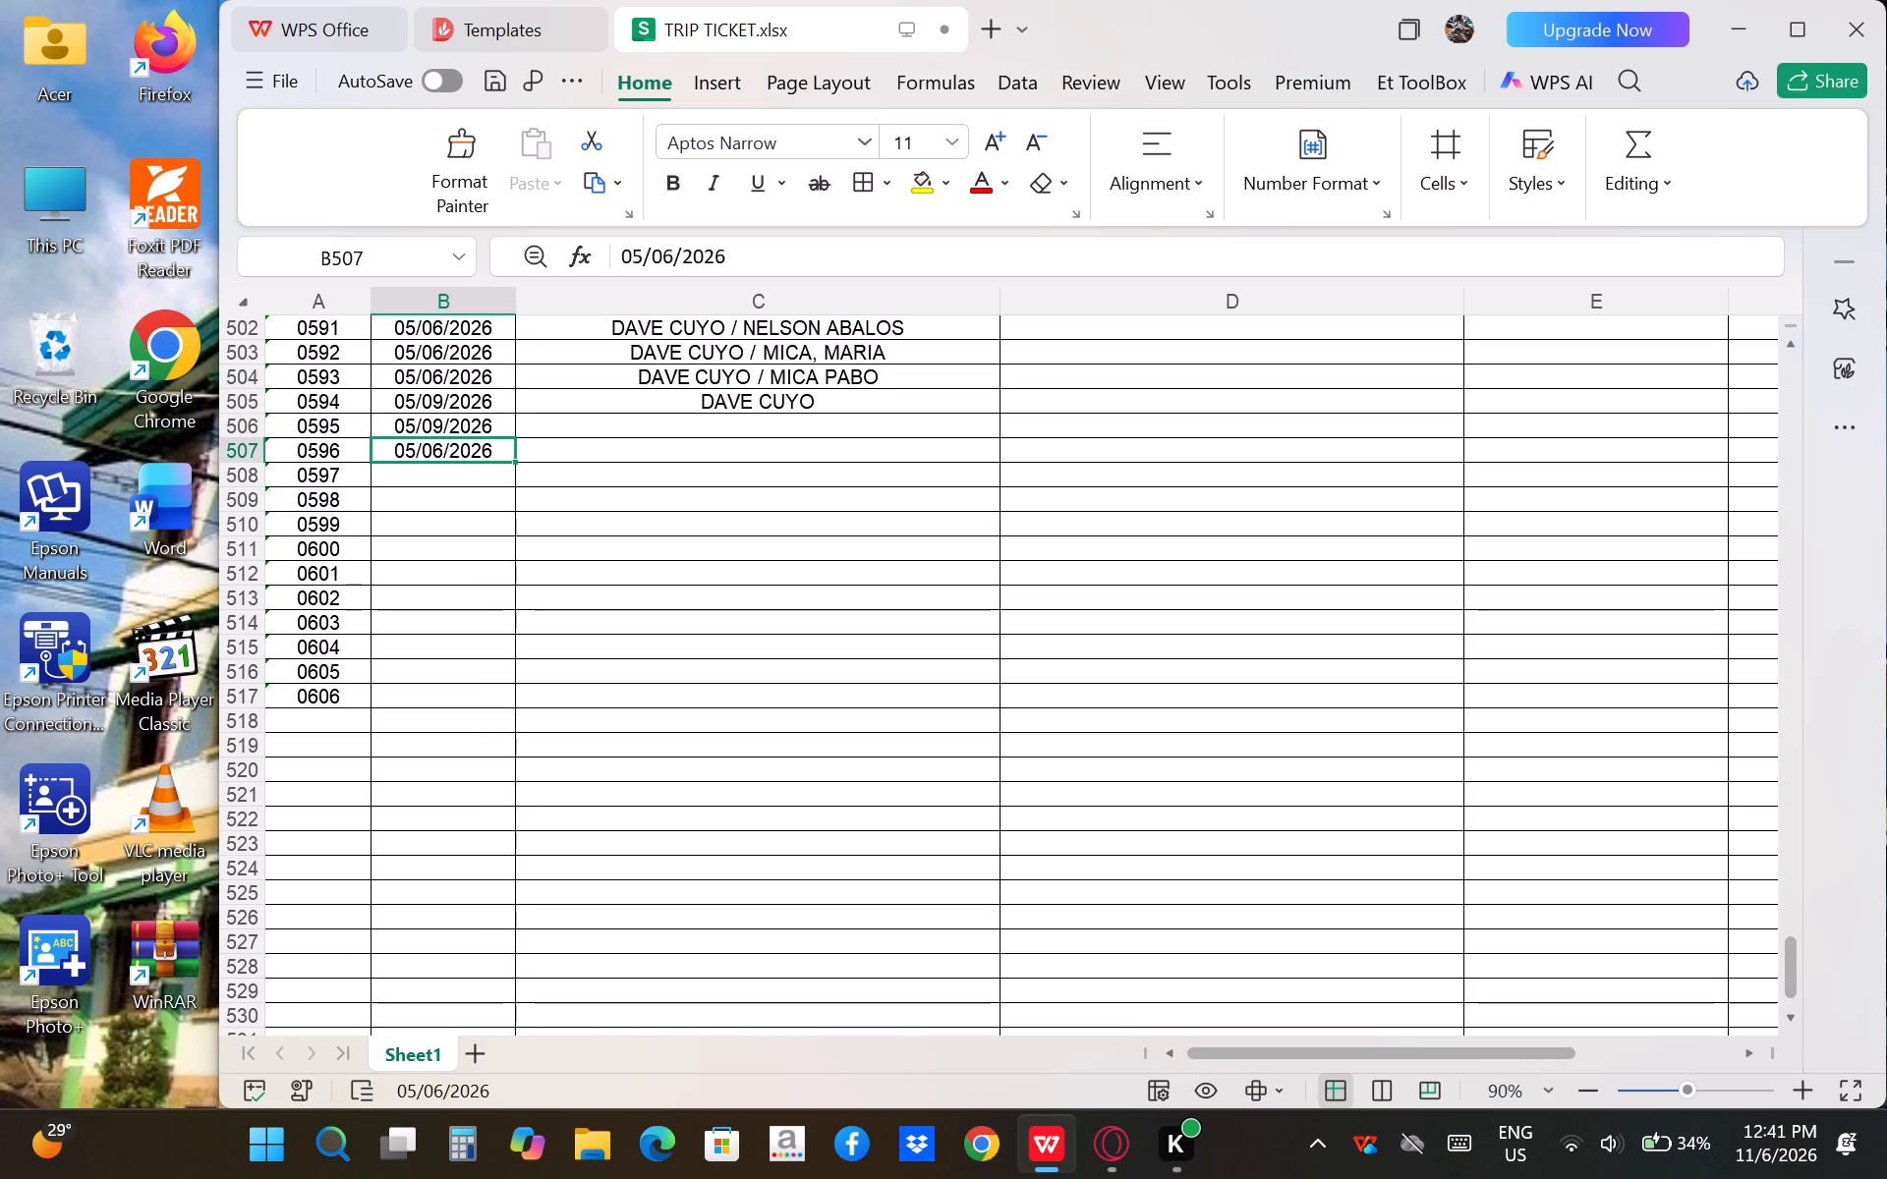
Enter the date 5/10/2026 in B508 and copy it into B509 and B510.
{"action": "key", "text": "Return"}
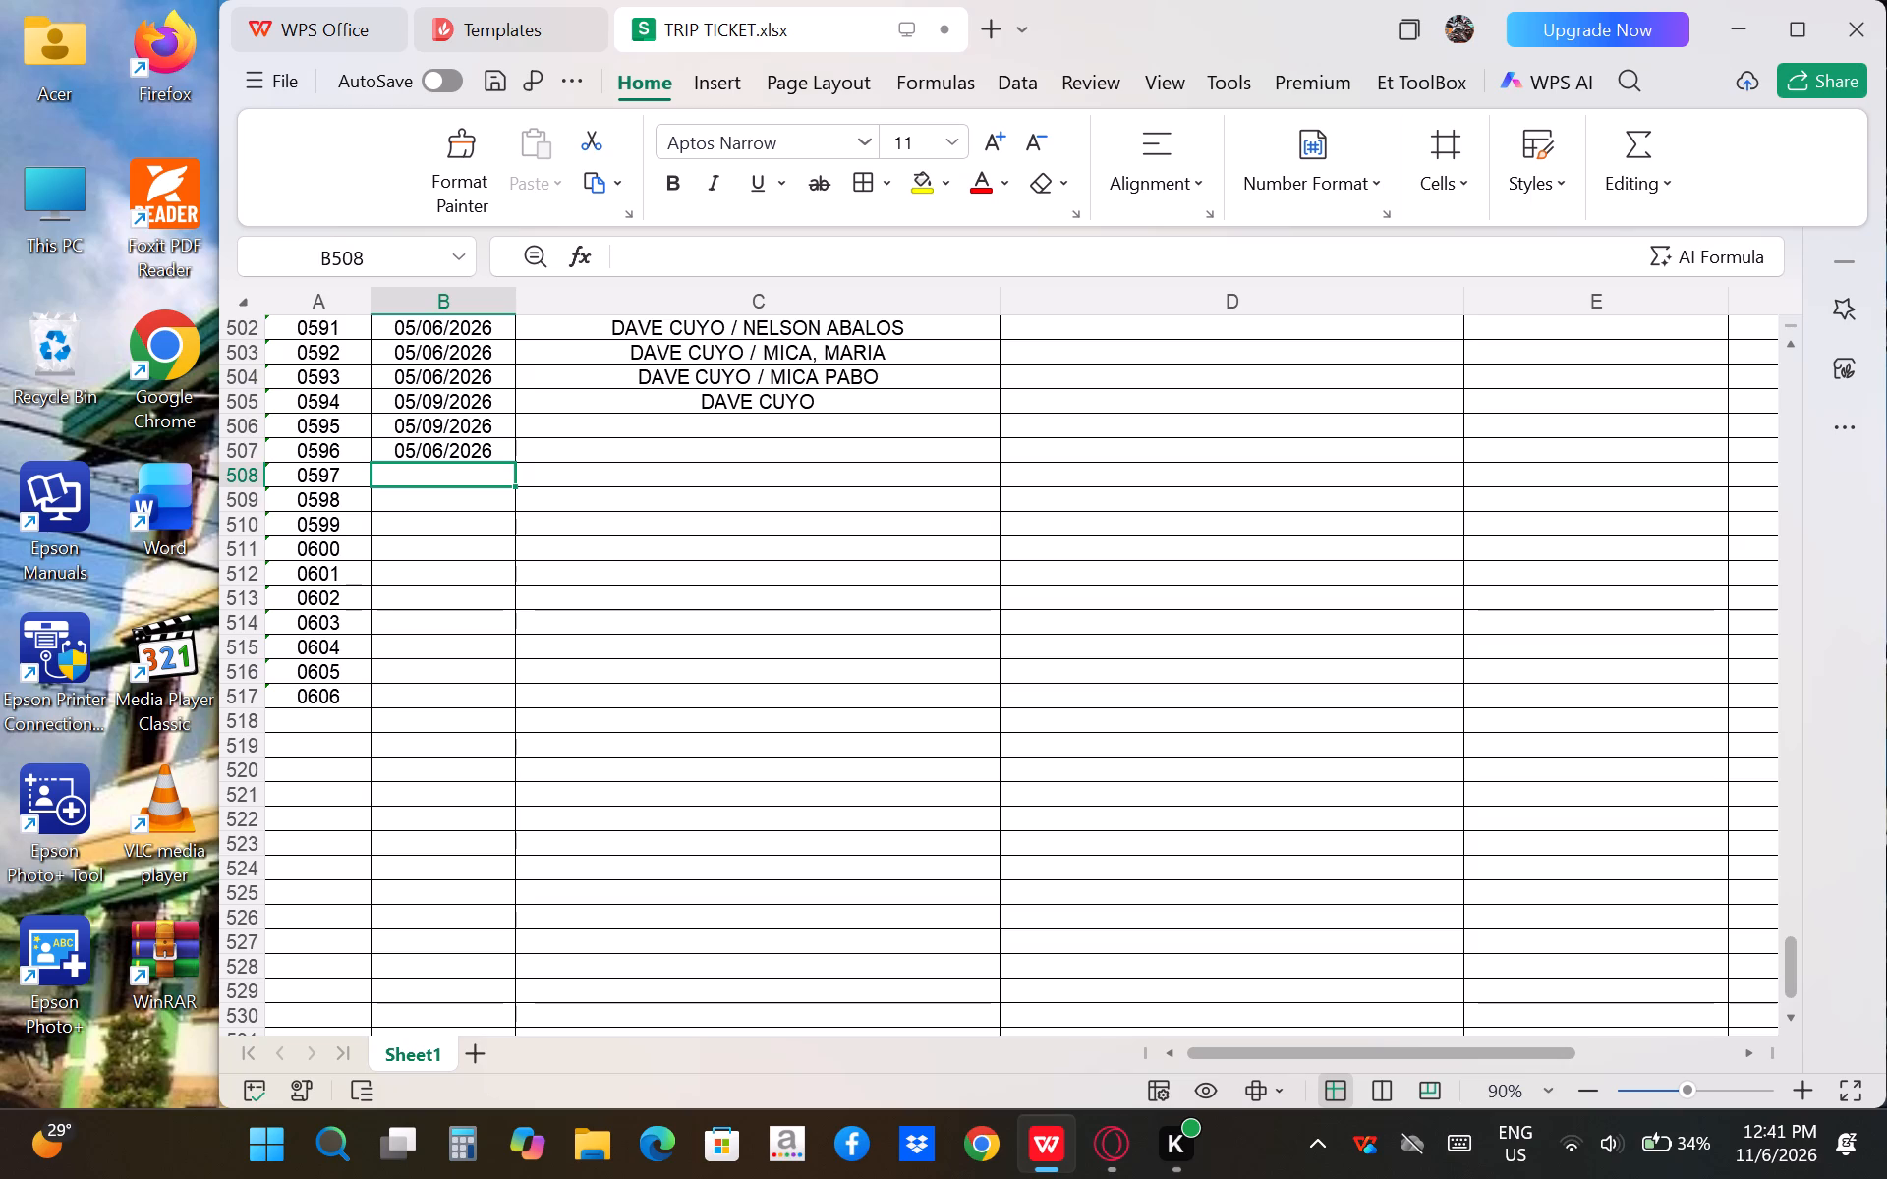
{"action": "type", "text": "5/10/2026"}
{"action": "key", "text": "Return"}
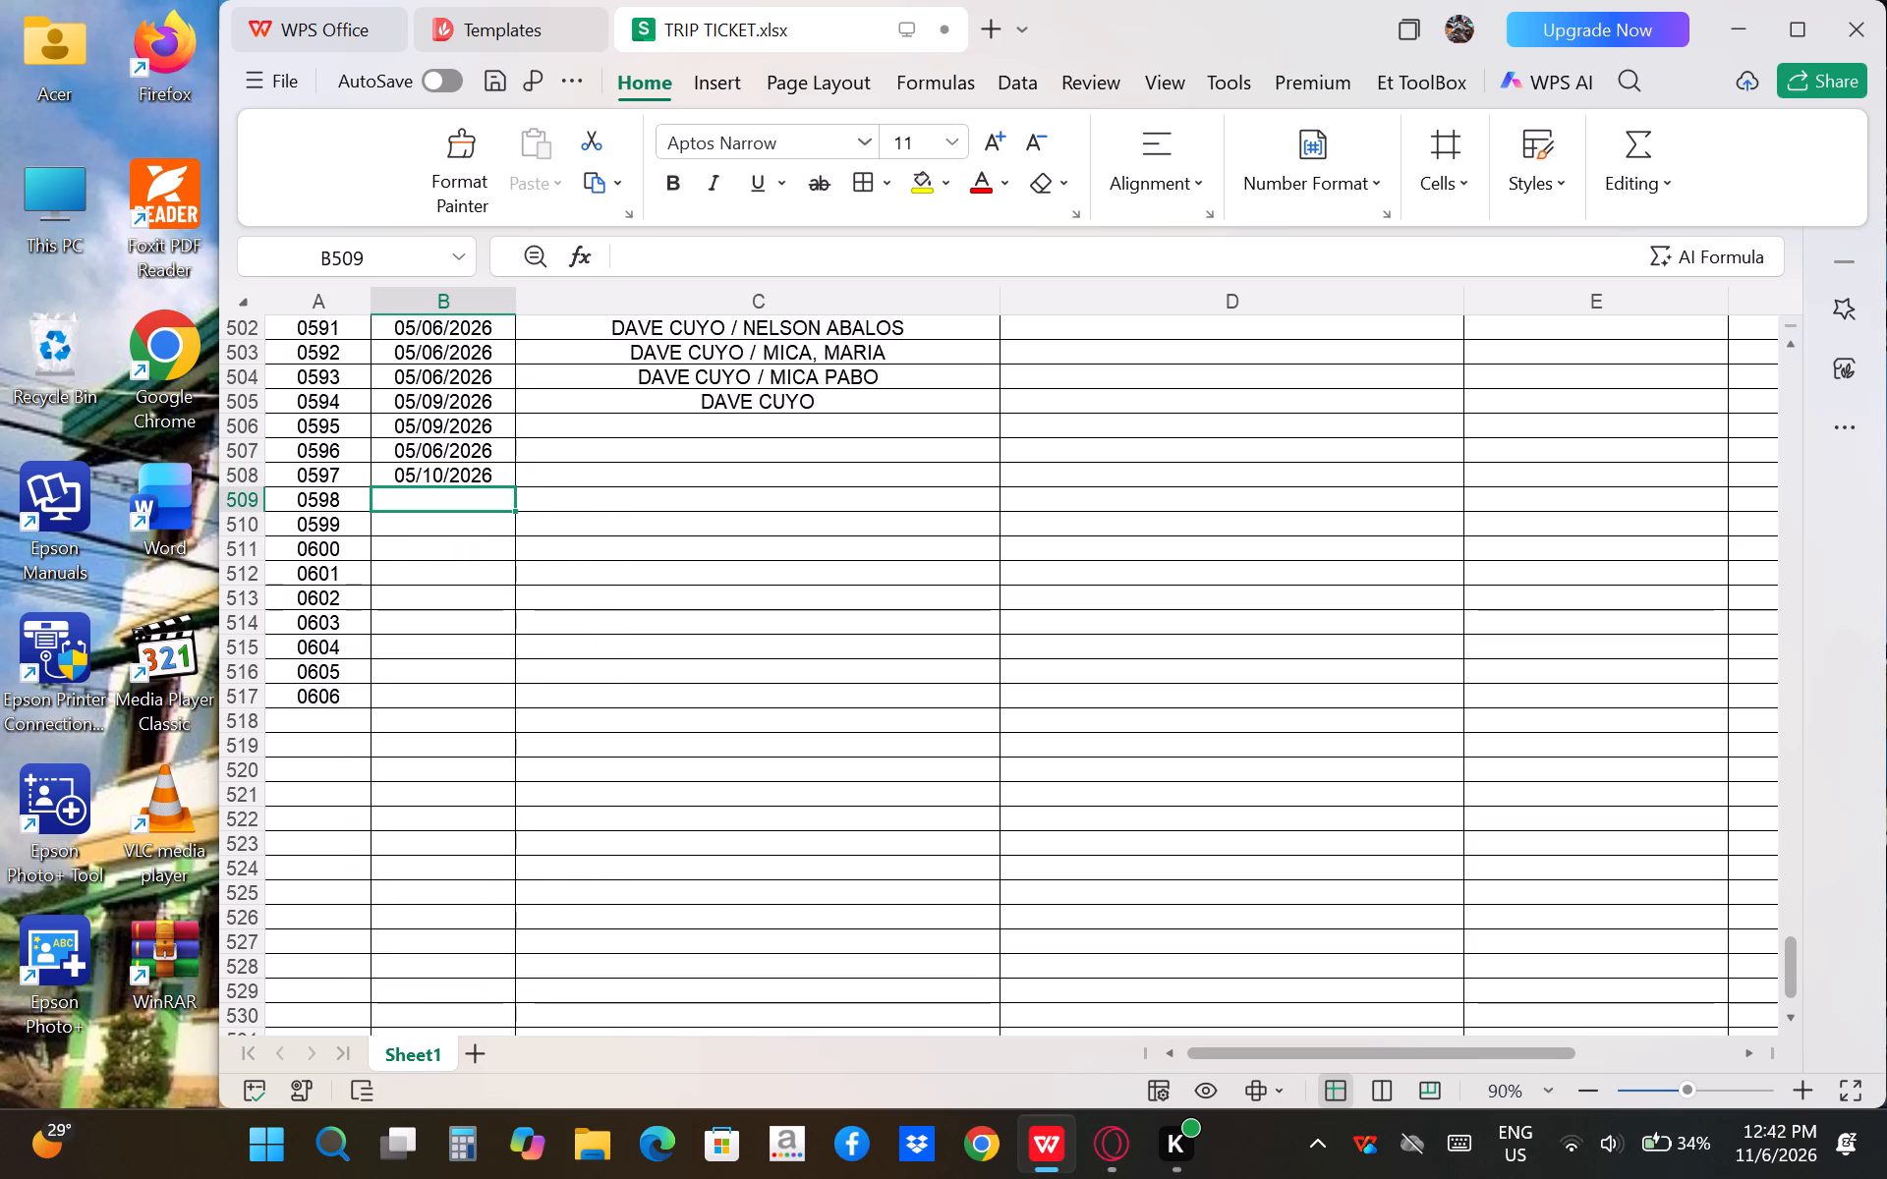
{"action": "left_click", "coordinate": [427, 492]}
{"action": "left_click", "coordinate": [433, 477]}
{"action": "key", "text": "ctrl+c"}
{"action": "left_click_drag", "start_coordinate": [441, 491], "coordinate": [441, 492]}
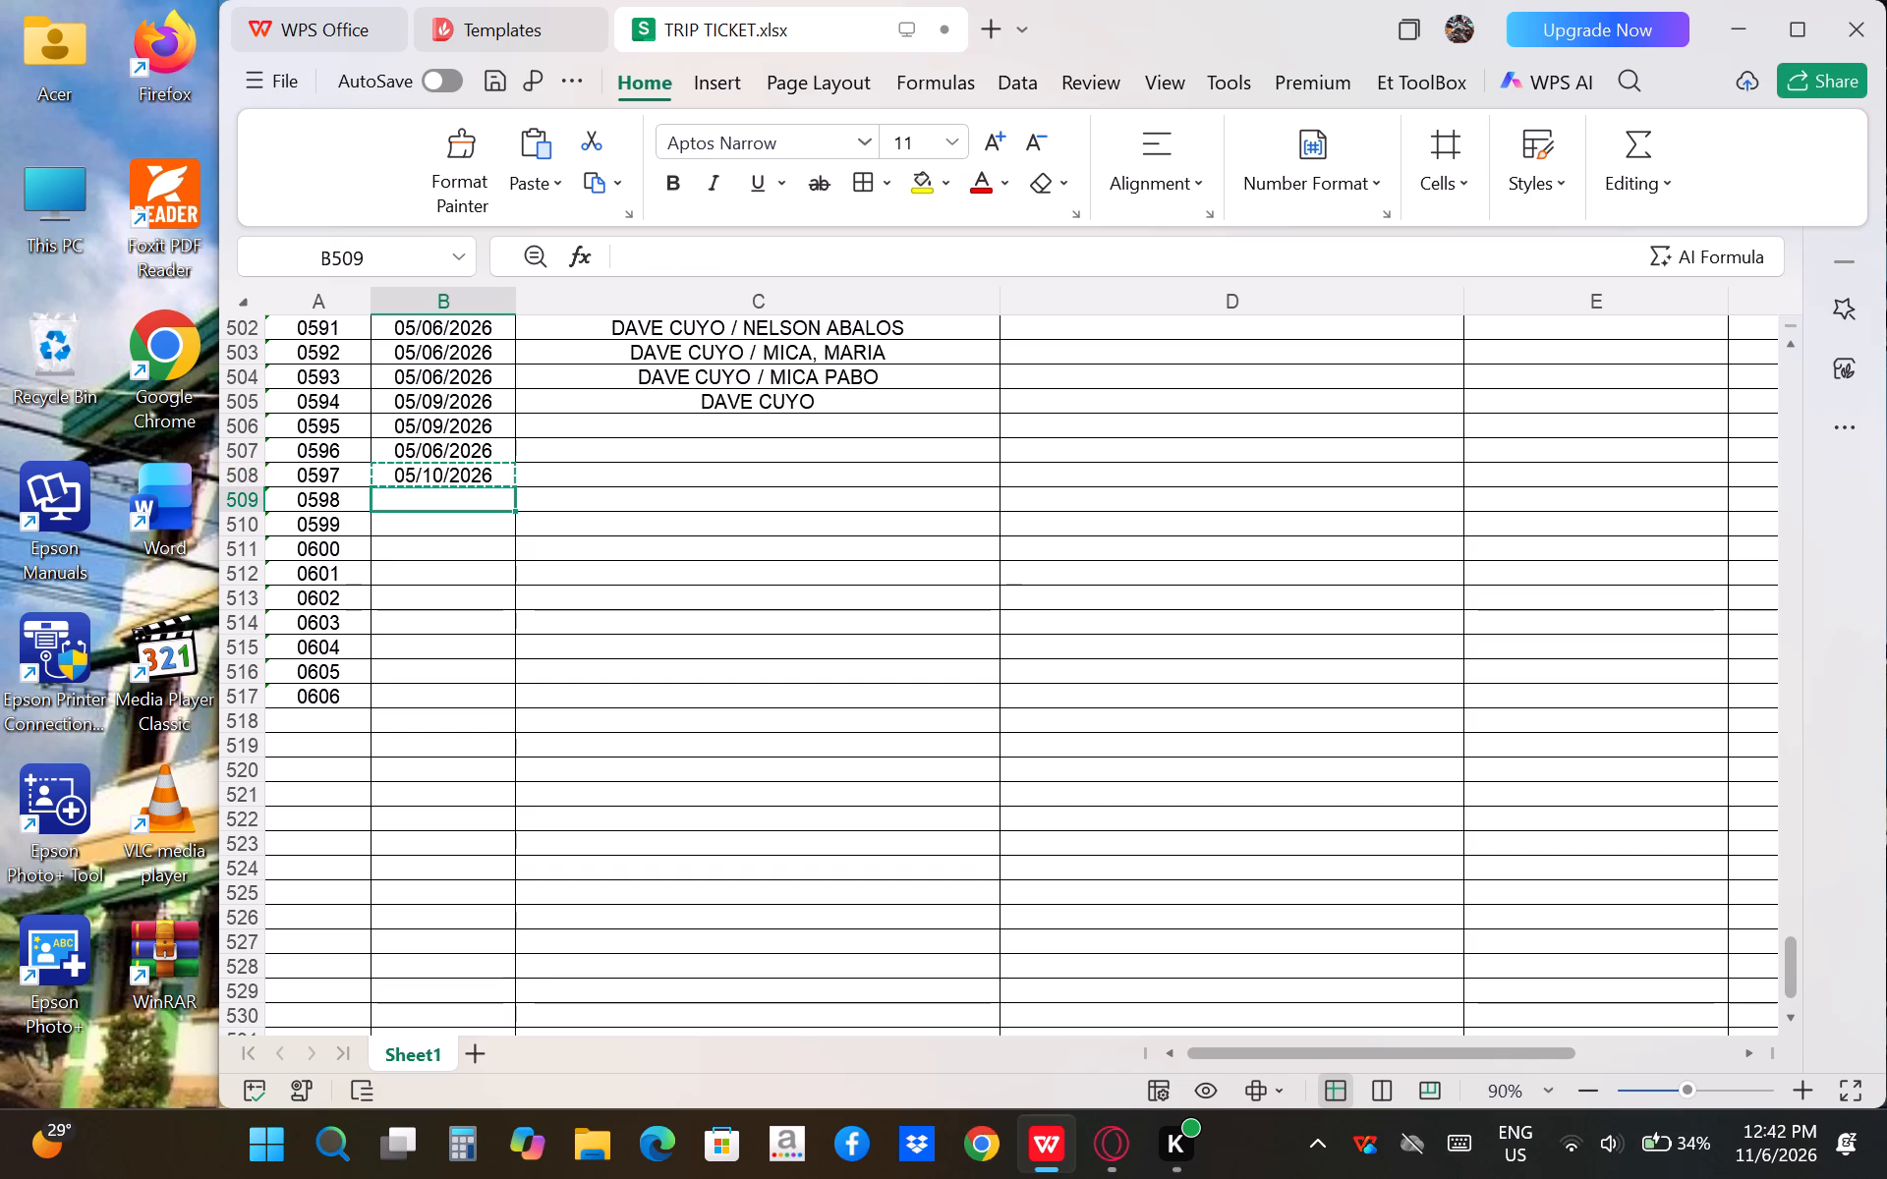
{"action": "left_click_drag", "start_coordinate": [441, 492], "coordinate": [447, 589]}
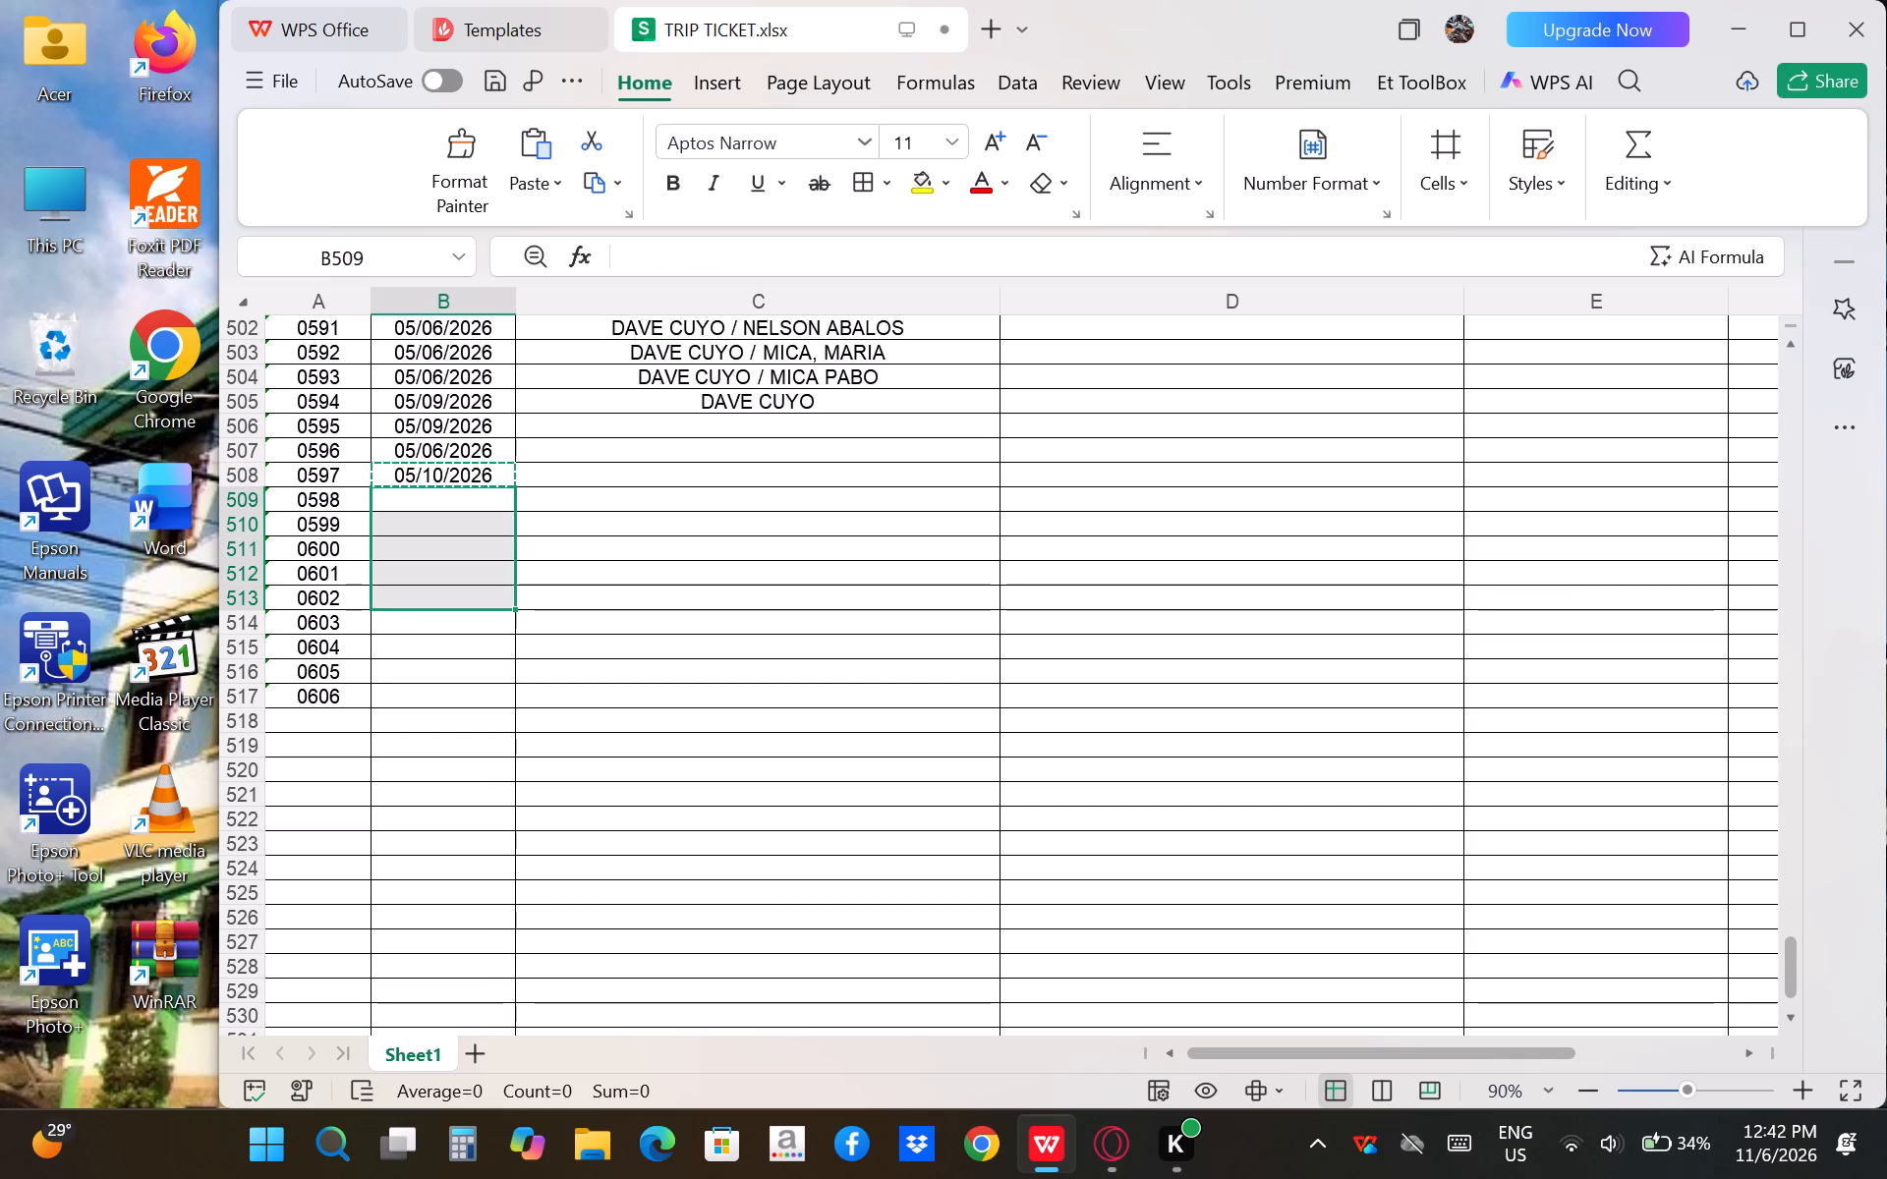
{"action": "left_click_drag", "start_coordinate": [449, 494], "coordinate": [452, 507]}
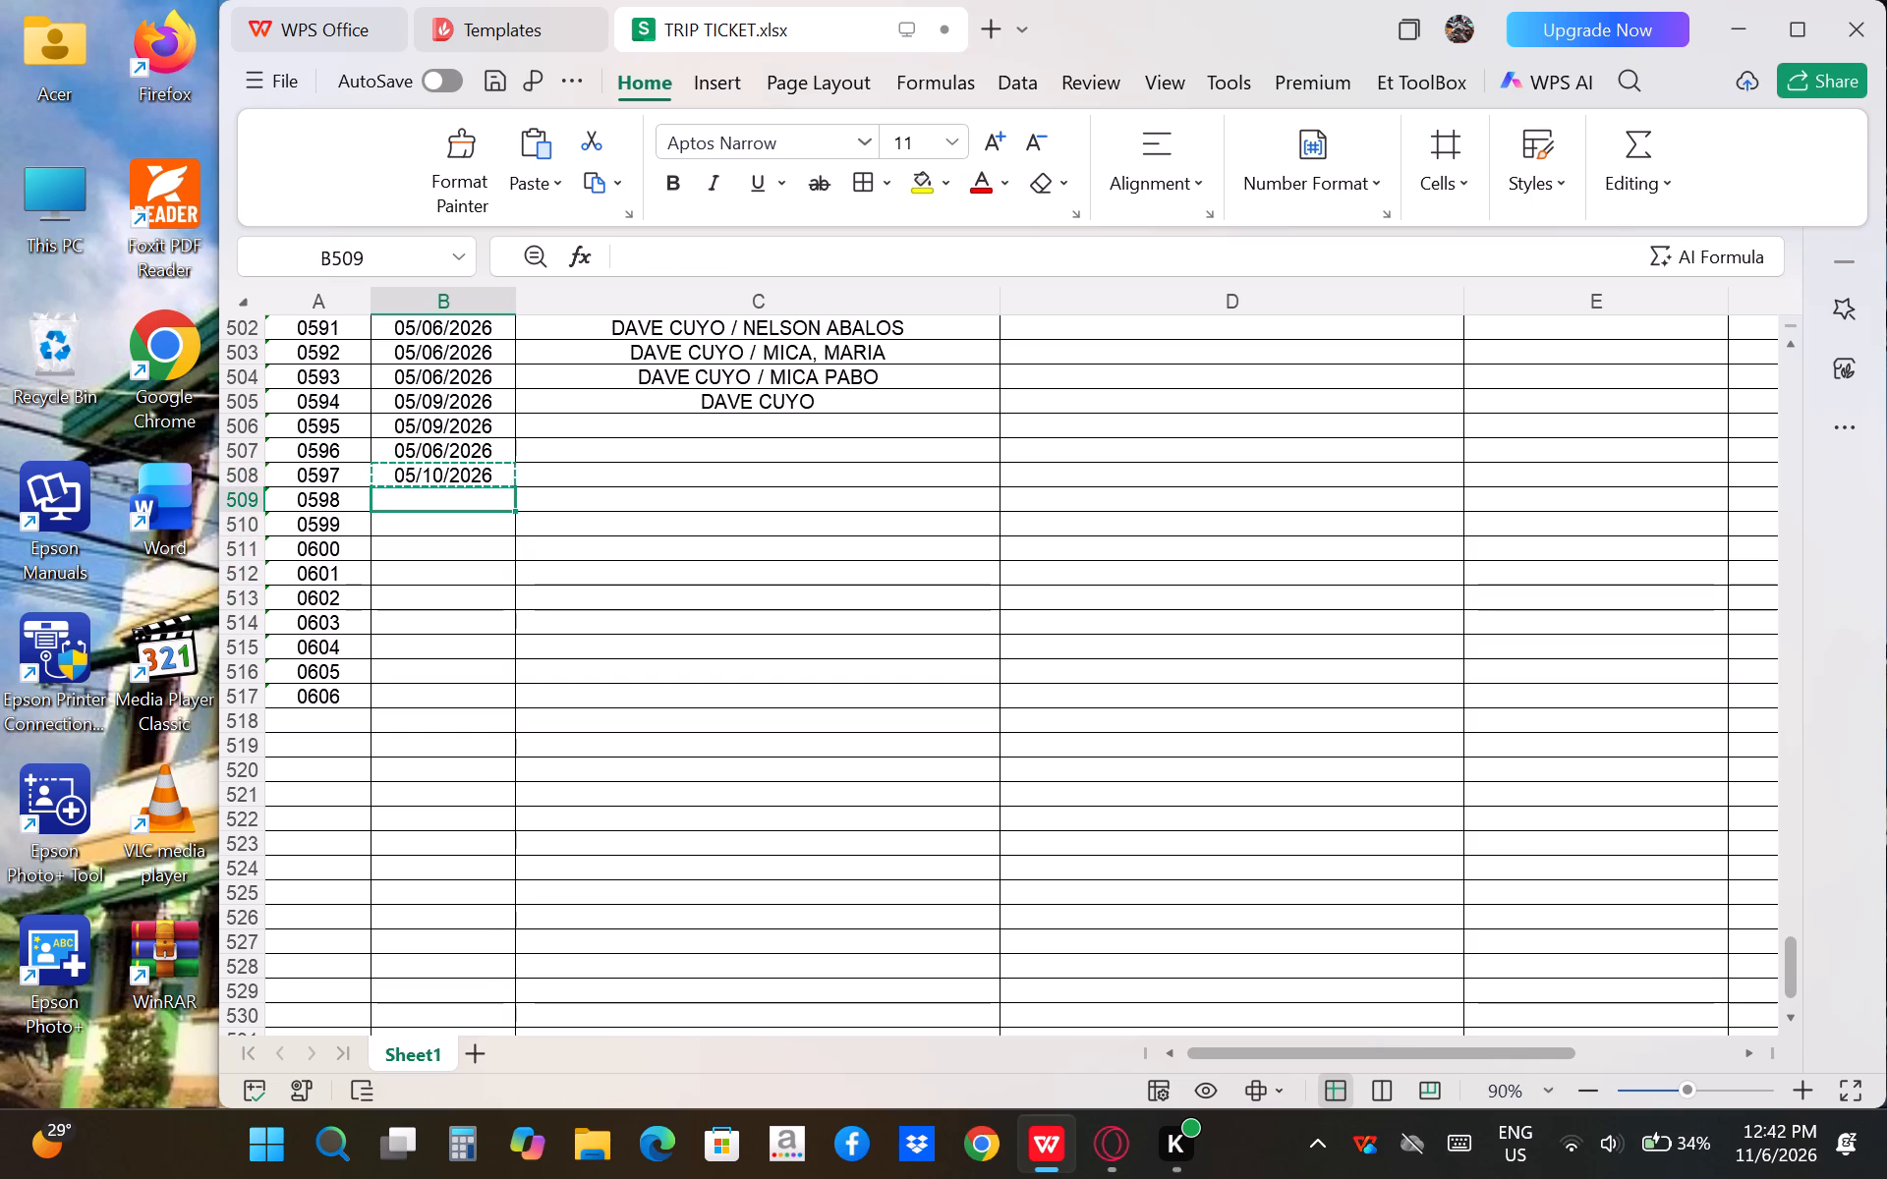
{"action": "left_click_drag", "start_coordinate": [452, 507], "coordinate": [456, 515]}
{"action": "key", "text": "Return"}
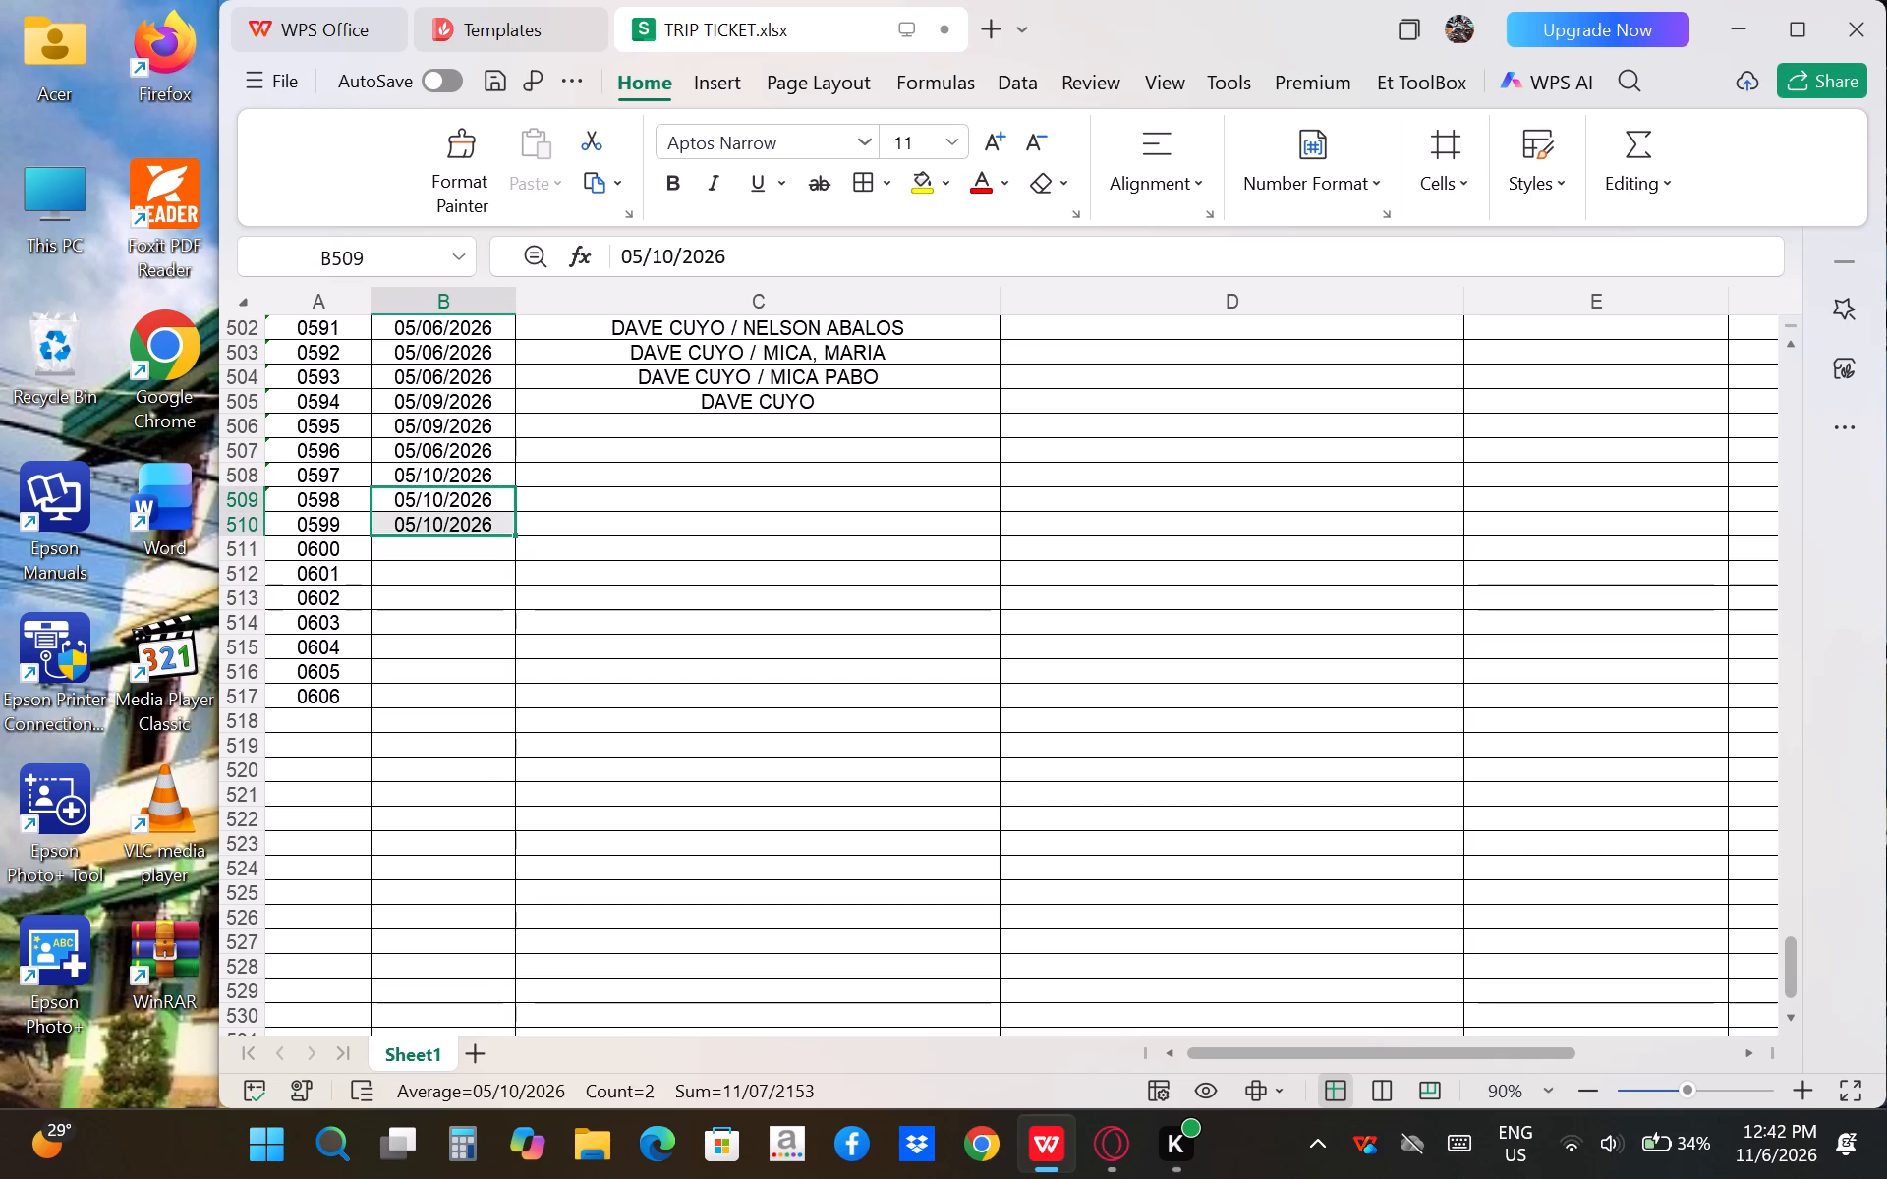
Change the date in B510 to 05/11/2026 and copy it into B511 through B513.
{"action": "double_click", "coordinate": [442, 527]}
{"action": "key", "text": "BackSpace"}
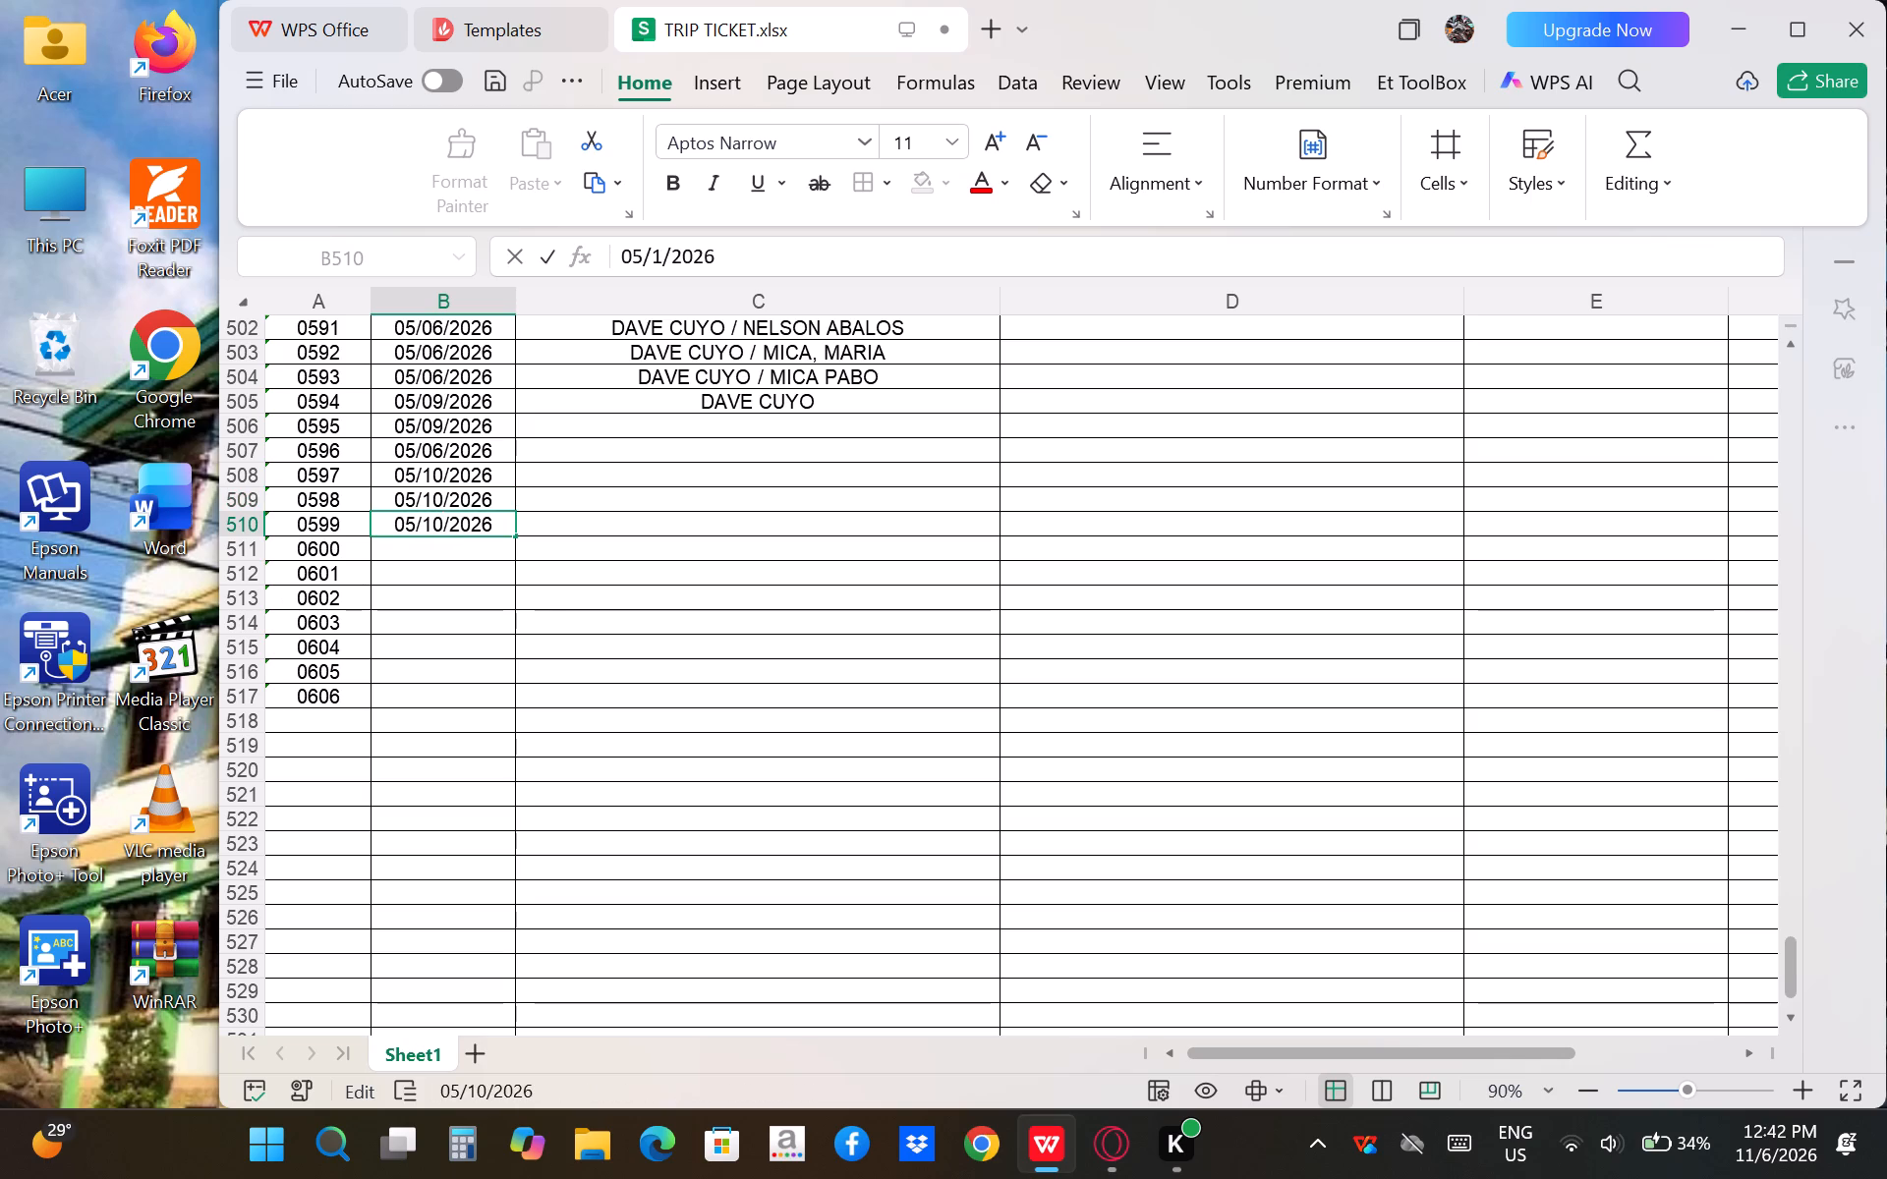
{"action": "key", "text": "1"}
{"action": "key", "text": "Return"}
{"action": "left_click", "coordinate": [487, 533]}
{"action": "left_click", "coordinate": [487, 529]}
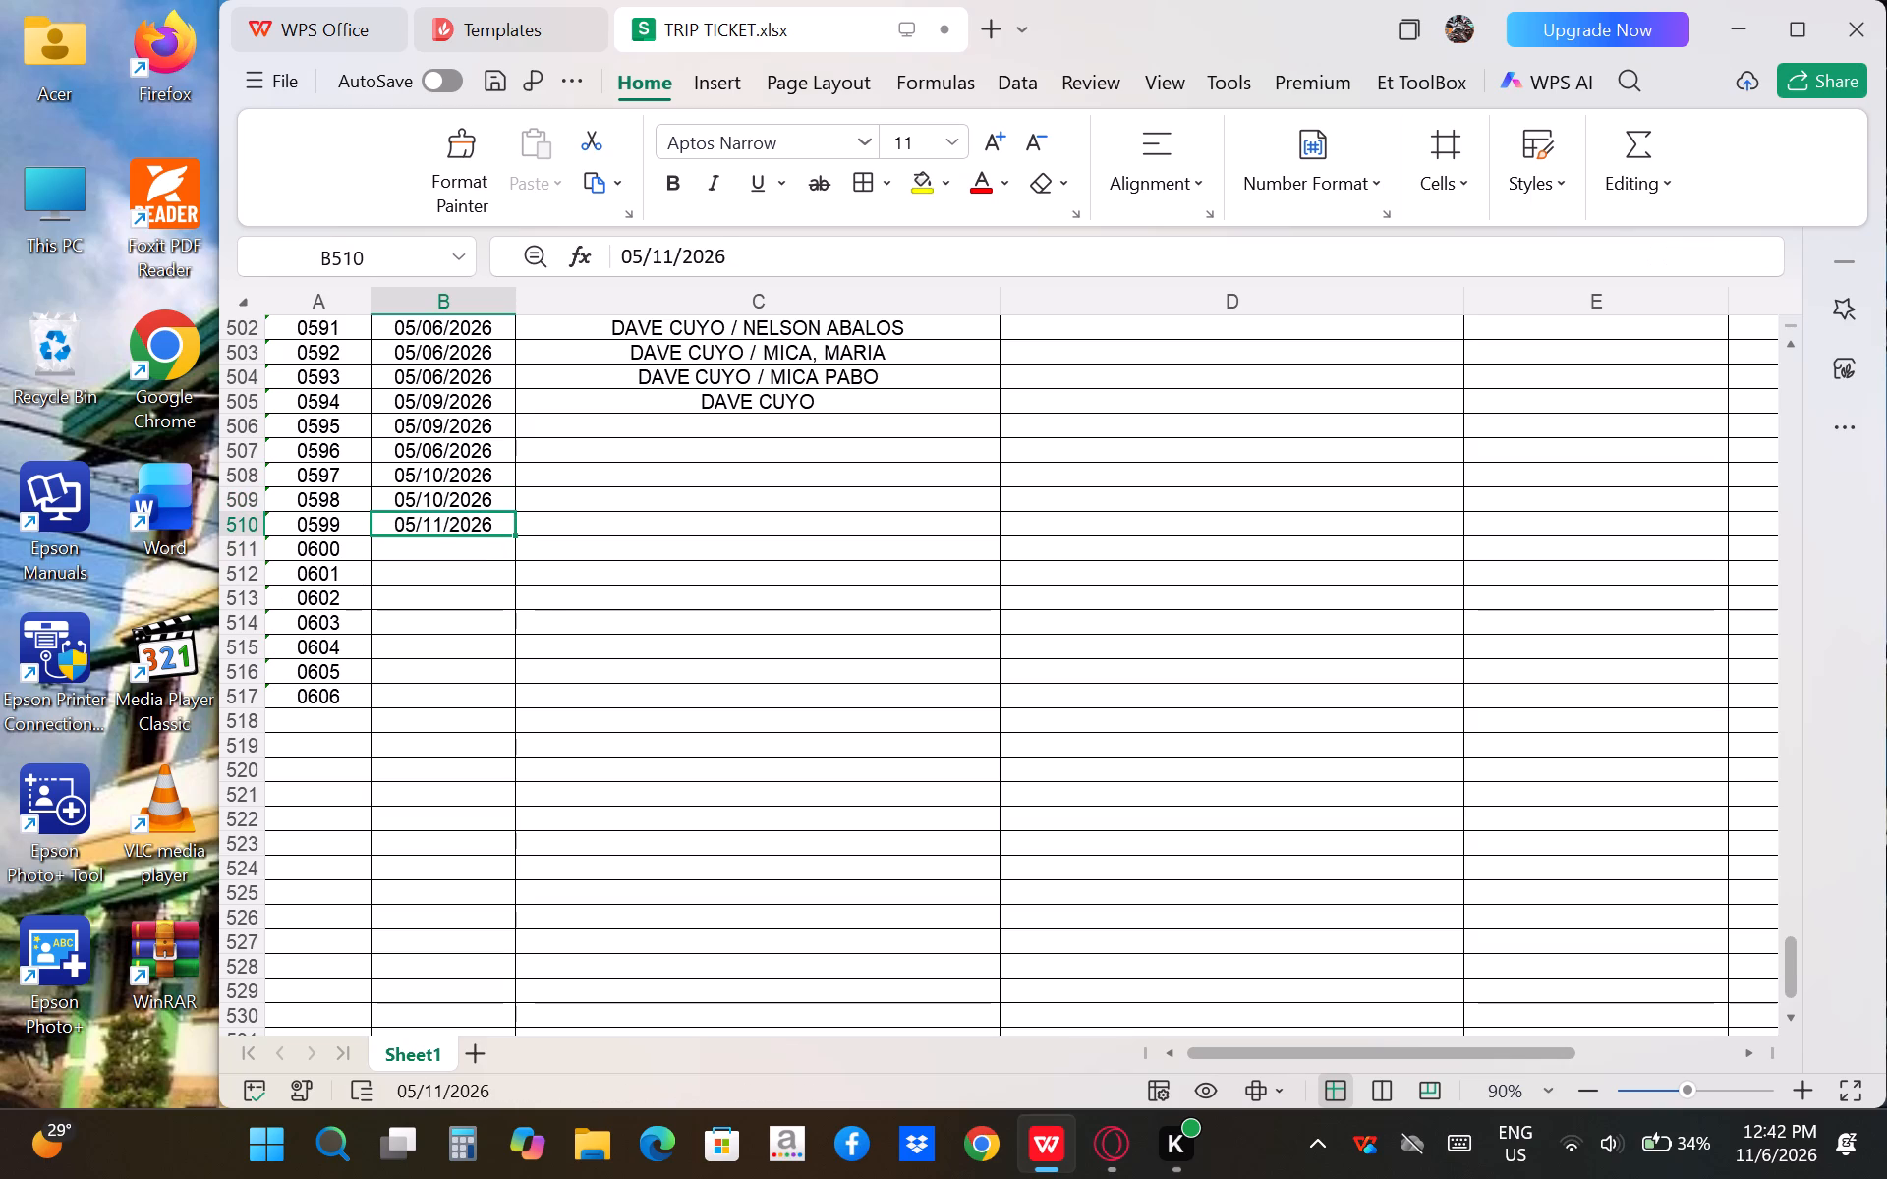
{"action": "key", "text": "ctrl+c"}
{"action": "left_click", "coordinate": [477, 538]}
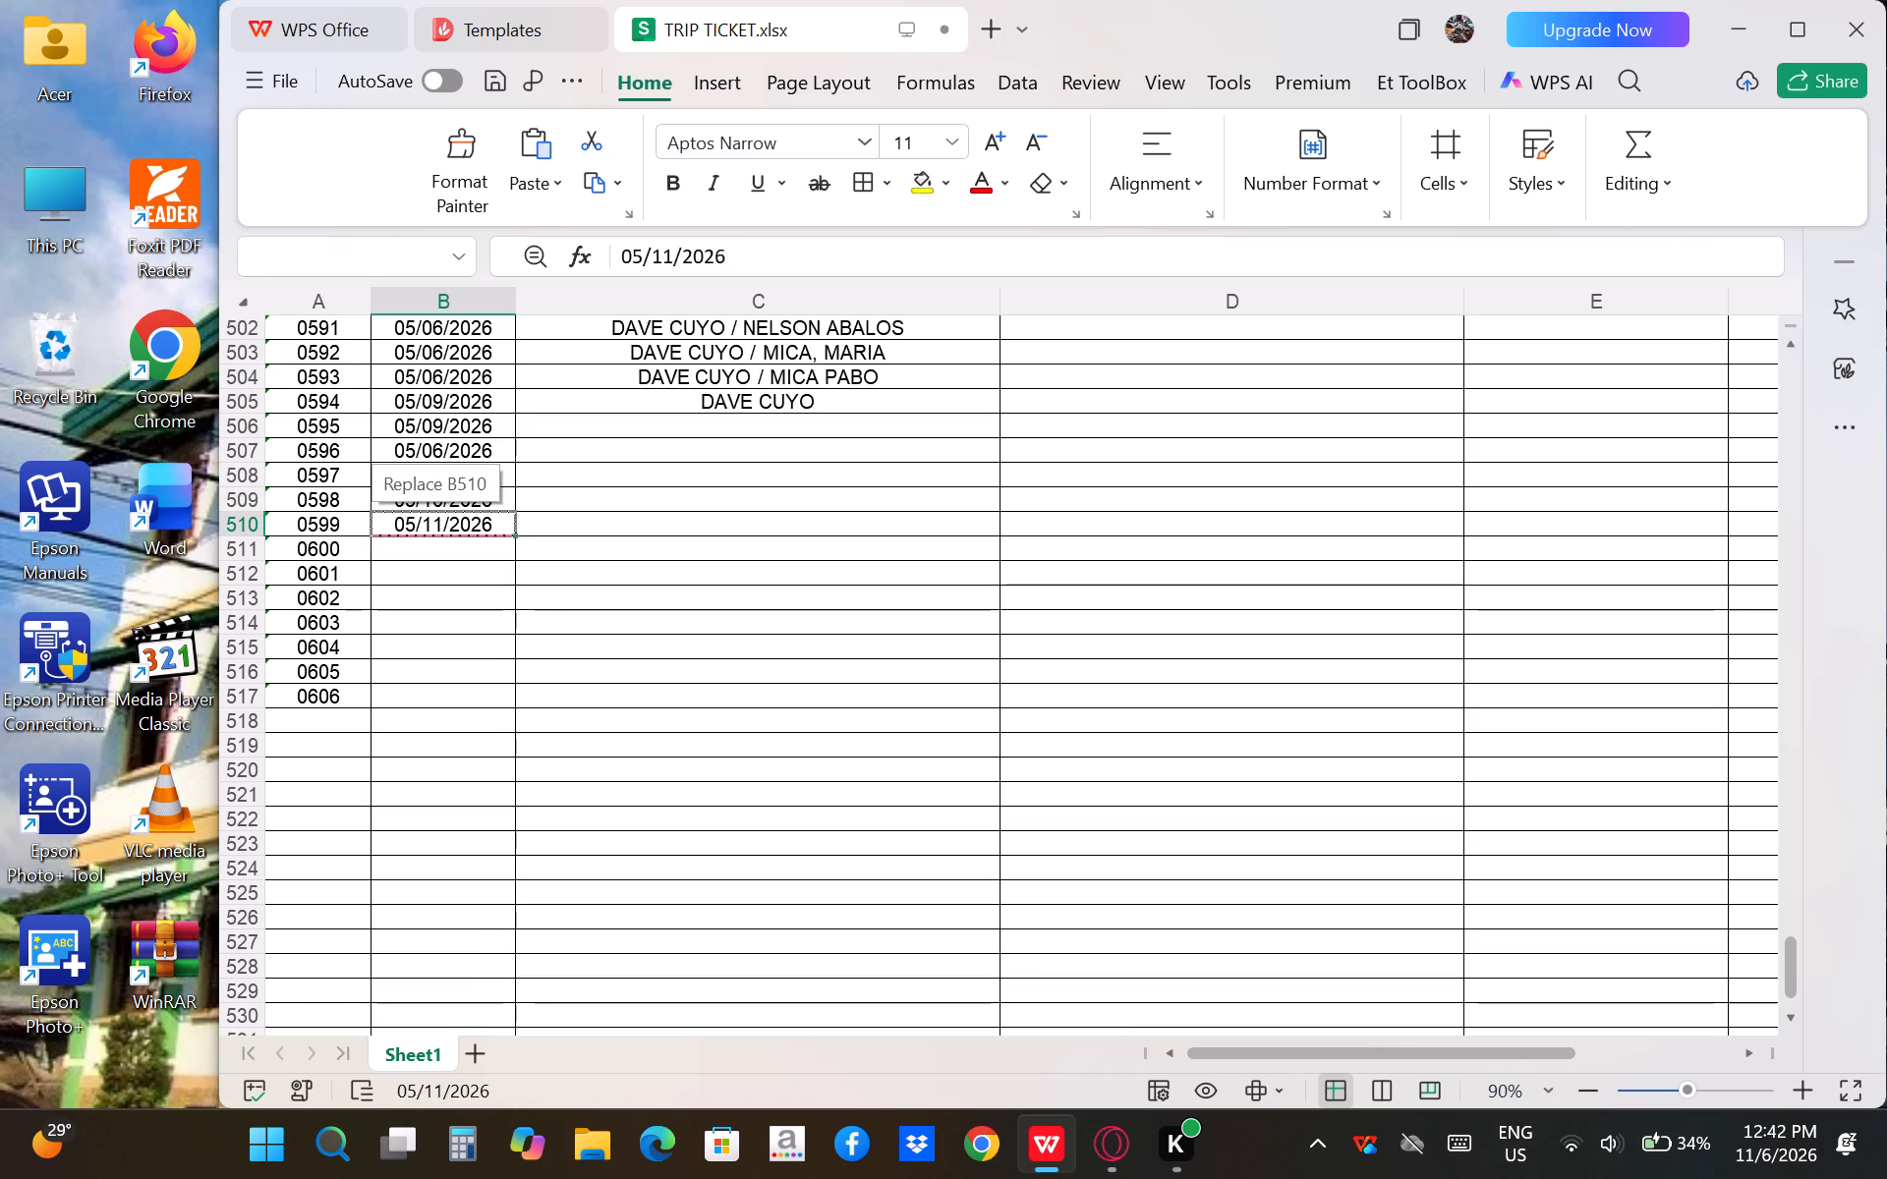
{"action": "left_click_drag", "start_coordinate": [464, 544], "coordinate": [473, 611]}
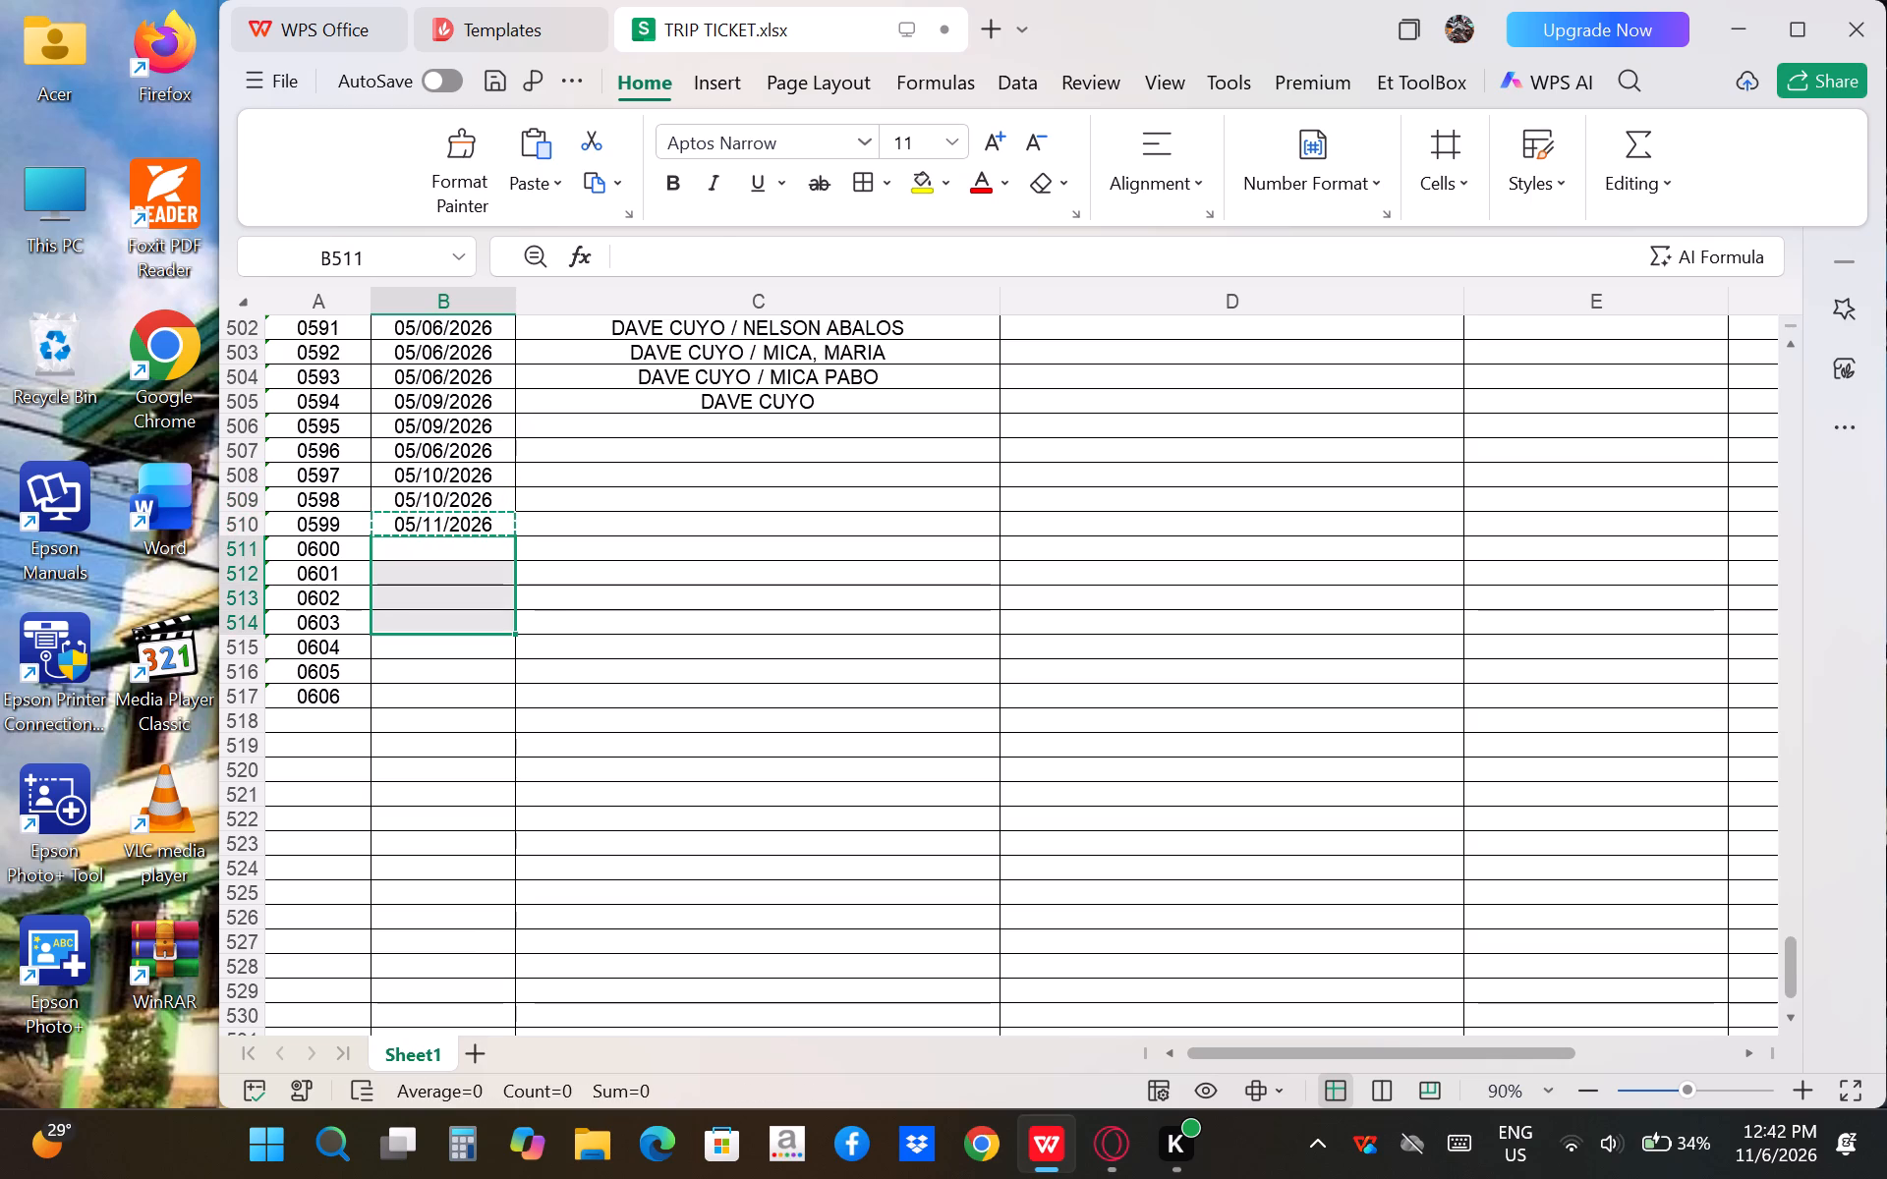
{"action": "left_click_drag", "start_coordinate": [476, 547], "coordinate": [481, 592]}
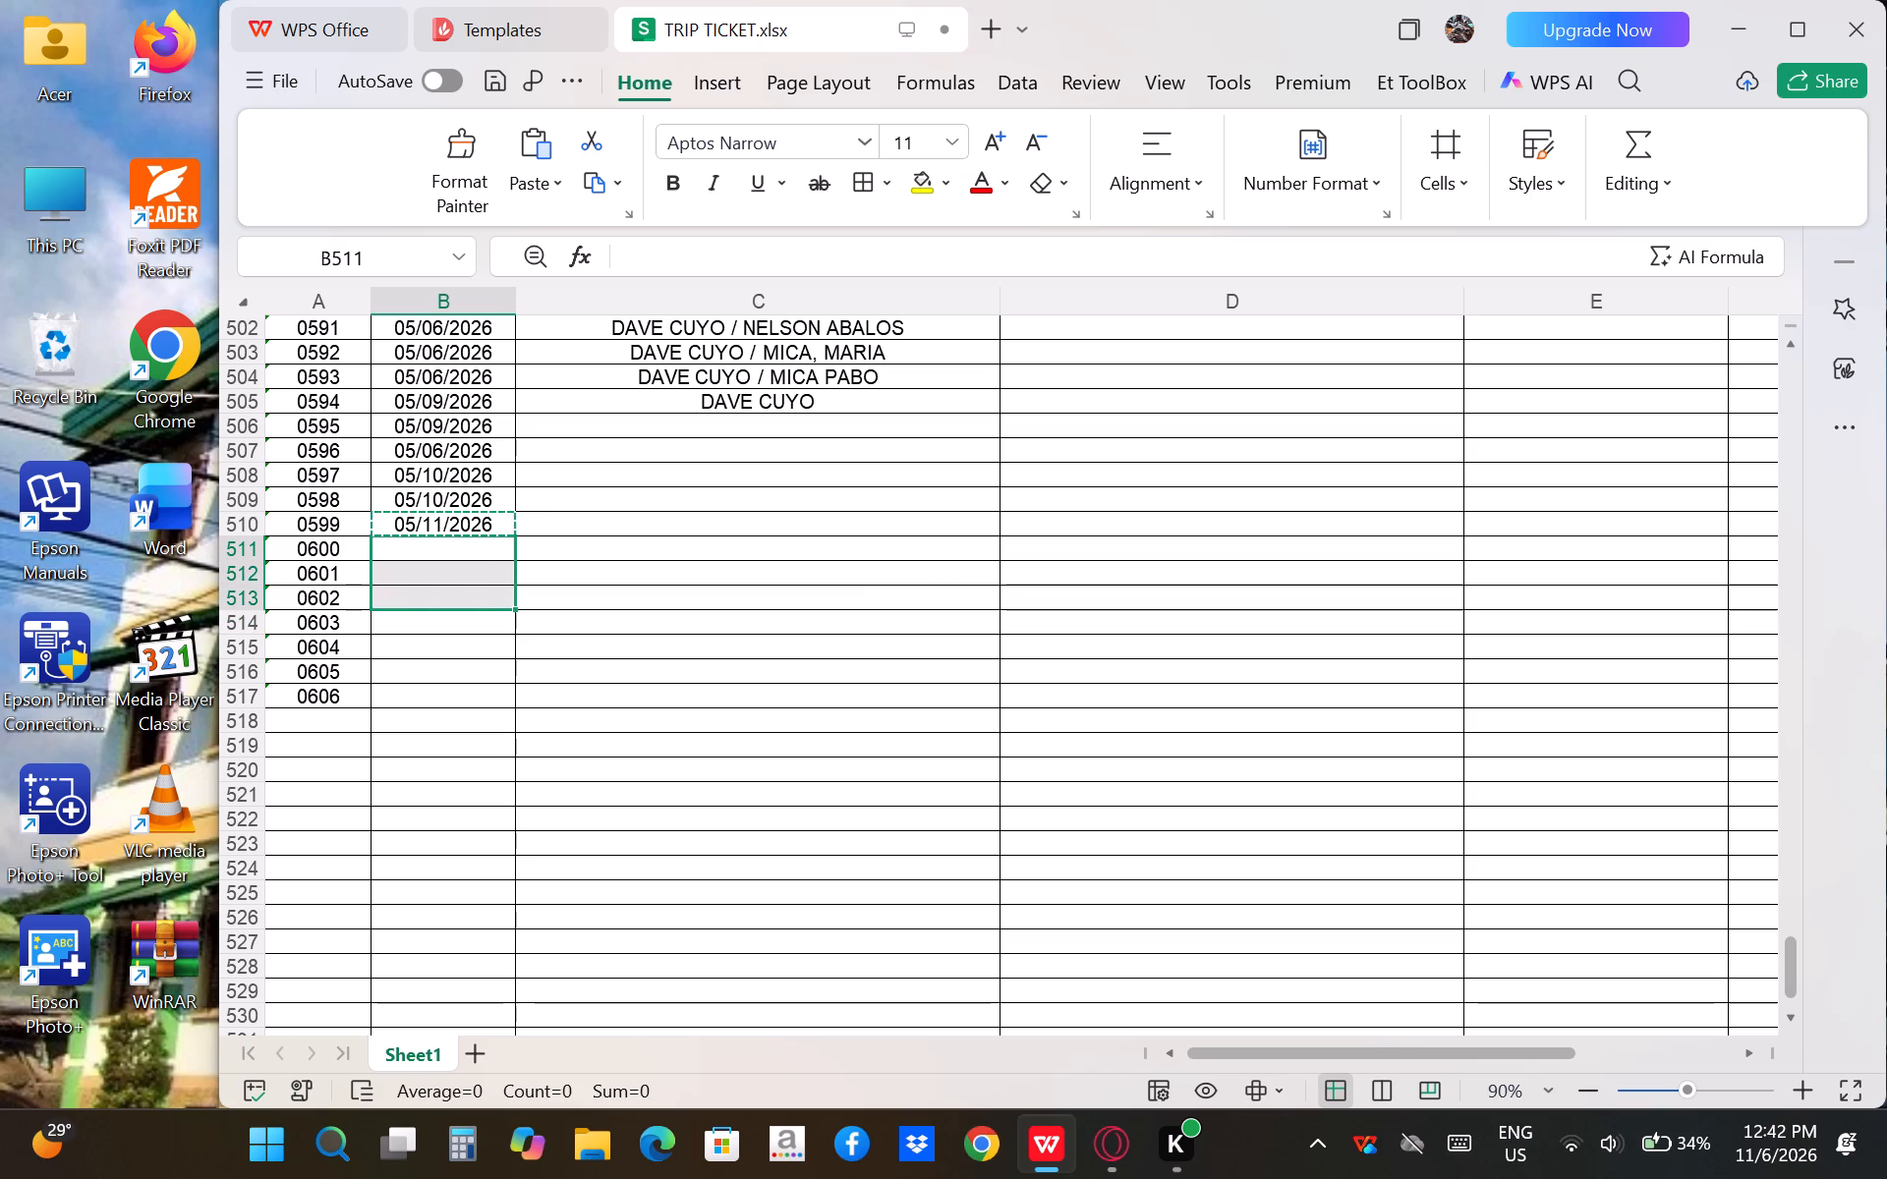
{"action": "key", "text": "Return"}
Change the date in B513 to 05/12/2026 and copy it into B514 and B515.
{"action": "double_click", "coordinate": [447, 591]}
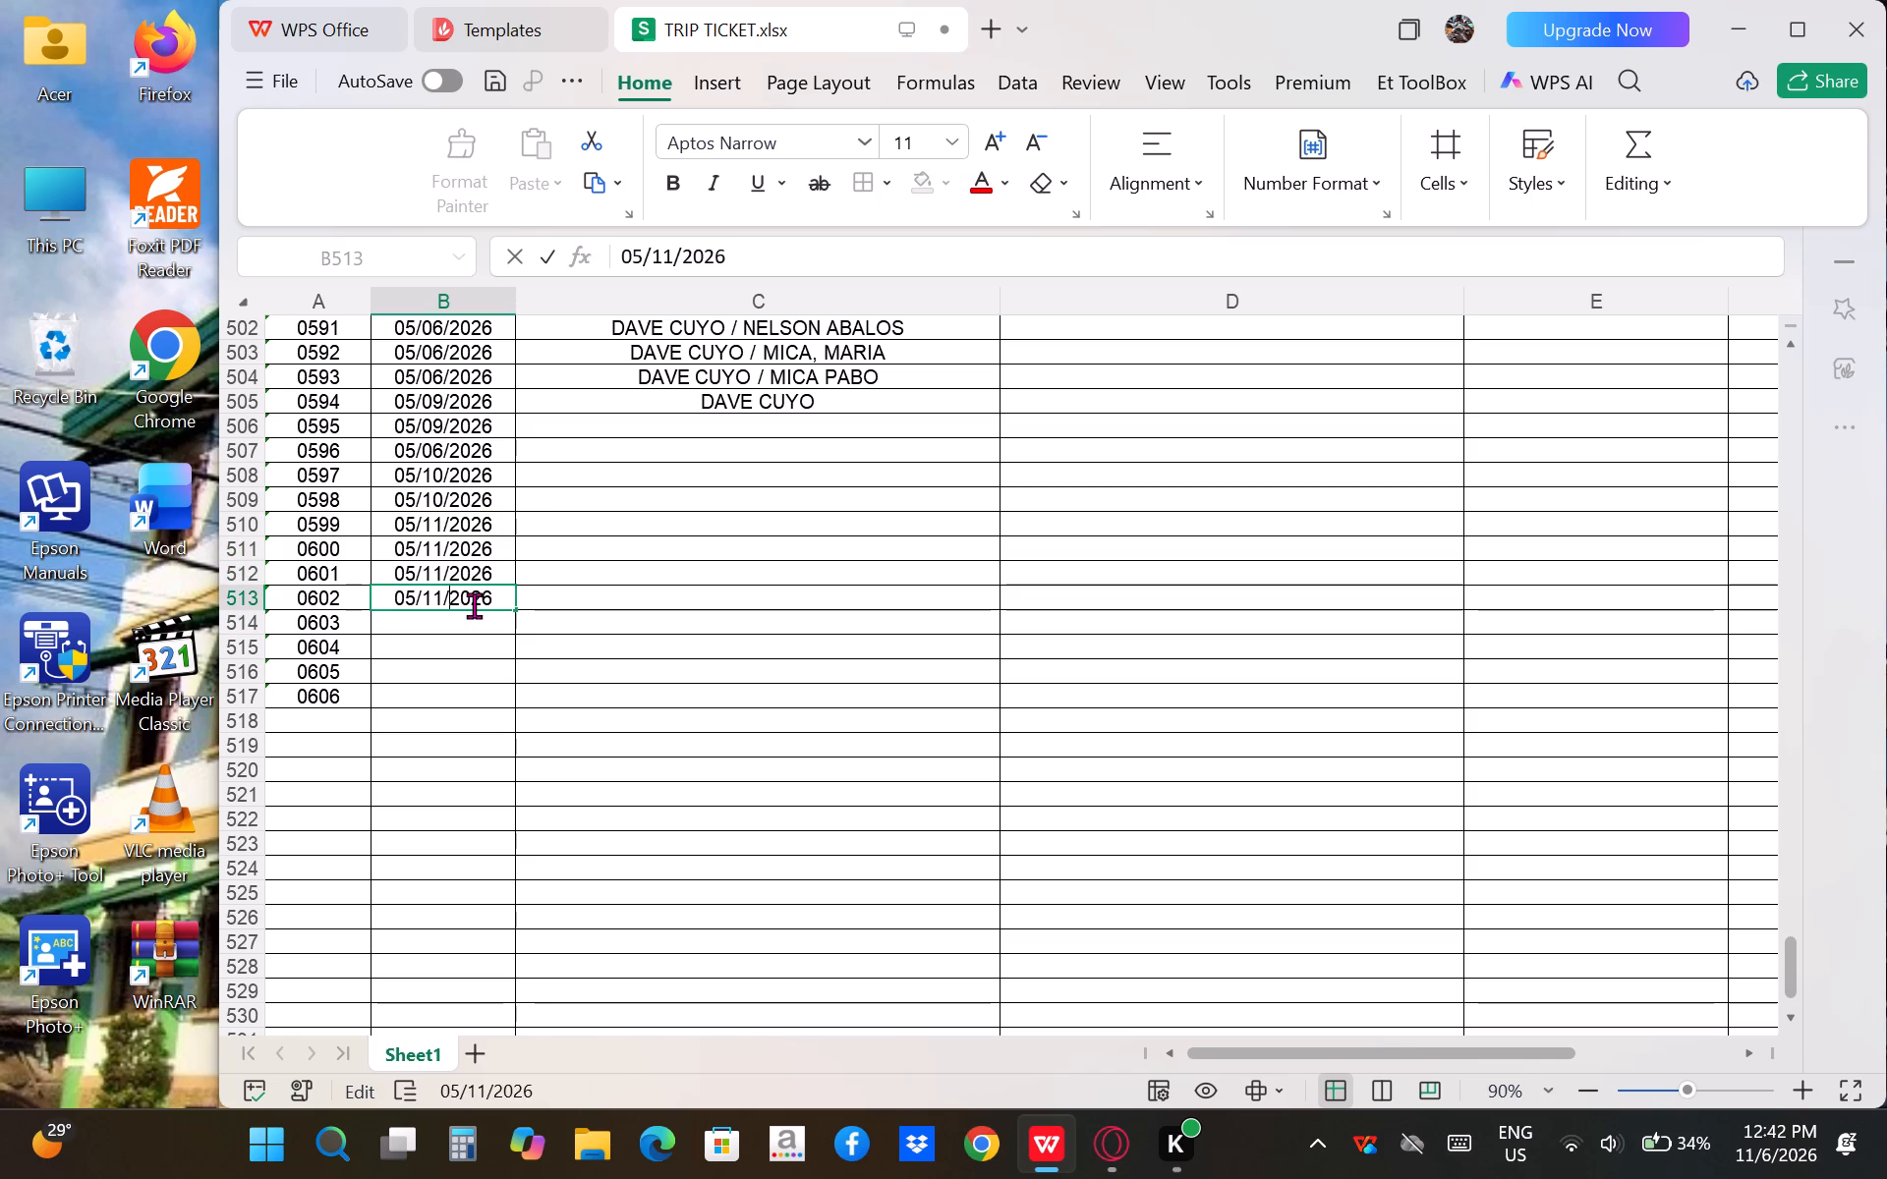
{"action": "key", "text": "Left"}
{"action": "key", "text": "BackSpace"}
{"action": "key", "text": "2"}
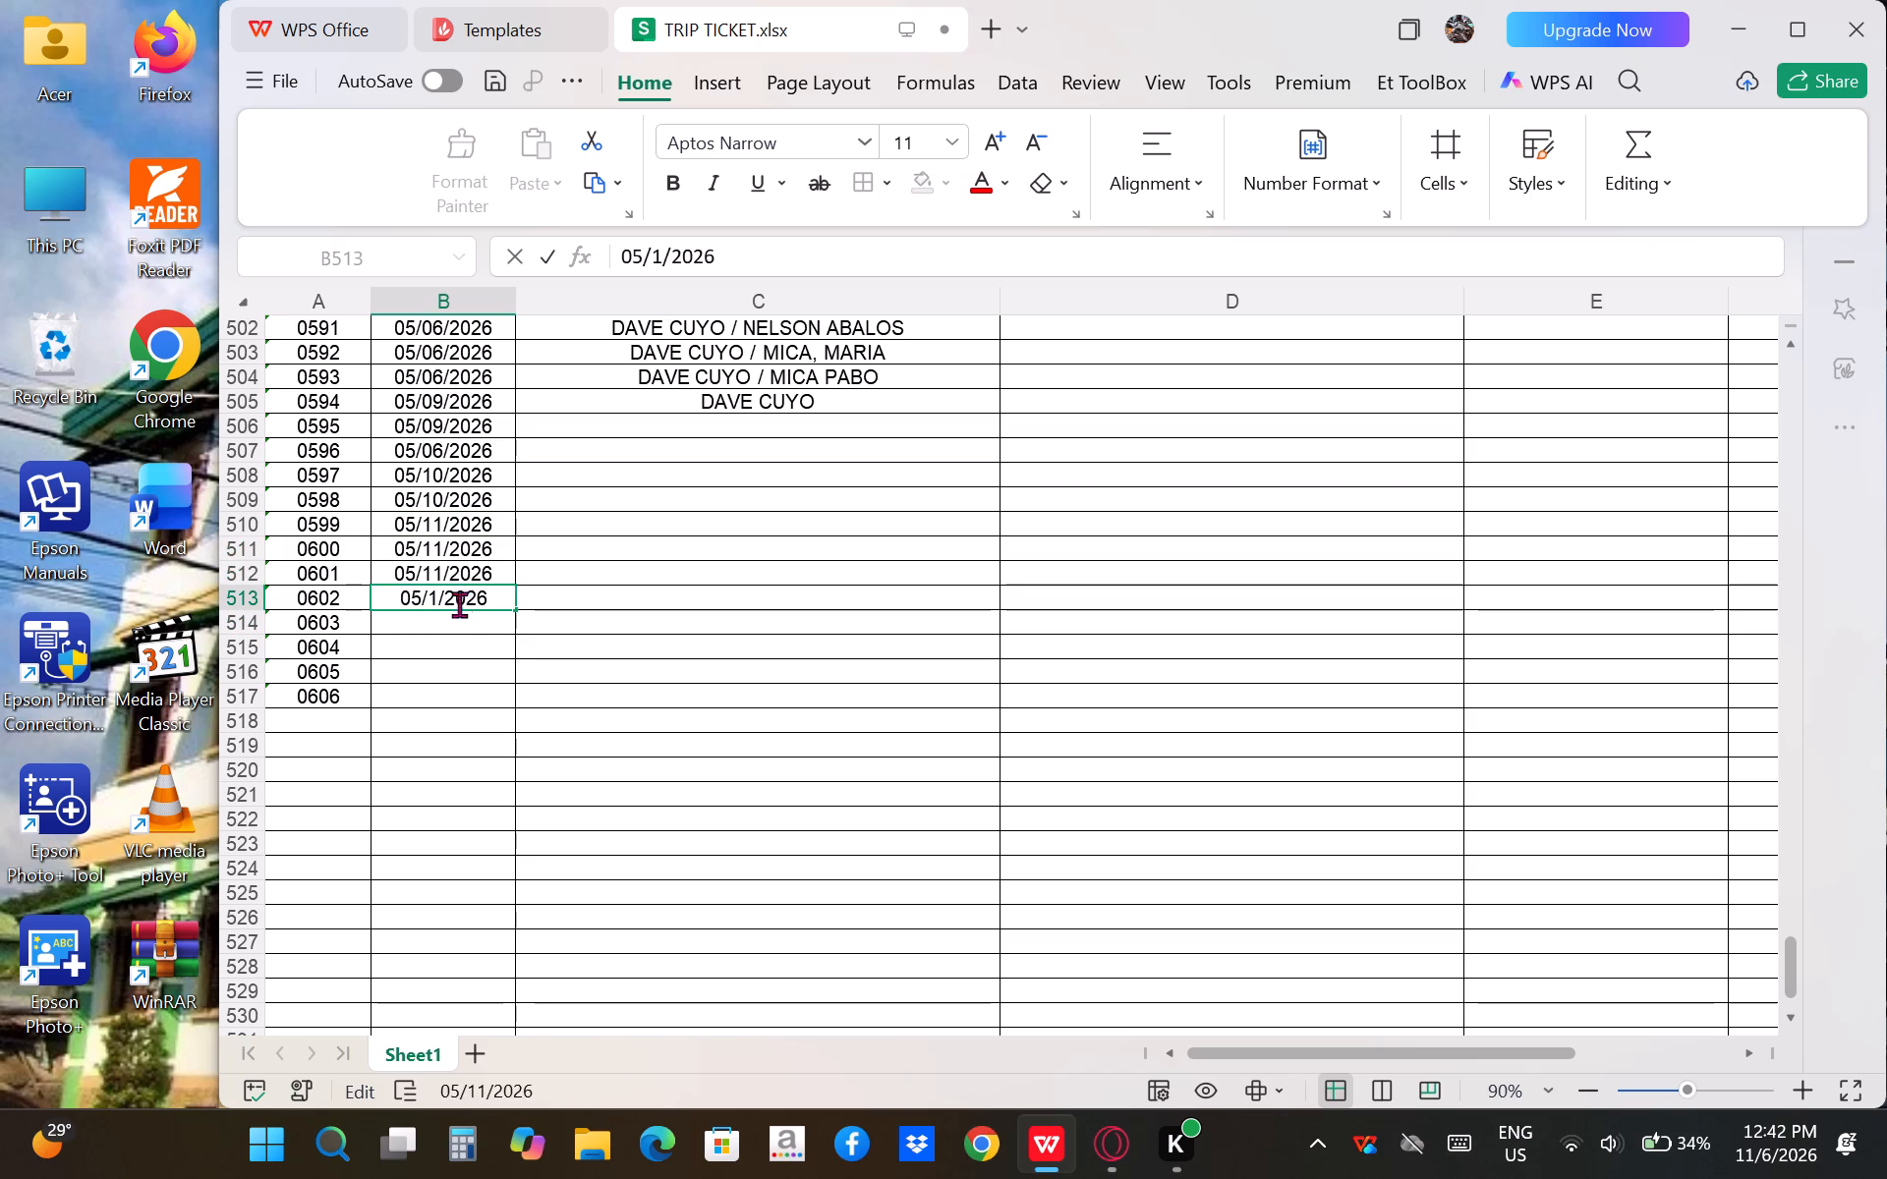
{"action": "key", "text": "Return"}
{"action": "left_click", "coordinate": [438, 598]}
{"action": "key", "text": "ctrl+c"}
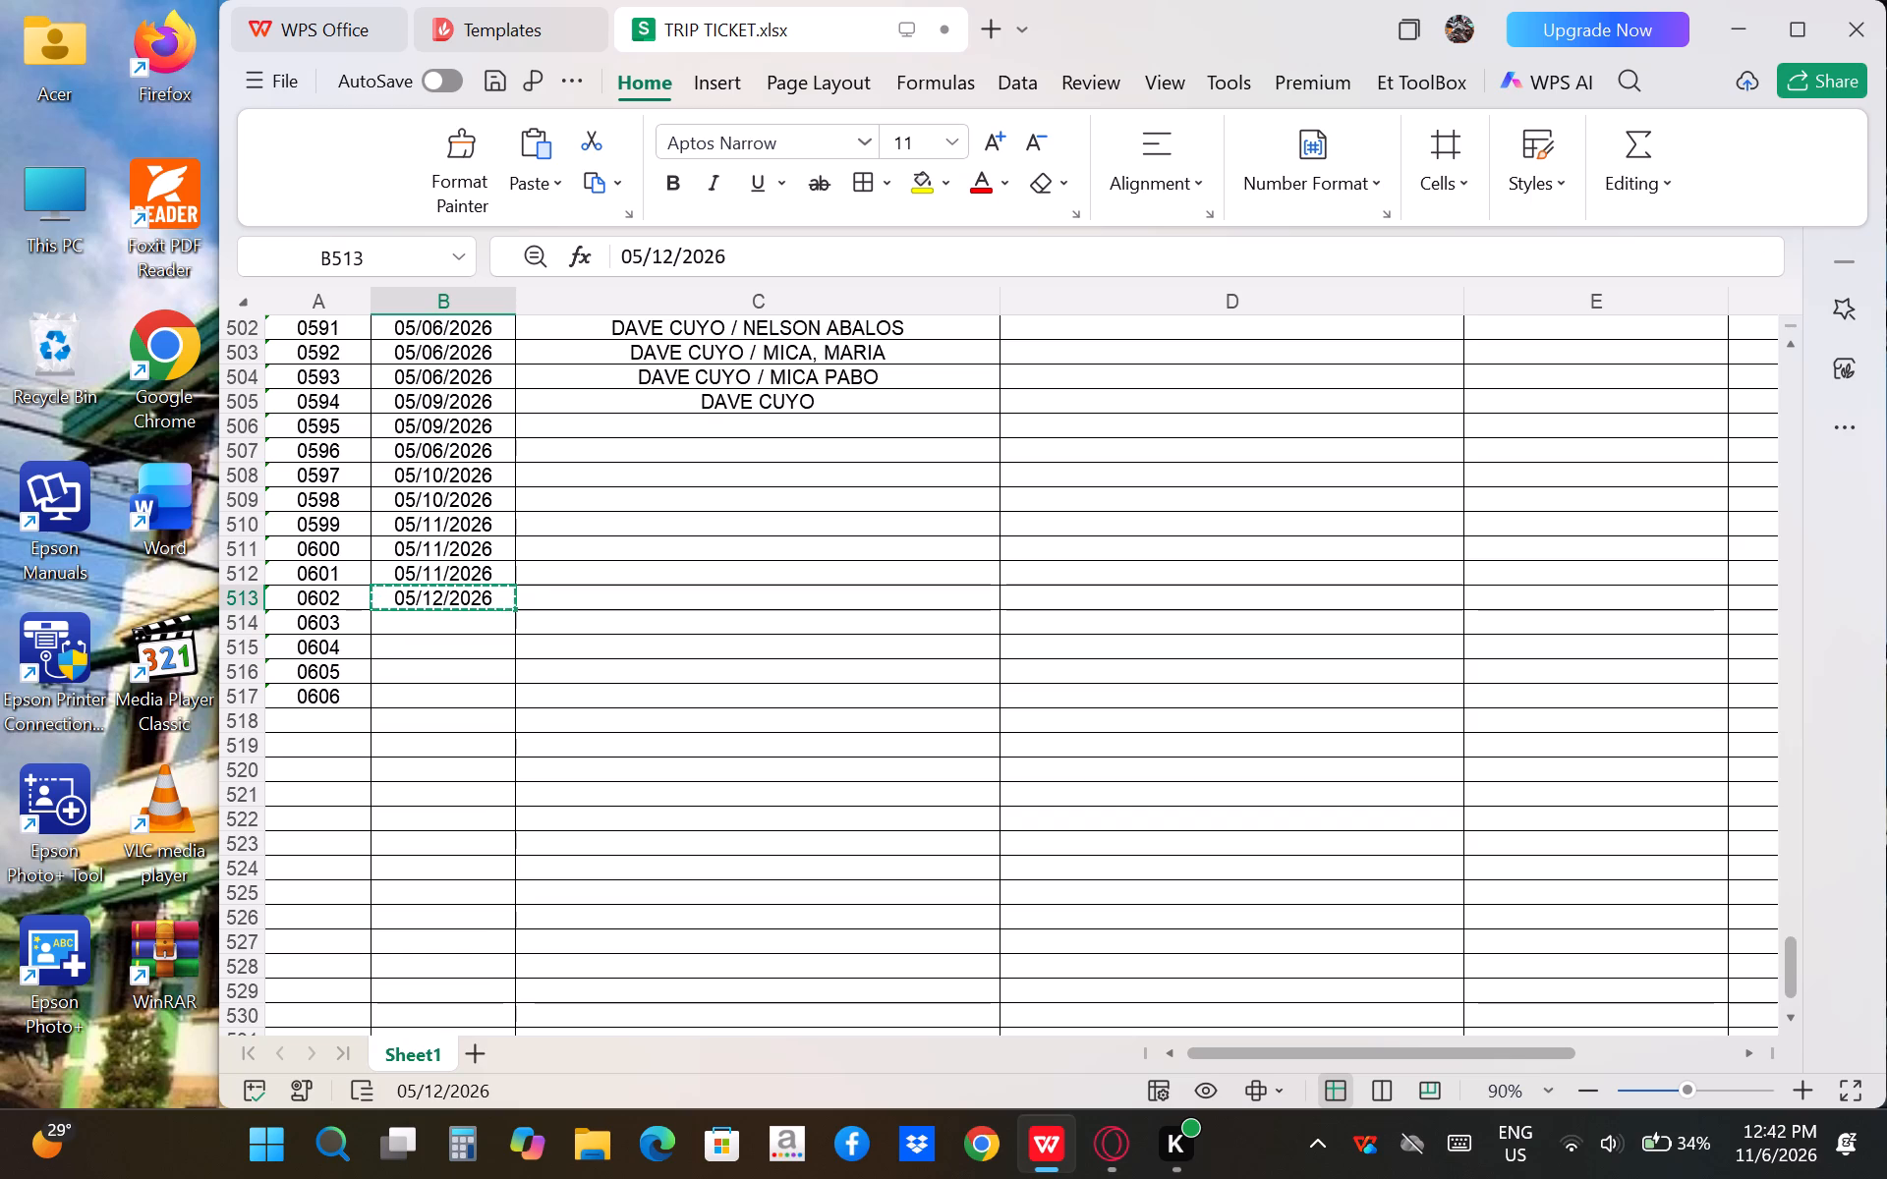
{"action": "left_click", "coordinate": [433, 628]}
{"action": "key", "text": "Return"}
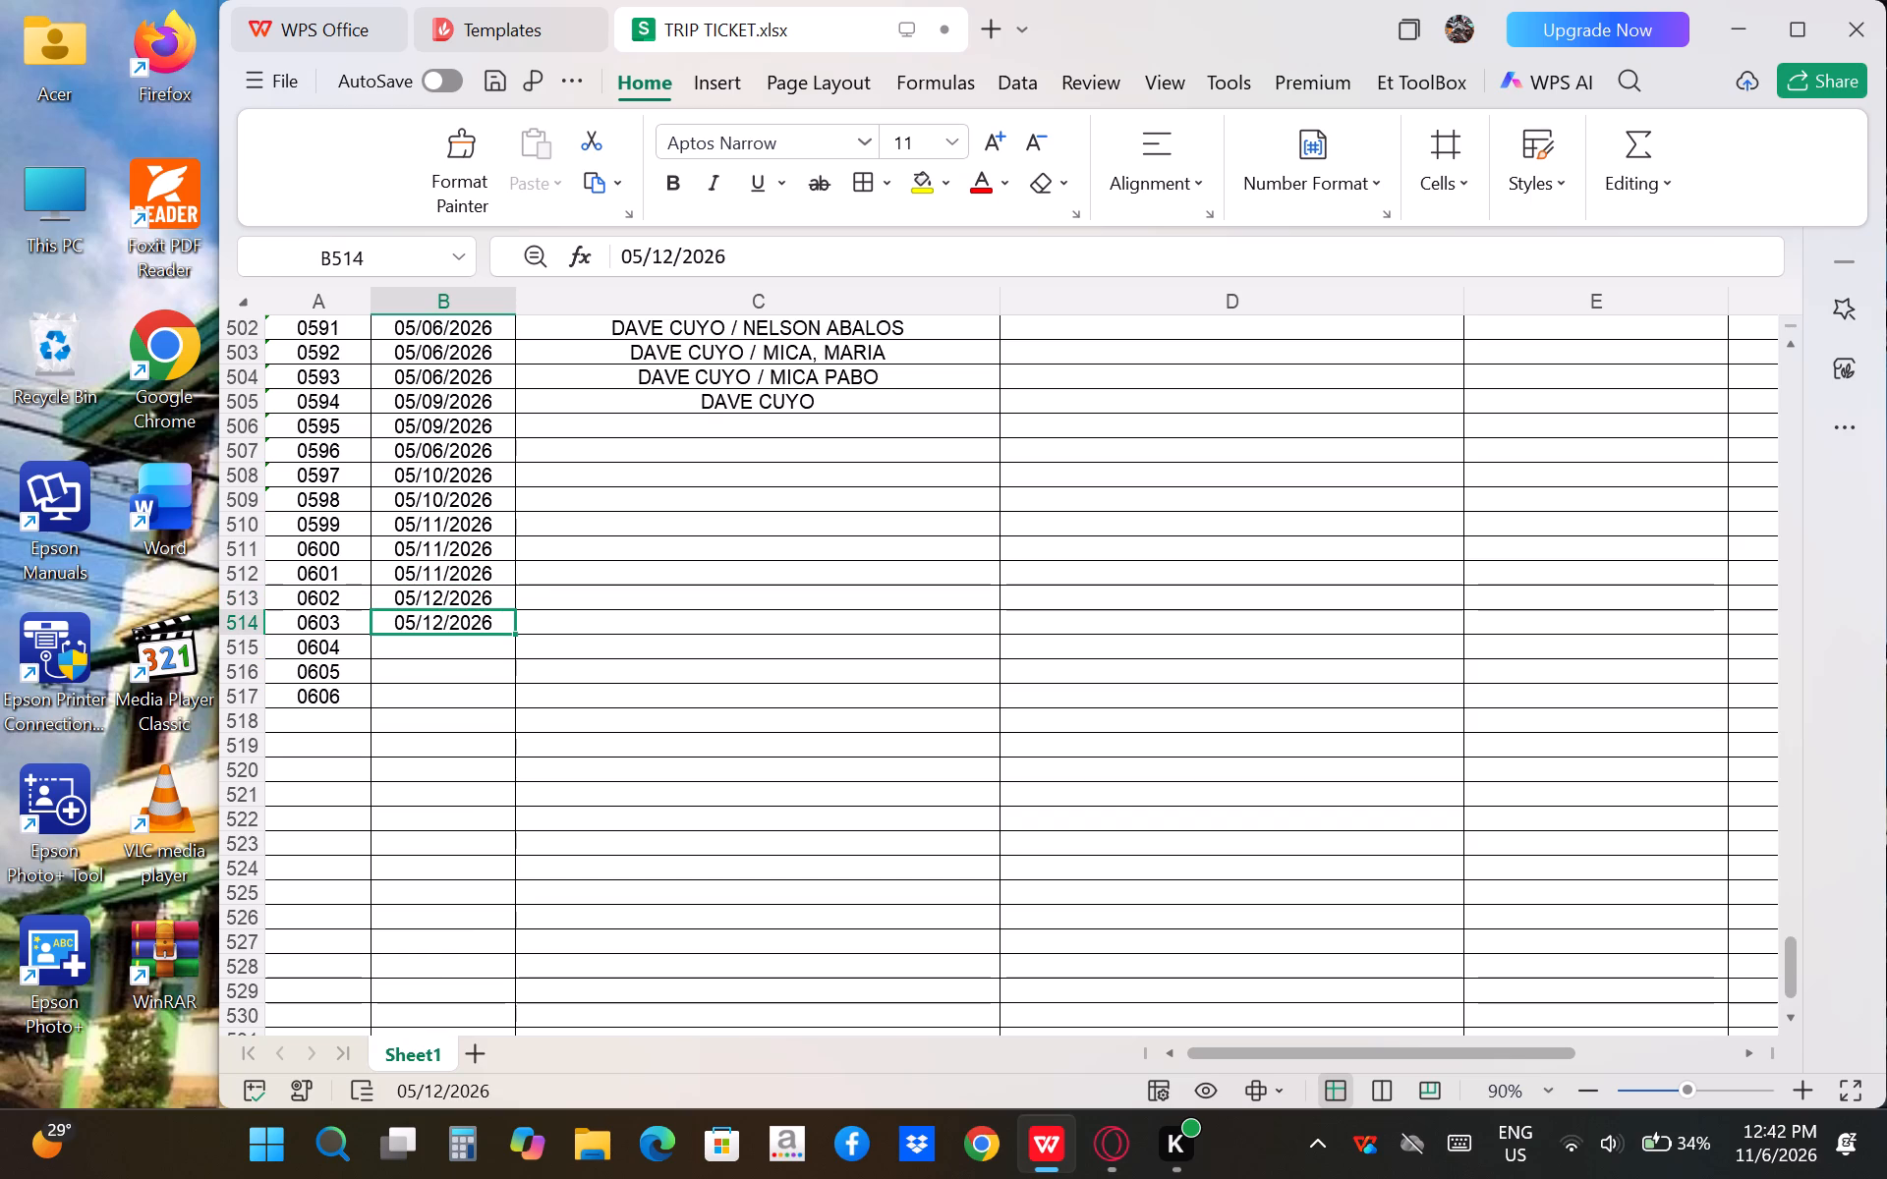
{"action": "key", "text": "ctrl+c"}
{"action": "left_click", "coordinate": [421, 646]}
{"action": "key", "text": "Return"}
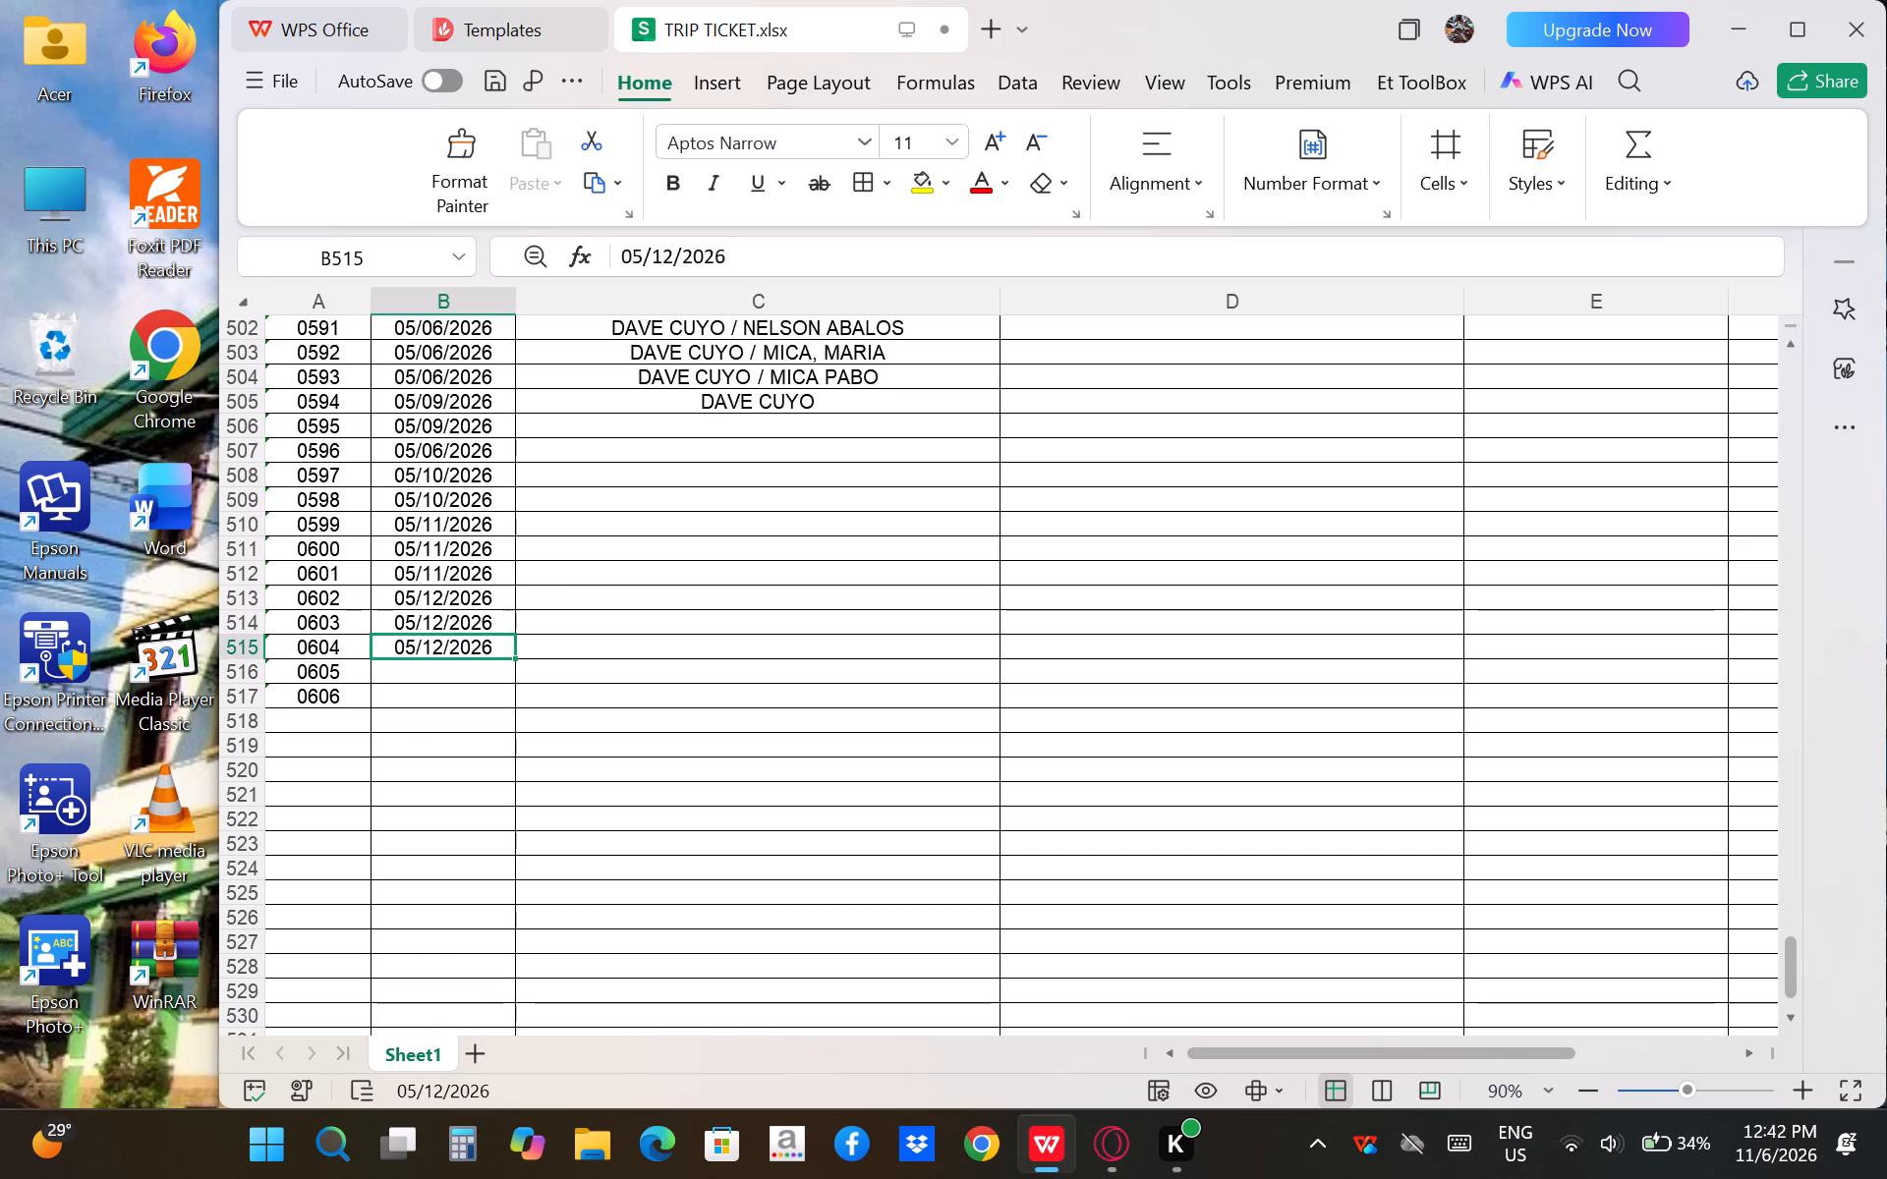
Change the date in B515 to 05/13/2026 and copy it into B516 through B518.
{"action": "double_click", "coordinate": [448, 650]}
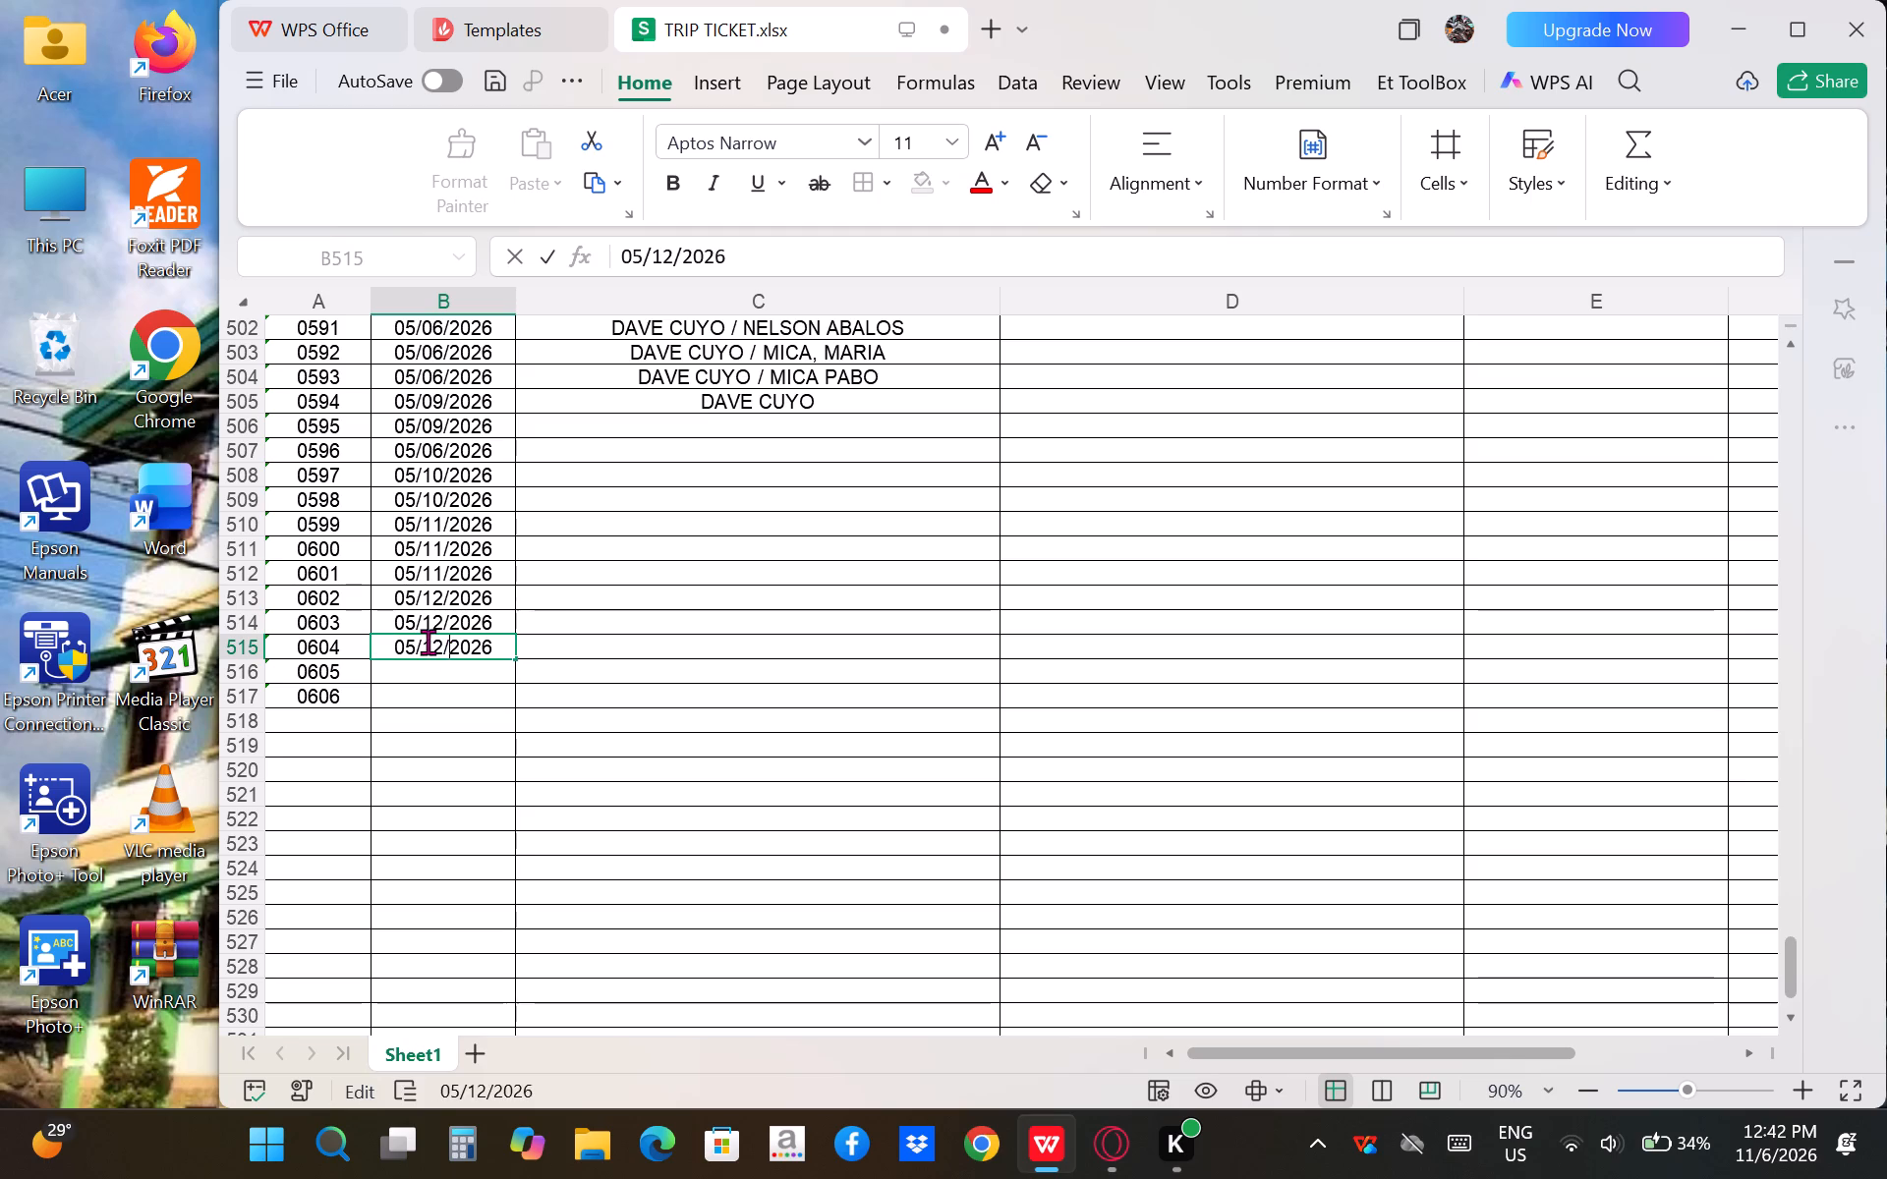
{"action": "left_click", "coordinate": [440, 643]}
{"action": "key", "text": "BackSpace"}
{"action": "key", "text": "3"}
{"action": "key", "text": "Return"}
{"action": "left_click", "coordinate": [477, 631]}
{"action": "left_click", "coordinate": [454, 659]}
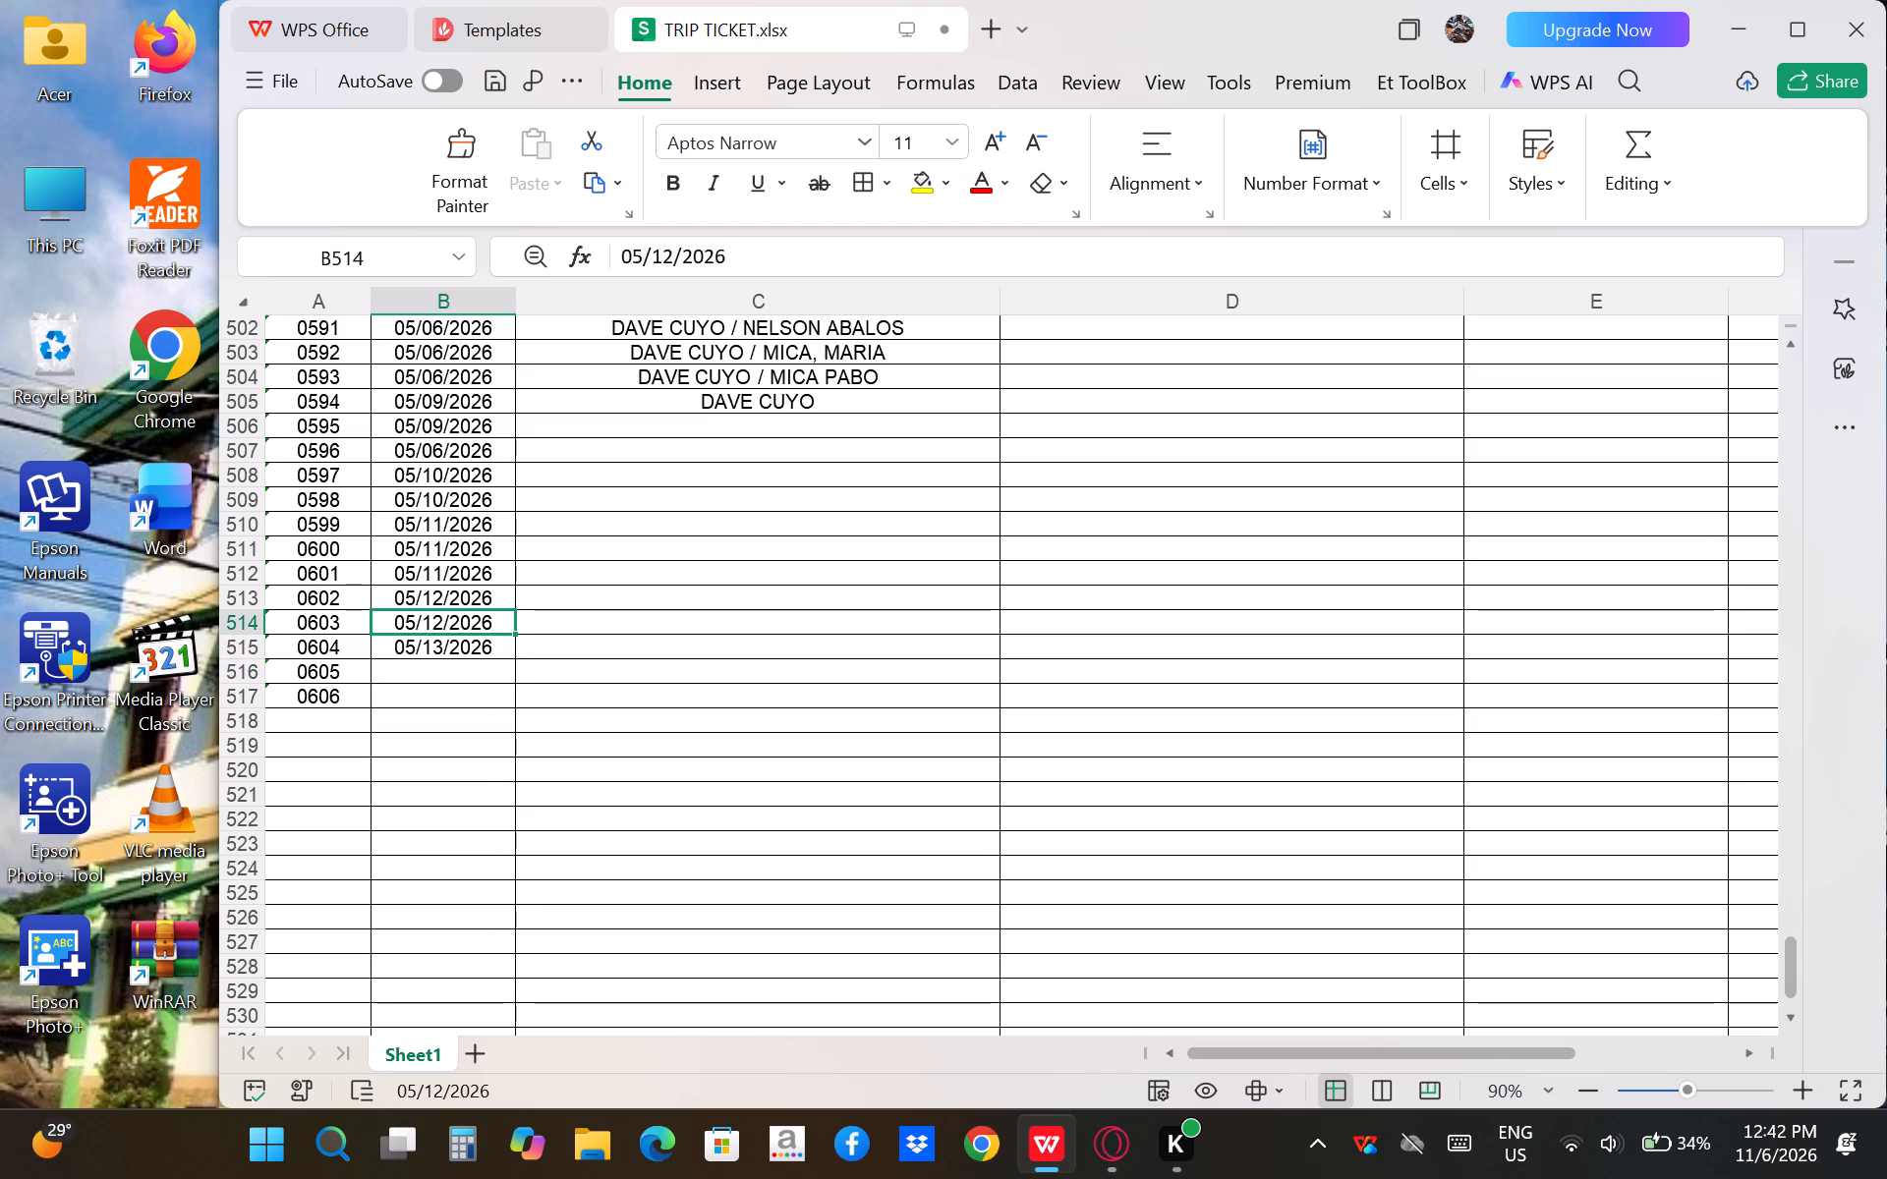
{"action": "left_click", "coordinate": [454, 648]}
{"action": "key", "text": "ctrl+c"}
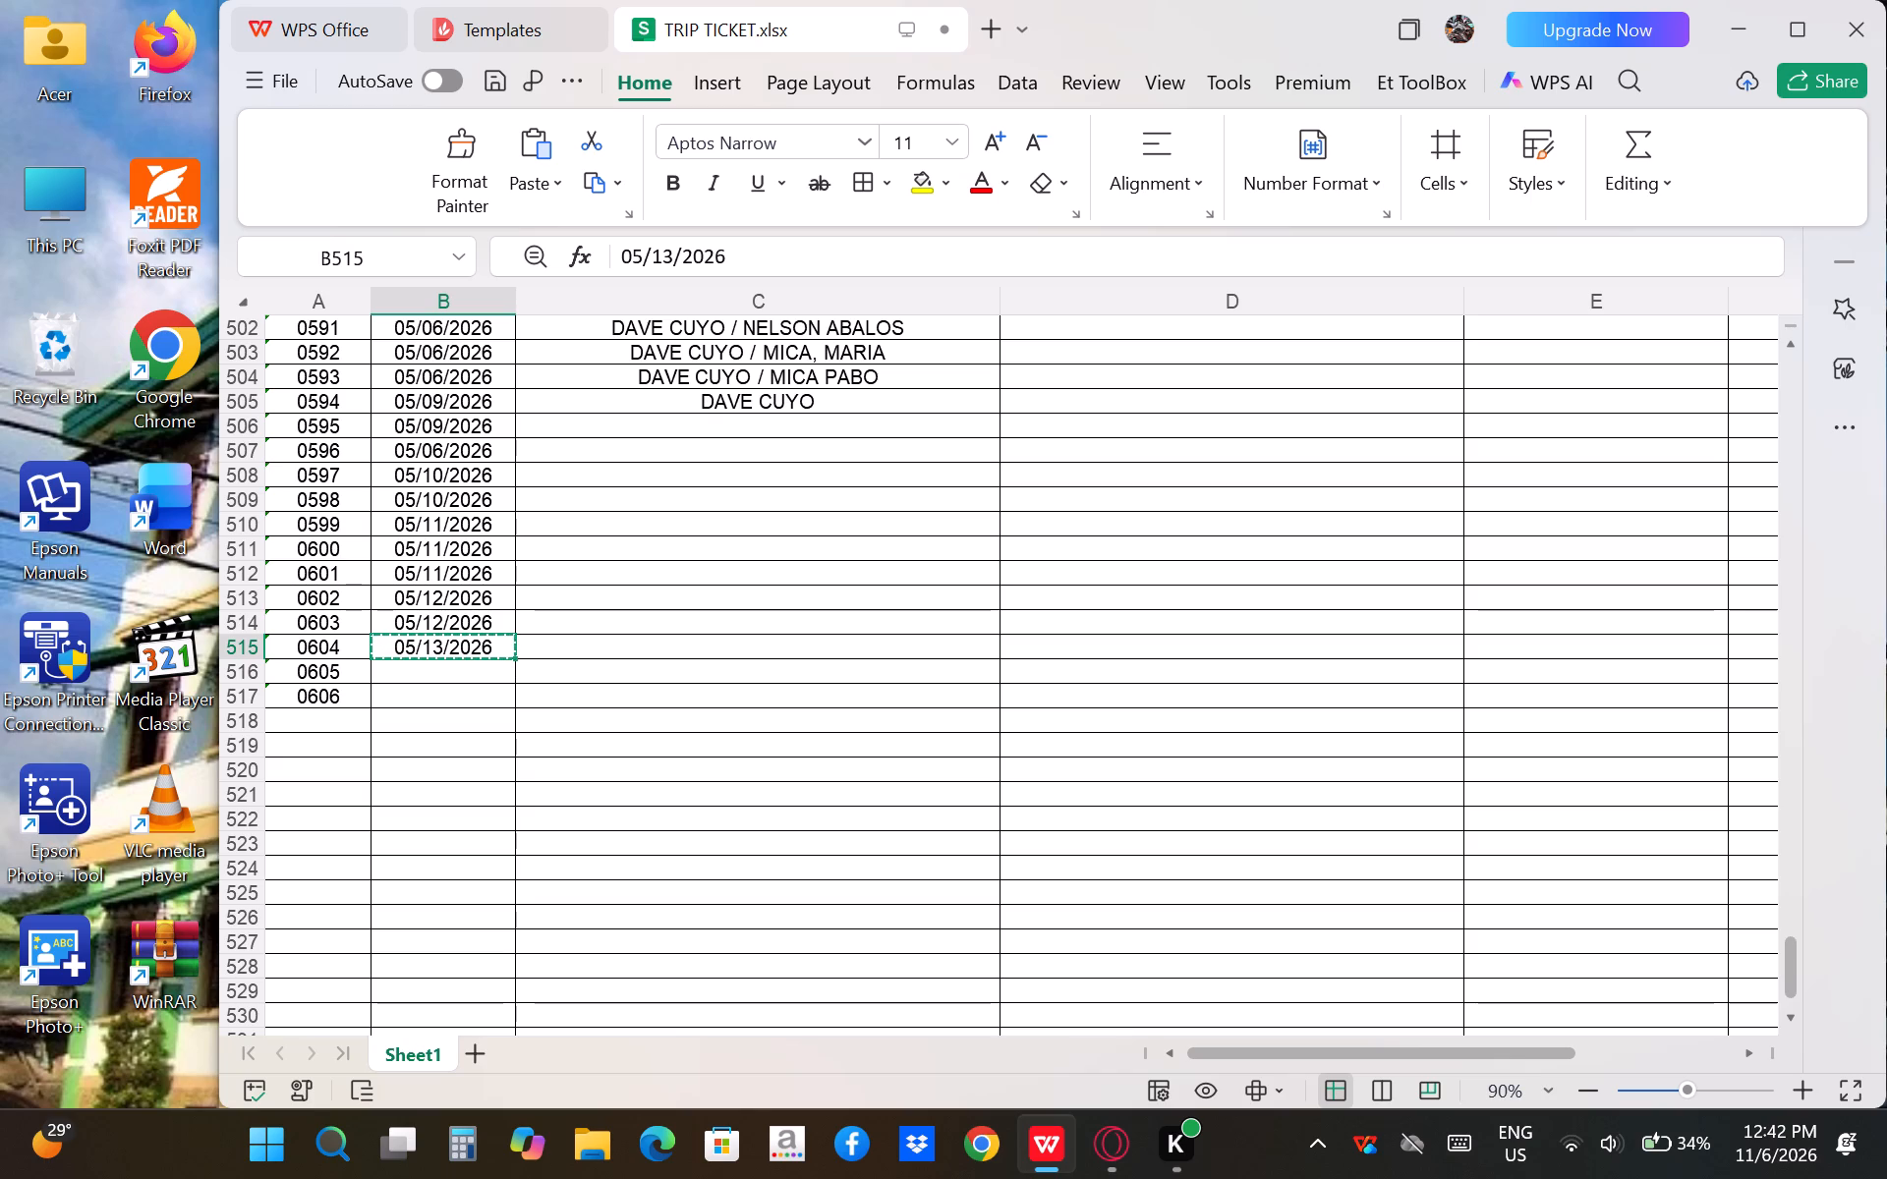
{"action": "left_click_drag", "start_coordinate": [411, 670], "coordinate": [431, 706]}
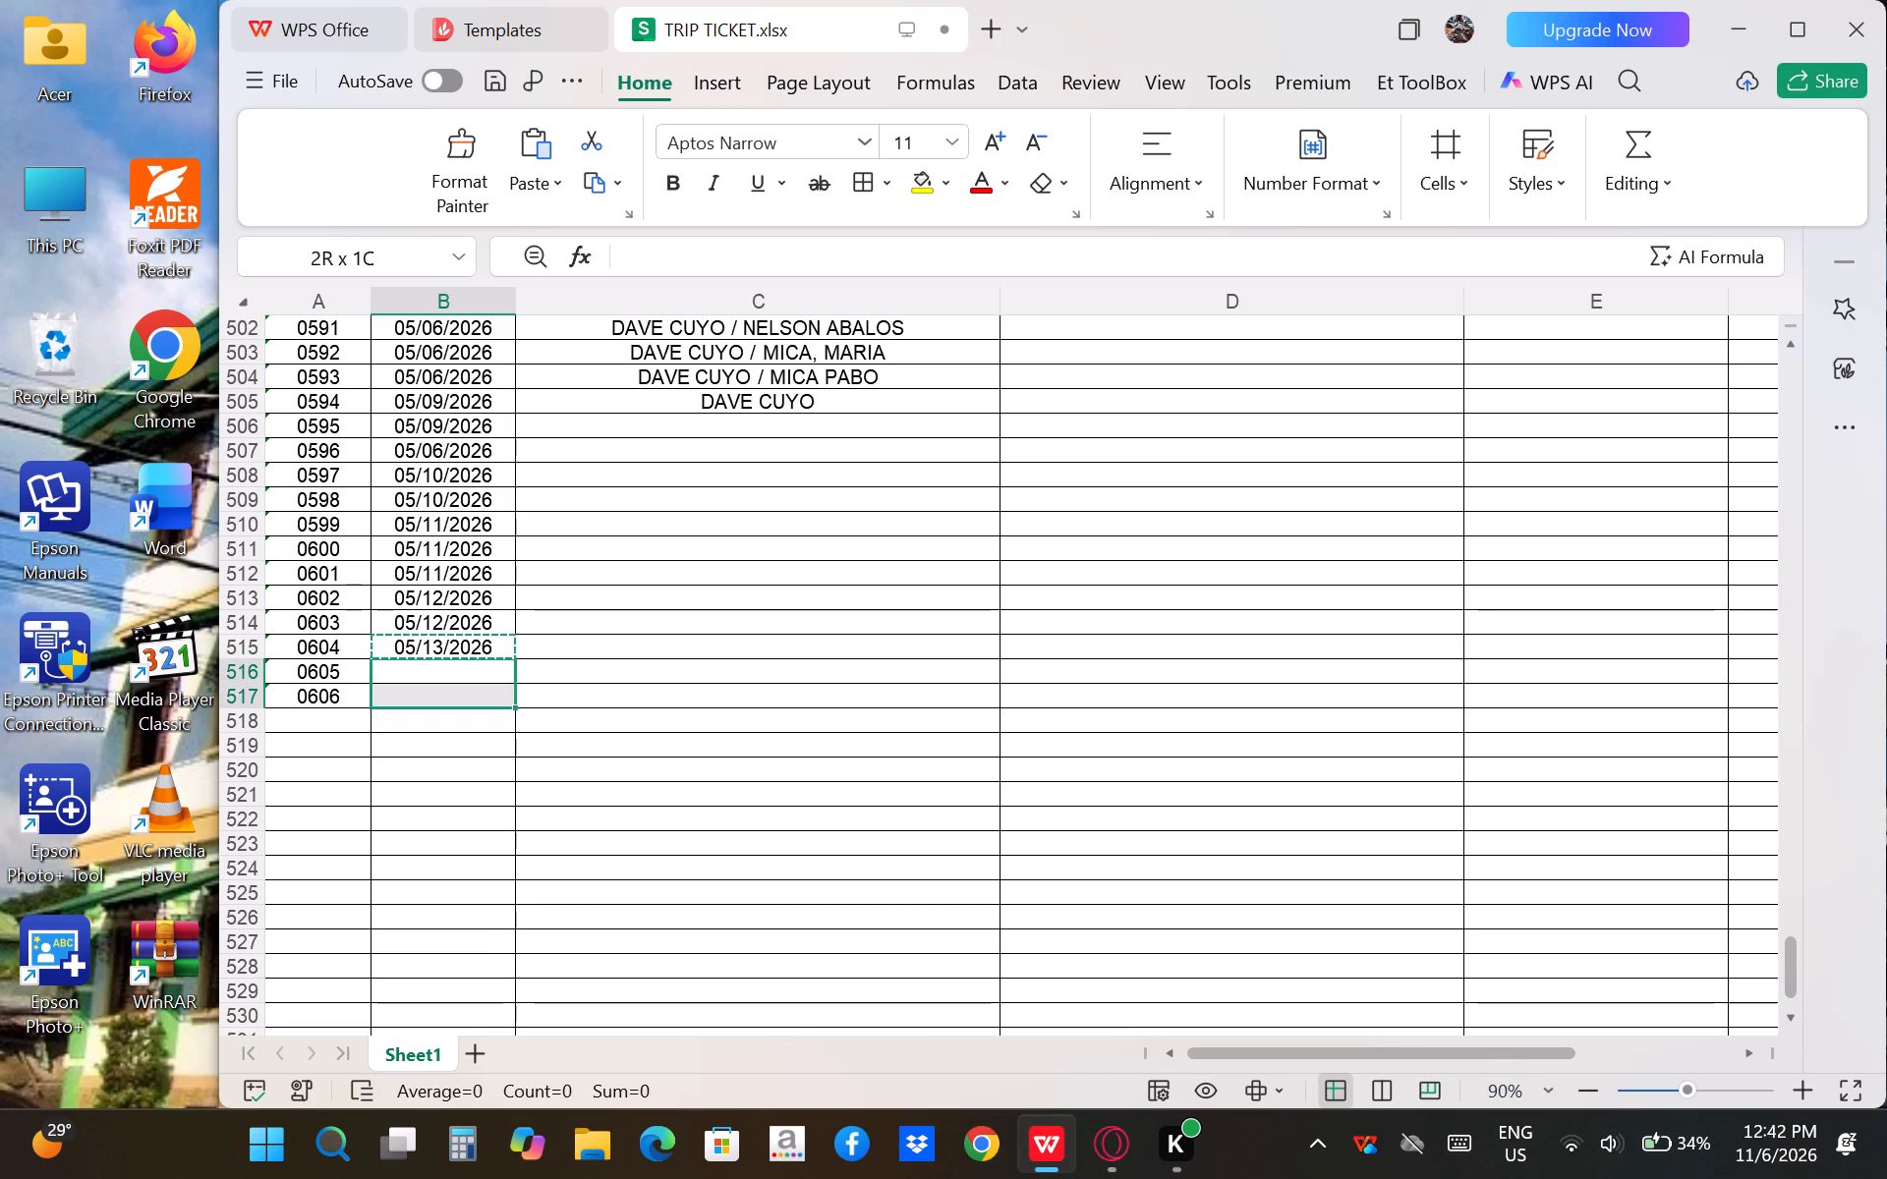
{"action": "left_click_drag", "start_coordinate": [431, 706], "coordinate": [441, 719]}
{"action": "key", "text": "Return"}
Continue the ticket number series from 0606 in A517 down through A521, ending at 0610.
{"action": "scroll", "coordinate": [435, 713], "scroll_direction": "down", "scroll_amount": 3}
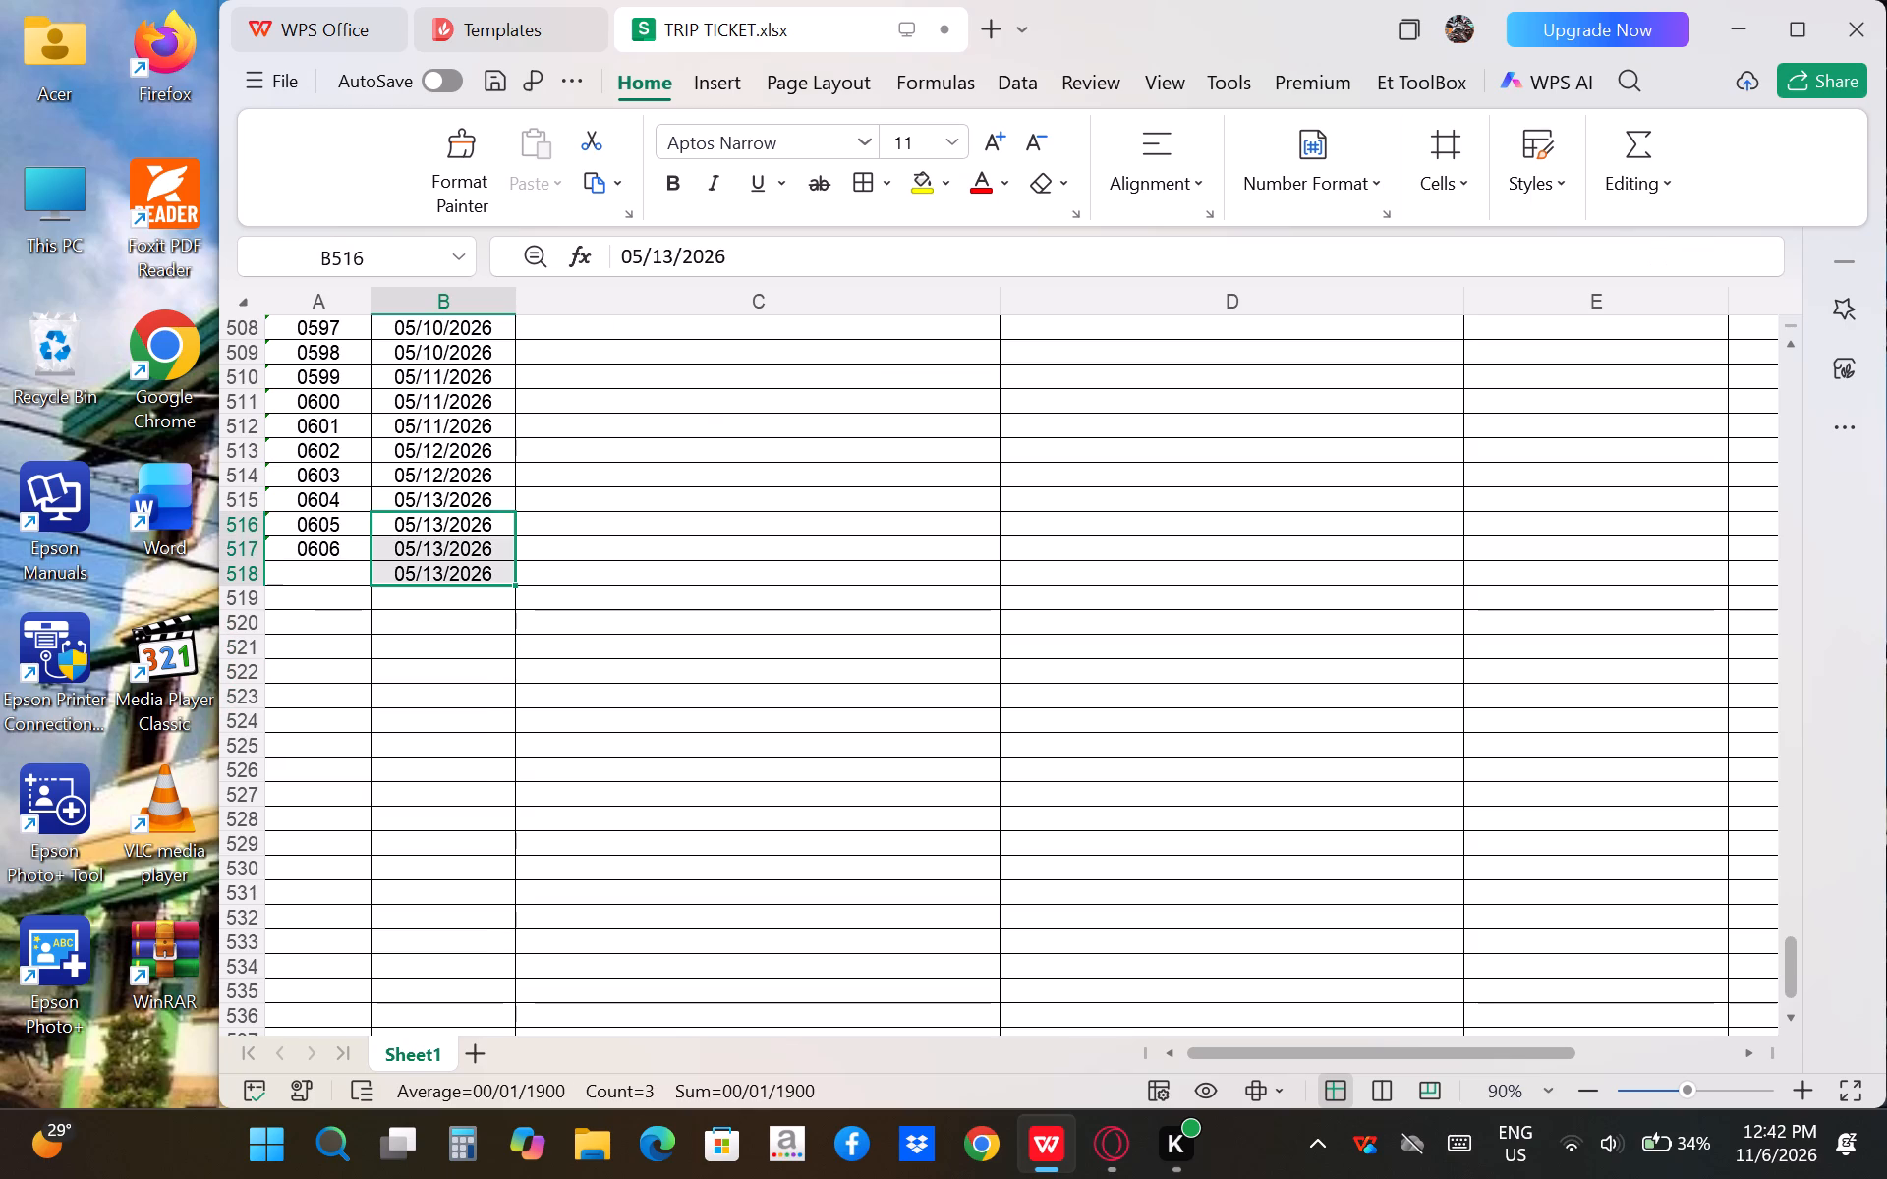
{"action": "left_click", "coordinate": [343, 493]}
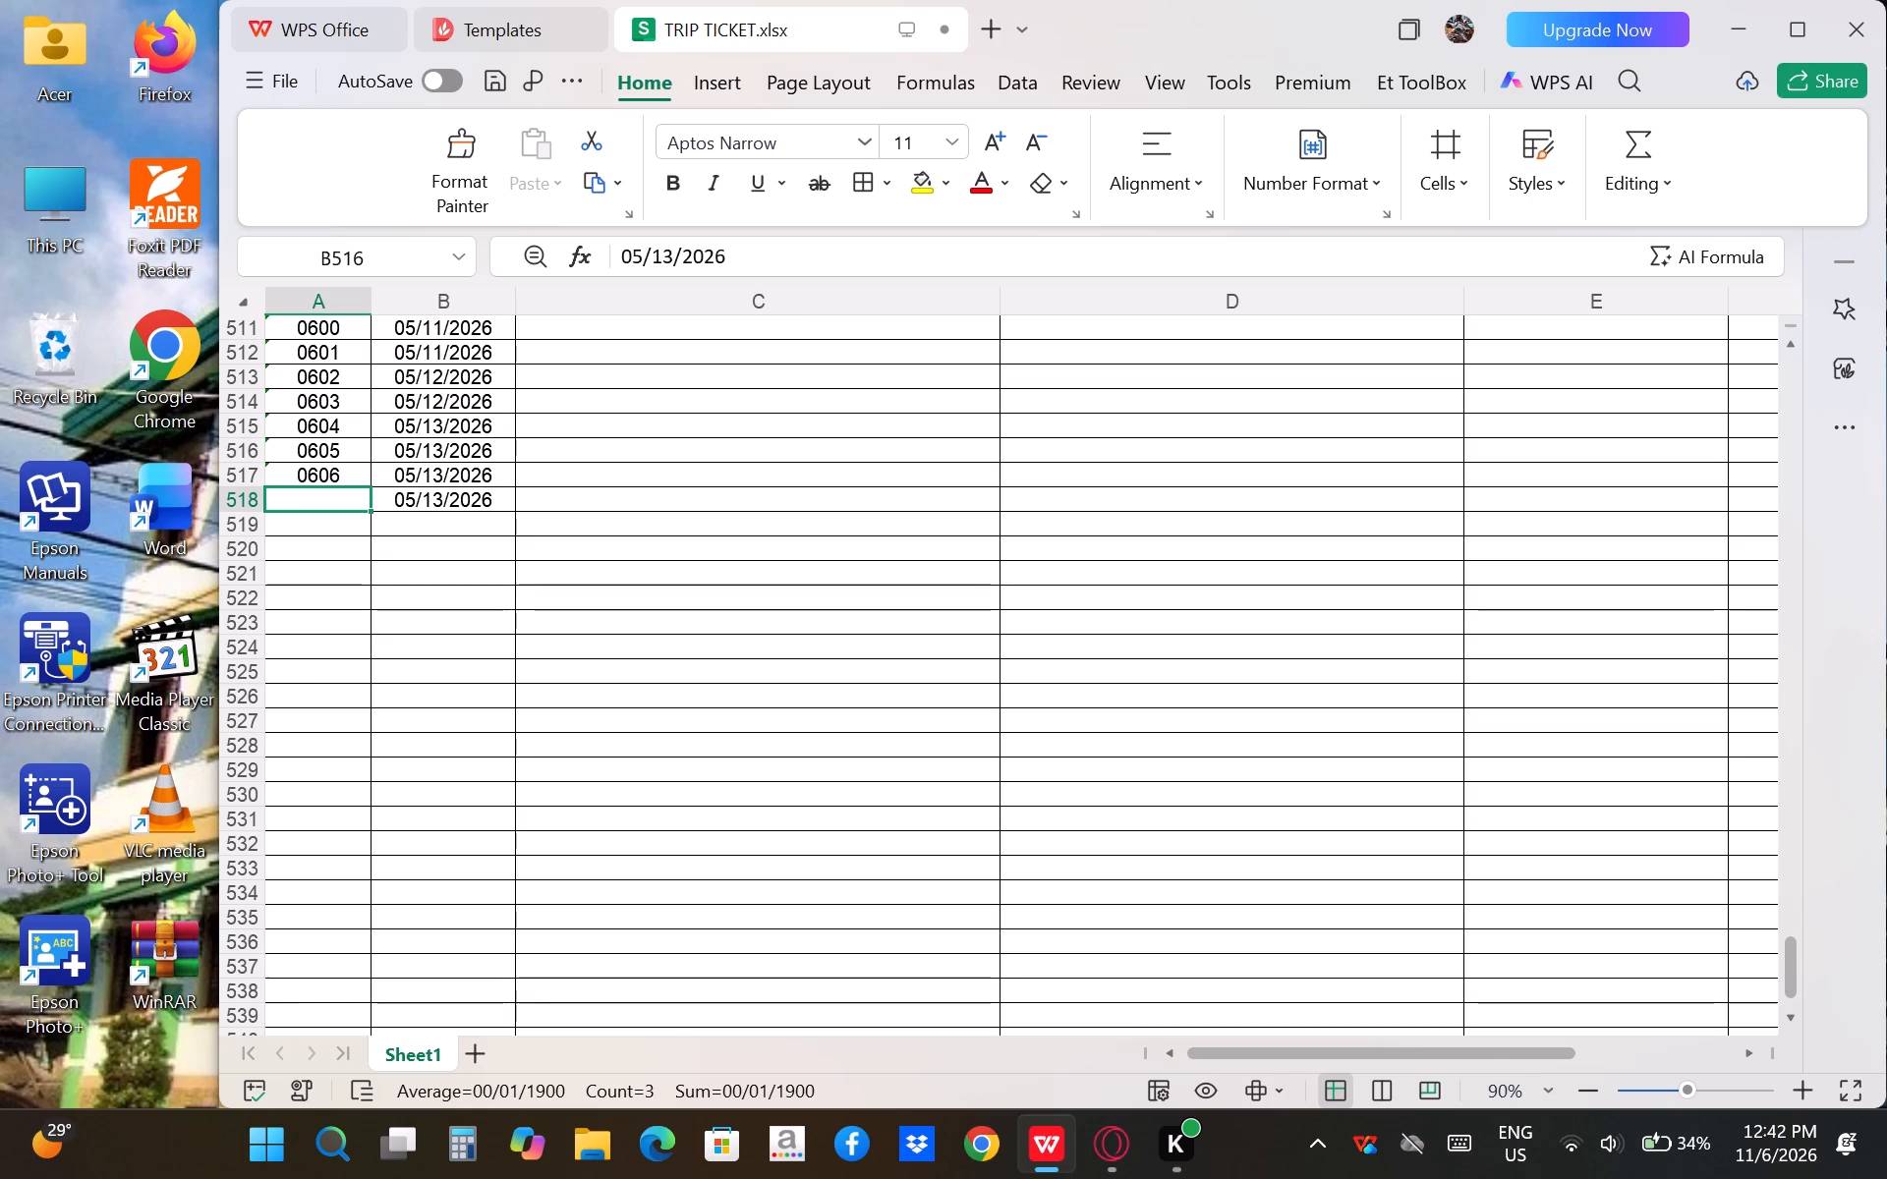
{"action": "left_click", "coordinate": [346, 474]}
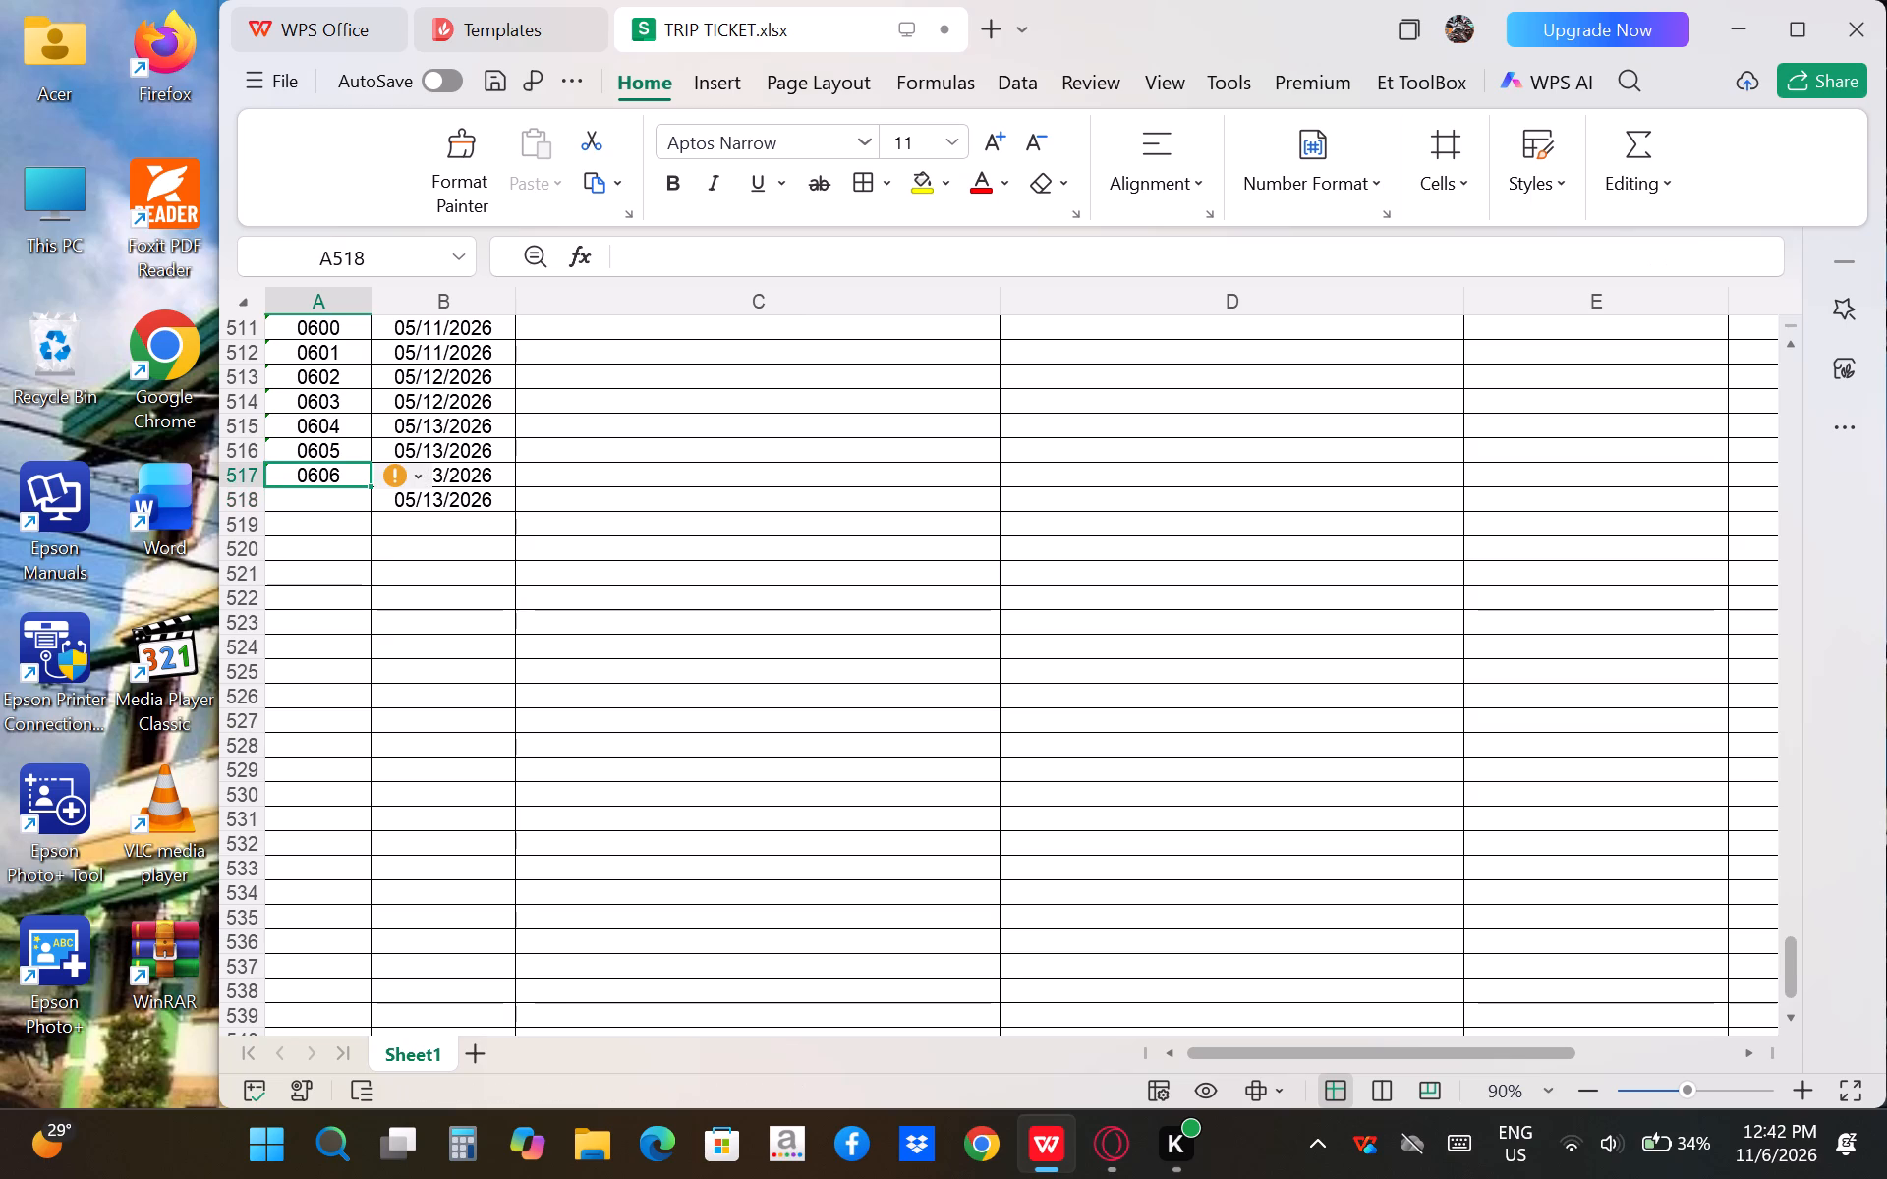
{"action": "left_click_drag", "start_coordinate": [372, 490], "coordinate": [367, 521]}
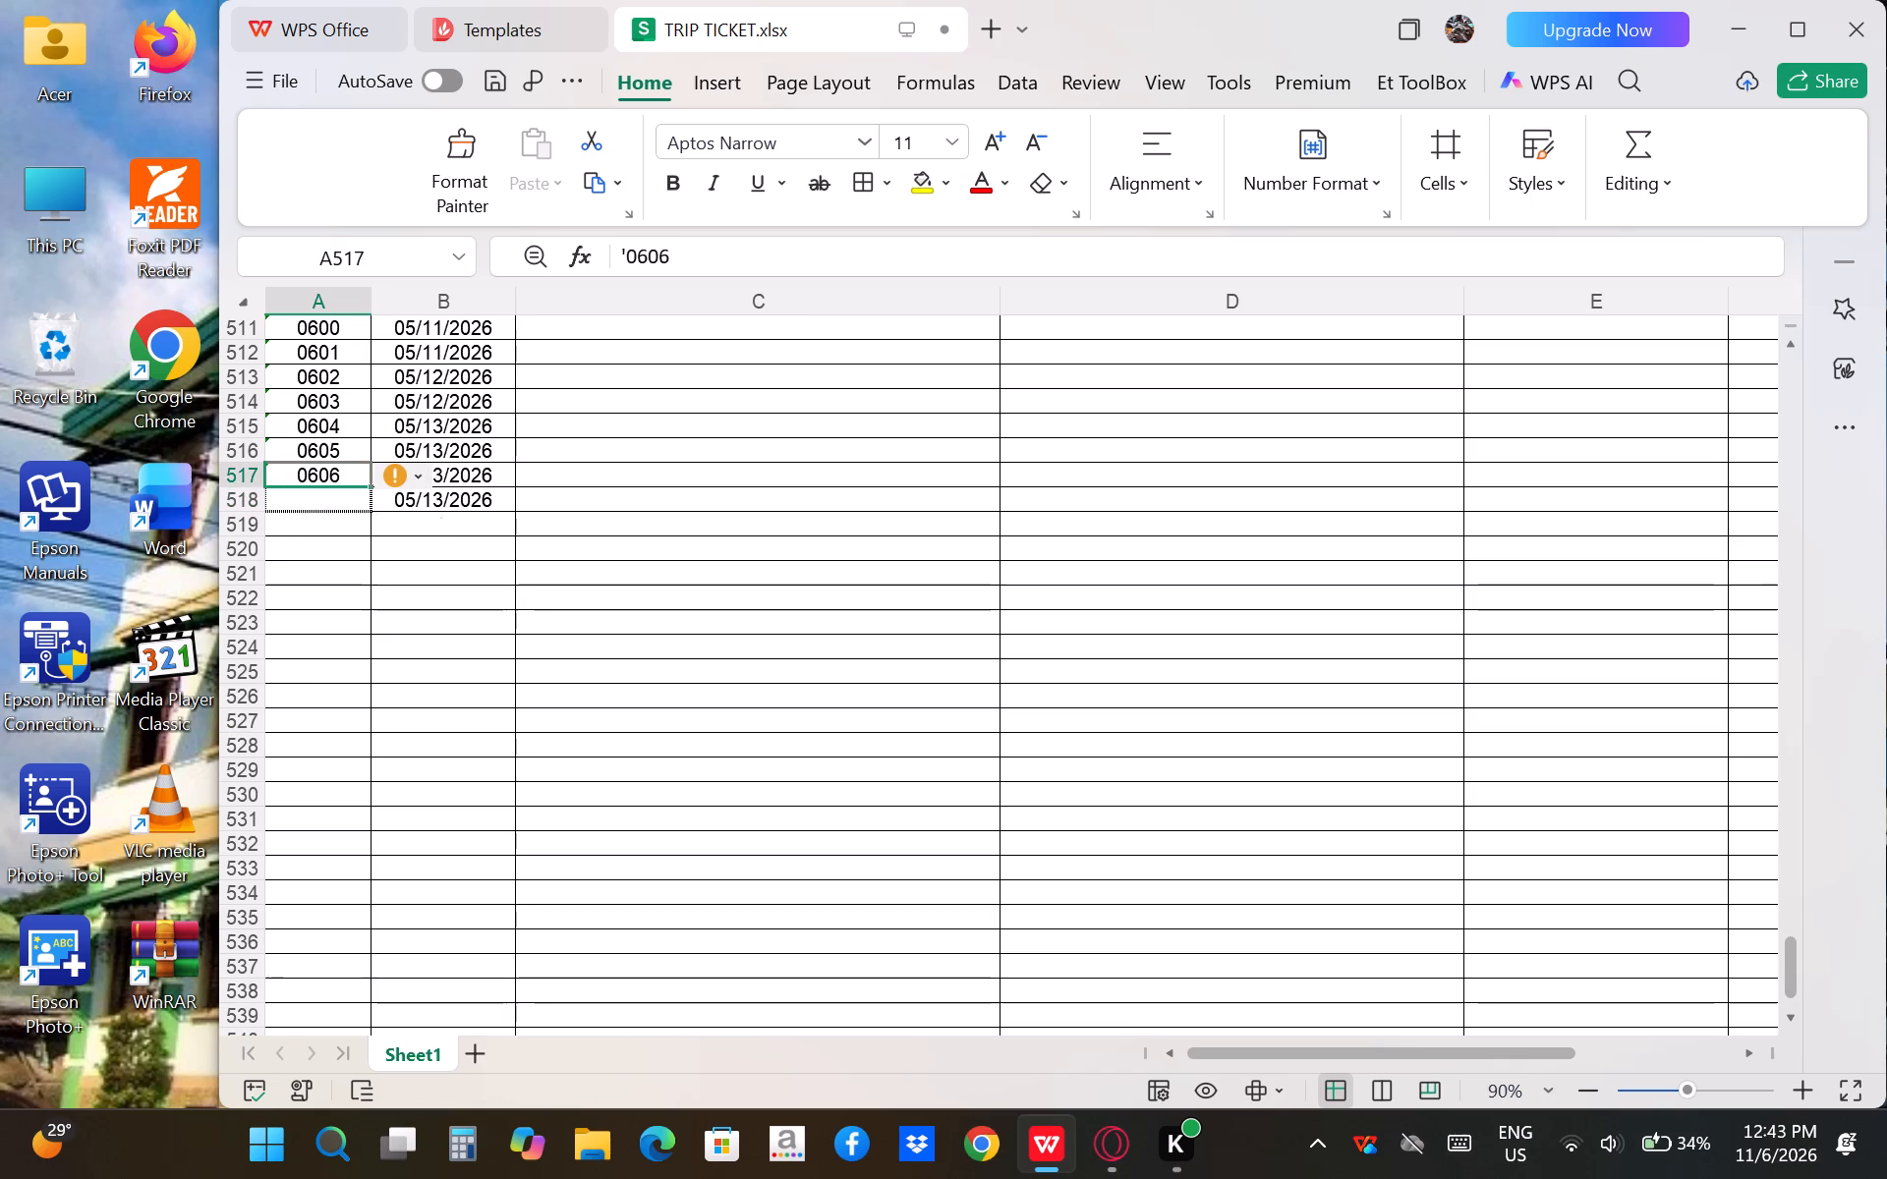
{"action": "left_click_drag", "start_coordinate": [367, 521], "coordinate": [372, 578]}
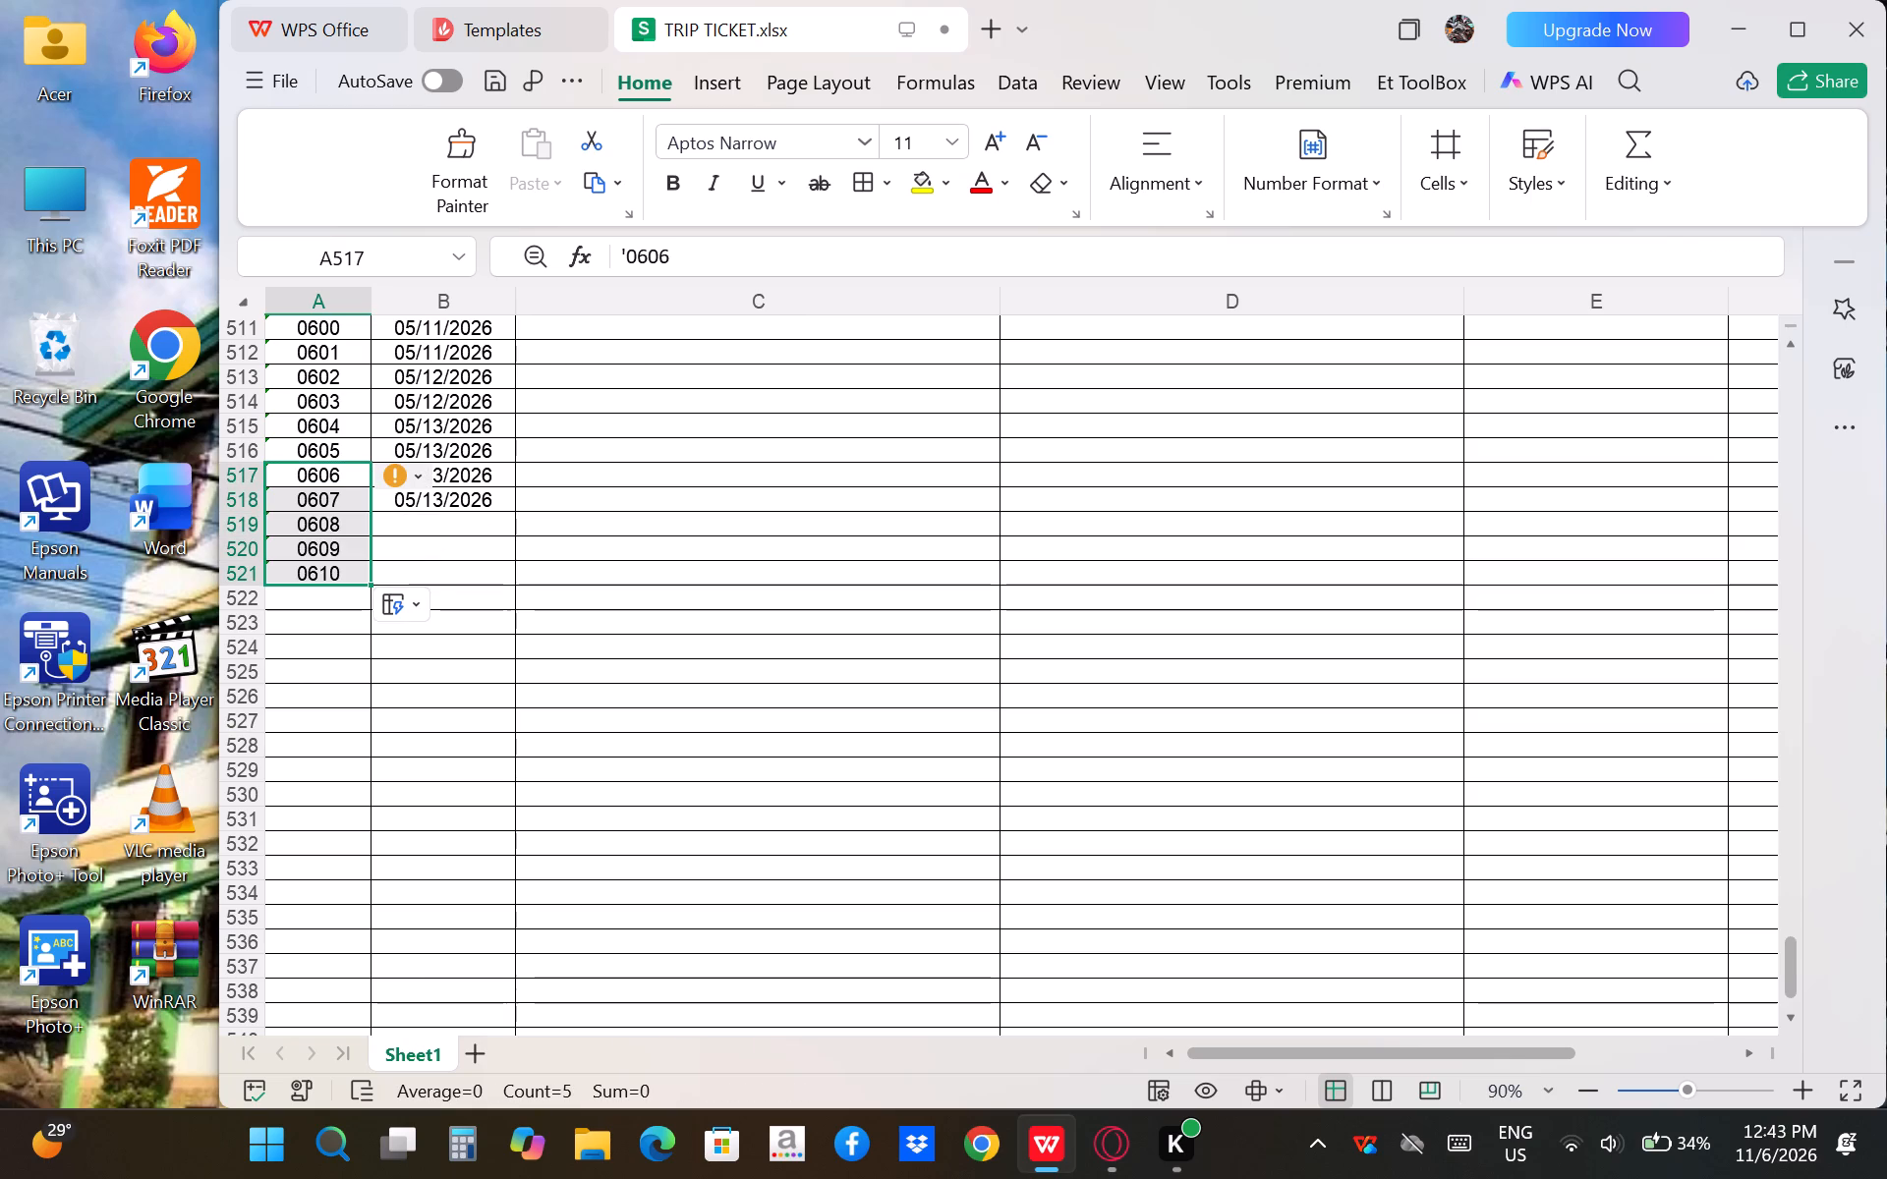
Copy the date from B518 into B519 and change it to 05/14/2026.
{"action": "left_click", "coordinate": [473, 531]}
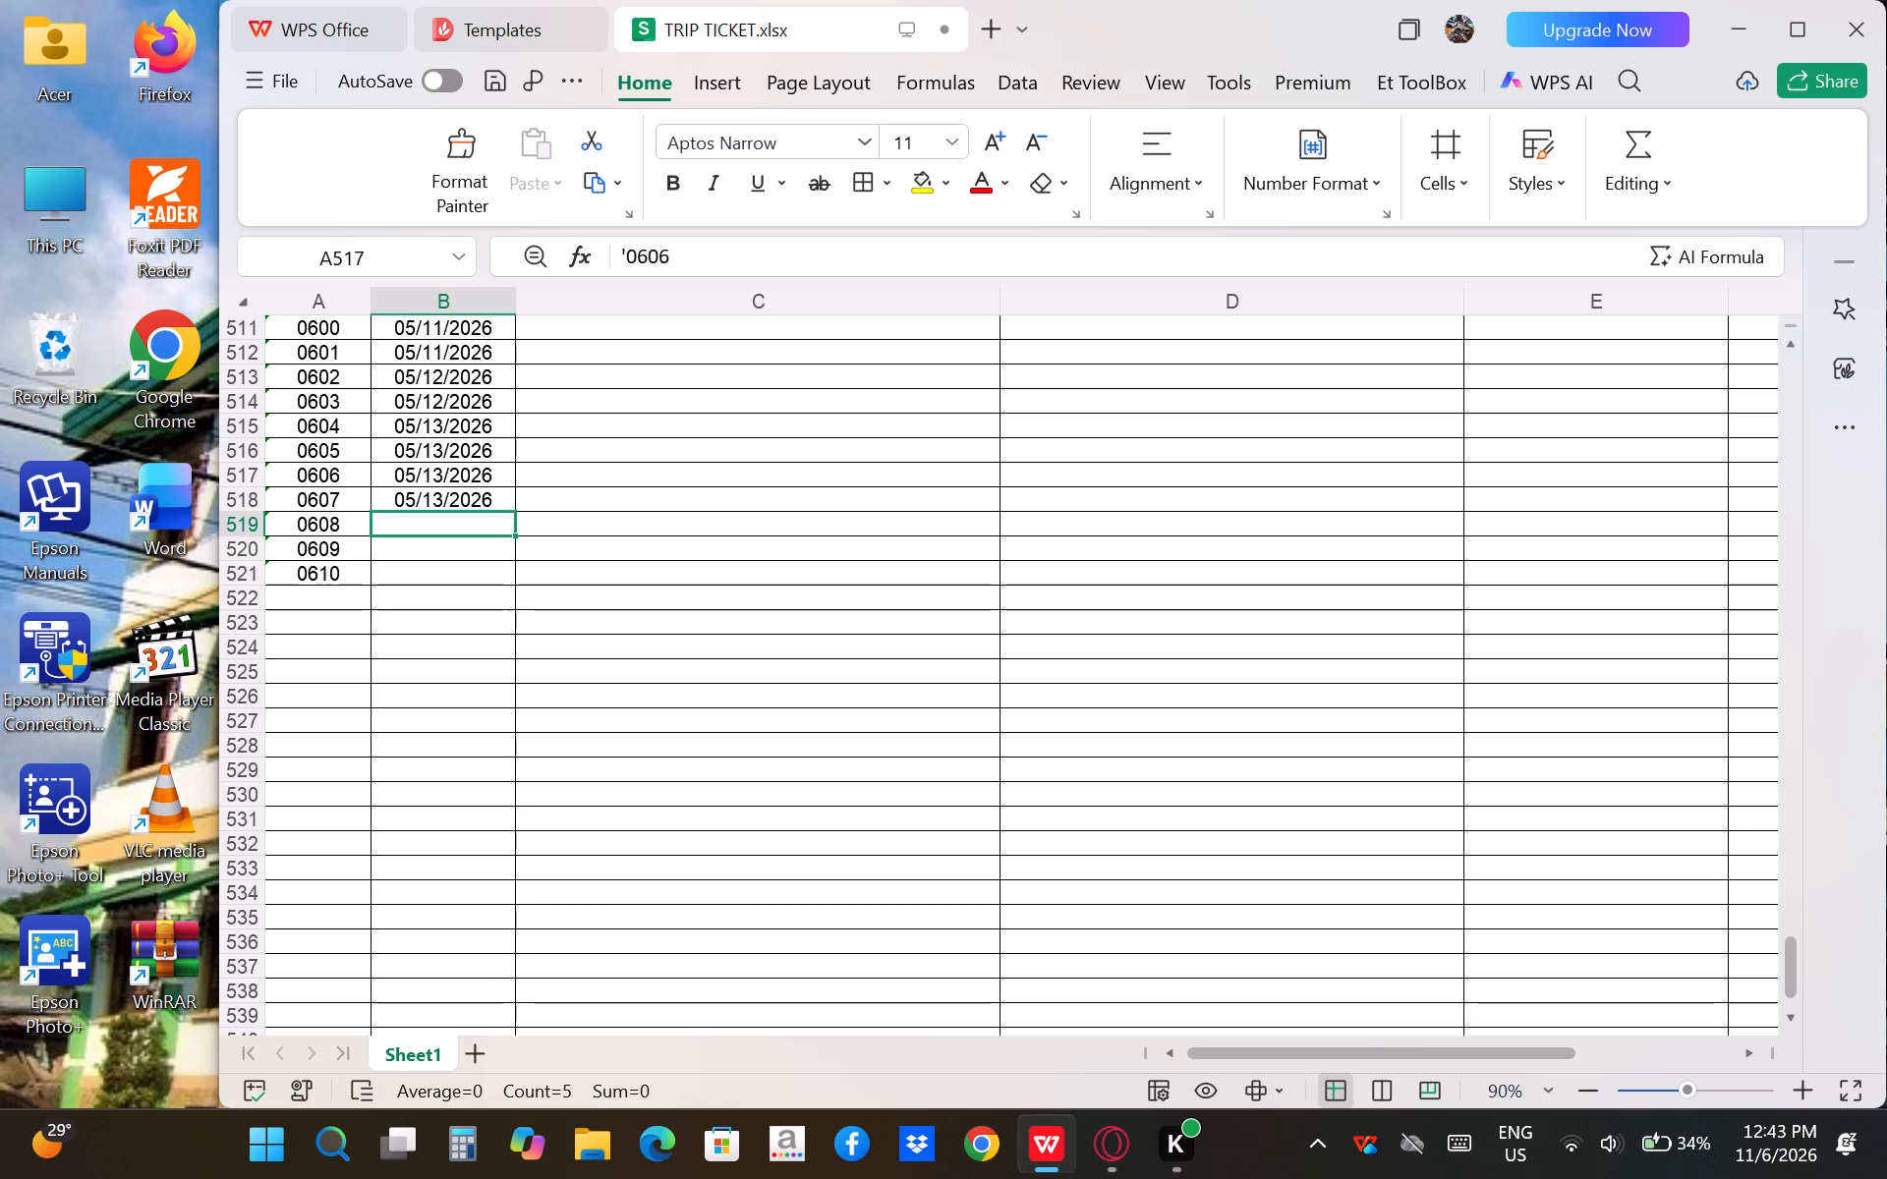
{"action": "left_click", "coordinate": [479, 497]}
{"action": "key", "text": "ctrl+c"}
{"action": "left_click", "coordinate": [470, 522]}
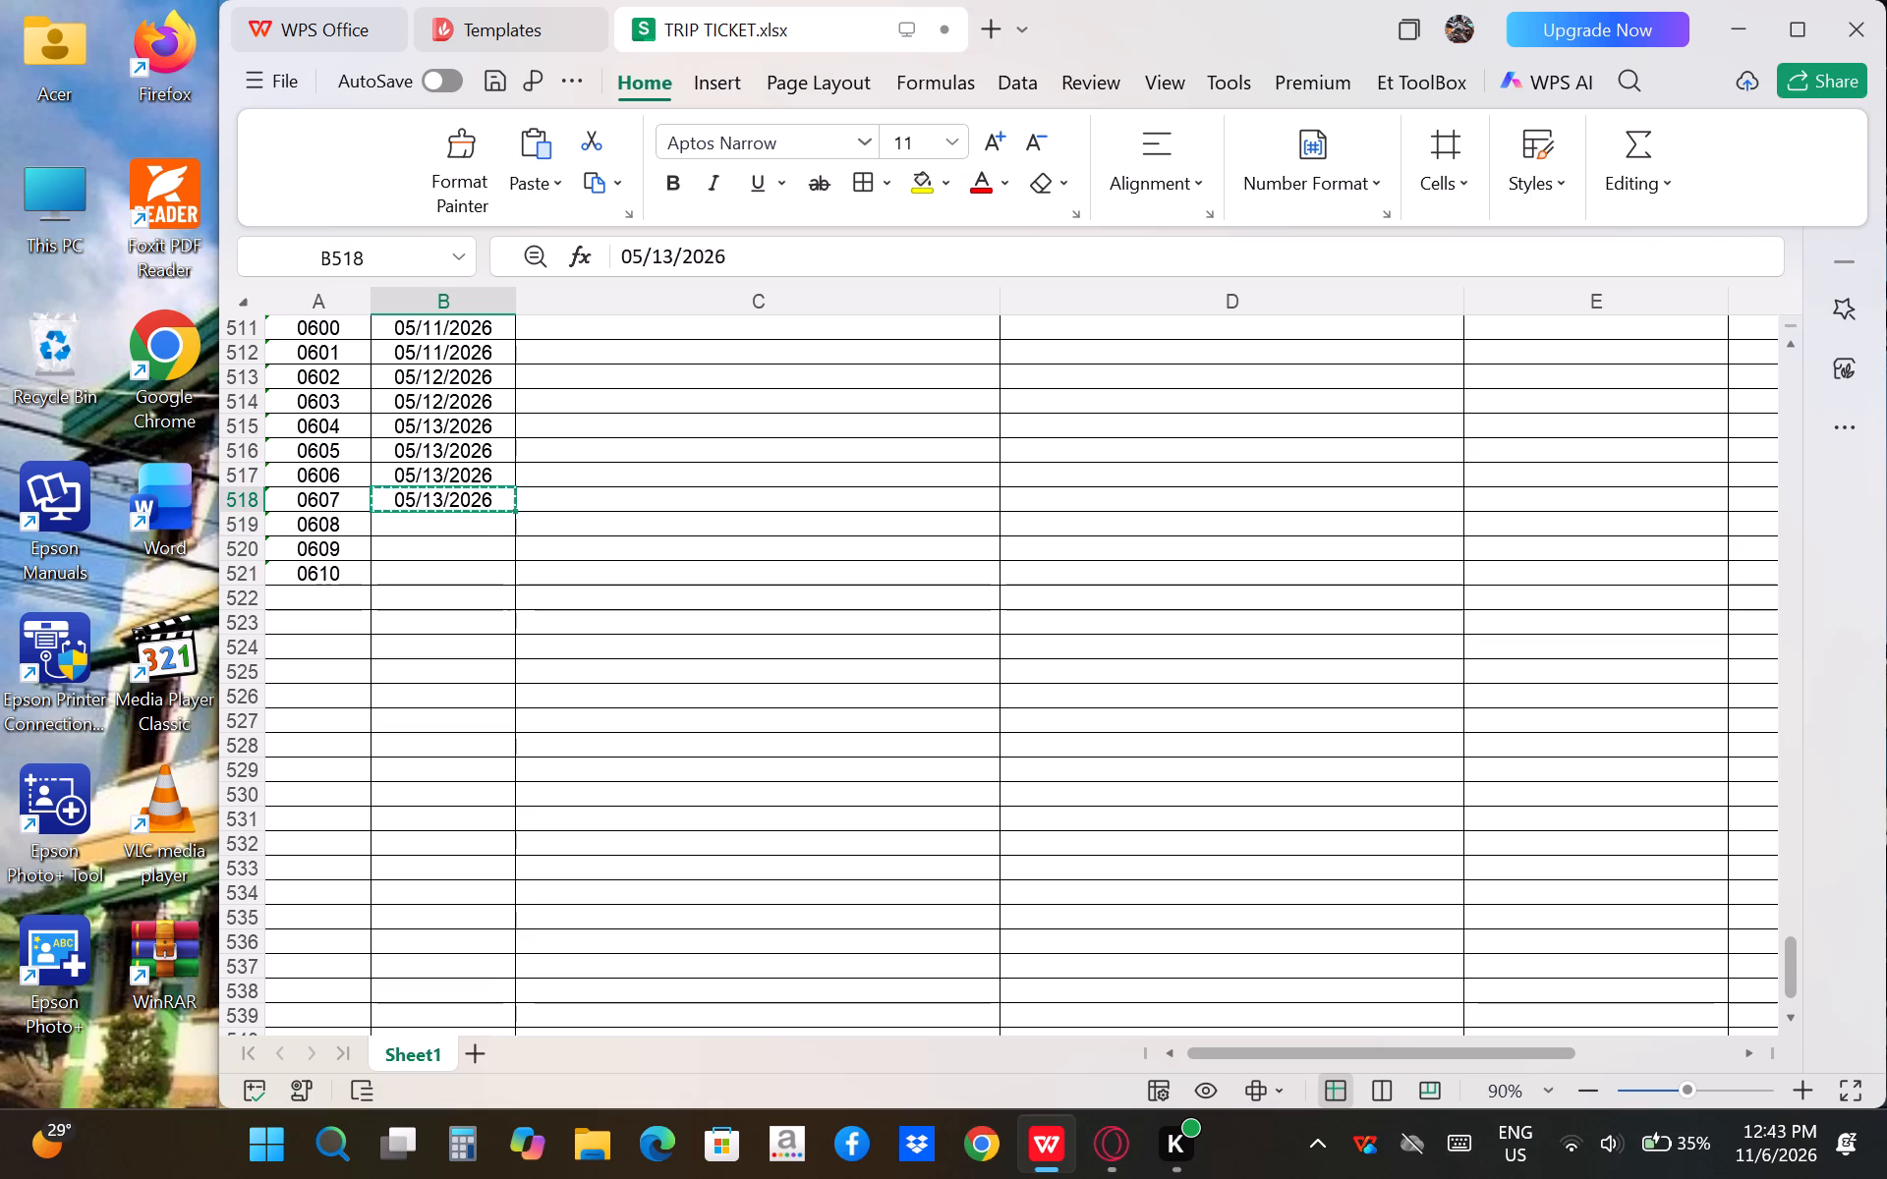
{"action": "key", "text": "Return"}
{"action": "double_click", "coordinate": [440, 533]}
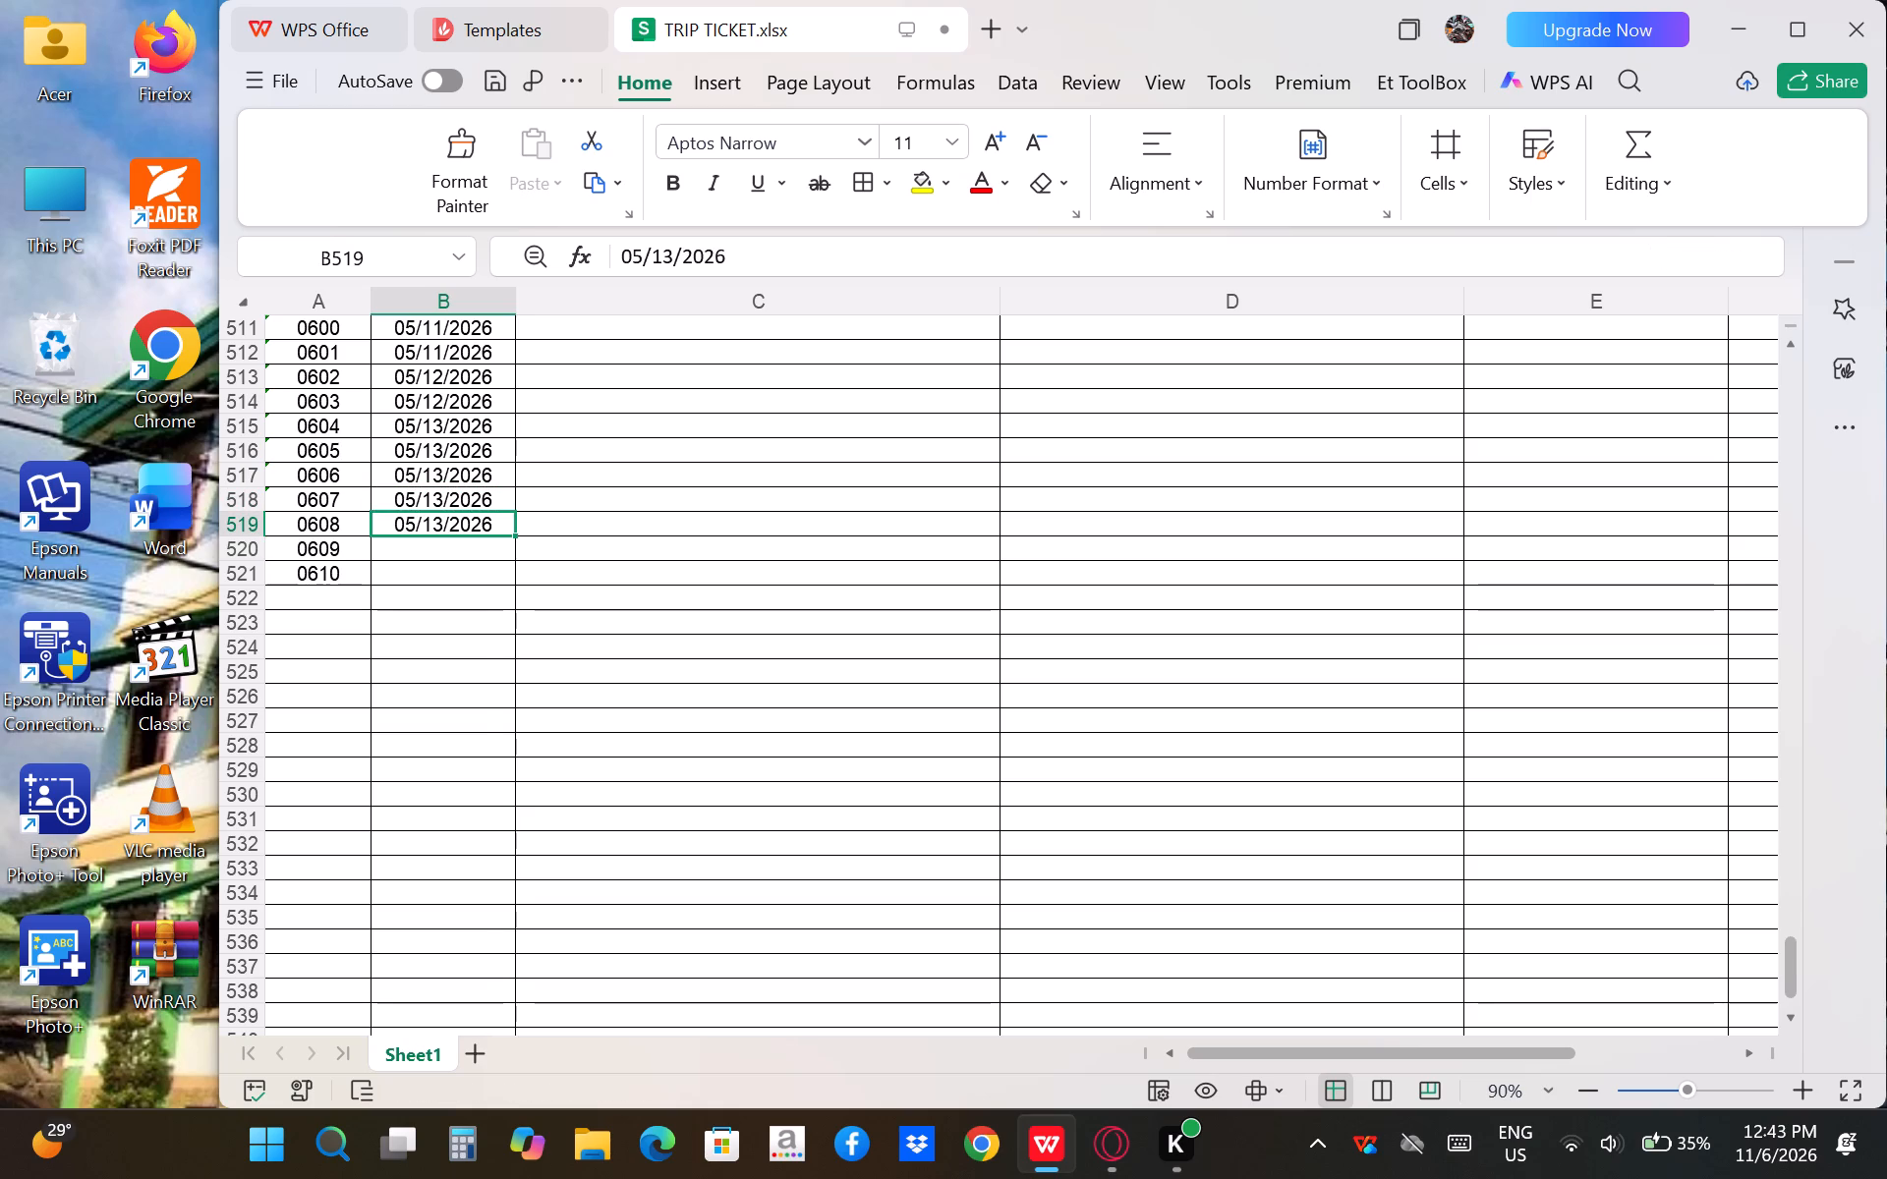
{"action": "key", "text": "BackSpace"}
{"action": "key", "text": "4"}
{"action": "key", "text": "Return"}
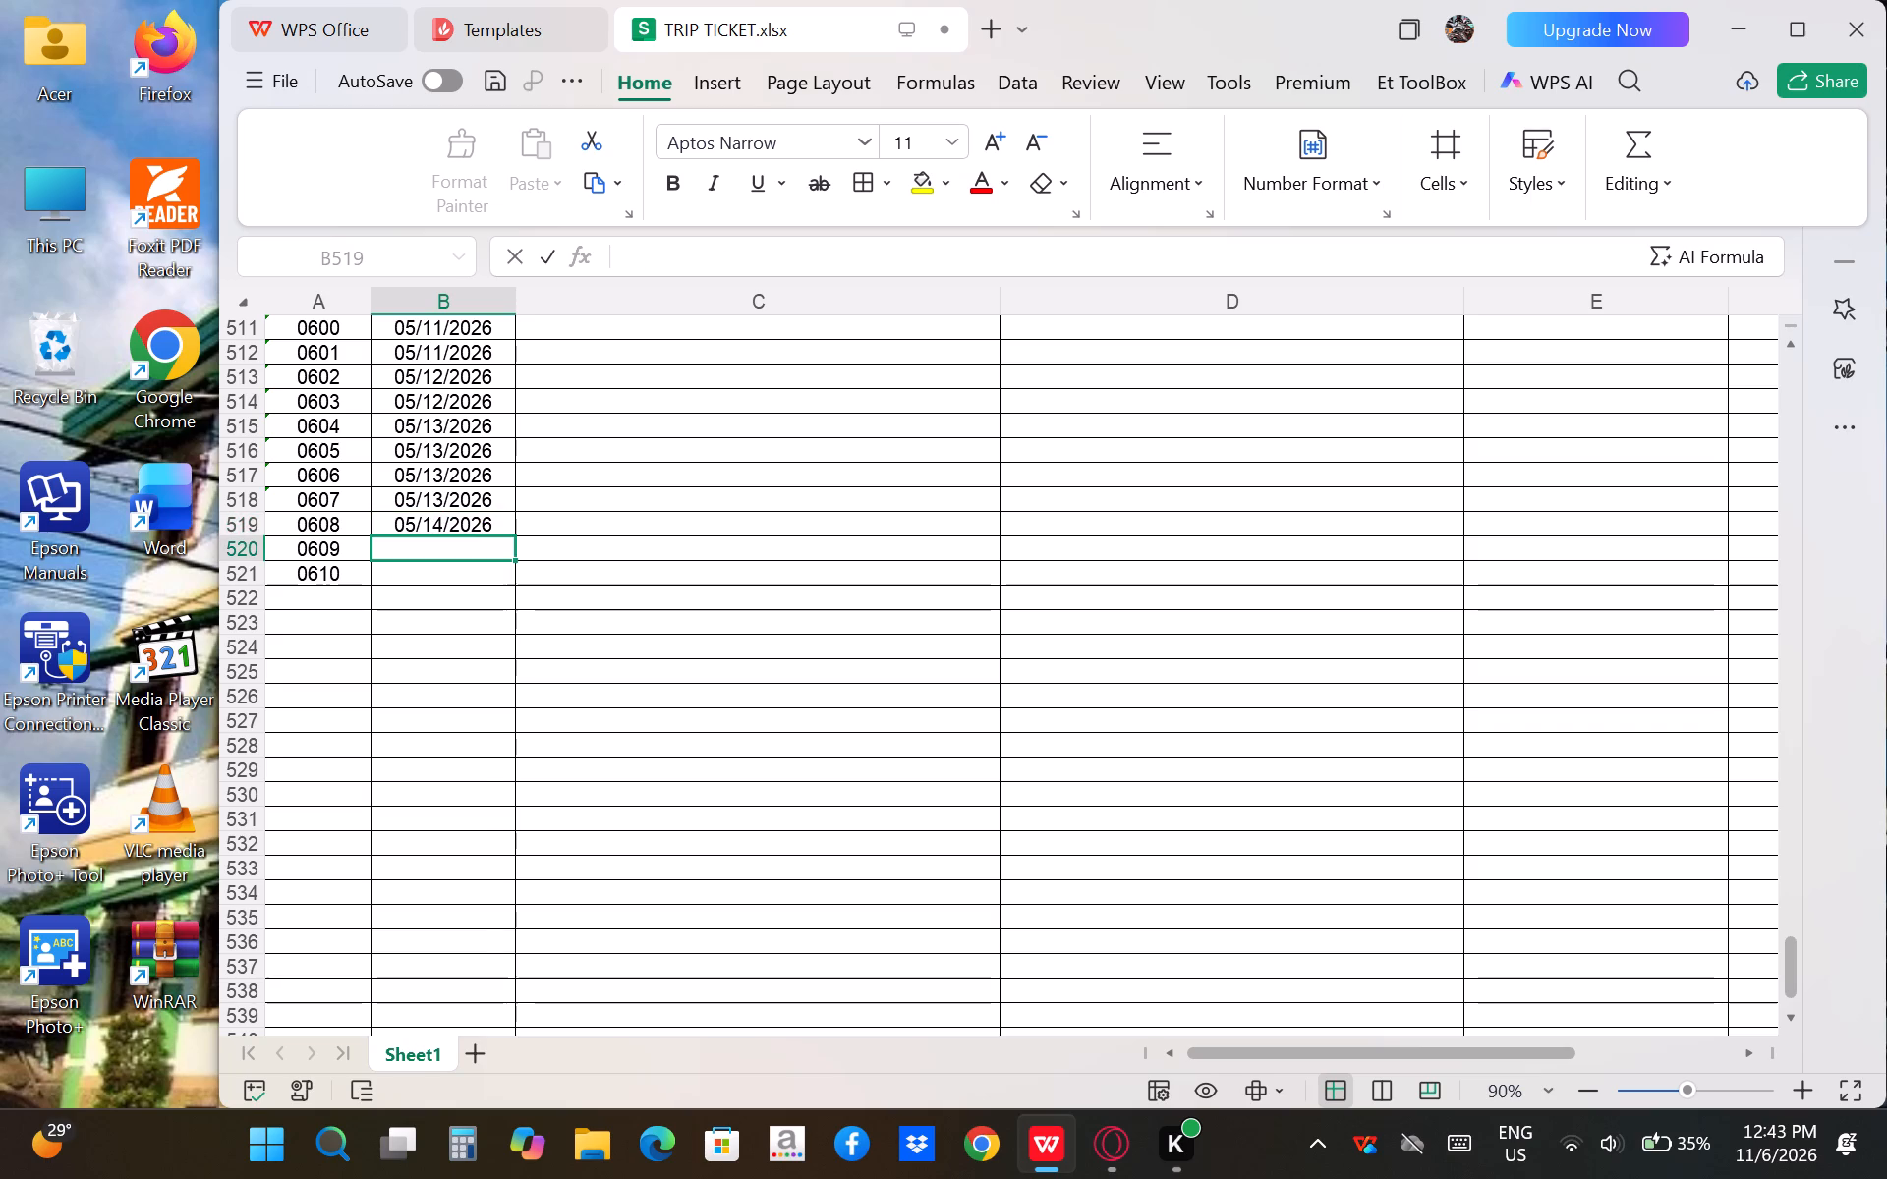
Copy the 05/14/2026 date from B519 into B520 and B521.
{"action": "left_click", "coordinate": [489, 532]}
{"action": "key", "text": "ctrl+c"}
{"action": "left_click_drag", "start_coordinate": [479, 554], "coordinate": [482, 564]}
{"action": "key", "text": "Return"}
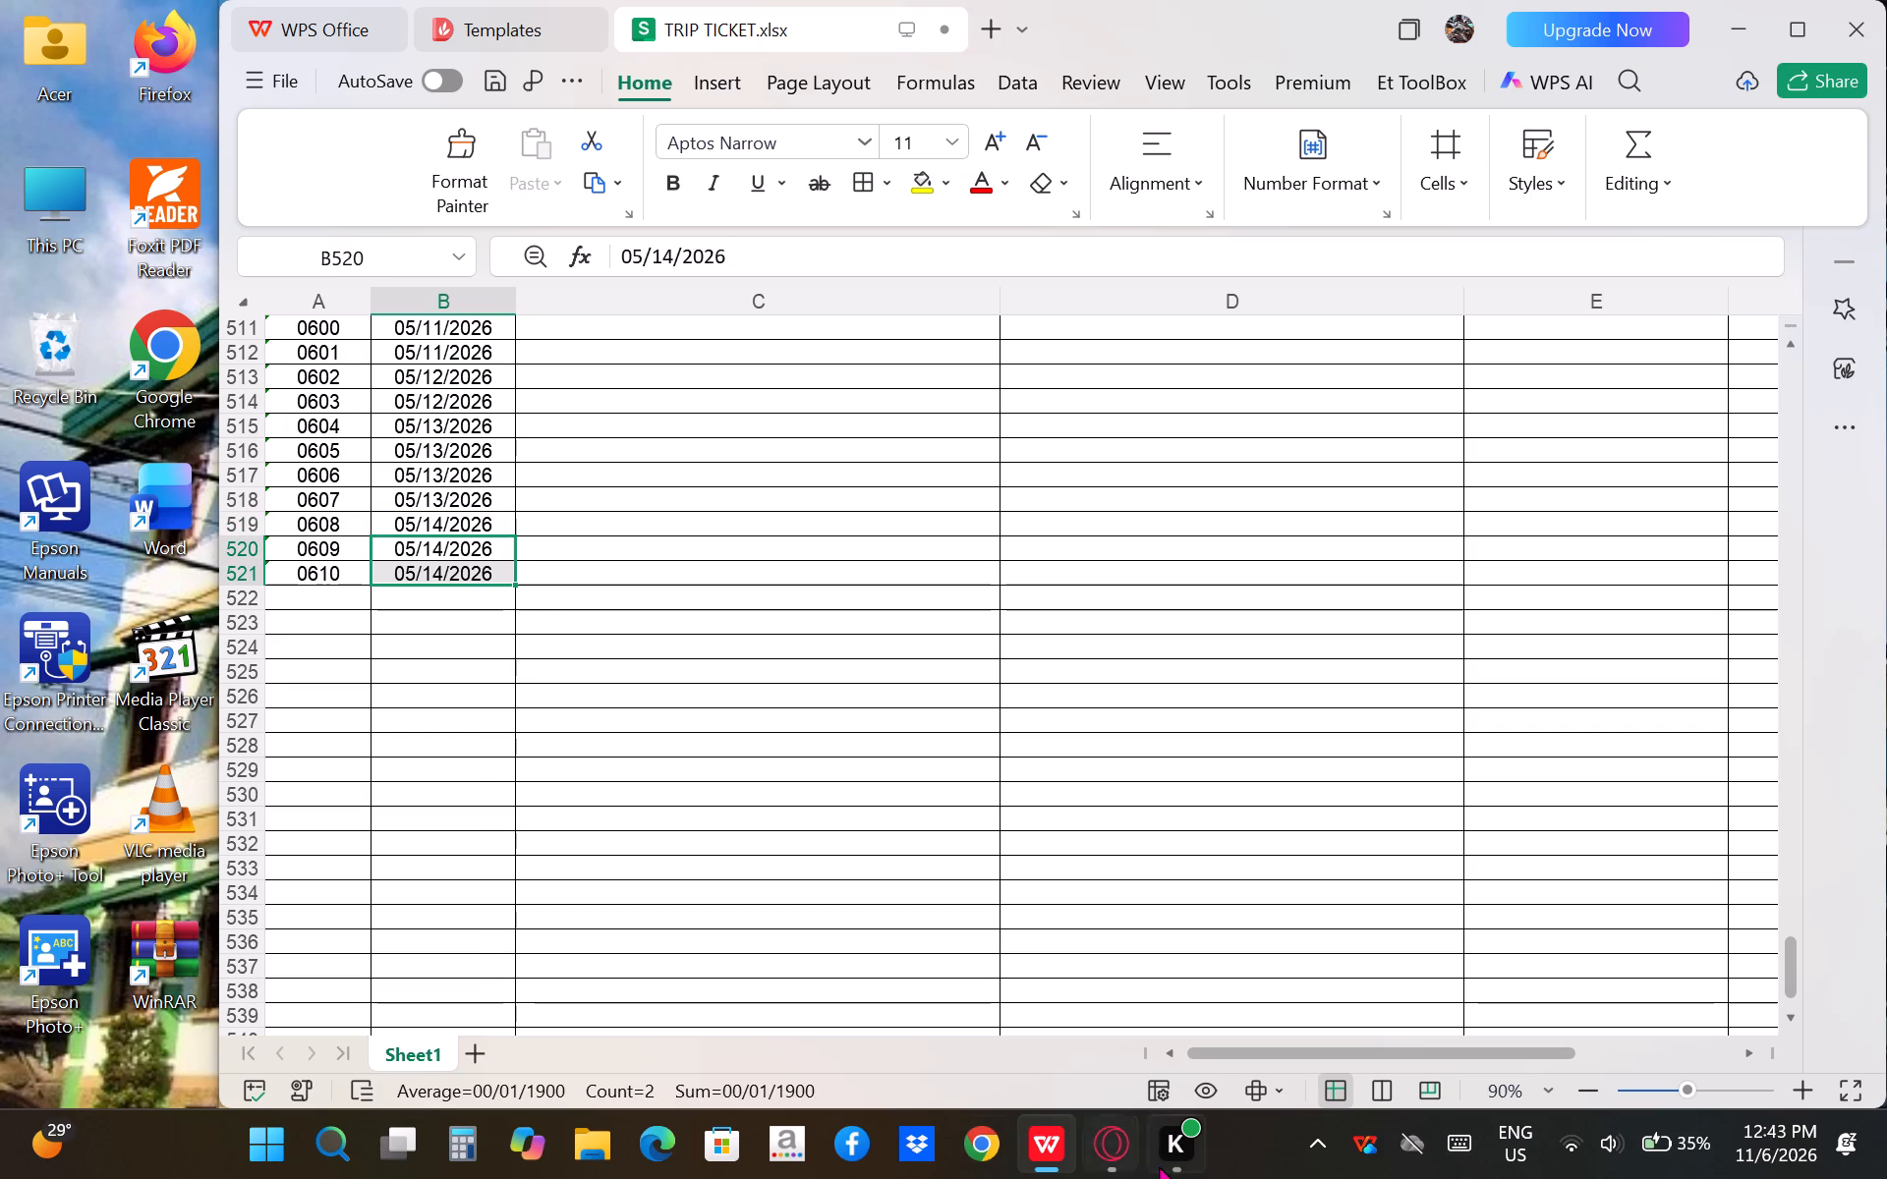
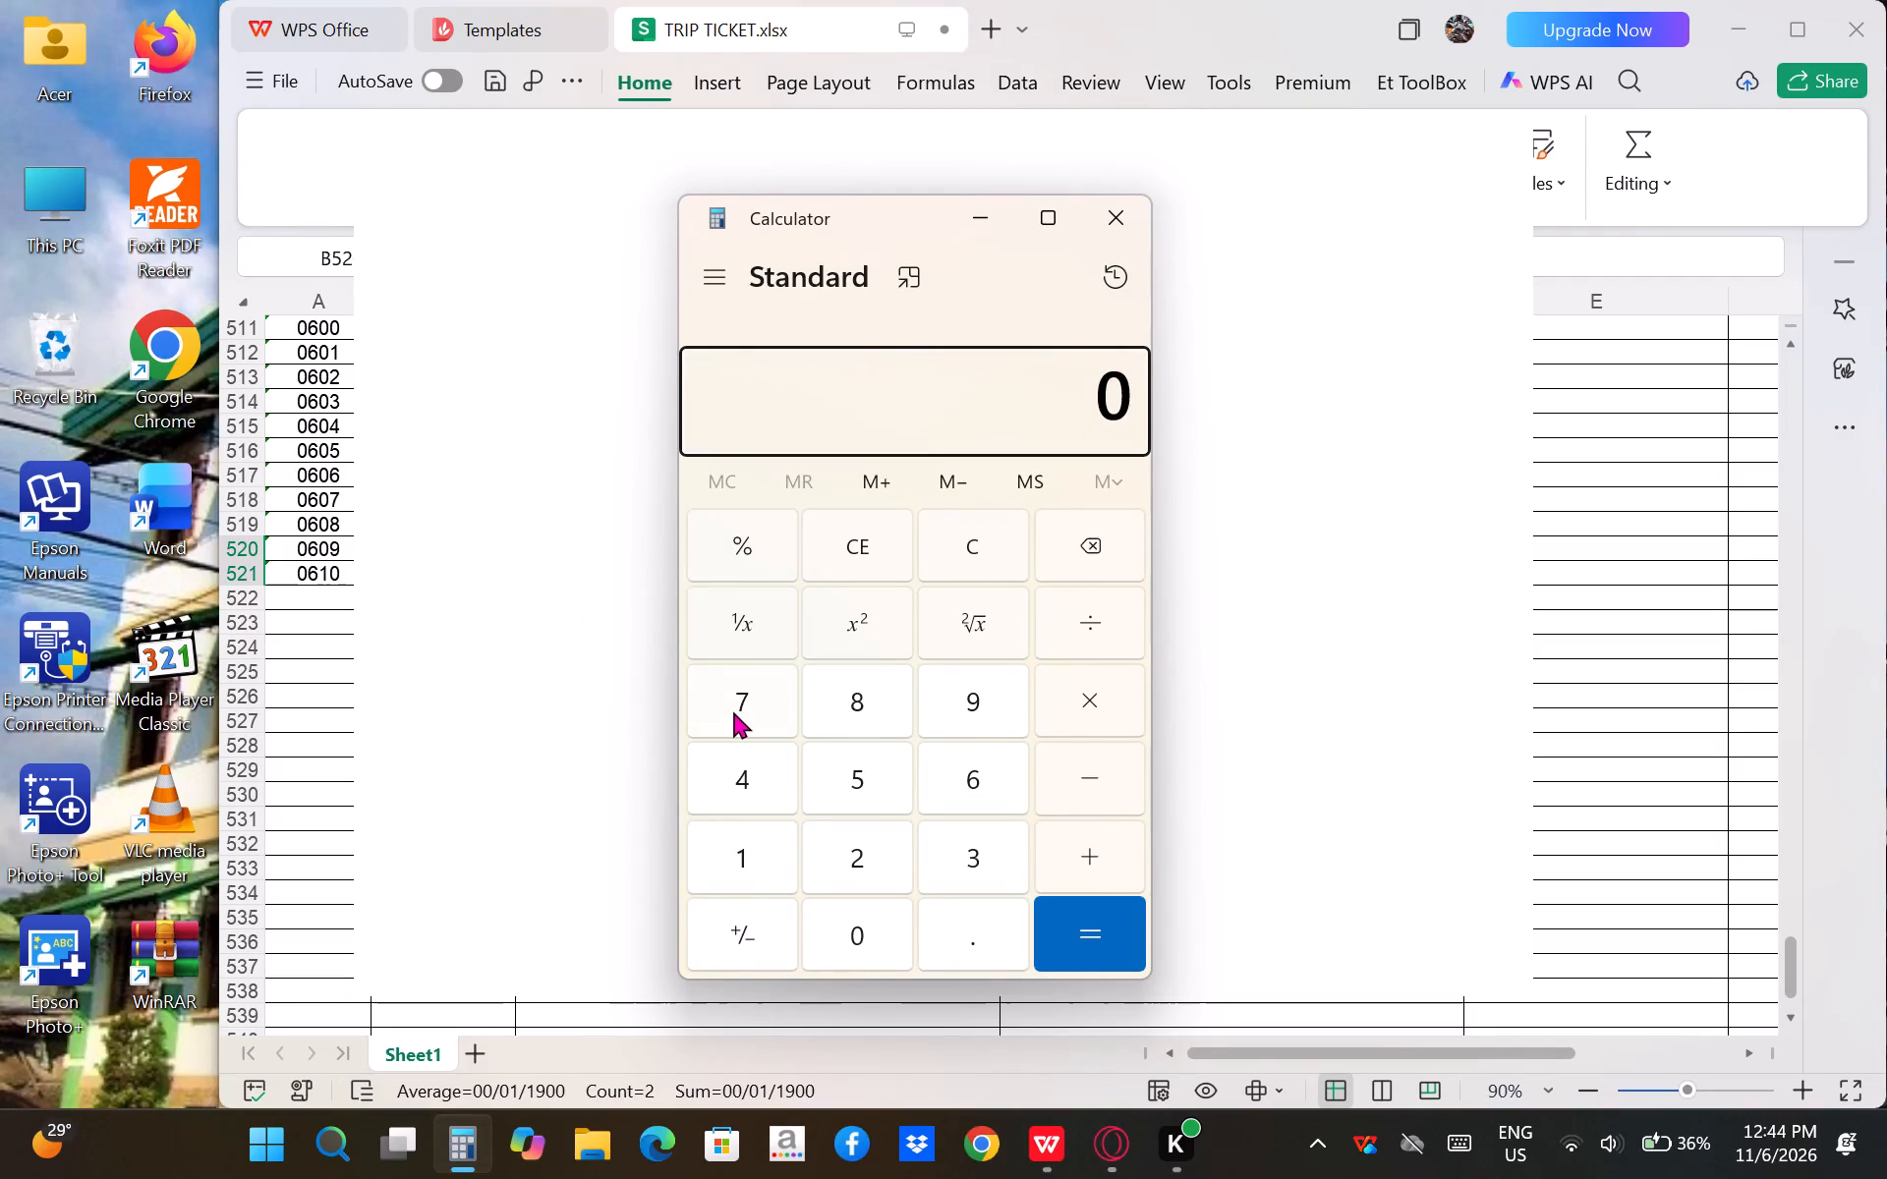
Calculate 9.2 minus 3.74 in the calculator and close it.
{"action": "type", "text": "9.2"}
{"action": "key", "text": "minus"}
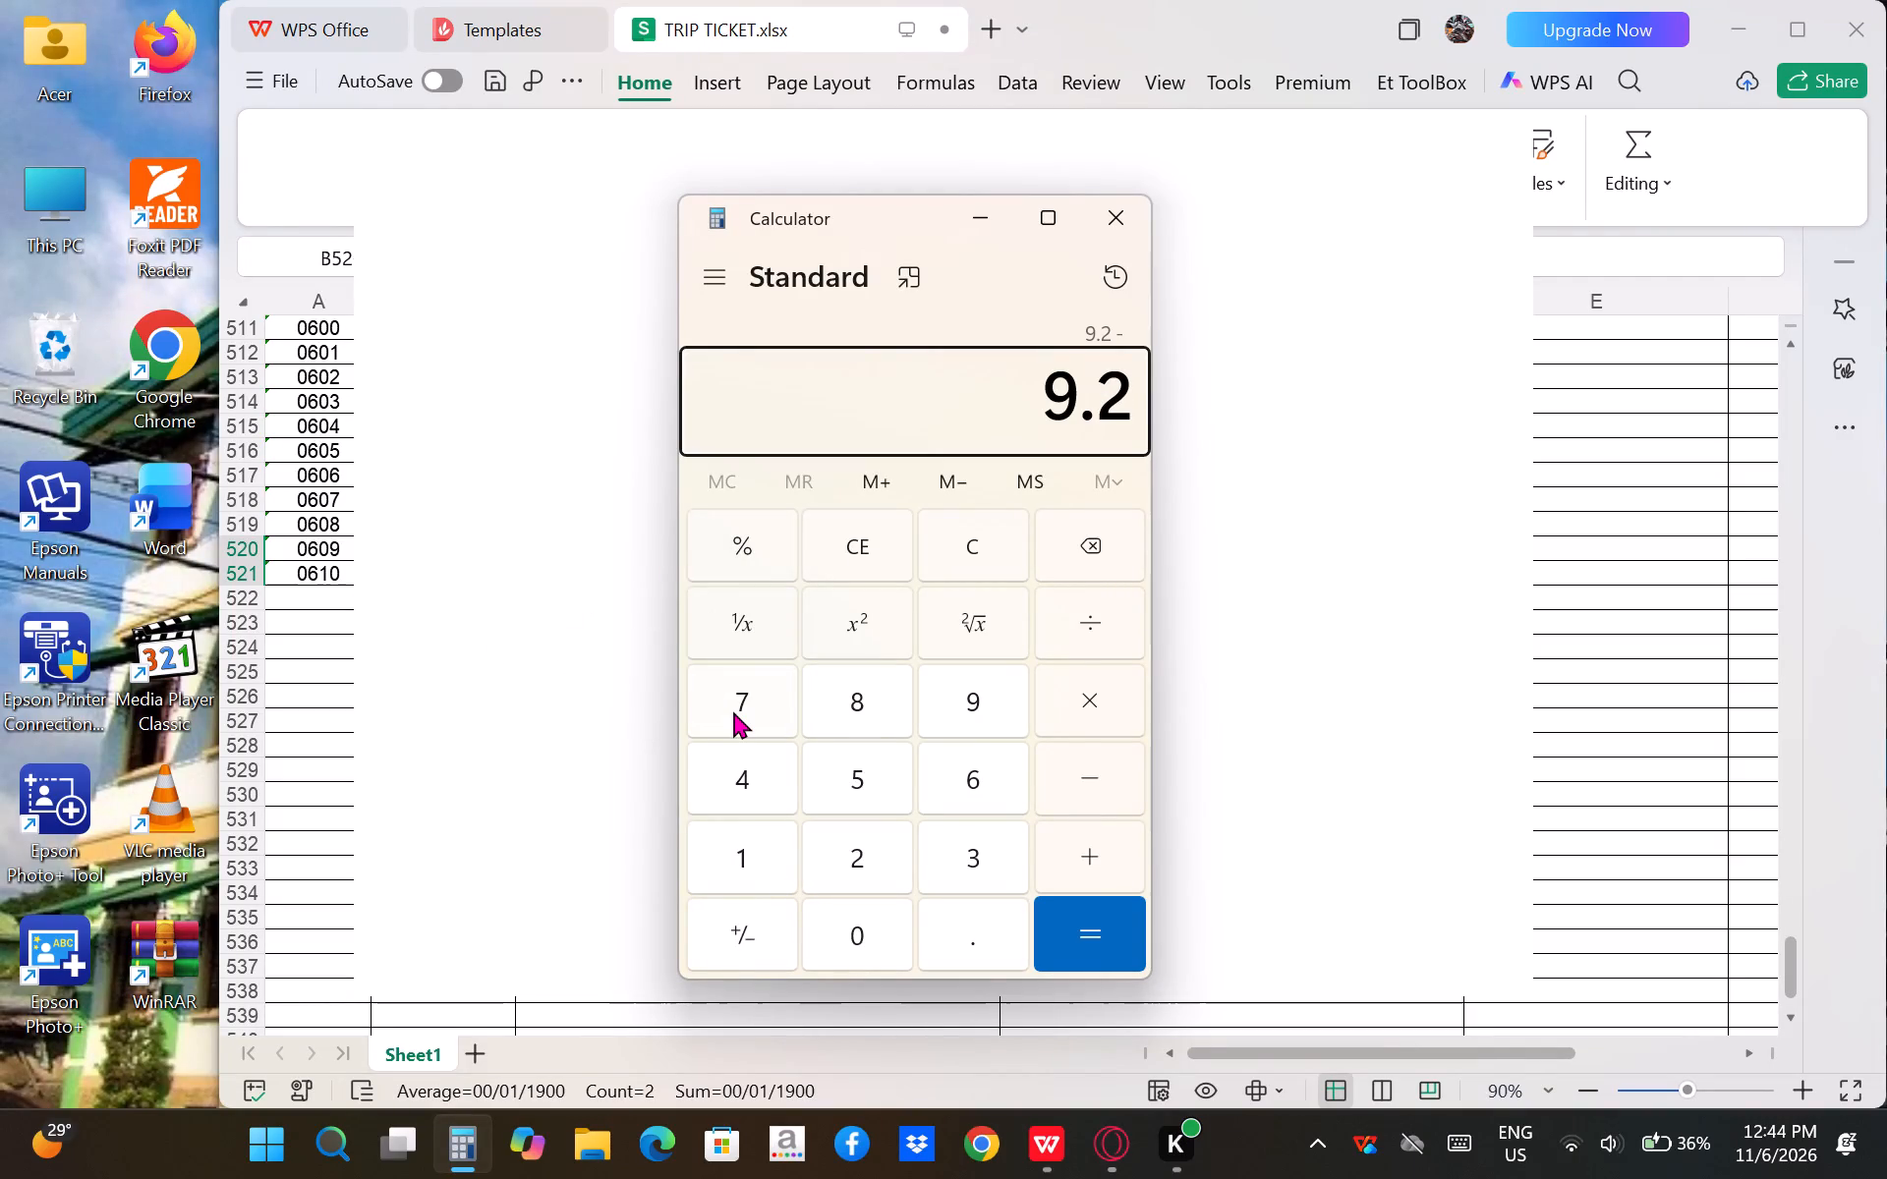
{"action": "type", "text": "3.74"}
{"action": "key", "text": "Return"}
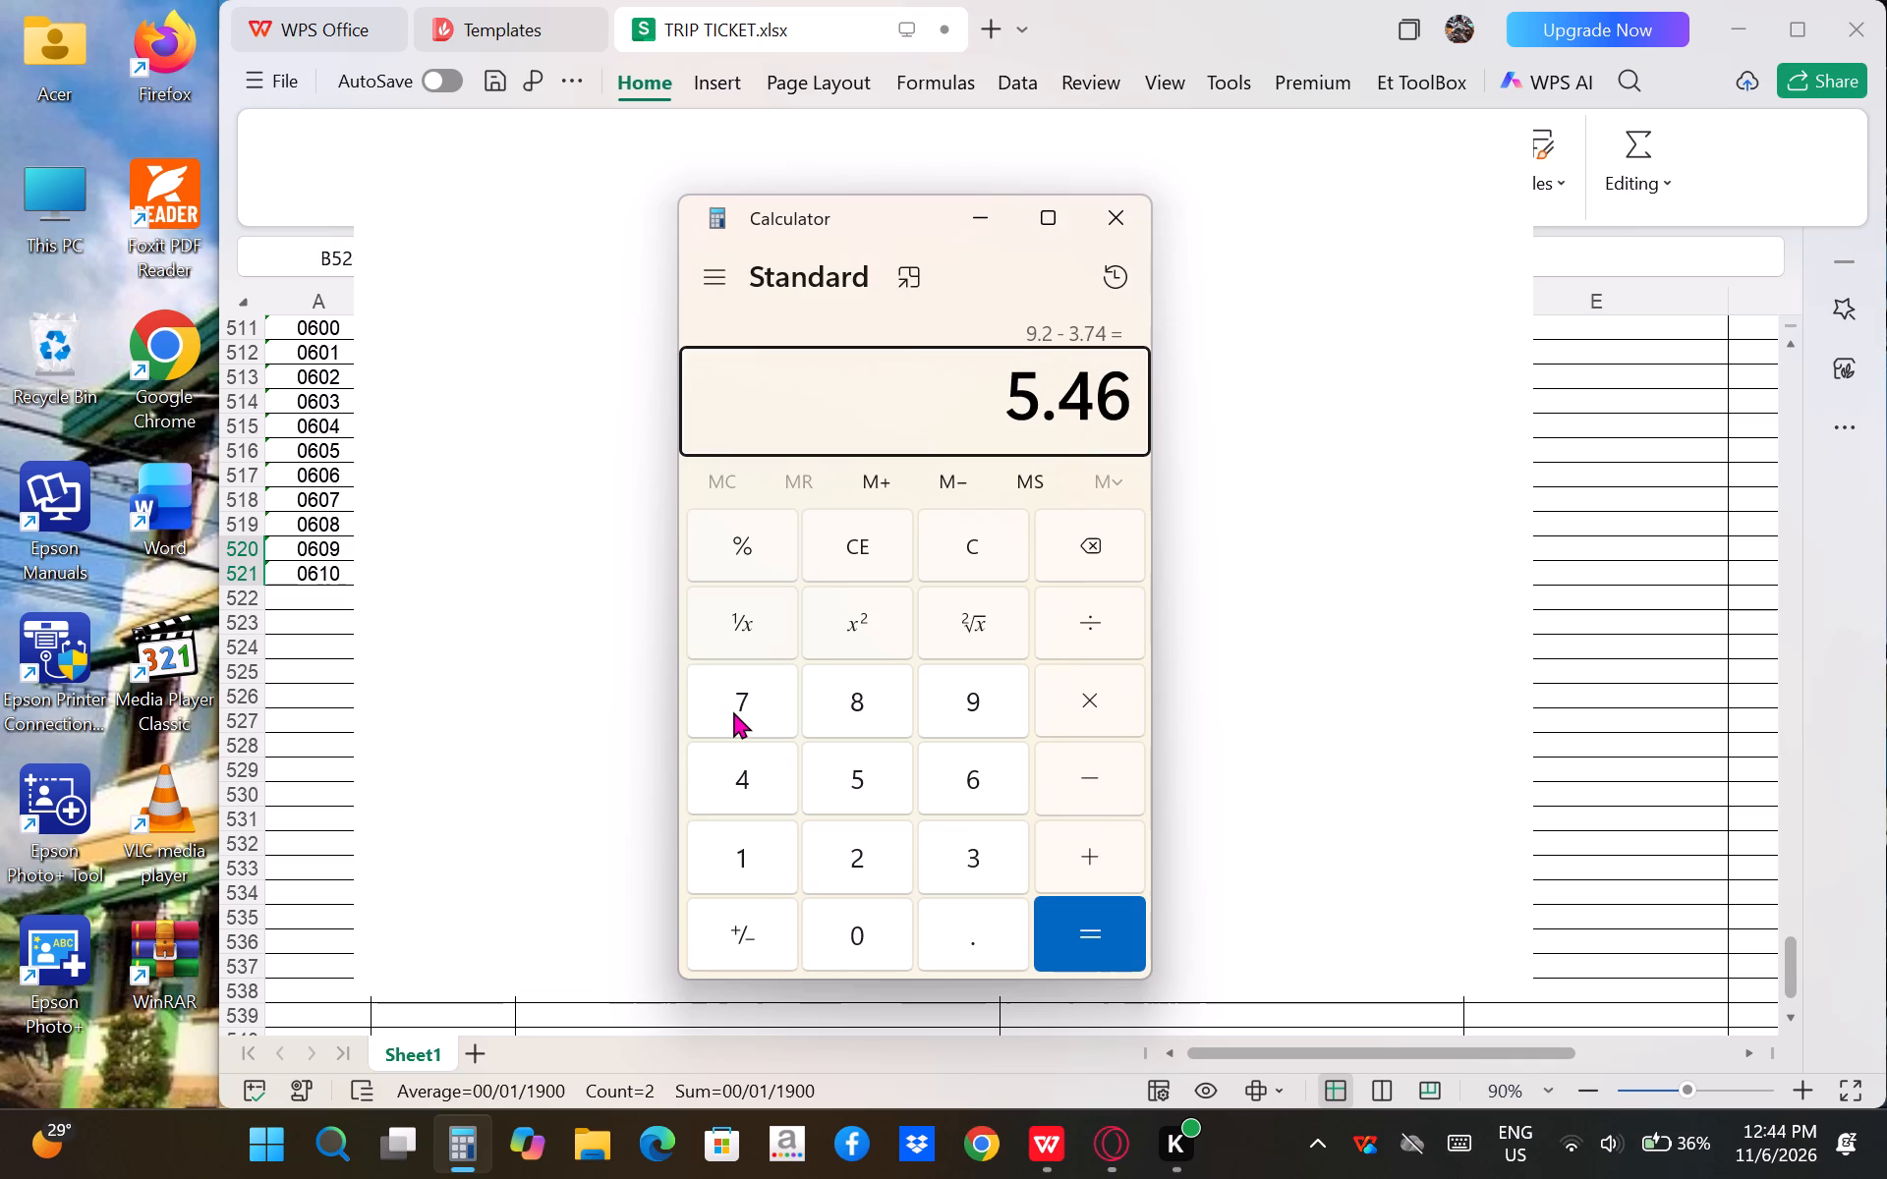
{"action": "left_click", "coordinate": [1116, 203]}
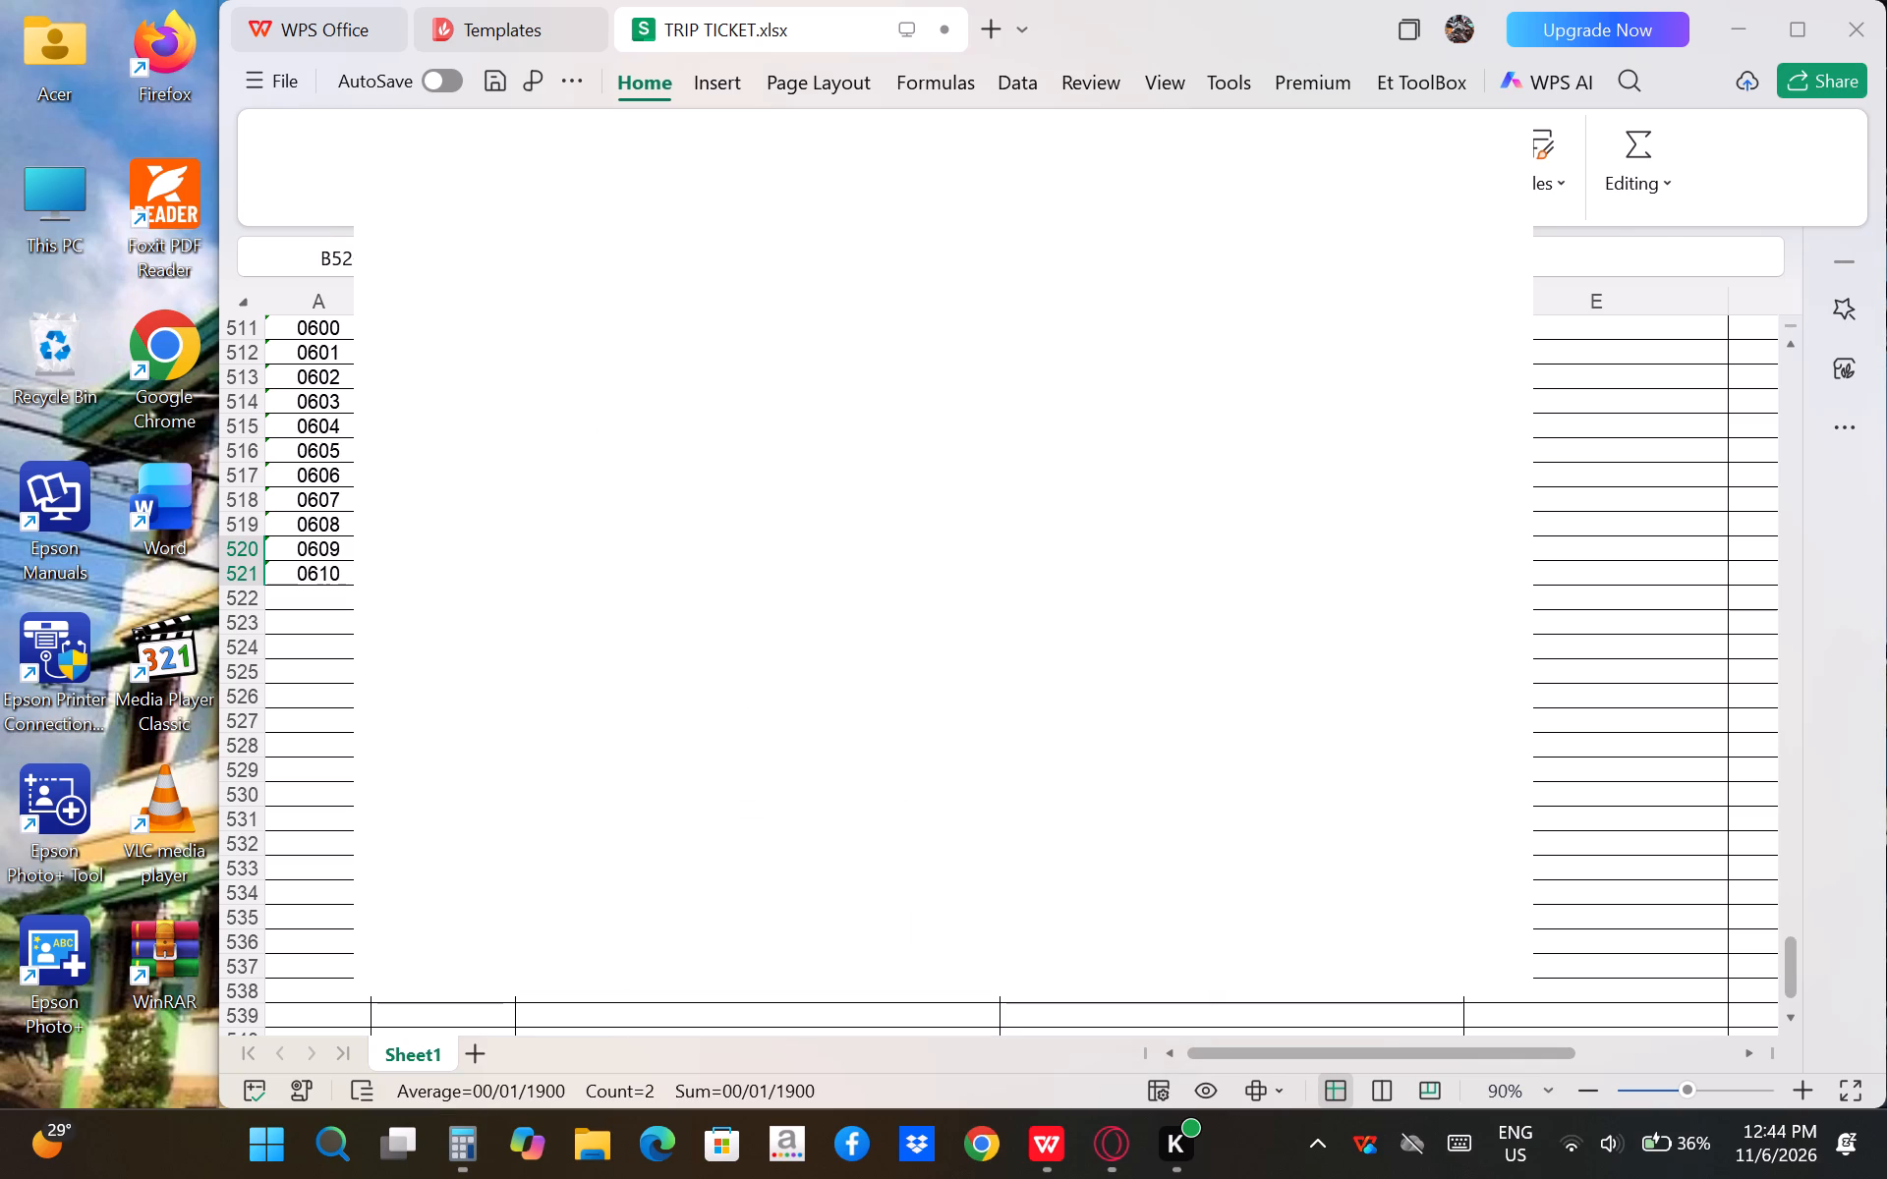
Enter the same driver as C505 in C506, and ticket 0596's driver and one passenger, separated by a slash, in C507.
{"action": "left_click", "coordinate": [301, 690]}
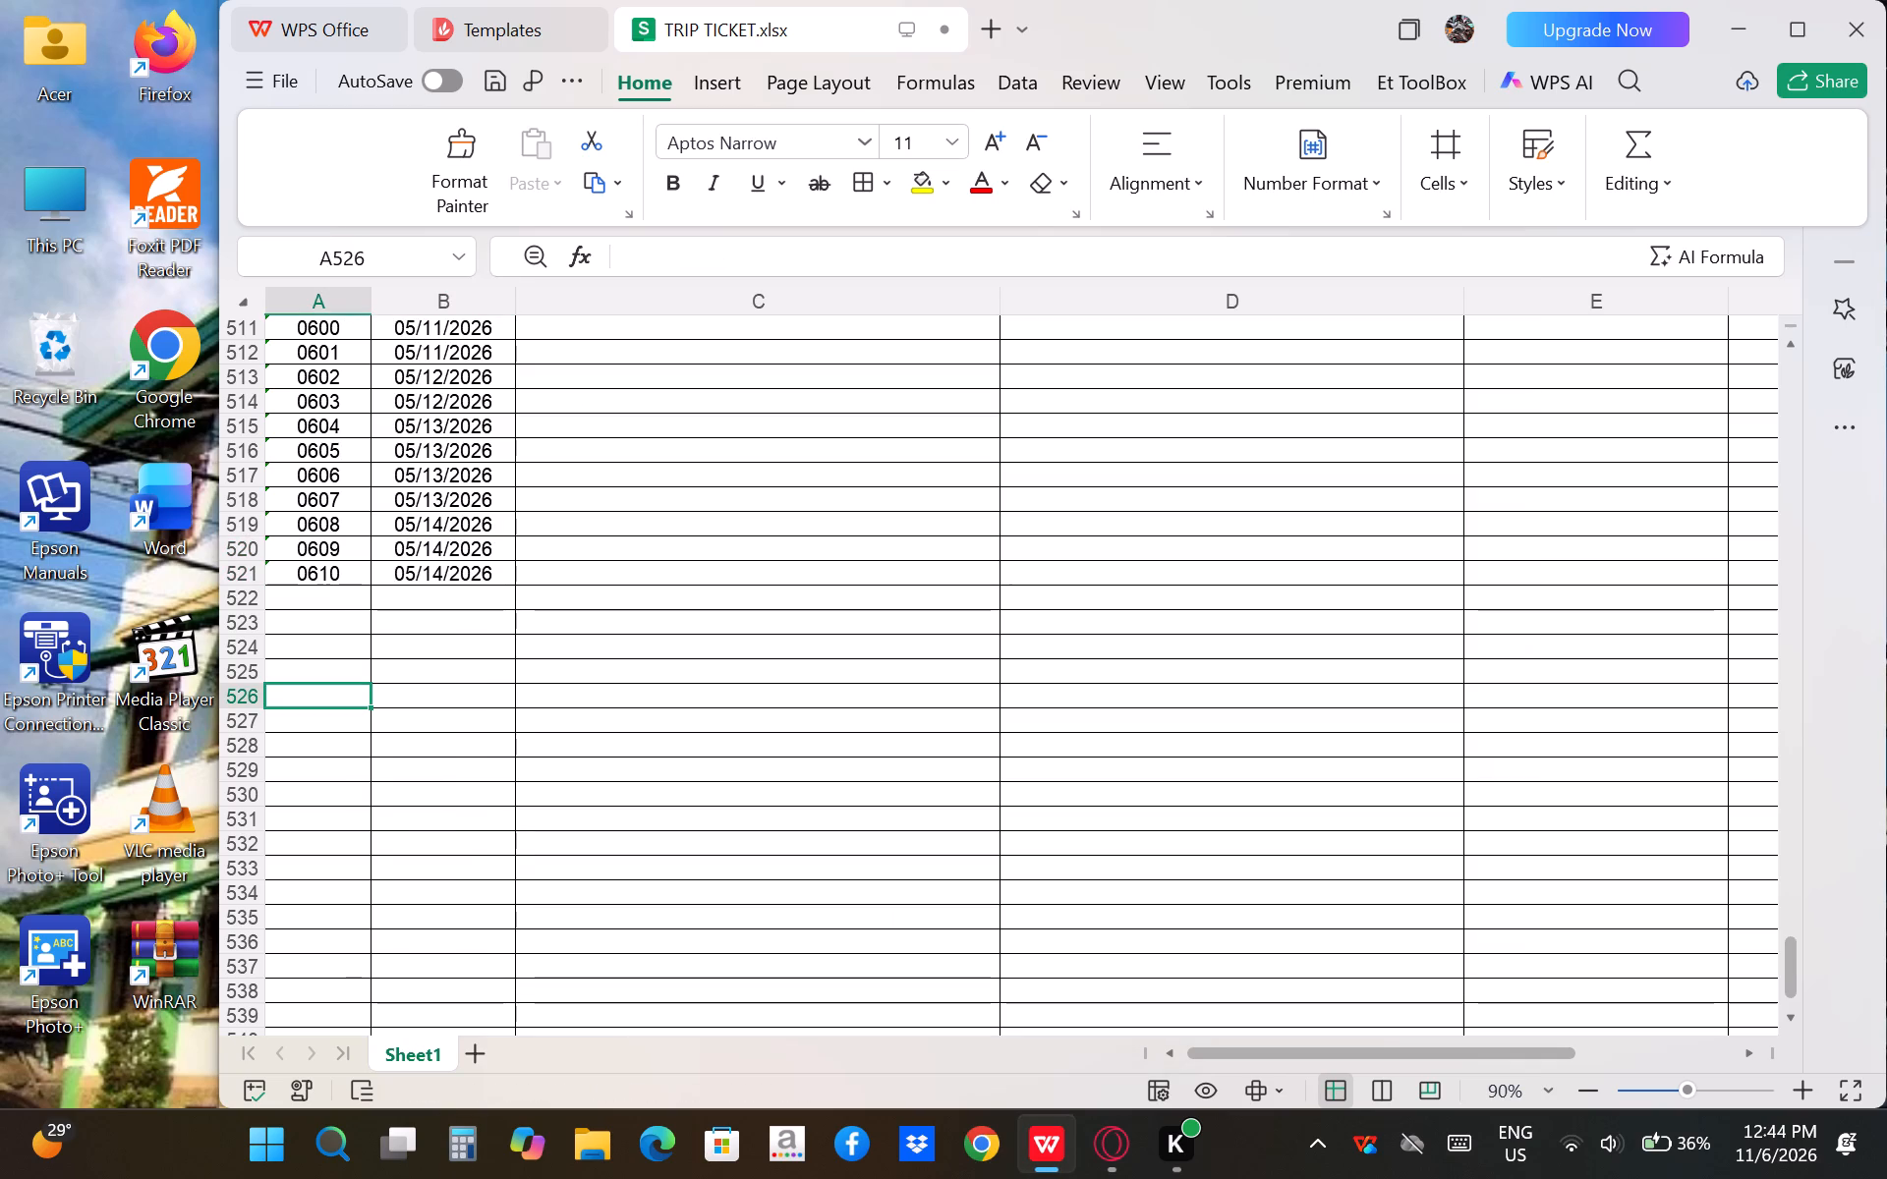
{"action": "scroll", "coordinate": [955, 643], "scroll_direction": "up", "scroll_amount": 3}
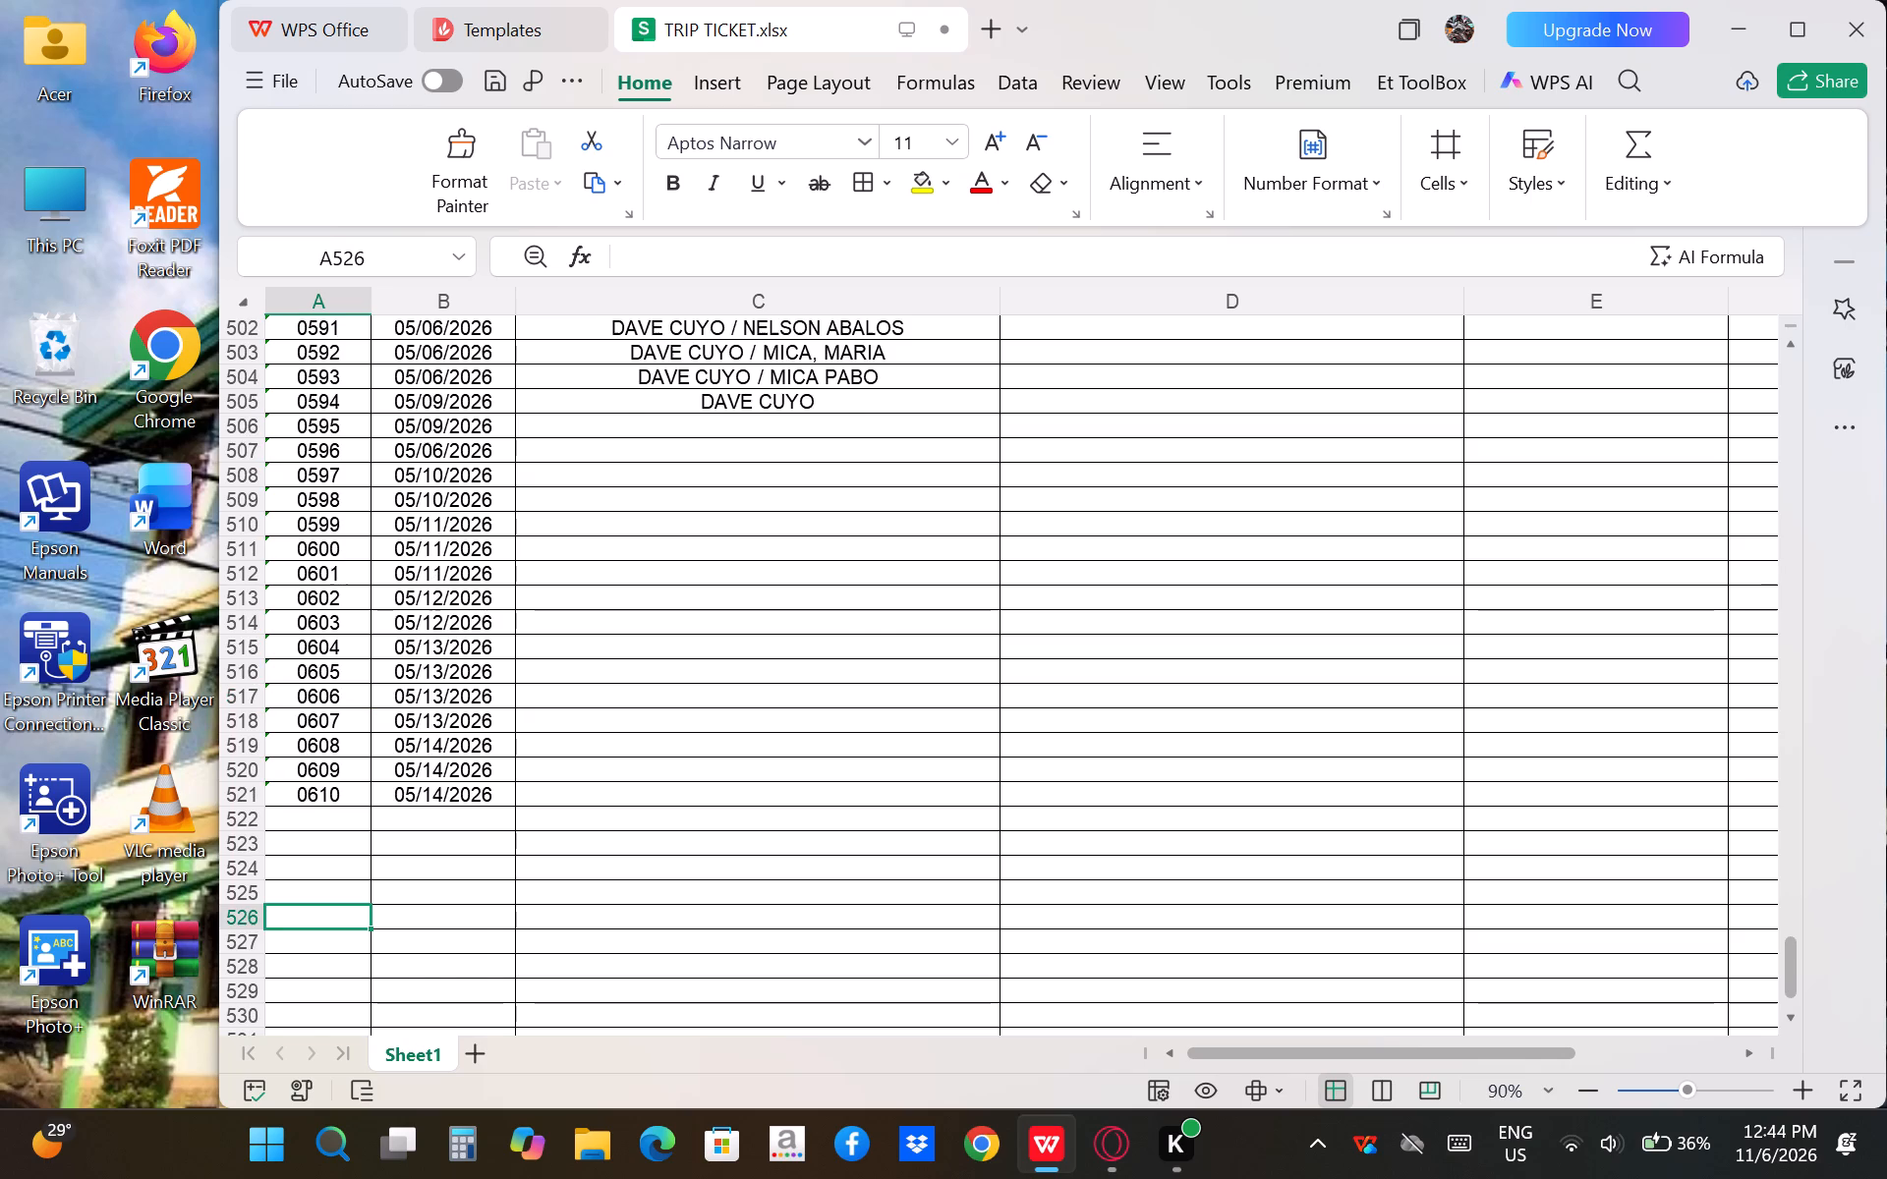
{"action": "scroll", "coordinate": [955, 643], "scroll_direction": "up", "scroll_amount": 4}
{"action": "scroll", "coordinate": [702, 769], "scroll_direction": "down", "scroll_amount": 2}
{"action": "left_click", "coordinate": [708, 570]}
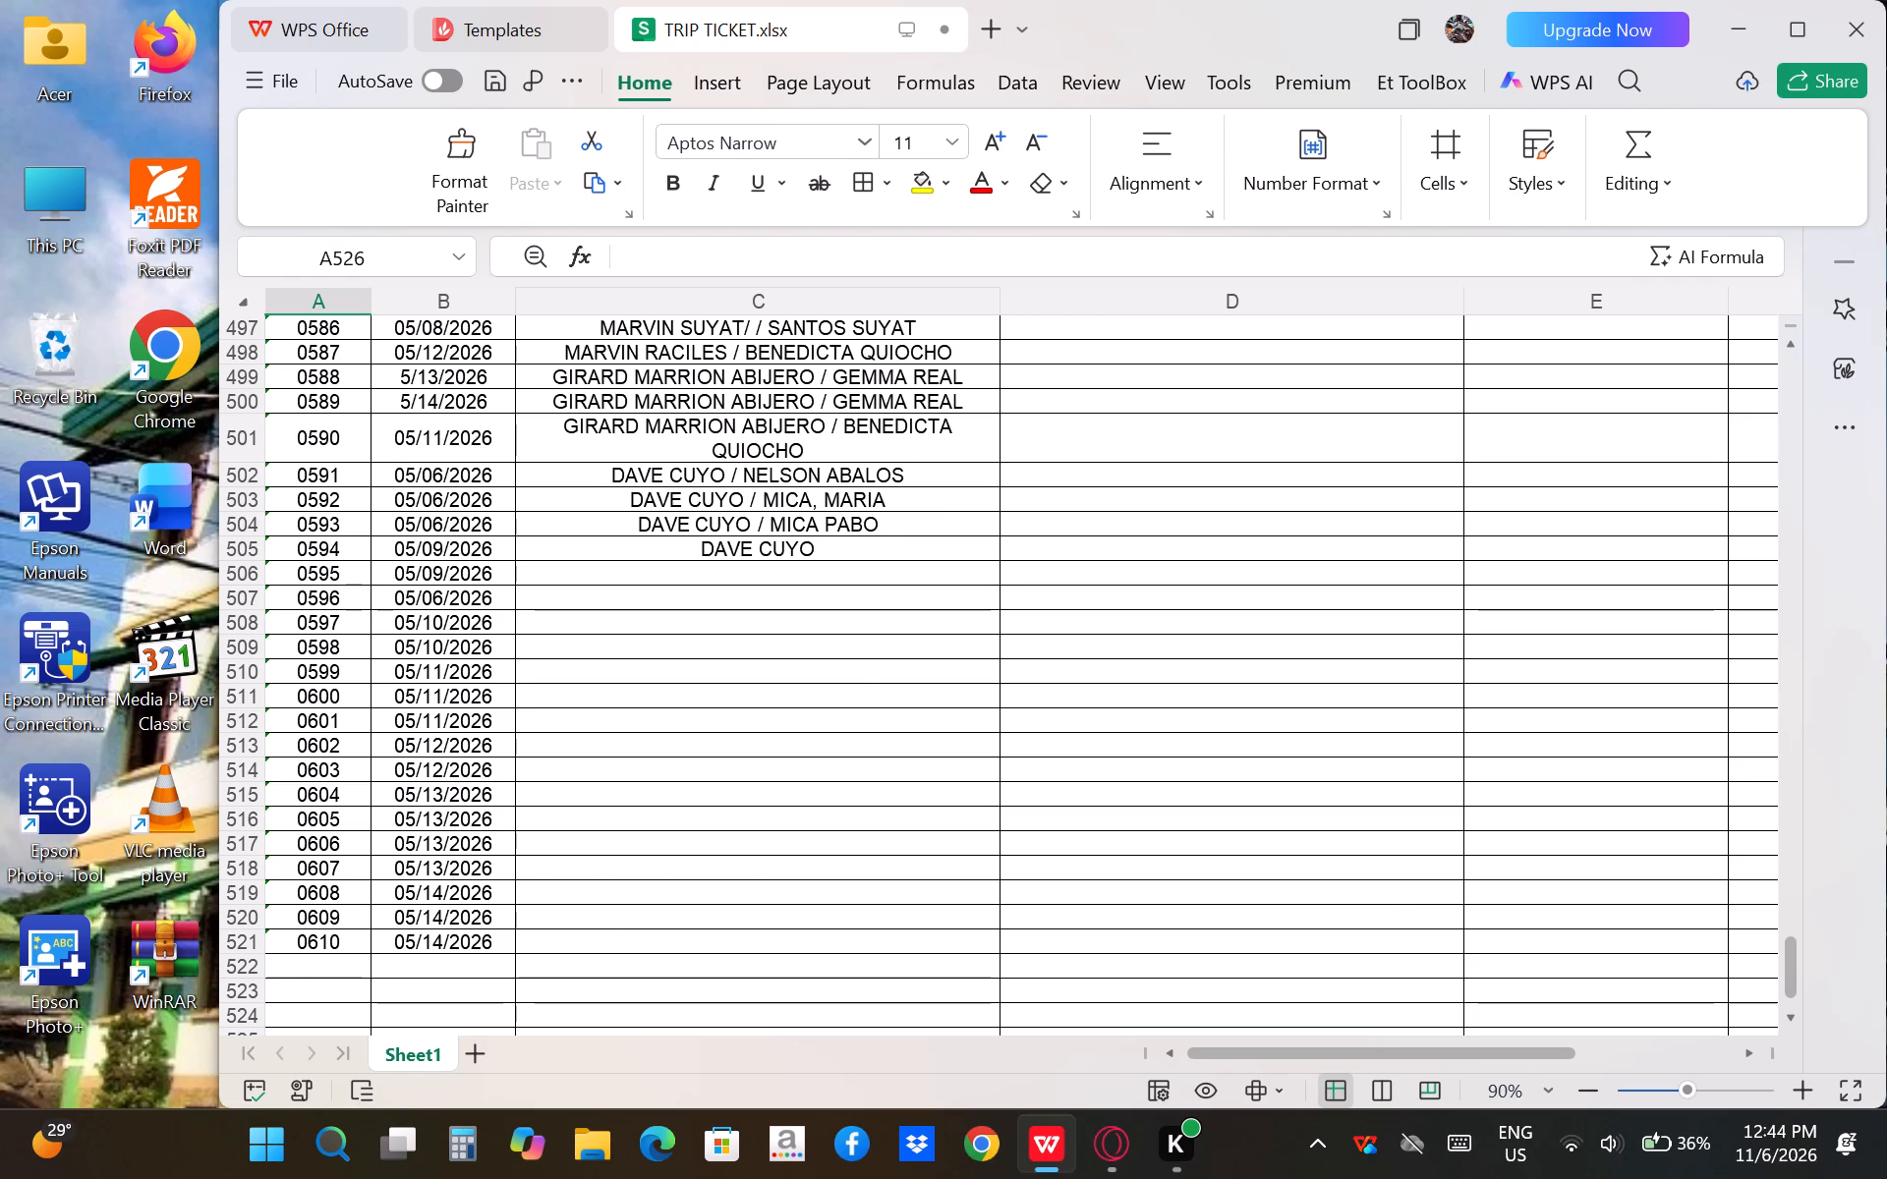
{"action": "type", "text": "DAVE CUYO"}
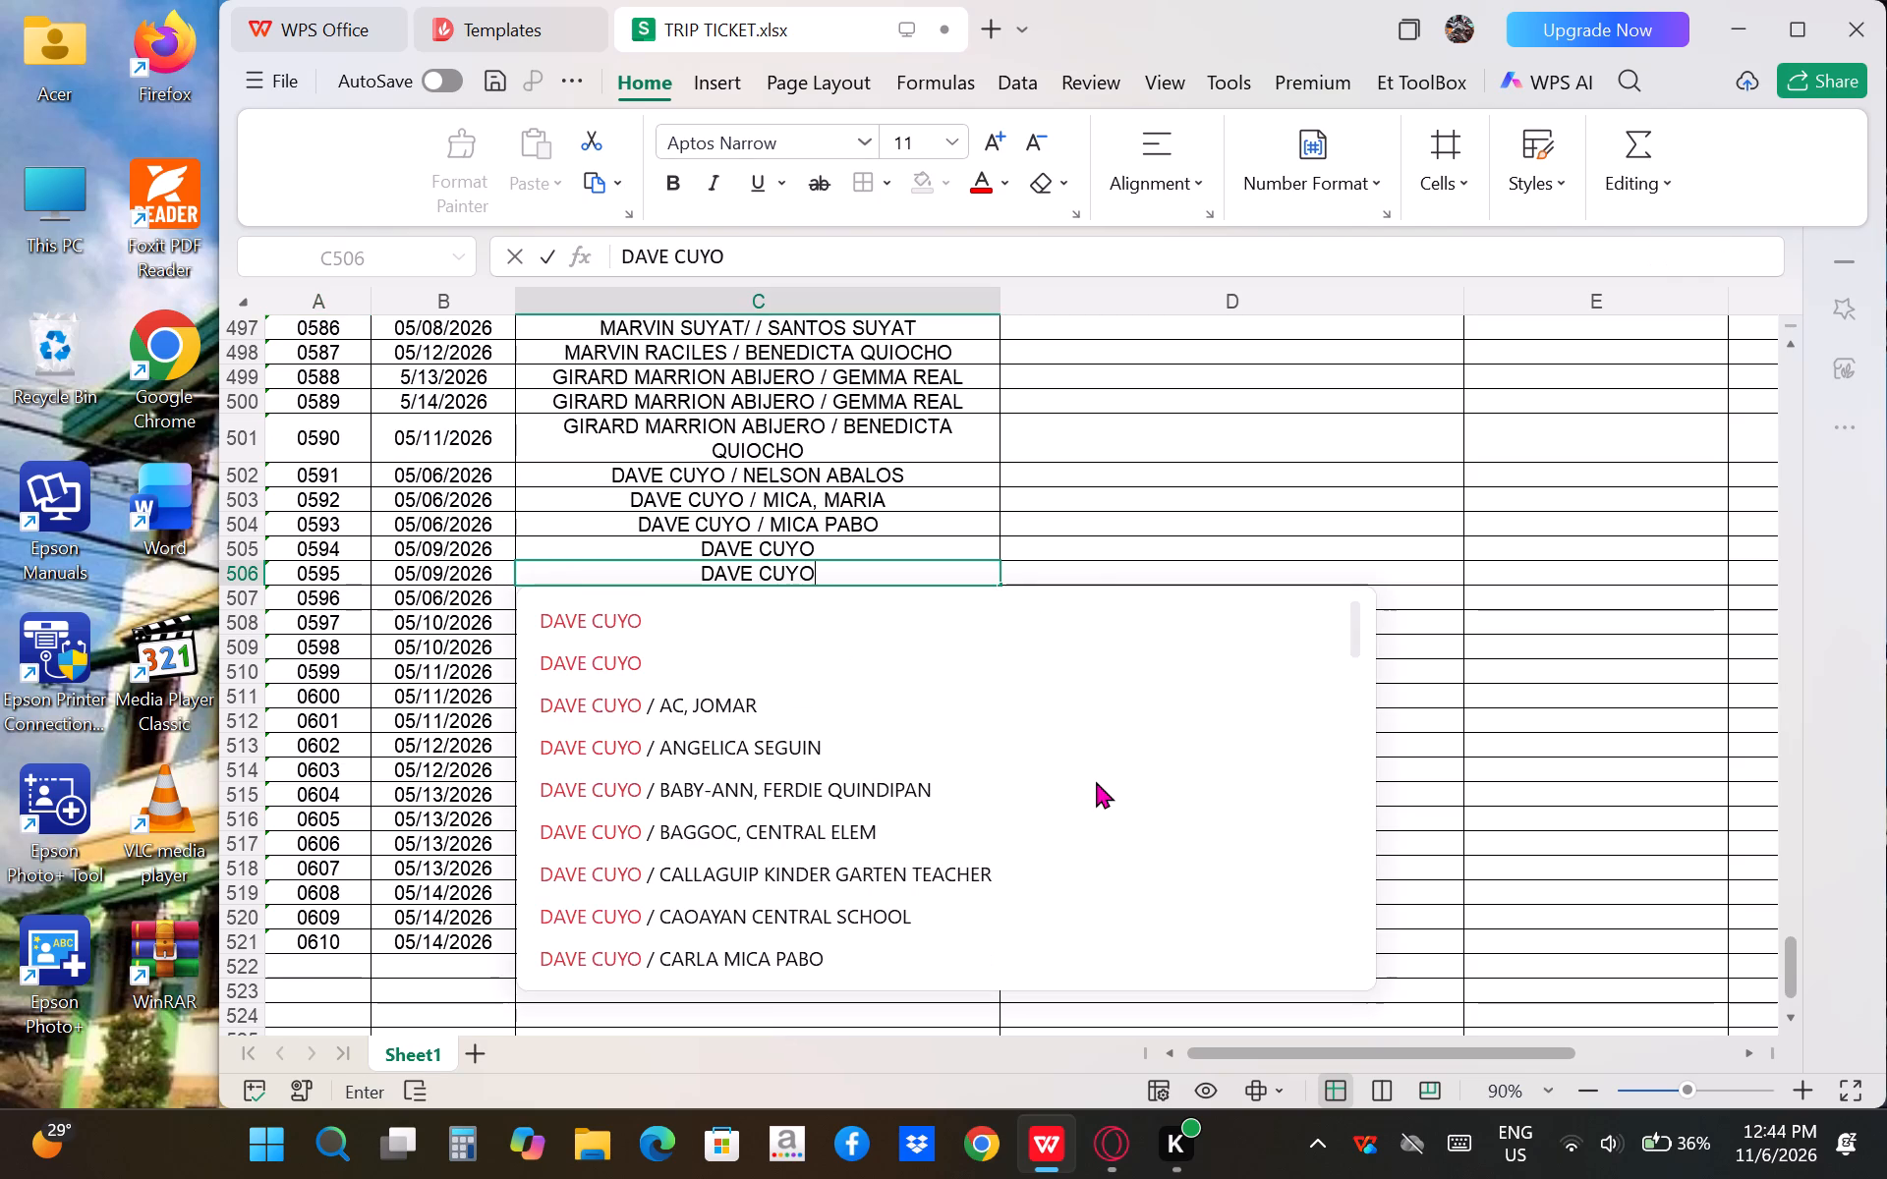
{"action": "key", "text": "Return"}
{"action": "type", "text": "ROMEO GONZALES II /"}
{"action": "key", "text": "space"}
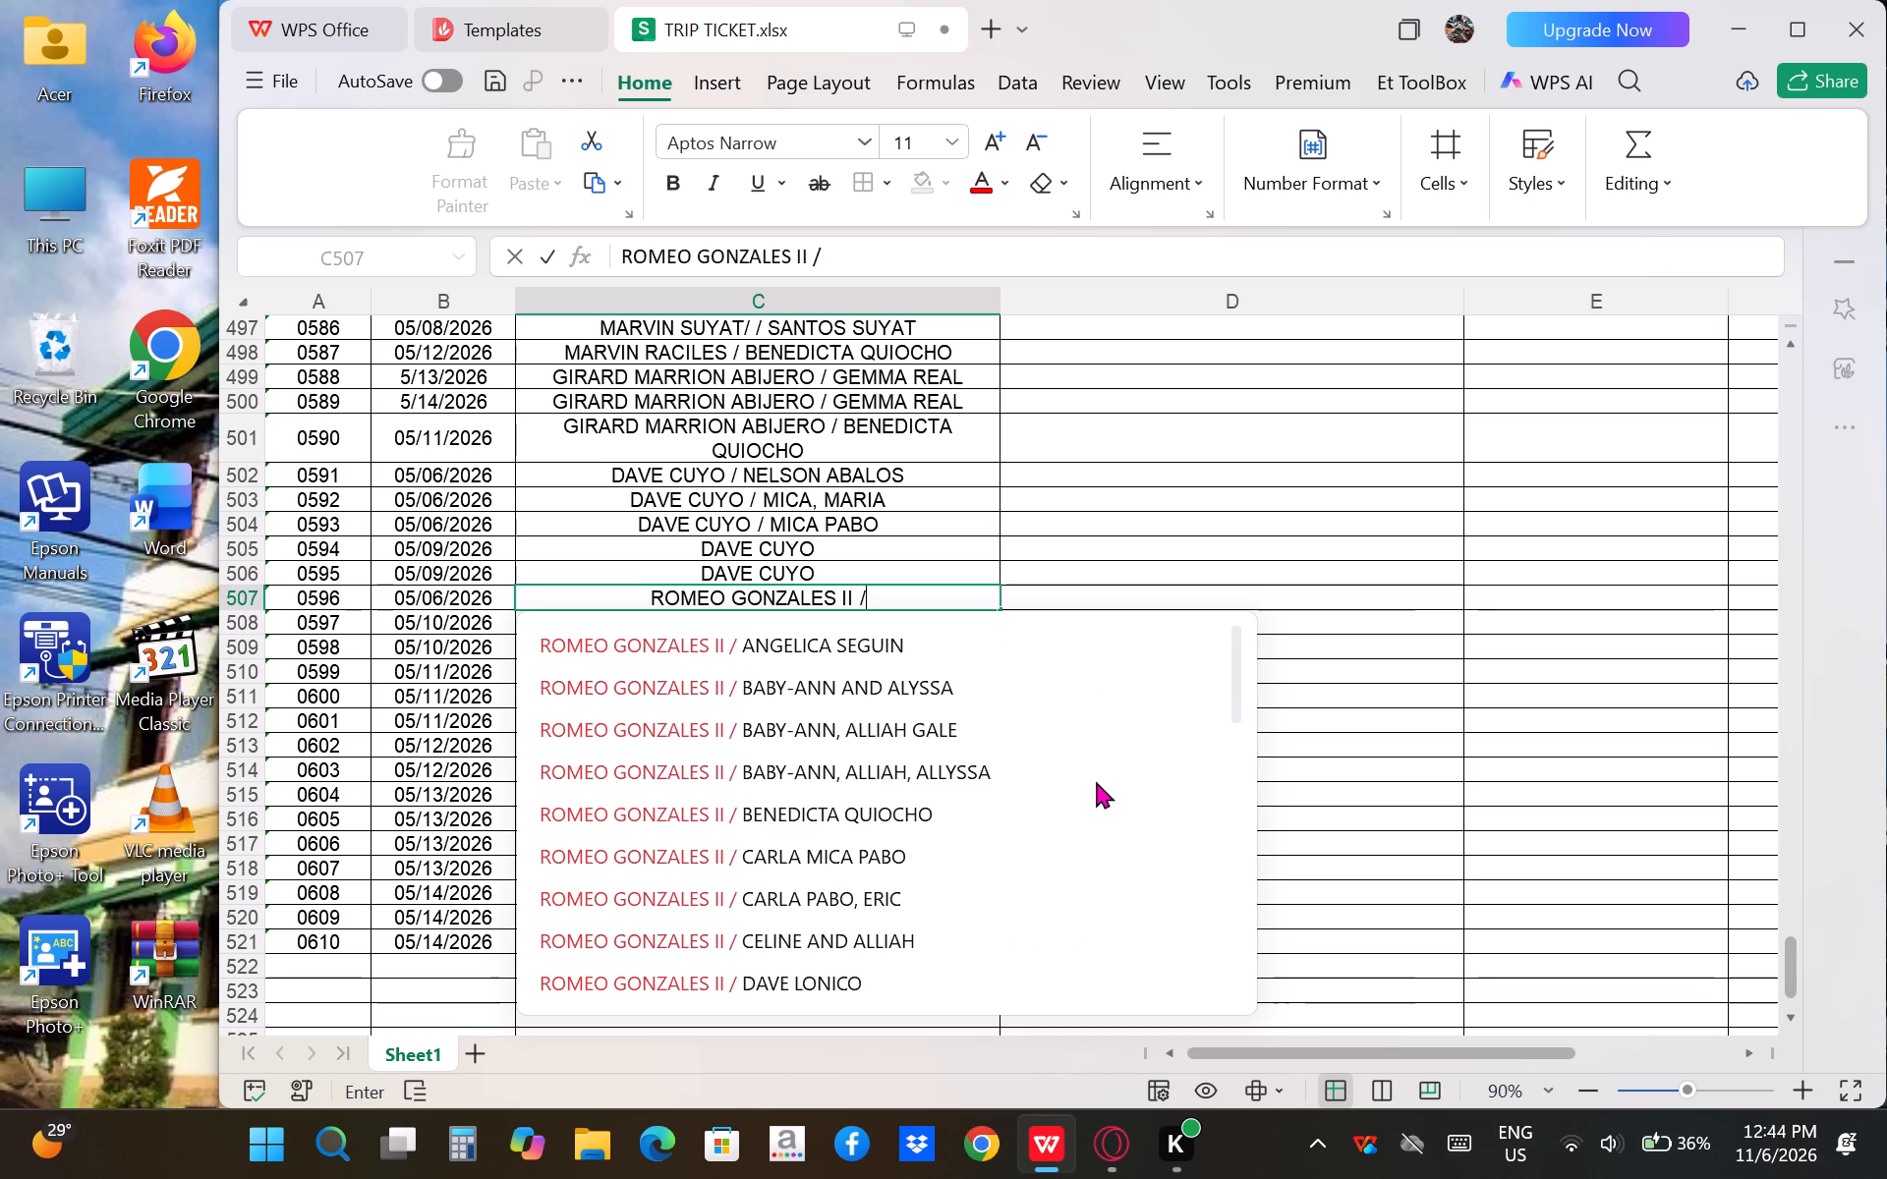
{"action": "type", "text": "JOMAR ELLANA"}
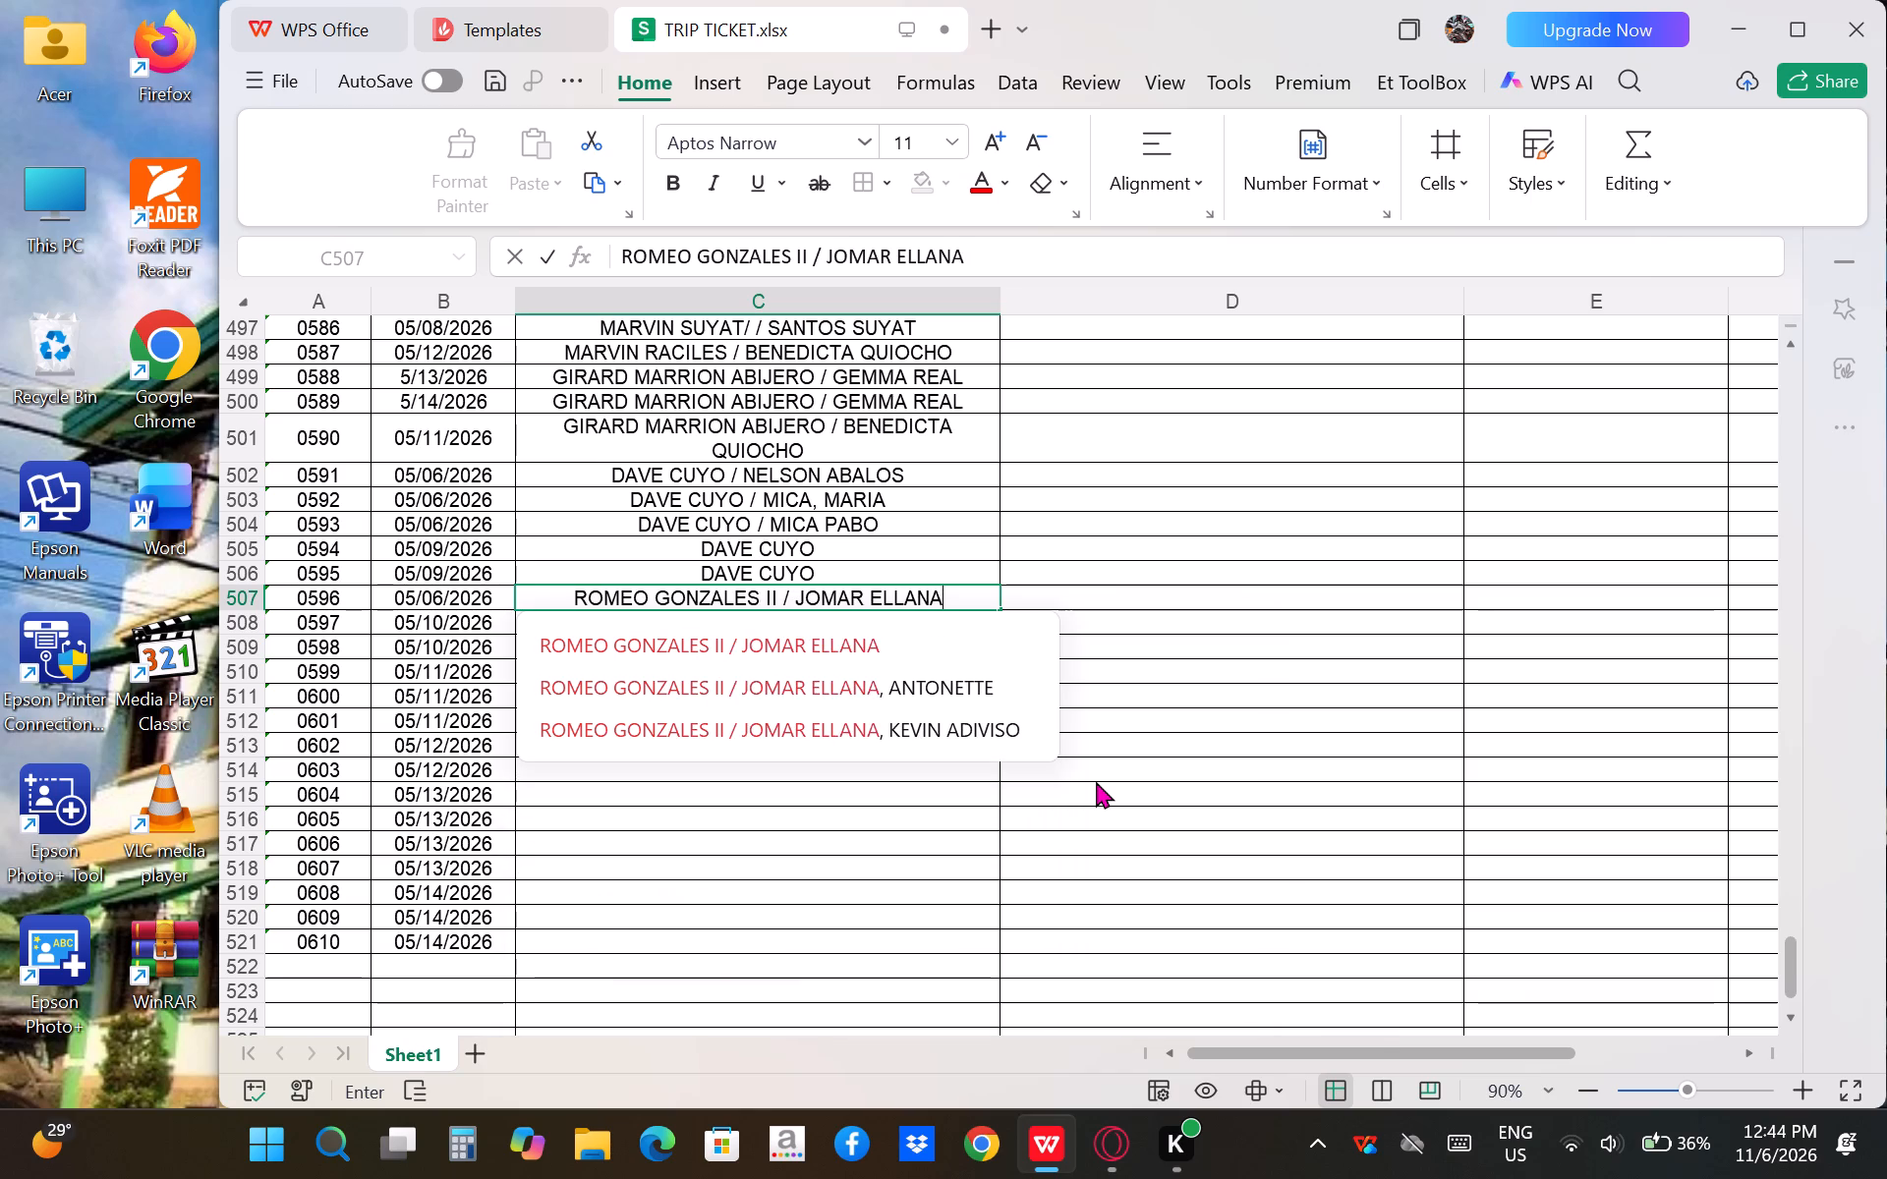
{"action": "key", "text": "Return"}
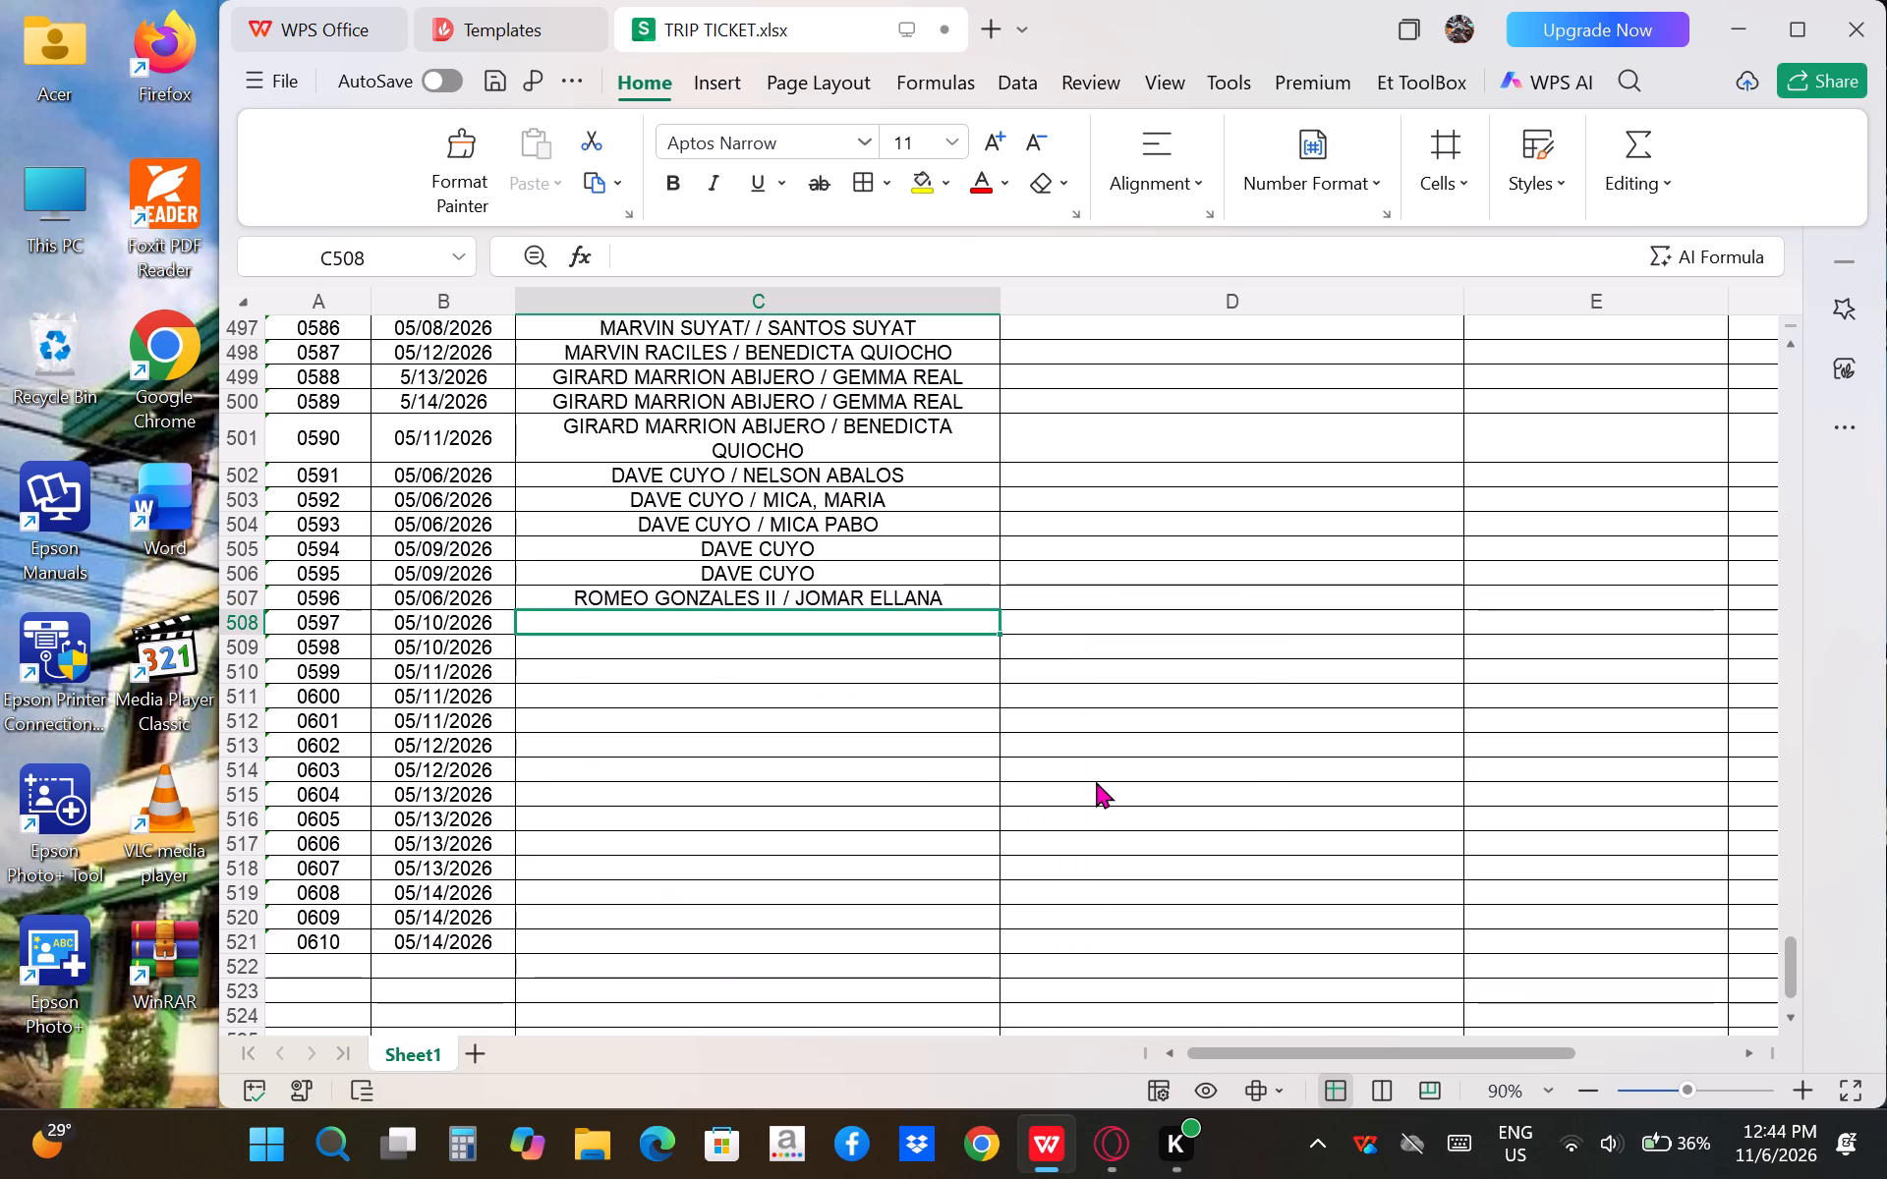
Enter PNP PERSONNEL / and the passenger's name in C508, and the same driver as C506 alone in C509.
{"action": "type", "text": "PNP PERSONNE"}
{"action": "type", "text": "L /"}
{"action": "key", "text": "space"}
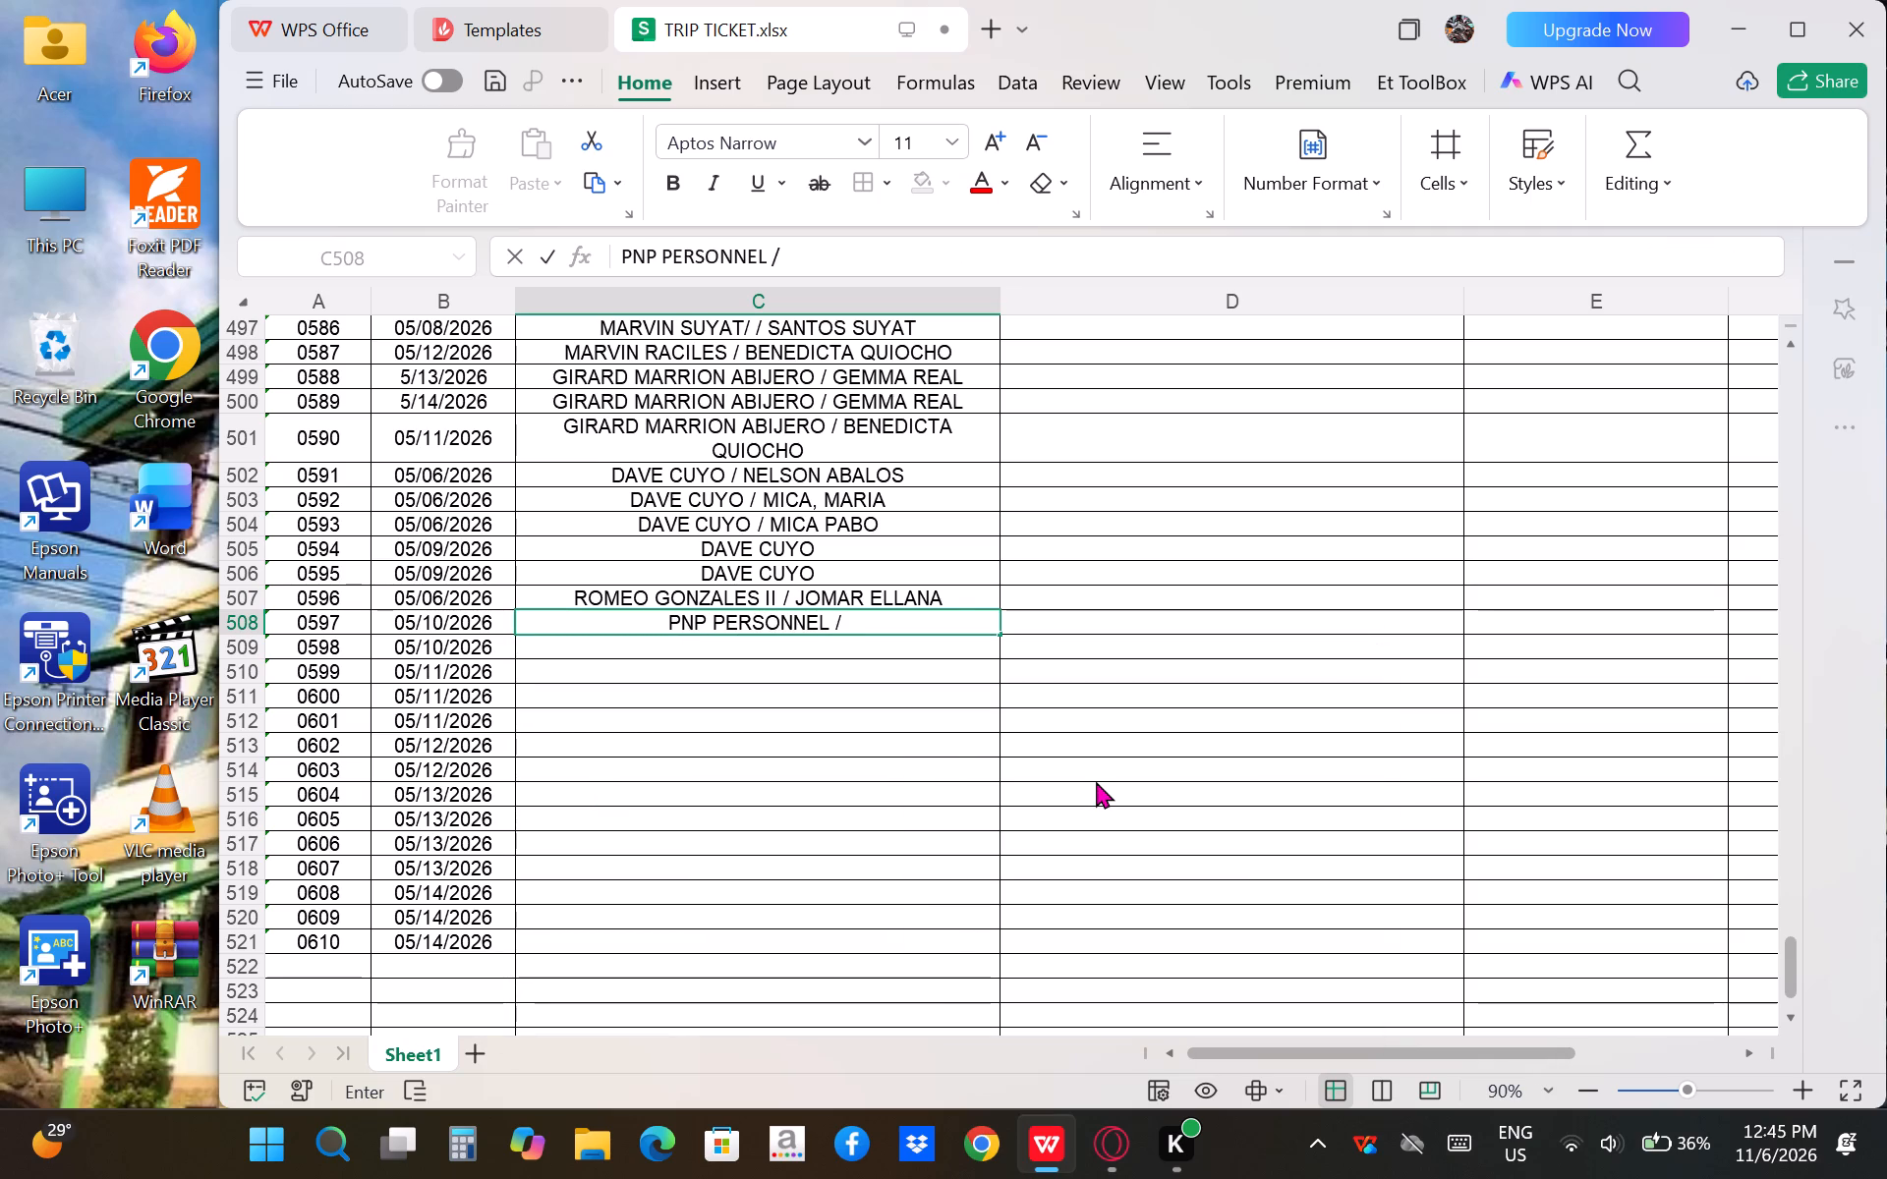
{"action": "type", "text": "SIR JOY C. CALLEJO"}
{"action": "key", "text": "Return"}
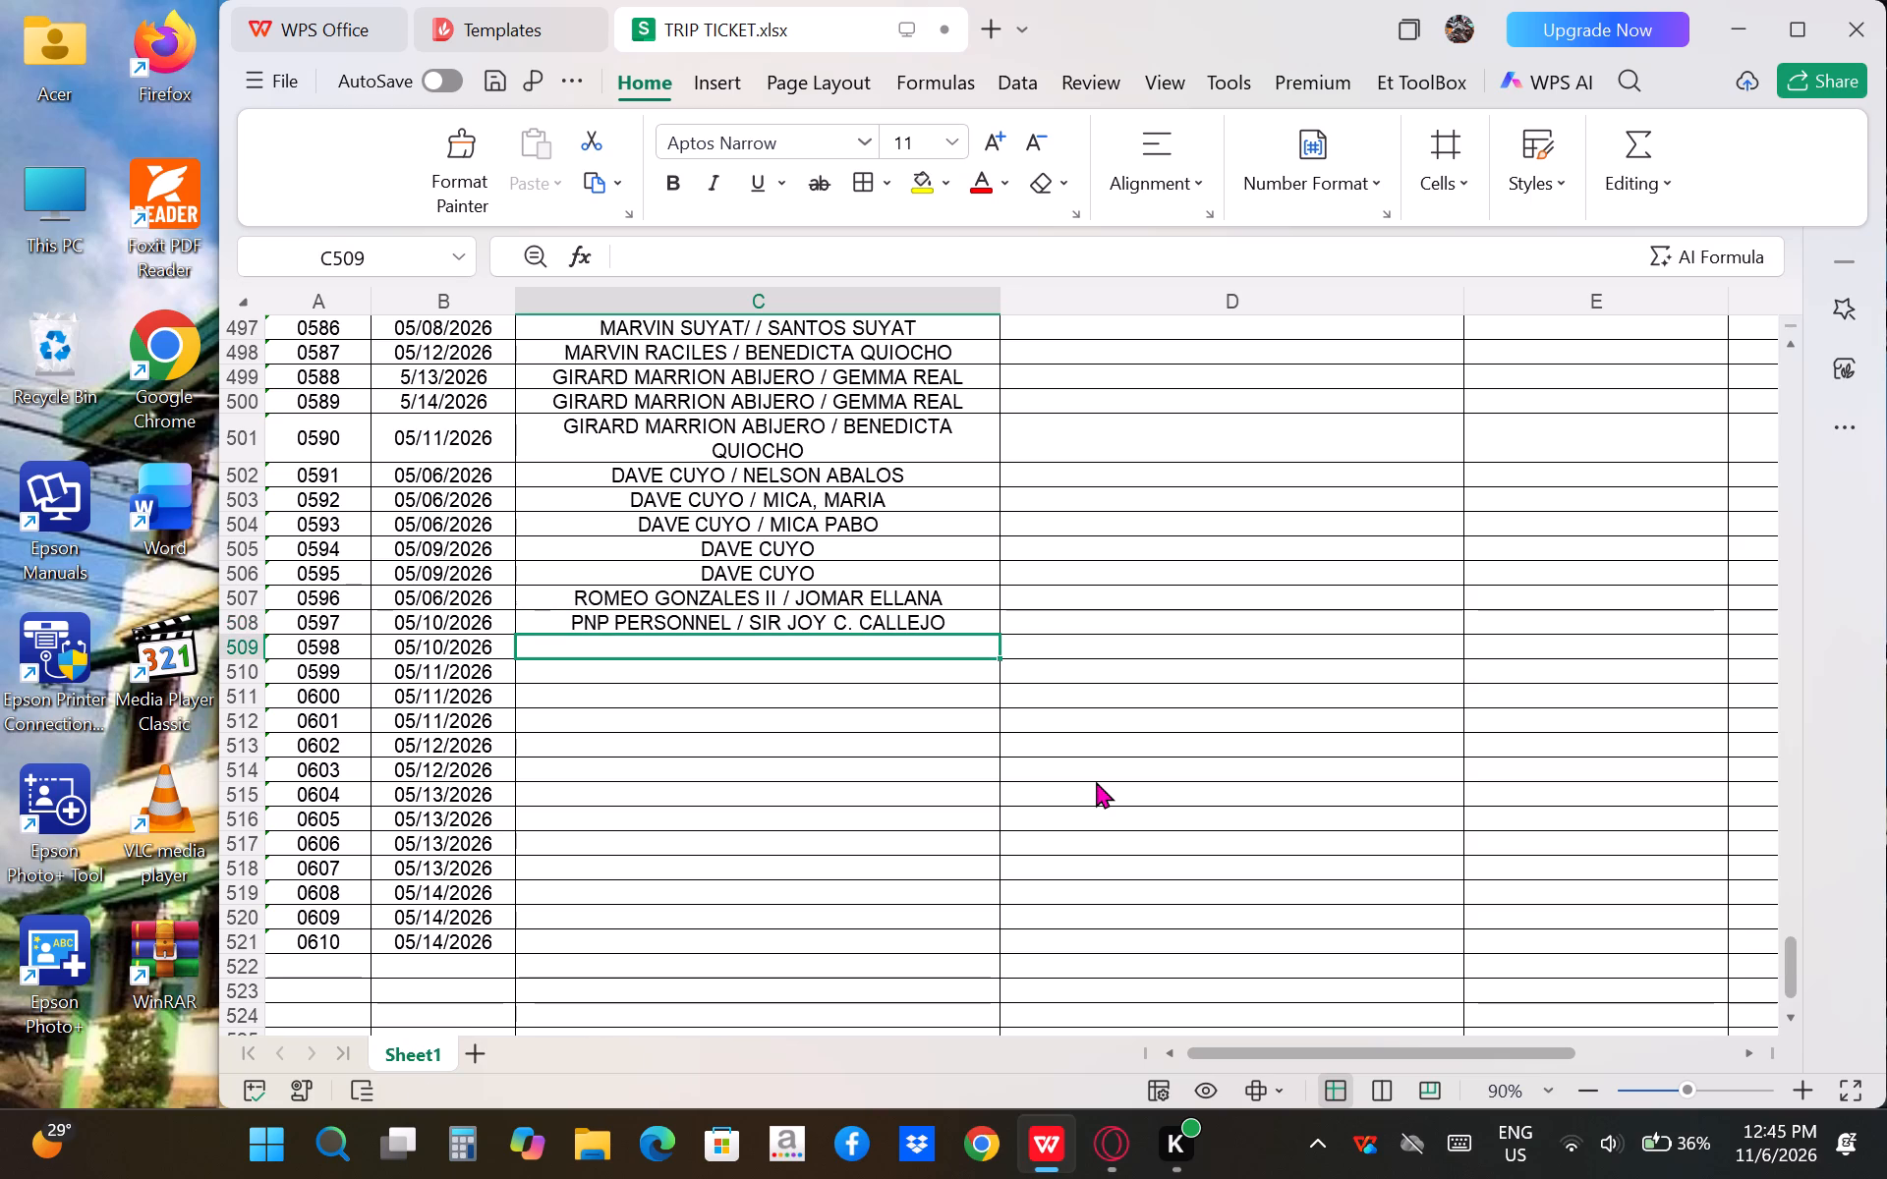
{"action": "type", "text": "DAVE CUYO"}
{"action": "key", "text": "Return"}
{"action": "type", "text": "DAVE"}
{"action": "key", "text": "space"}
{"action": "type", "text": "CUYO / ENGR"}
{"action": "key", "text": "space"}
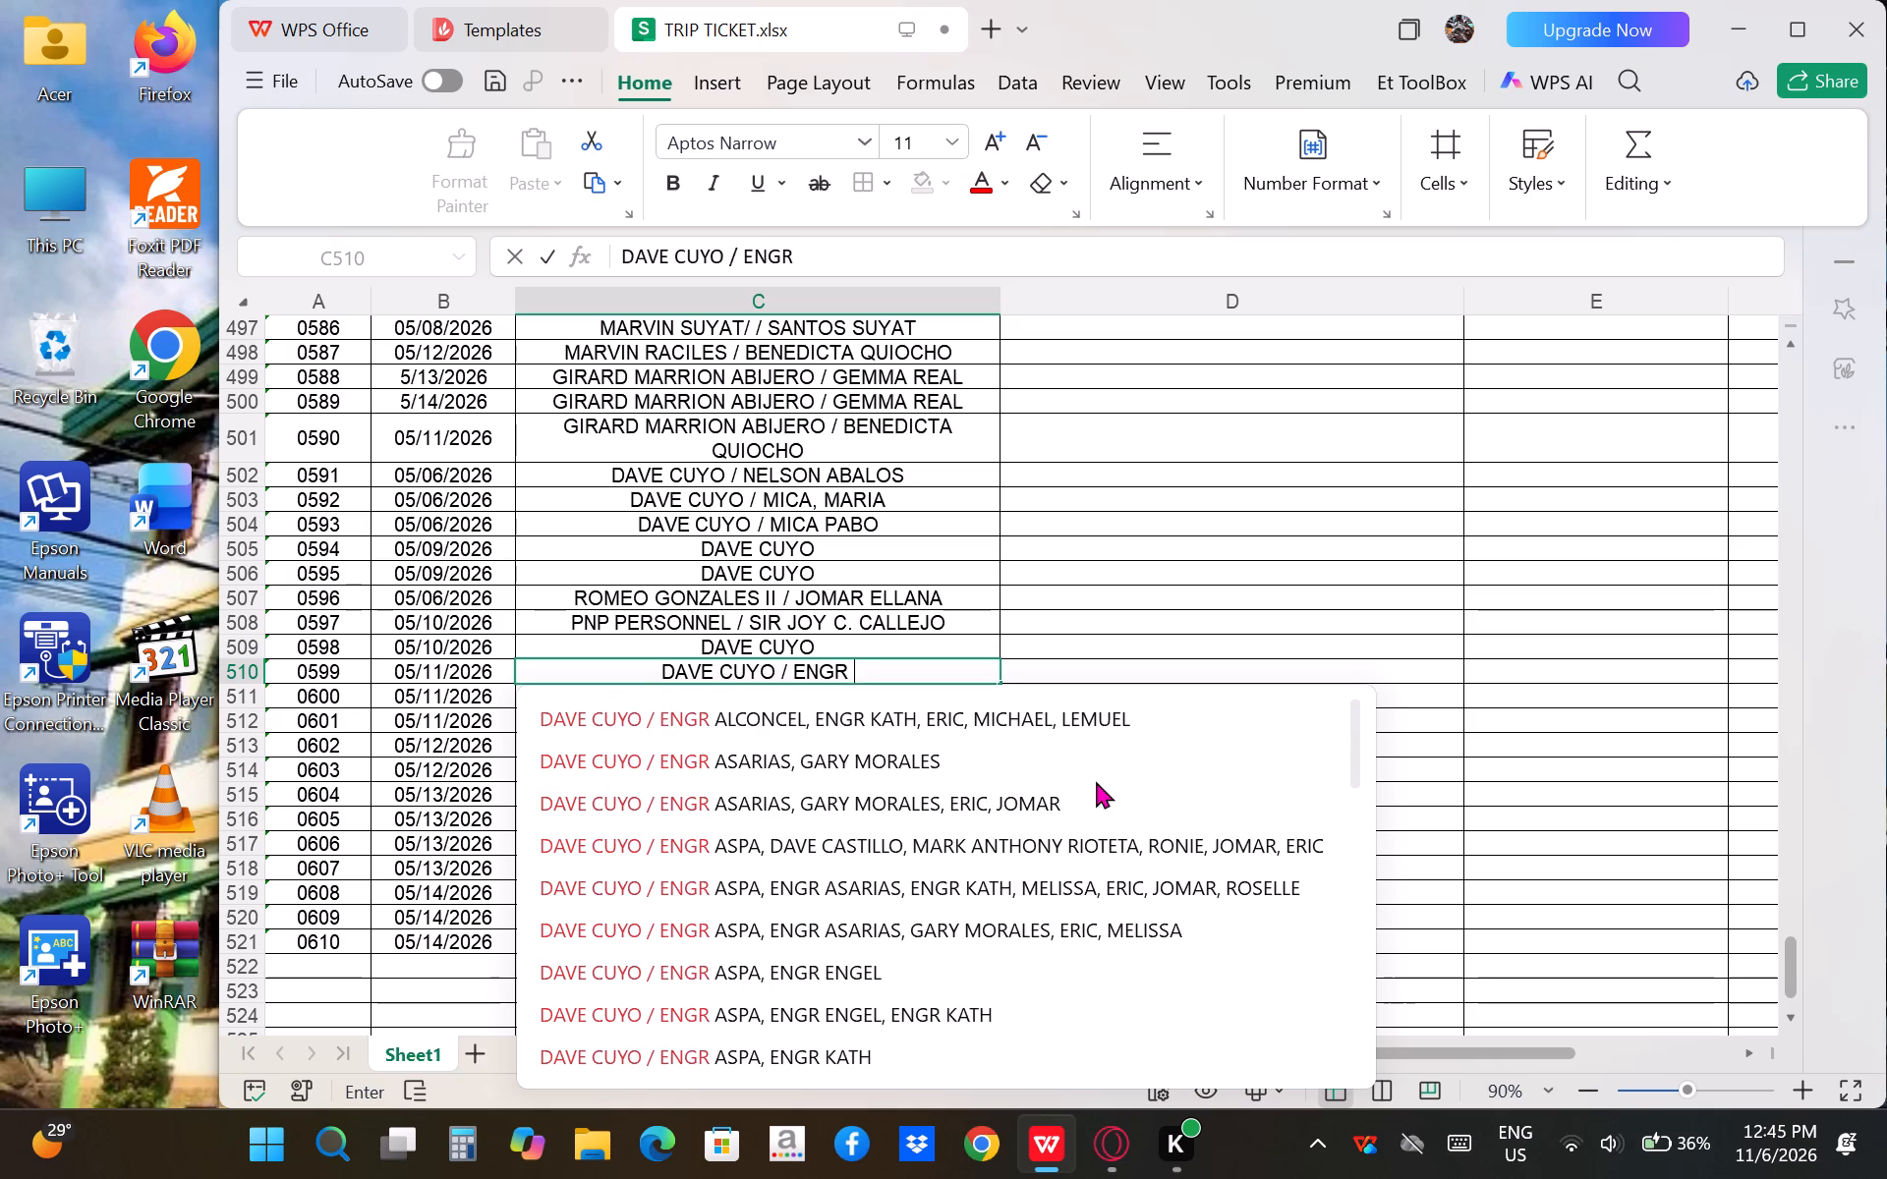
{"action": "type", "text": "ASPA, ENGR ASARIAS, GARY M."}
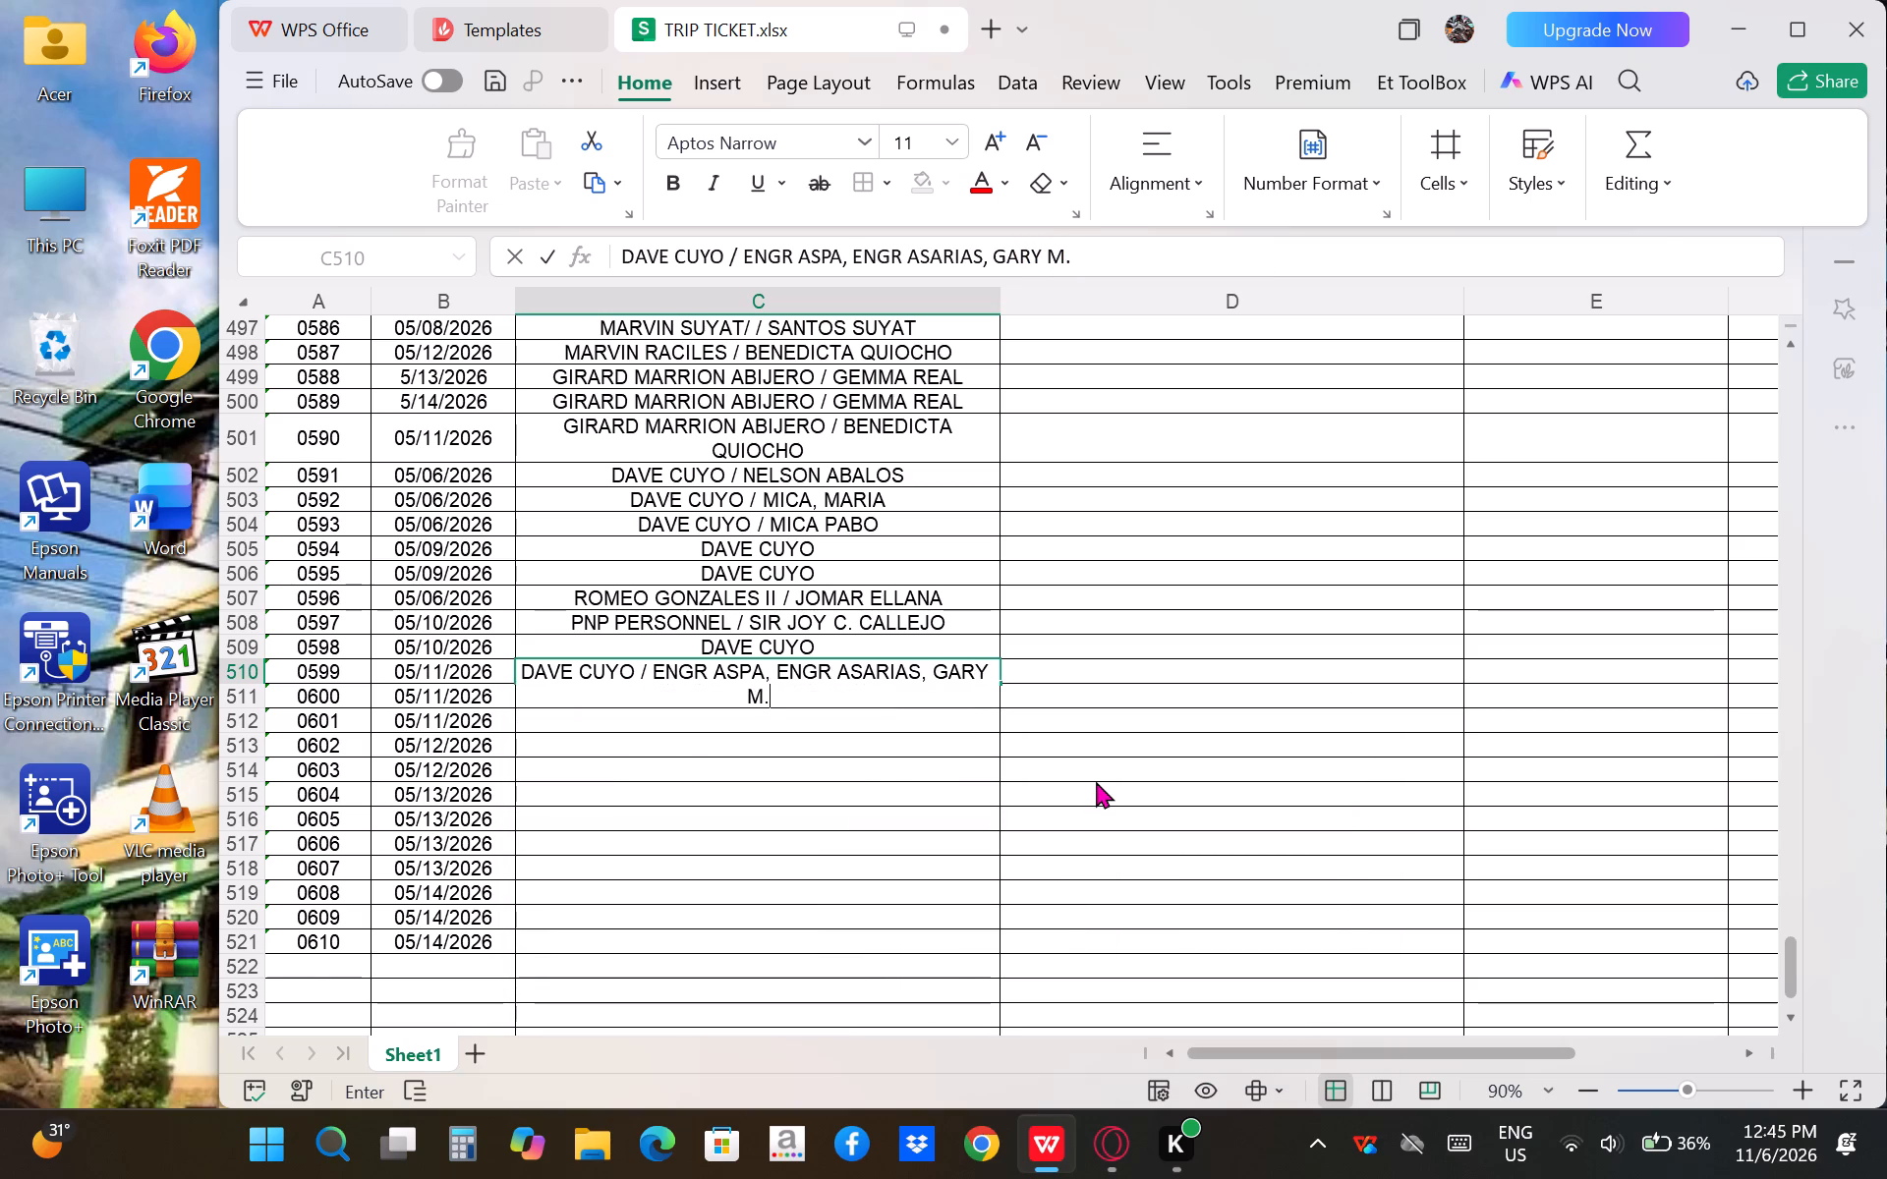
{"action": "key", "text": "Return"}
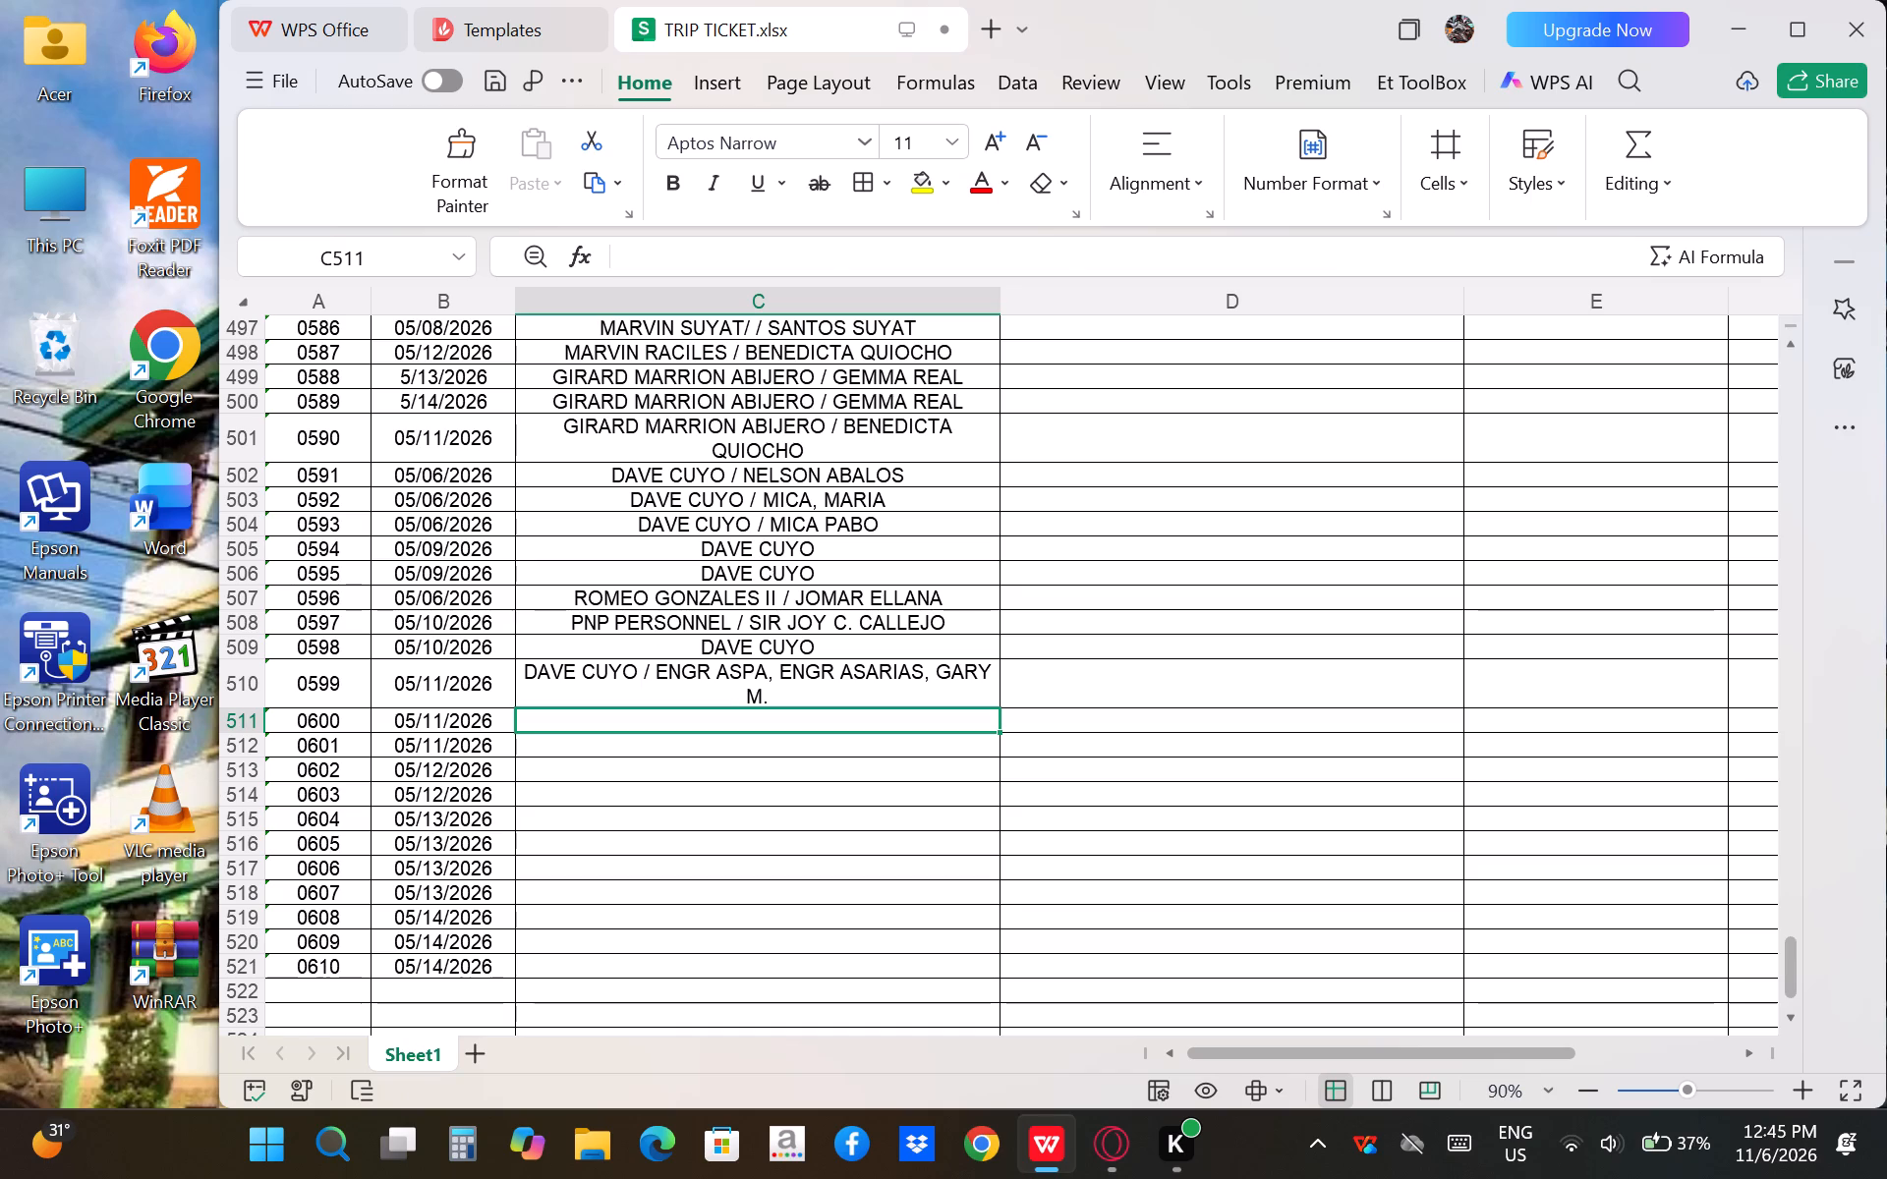
Expand the third passenger's abbreviated surname in C510 to MORALES.
{"action": "double_click", "coordinate": [791, 703]}
{"action": "key", "text": "BackSpace"}
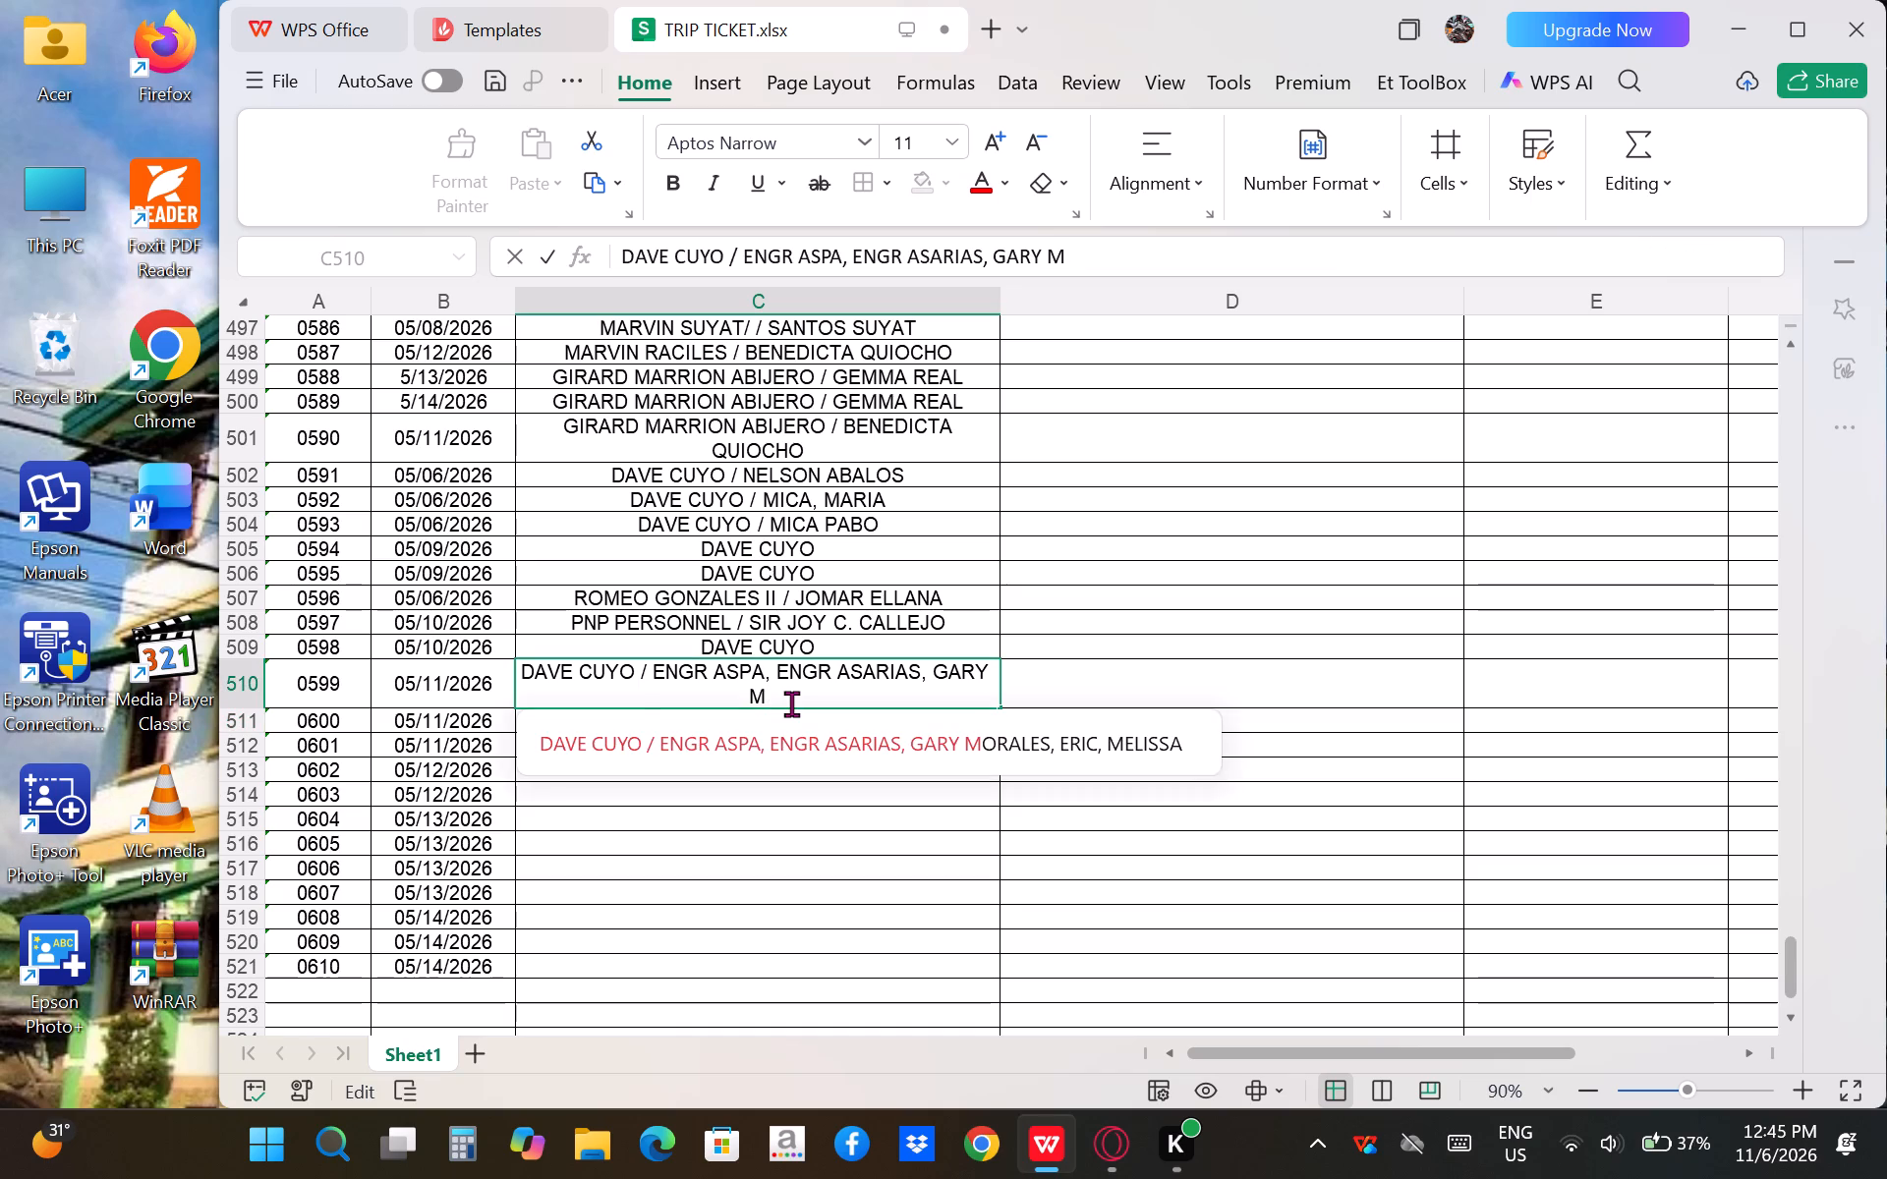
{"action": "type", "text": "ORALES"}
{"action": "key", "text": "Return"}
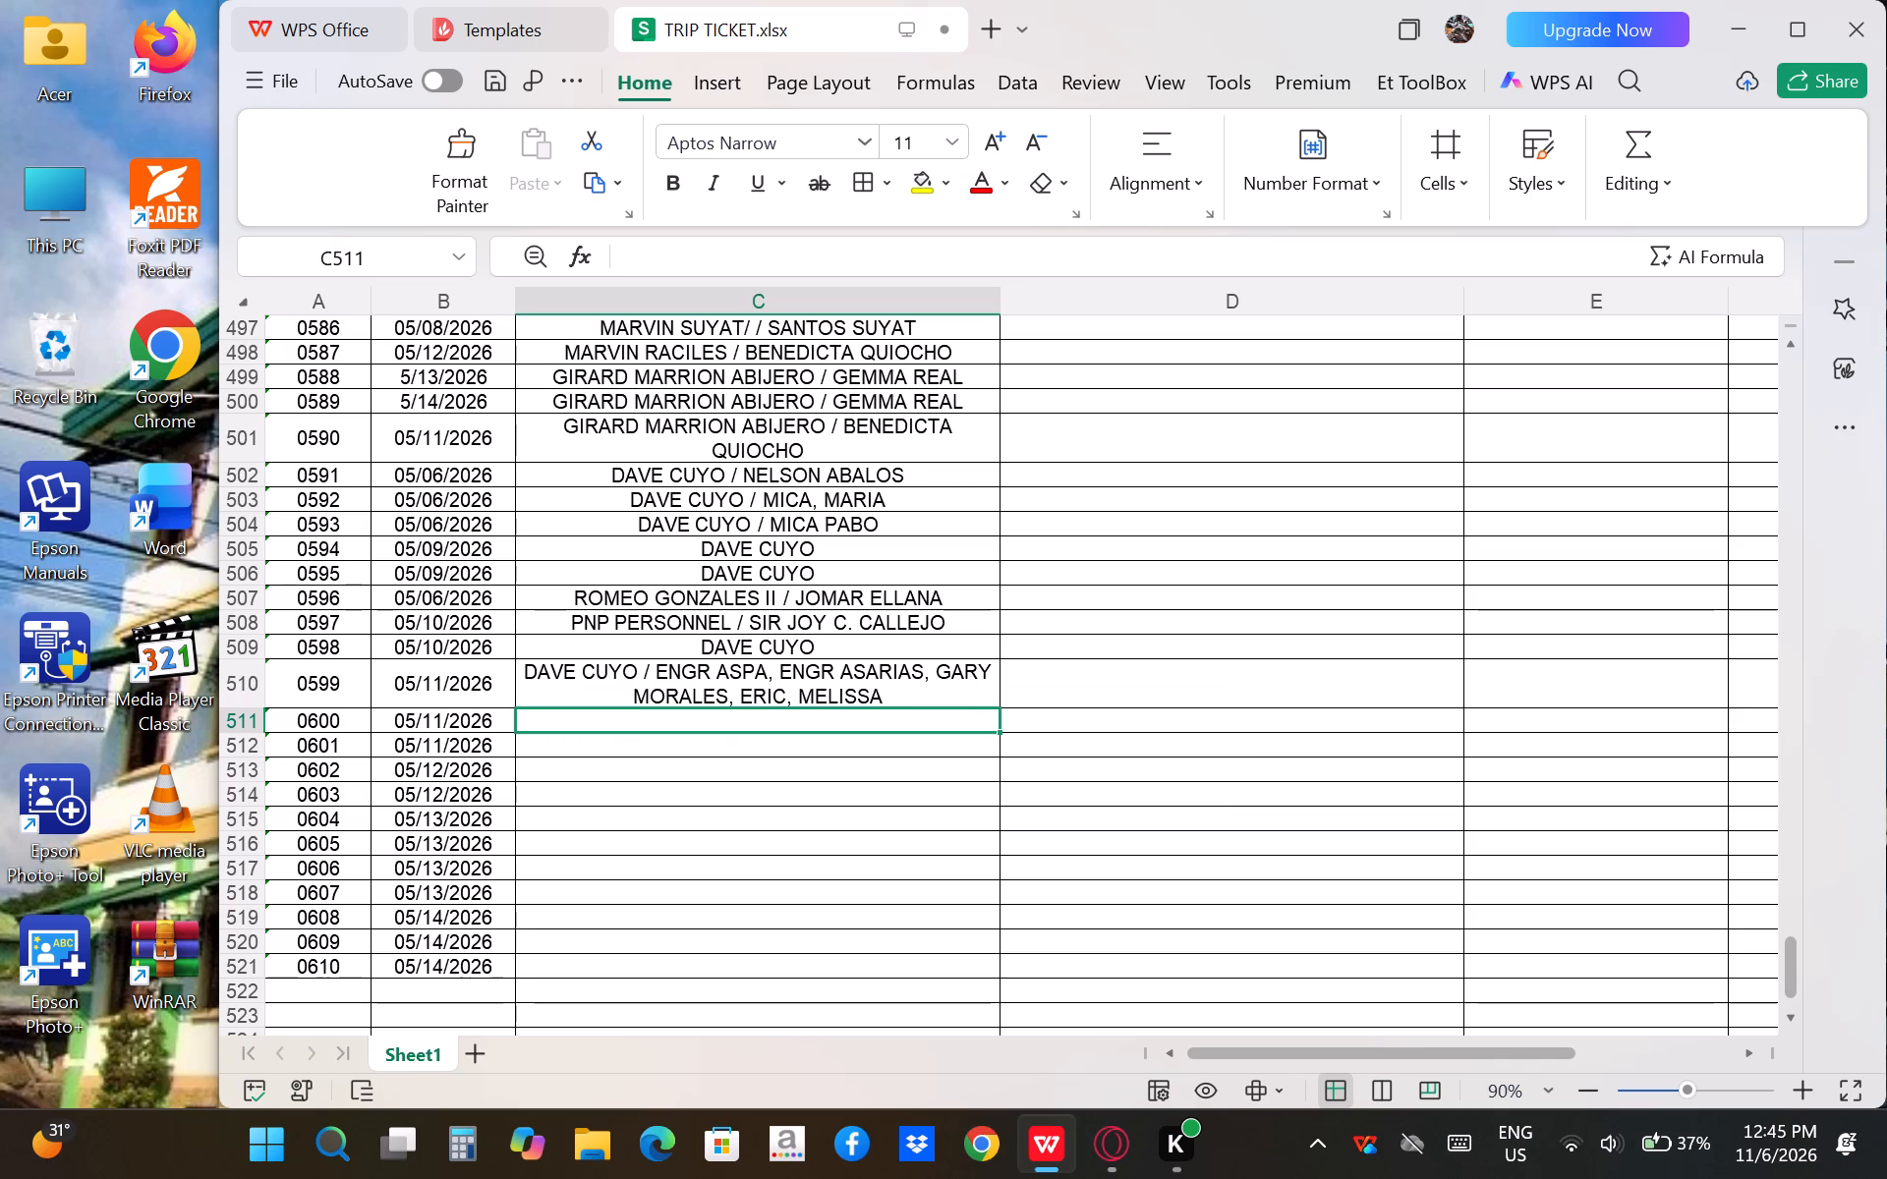
Remove ERIC and MELISSA from the end of the passenger list in C510.
{"action": "left_click", "coordinate": [924, 689]}
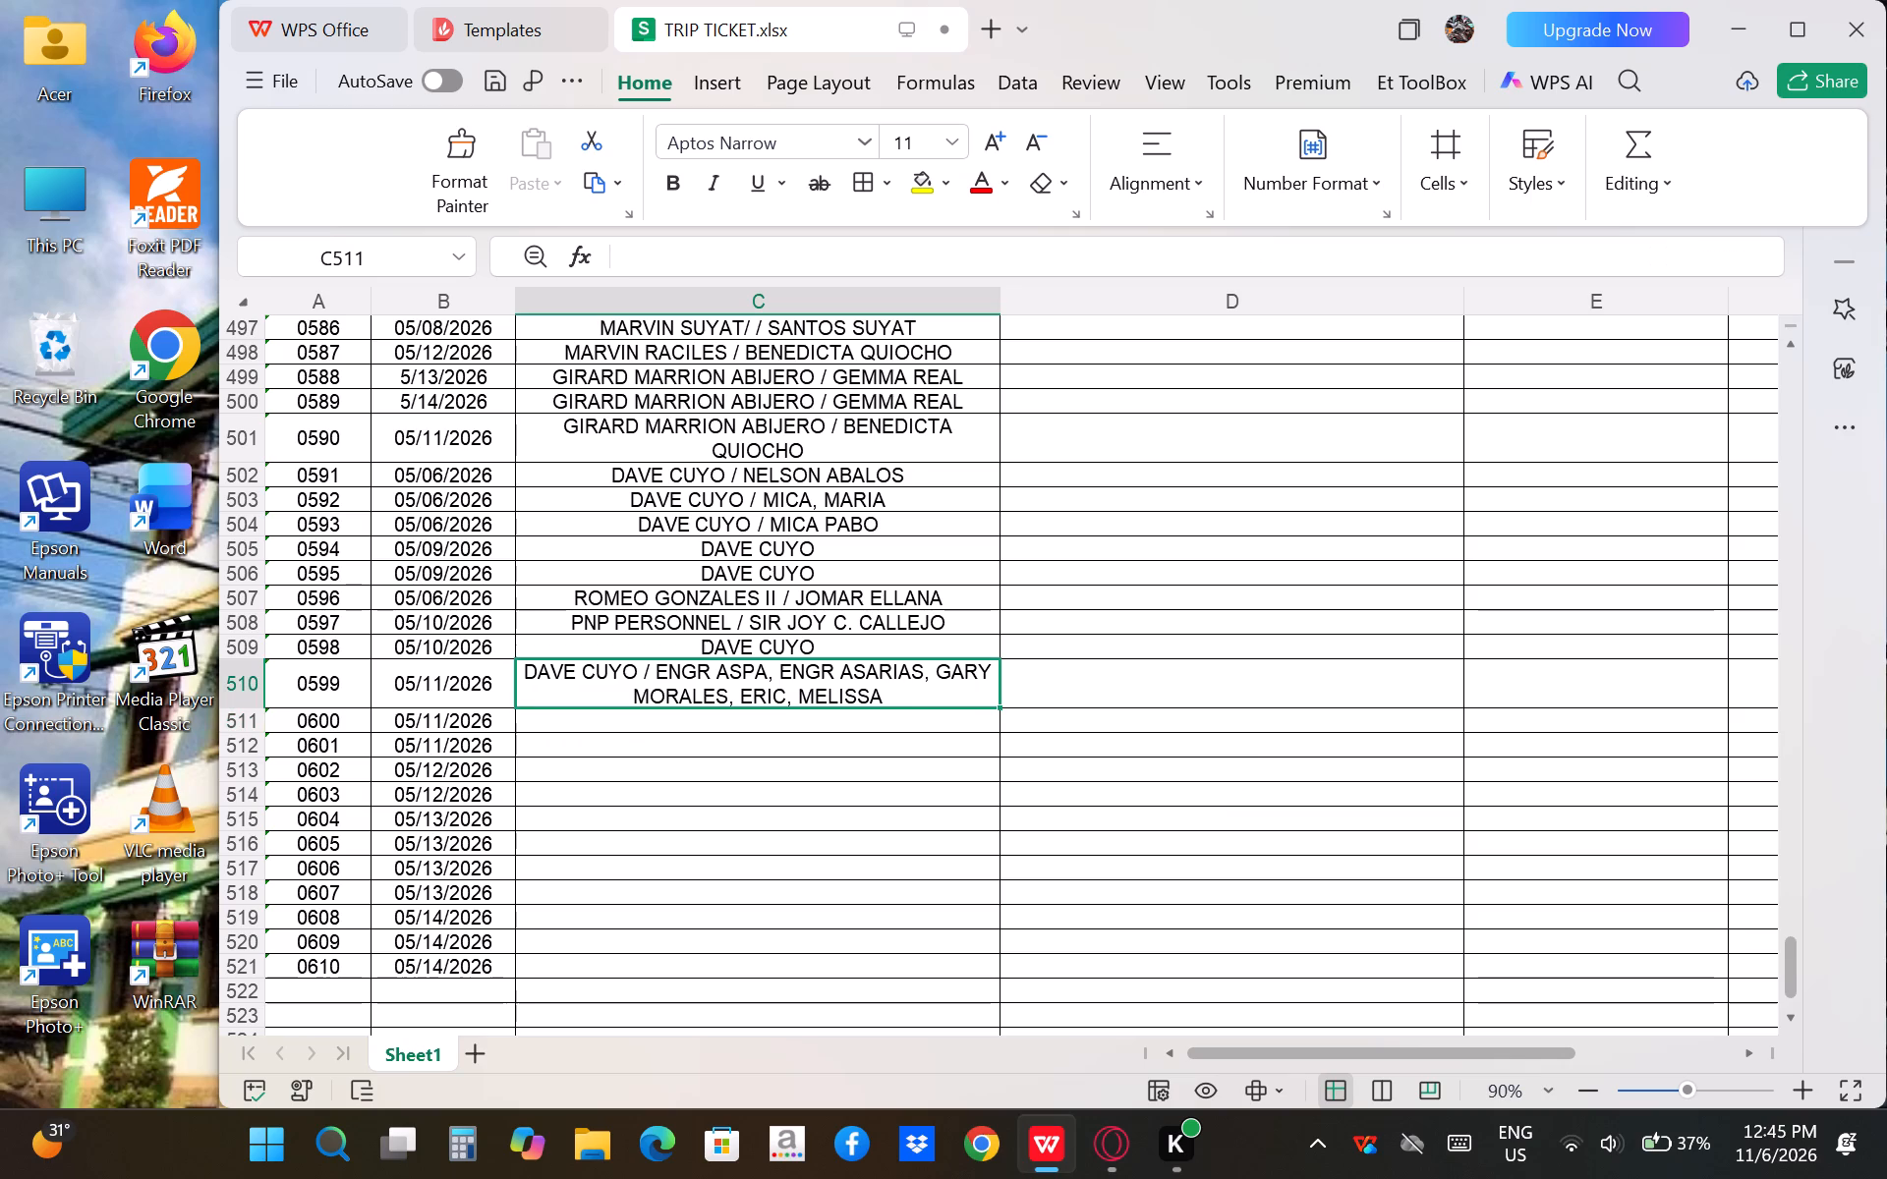
{"action": "double_click", "coordinate": [905, 699]}
{"action": "key", "text": "BackSpace"}
{"action": "key", "text": "BackSpace"}
{"action": "key", "text": "BackSpace"}
{"action": "key", "text": "BackSpace"}
{"action": "key", "text": "BackSpace"}
{"action": "key", "text": "BackSpace"}
{"action": "key", "text": "BackSpace"}
{"action": "key", "text": "BackSpace"}
{"action": "key", "text": "BackSpace"}
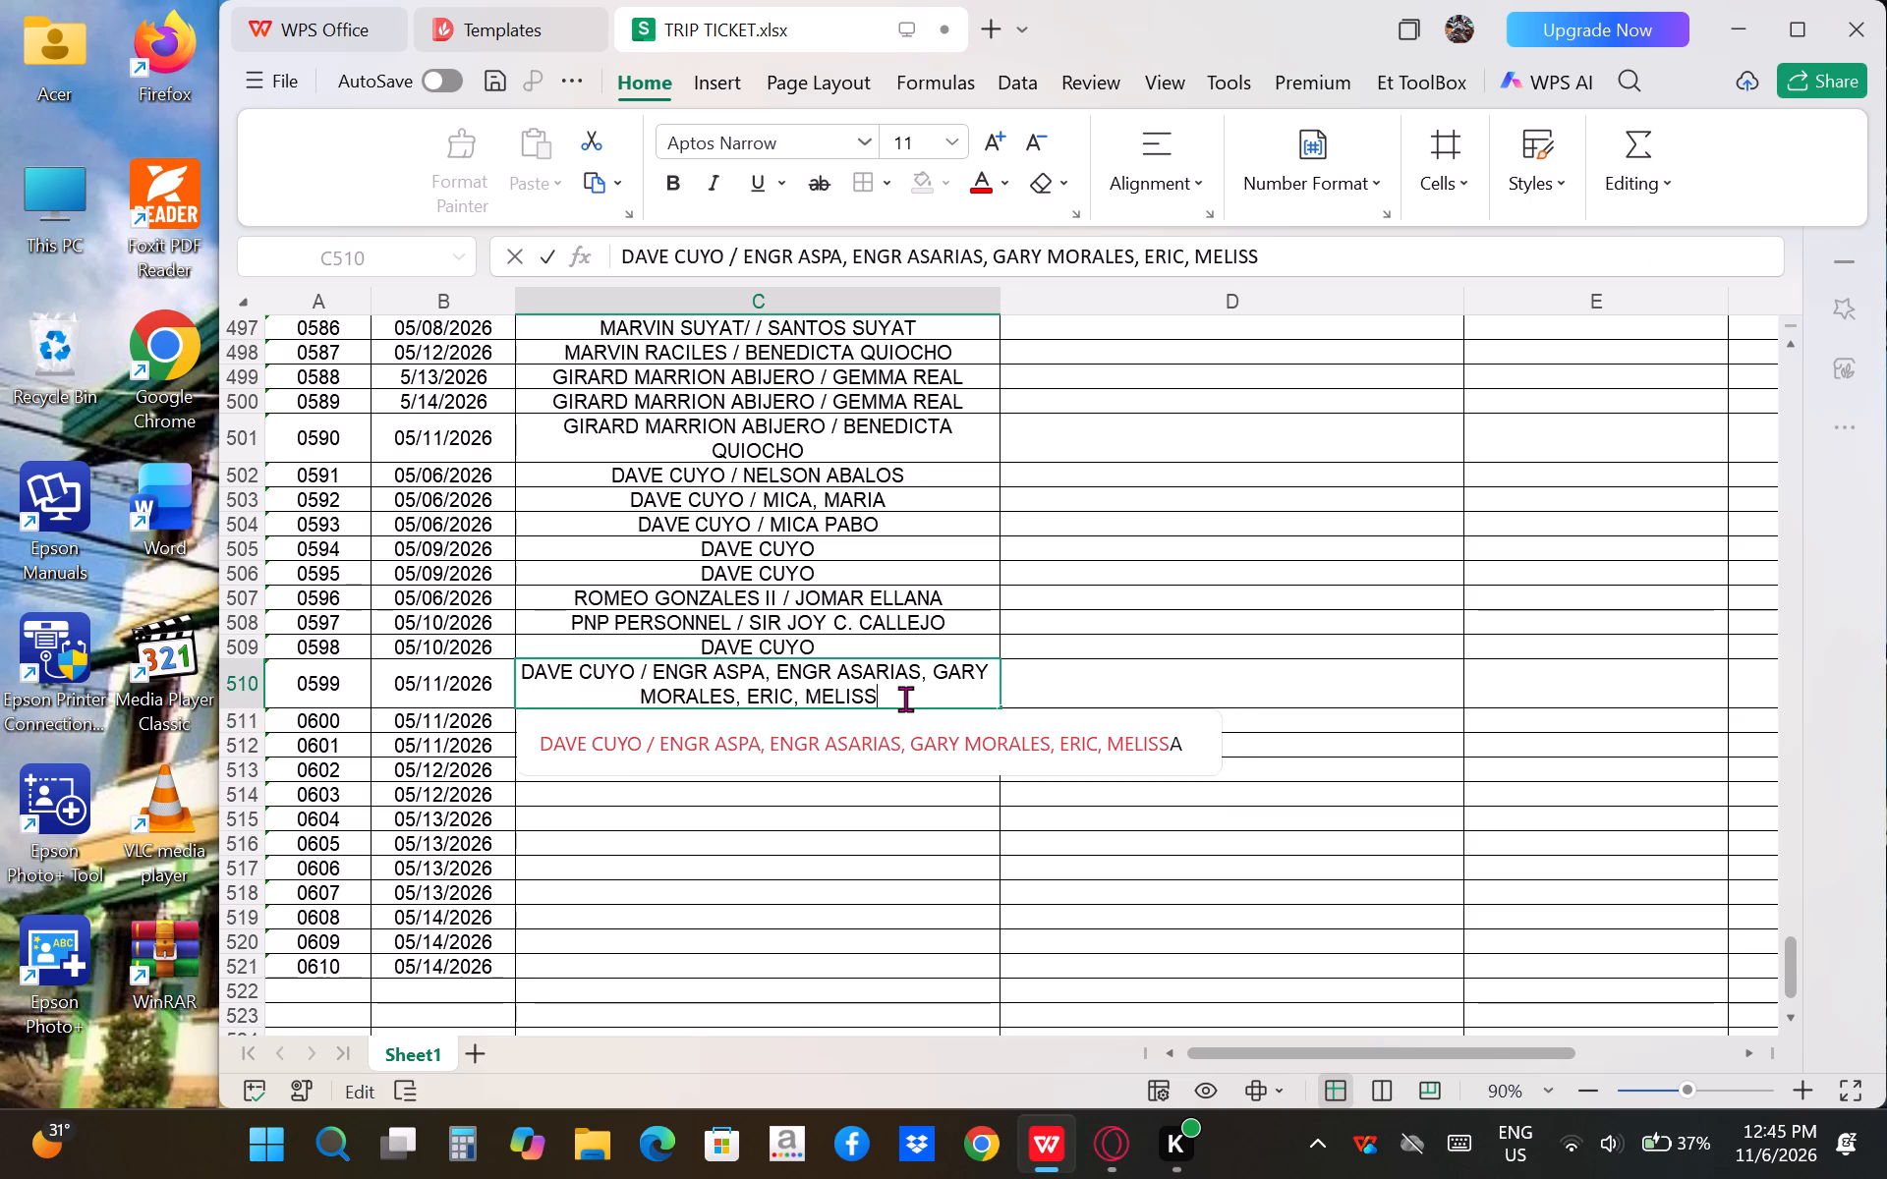
{"action": "key", "text": "BackSpace"}
{"action": "key", "text": "BackSpace"}
{"action": "key", "text": "BackSpace"}
{"action": "key", "text": "BackSpace"}
{"action": "key", "text": "BackSpace"}
{"action": "key", "text": "BackSpace"}
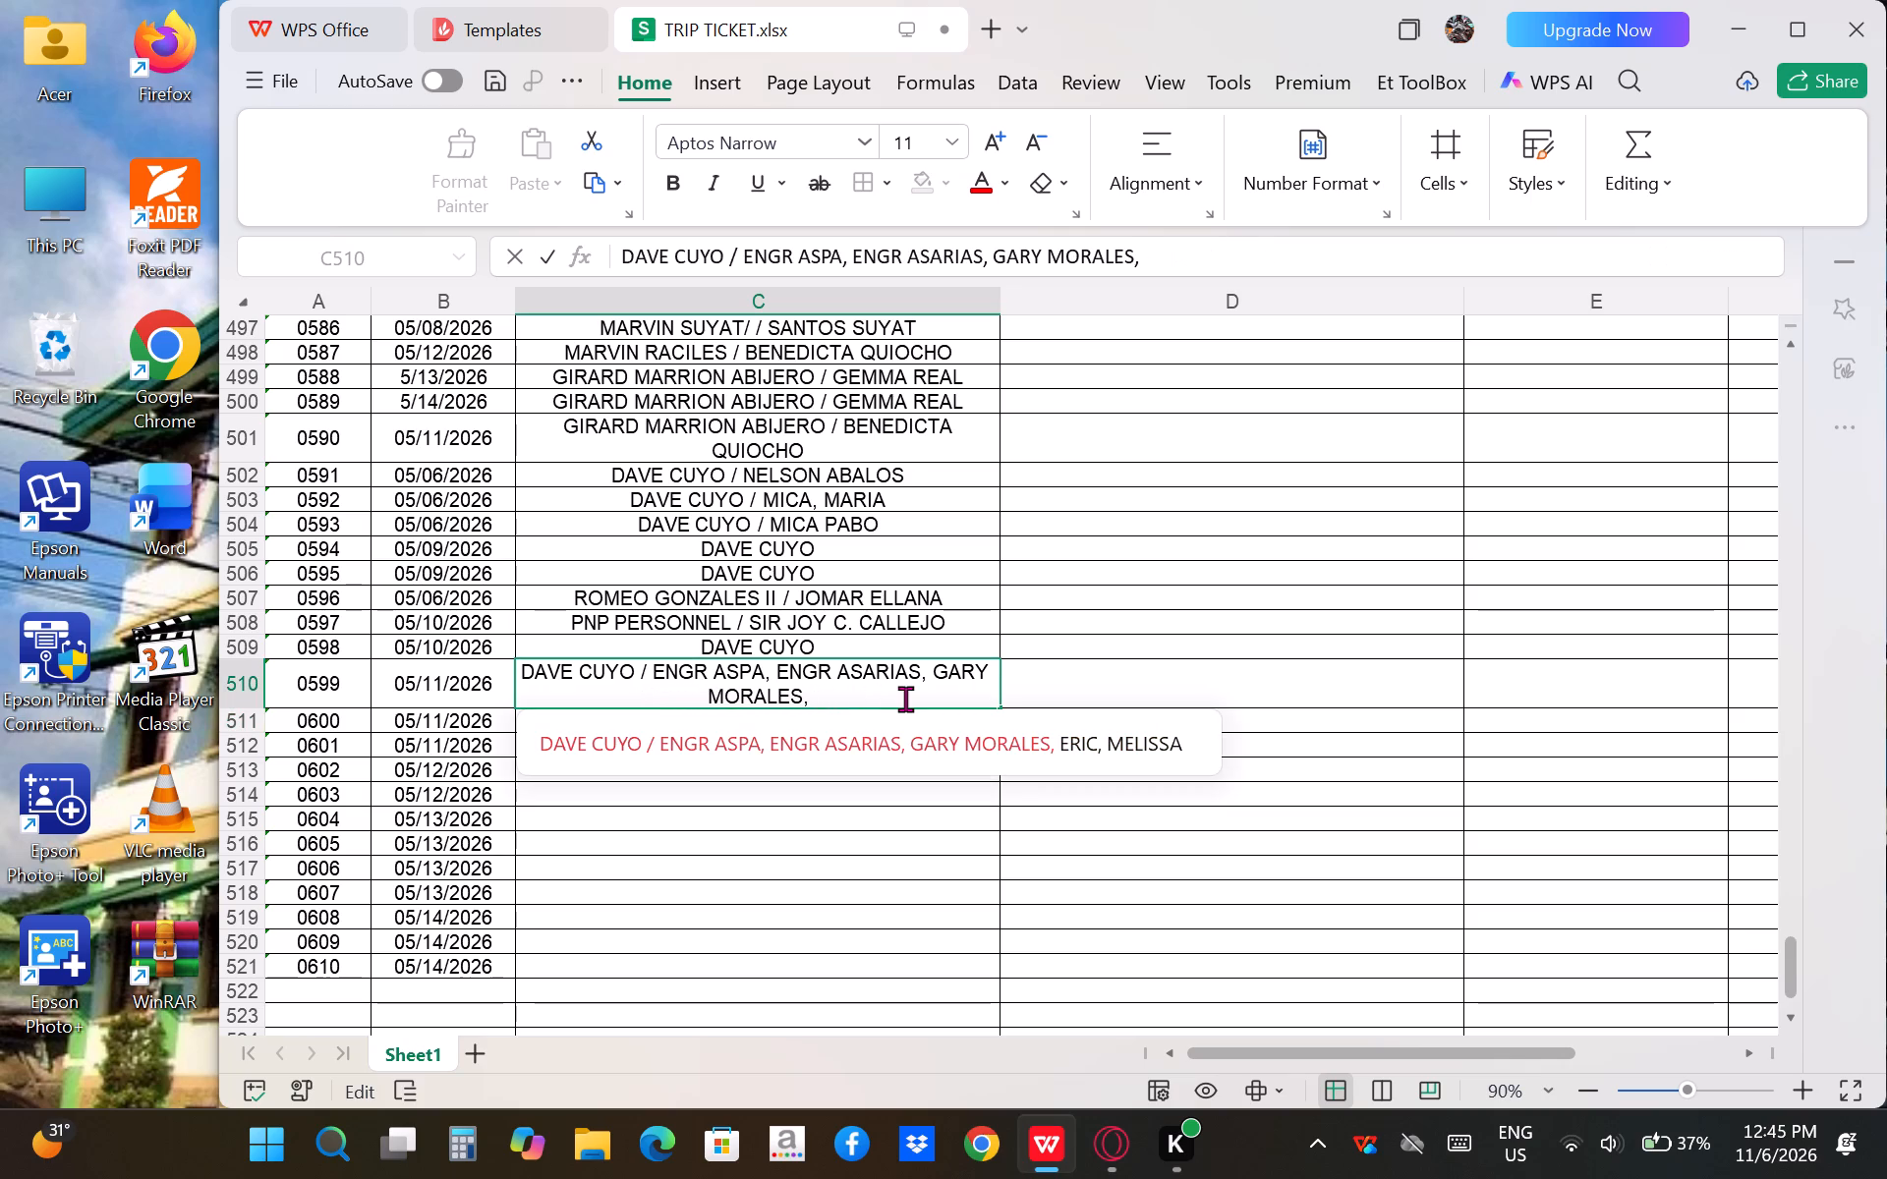
{"action": "key", "text": "Return"}
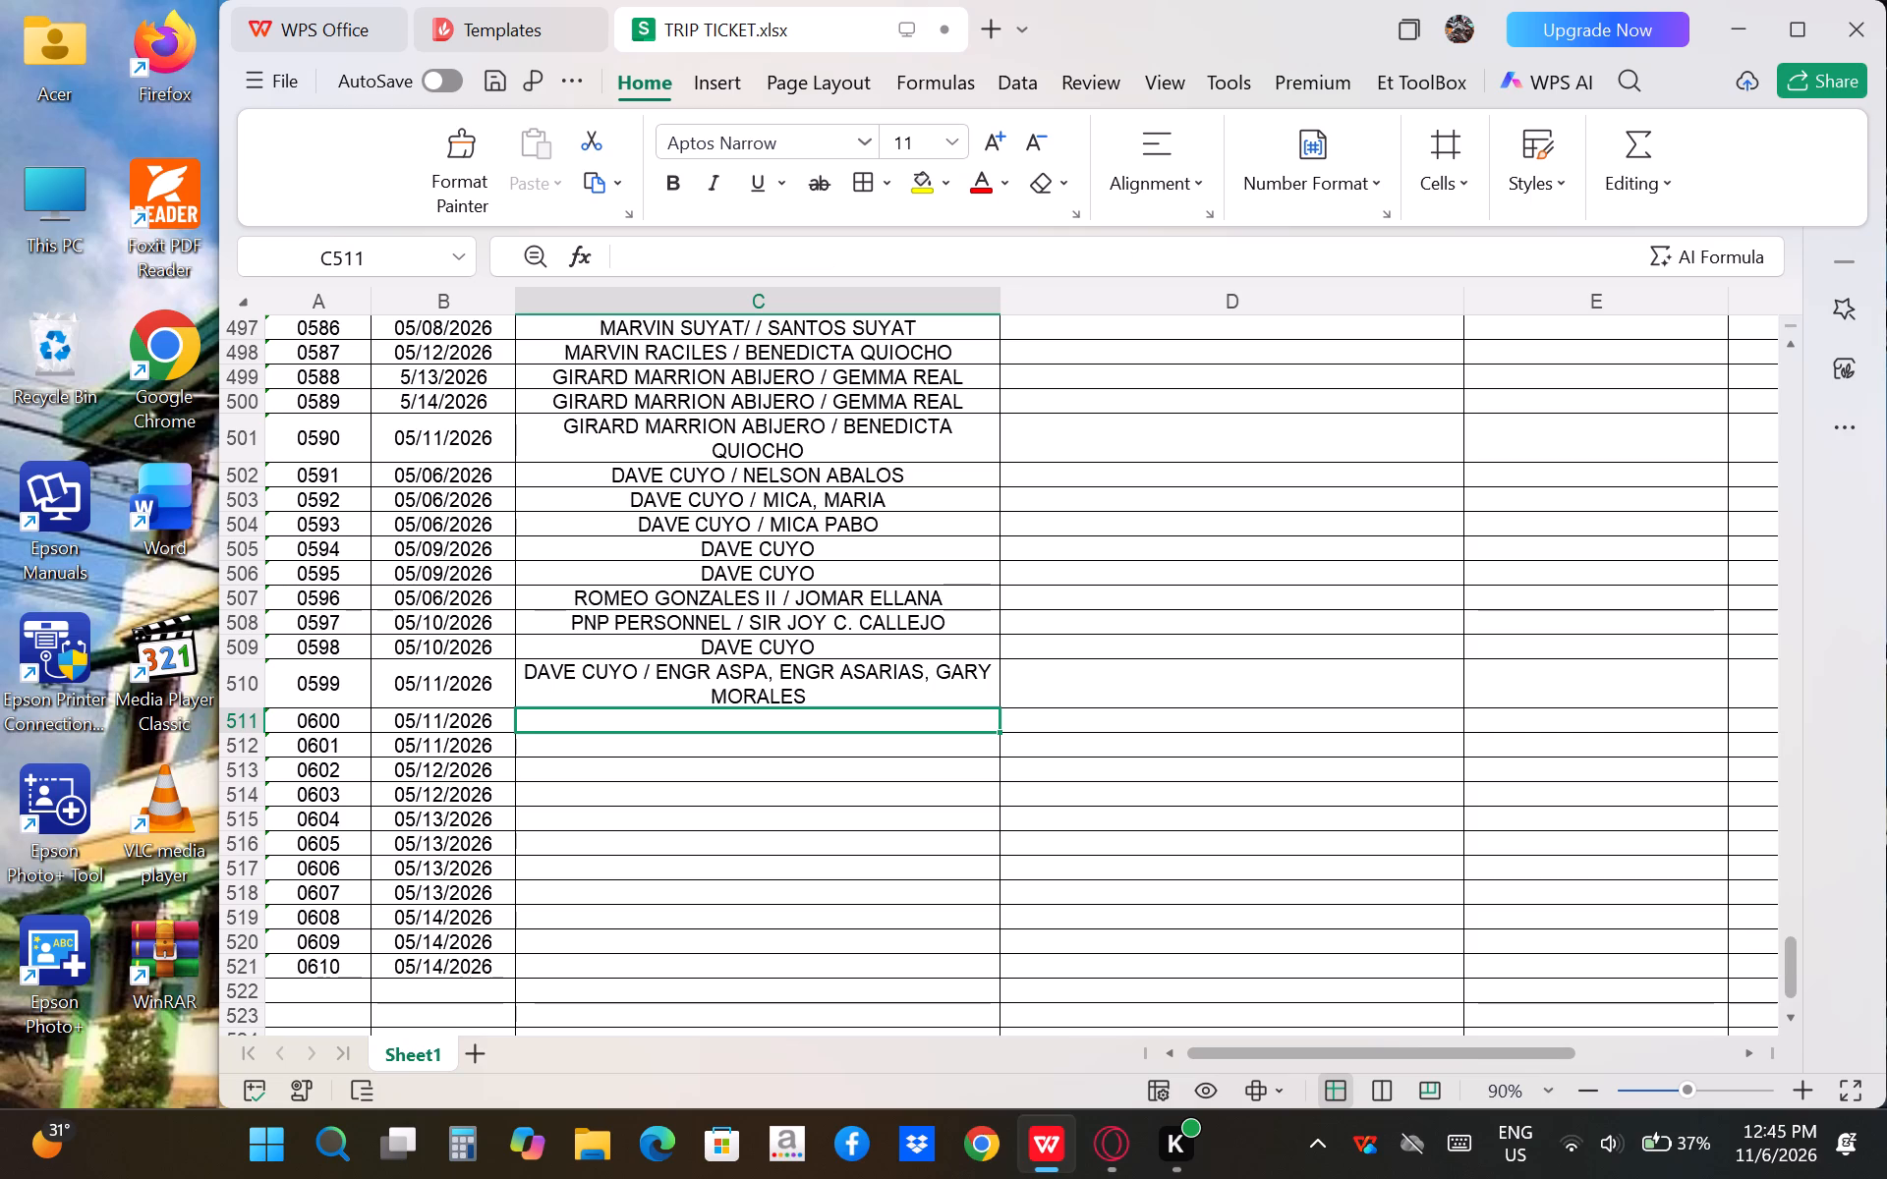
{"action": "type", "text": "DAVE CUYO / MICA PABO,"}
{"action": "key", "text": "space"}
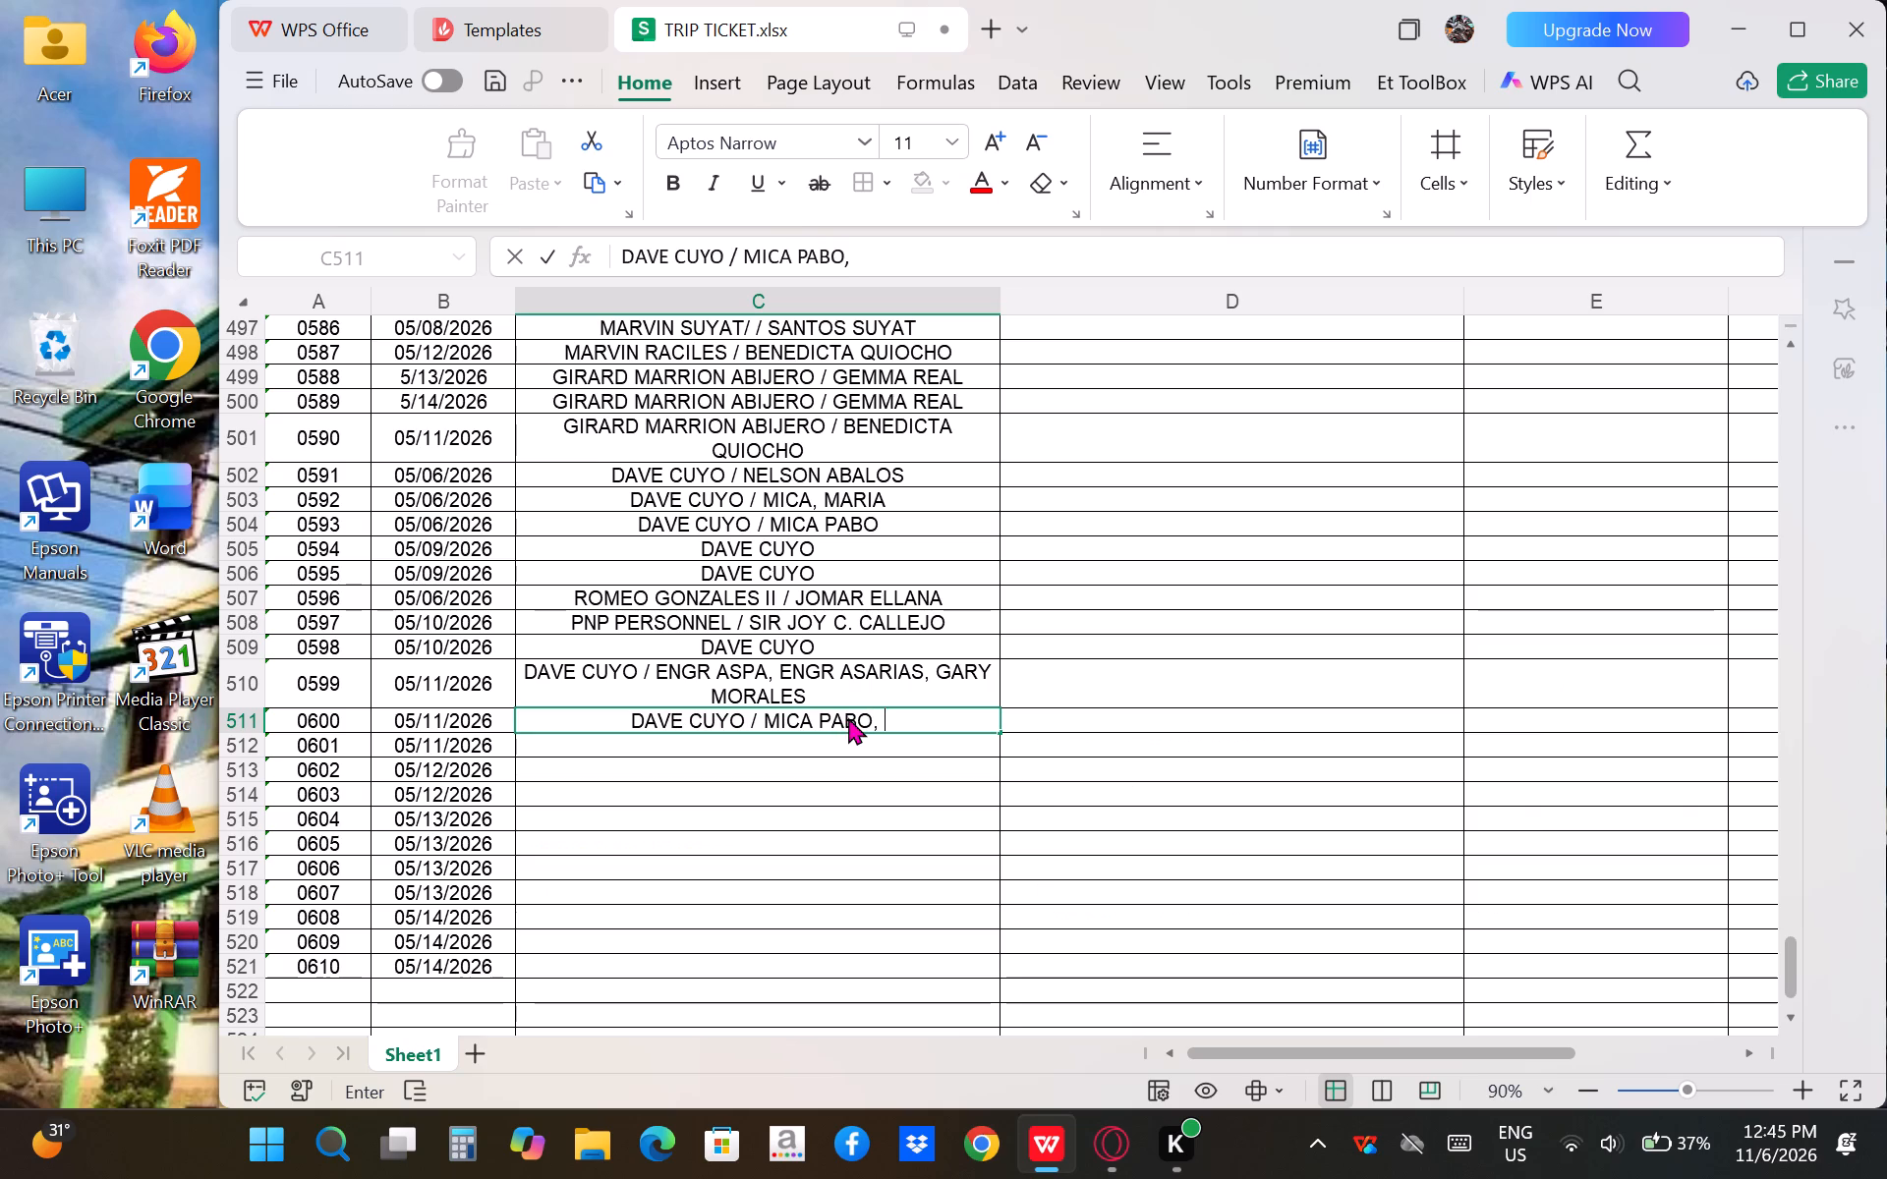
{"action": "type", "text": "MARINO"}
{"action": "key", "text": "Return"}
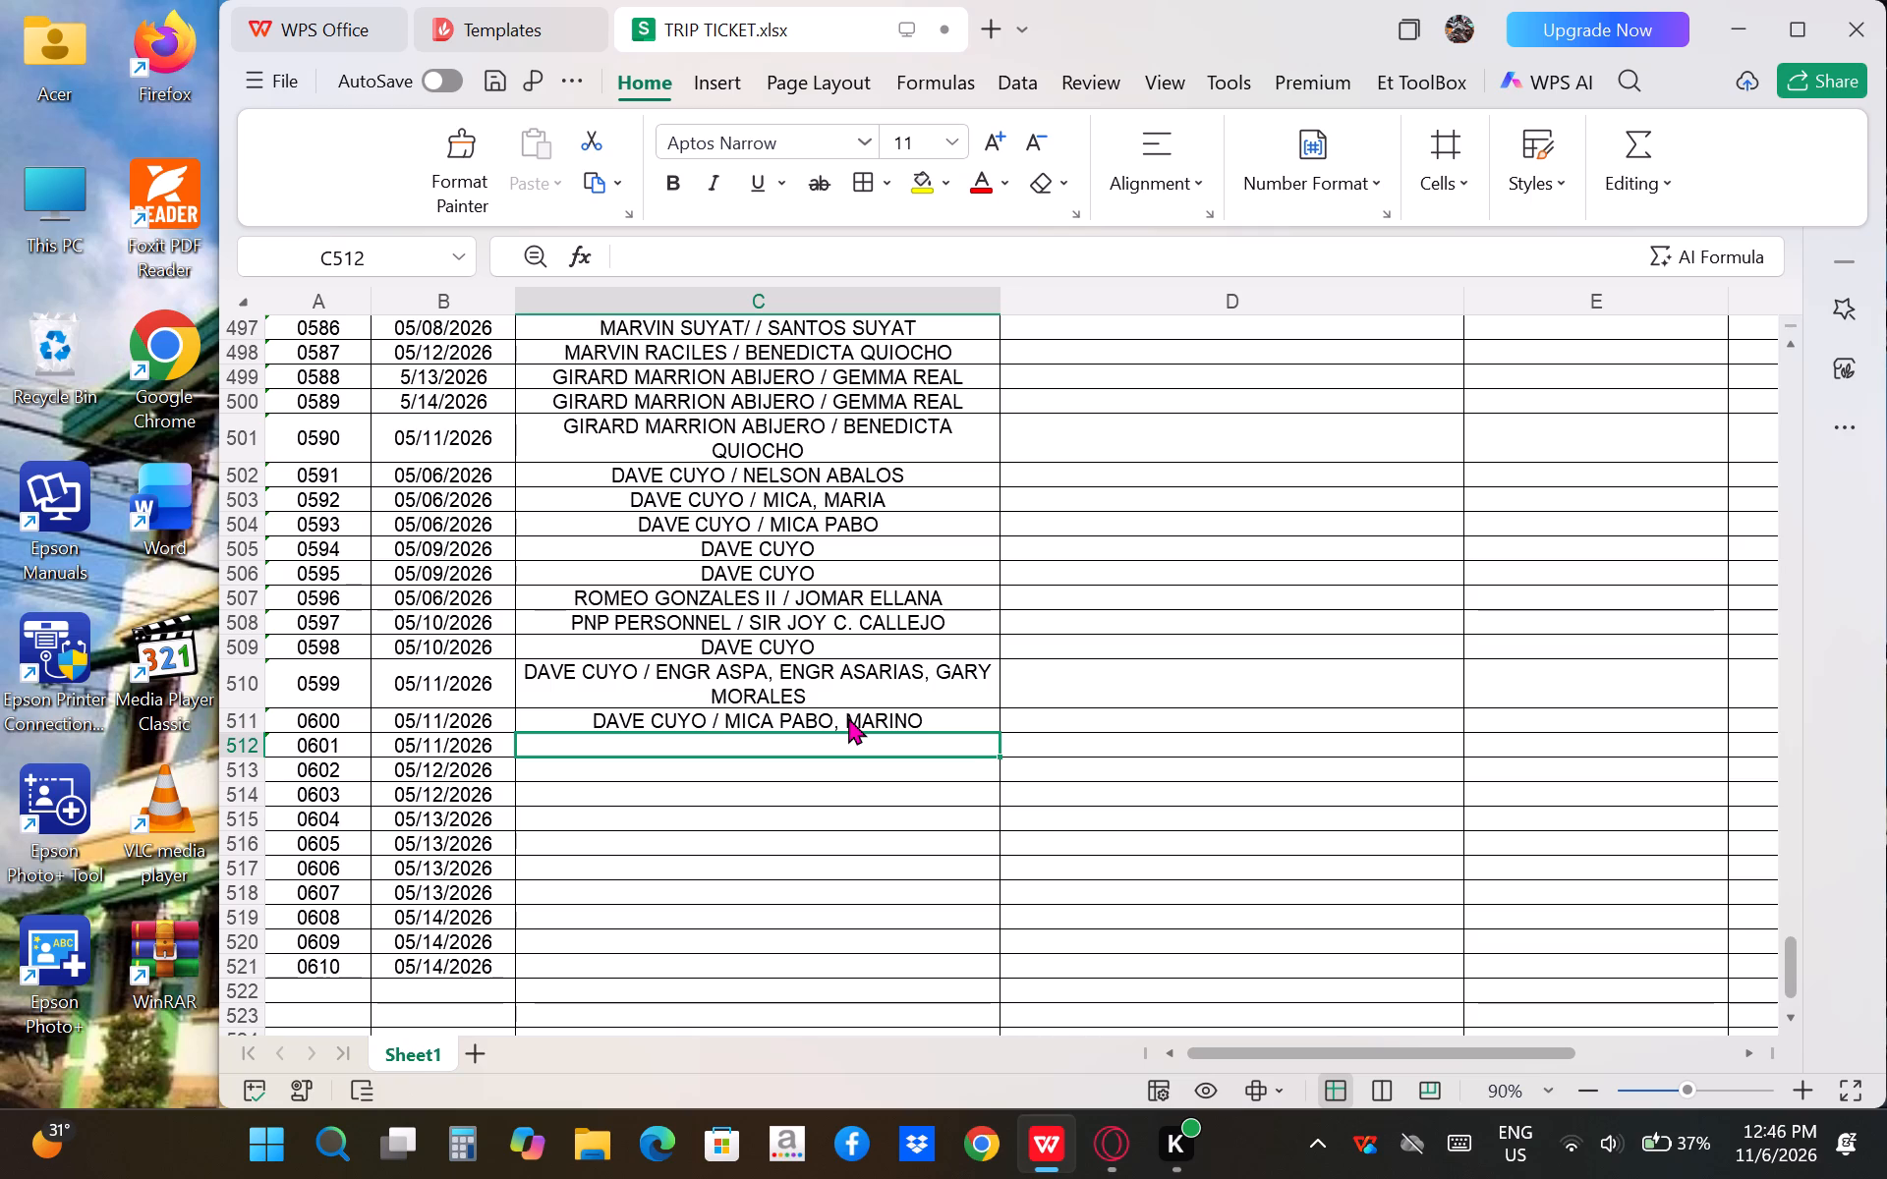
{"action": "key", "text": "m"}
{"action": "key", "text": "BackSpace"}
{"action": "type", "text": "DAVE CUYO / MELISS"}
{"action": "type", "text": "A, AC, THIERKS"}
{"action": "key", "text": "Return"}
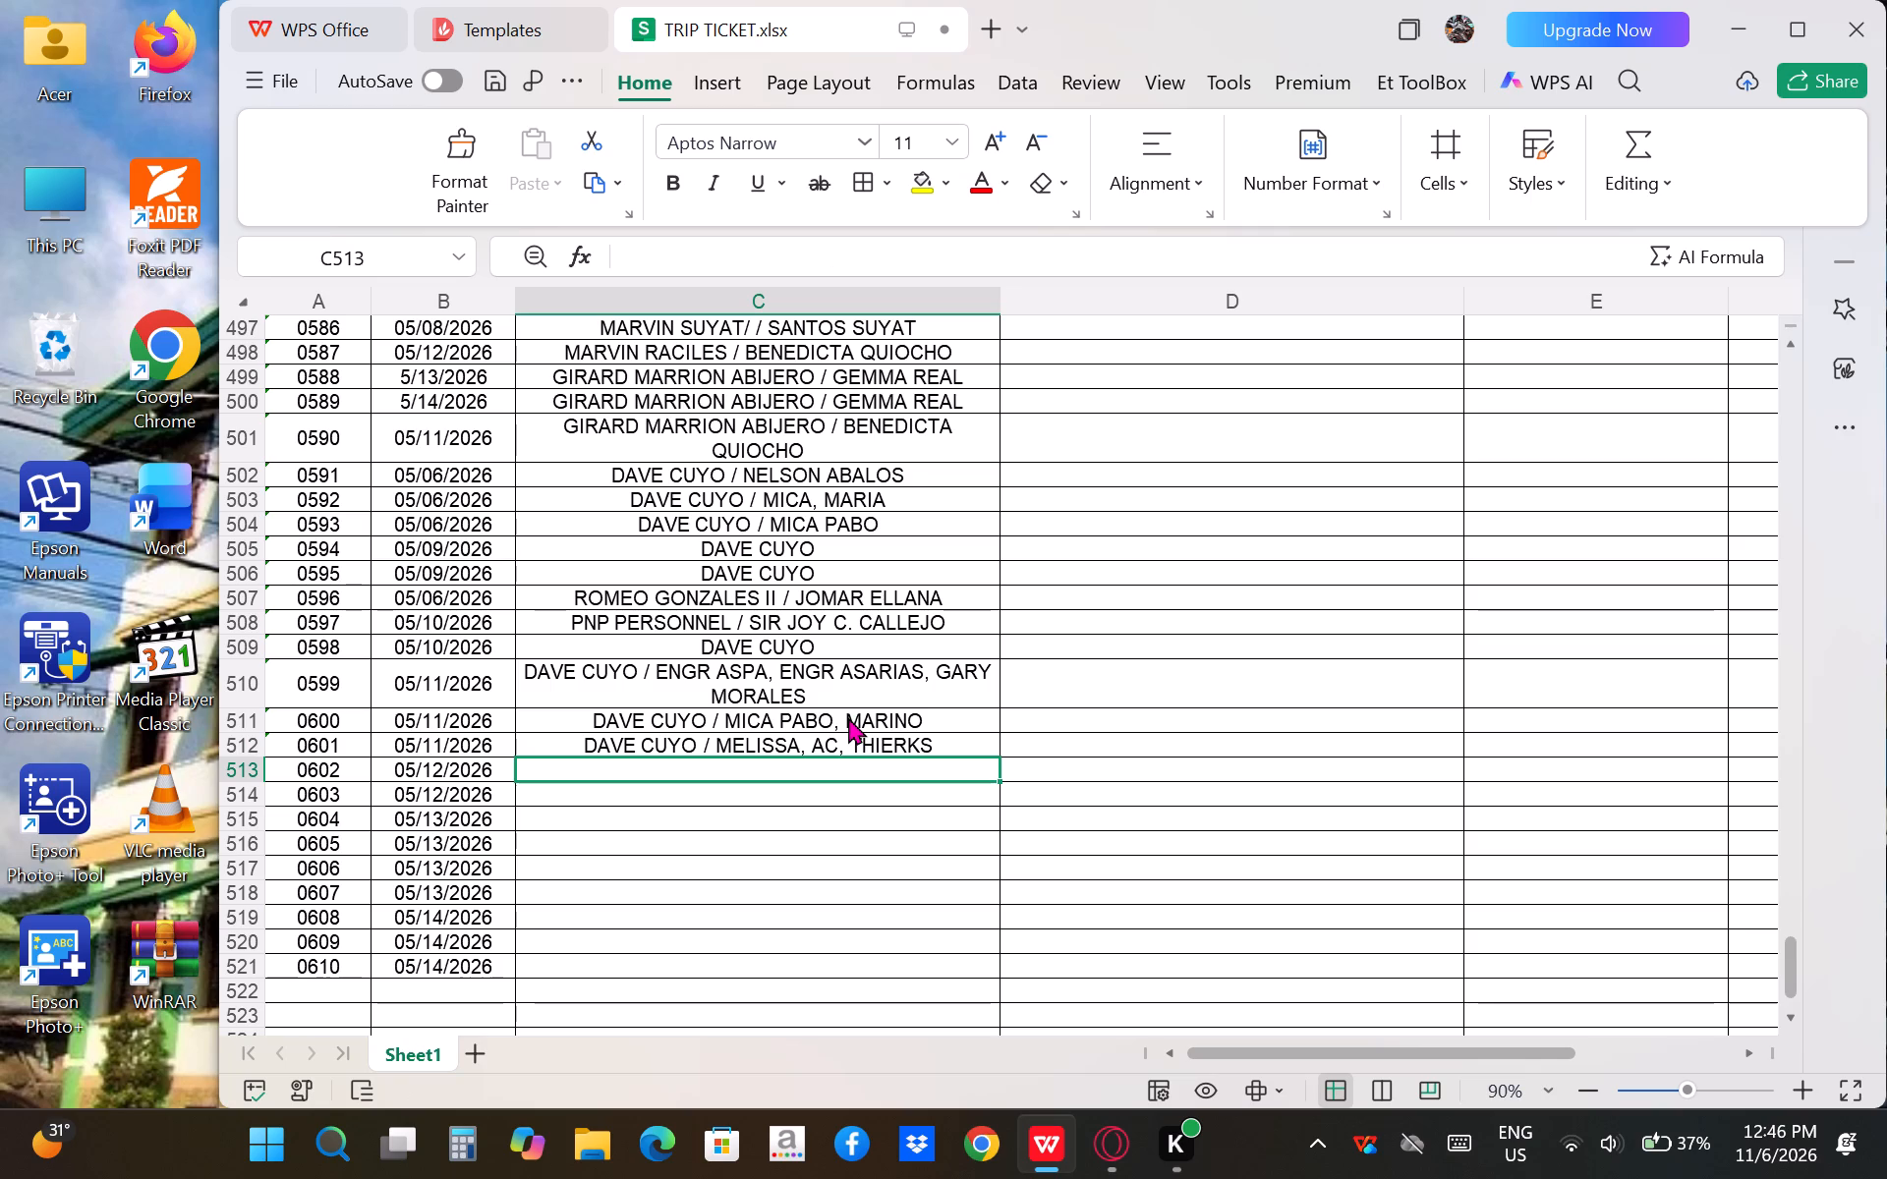
Enter the same driver with passengers MICA, KC in C513 and with MICA alone in C514.
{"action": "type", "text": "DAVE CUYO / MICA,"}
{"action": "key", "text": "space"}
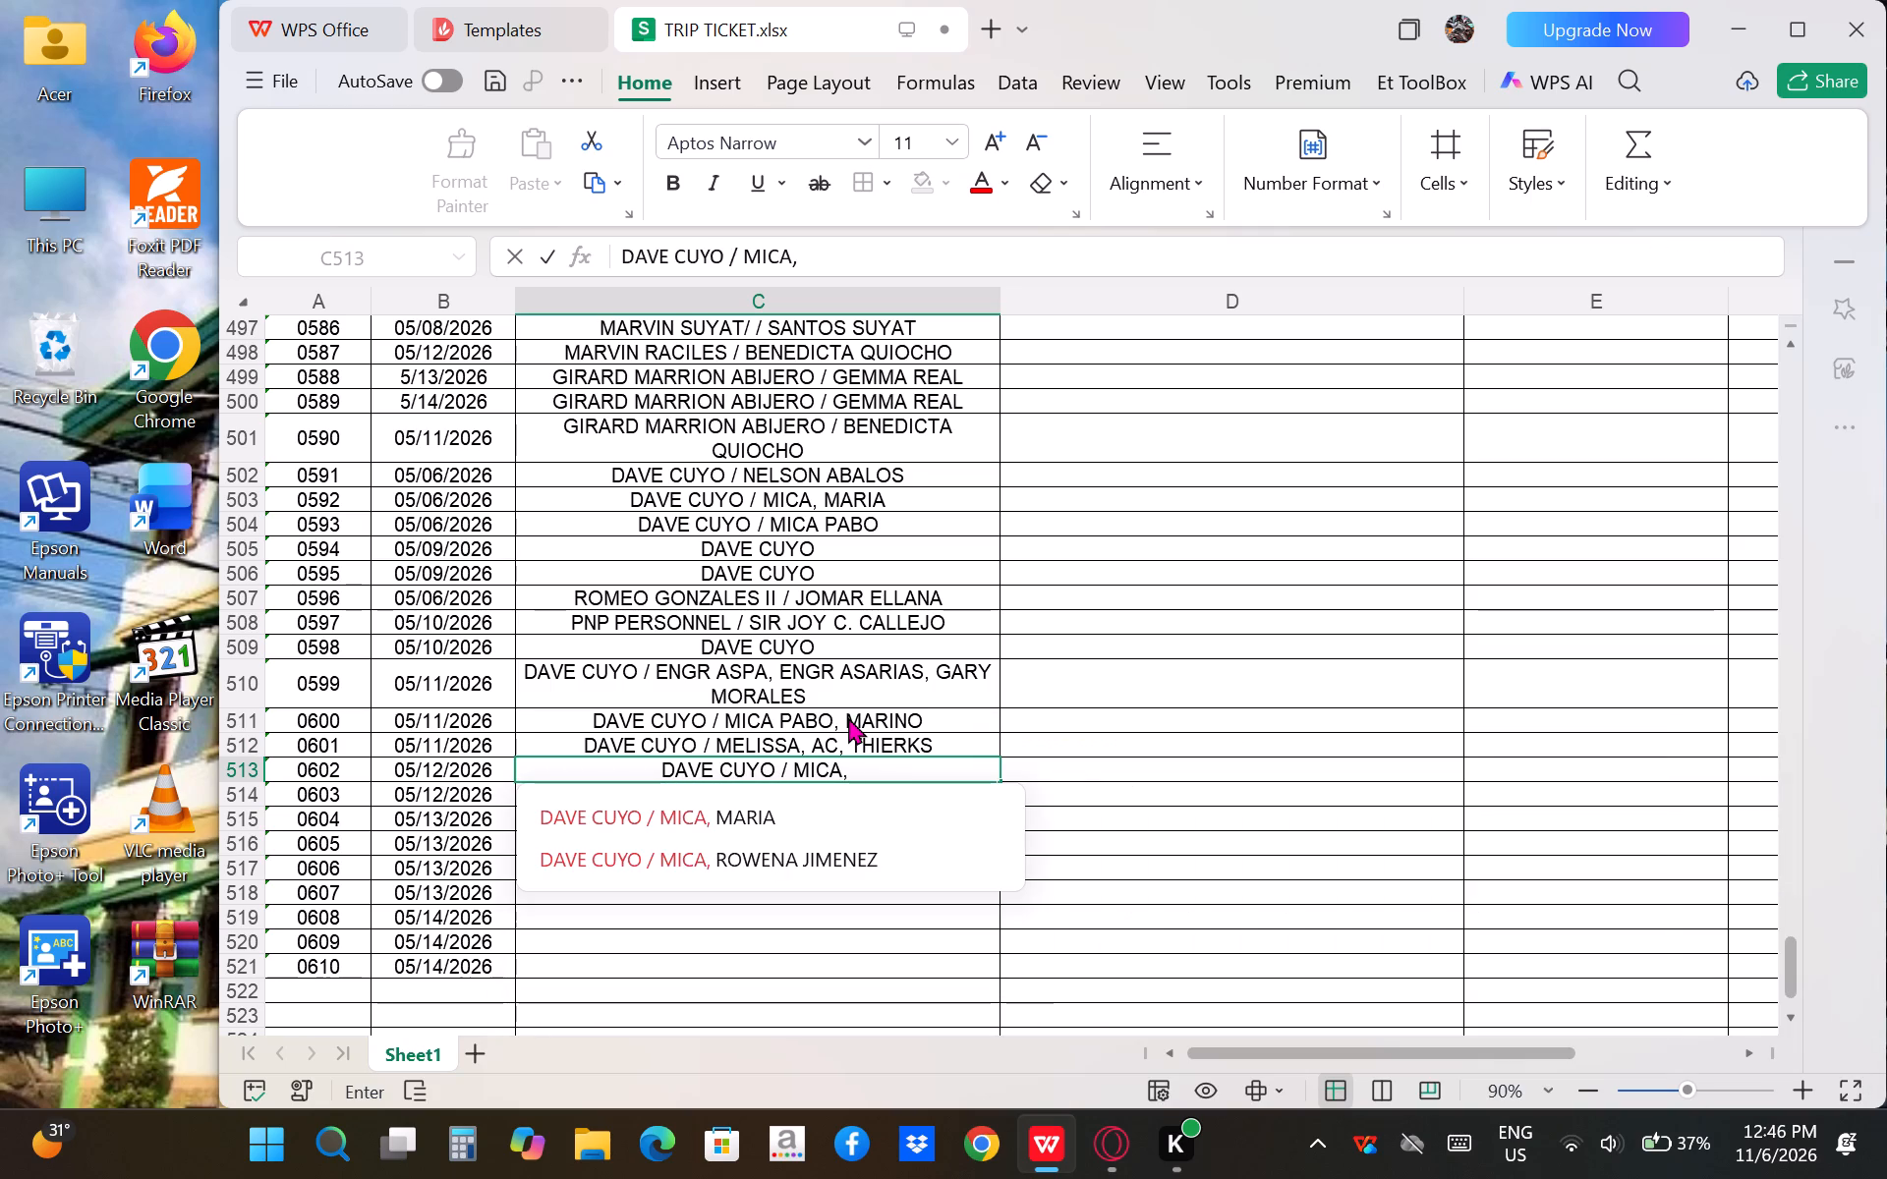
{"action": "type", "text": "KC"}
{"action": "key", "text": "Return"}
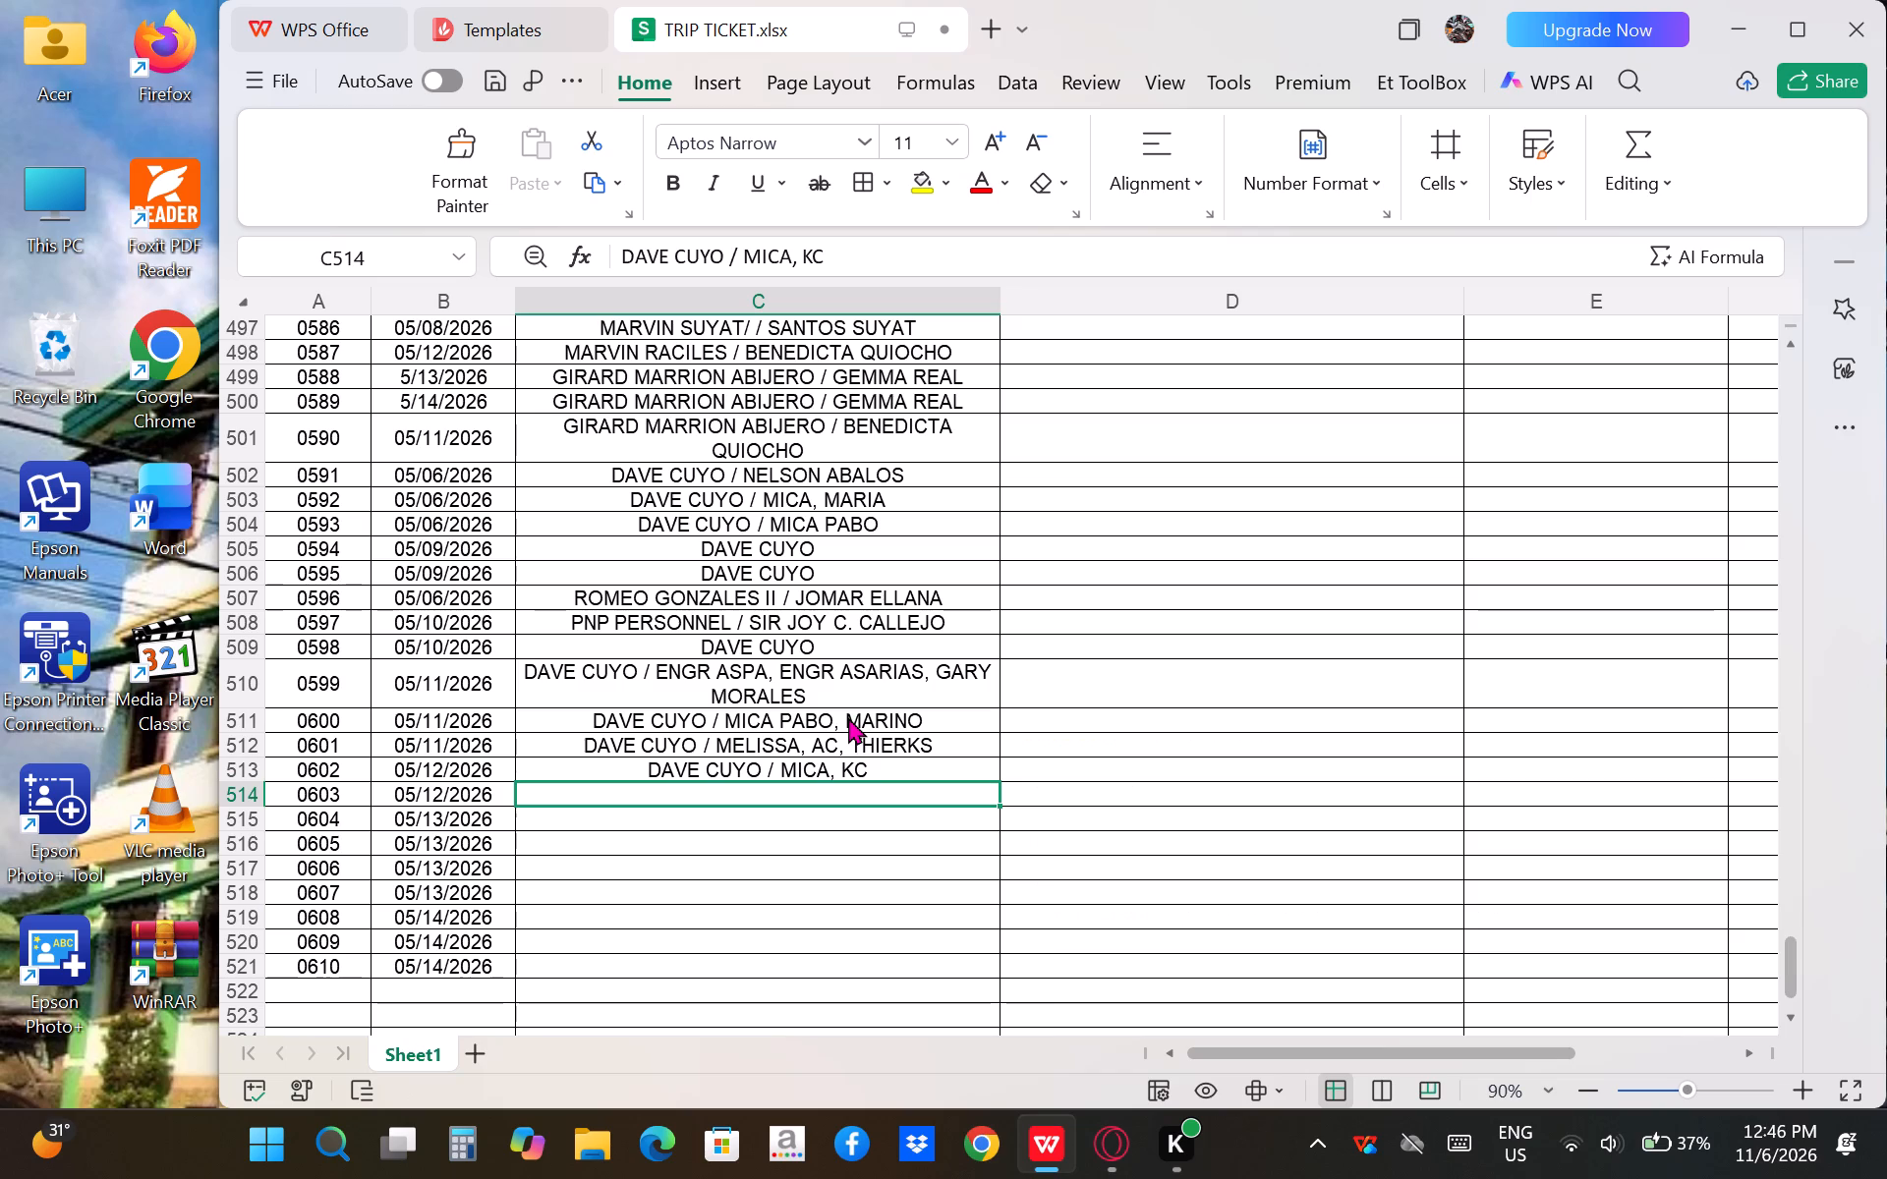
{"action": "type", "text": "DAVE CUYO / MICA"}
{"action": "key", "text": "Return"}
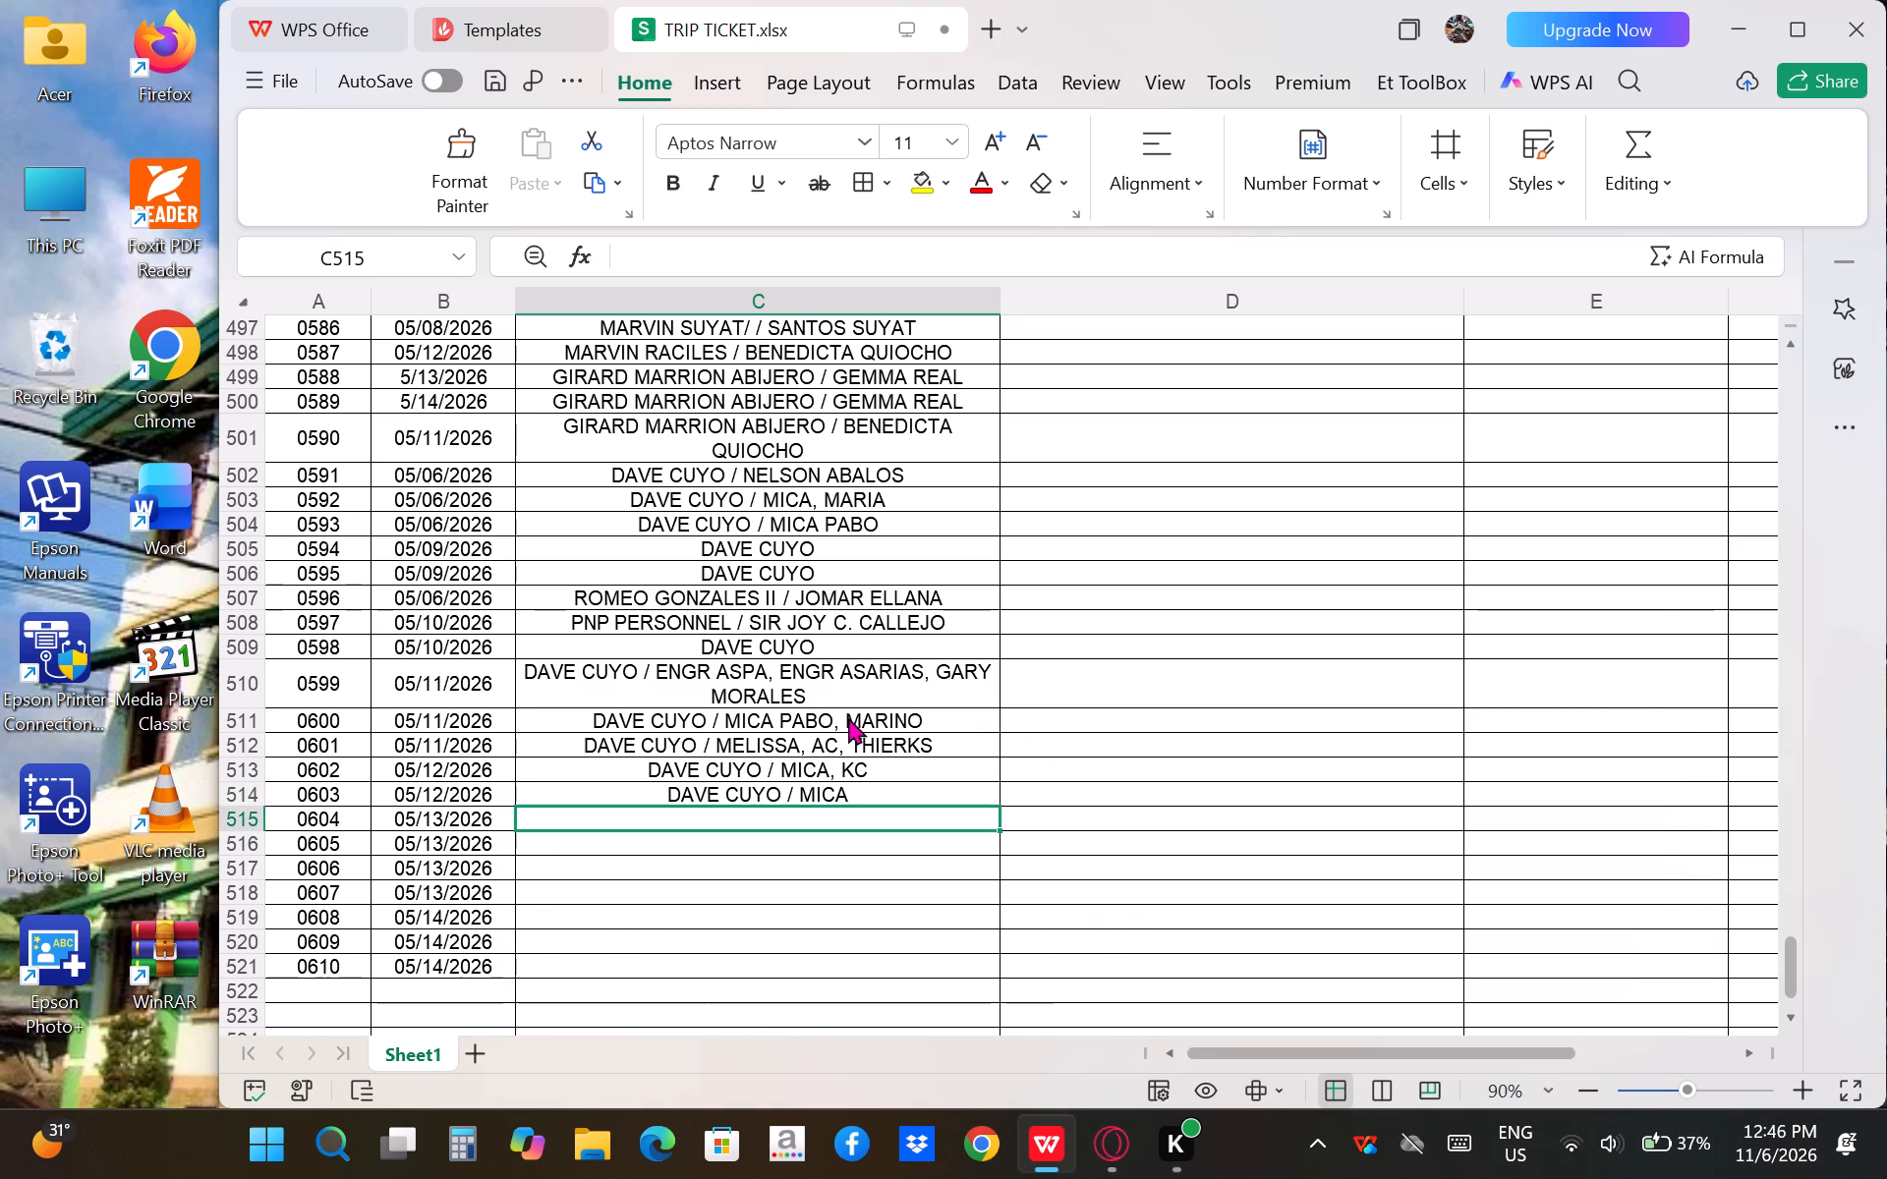
Enter the same driver with passenger ENGR ASPA in C515 and with passengers JOMAR, LEAH in C516.
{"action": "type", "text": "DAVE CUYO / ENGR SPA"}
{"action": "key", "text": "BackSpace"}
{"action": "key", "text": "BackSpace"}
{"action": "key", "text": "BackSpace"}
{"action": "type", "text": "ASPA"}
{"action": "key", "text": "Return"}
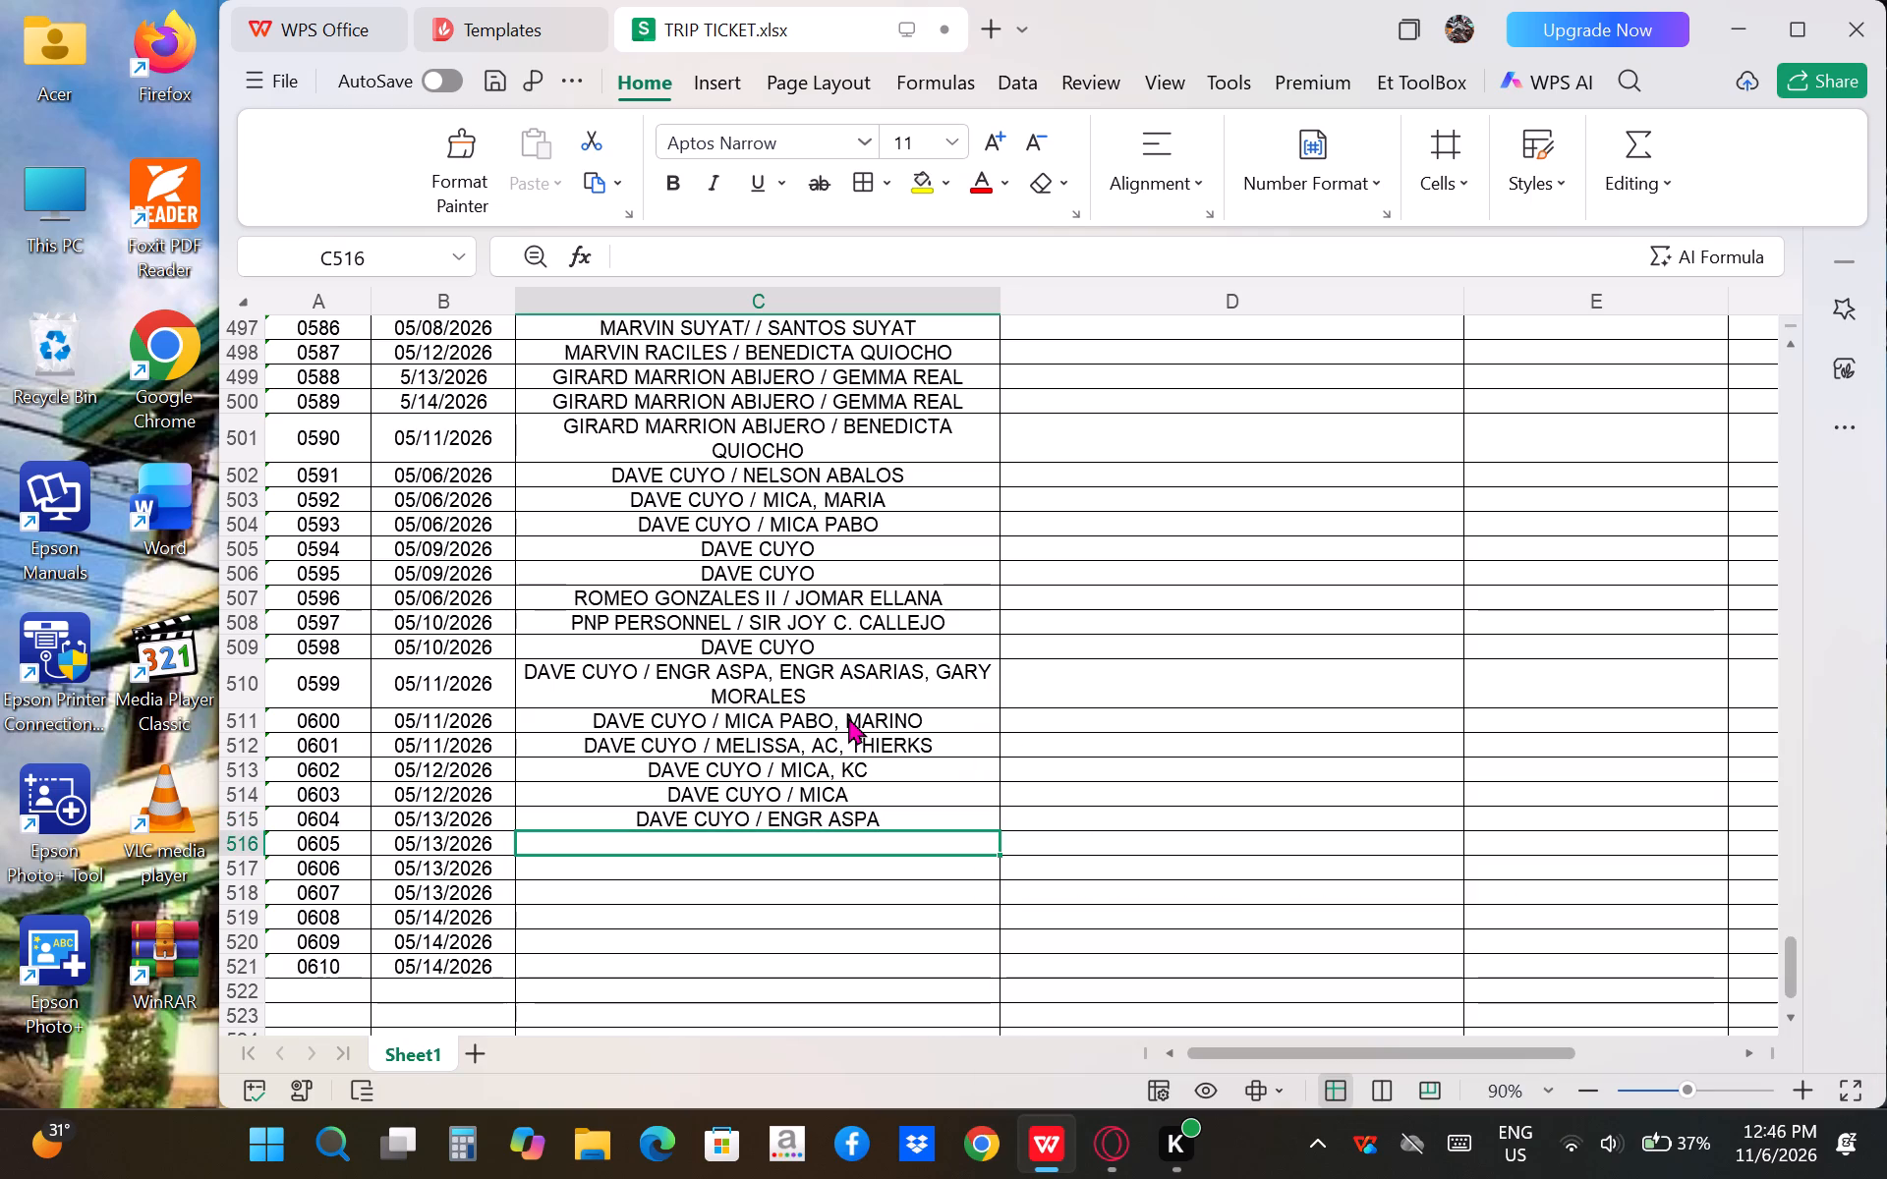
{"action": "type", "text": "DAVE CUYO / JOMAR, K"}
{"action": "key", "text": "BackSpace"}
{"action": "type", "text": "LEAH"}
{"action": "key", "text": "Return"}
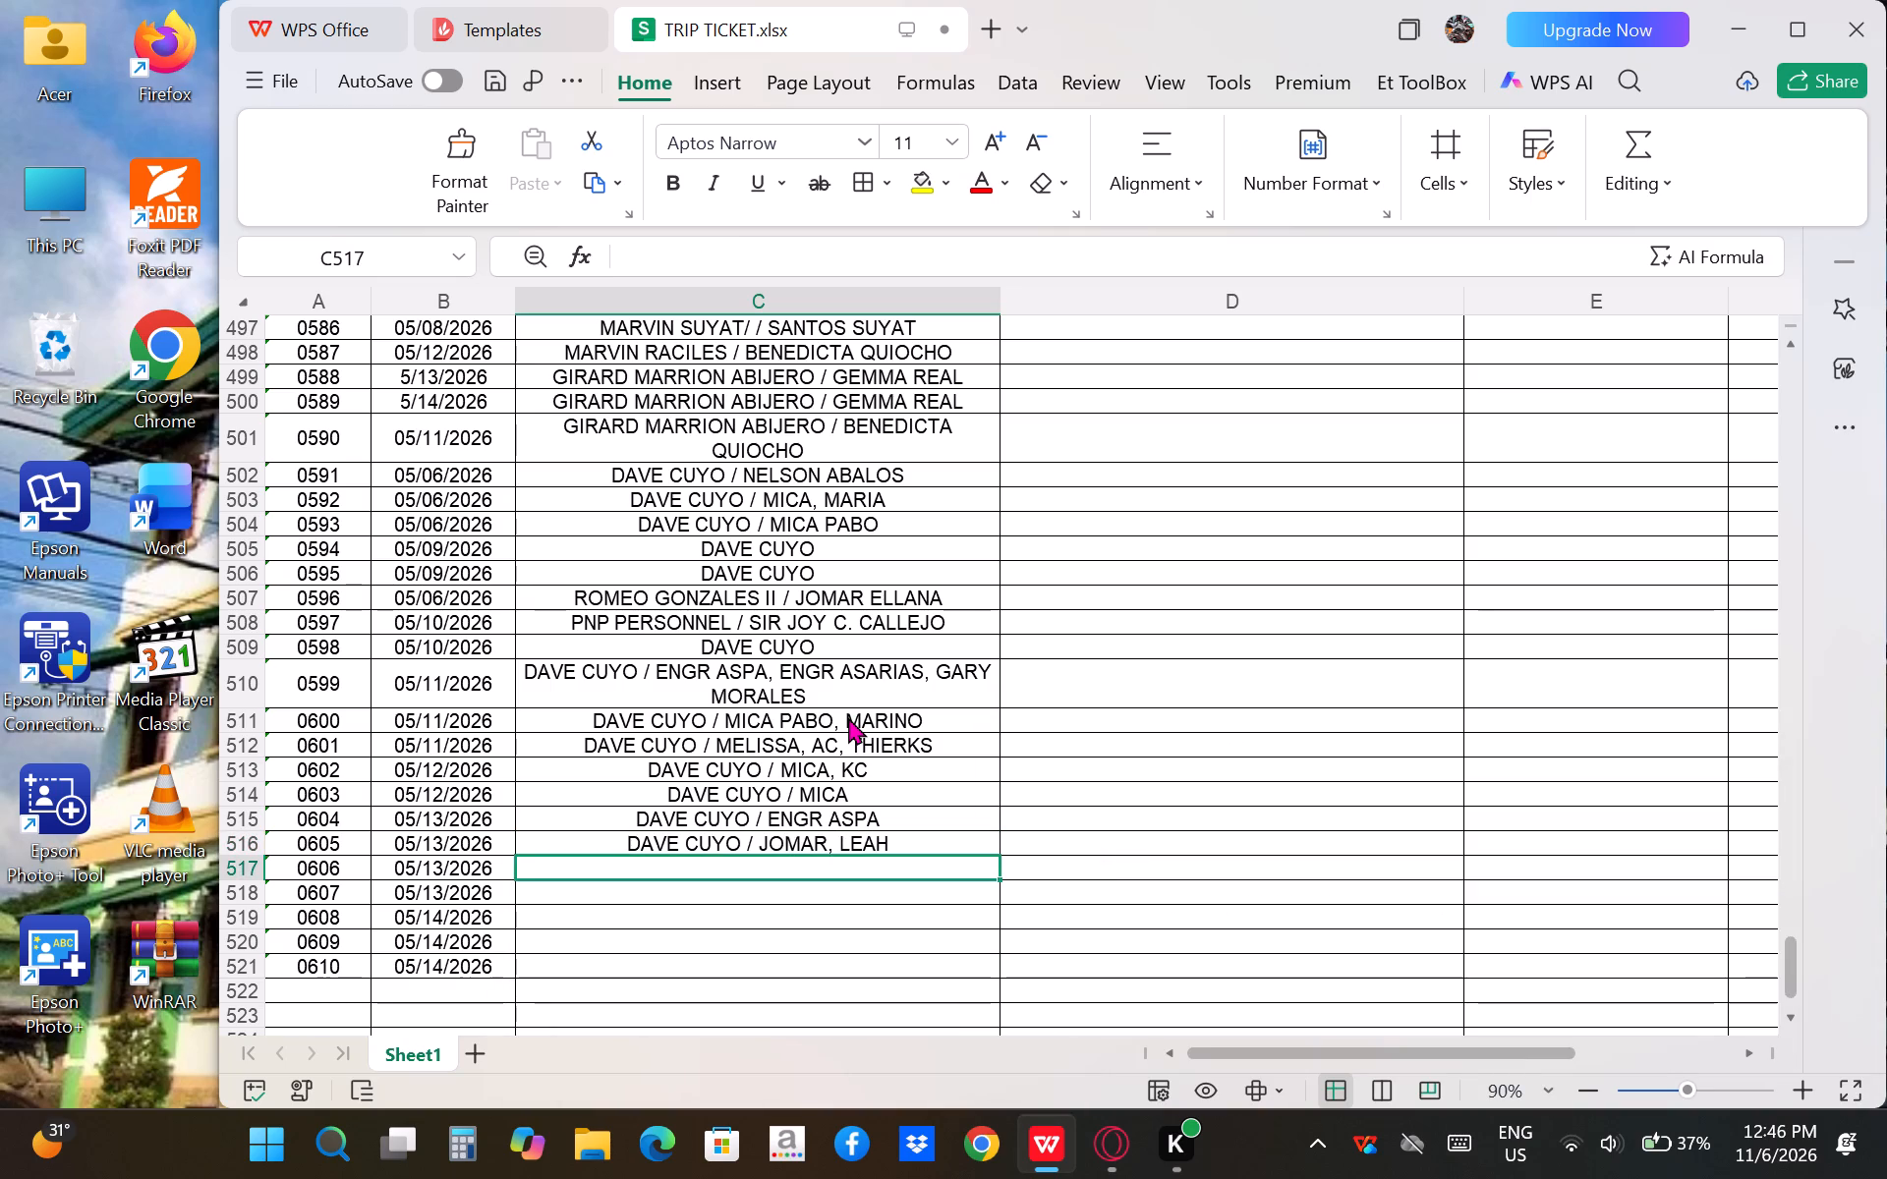
Enter the same driver with passengers ENGR KATH, AC in C517.
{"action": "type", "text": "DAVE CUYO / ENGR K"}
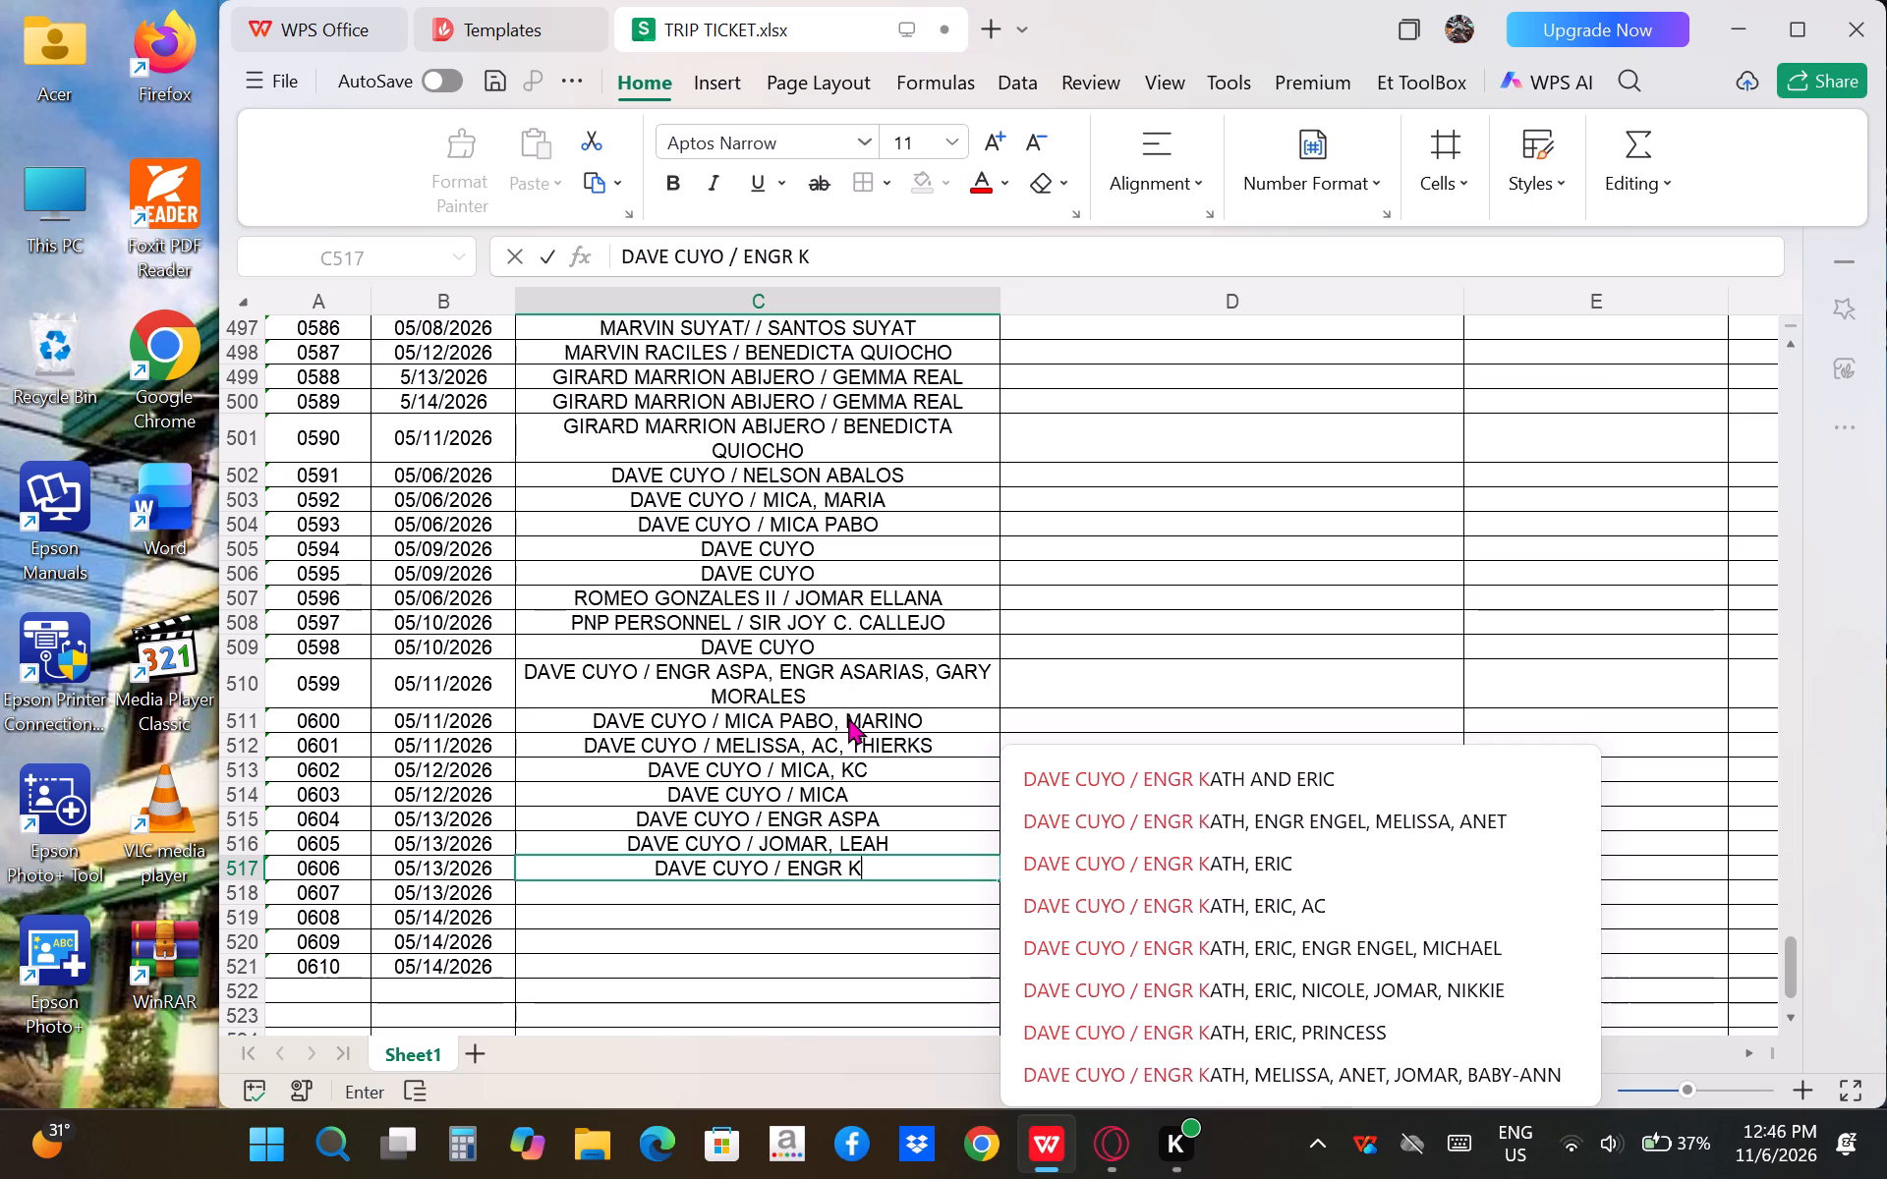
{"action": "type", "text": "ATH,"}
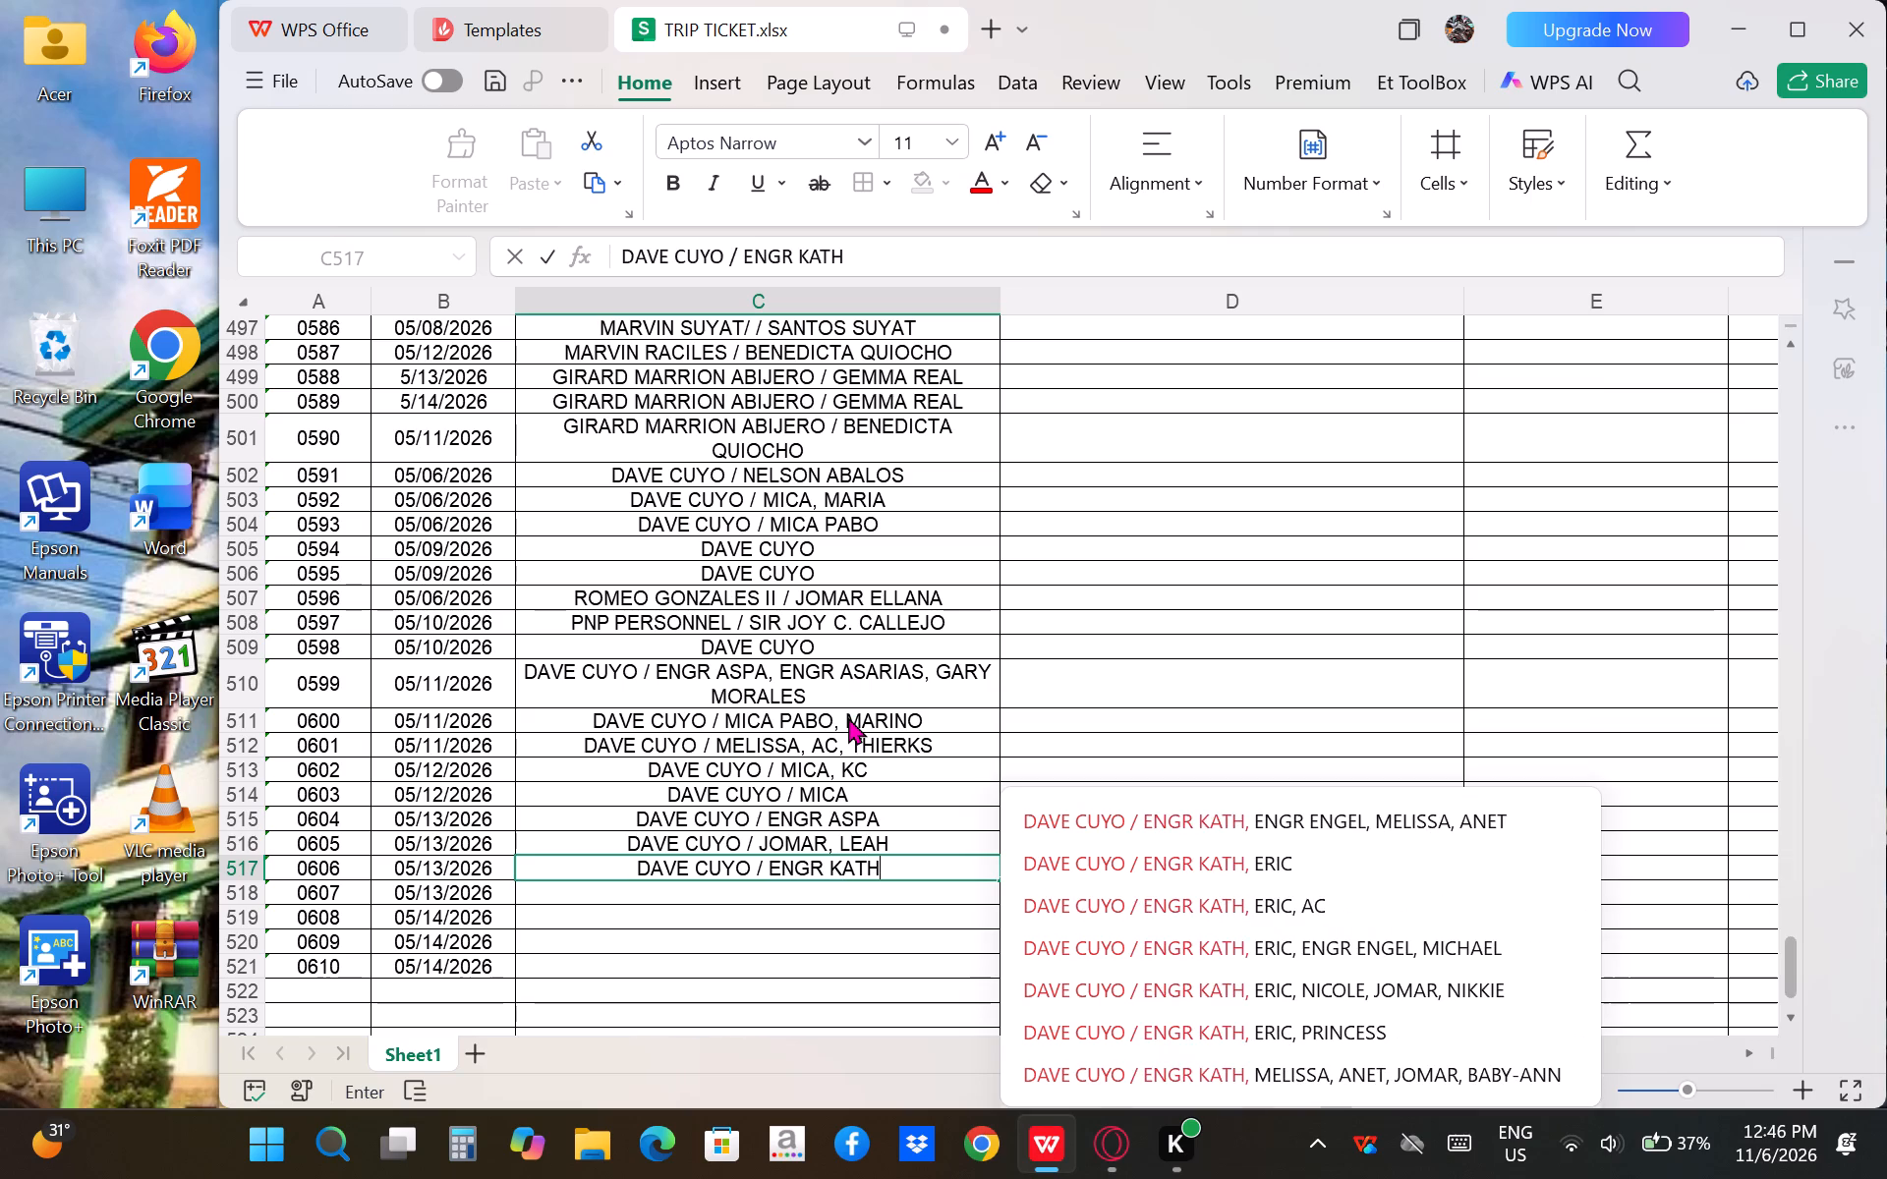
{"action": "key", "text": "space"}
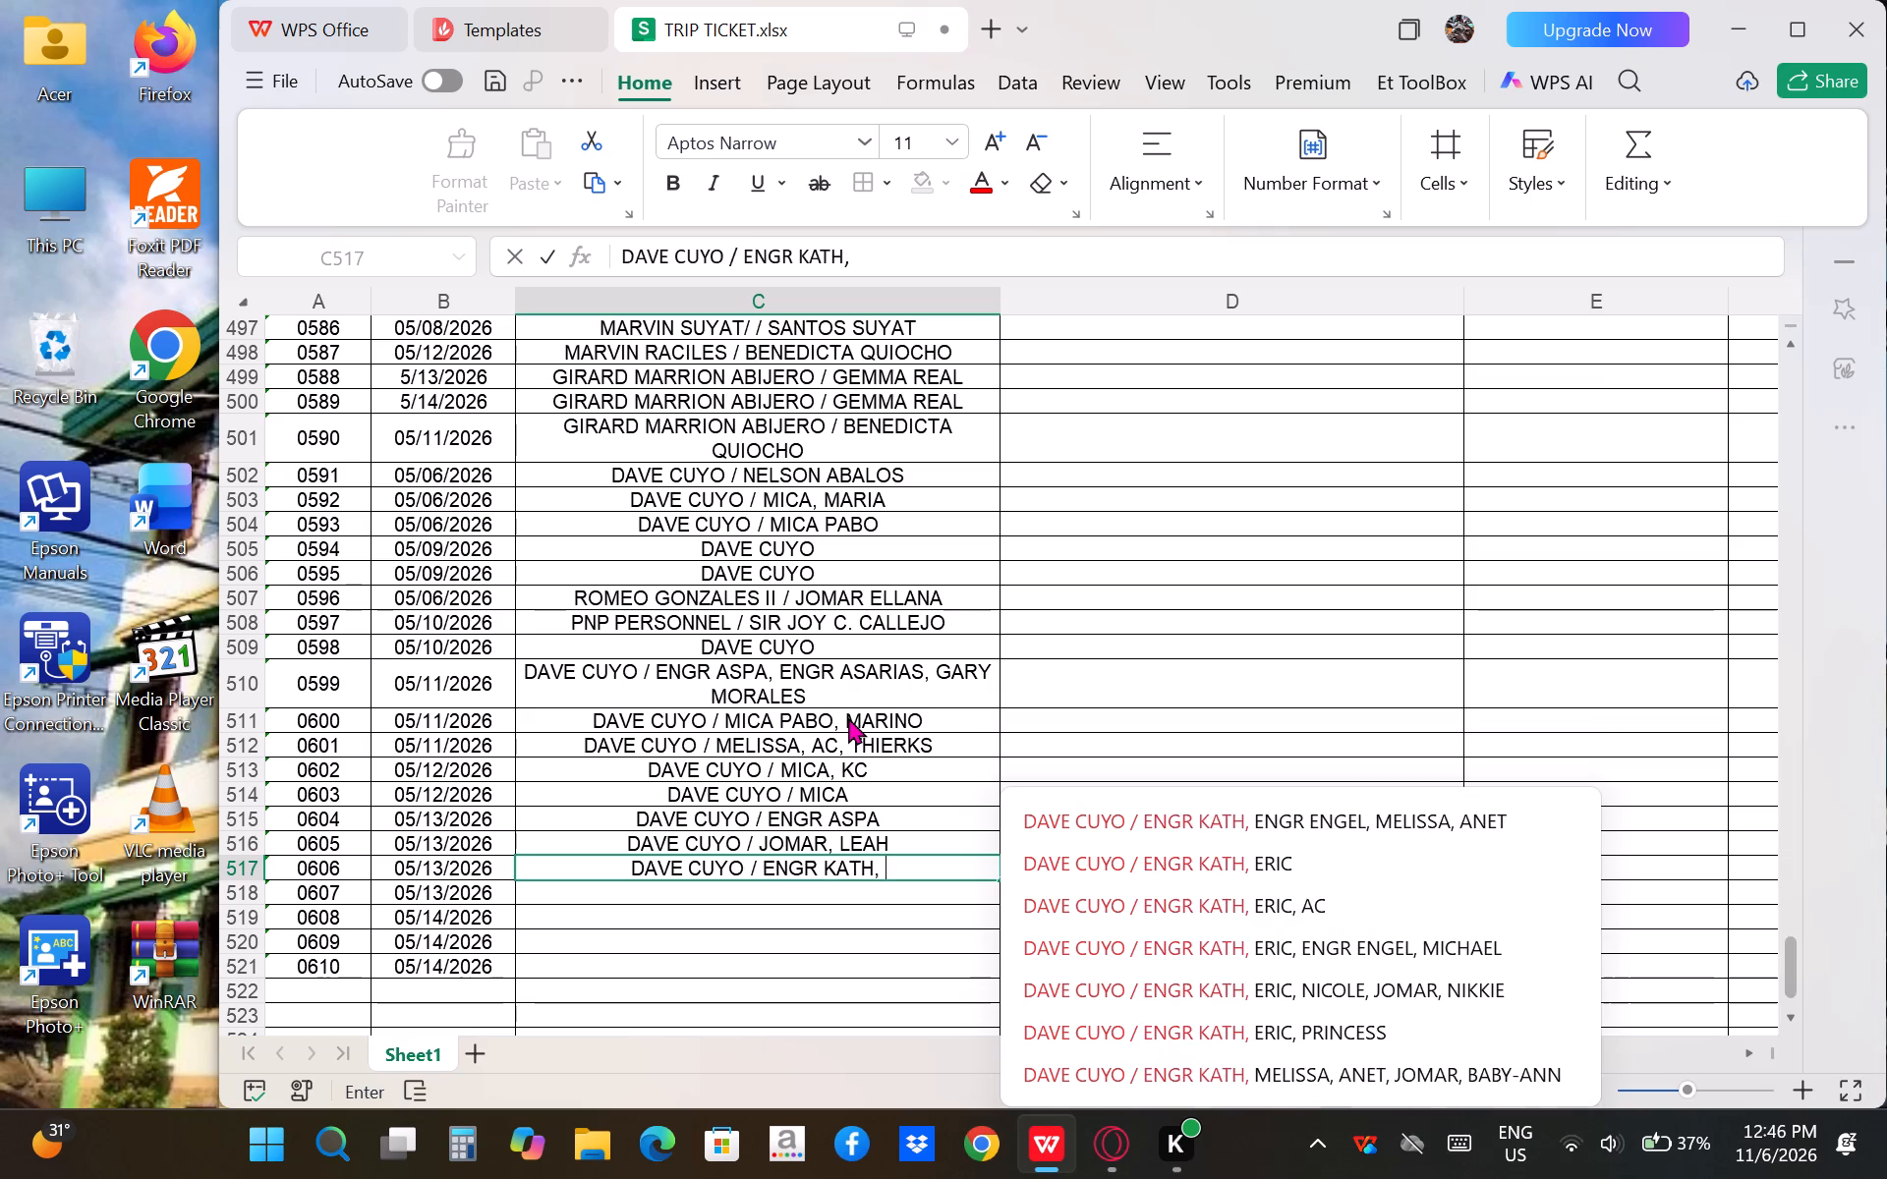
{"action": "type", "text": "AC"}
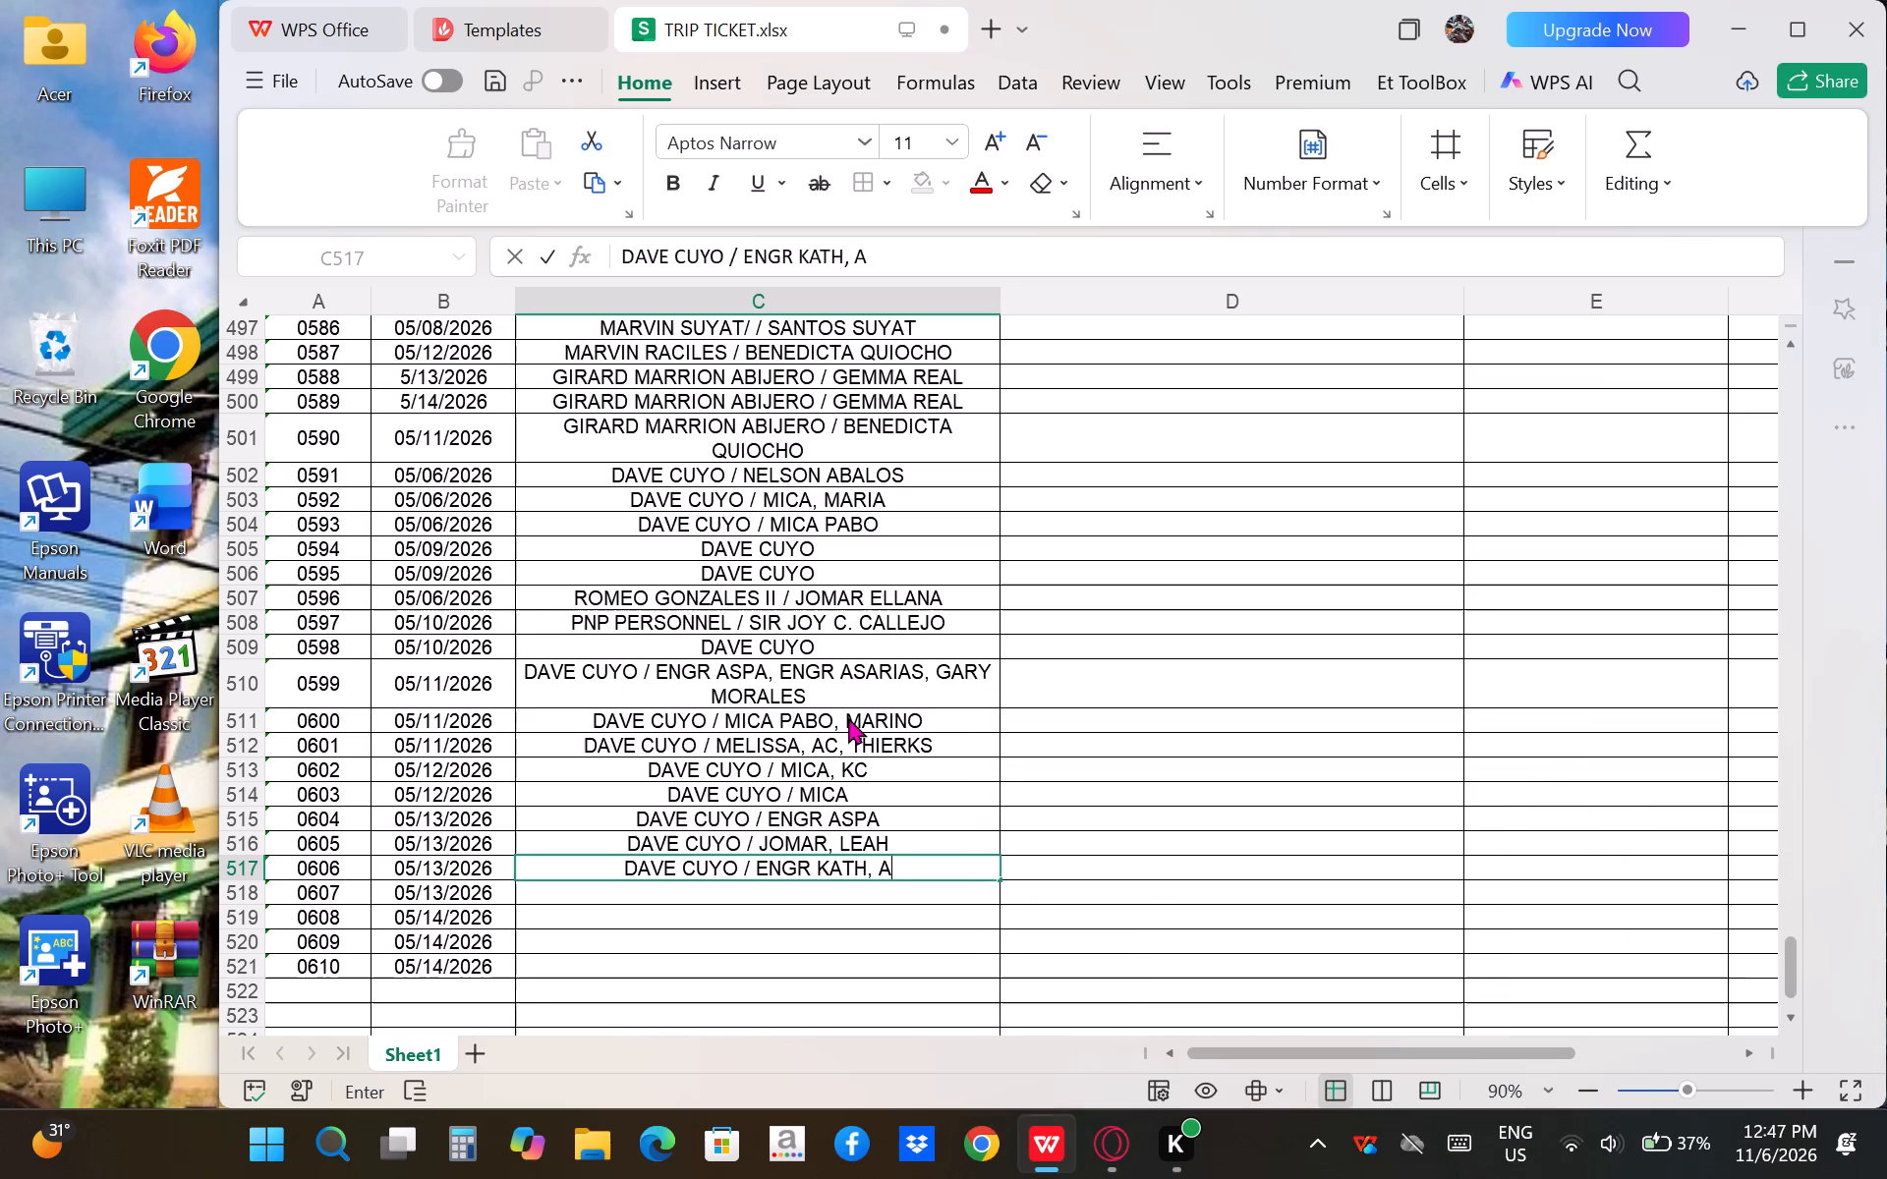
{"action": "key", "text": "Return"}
Enter the same driver with passenger MELISSA in C518 and with passengers AC, JOMAR in C519.
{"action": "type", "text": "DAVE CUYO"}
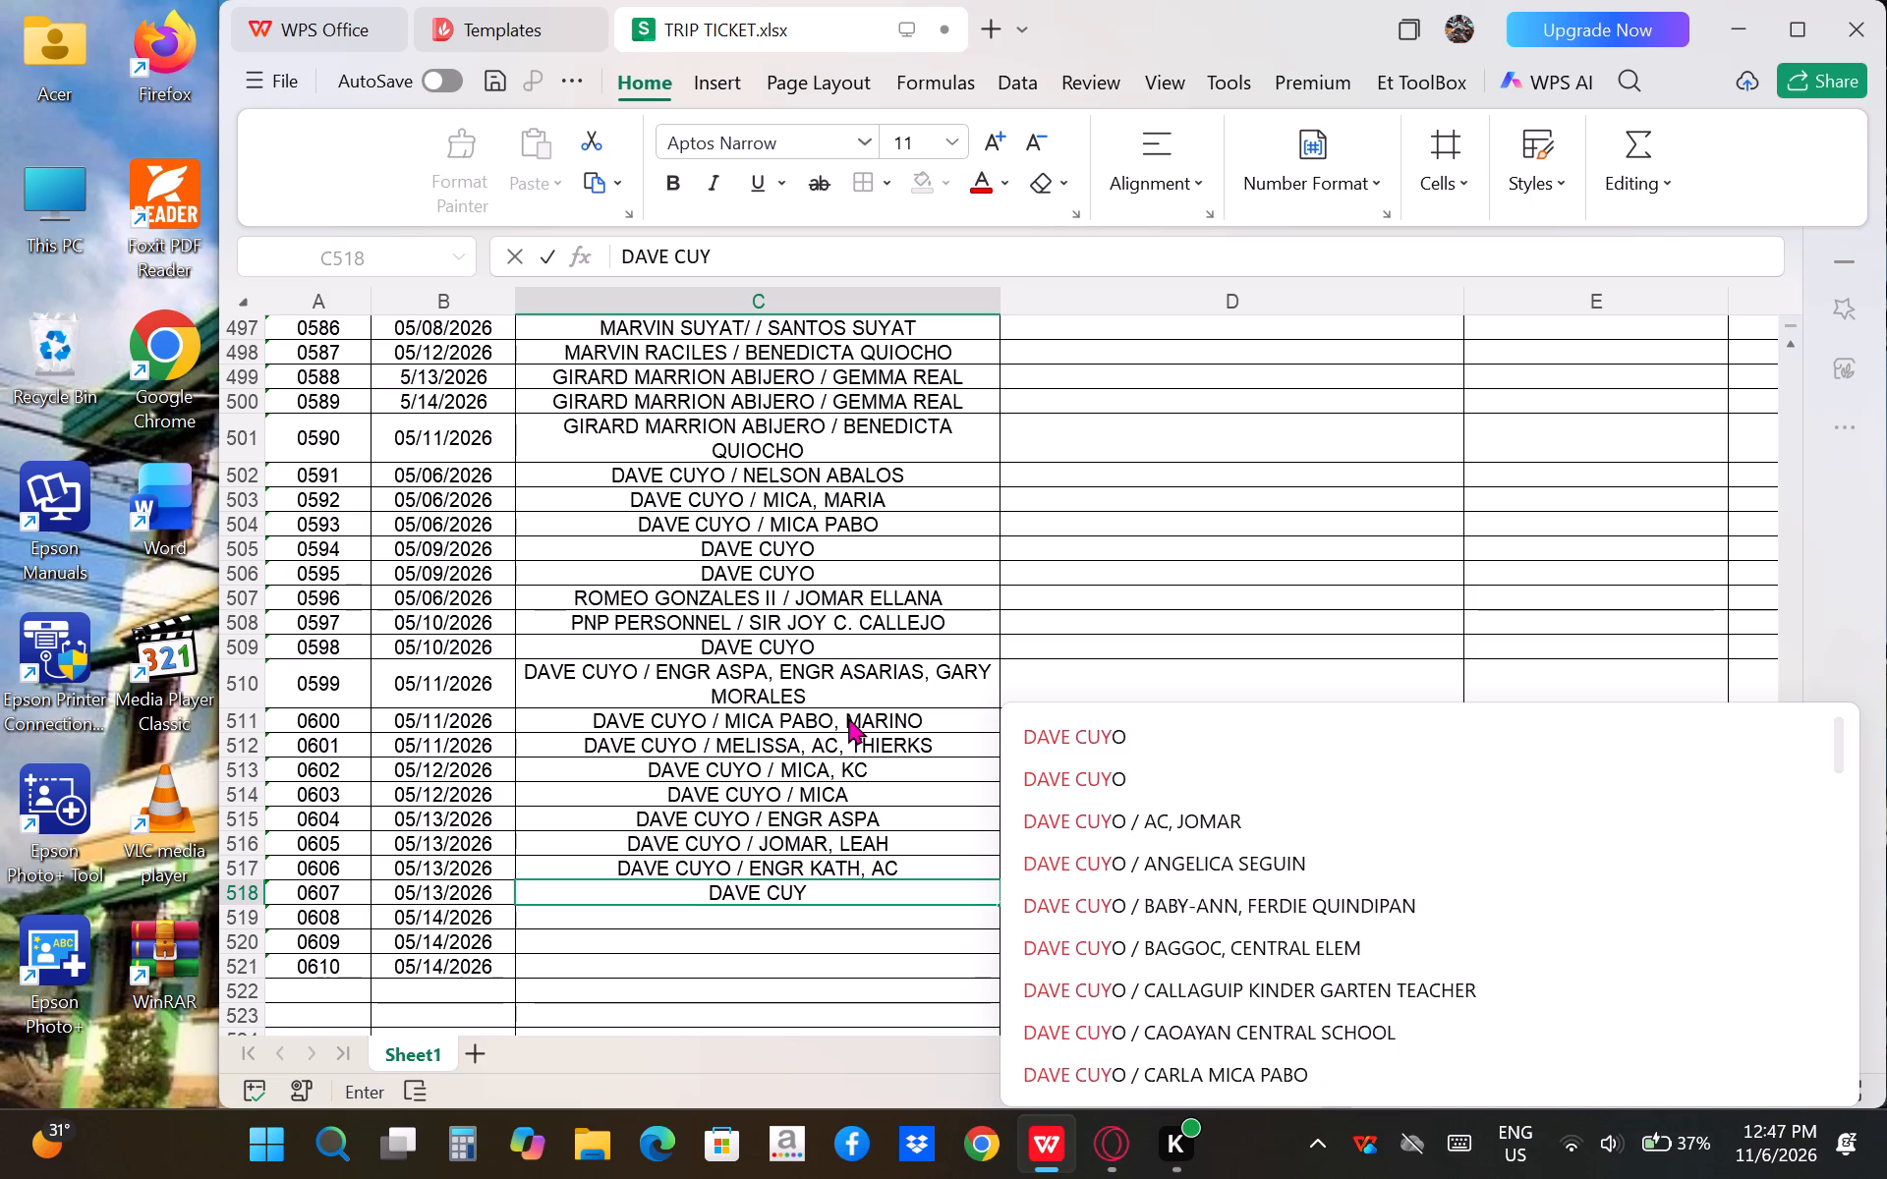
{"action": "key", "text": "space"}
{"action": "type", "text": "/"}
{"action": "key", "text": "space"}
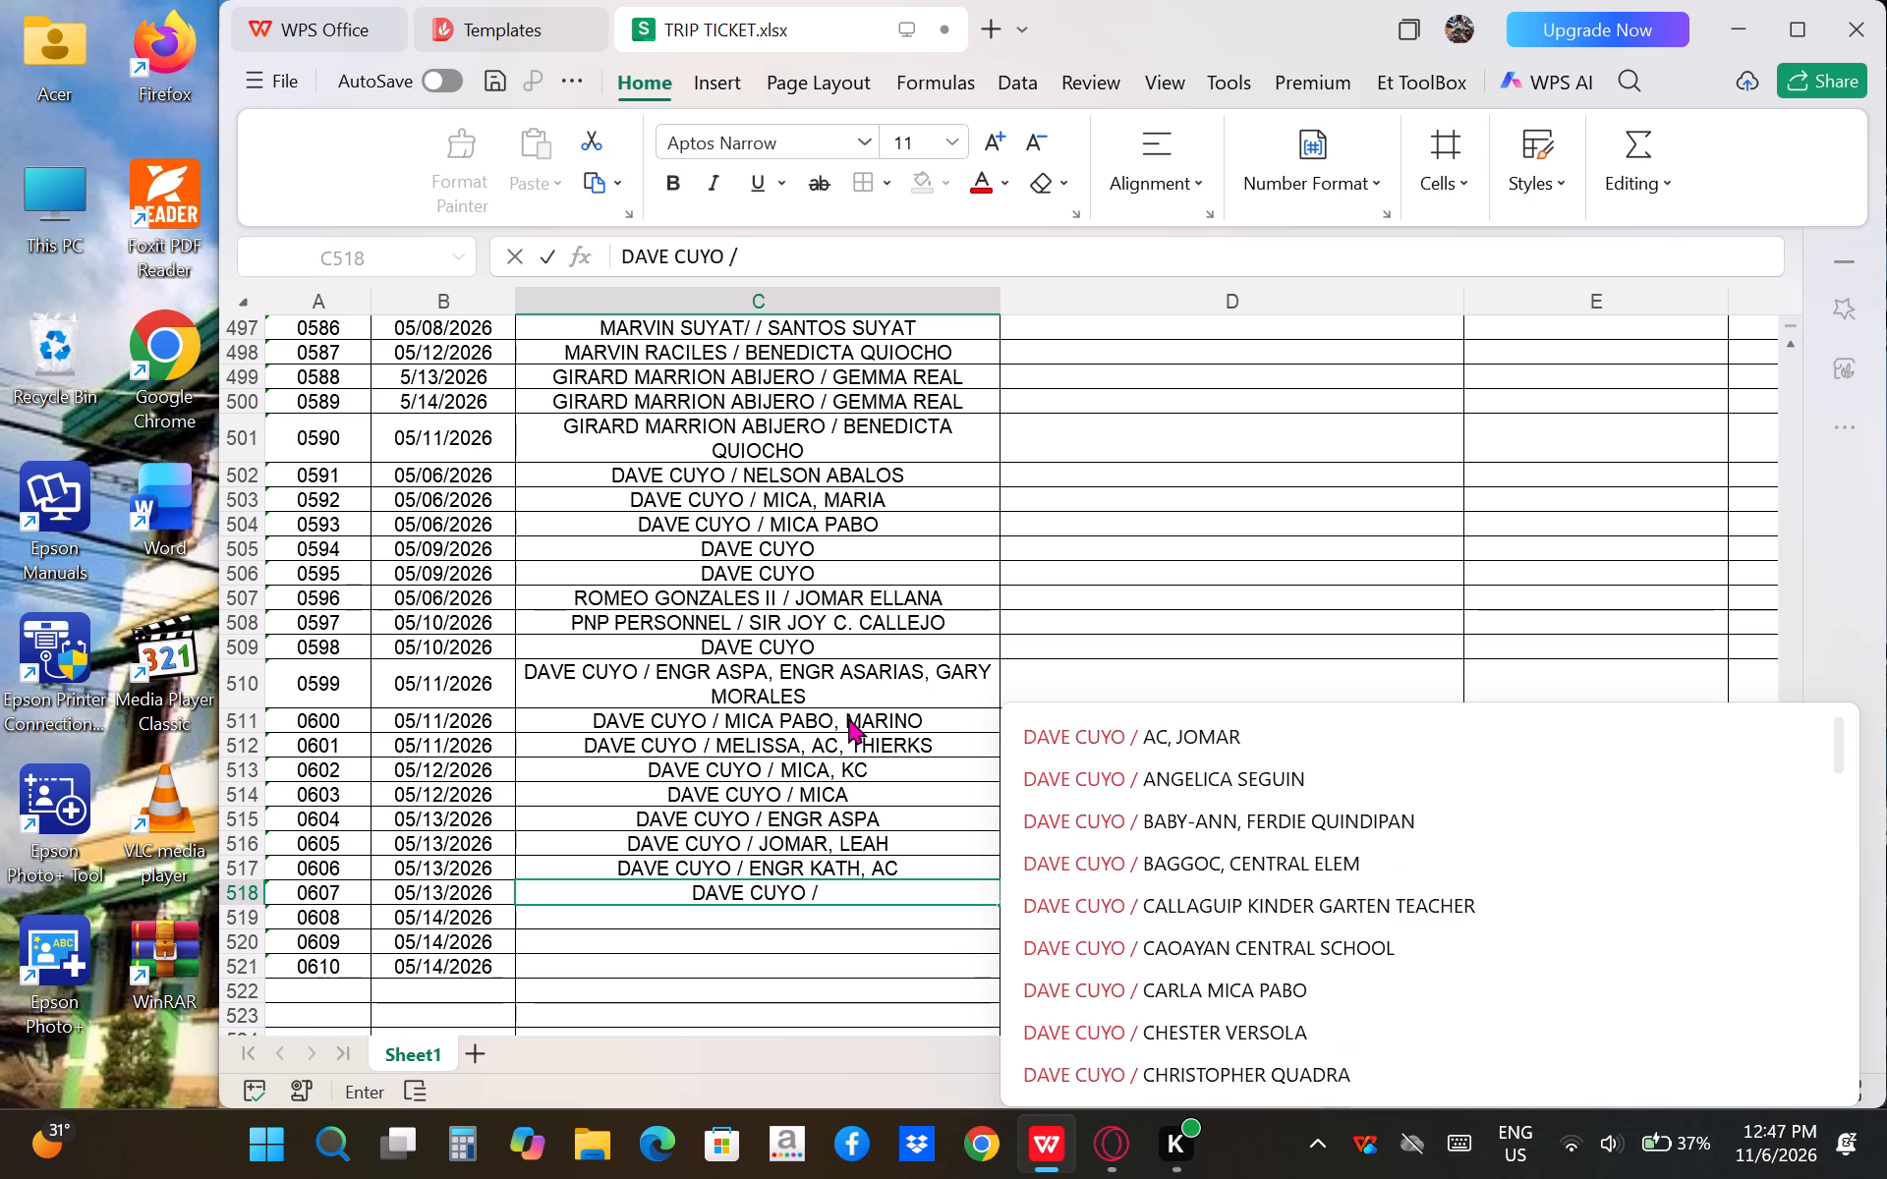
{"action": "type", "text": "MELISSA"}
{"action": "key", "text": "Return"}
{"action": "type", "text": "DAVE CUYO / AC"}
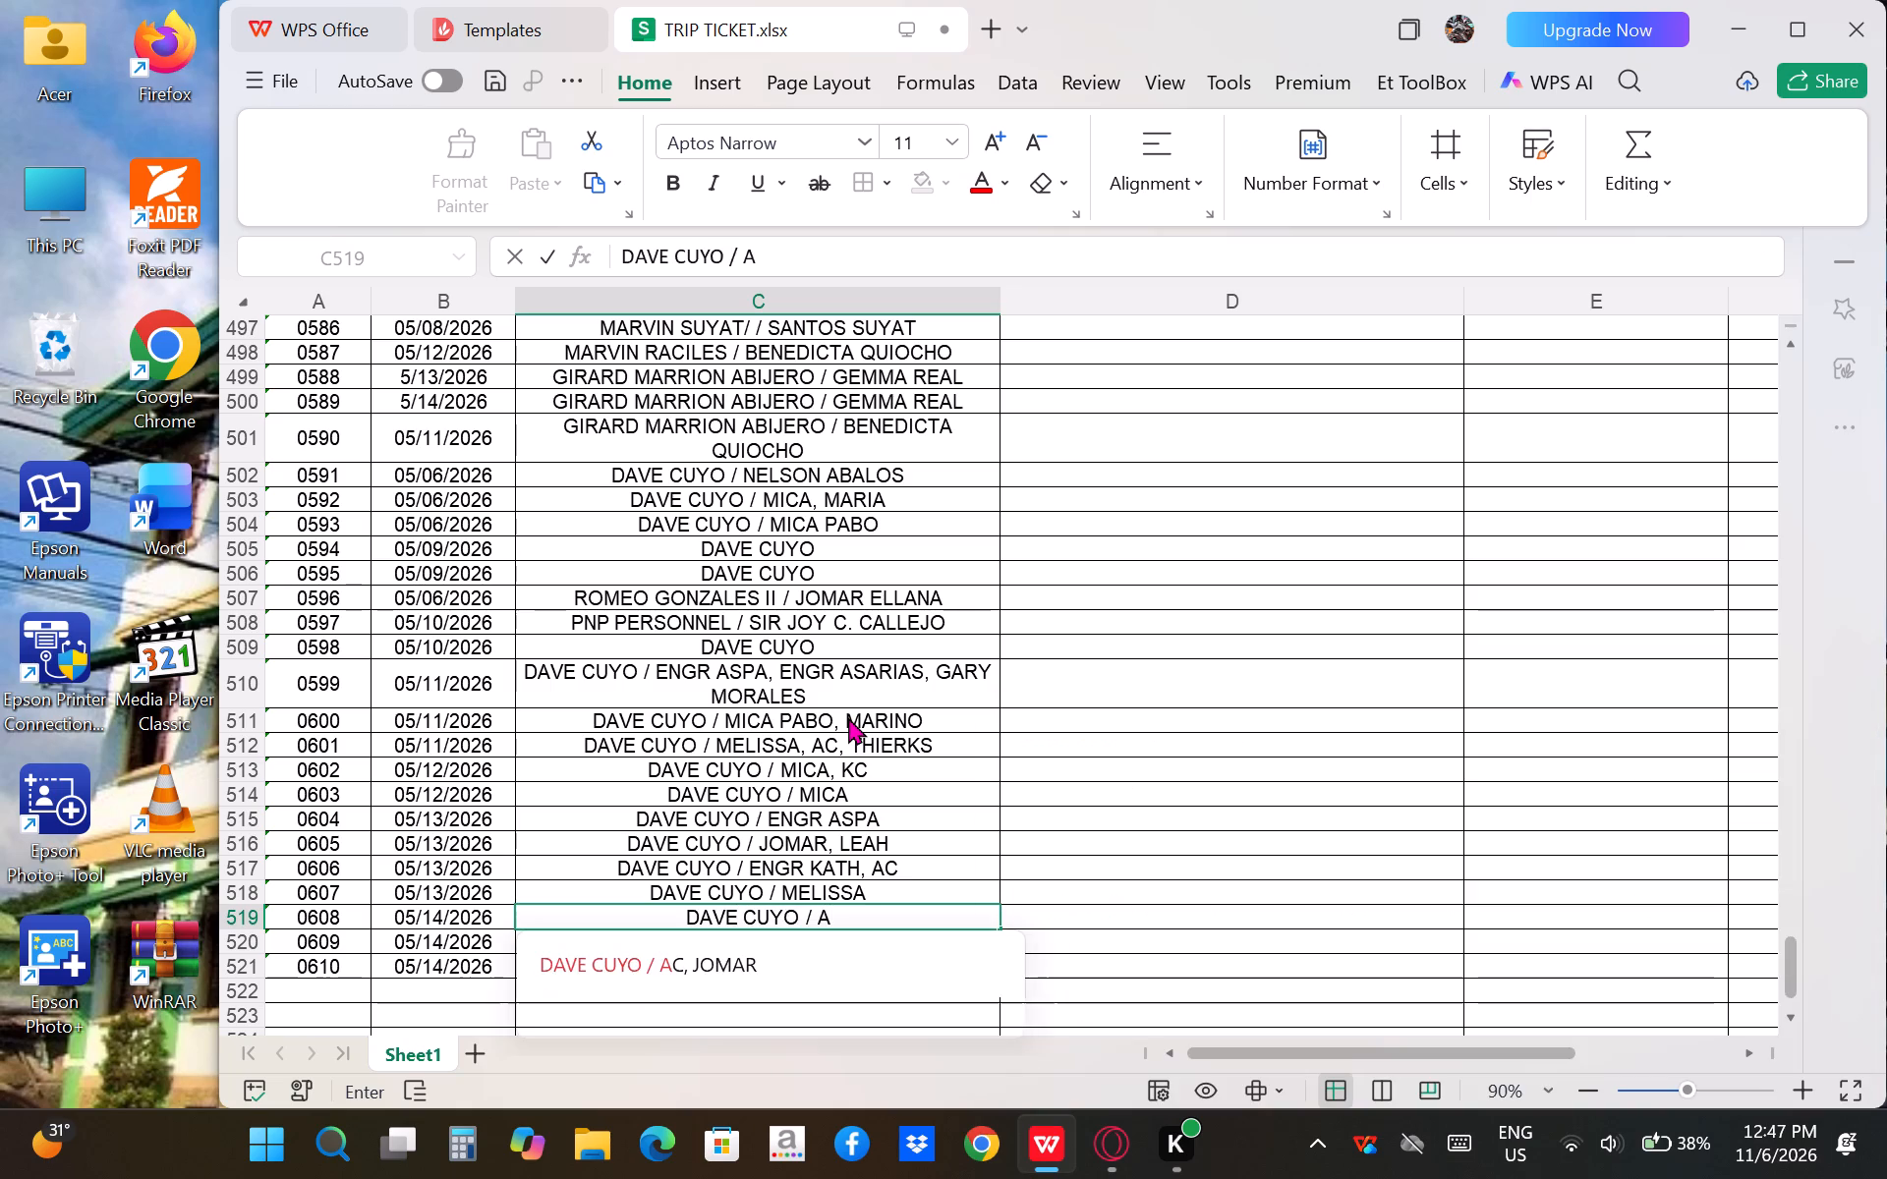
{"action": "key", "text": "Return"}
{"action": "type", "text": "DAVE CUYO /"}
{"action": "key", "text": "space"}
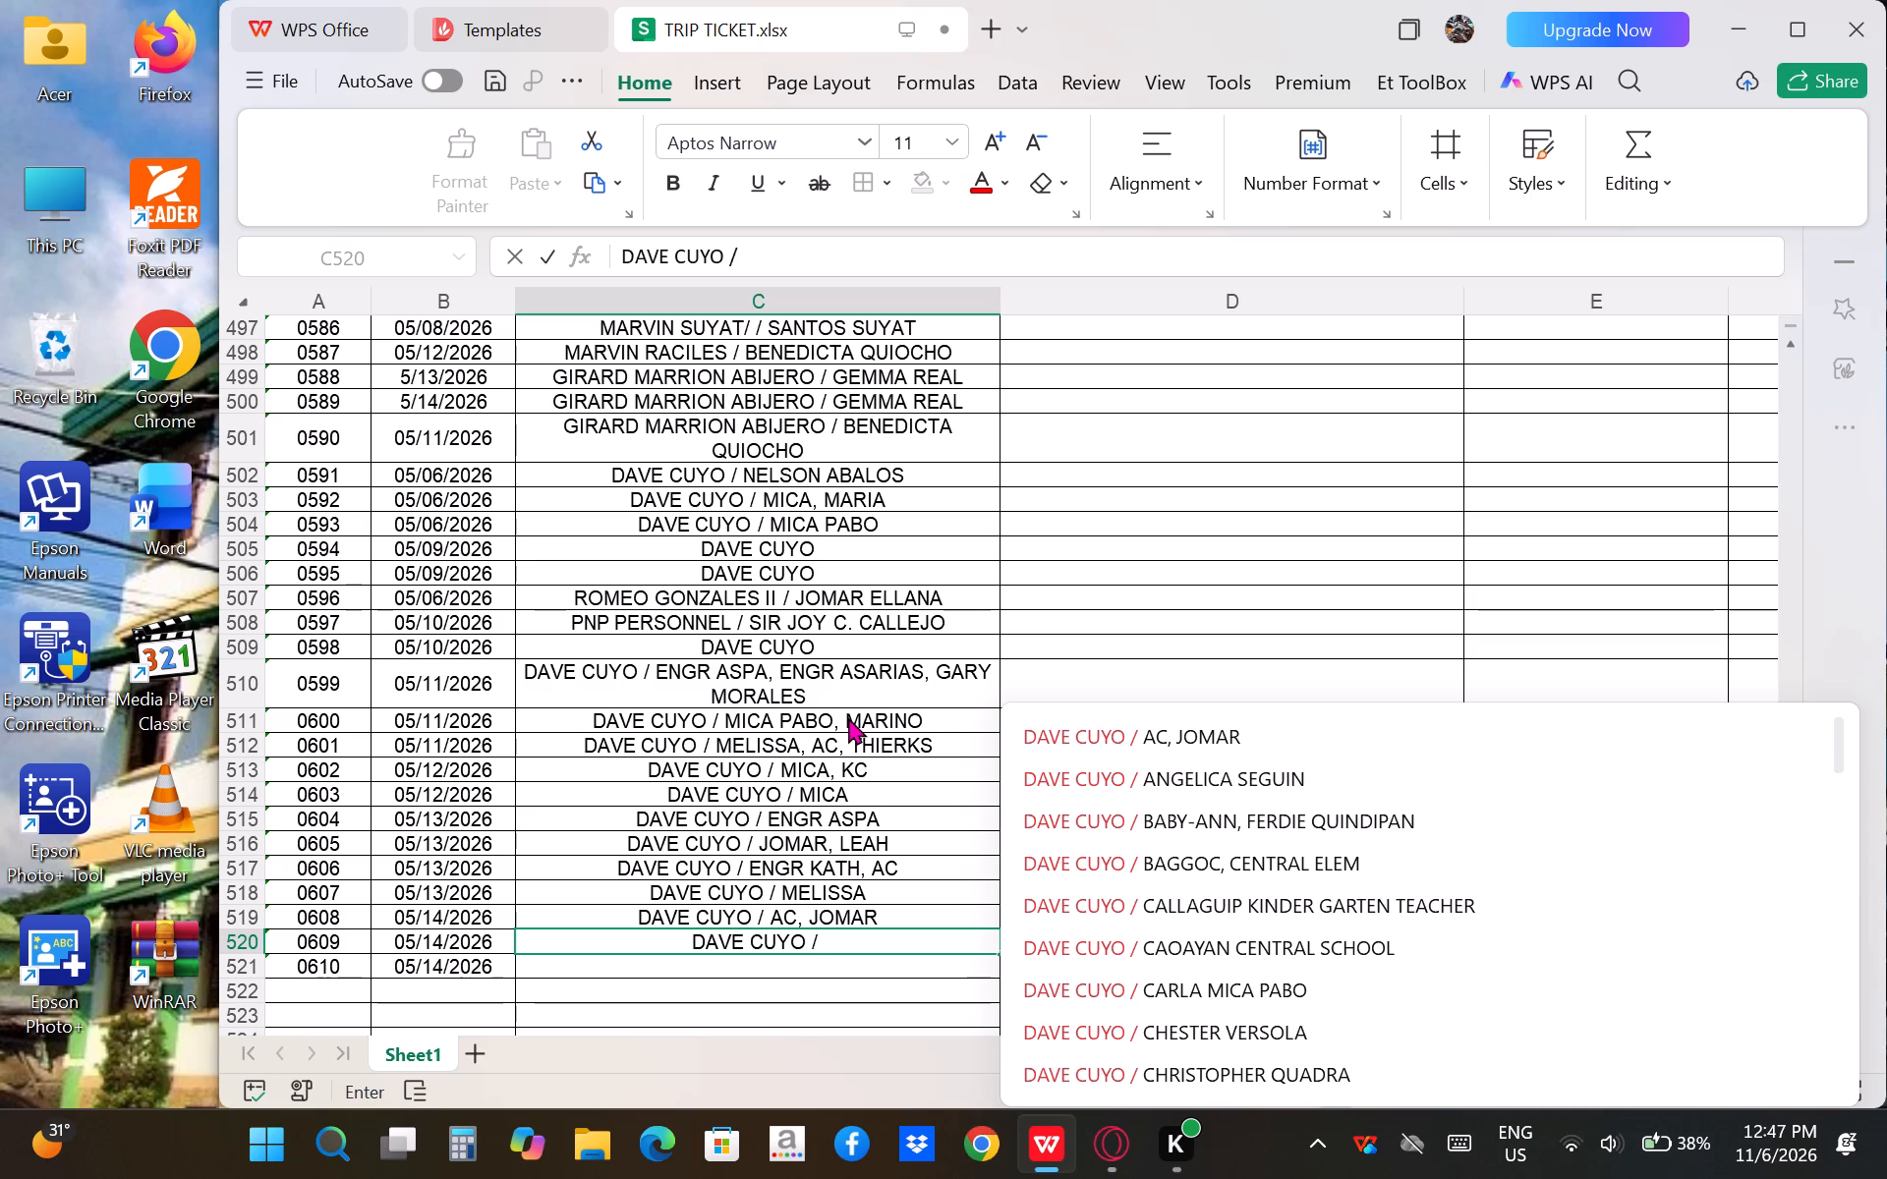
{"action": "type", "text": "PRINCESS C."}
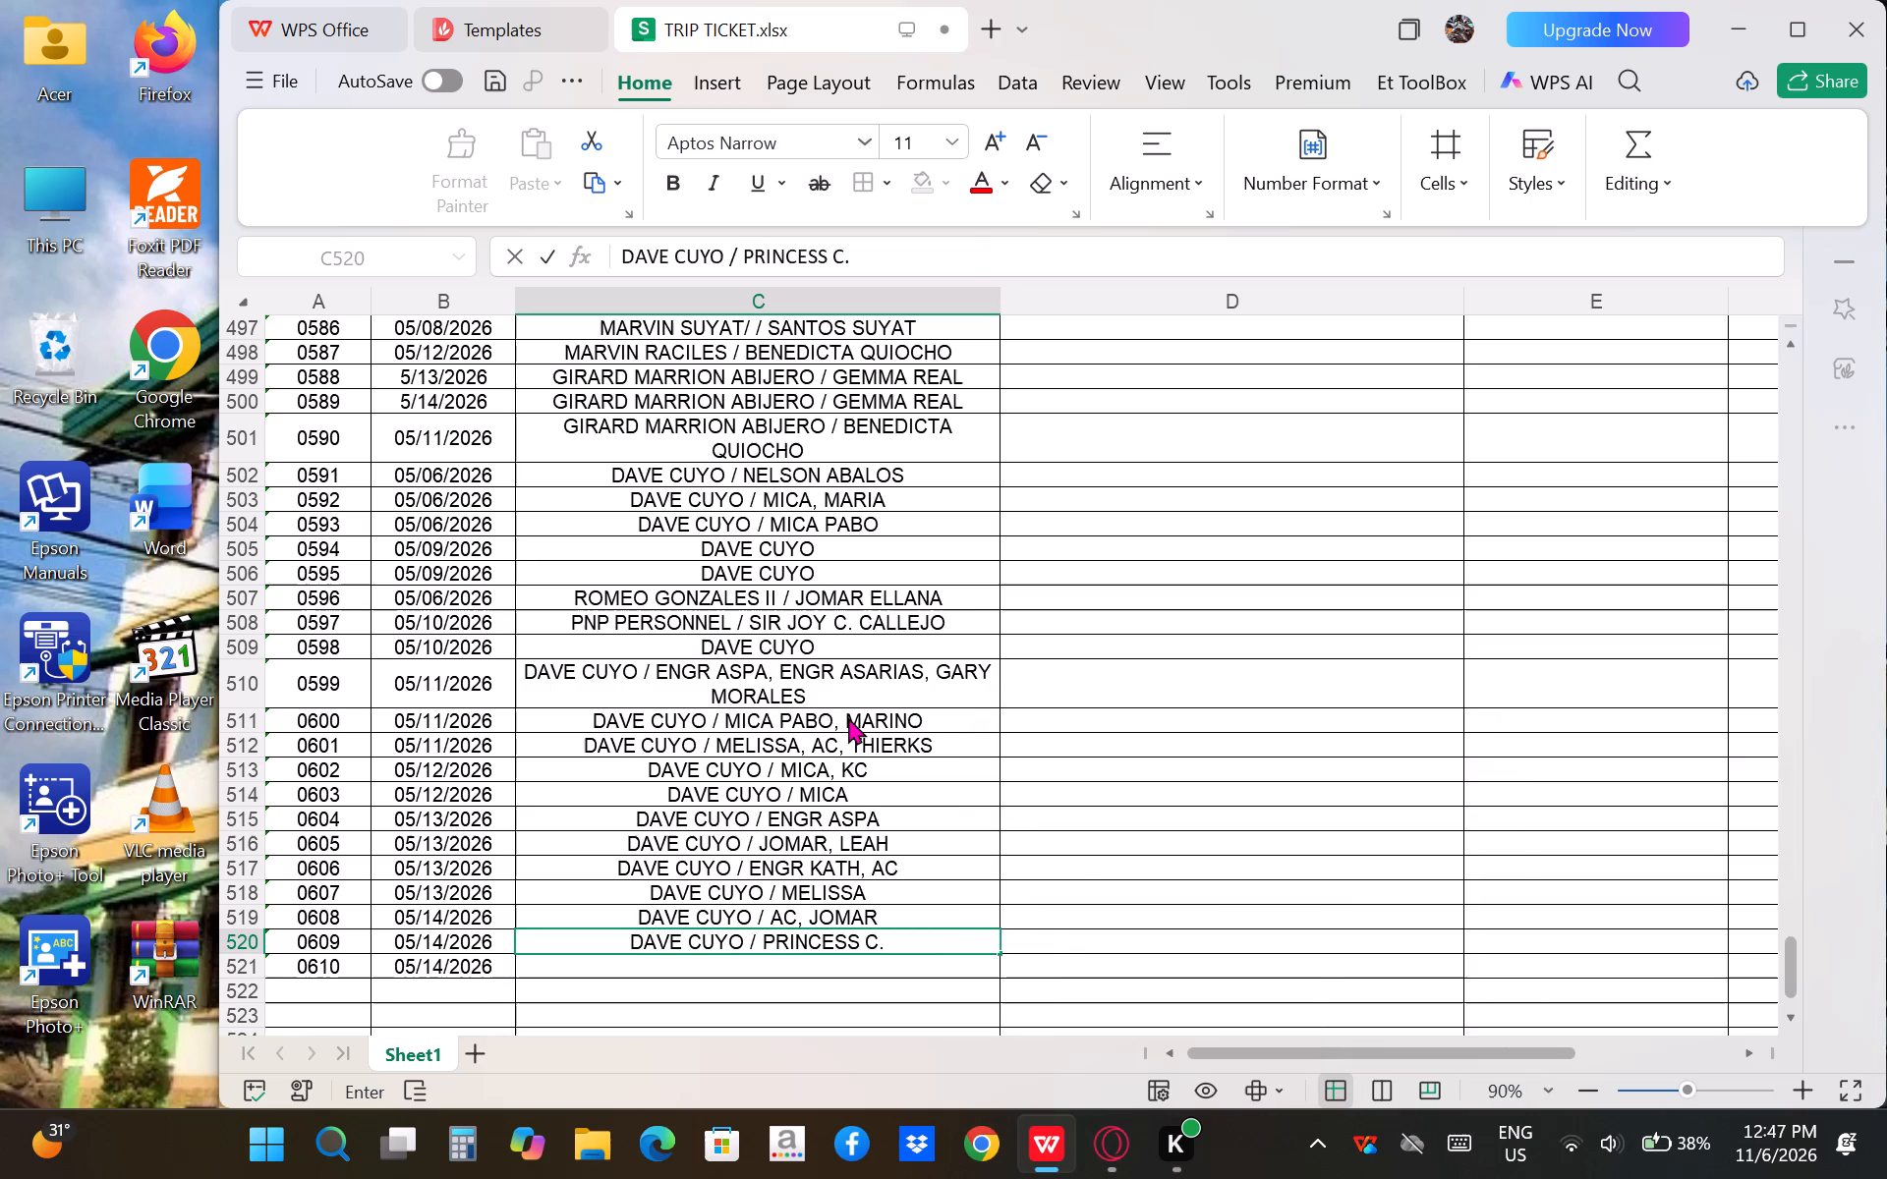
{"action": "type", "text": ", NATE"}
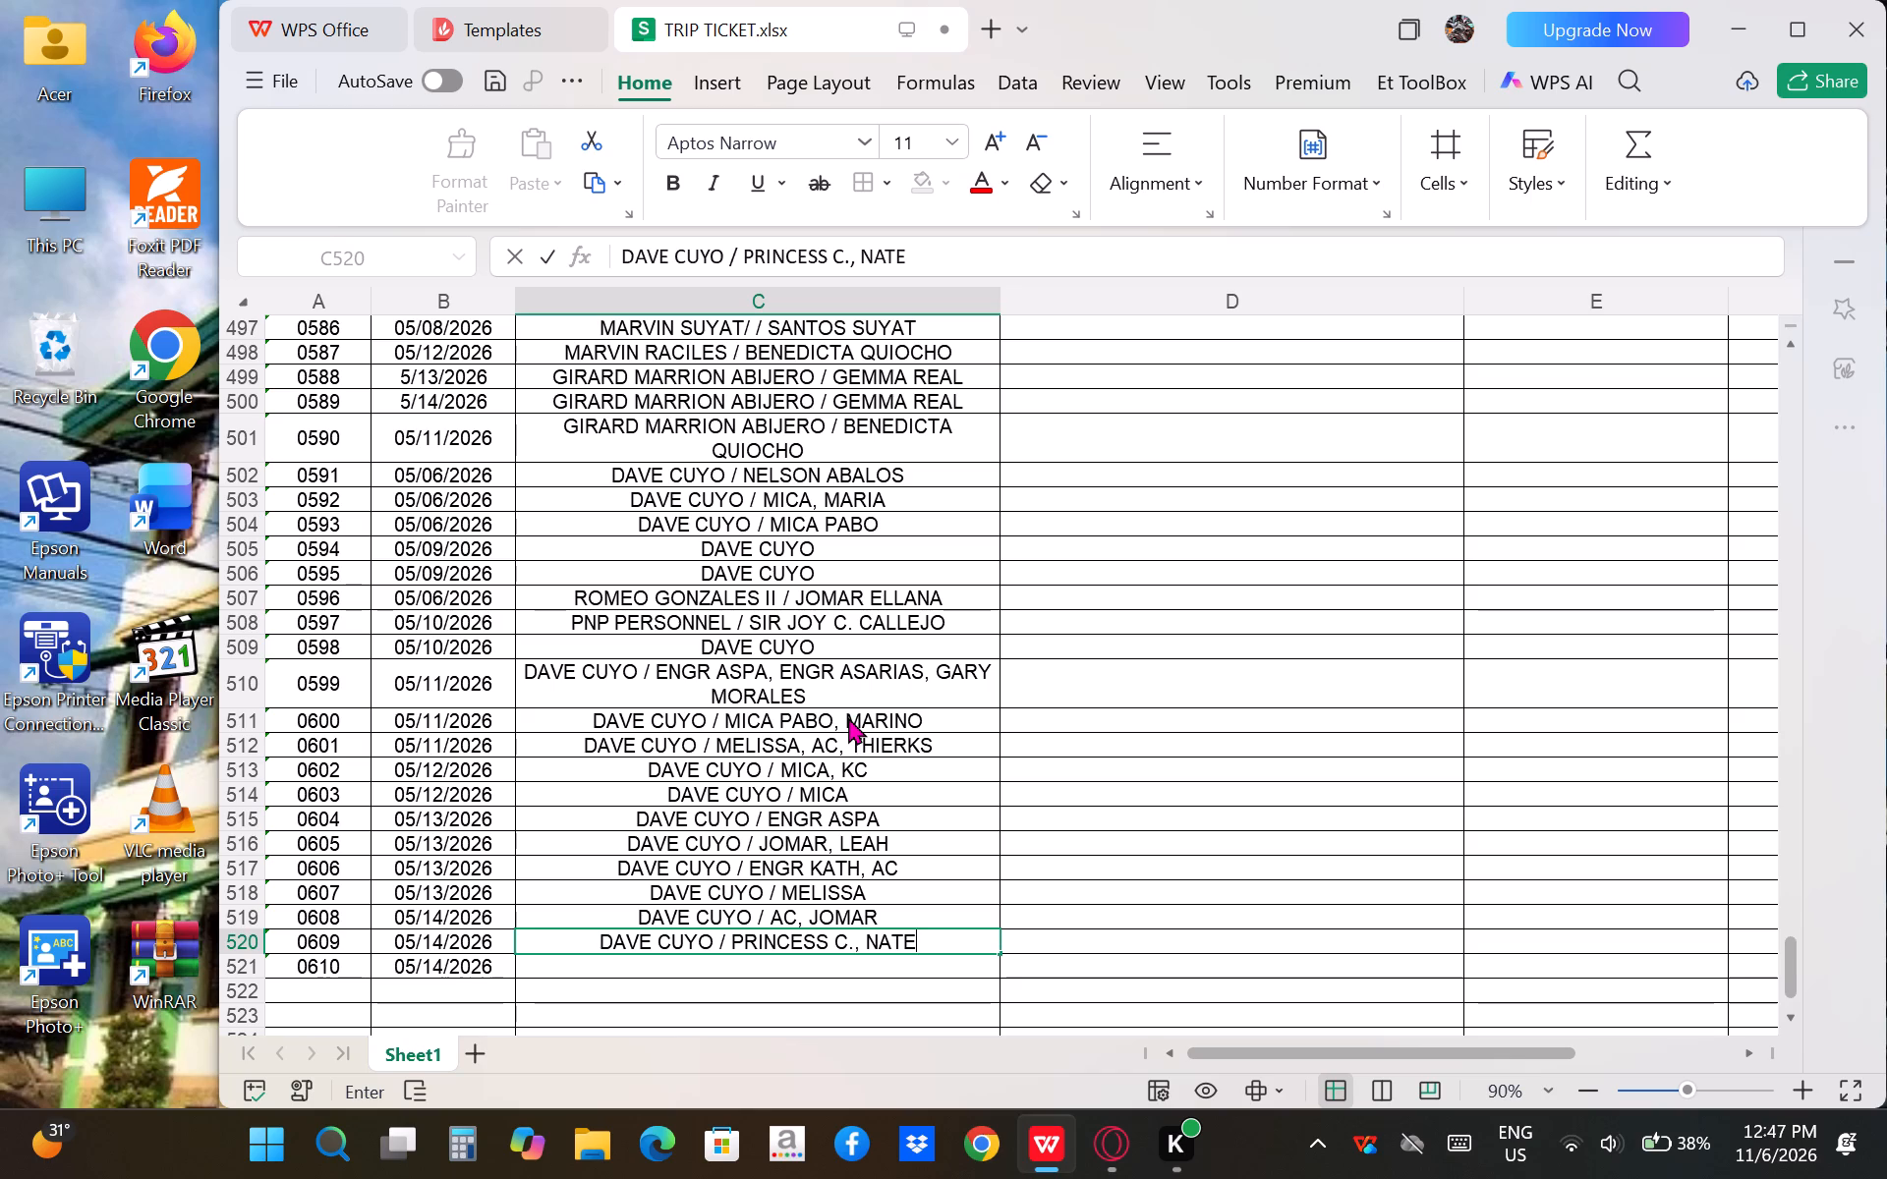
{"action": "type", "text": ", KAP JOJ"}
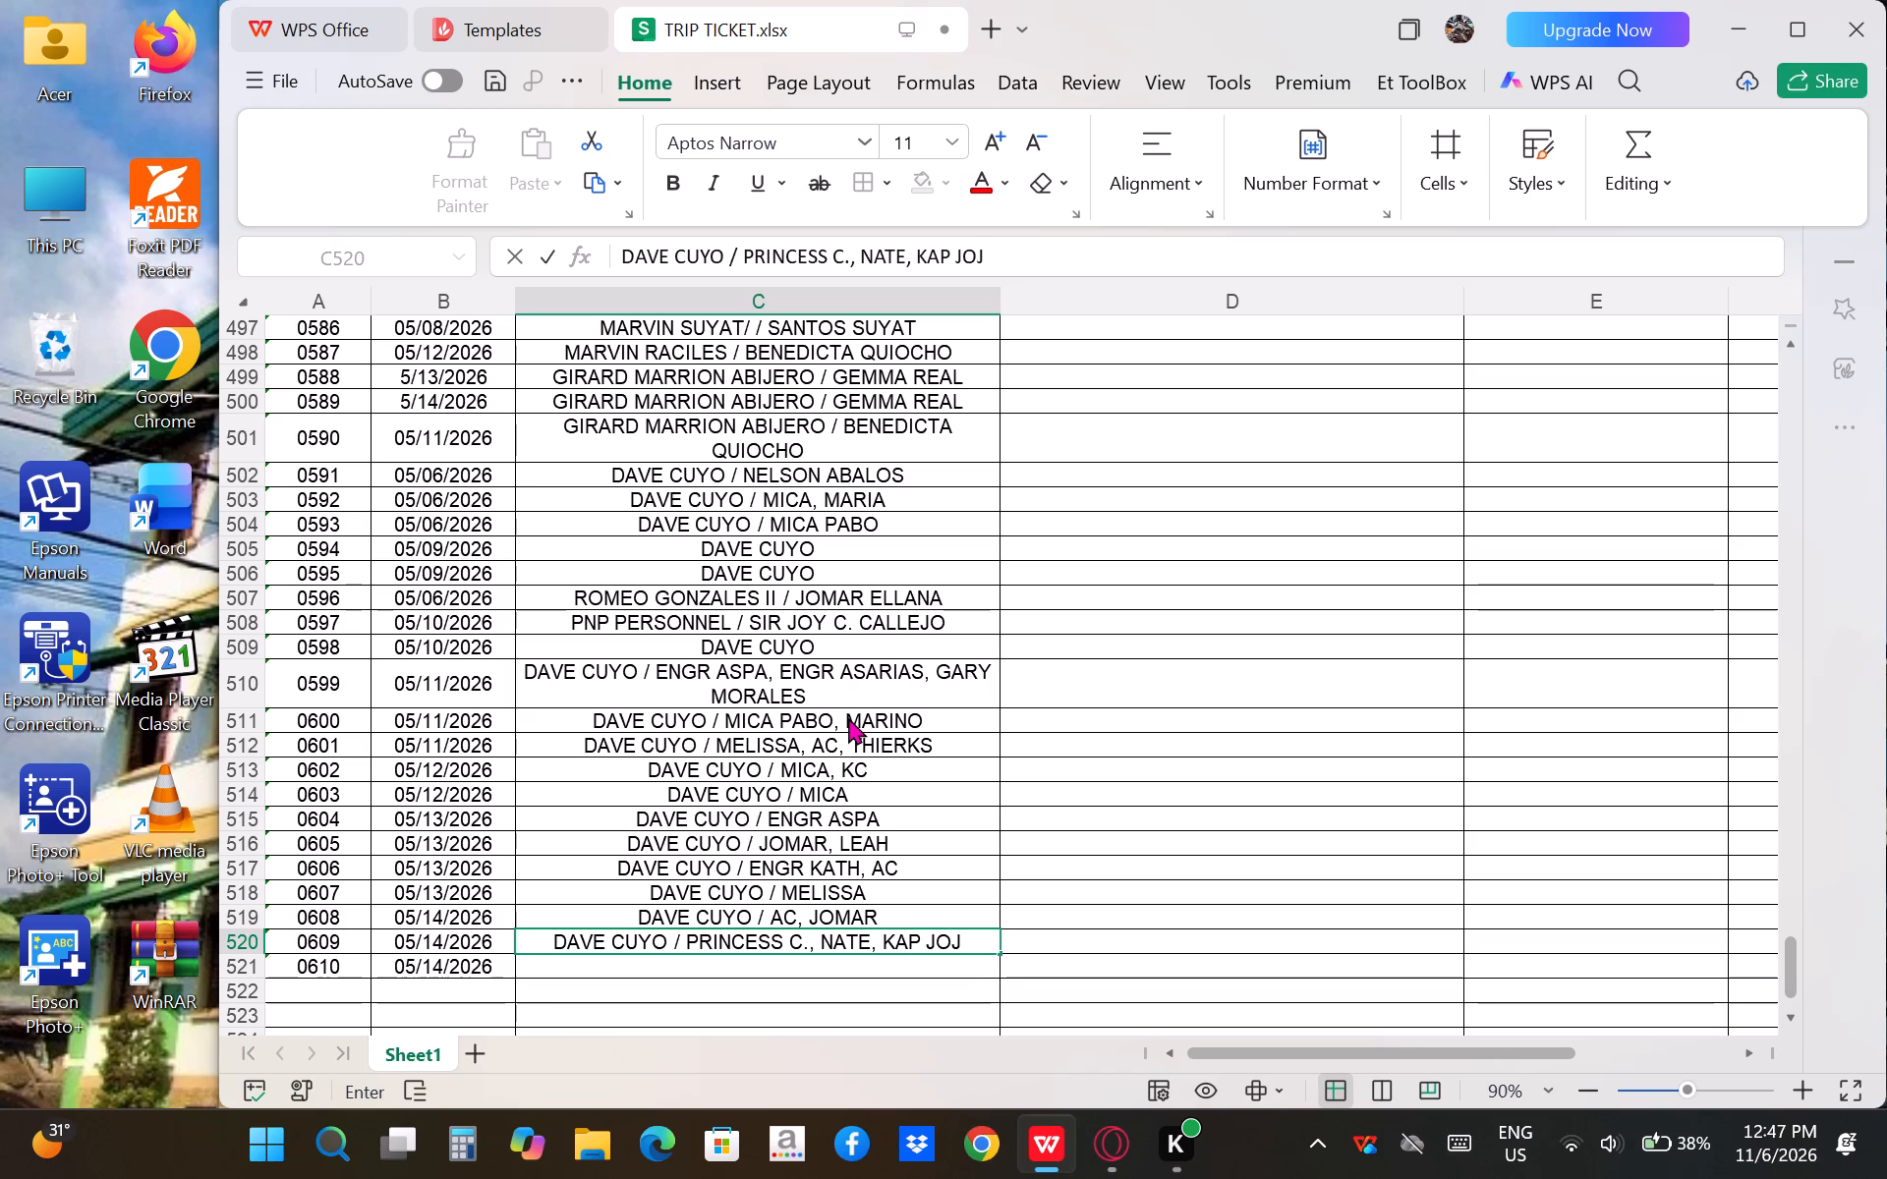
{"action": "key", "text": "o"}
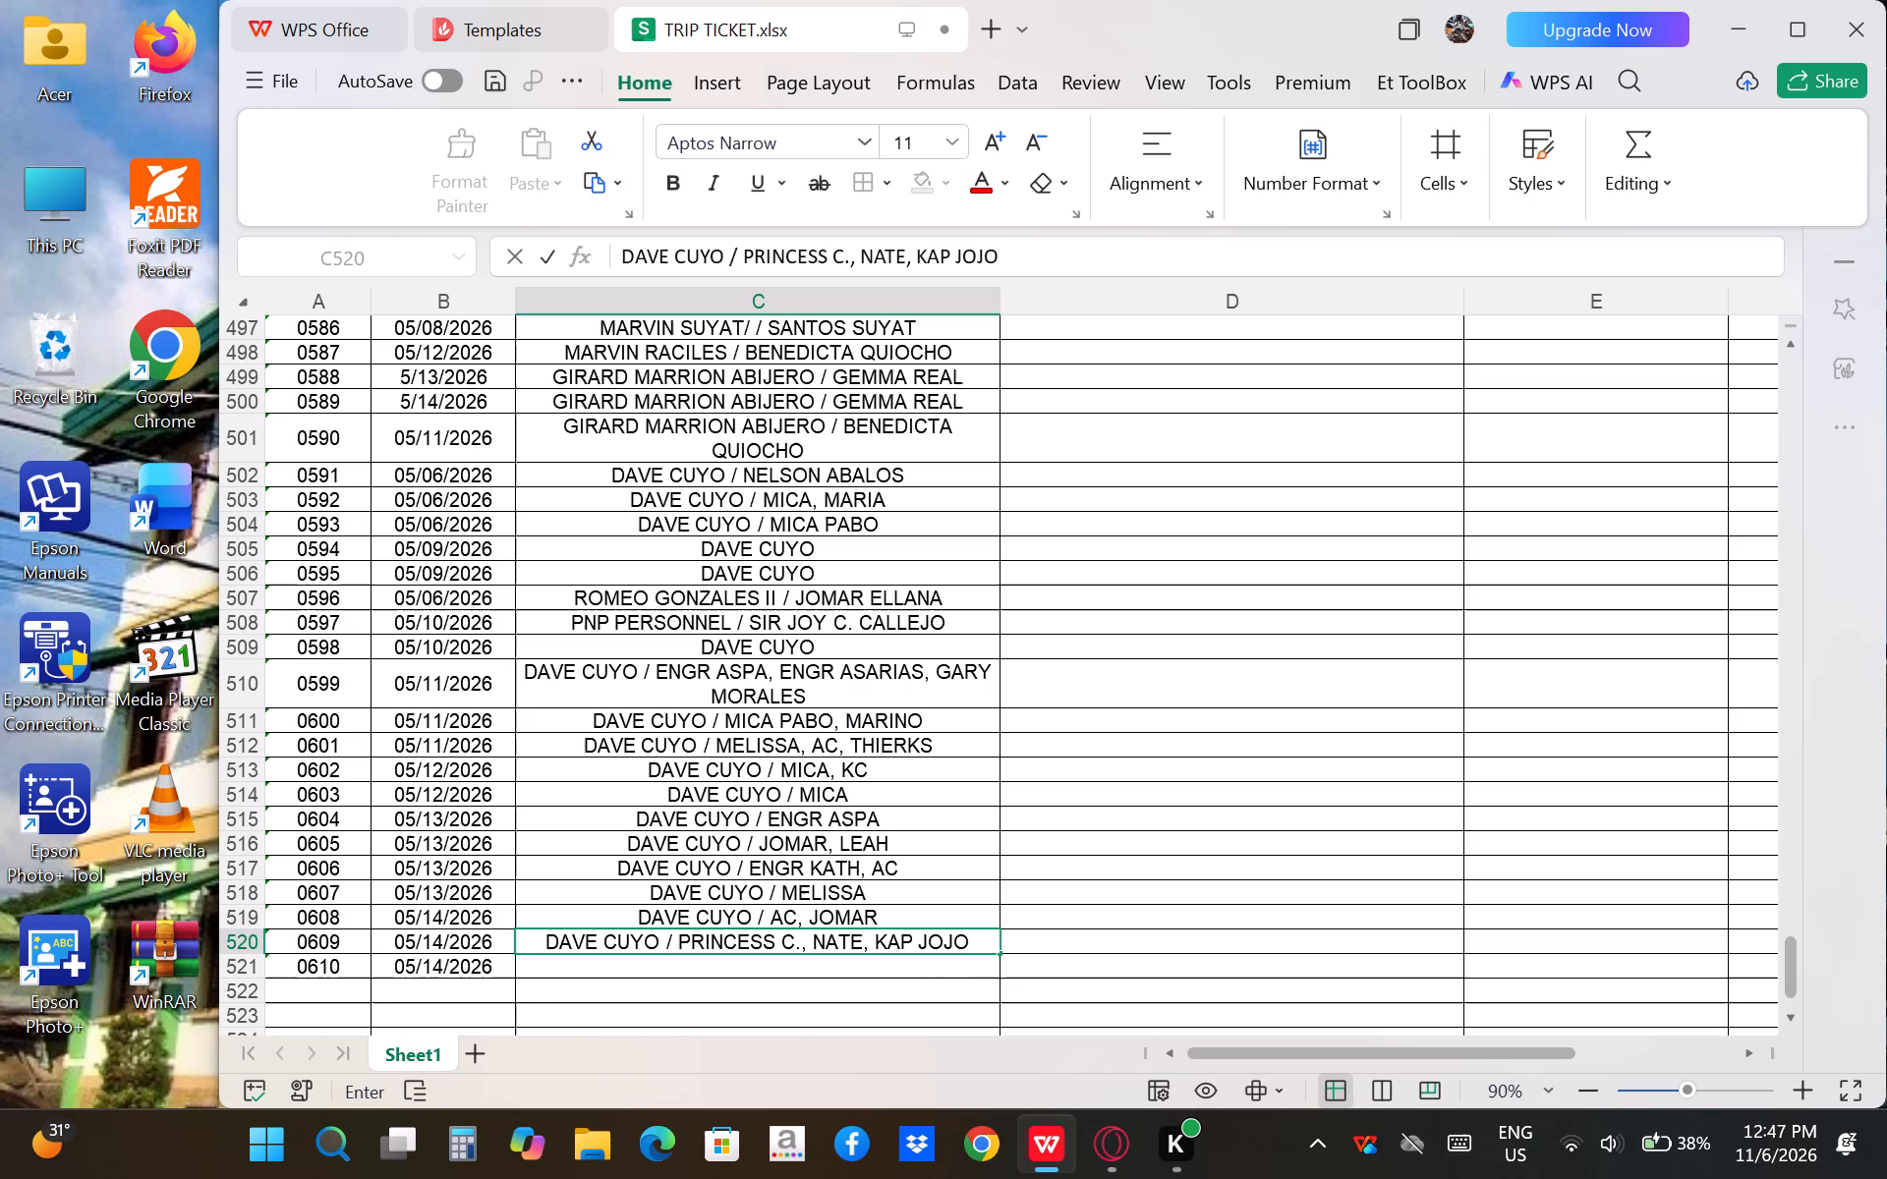
Remove JOMAR from the passengers in C519, leaving only AC after the driver.
{"action": "double_click", "coordinate": [925, 917]}
{"action": "key", "text": "BackSpace"}
{"action": "key", "text": "BackSpace"}
{"action": "key", "text": "BackSpace"}
{"action": "key", "text": "BackSpace"}
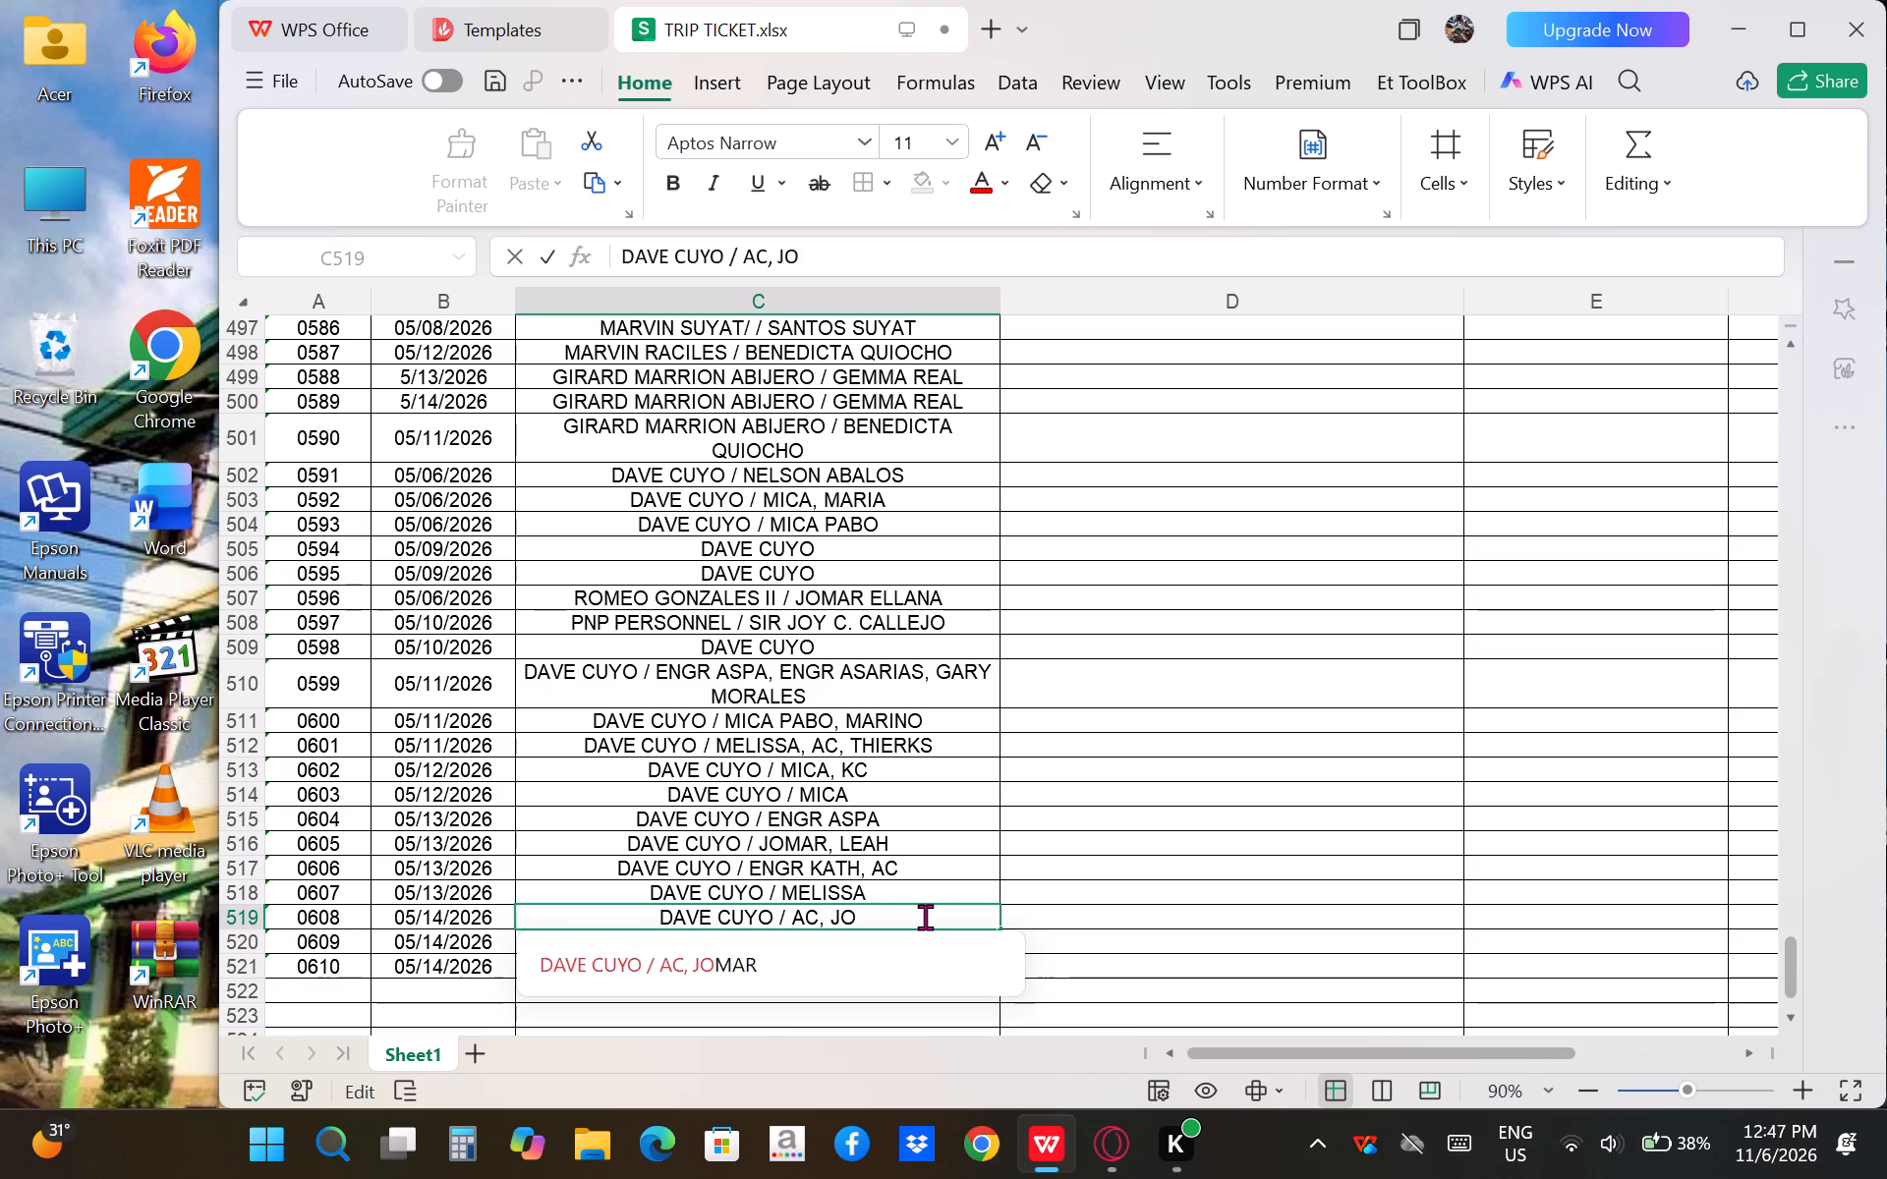
{"action": "key", "text": "BackSpace"}
{"action": "key", "text": "BackSpace"}
{"action": "key", "text": "BackSpace"}
{"action": "key", "text": "Return"}
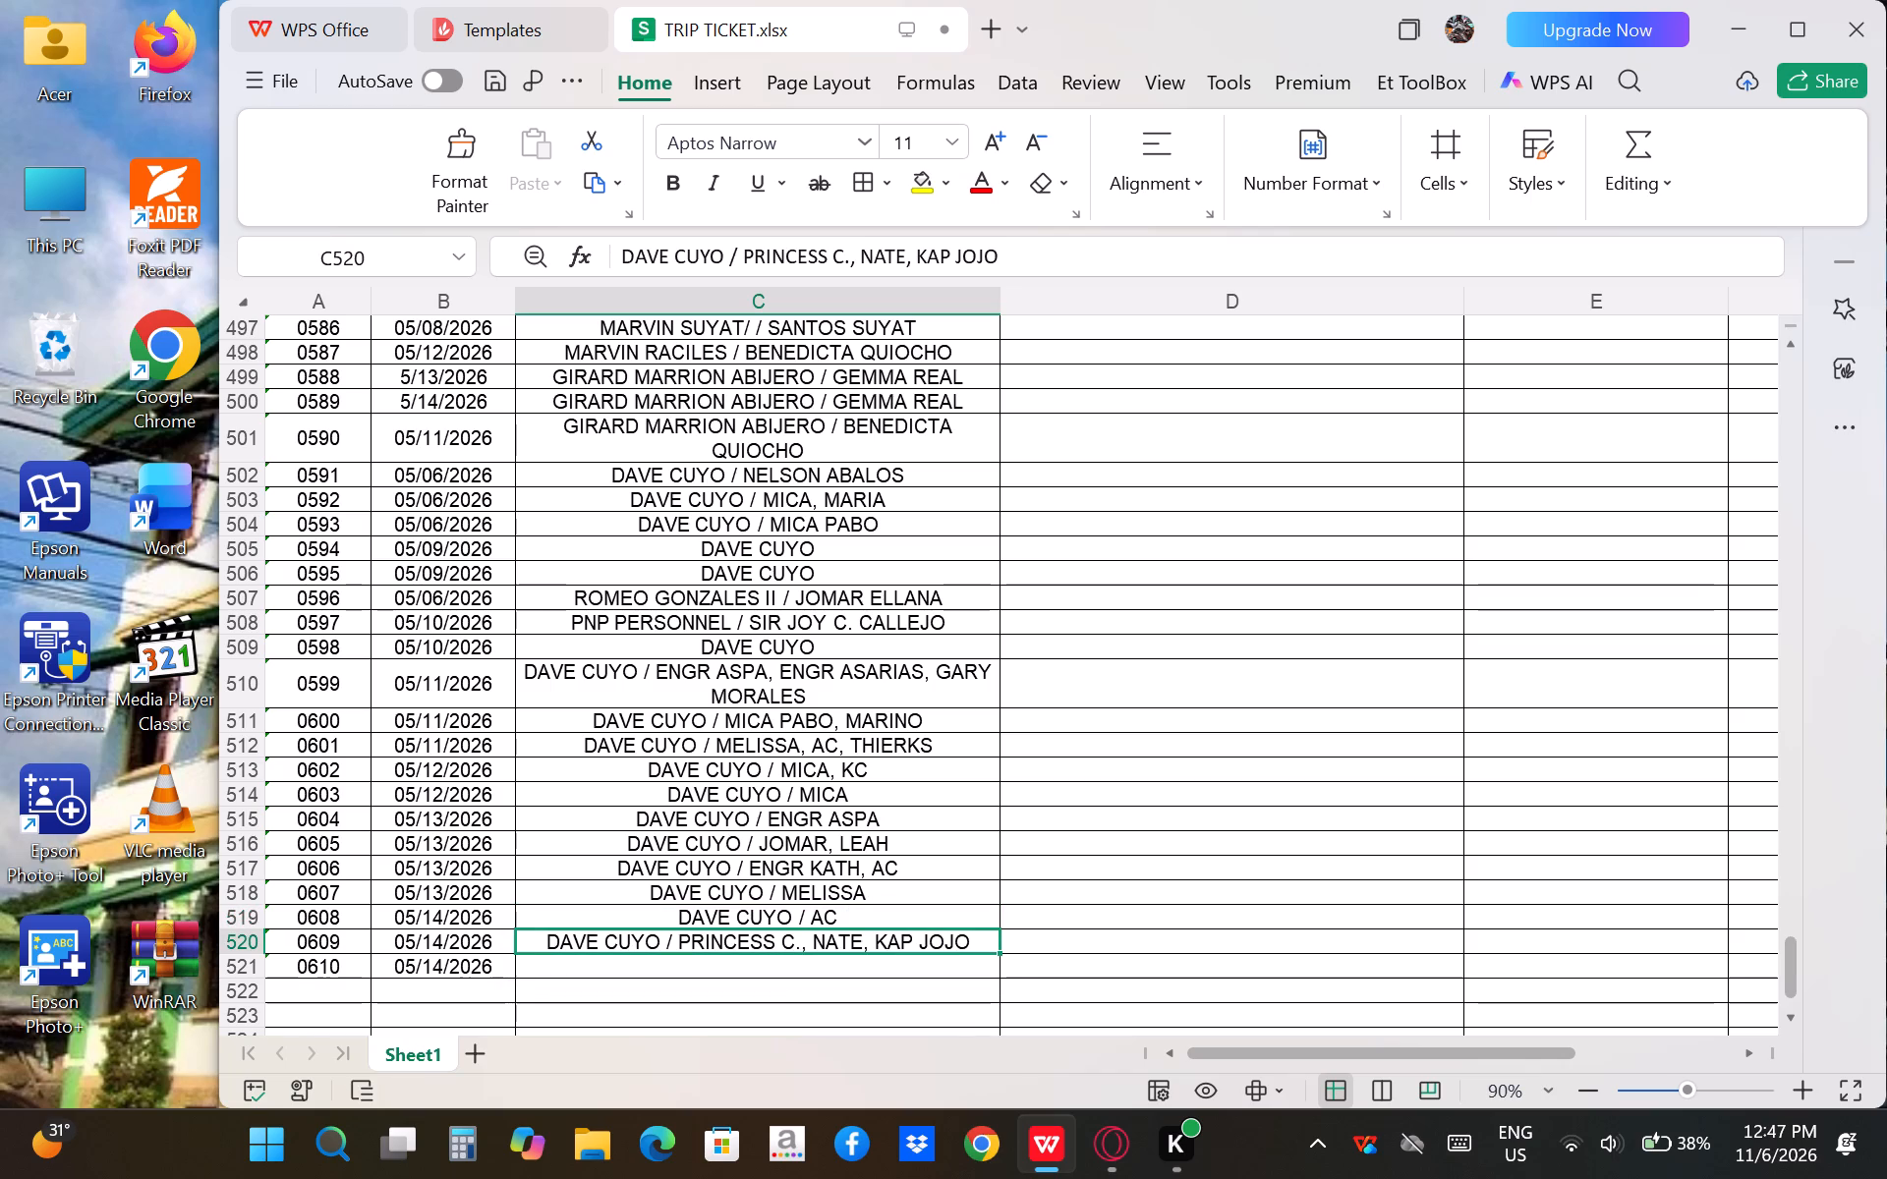
Enter the same driver with passenger ERIC in C521.
{"action": "left_click", "coordinate": [877, 977]}
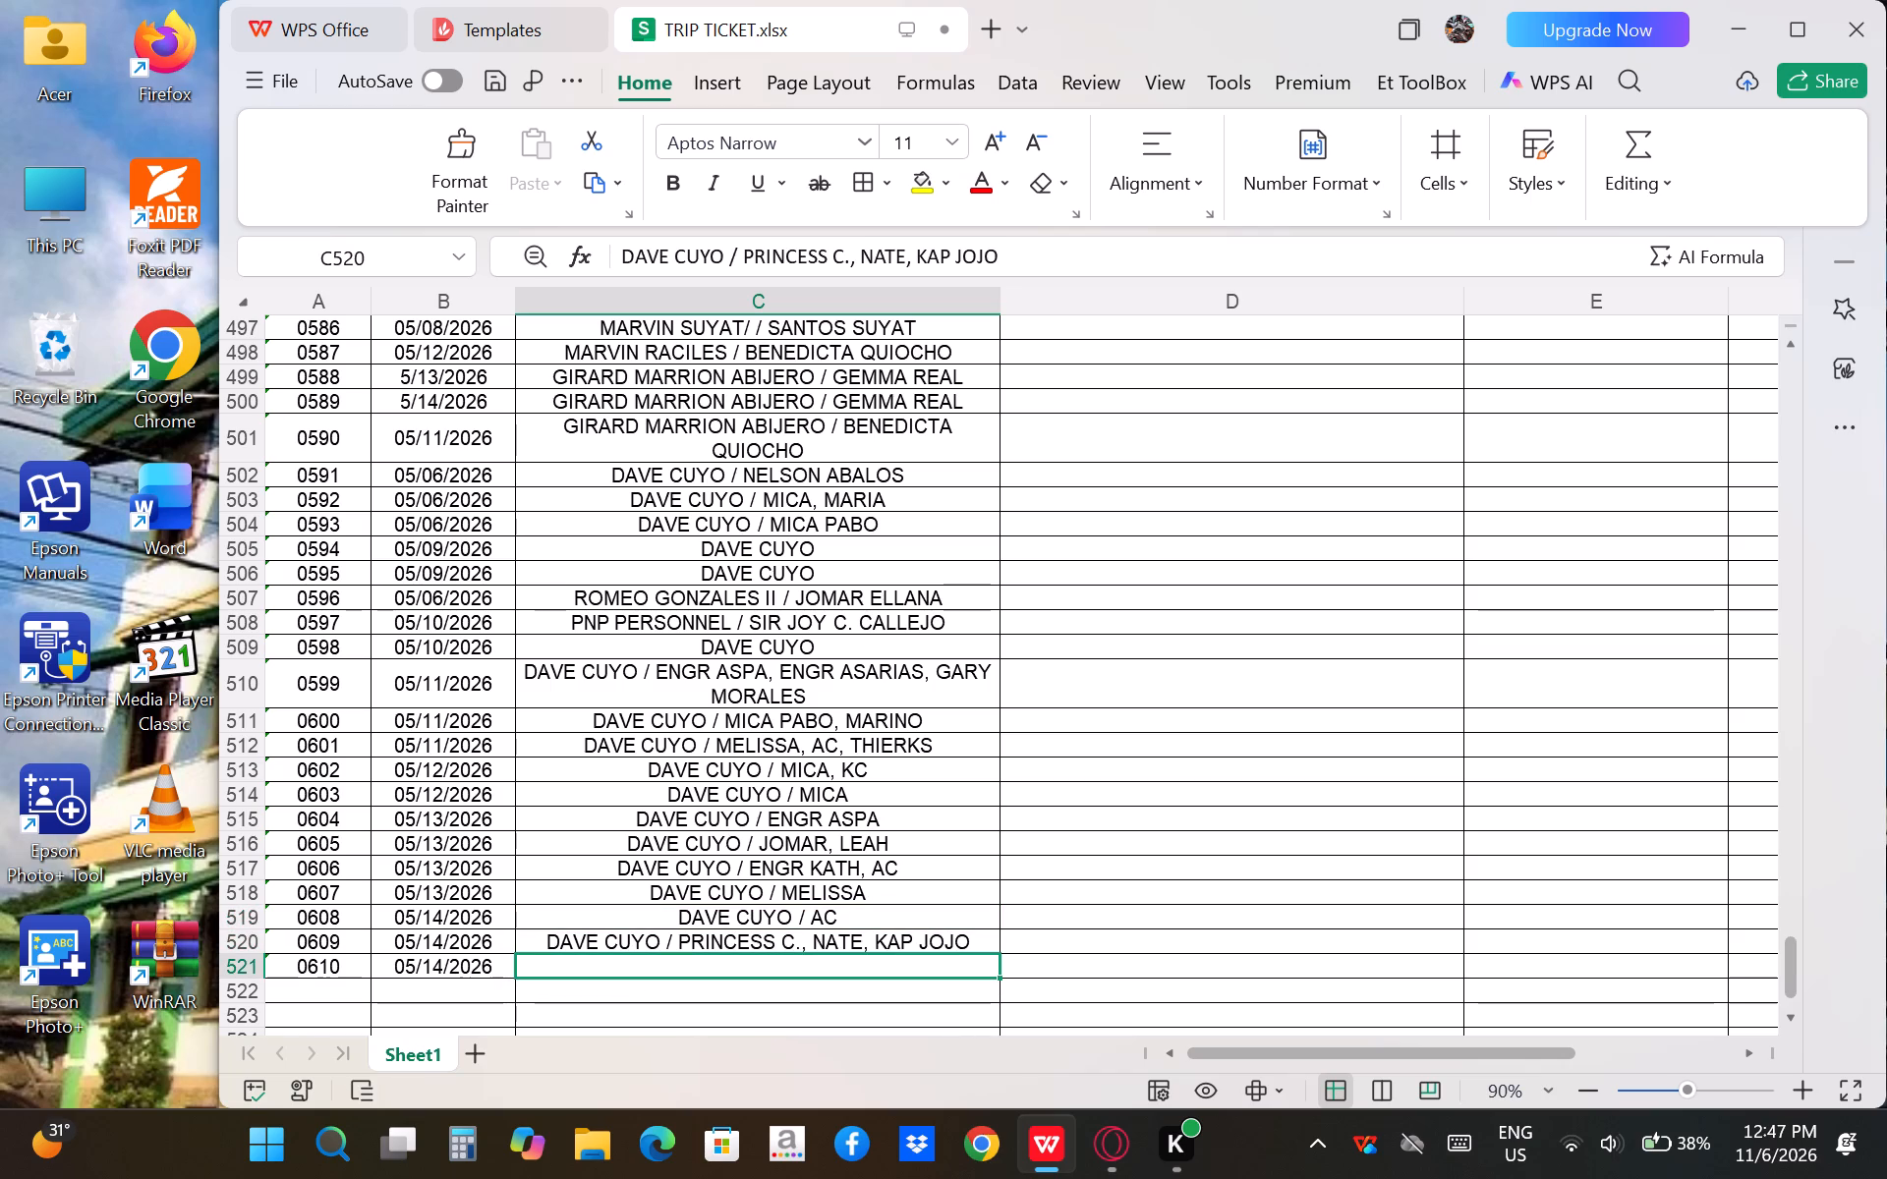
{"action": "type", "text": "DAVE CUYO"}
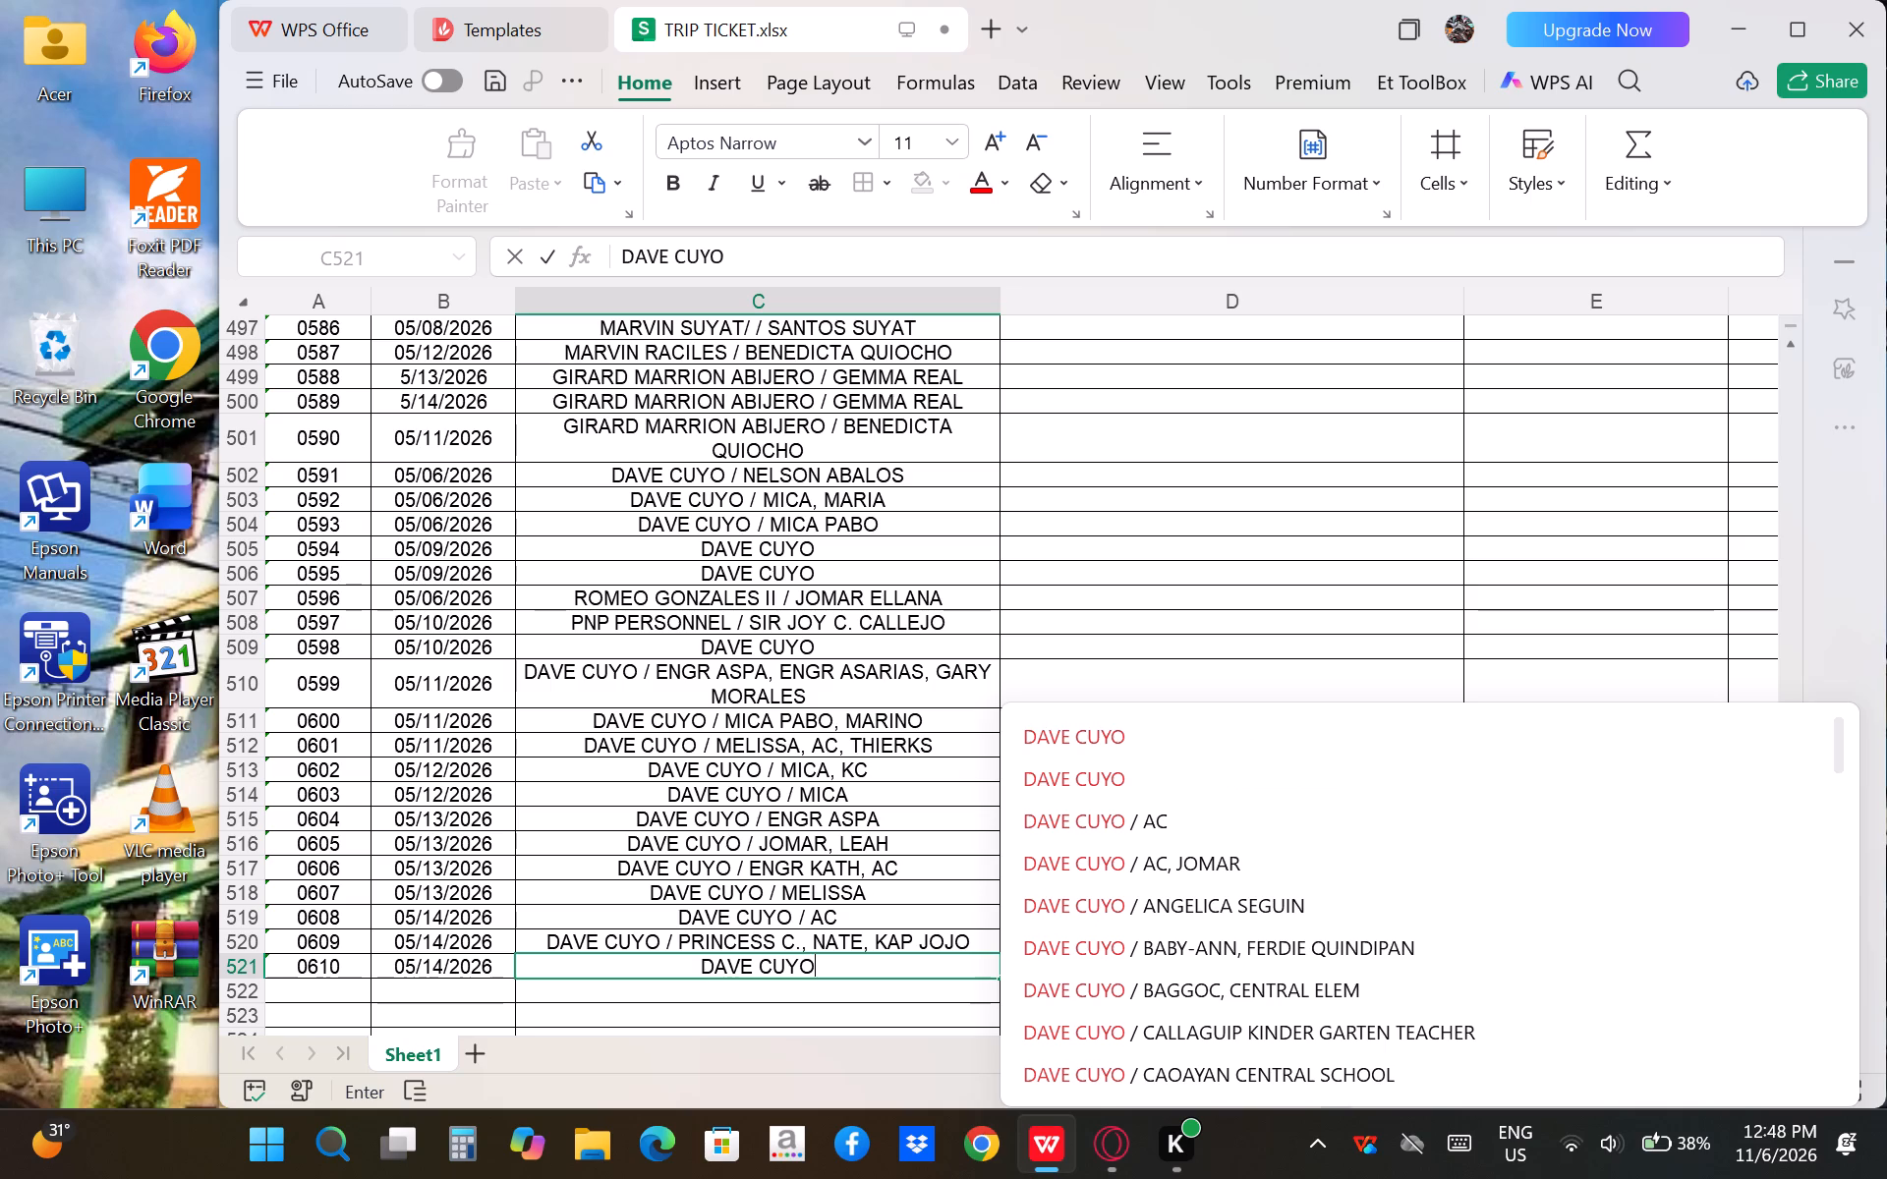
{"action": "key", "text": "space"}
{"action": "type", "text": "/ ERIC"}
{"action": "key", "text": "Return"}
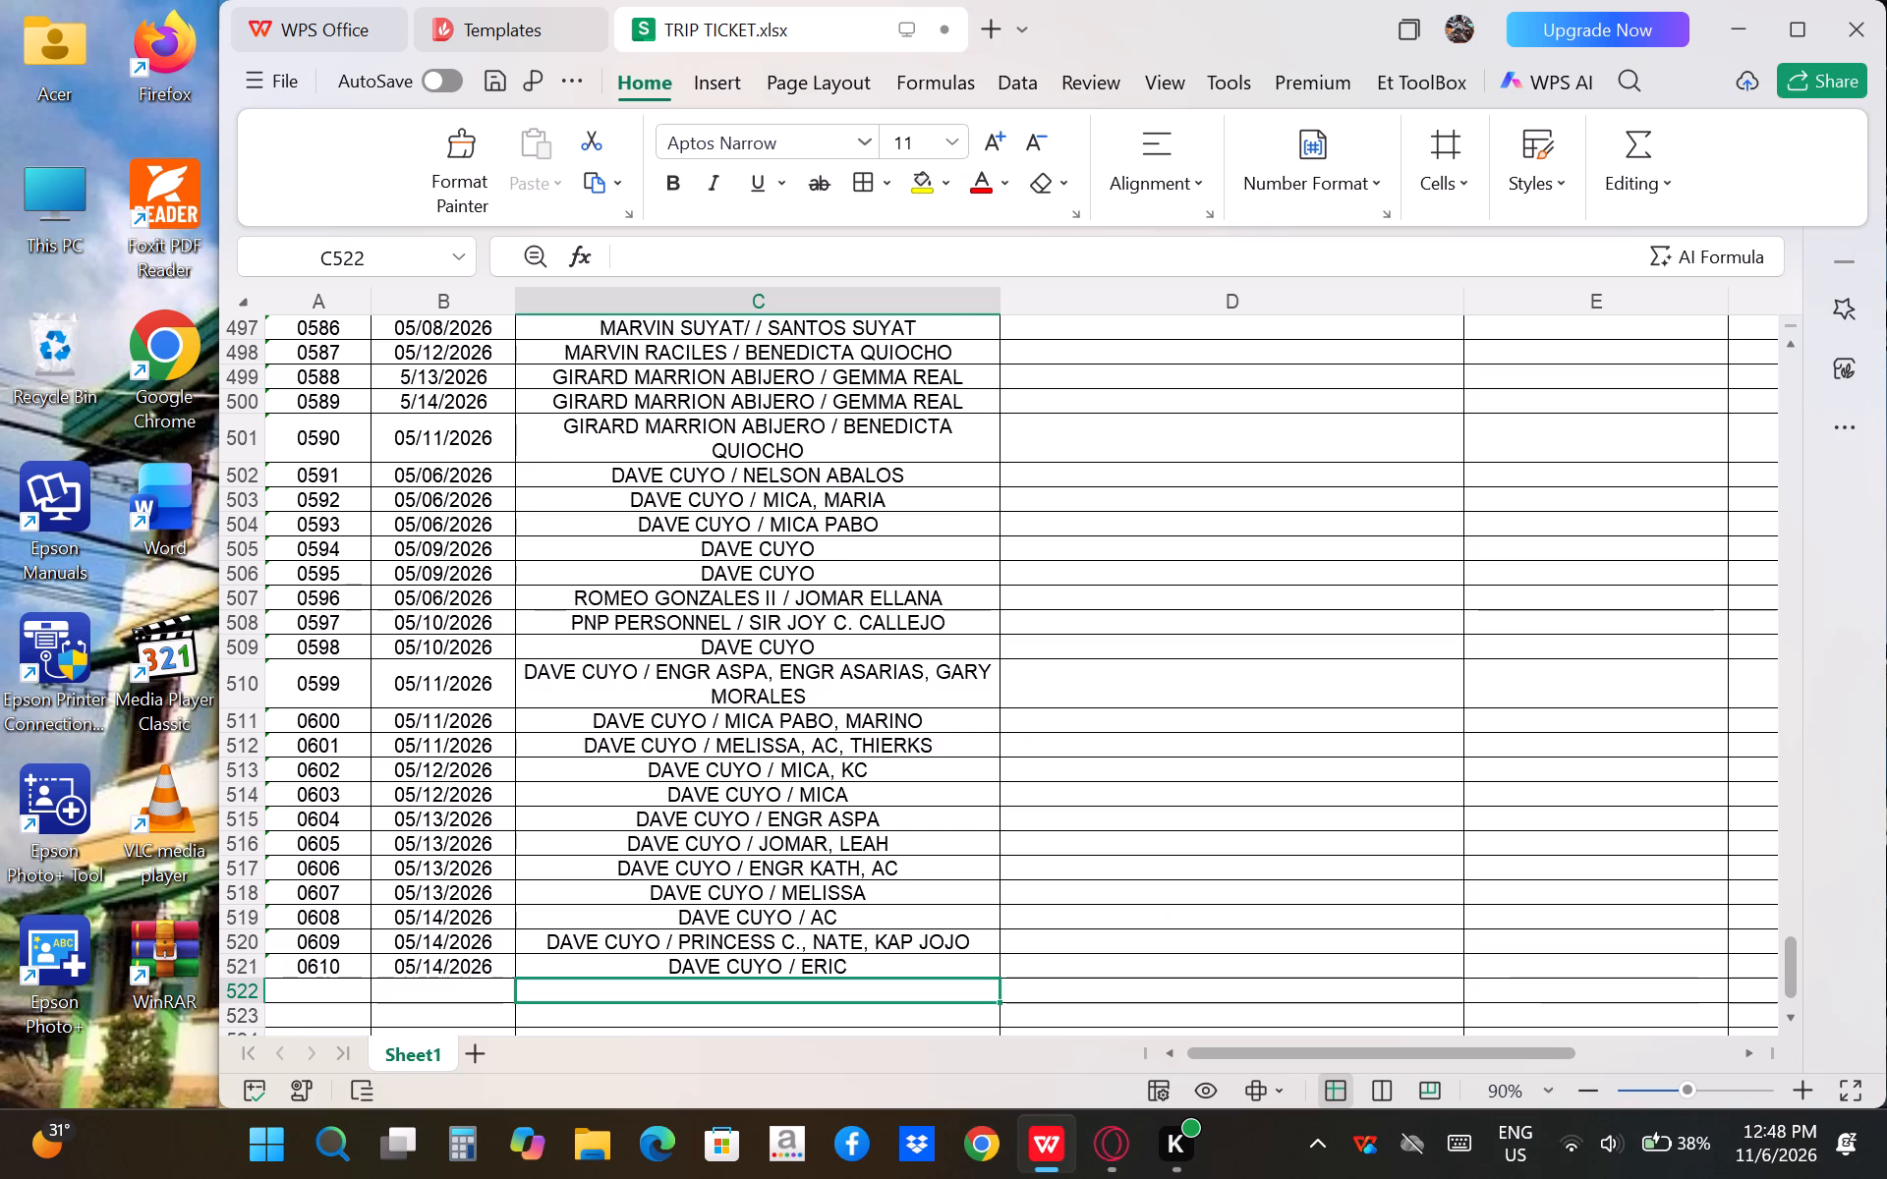
Extend the ticket number series from 0610 in A521 down to A532, filling in 0611 through 0621.
{"action": "scroll", "coordinate": [837, 872], "scroll_direction": "down", "scroll_amount": 6}
{"action": "left_click", "coordinate": [331, 524]}
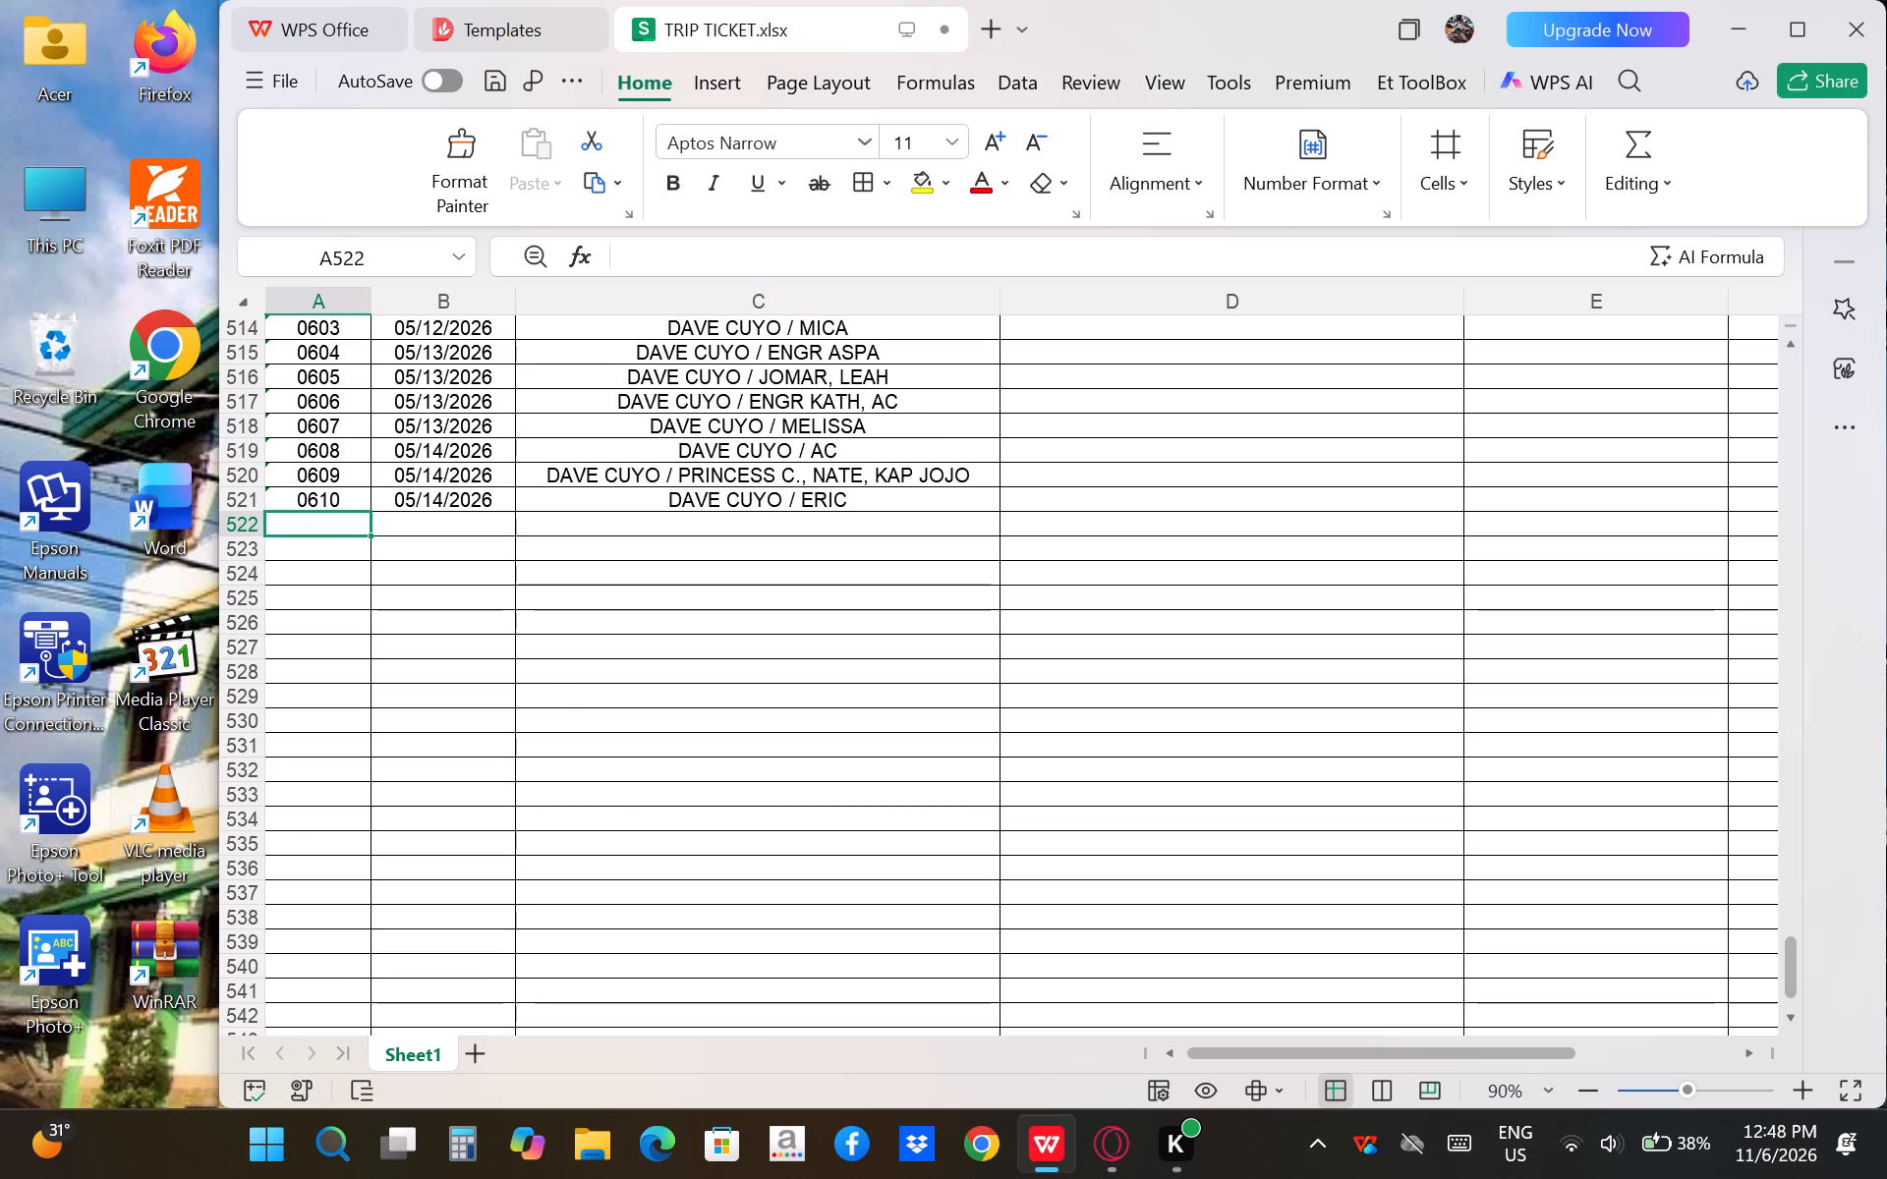
{"action": "left_click", "coordinate": [356, 509]}
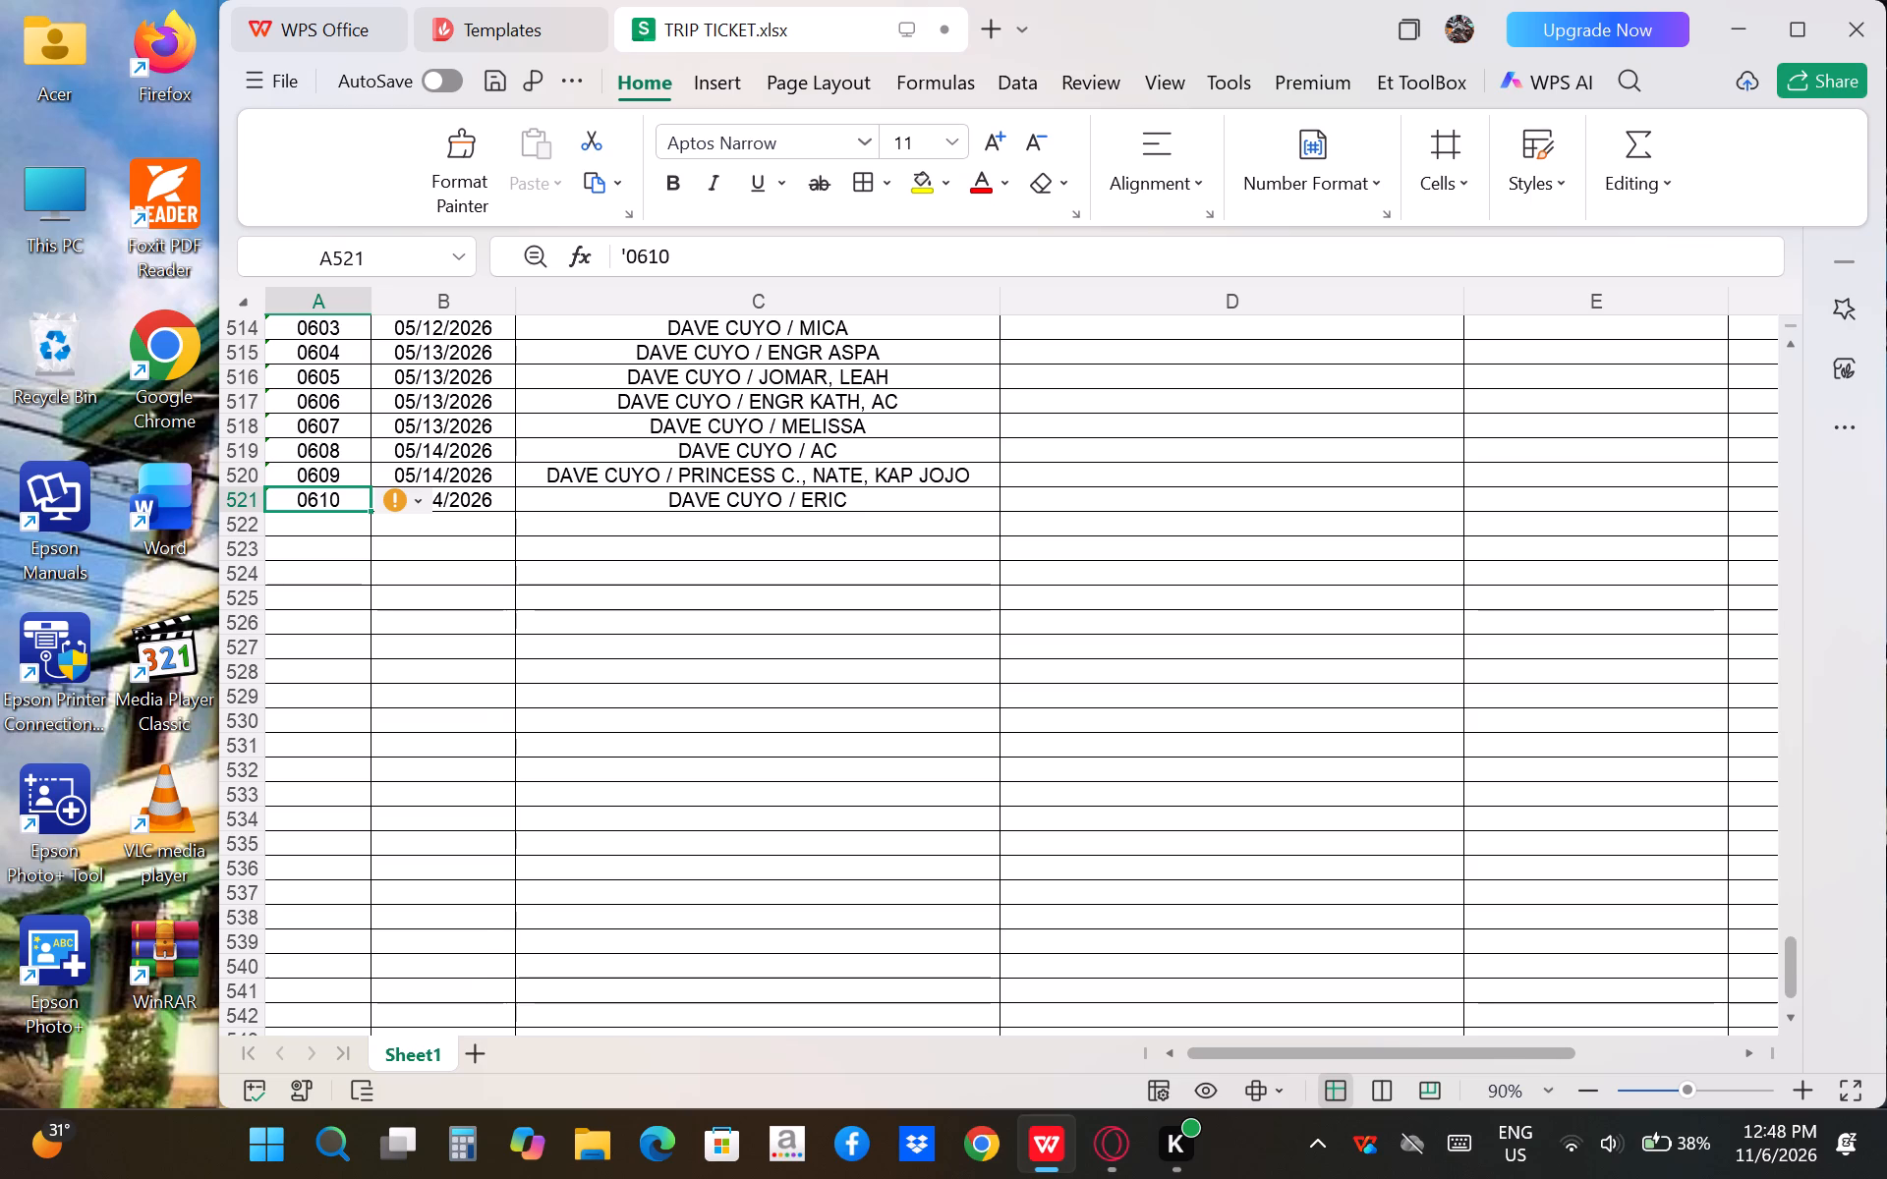
{"action": "left_click_drag", "start_coordinate": [370, 510], "coordinate": [359, 902]}
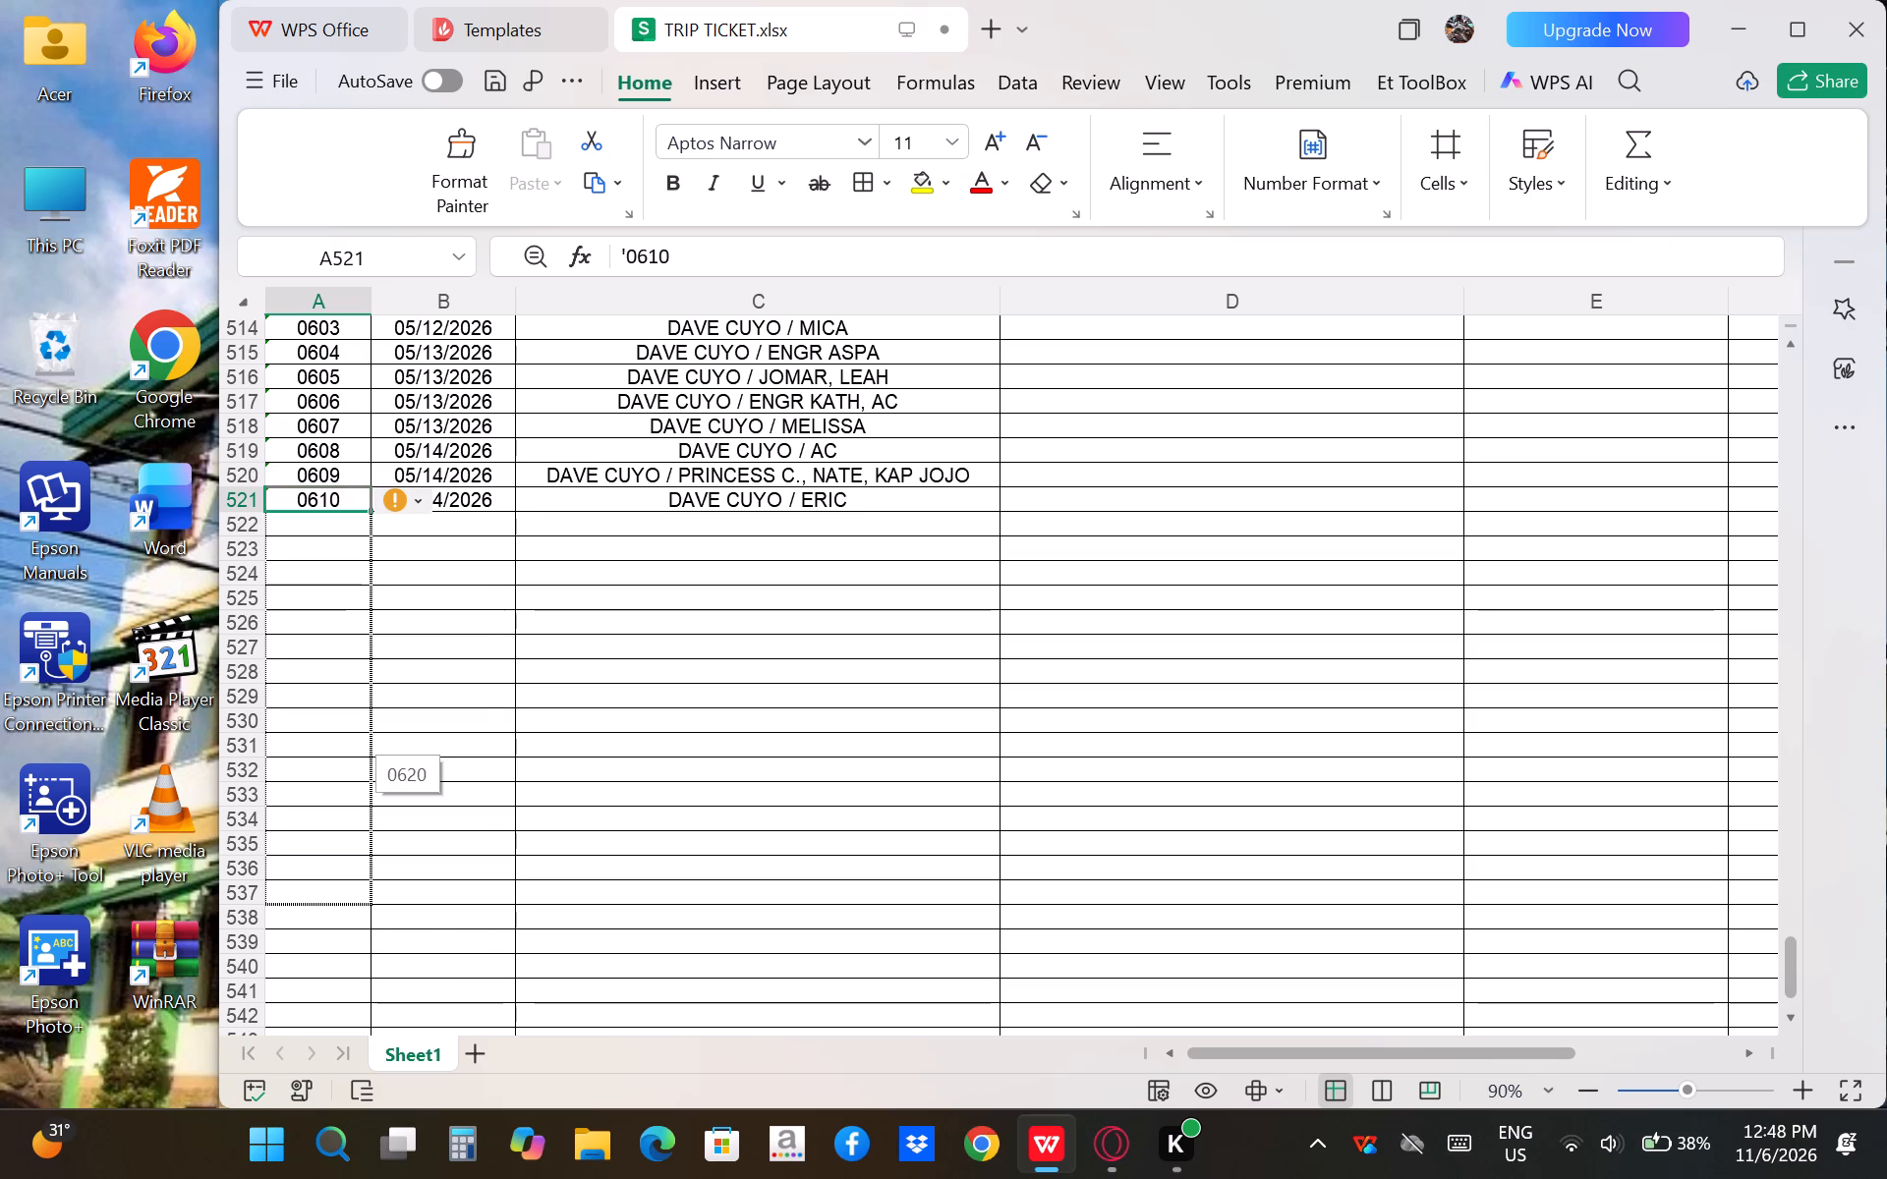
{"action": "left_click_drag", "start_coordinate": [359, 902], "coordinate": [363, 854]}
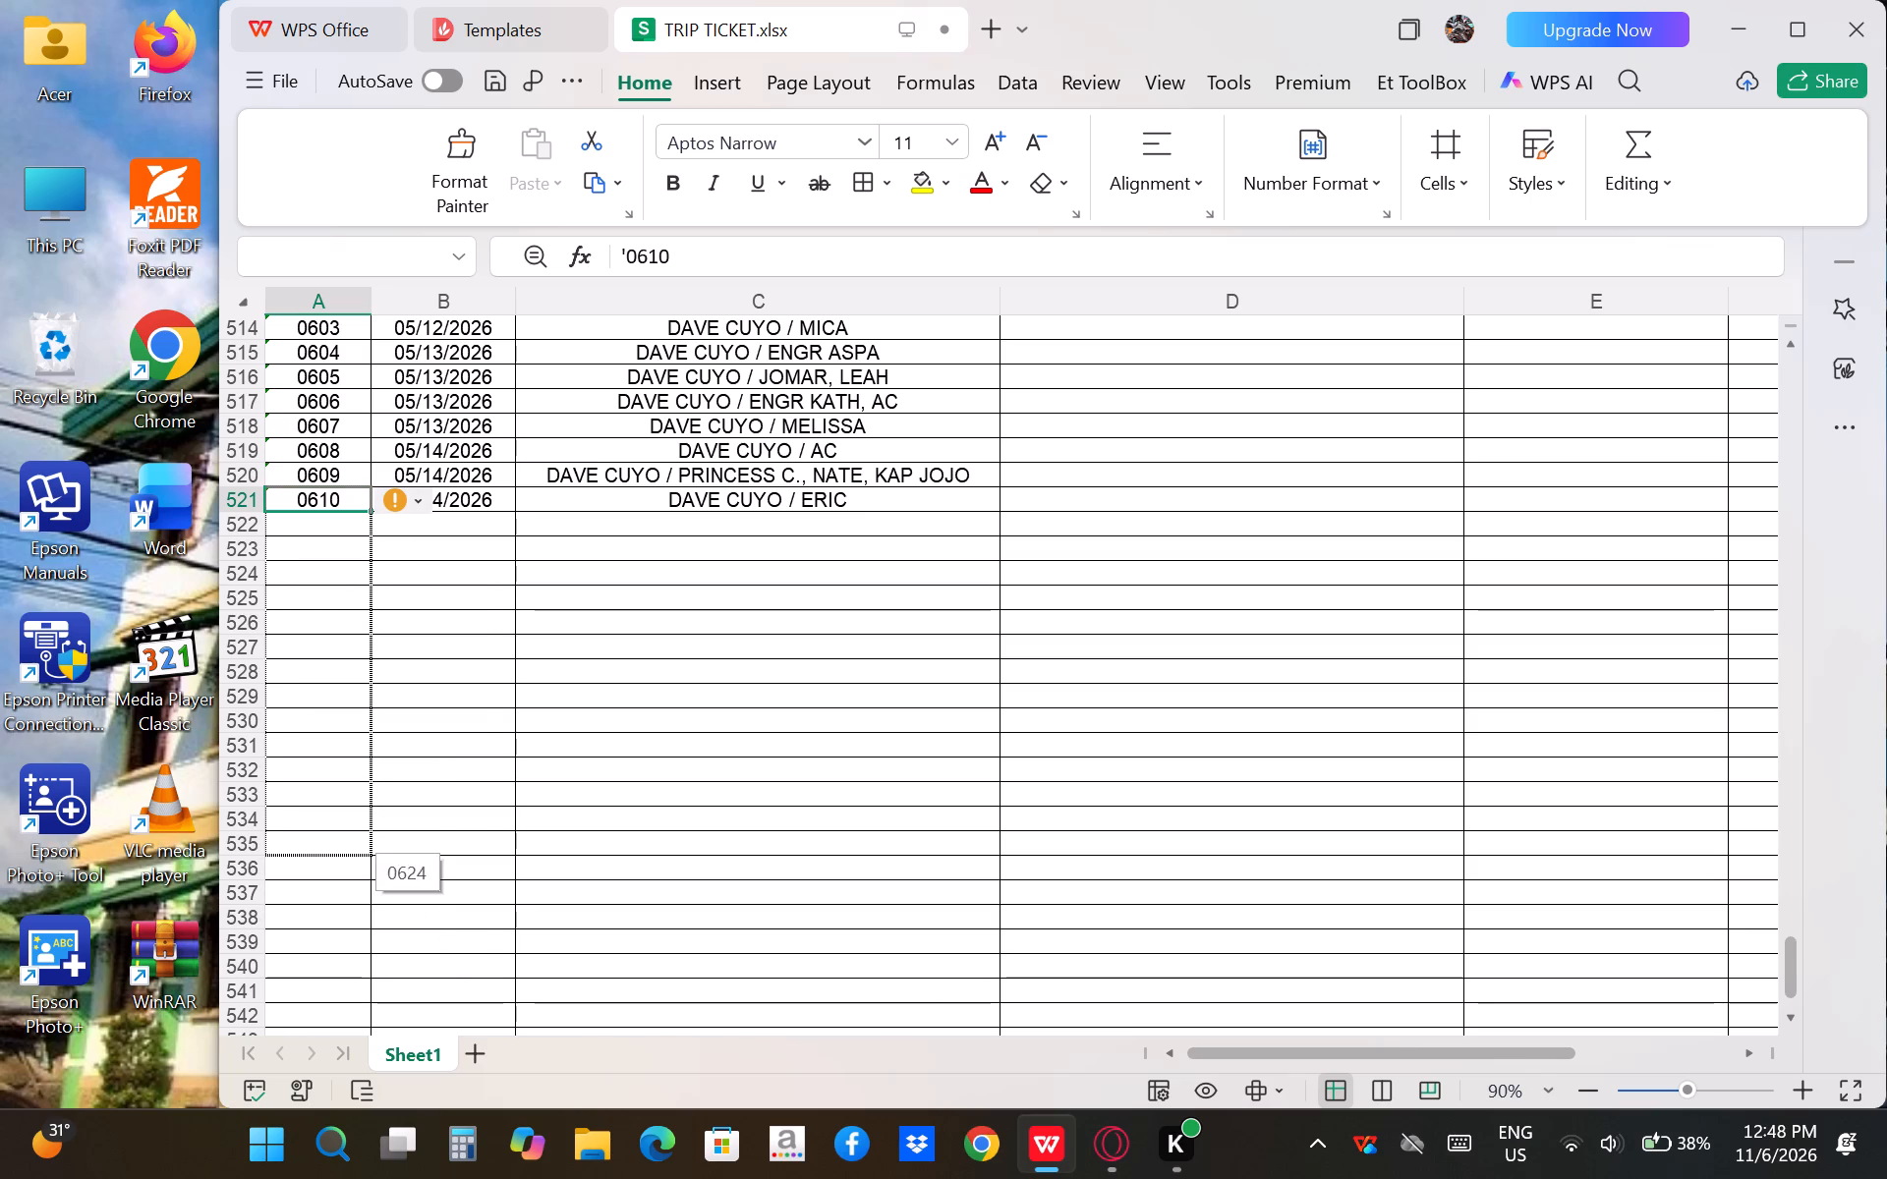
{"action": "left_click_drag", "start_coordinate": [363, 854], "coordinate": [373, 782]}
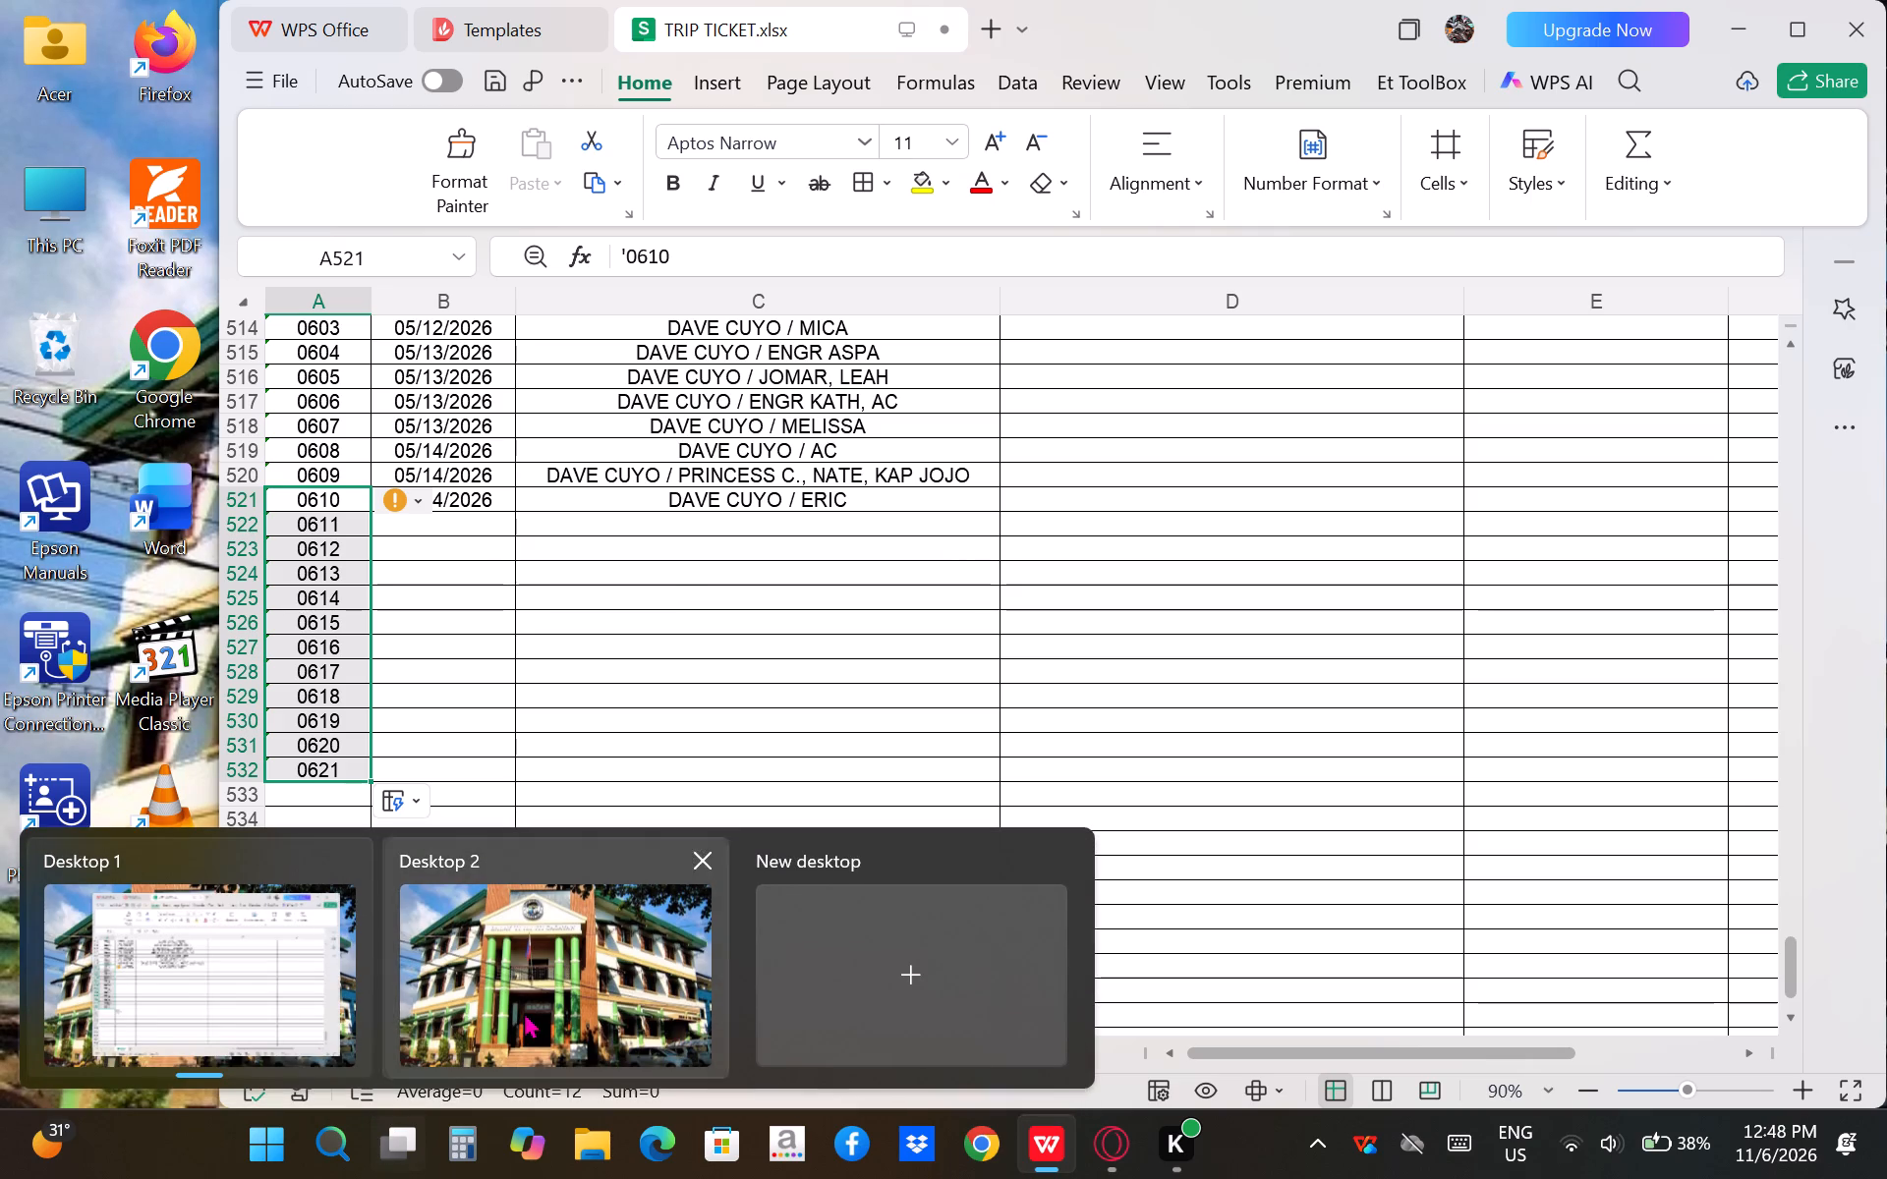
Copy the date 05/12/2026 from B514 into B522 for ticket 0611.
{"action": "left_click", "coordinate": [467, 511]}
{"action": "left_click", "coordinate": [463, 522]}
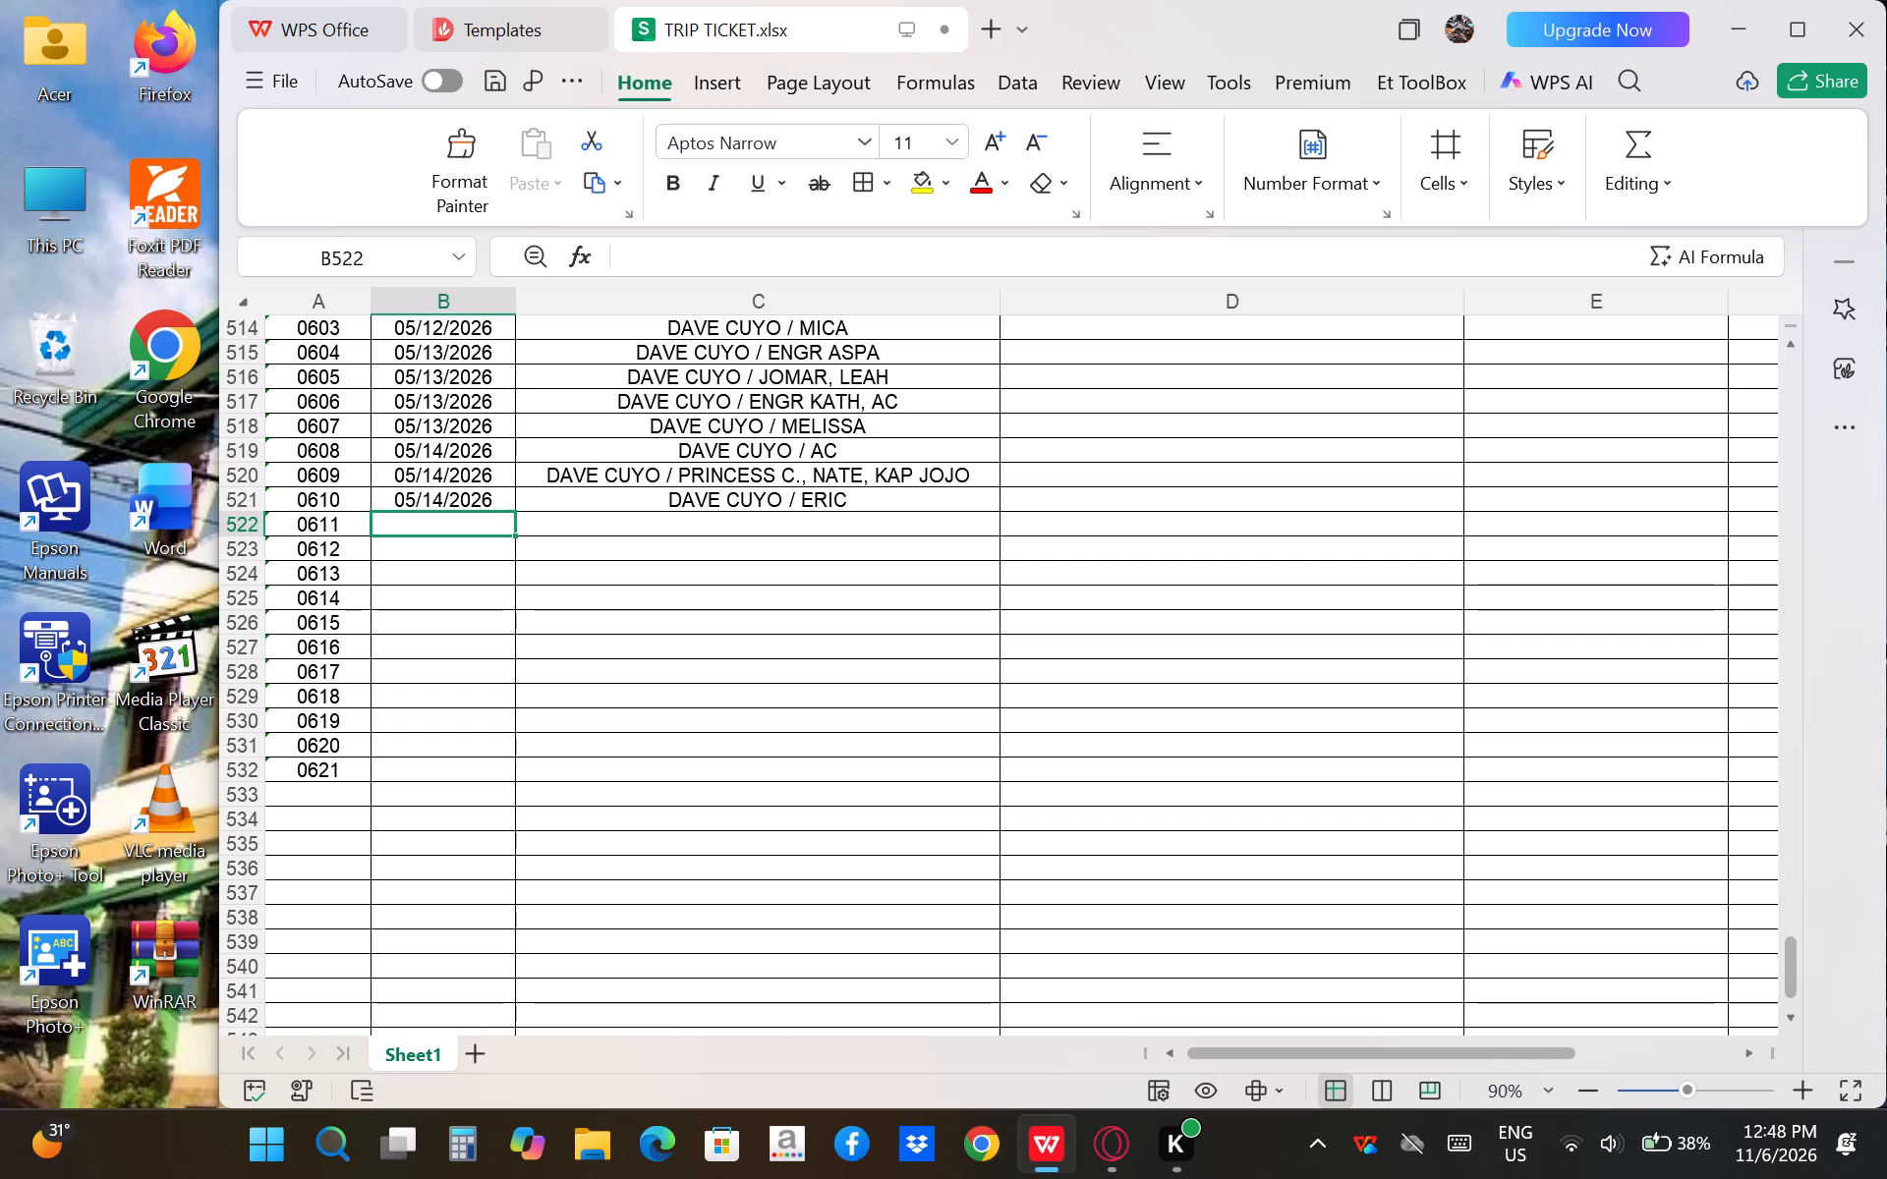
{"action": "left_click", "coordinate": [435, 321]}
{"action": "key", "text": "ctrl+c"}
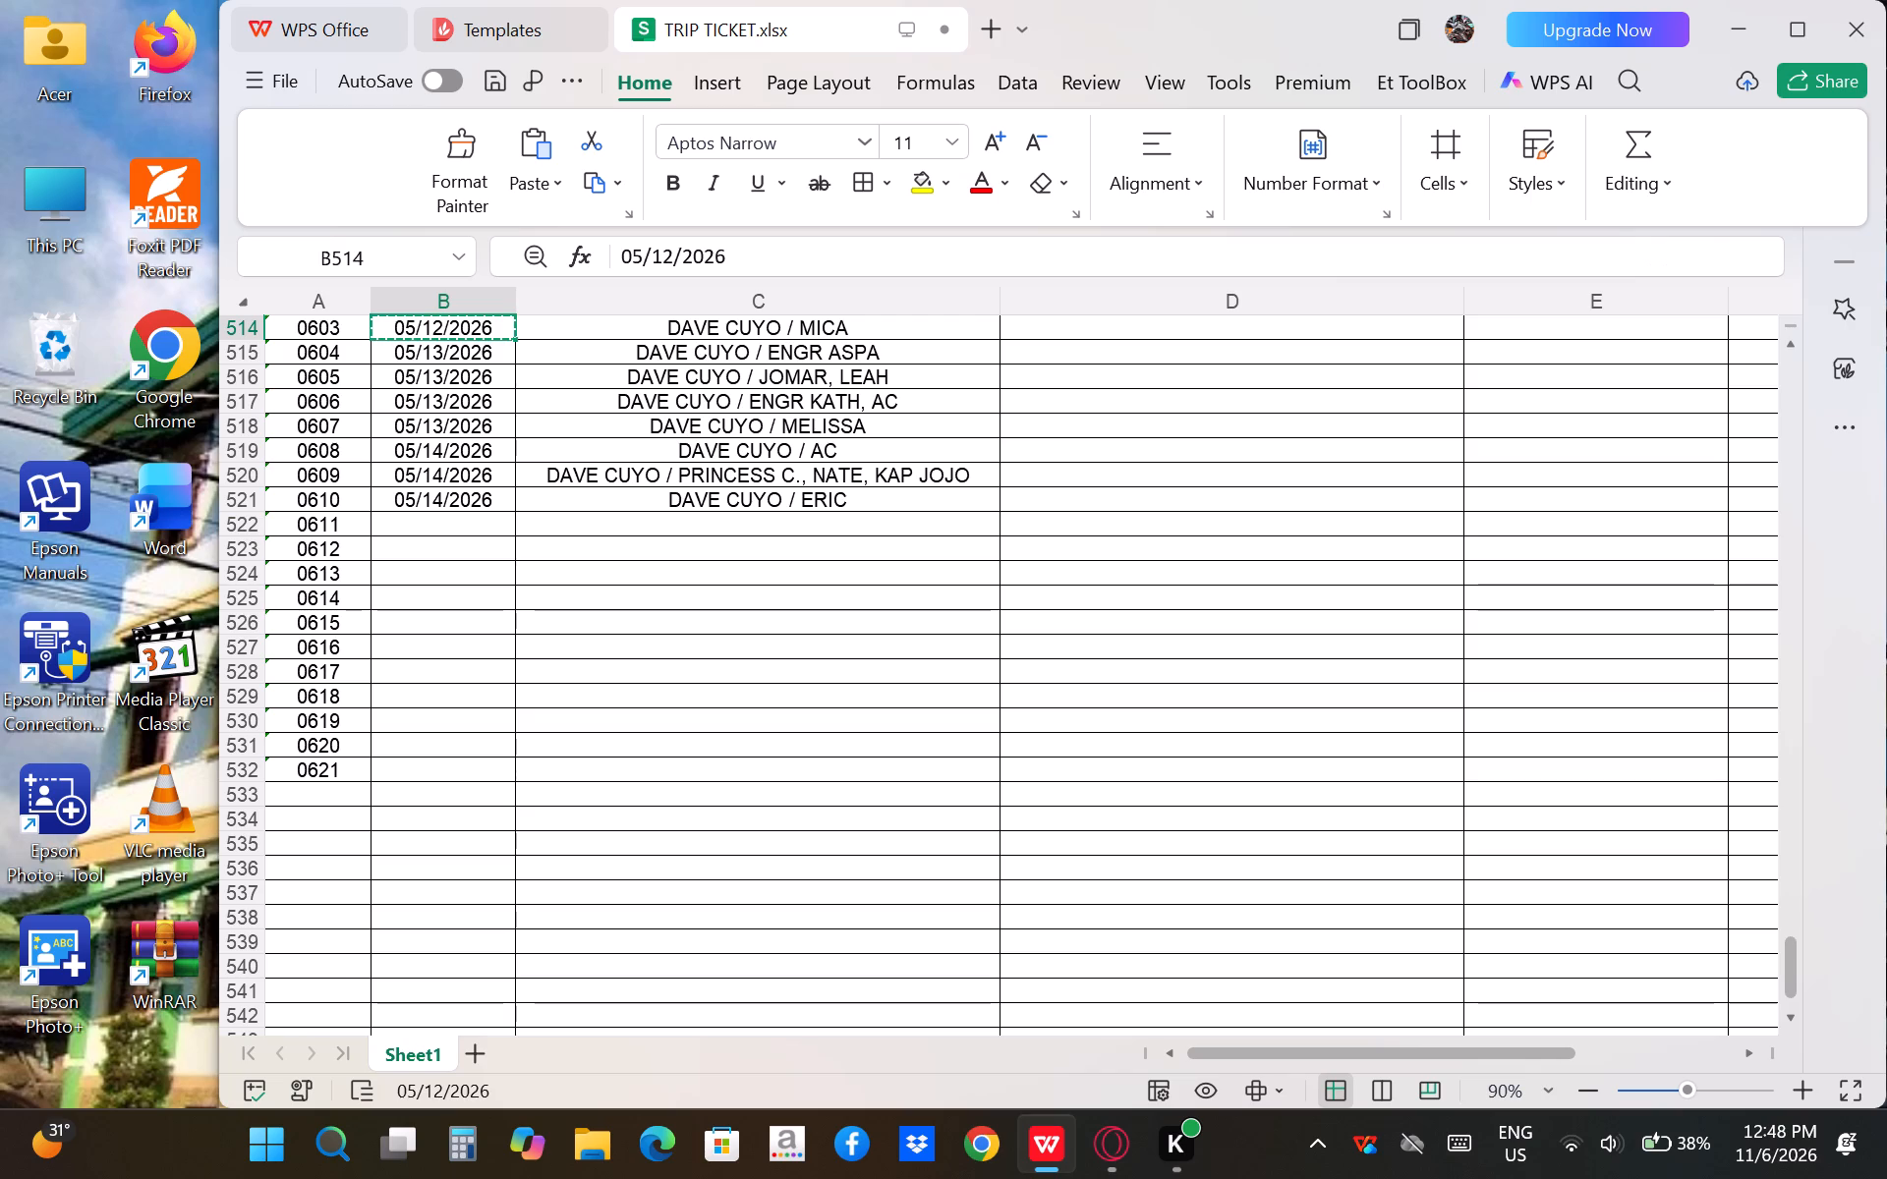
{"action": "left_click", "coordinate": [447, 518]}
{"action": "key", "text": "Return"}
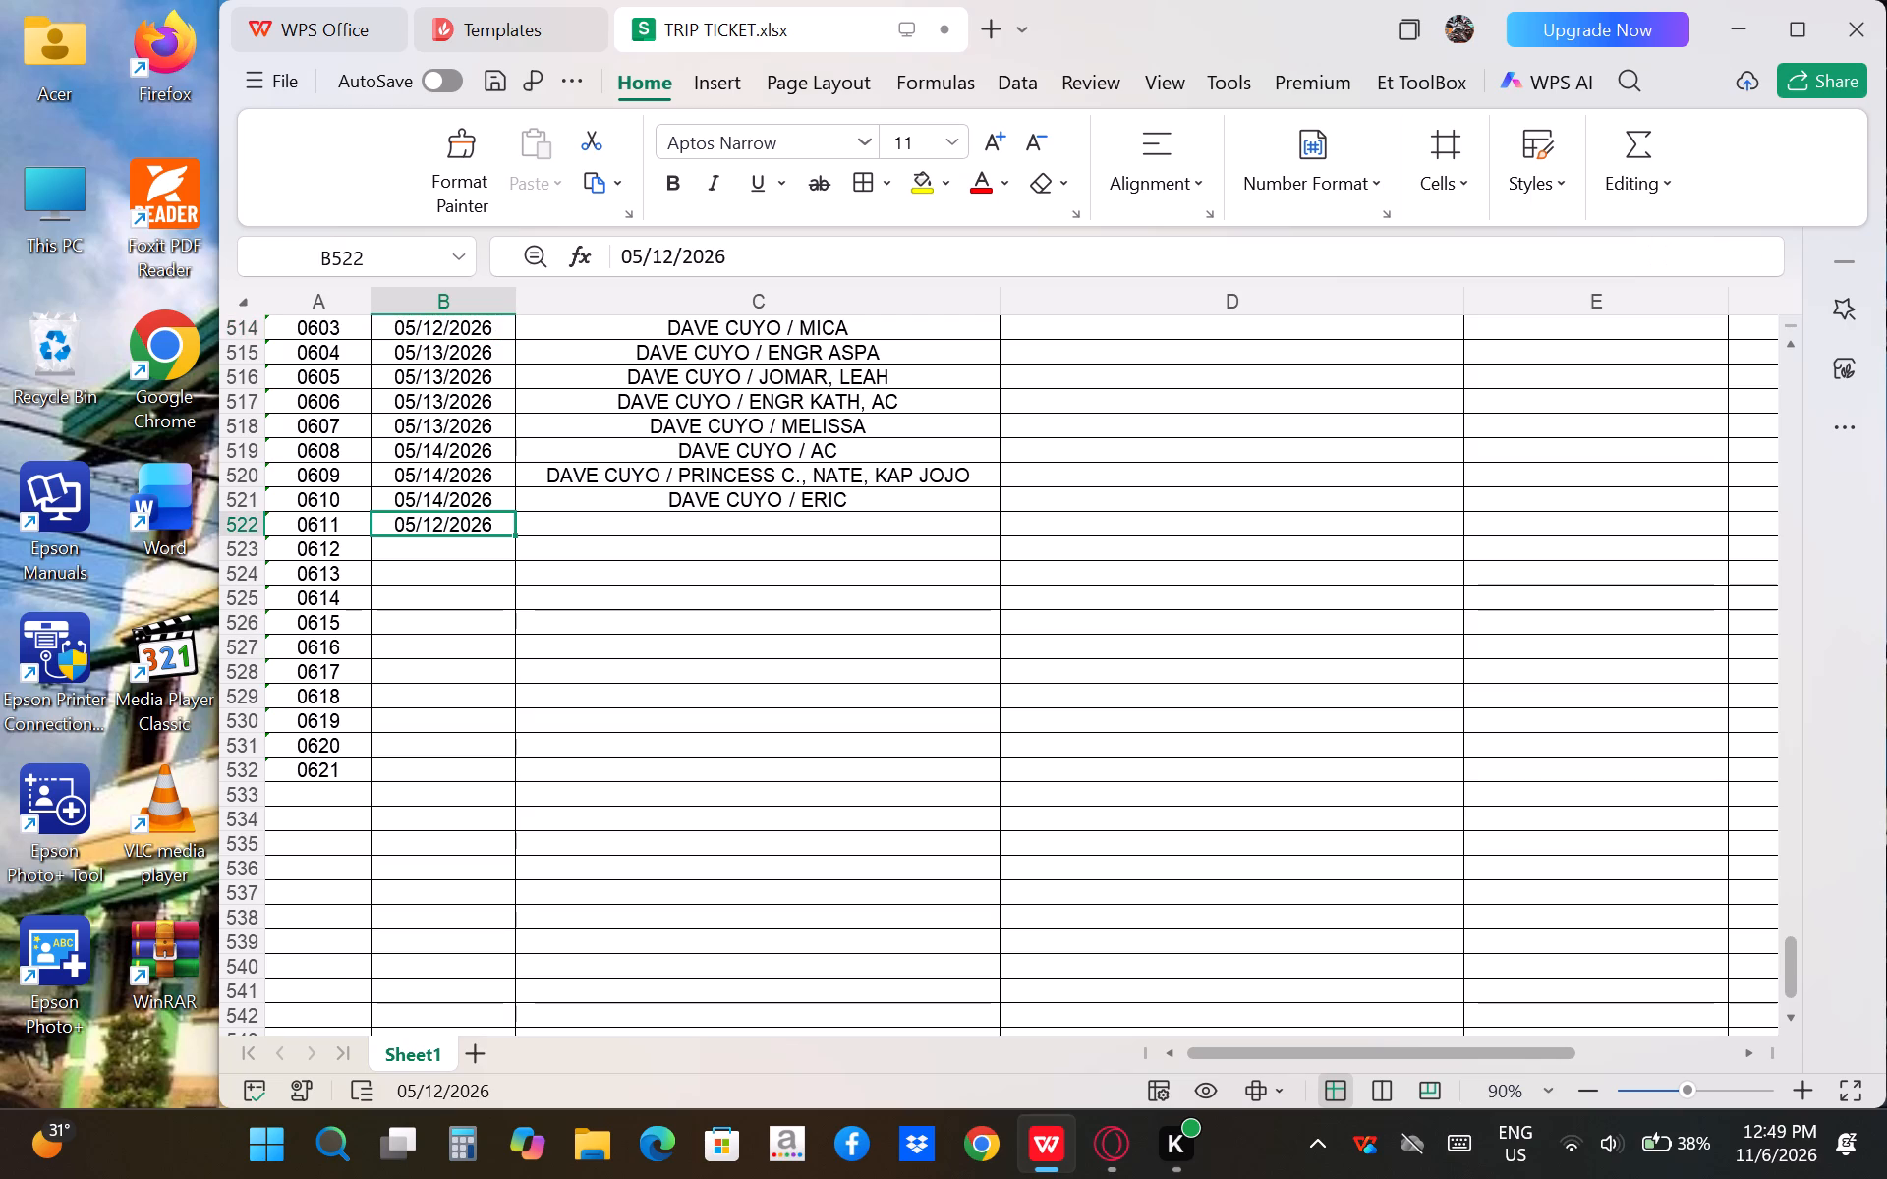
Copy the date 05/13/2026 from B517 into B523:B524 for tickets 0612 and 0613.
{"action": "left_click", "coordinate": [476, 409]}
{"action": "key", "text": "ctrl+c"}
{"action": "left_click_drag", "start_coordinate": [462, 545], "coordinate": [476, 563]}
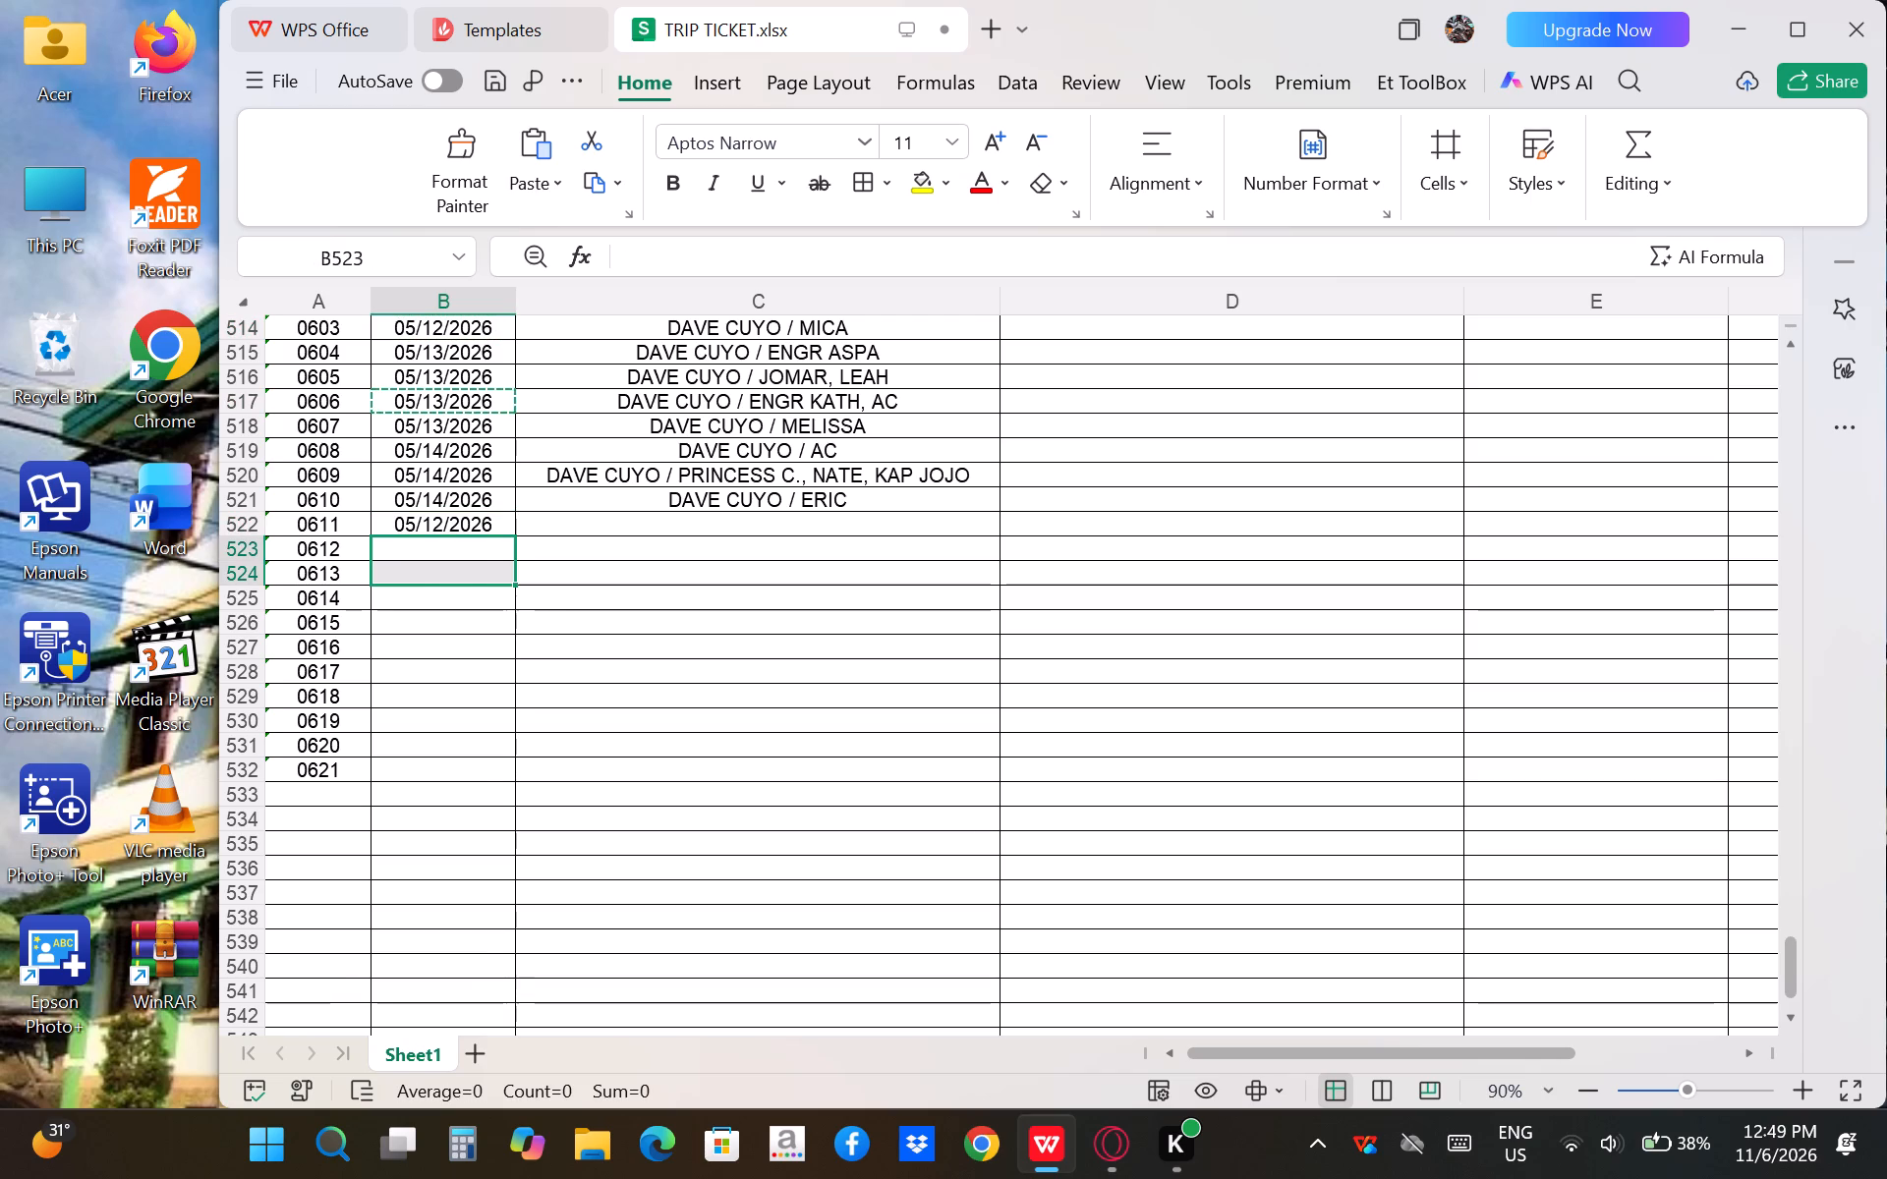
{"action": "key", "text": "Return"}
Copy the date 05/14/2026 from B520 into B525:B528 for tickets 0614 through 0617.
{"action": "left_click", "coordinate": [467, 465]}
{"action": "key", "text": "ctrl+c"}
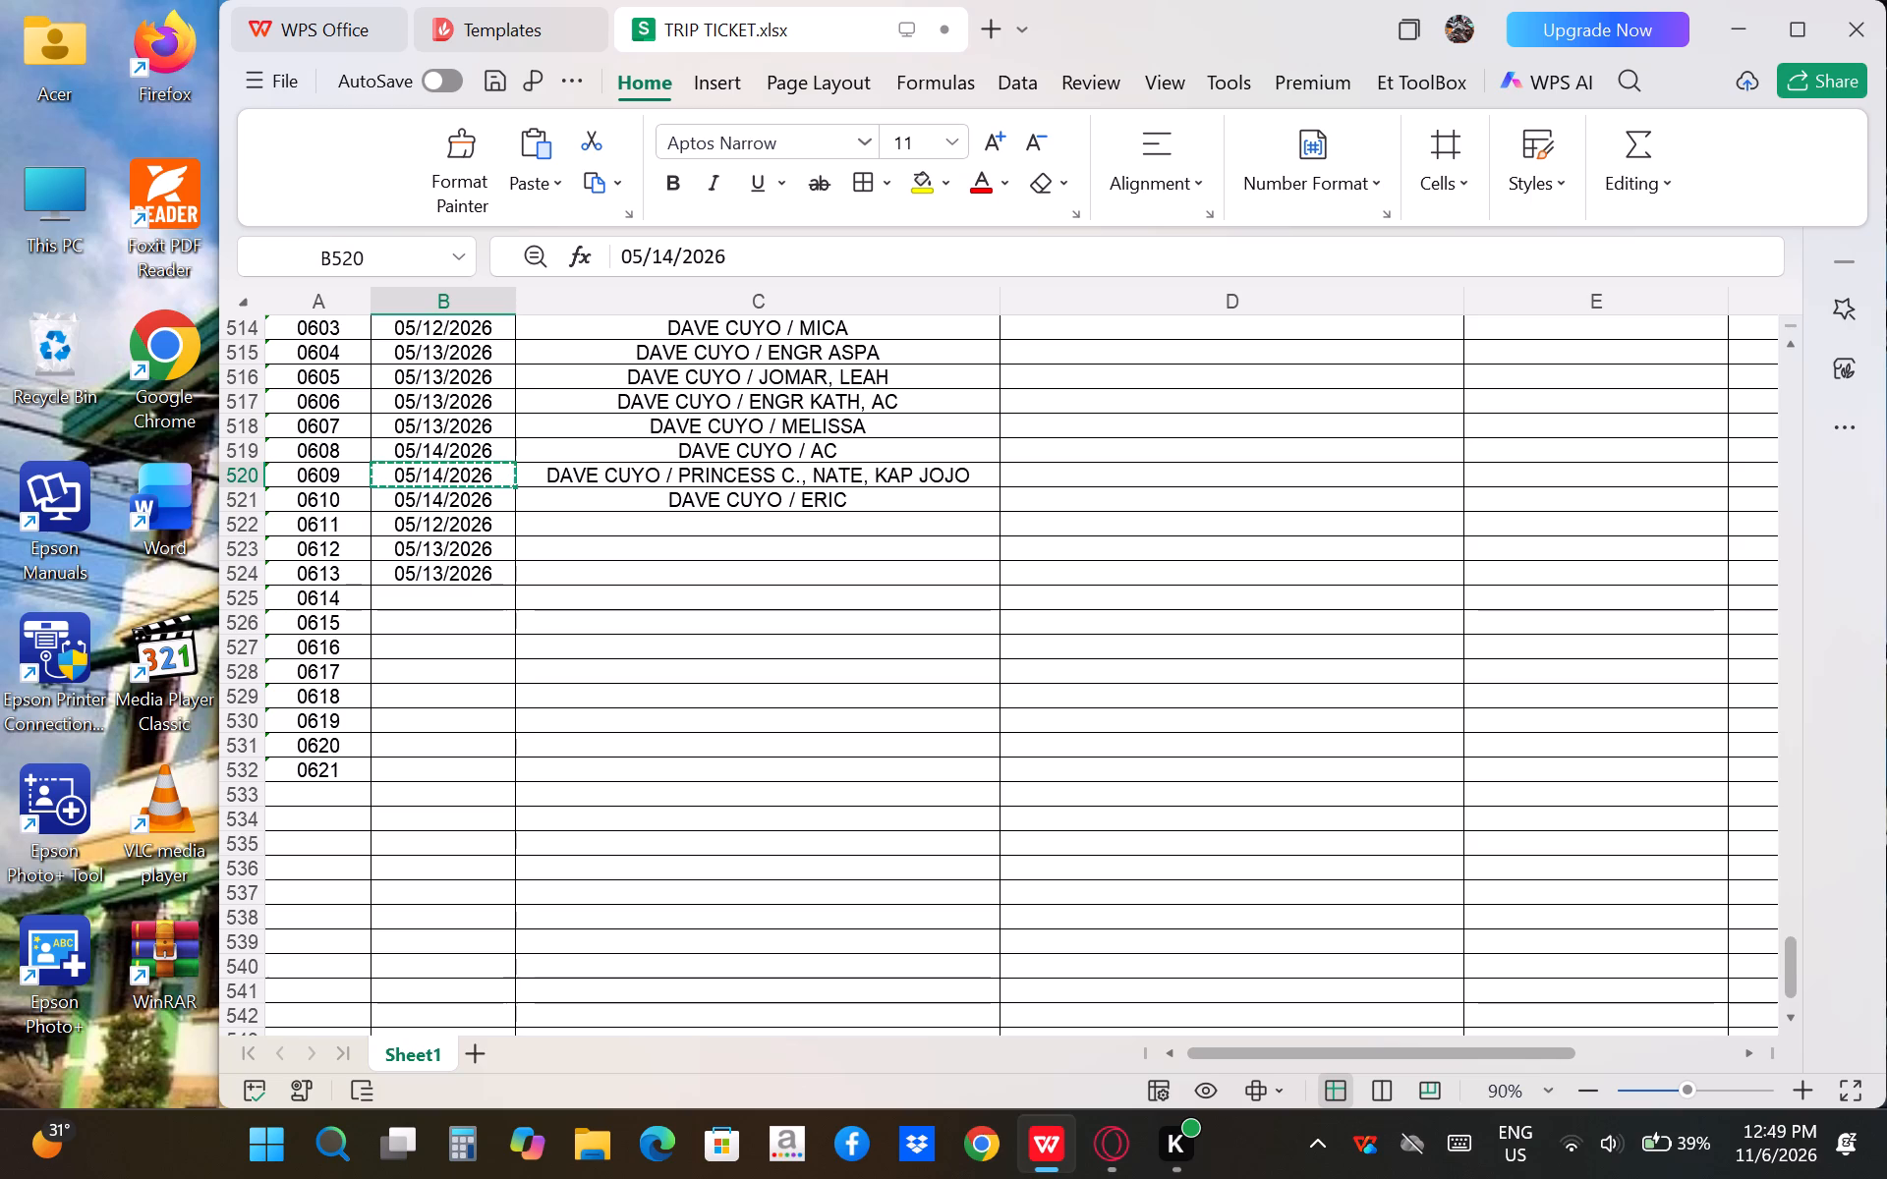
{"action": "left_click_drag", "start_coordinate": [429, 608], "coordinate": [451, 652]}
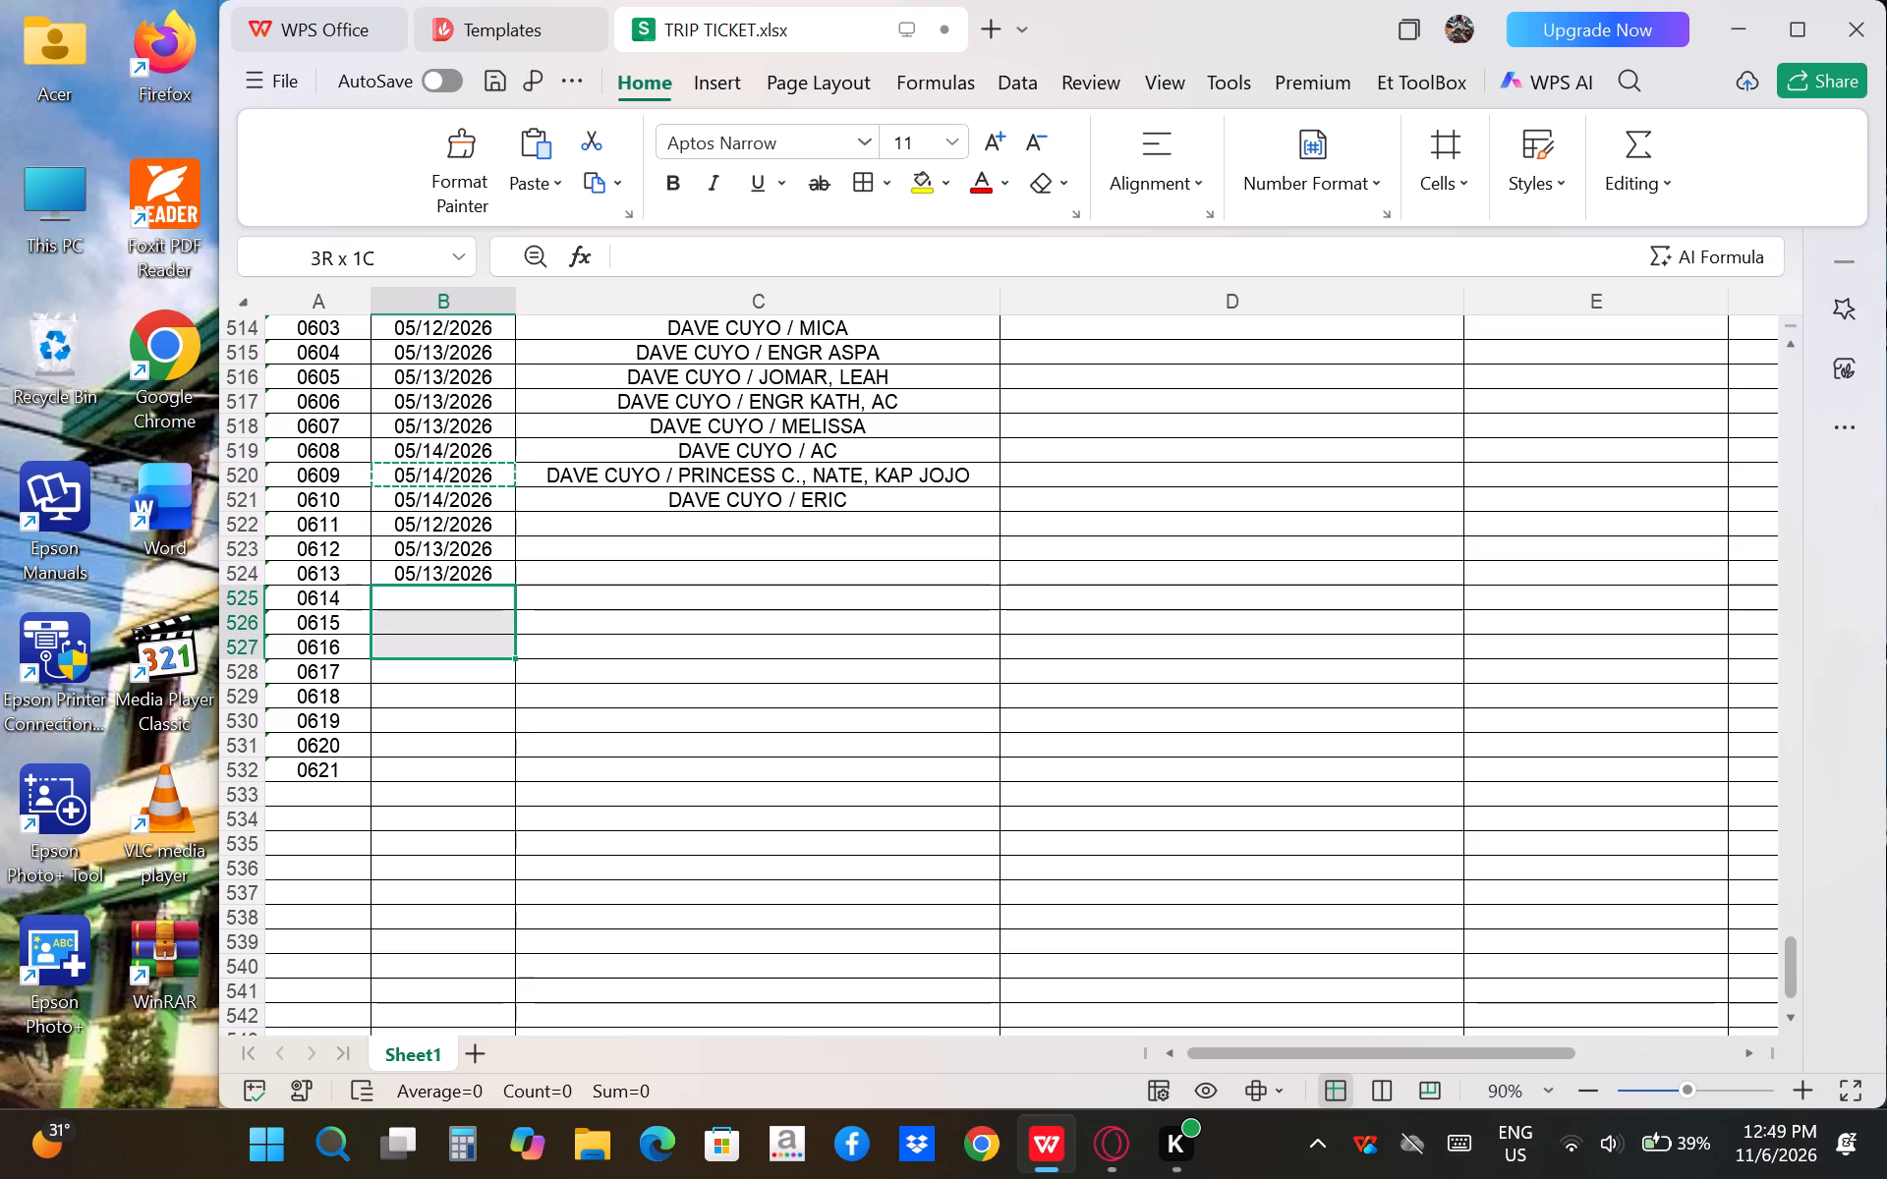
{"action": "left_click_drag", "start_coordinate": [451, 652], "coordinate": [451, 661]}
{"action": "key", "text": "Return"}
Enter the date 5/18/2026 in B529 for ticket 0618 and copy it into B530:B531.
{"action": "scroll", "coordinate": [449, 661], "scroll_direction": "down", "scroll_amount": 3}
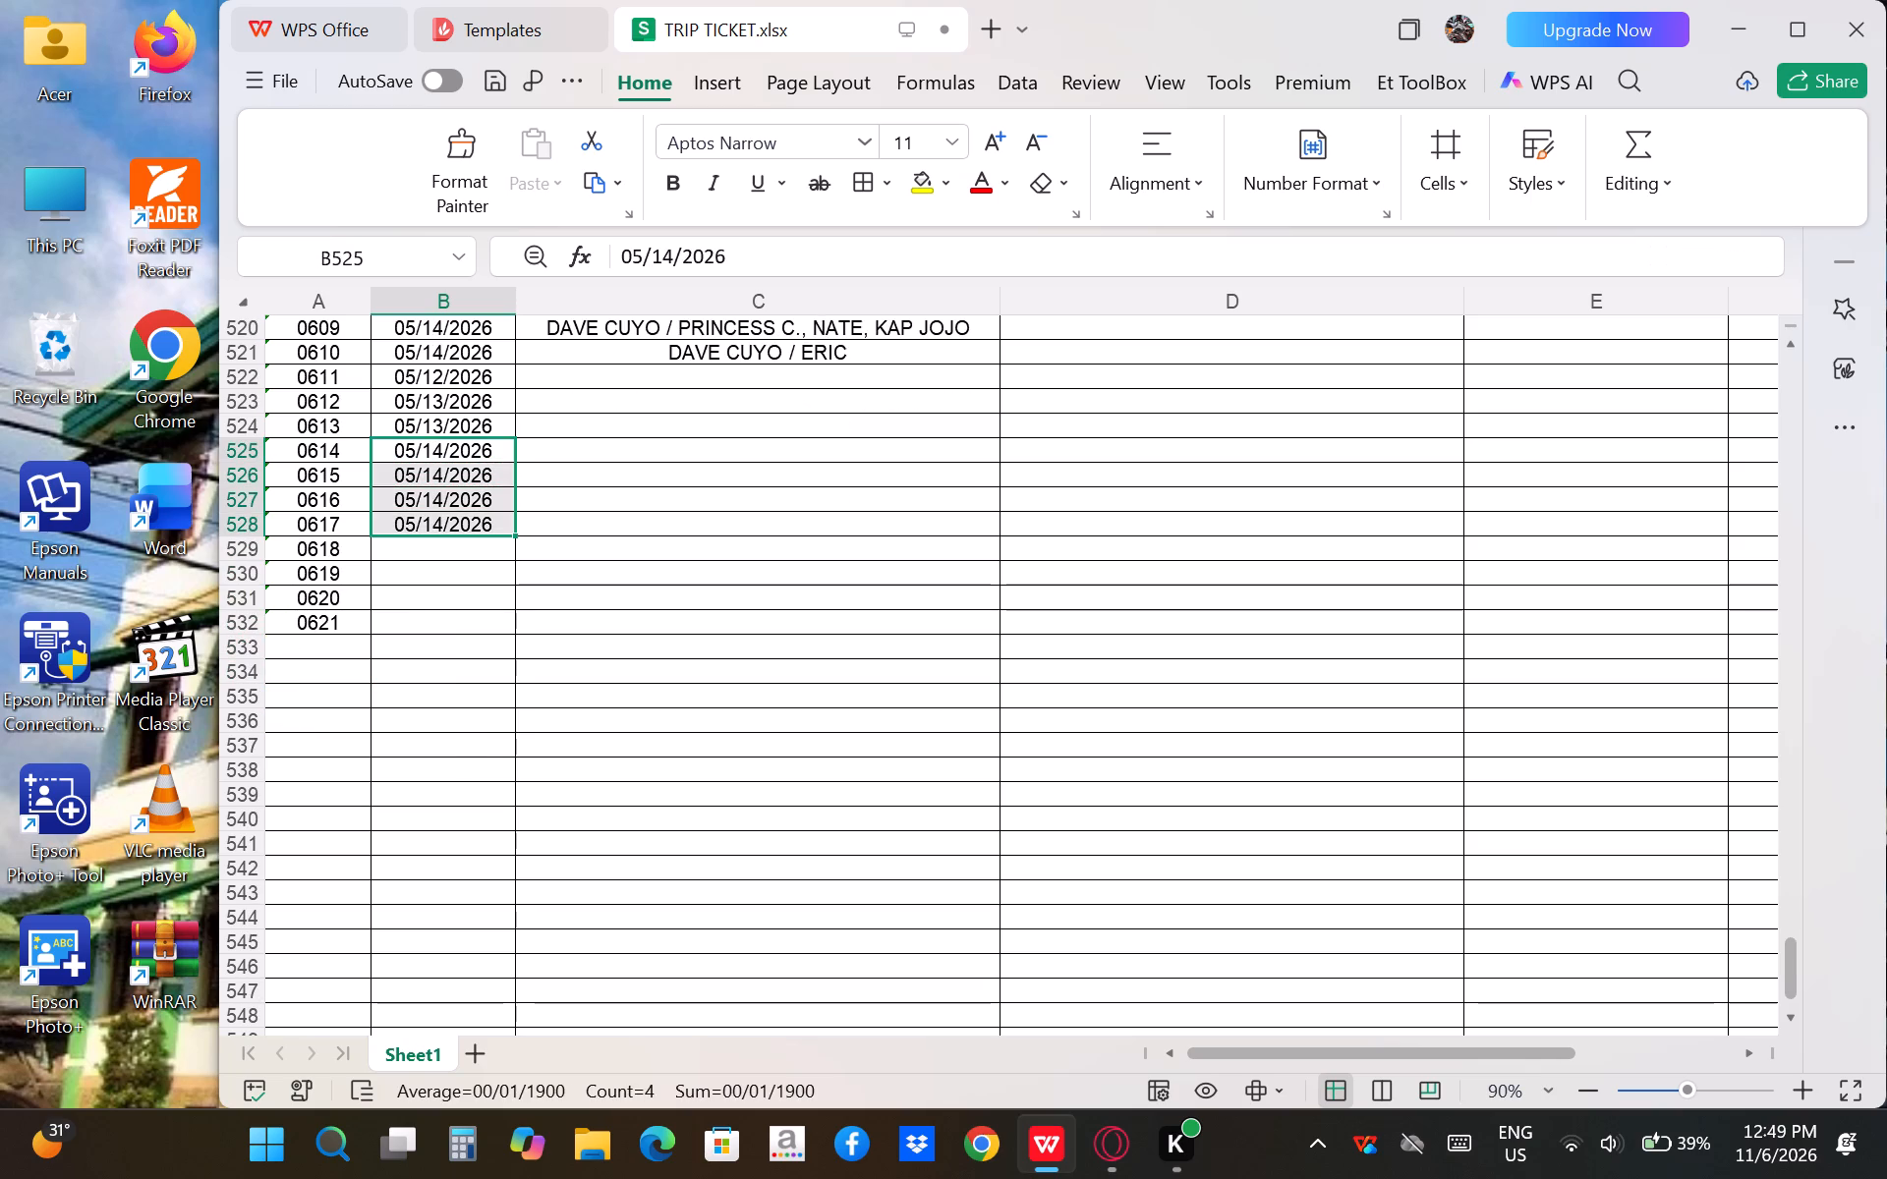
{"action": "left_click", "coordinate": [447, 466]}
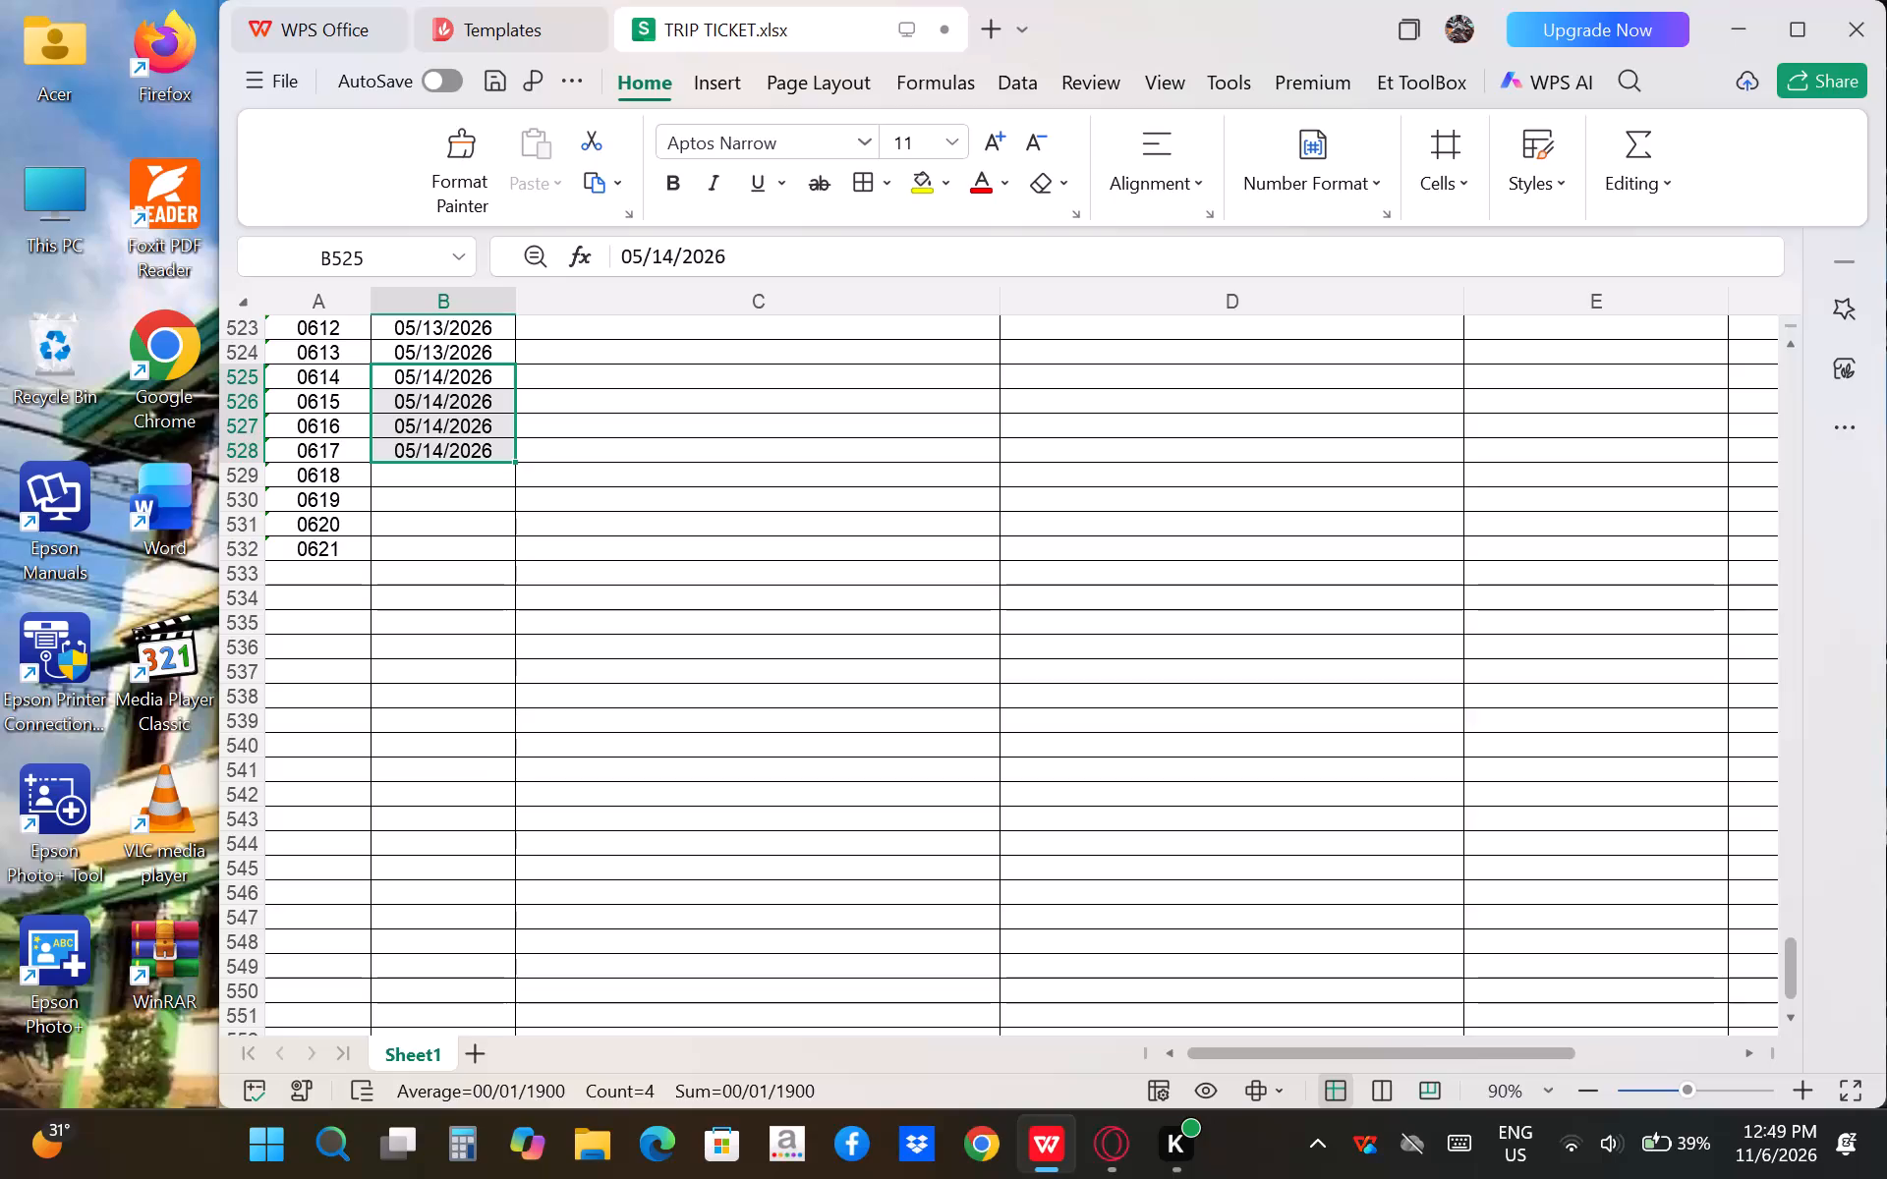
{"action": "left_click", "coordinate": [438, 479]}
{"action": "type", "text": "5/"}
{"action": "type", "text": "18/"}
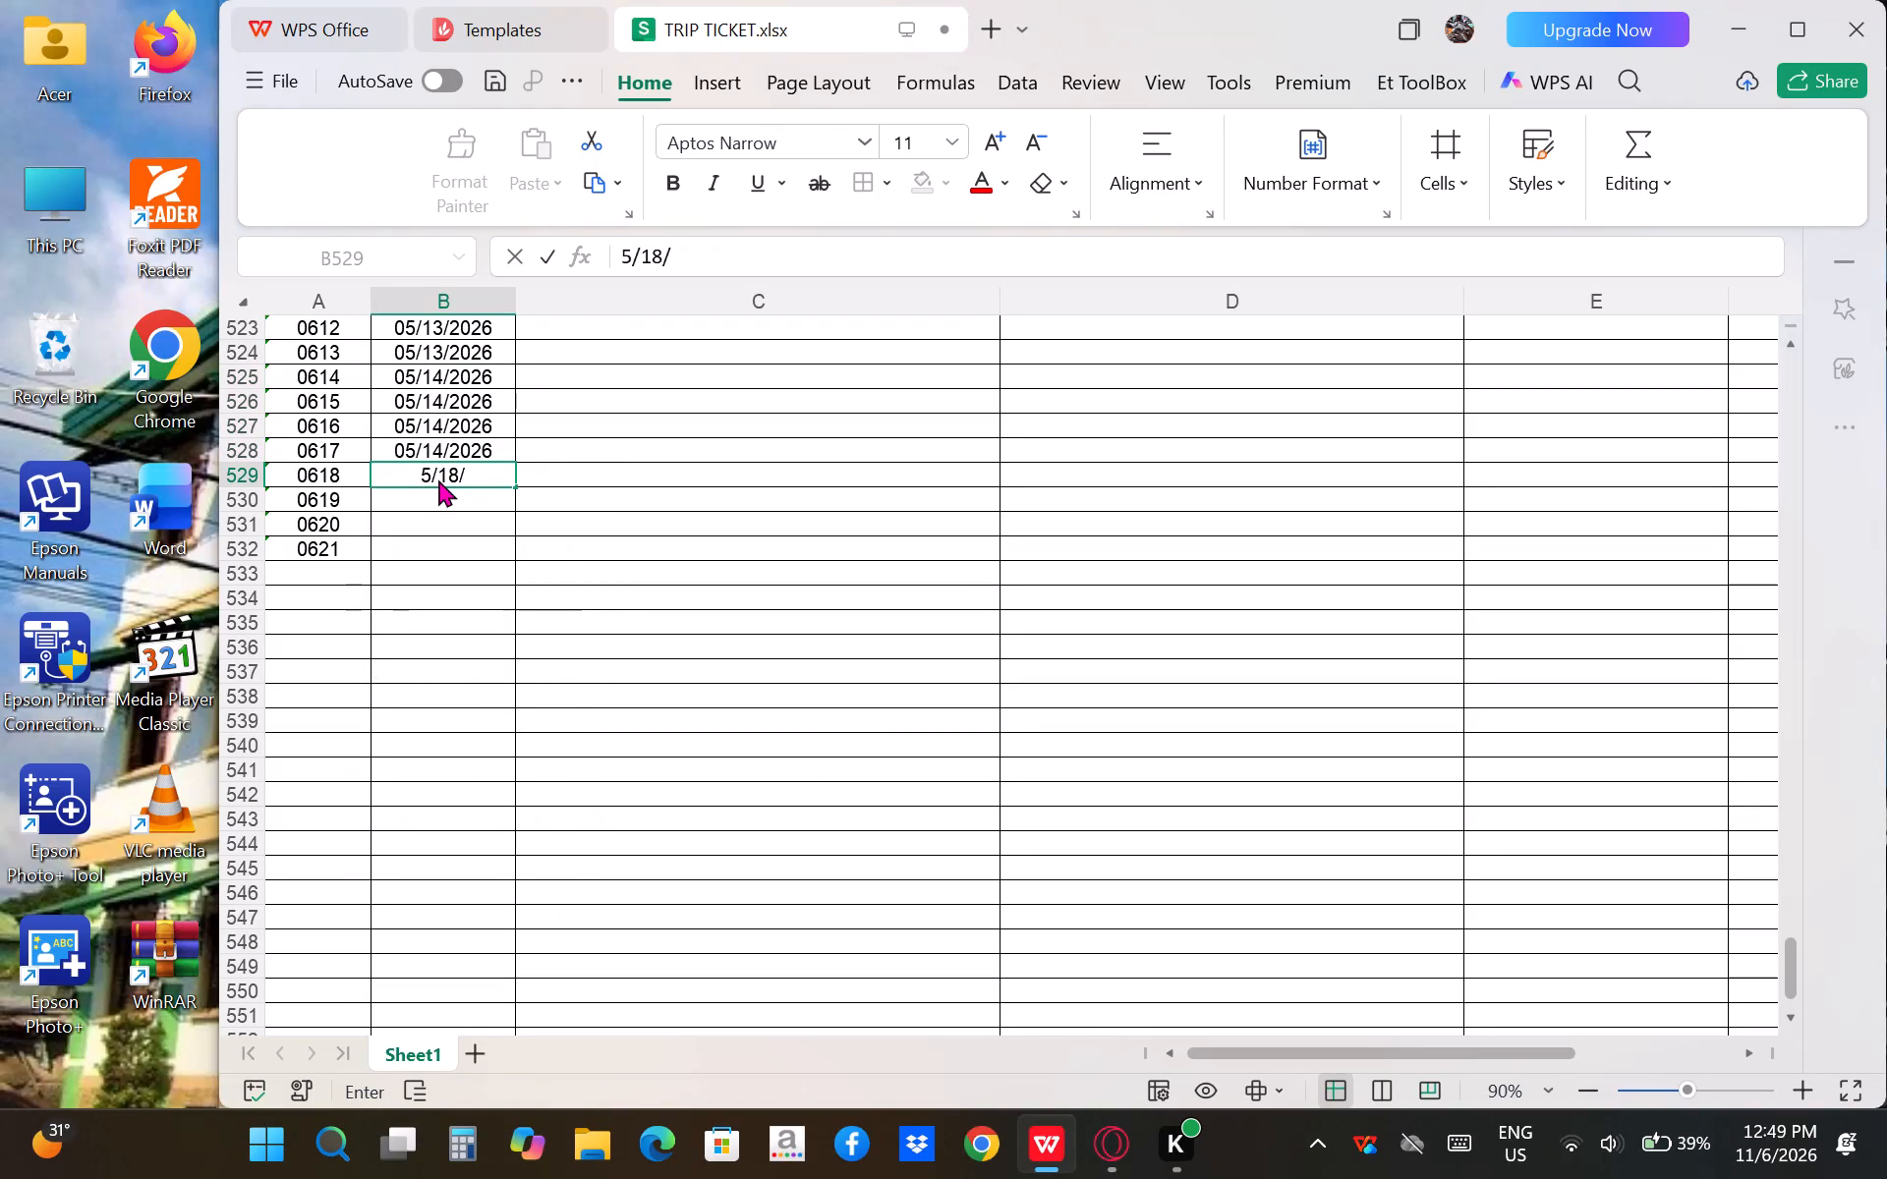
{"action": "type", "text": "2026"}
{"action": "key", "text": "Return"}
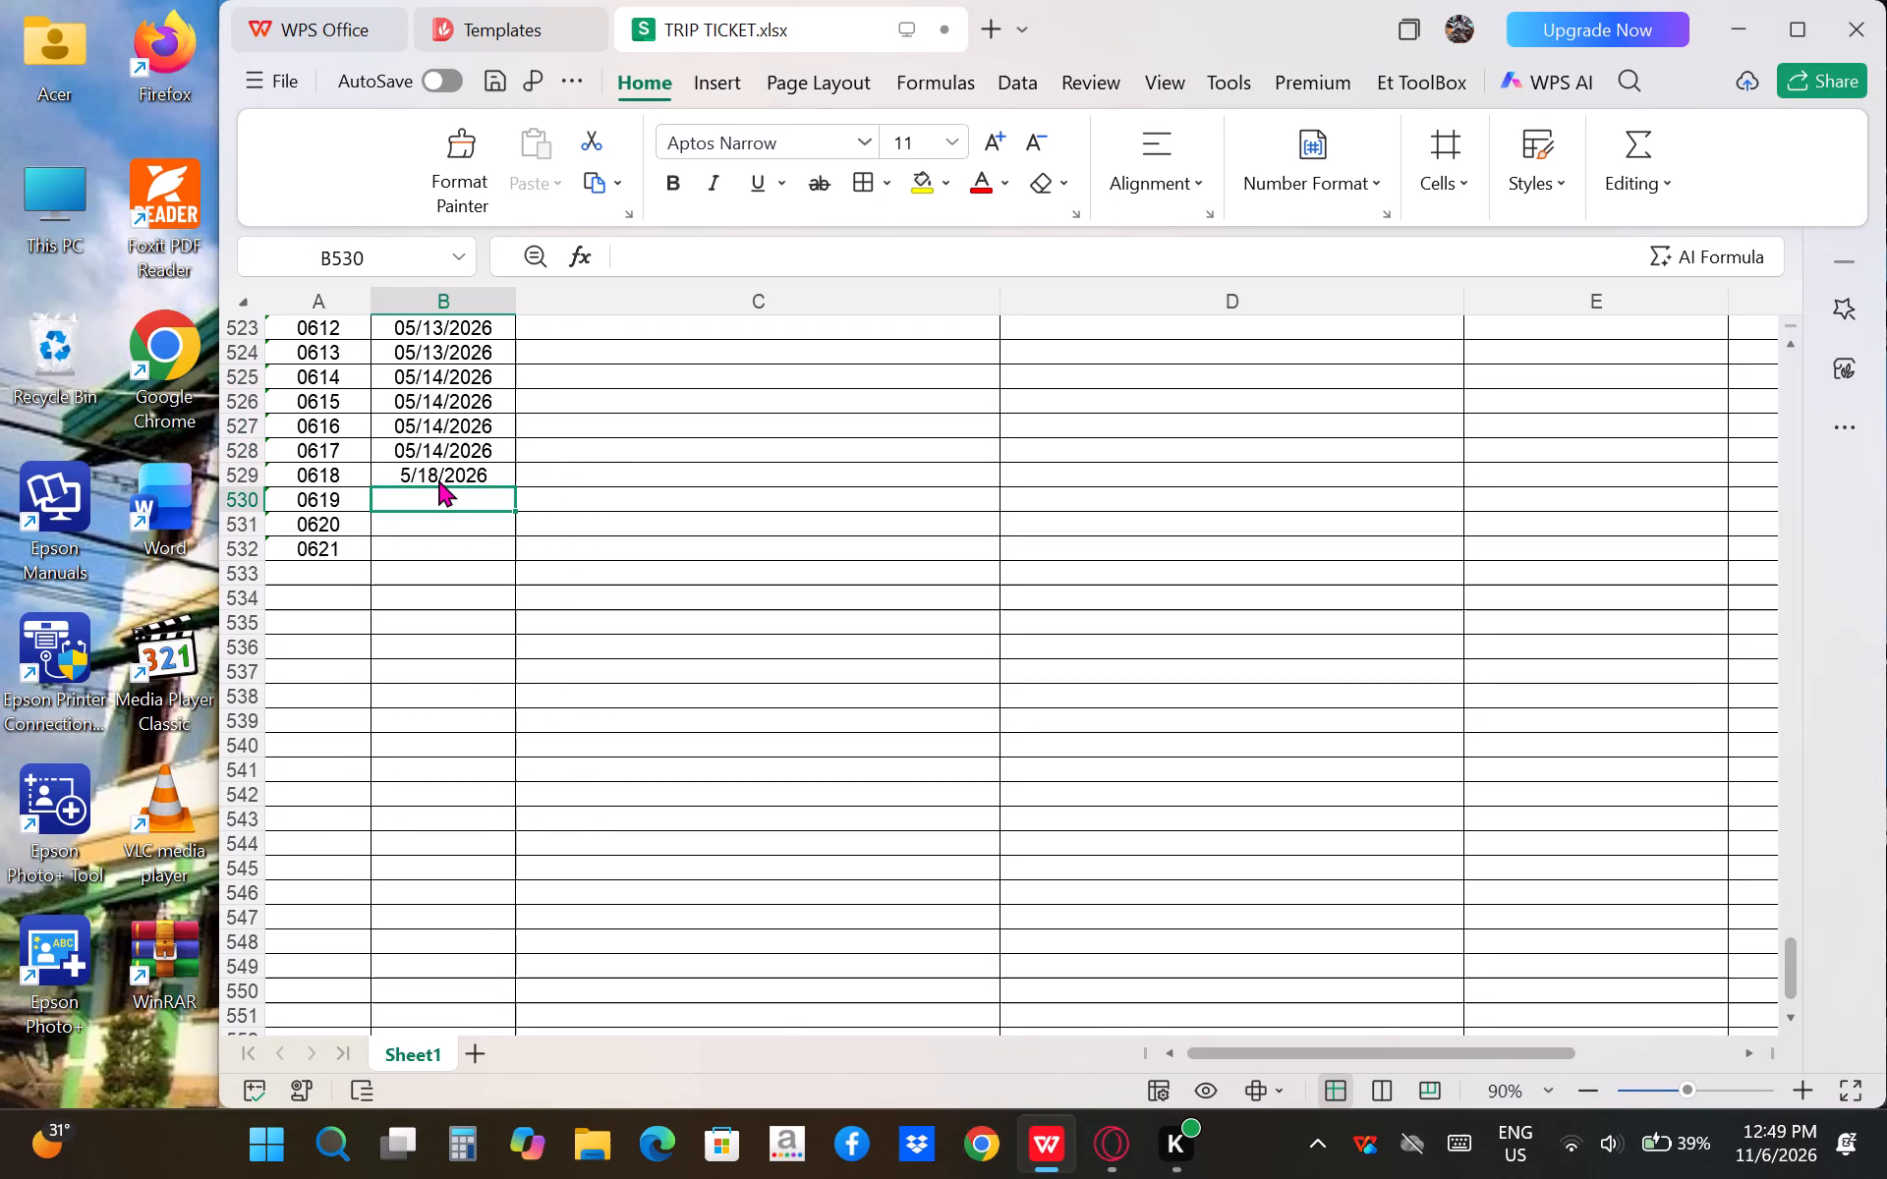
{"action": "left_click", "coordinate": [438, 479]}
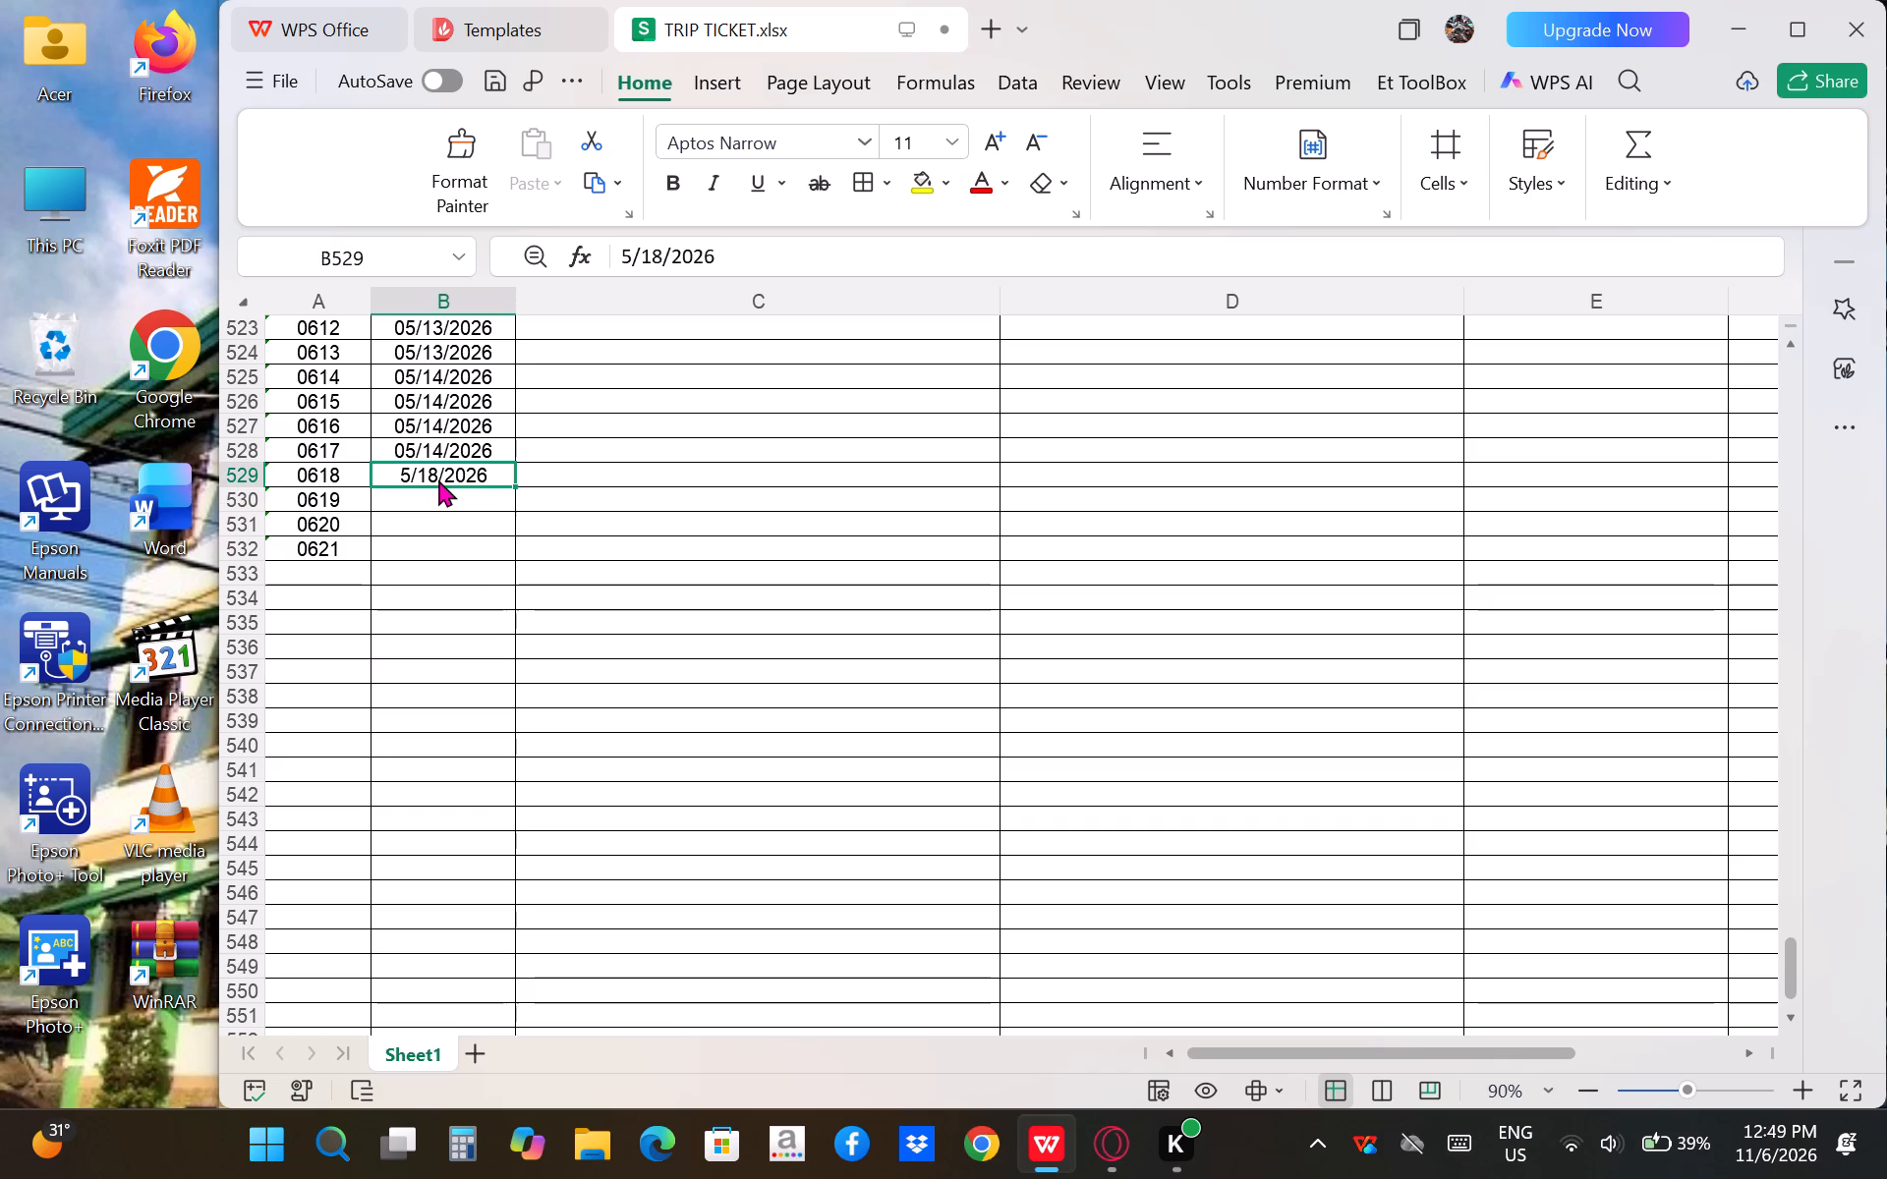
{"action": "key", "text": "ctrl+c"}
{"action": "left_click_drag", "start_coordinate": [444, 500], "coordinate": [463, 517]}
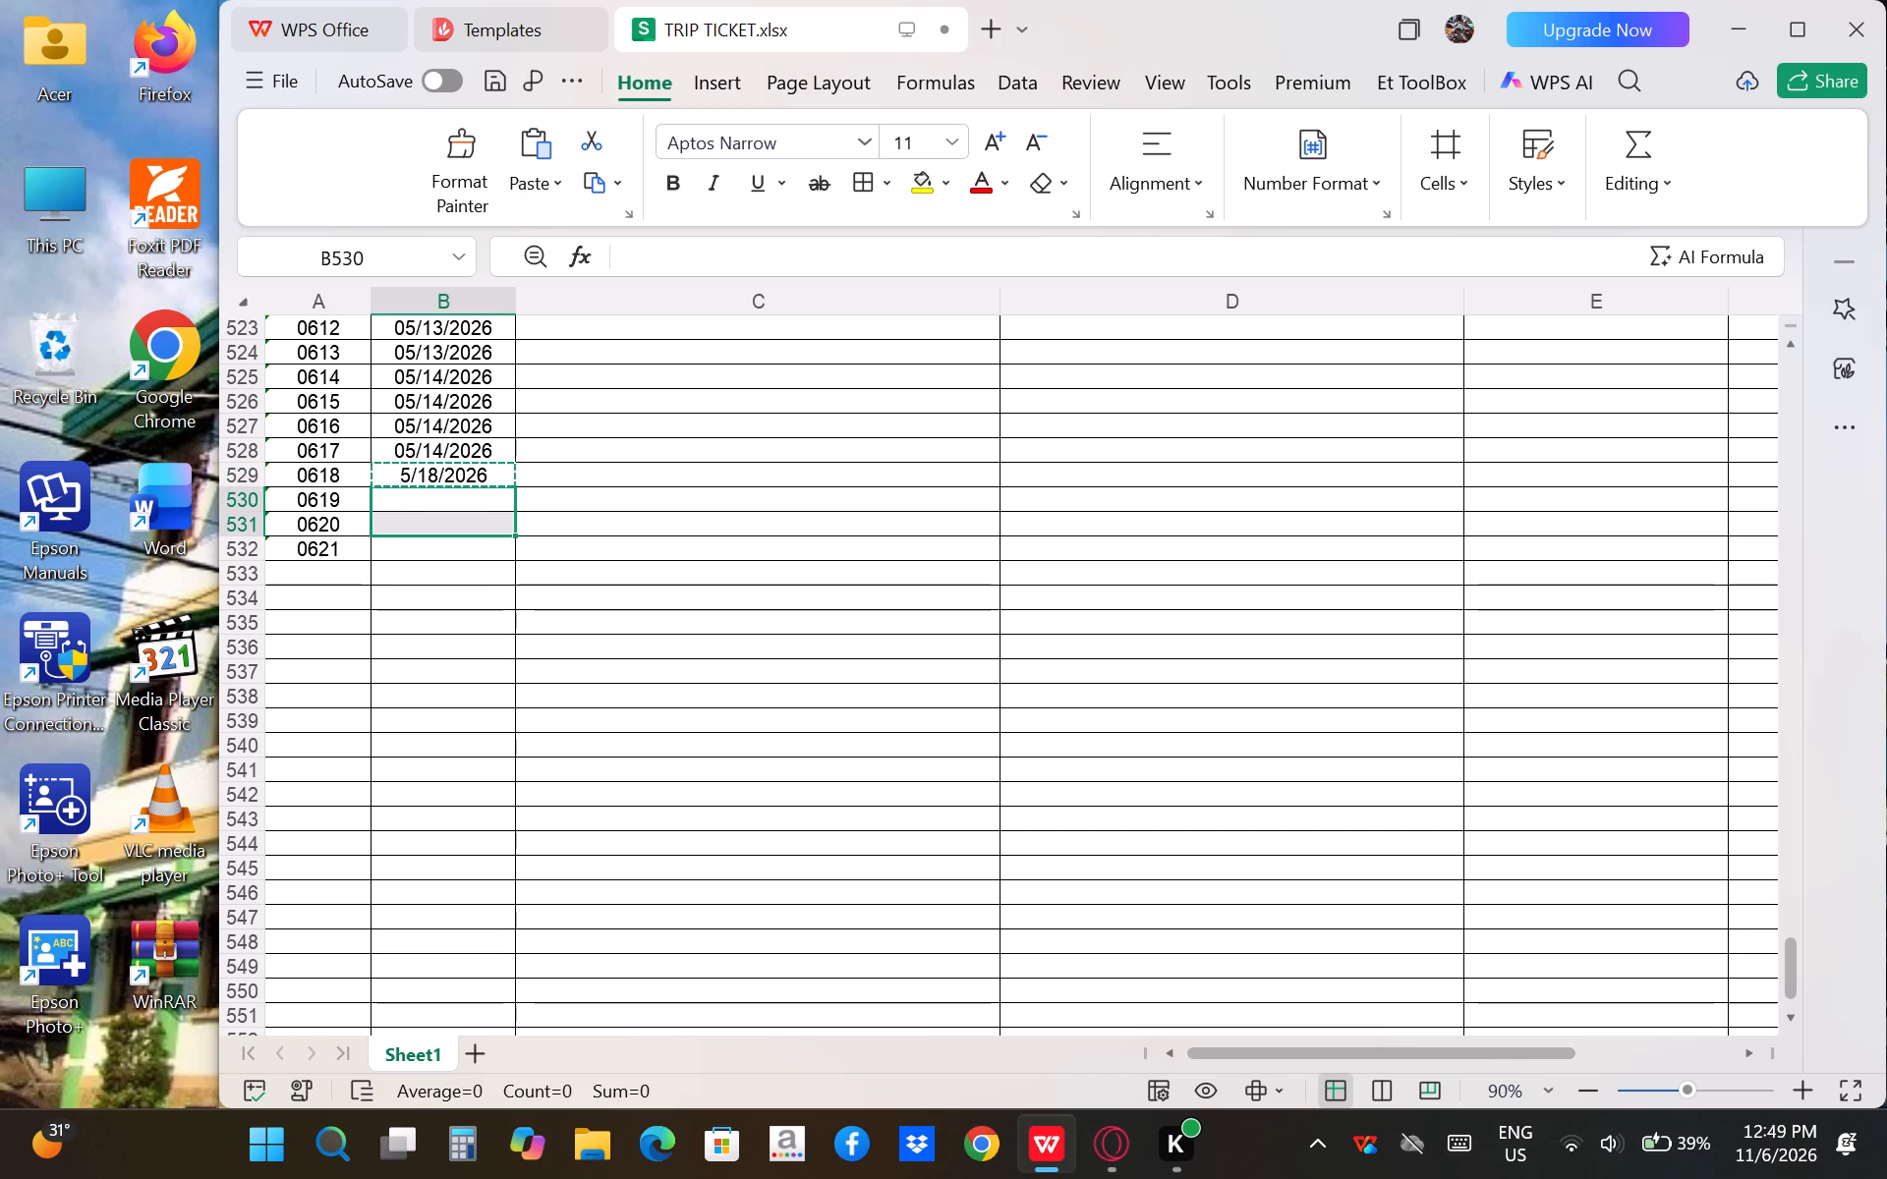
{"action": "key", "text": "Return"}
Change the date in B531 for ticket 0620 to 5/19/2026.
{"action": "double_click", "coordinate": [441, 521]}
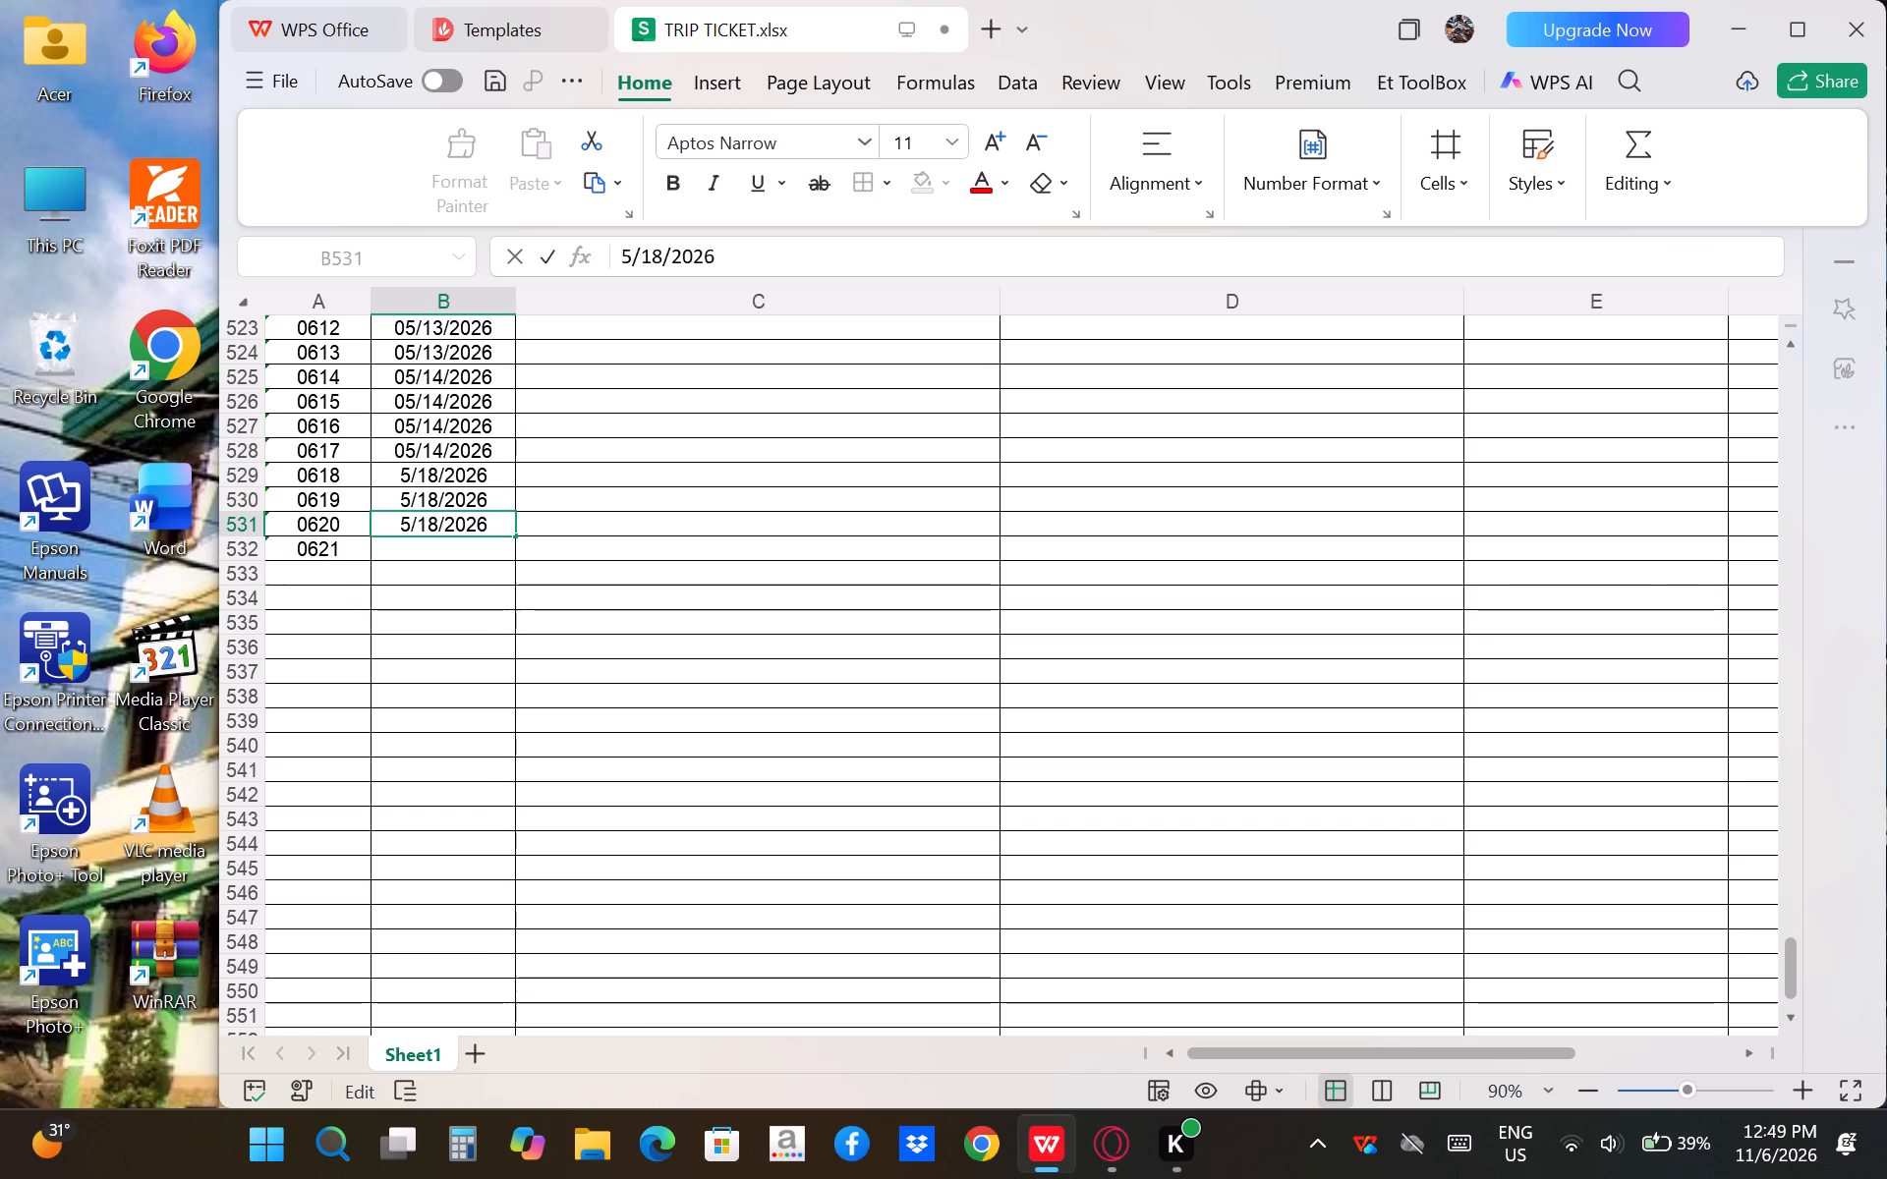
{"action": "key", "text": "Left"}
{"action": "key", "text": "BackSpace"}
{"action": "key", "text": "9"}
{"action": "key", "text": "Return"}
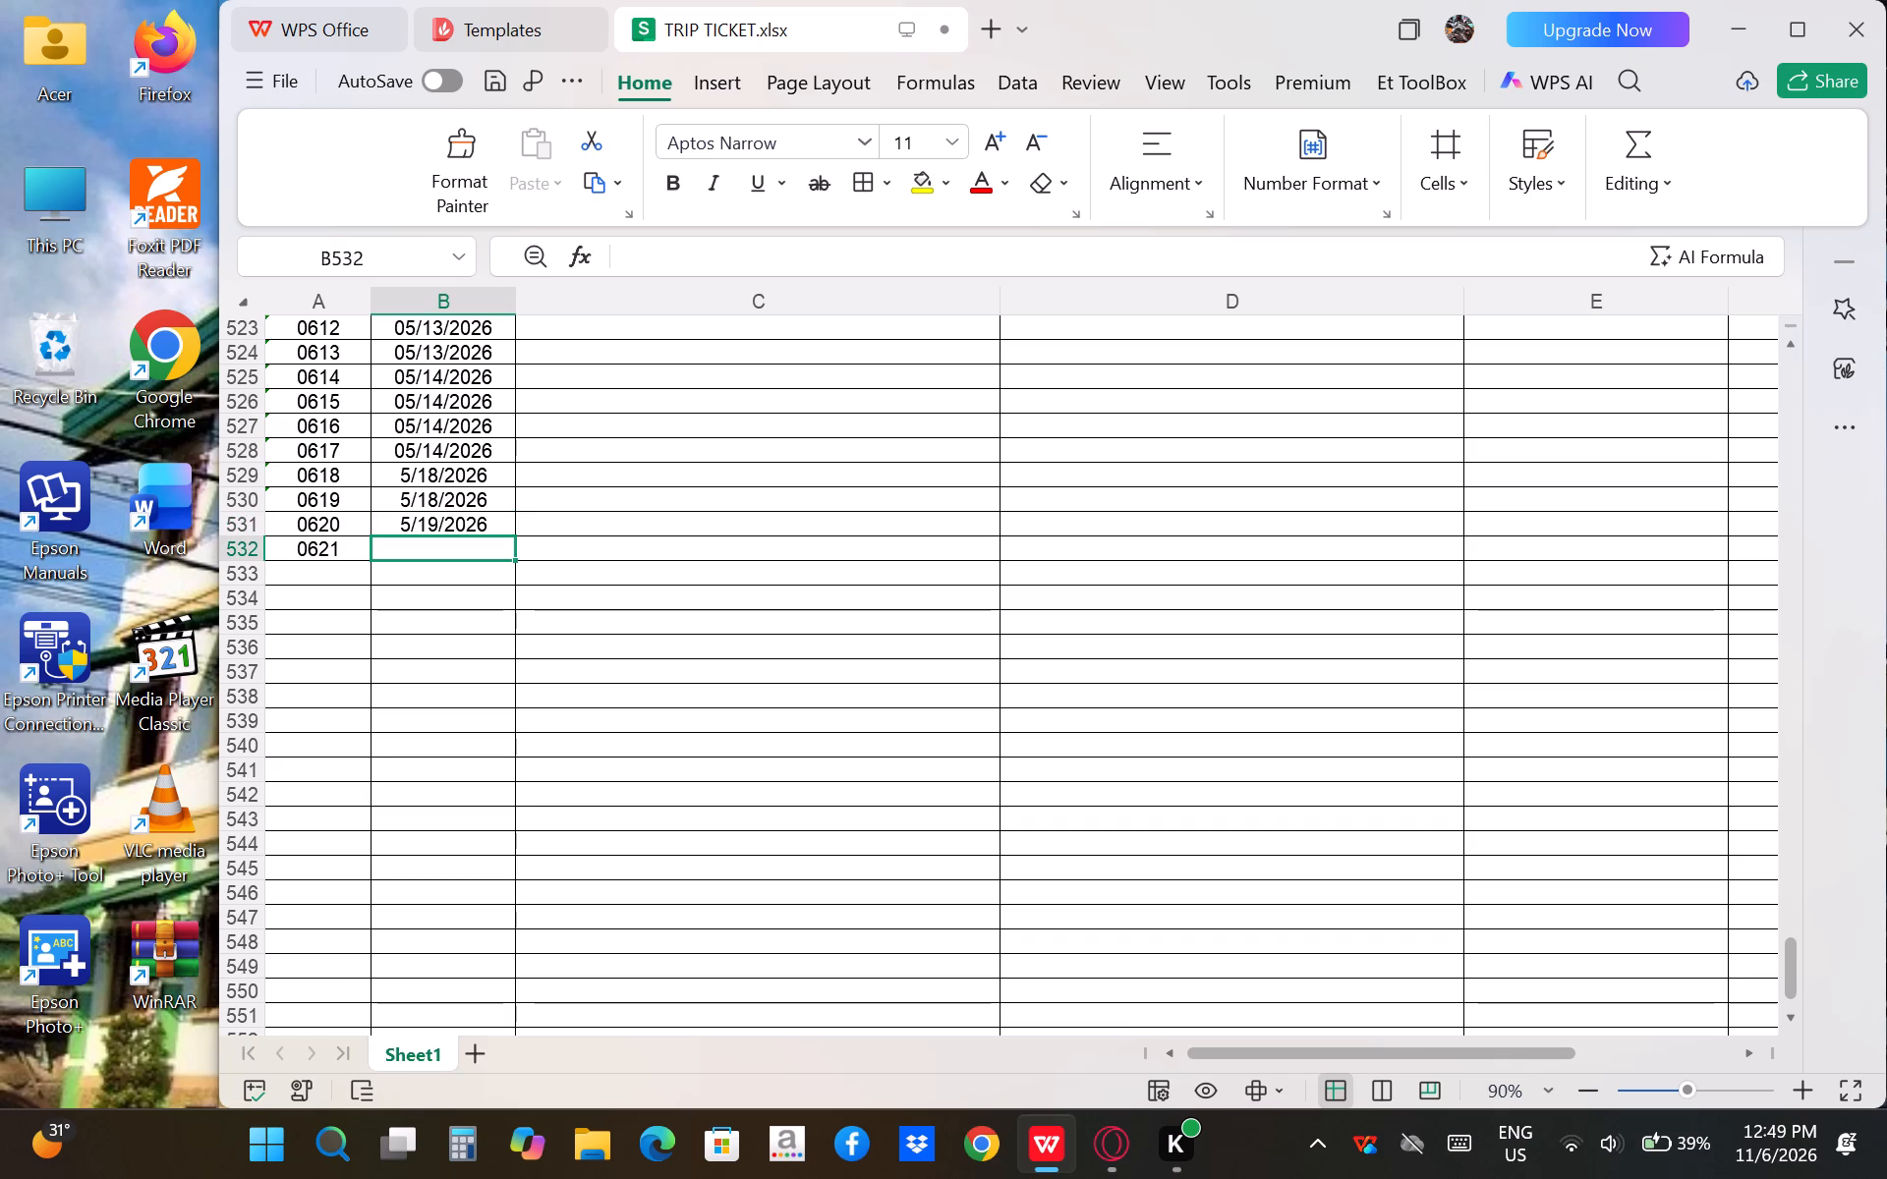
{"action": "scroll", "coordinate": [342, 621], "scroll_direction": "up", "scroll_amount": 4}
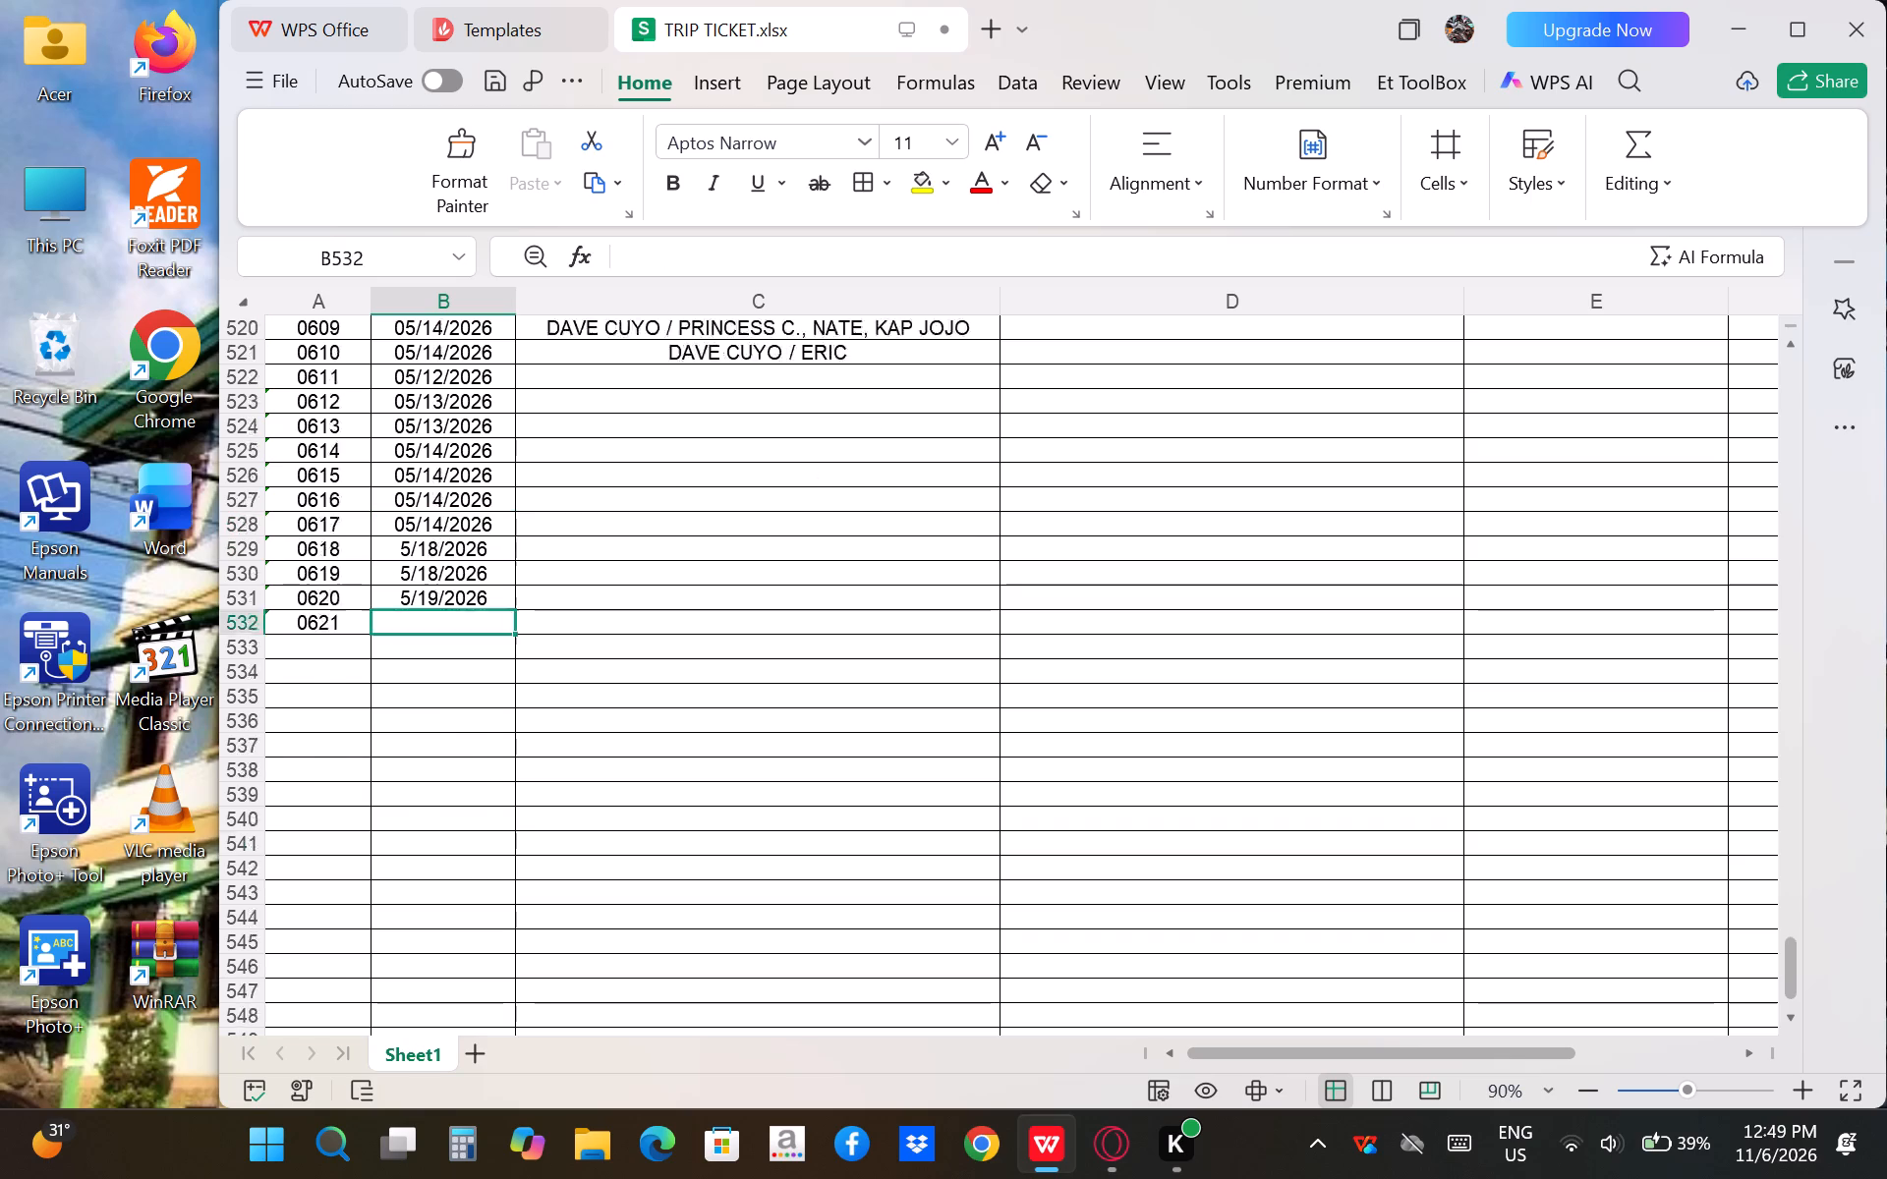
{"action": "left_click", "coordinate": [702, 606]}
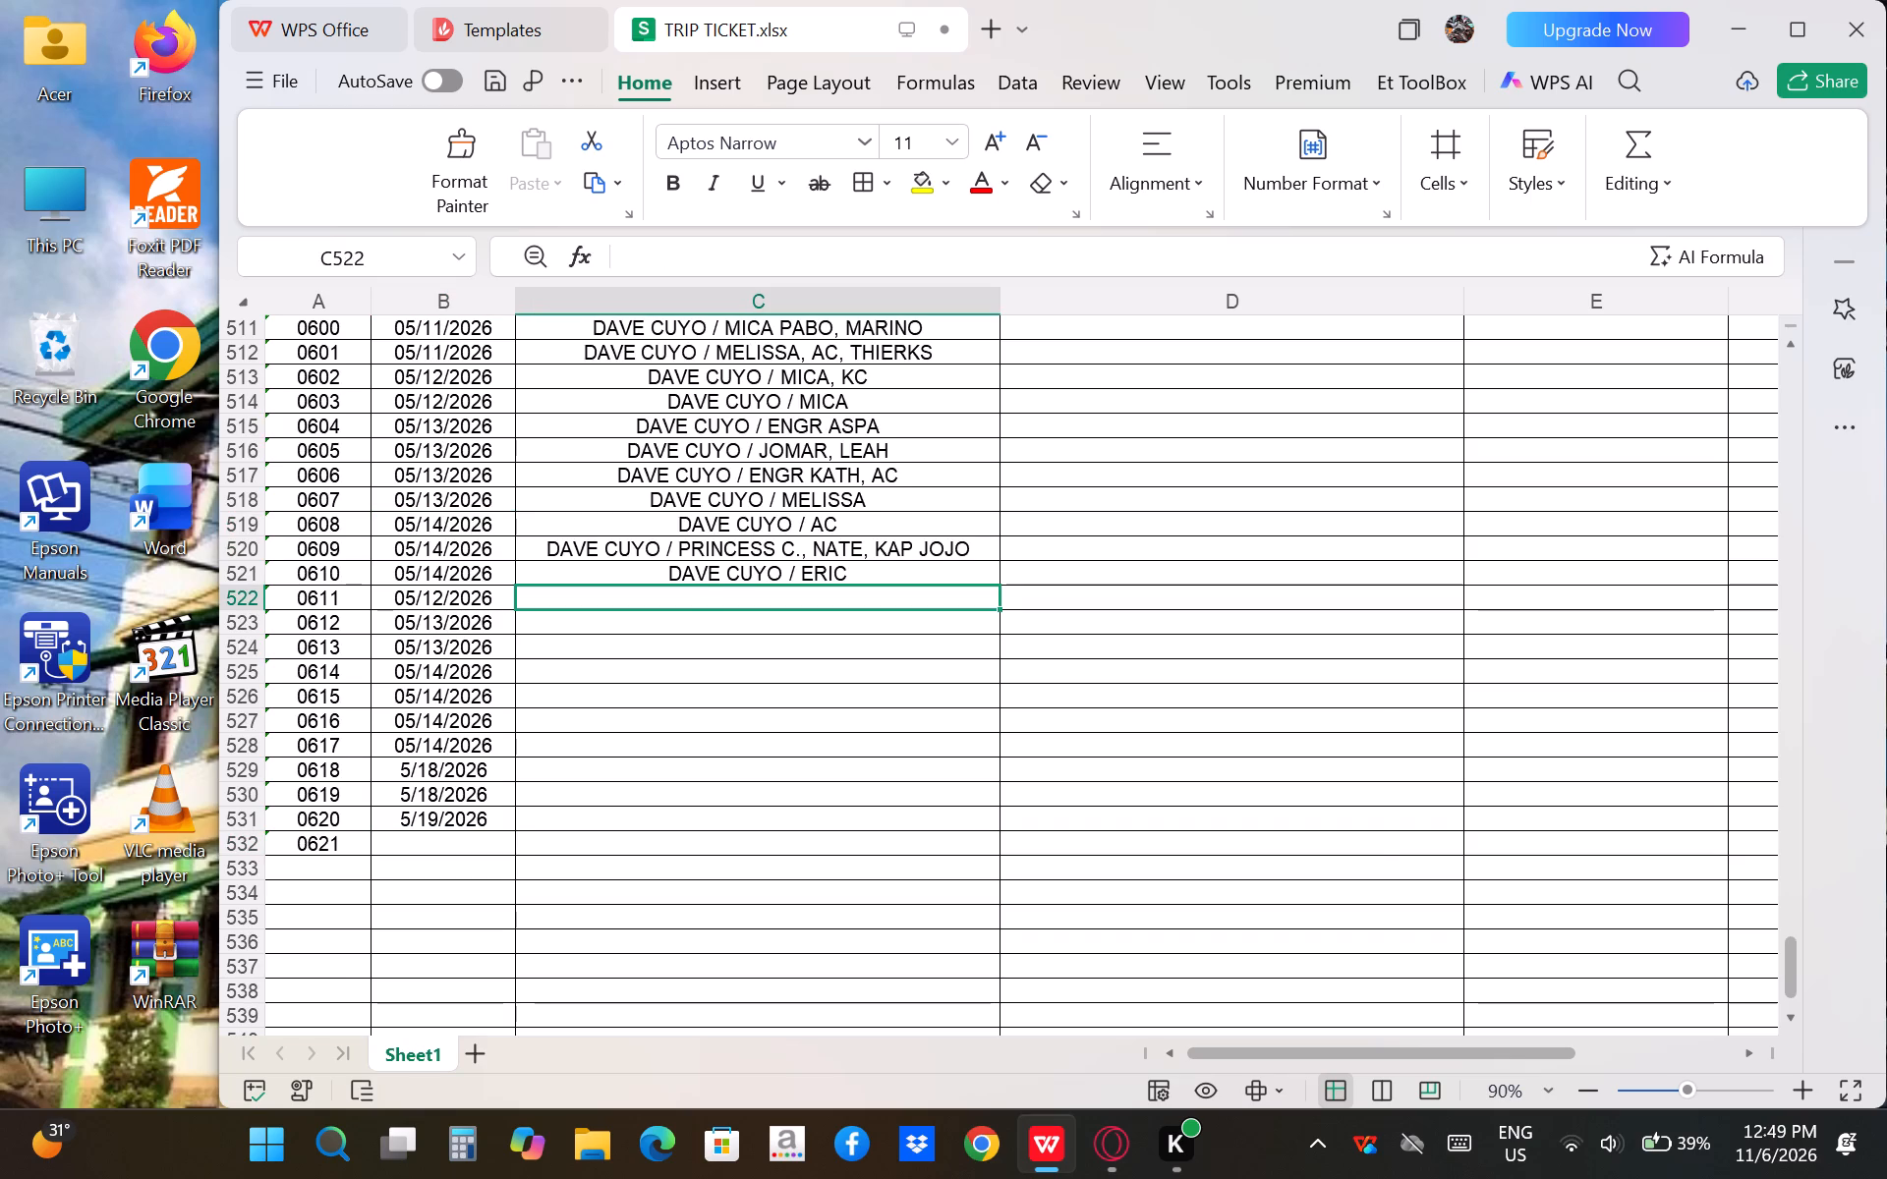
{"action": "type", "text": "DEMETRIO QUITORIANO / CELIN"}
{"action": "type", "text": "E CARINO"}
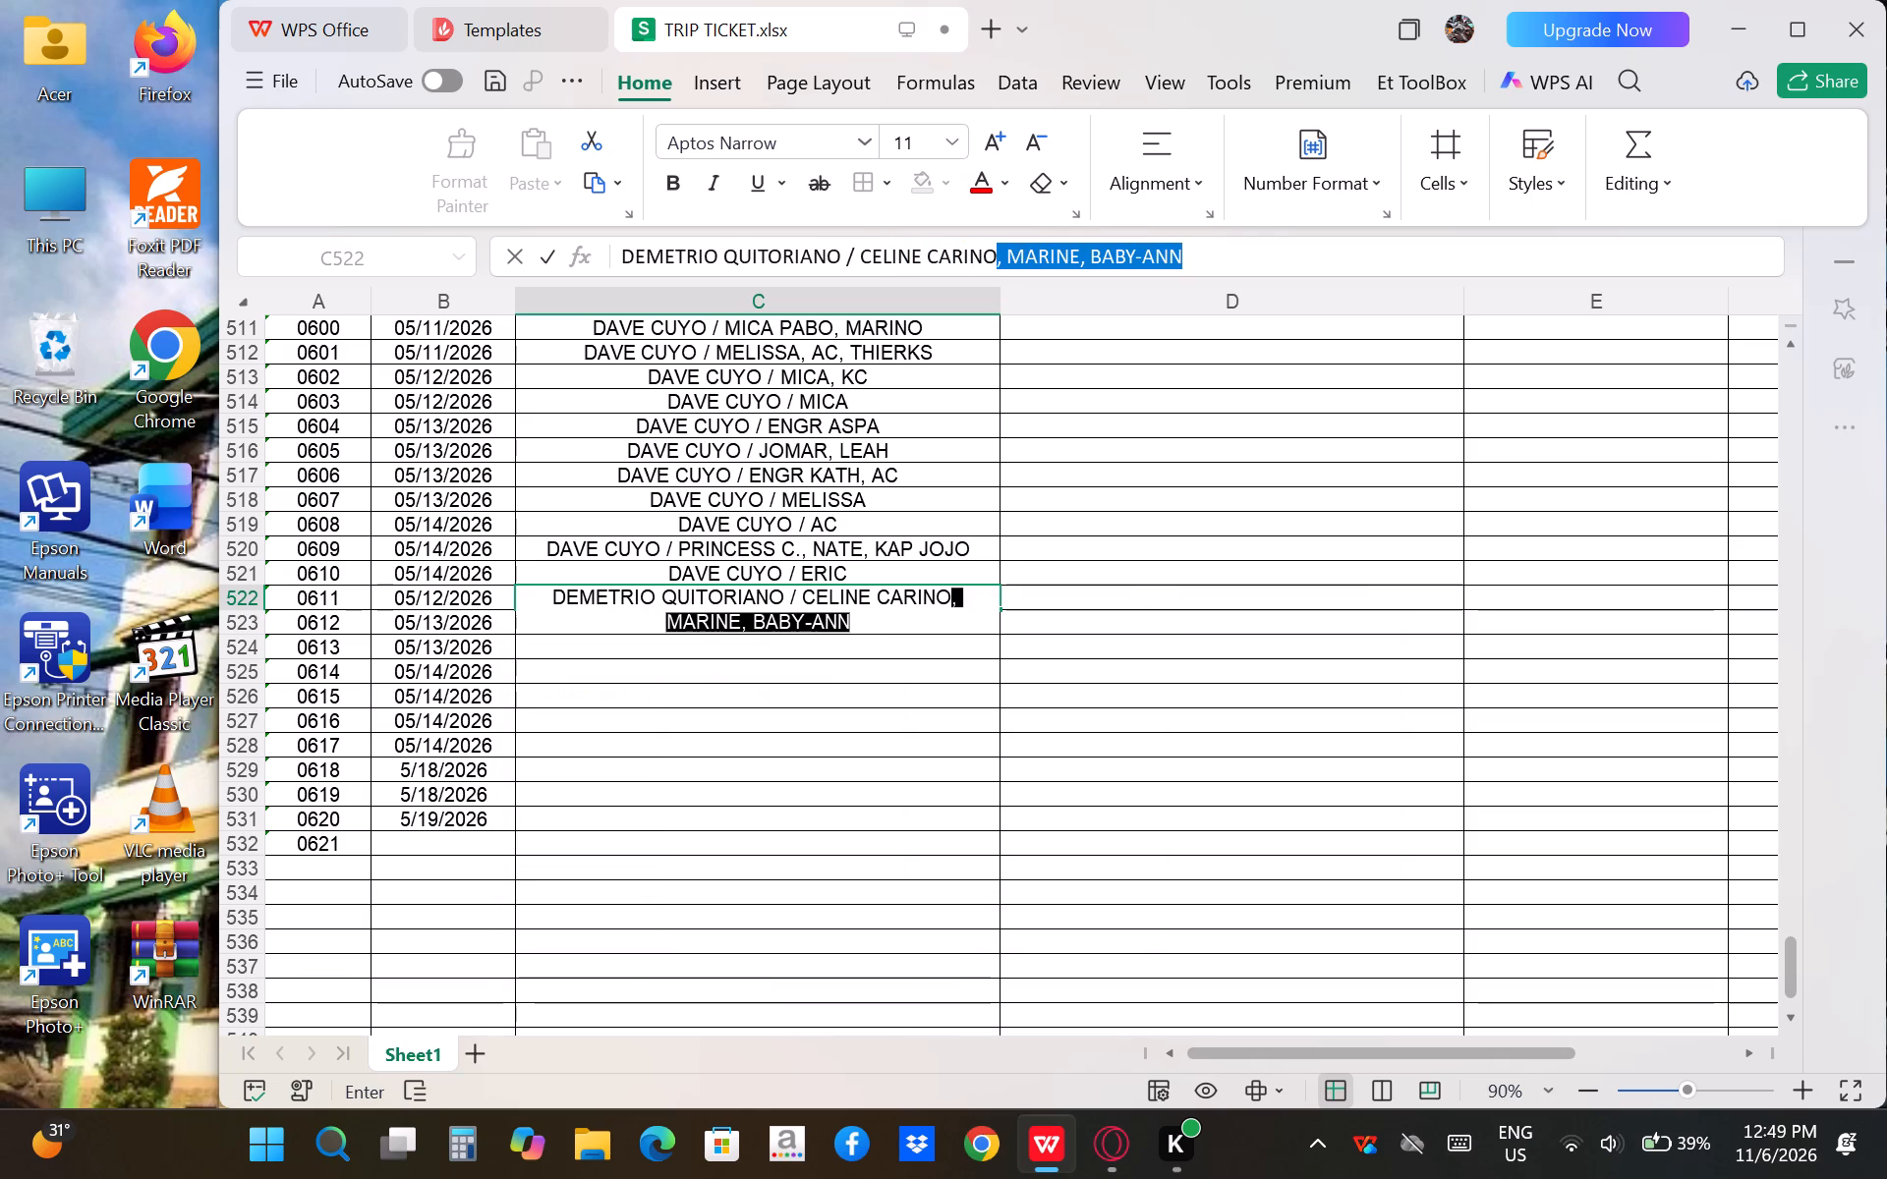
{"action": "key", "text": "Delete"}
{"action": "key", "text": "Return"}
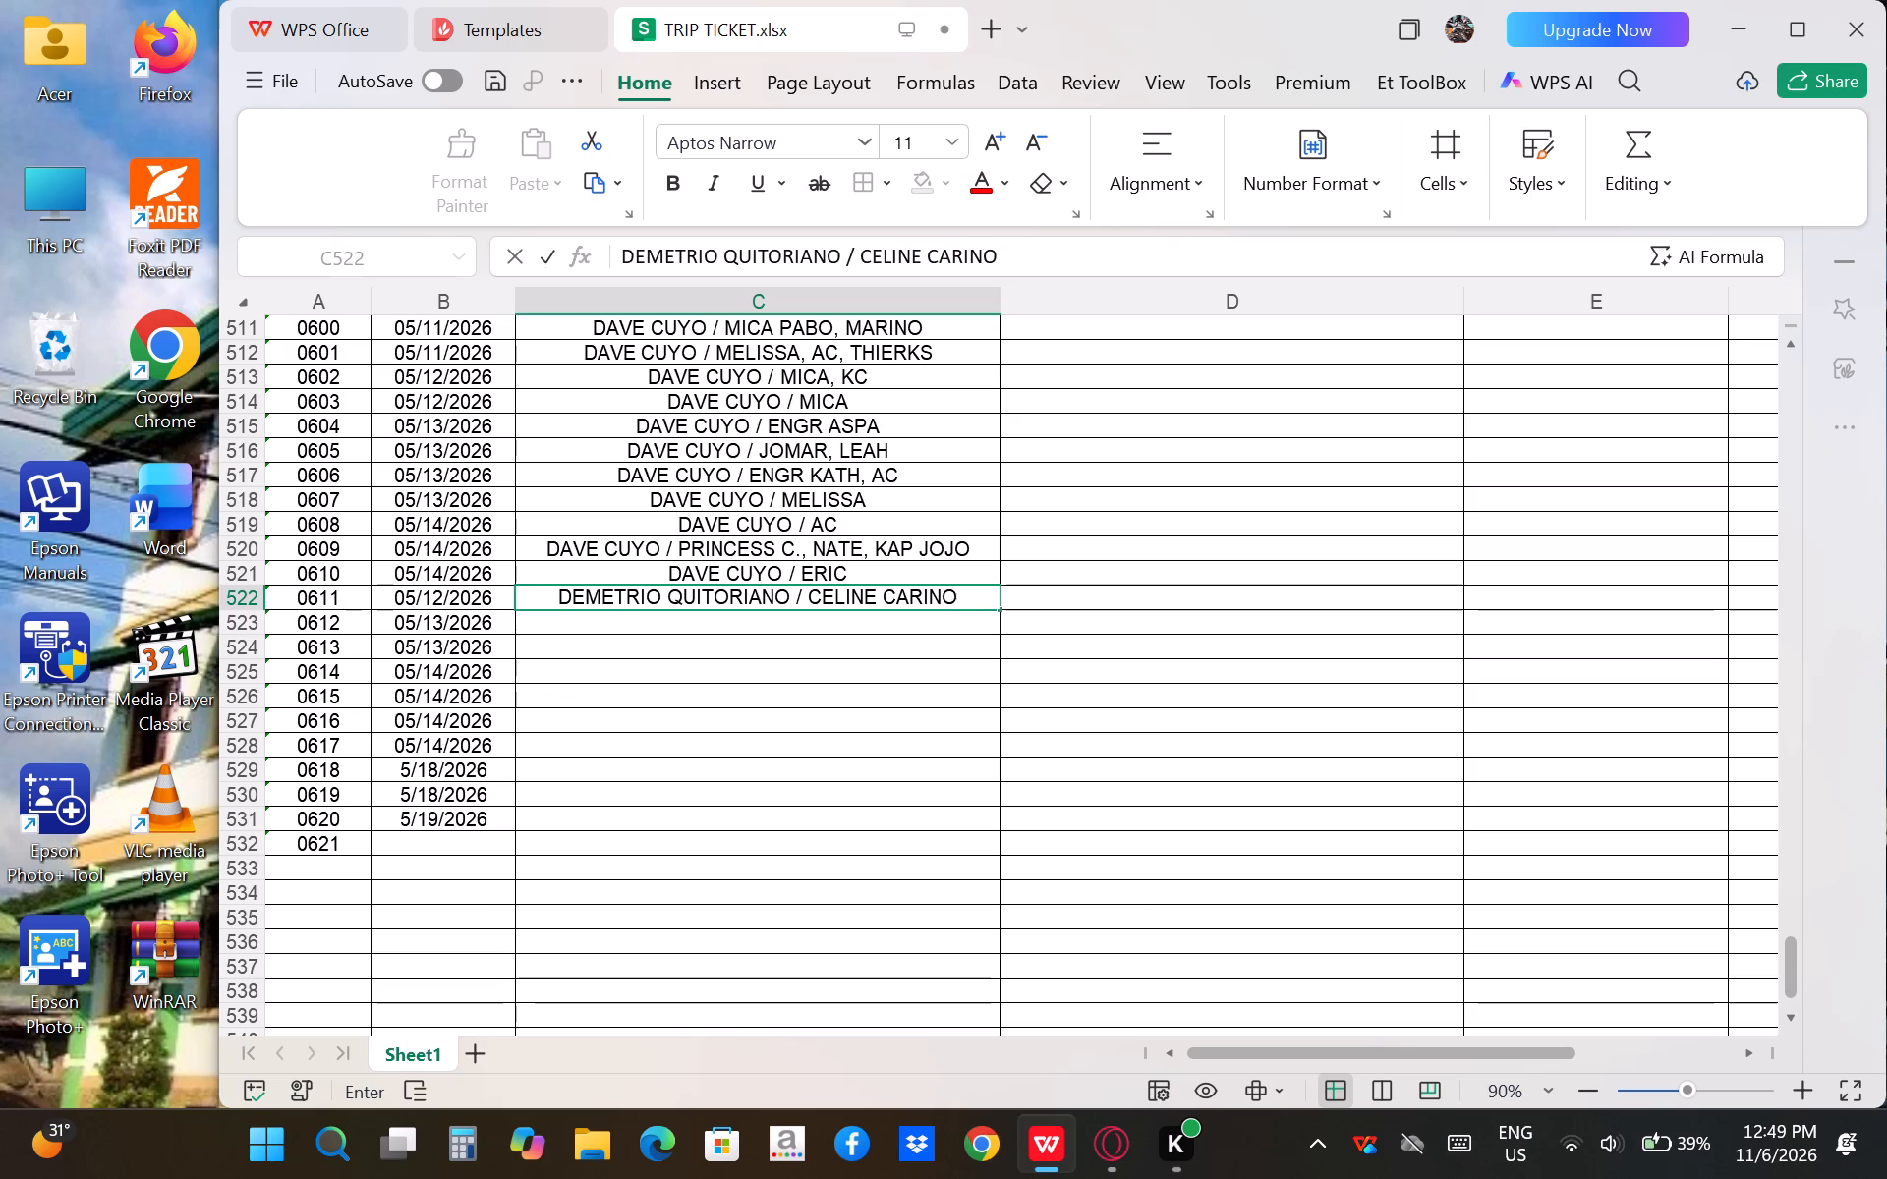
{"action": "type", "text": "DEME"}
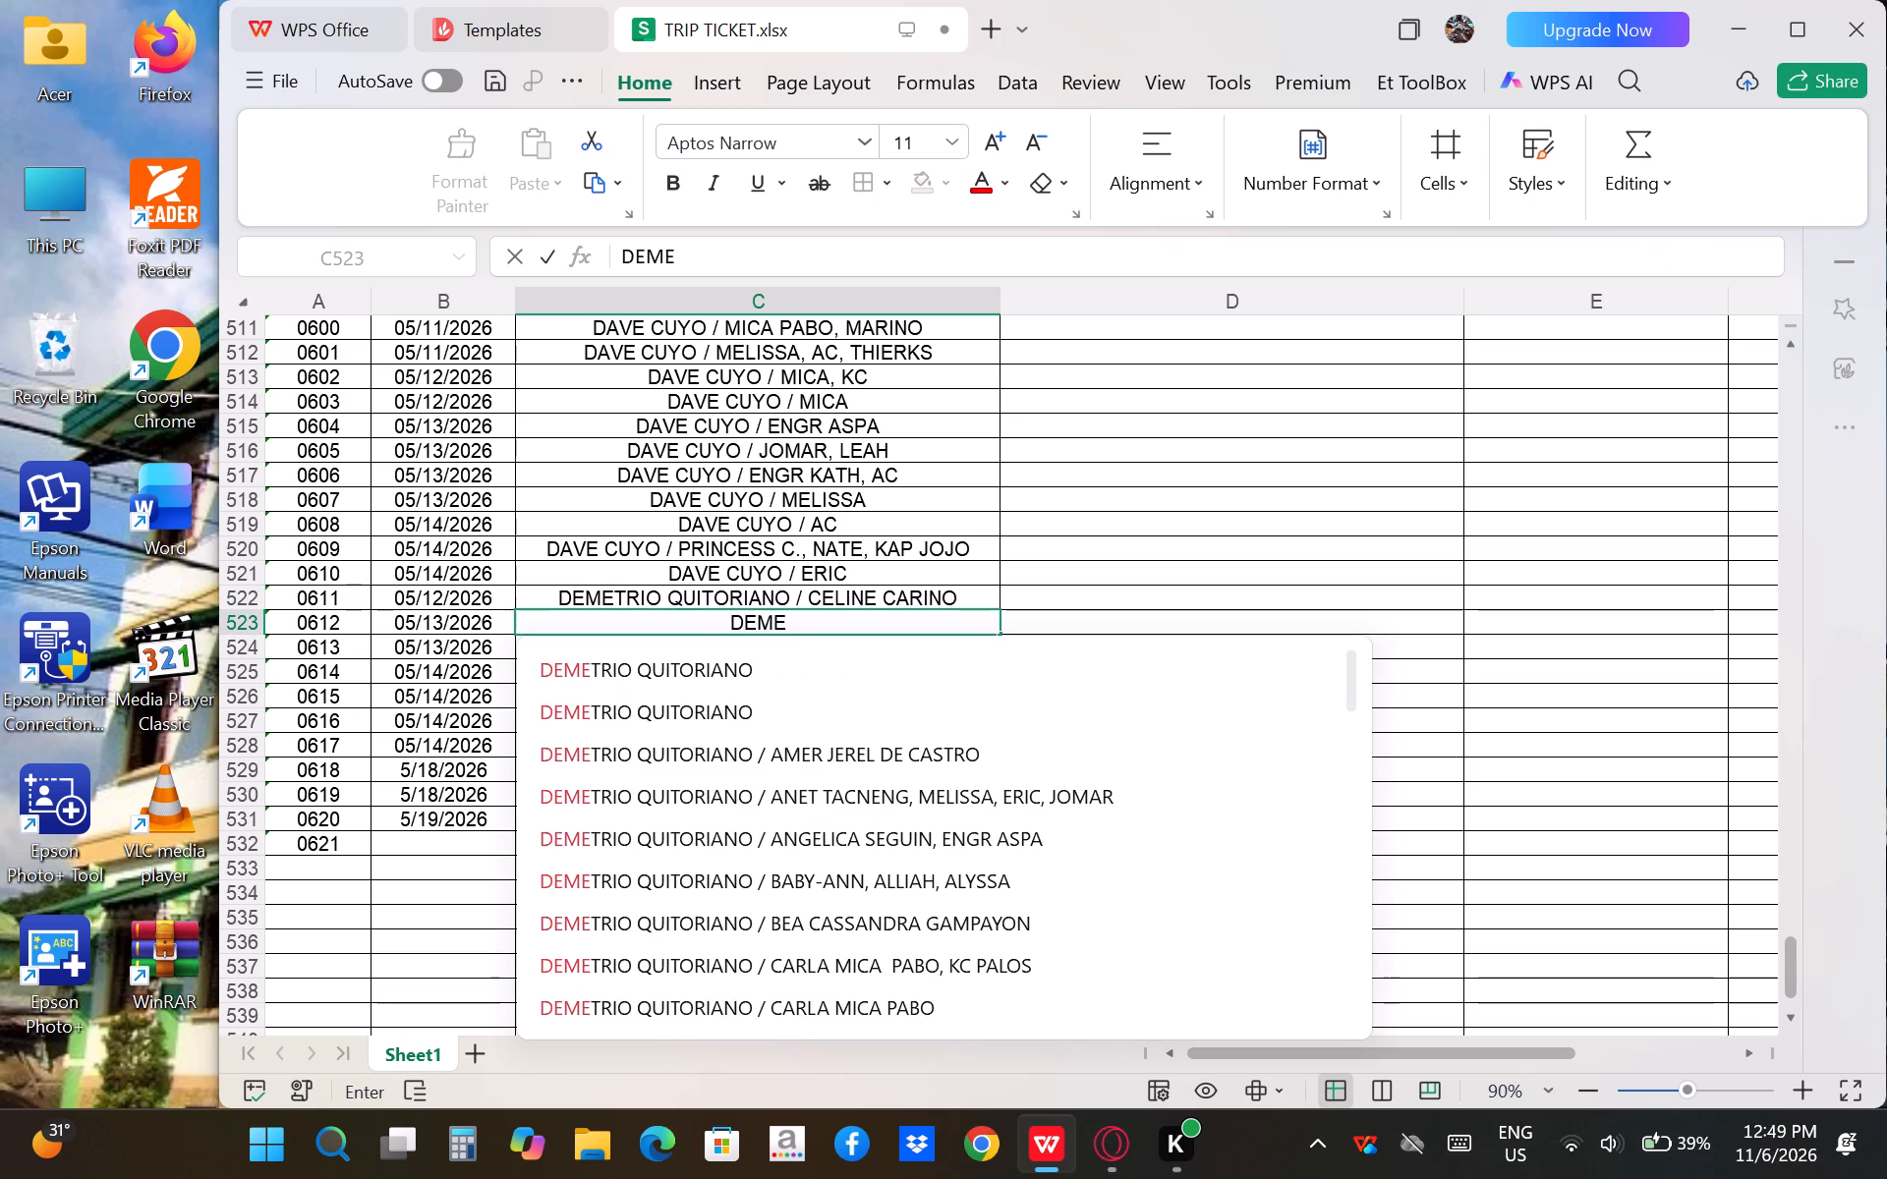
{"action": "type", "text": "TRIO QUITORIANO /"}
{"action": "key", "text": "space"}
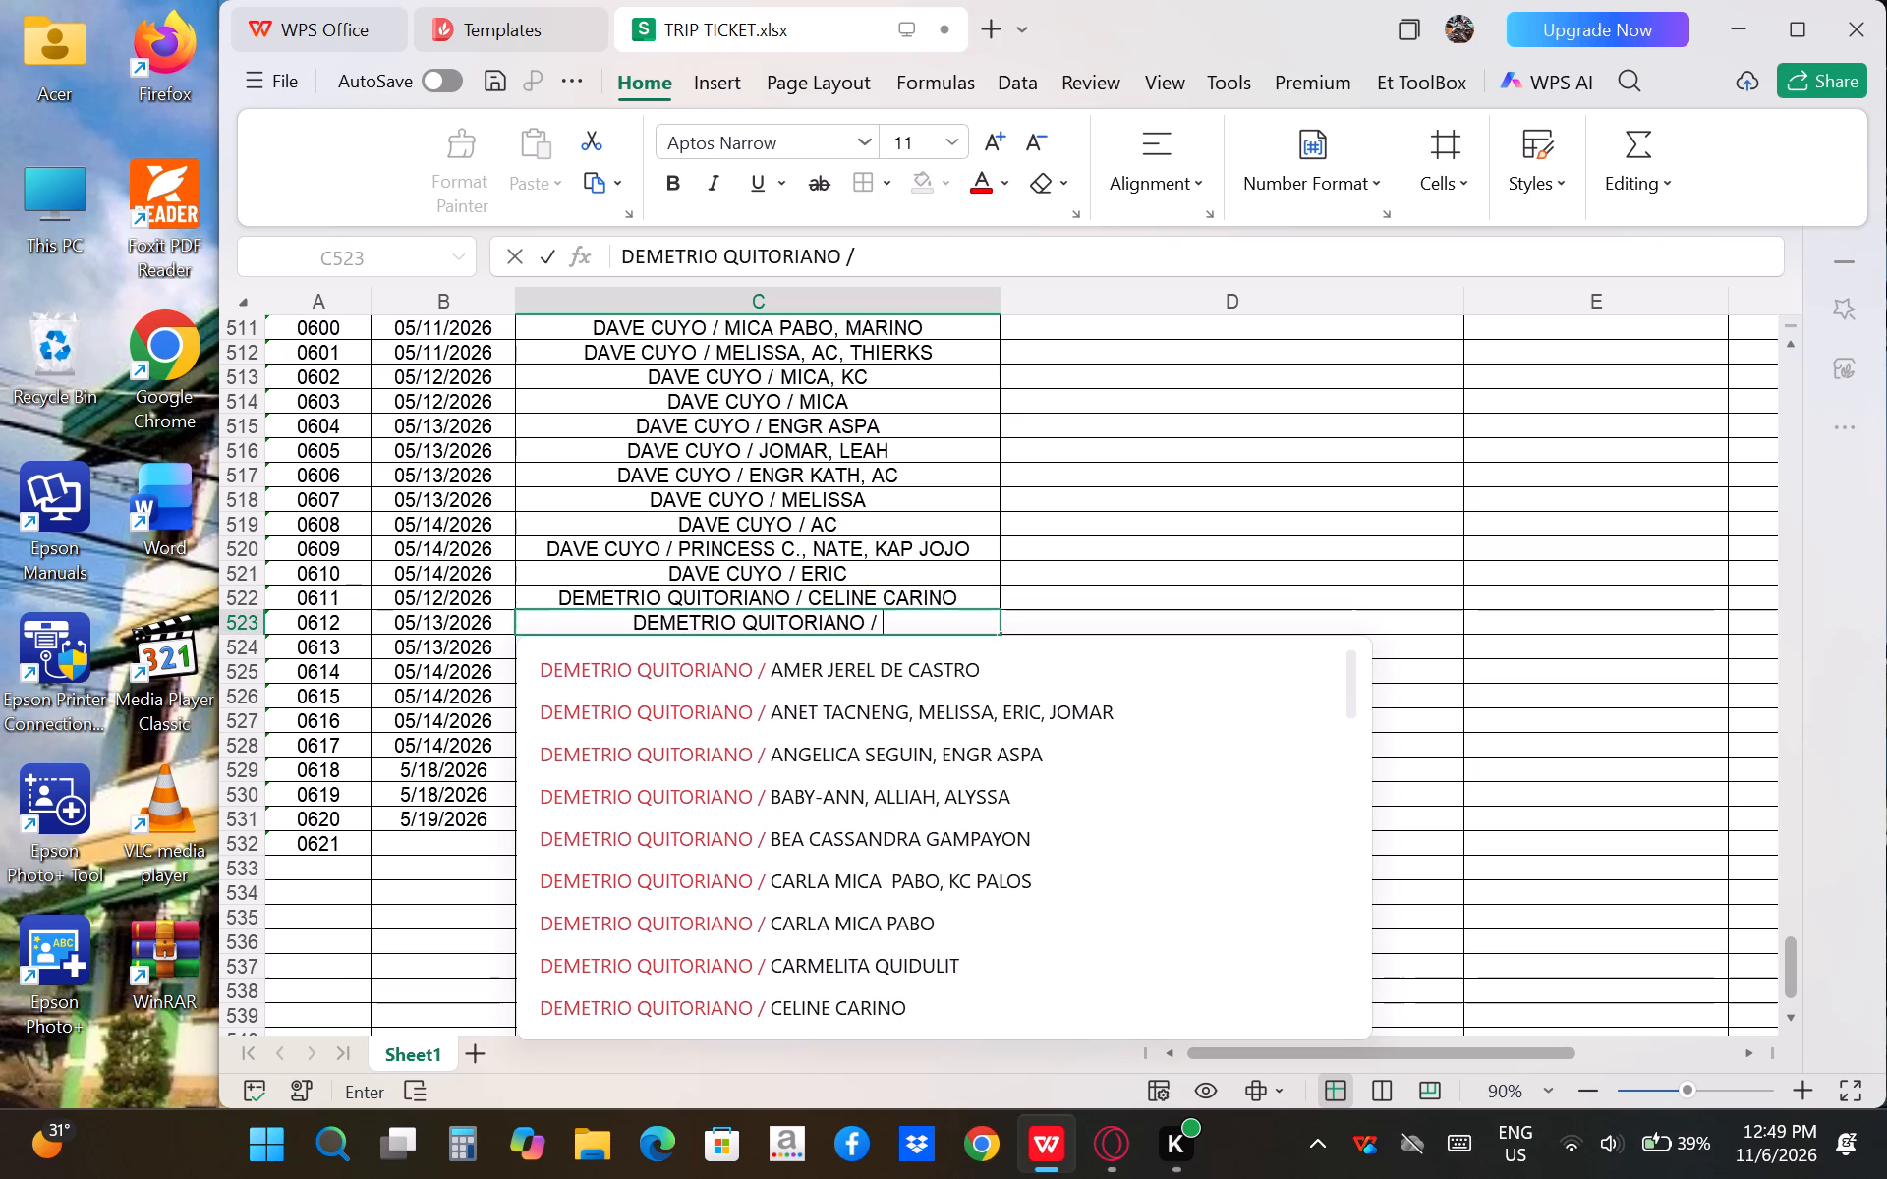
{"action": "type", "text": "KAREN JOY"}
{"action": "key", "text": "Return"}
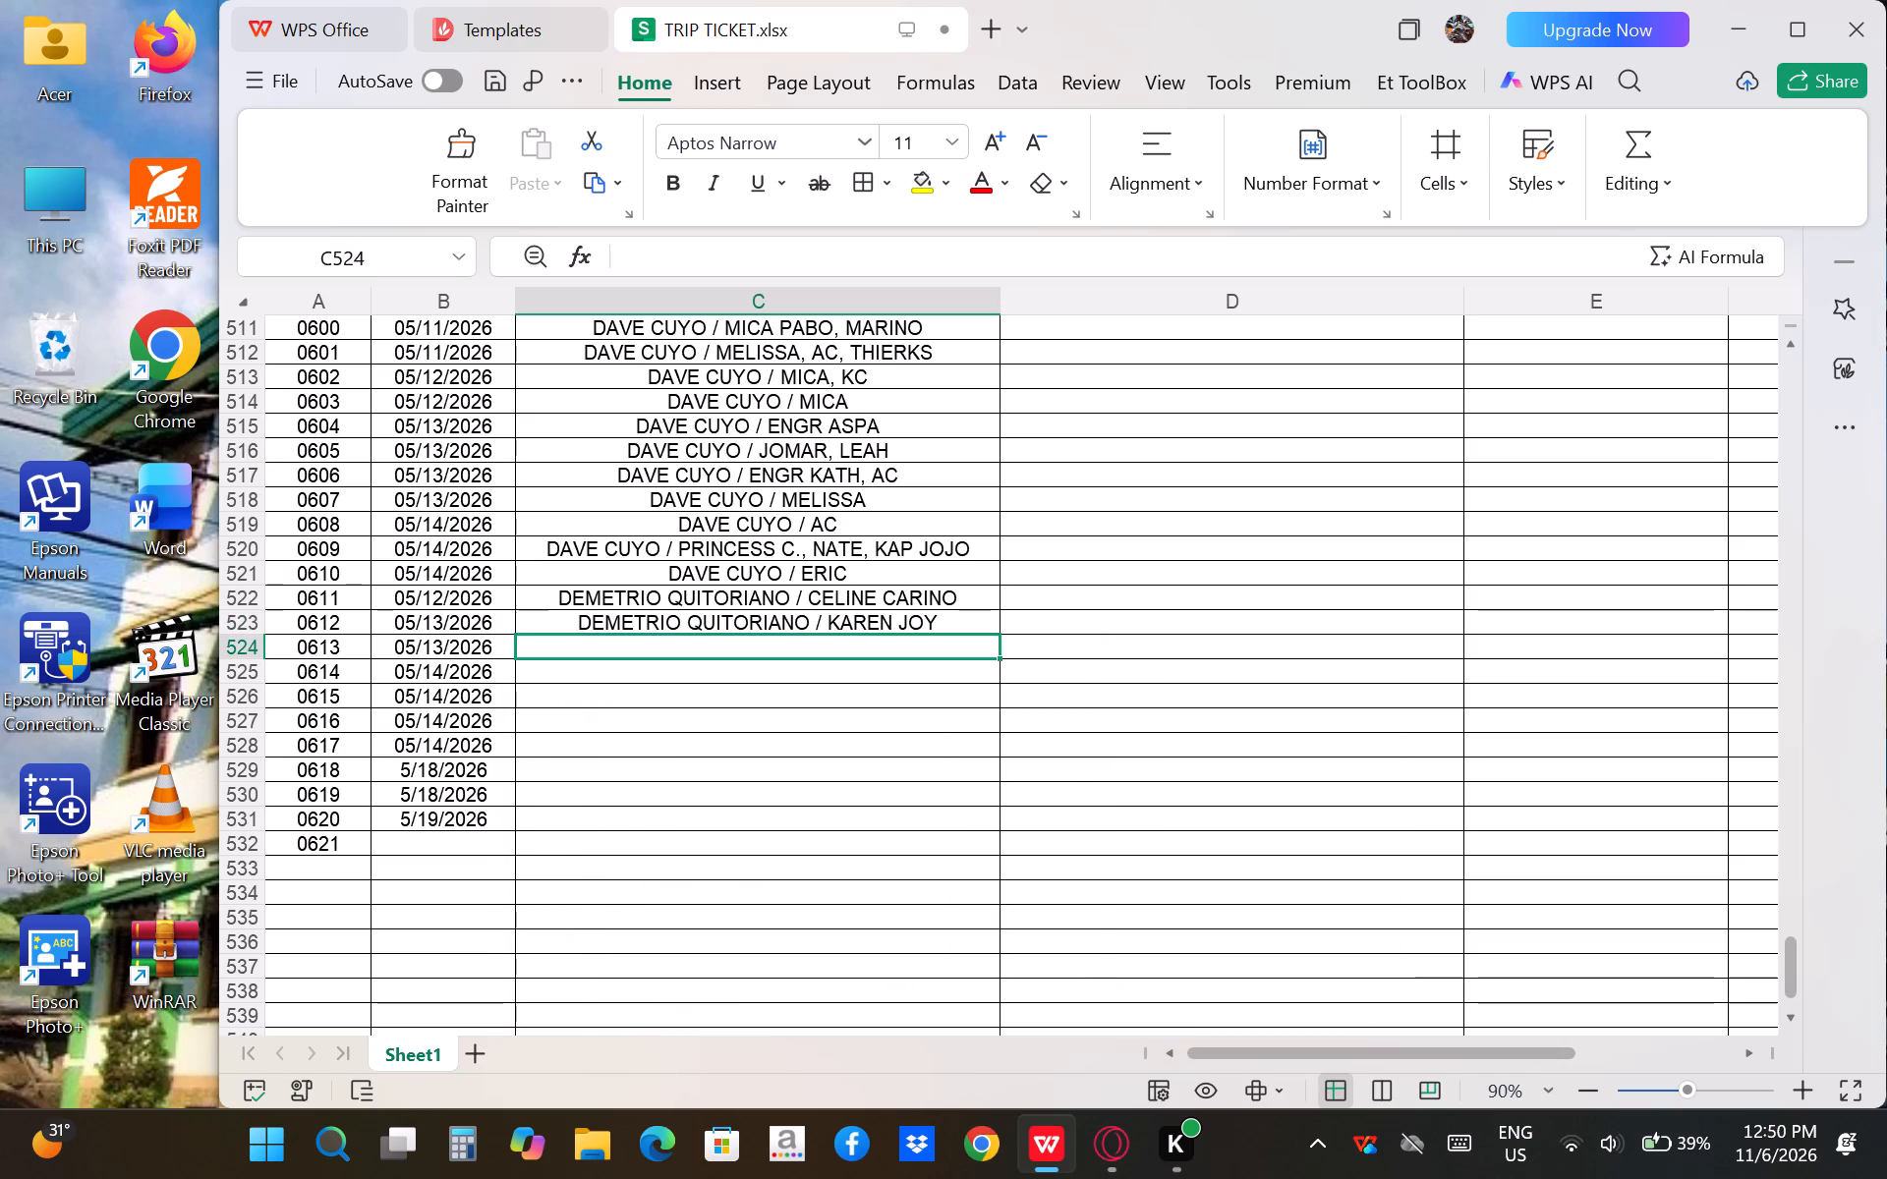
Enter the same driver, Demetrio, and passenger Carmelita, both with surnames, in C524 for ticket 0613.
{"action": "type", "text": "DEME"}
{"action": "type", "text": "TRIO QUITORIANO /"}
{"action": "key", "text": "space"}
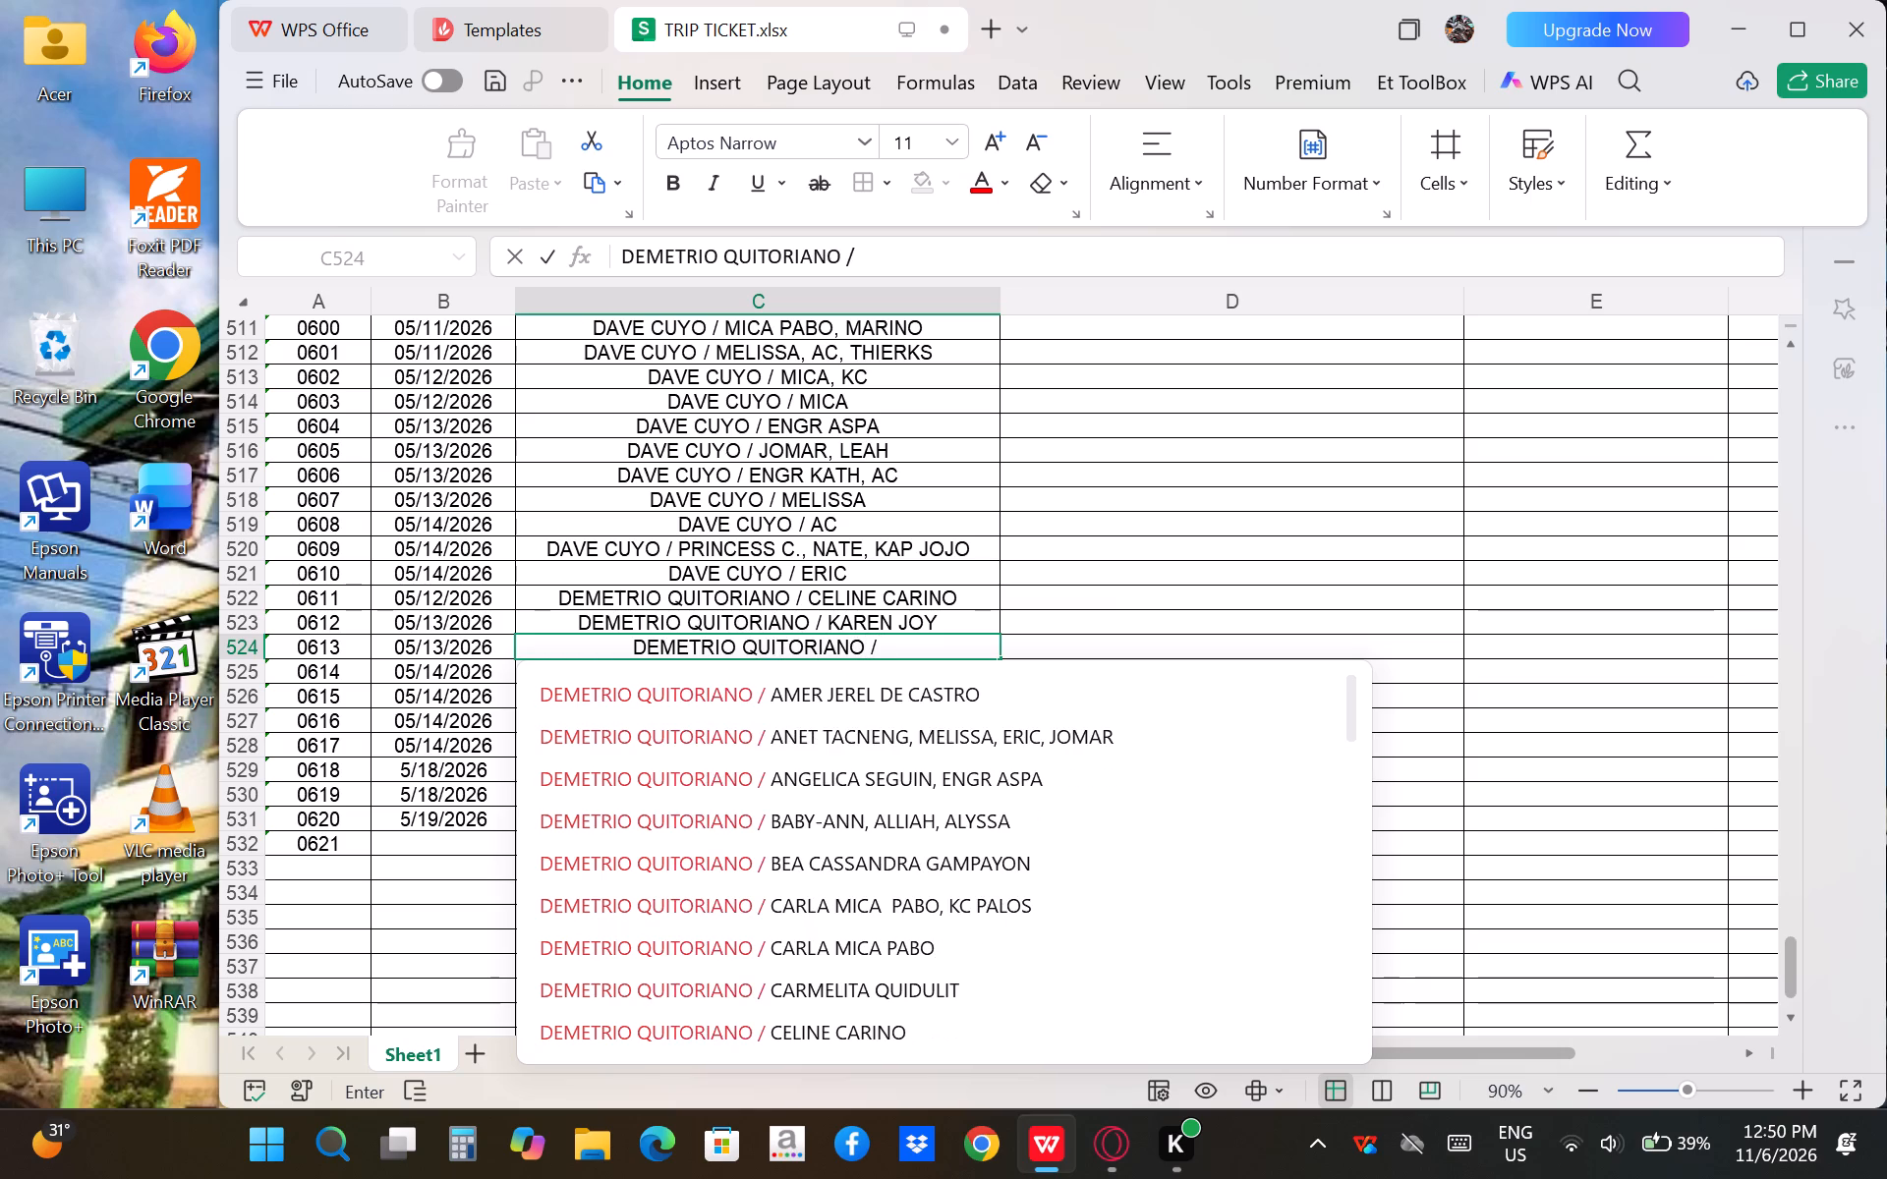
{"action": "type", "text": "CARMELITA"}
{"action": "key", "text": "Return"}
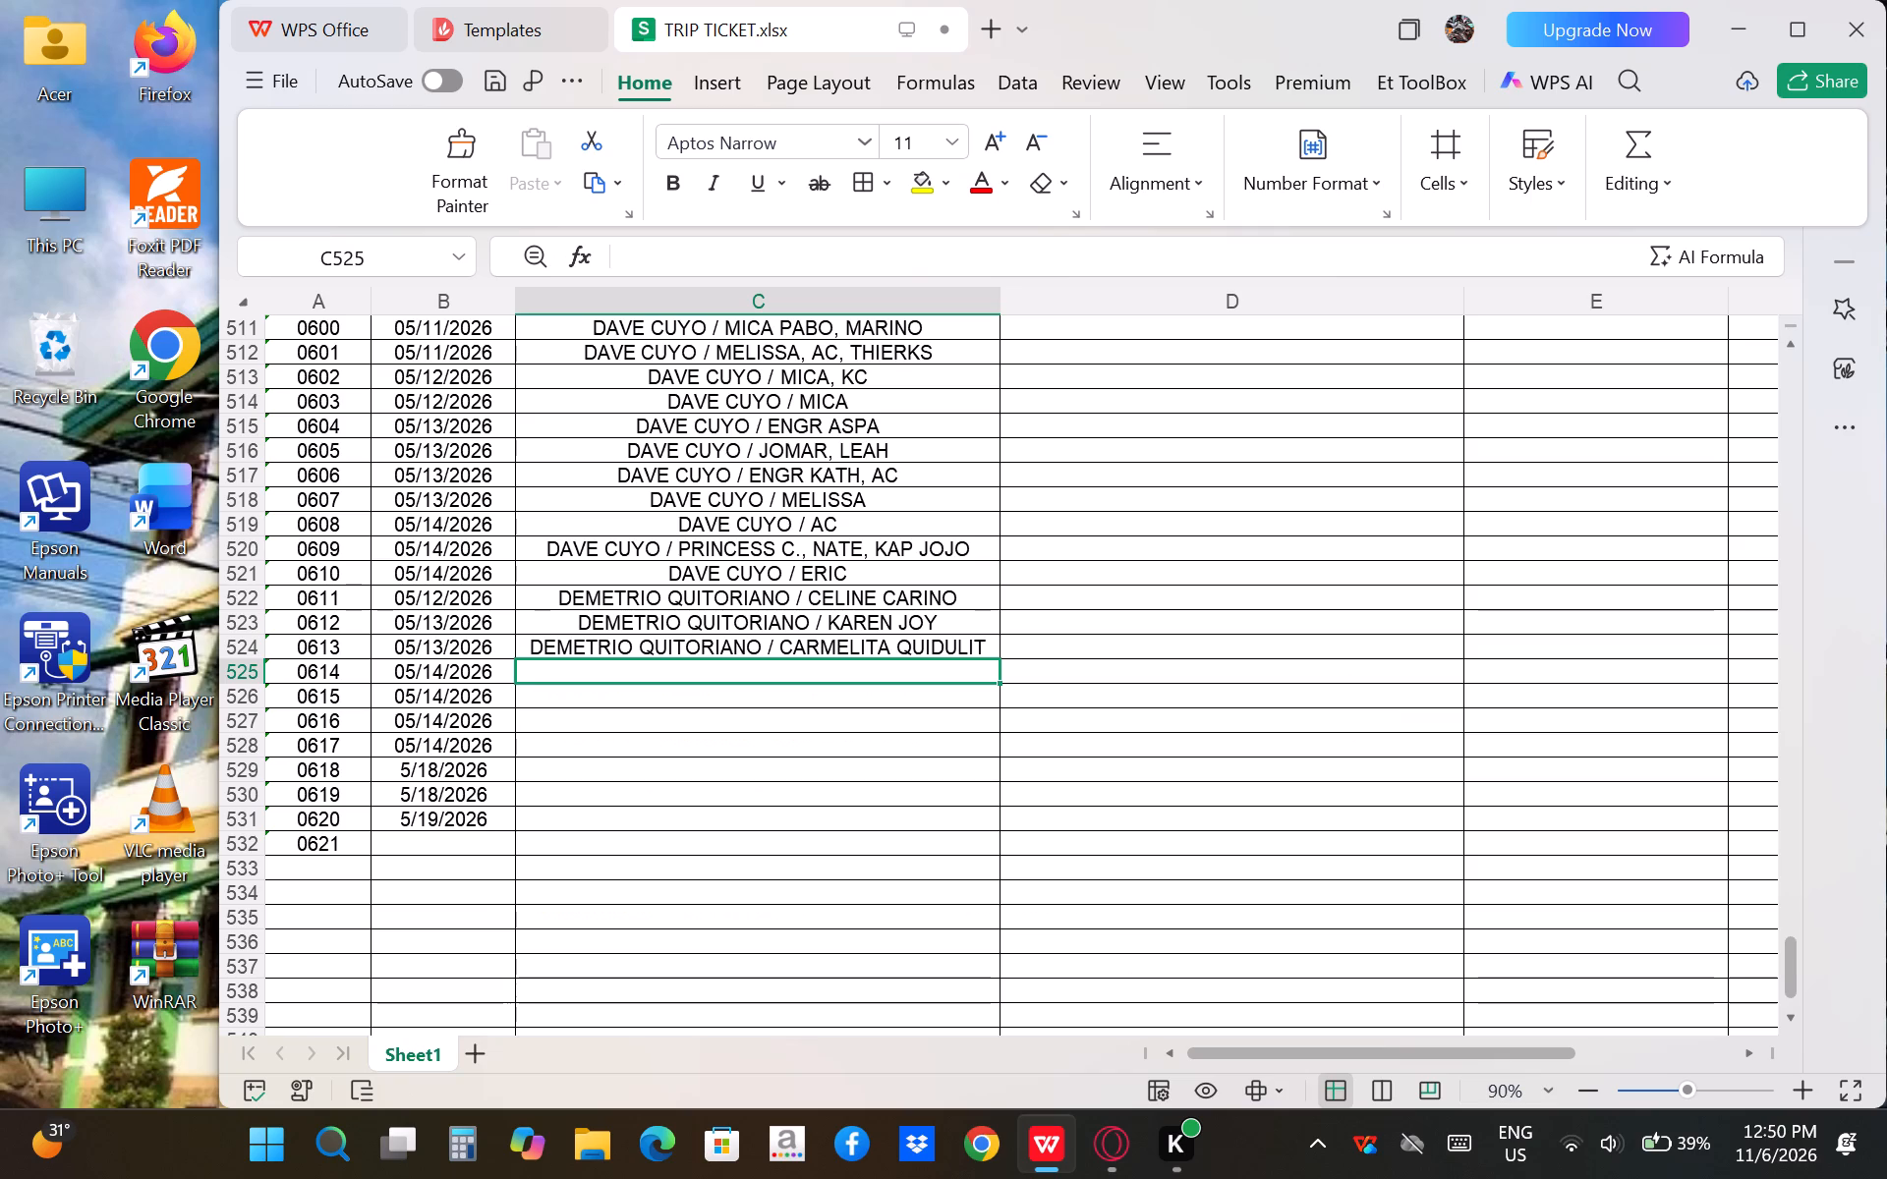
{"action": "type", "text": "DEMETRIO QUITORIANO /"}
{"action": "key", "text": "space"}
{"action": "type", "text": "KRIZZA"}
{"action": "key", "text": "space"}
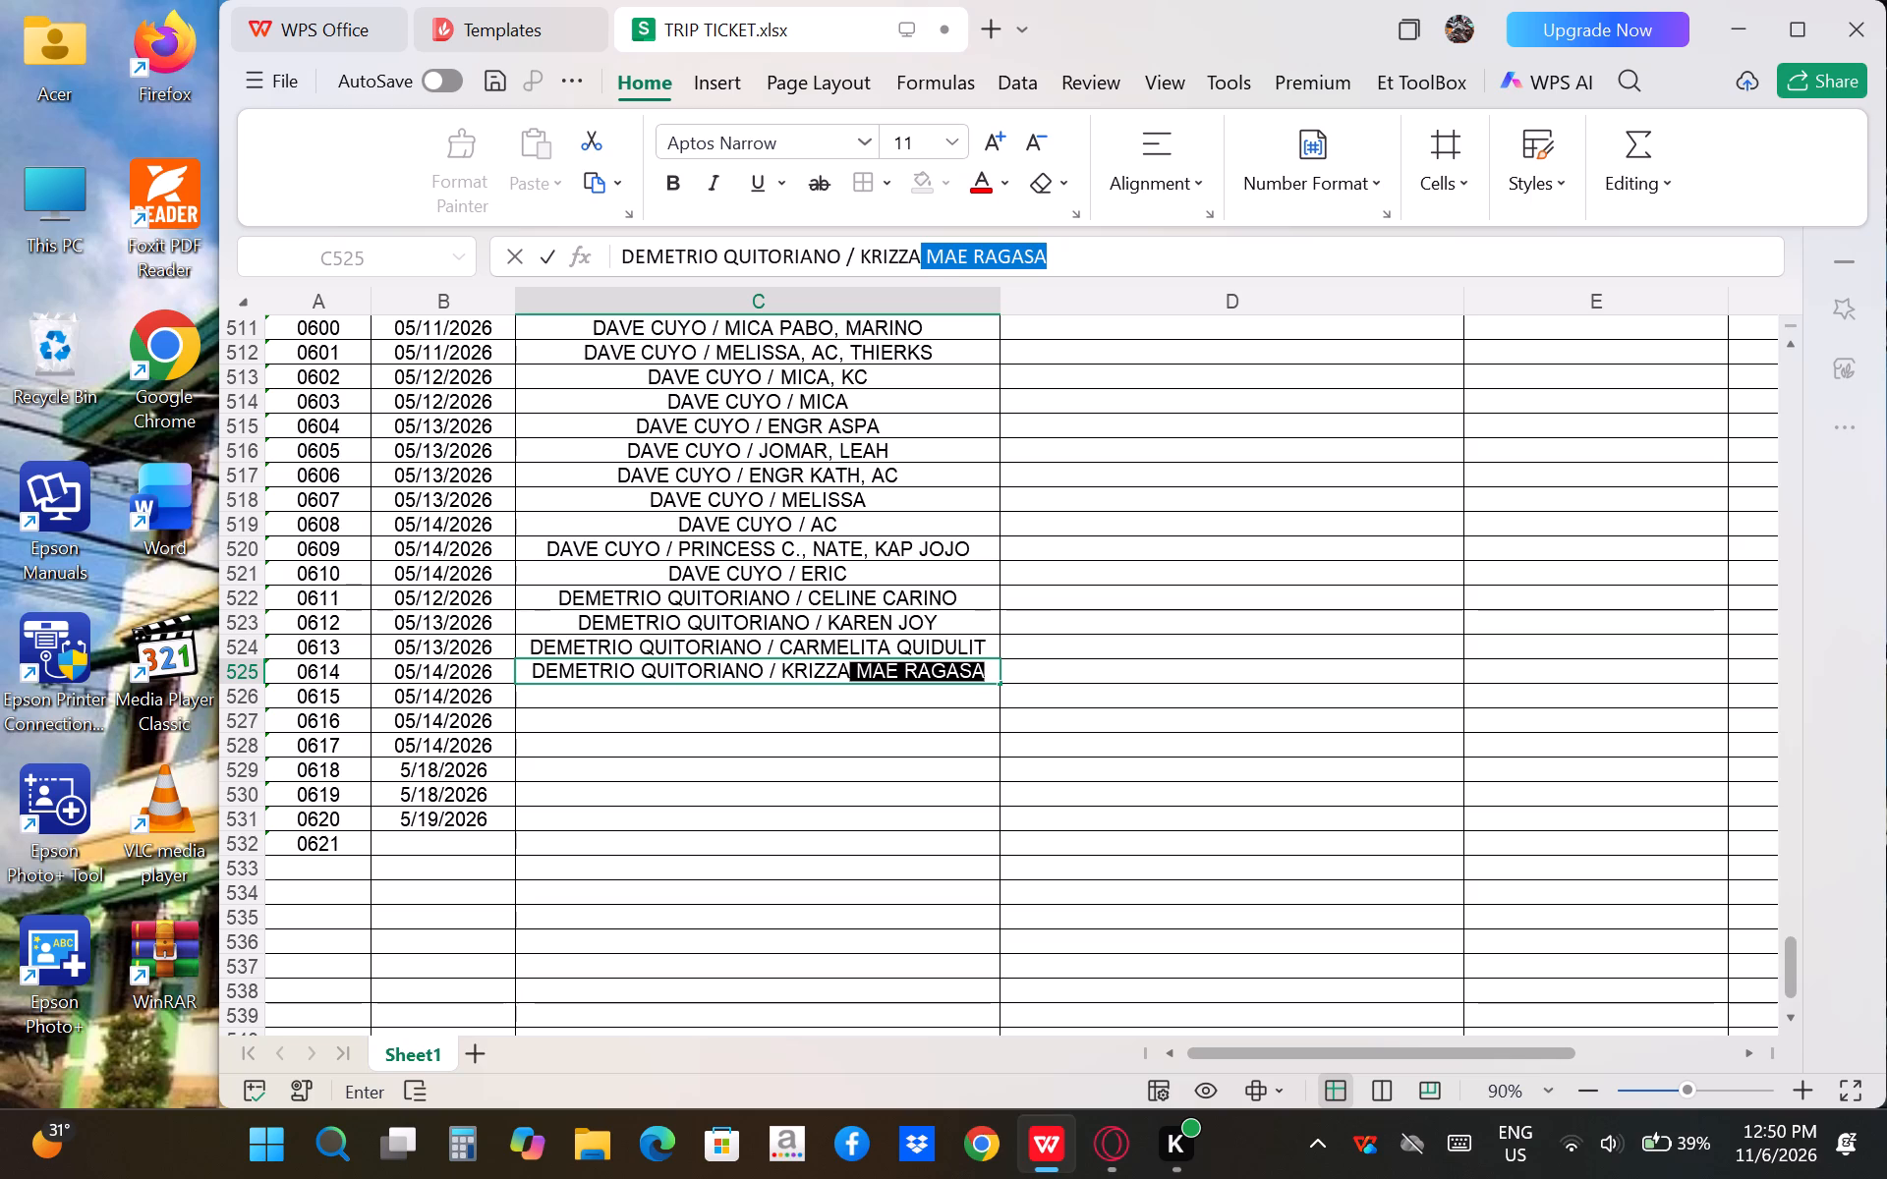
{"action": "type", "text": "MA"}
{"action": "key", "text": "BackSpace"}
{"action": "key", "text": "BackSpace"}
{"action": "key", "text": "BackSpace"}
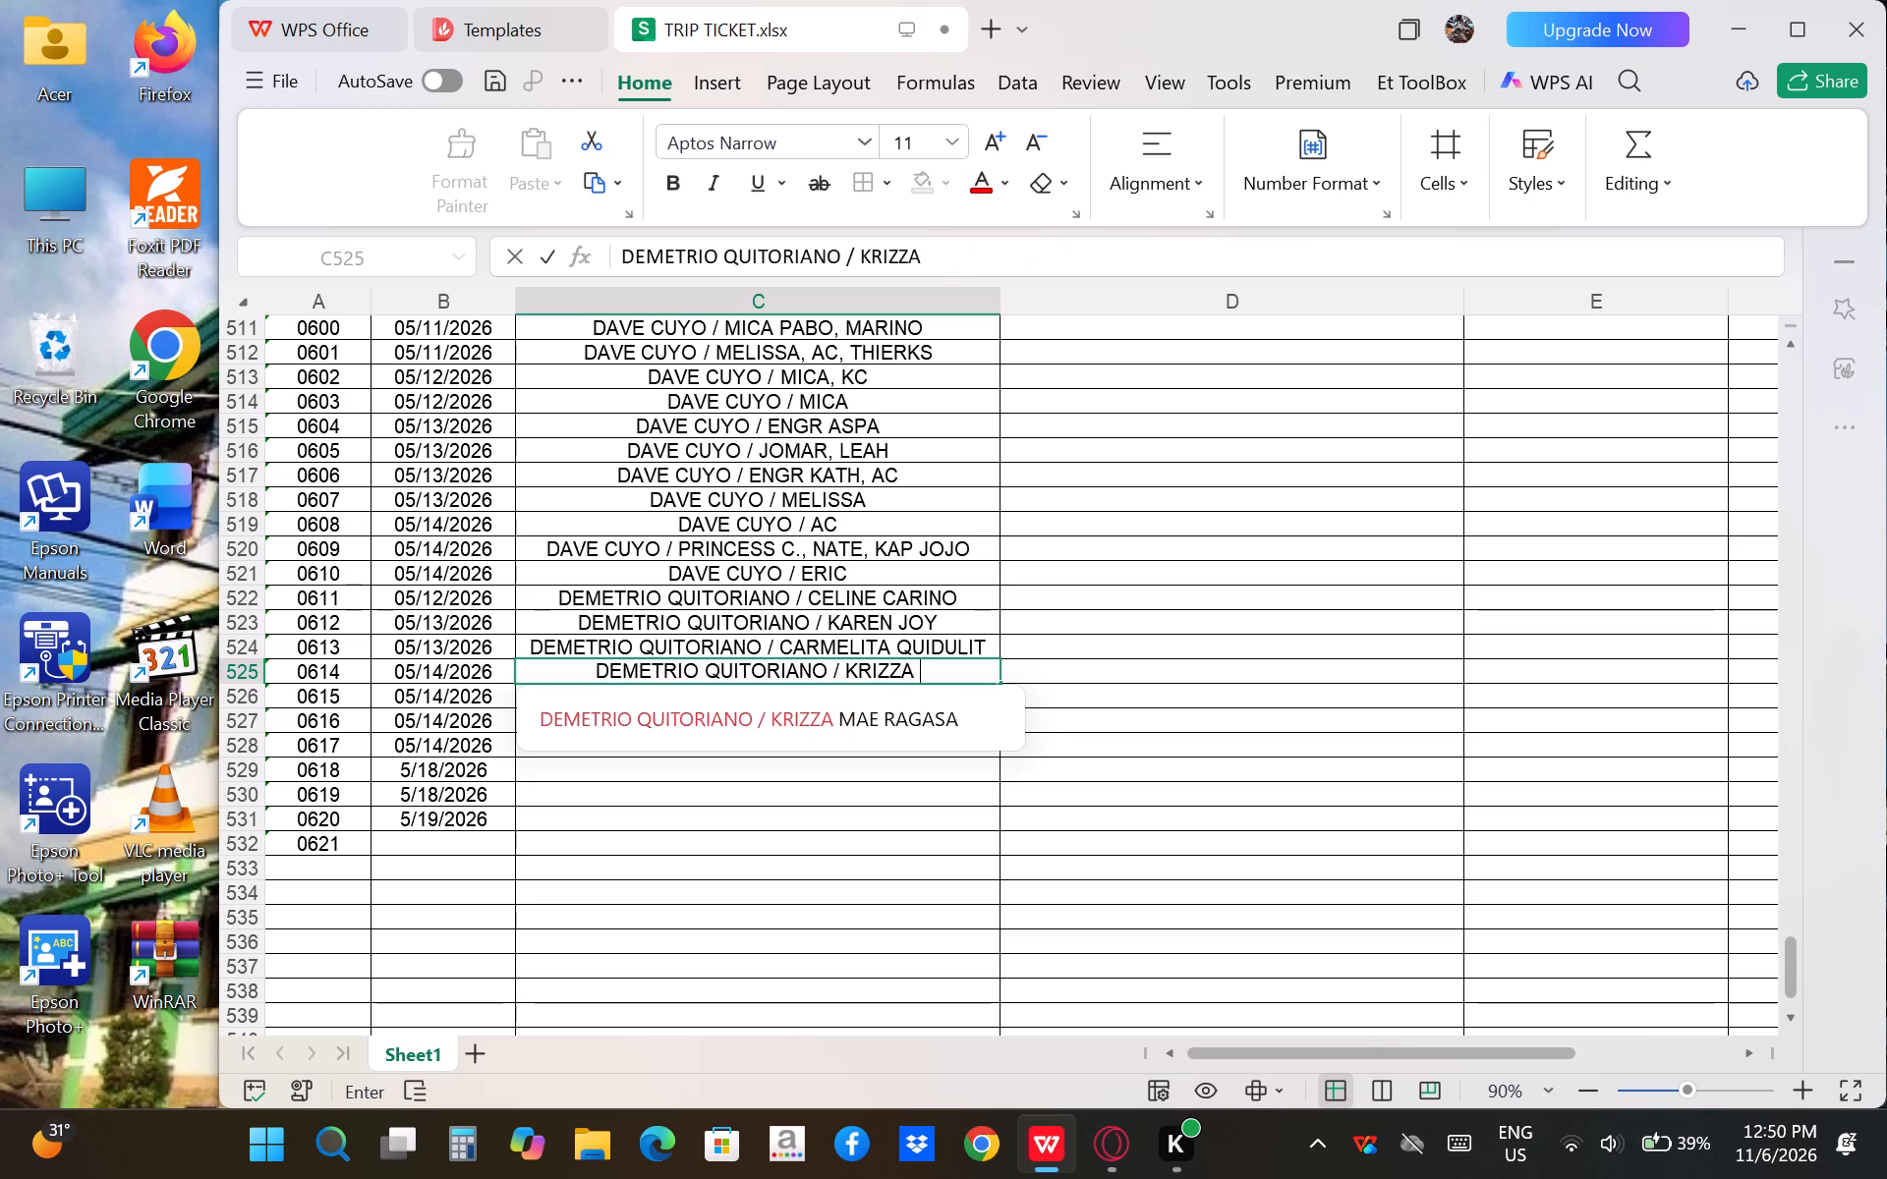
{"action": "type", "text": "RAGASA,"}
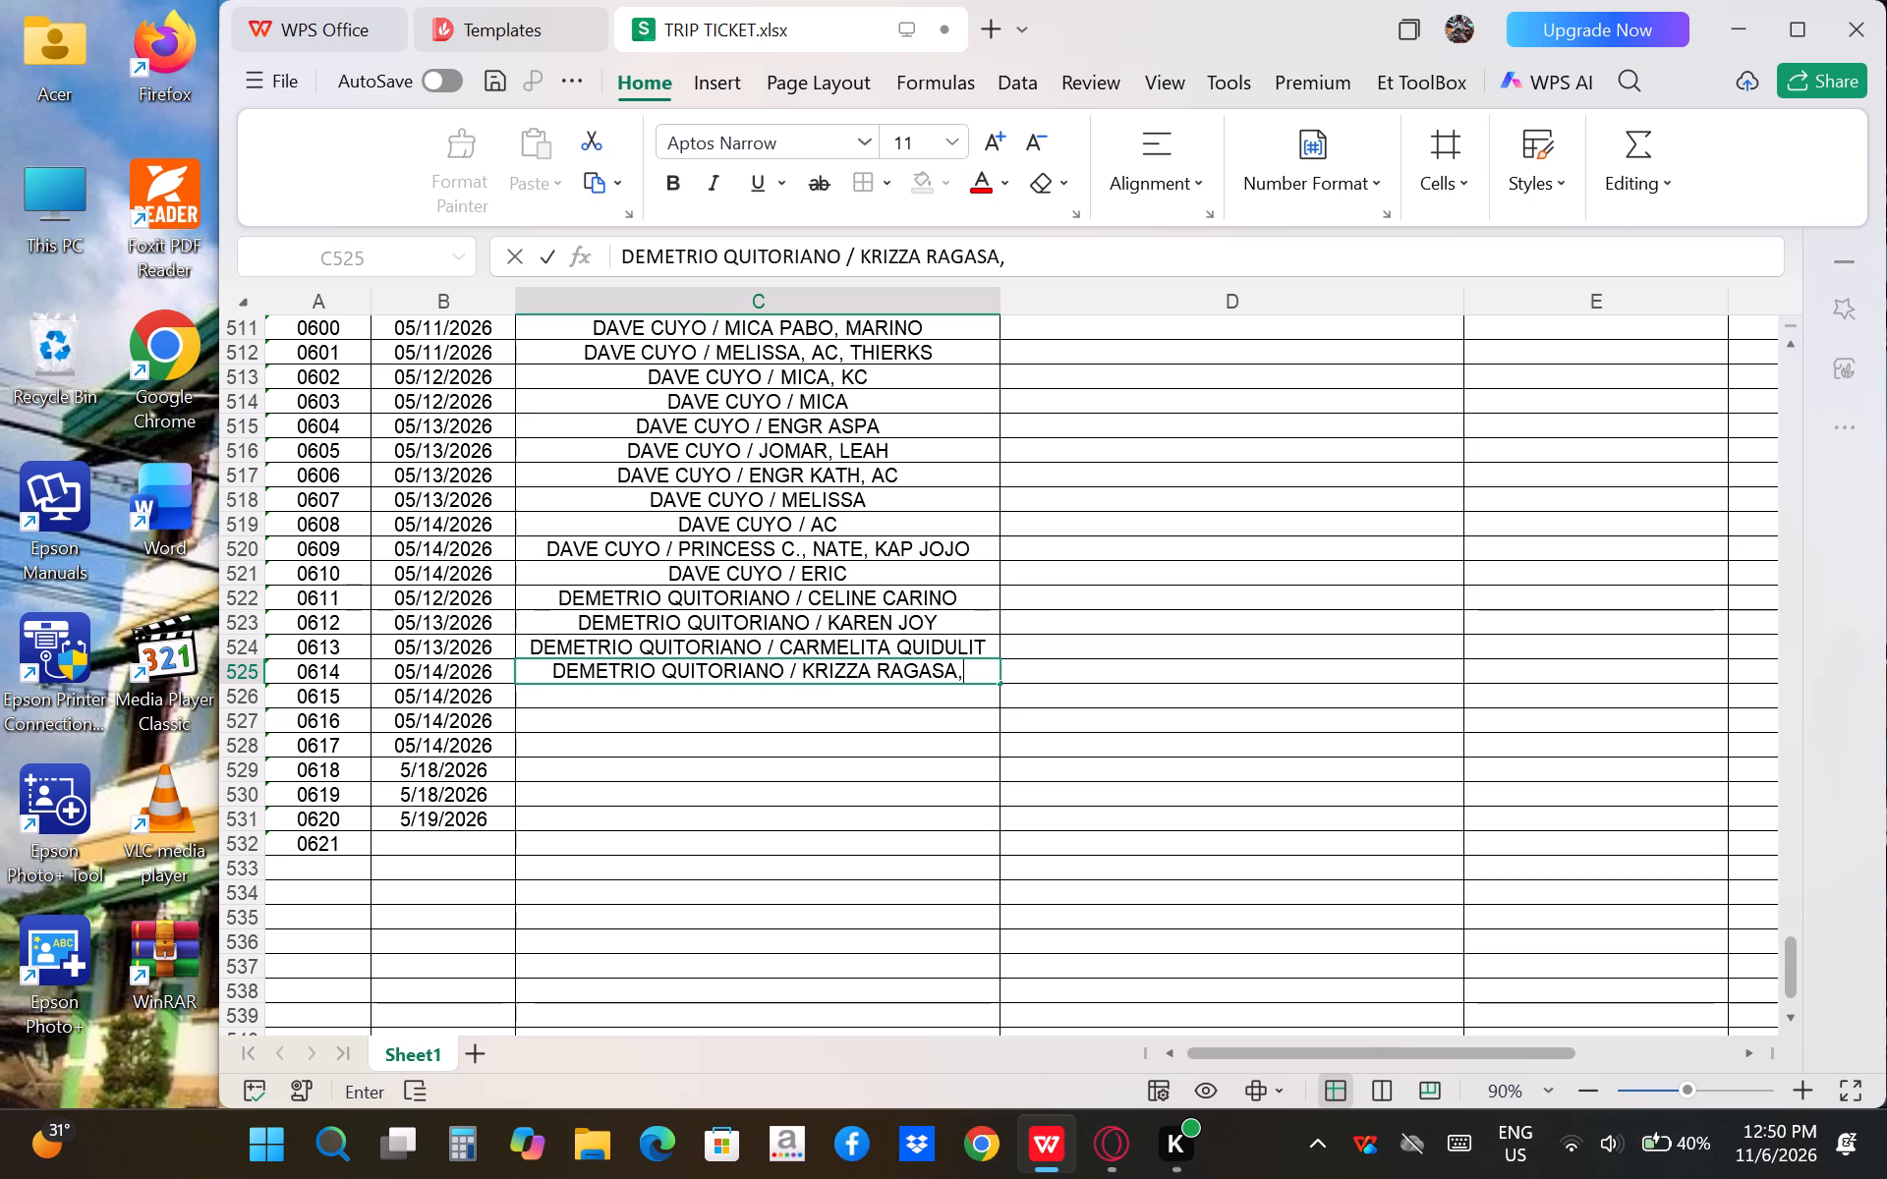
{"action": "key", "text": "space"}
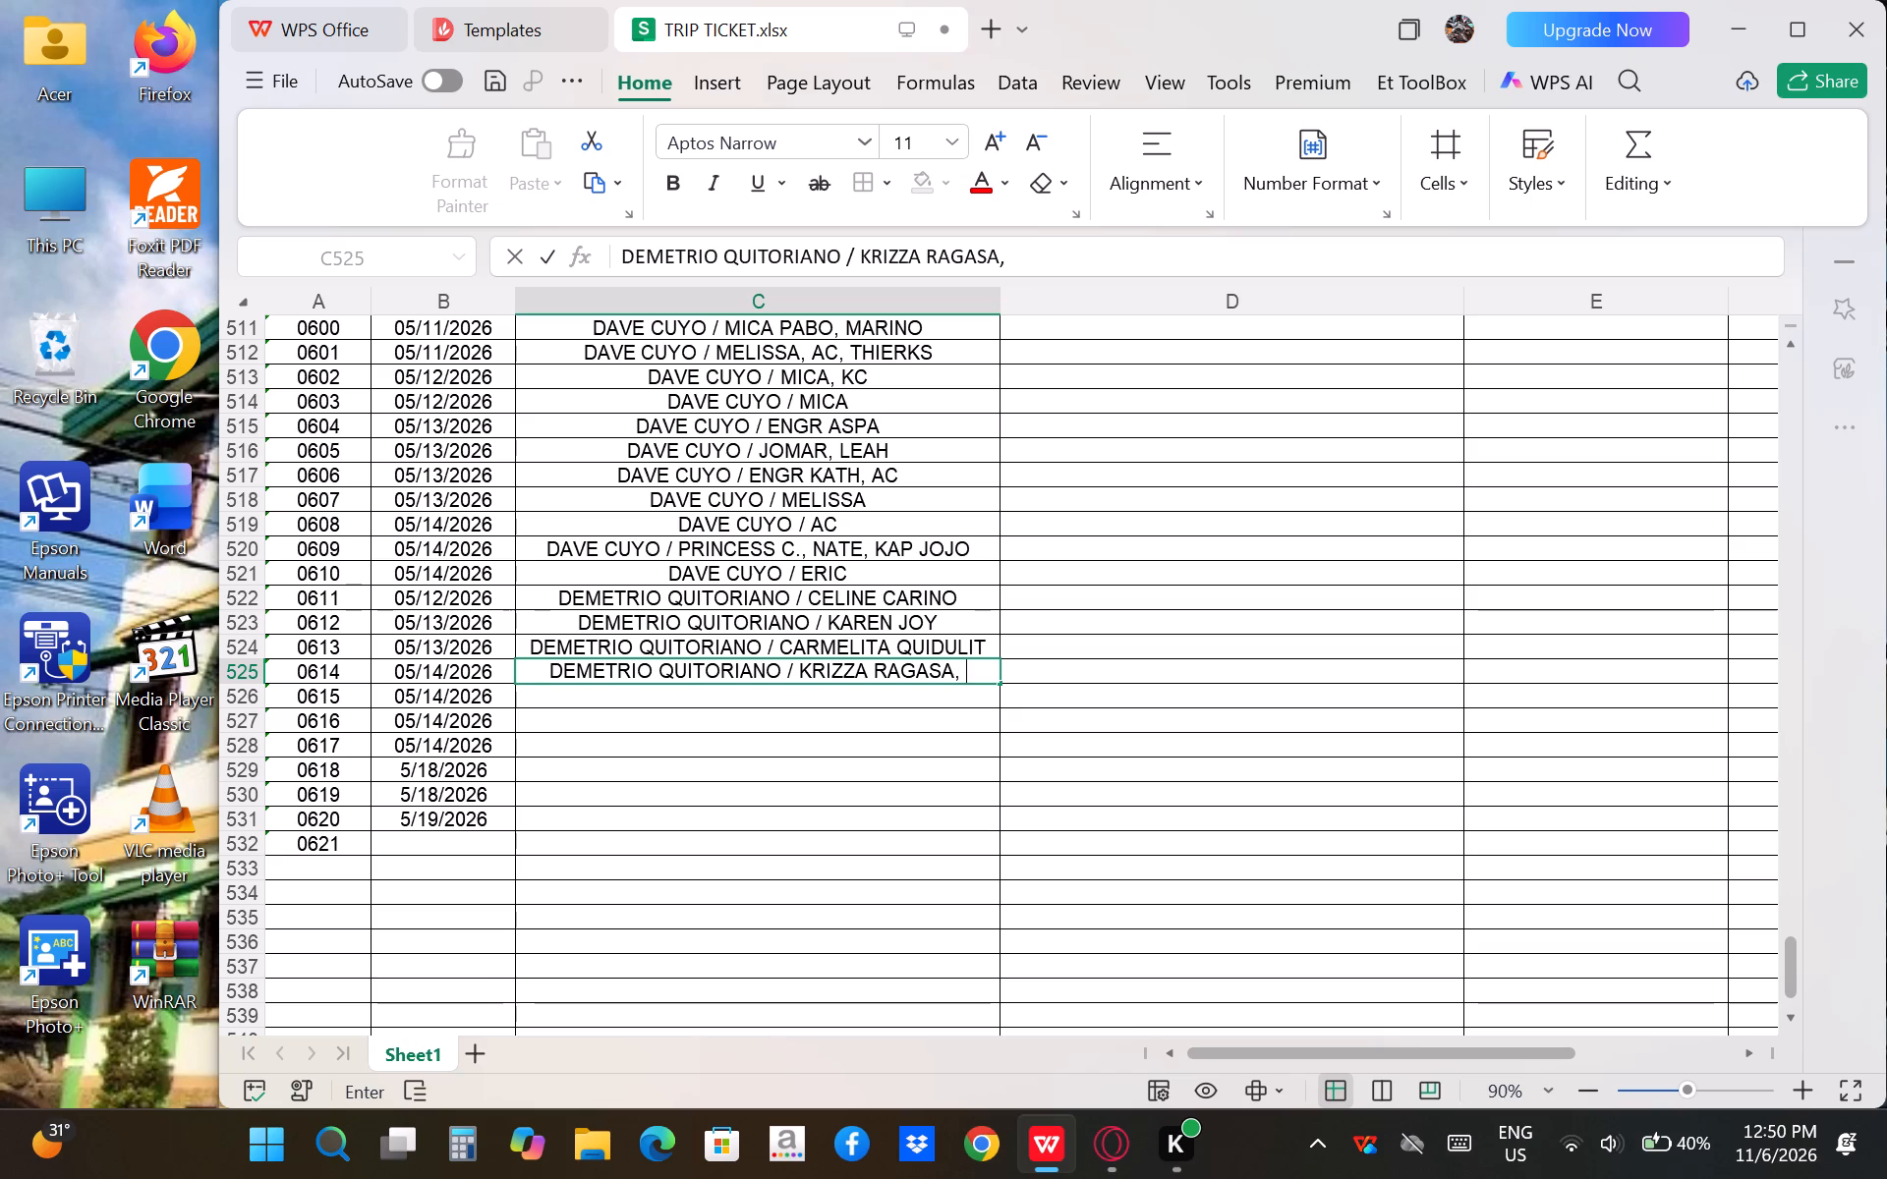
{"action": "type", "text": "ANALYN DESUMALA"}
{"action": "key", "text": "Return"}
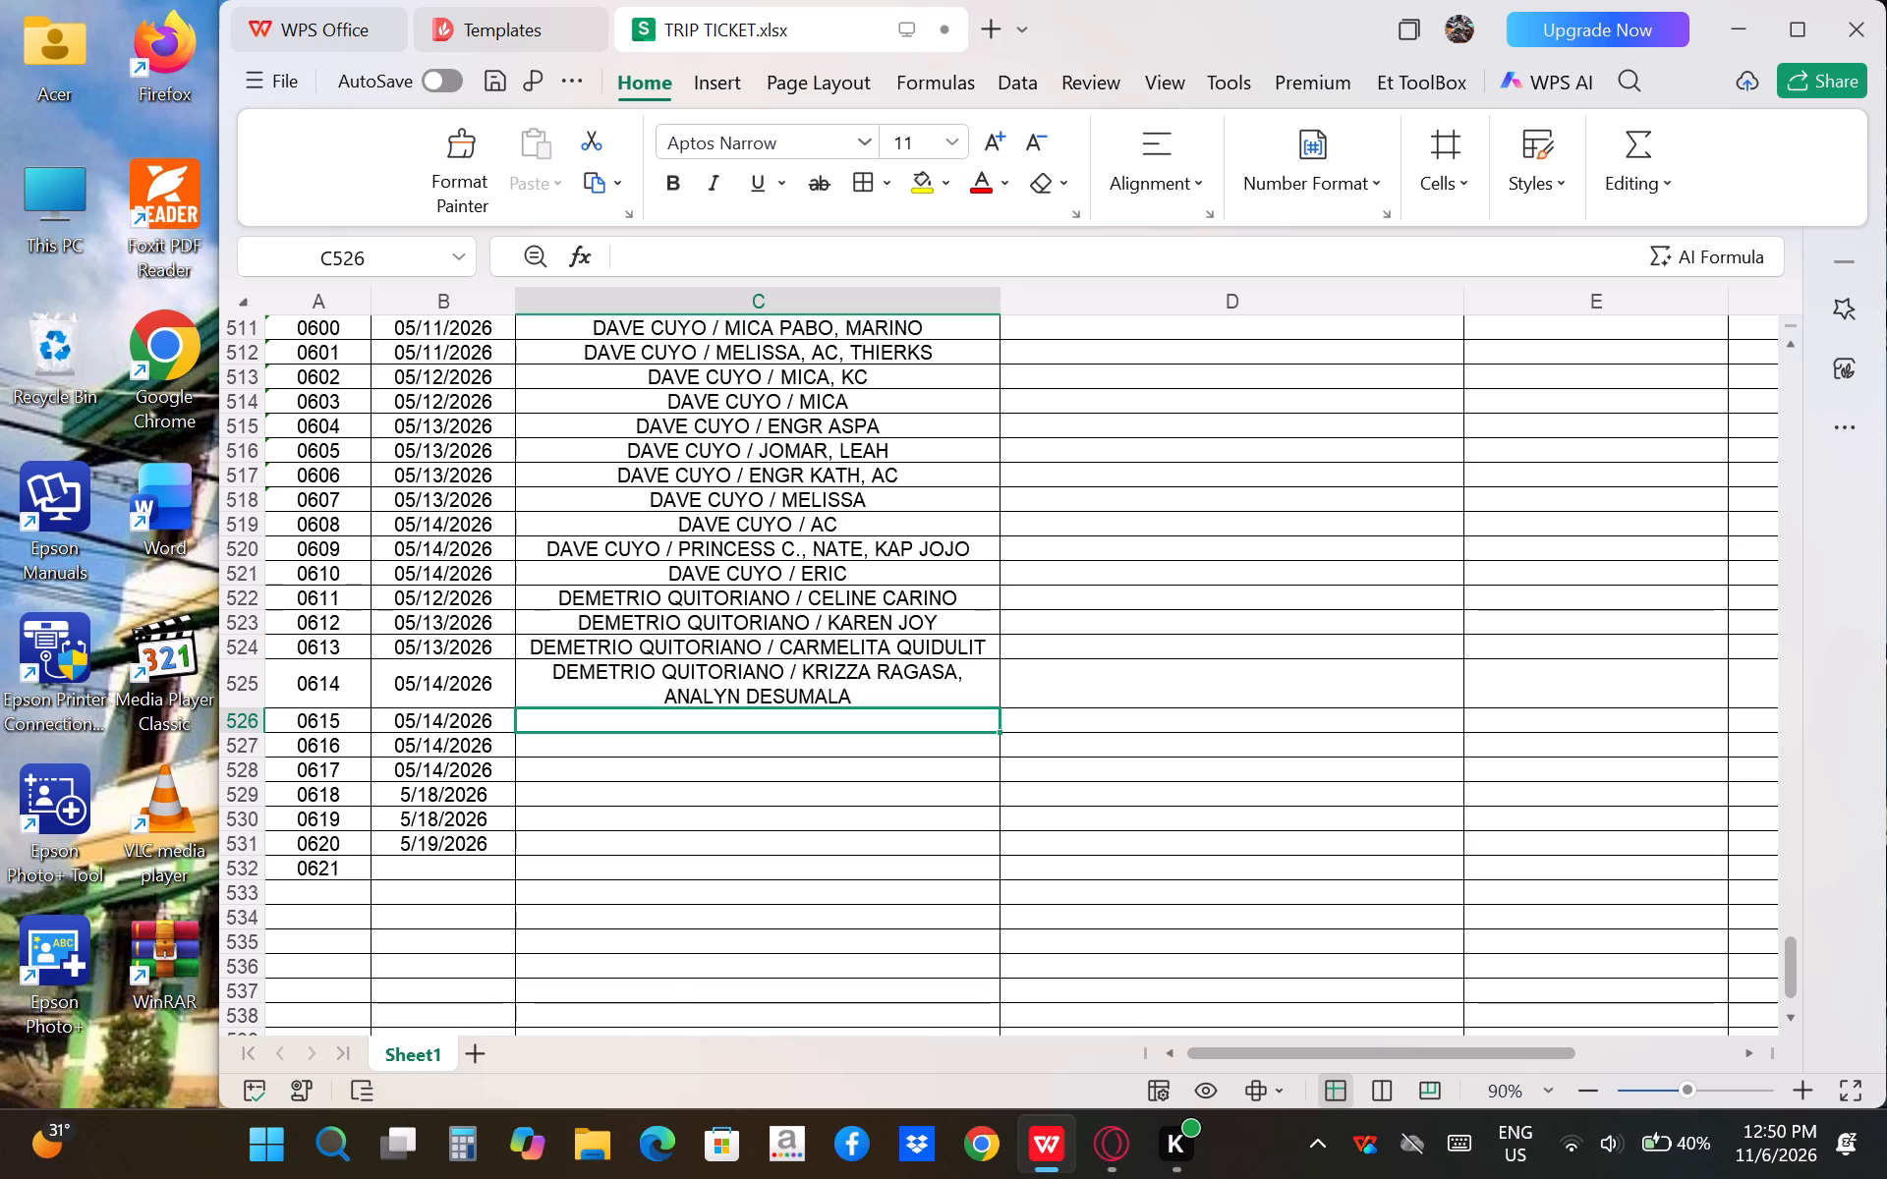